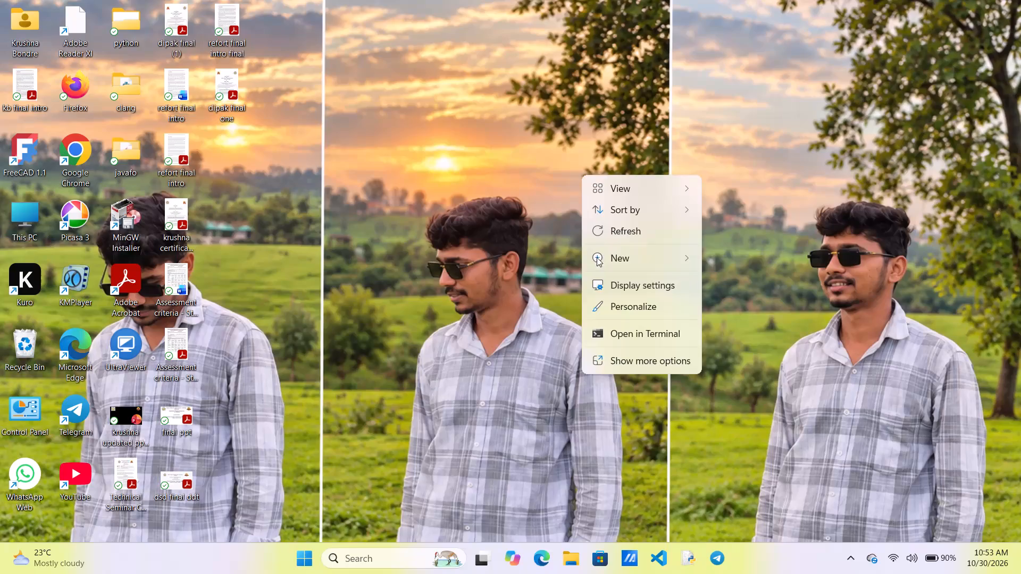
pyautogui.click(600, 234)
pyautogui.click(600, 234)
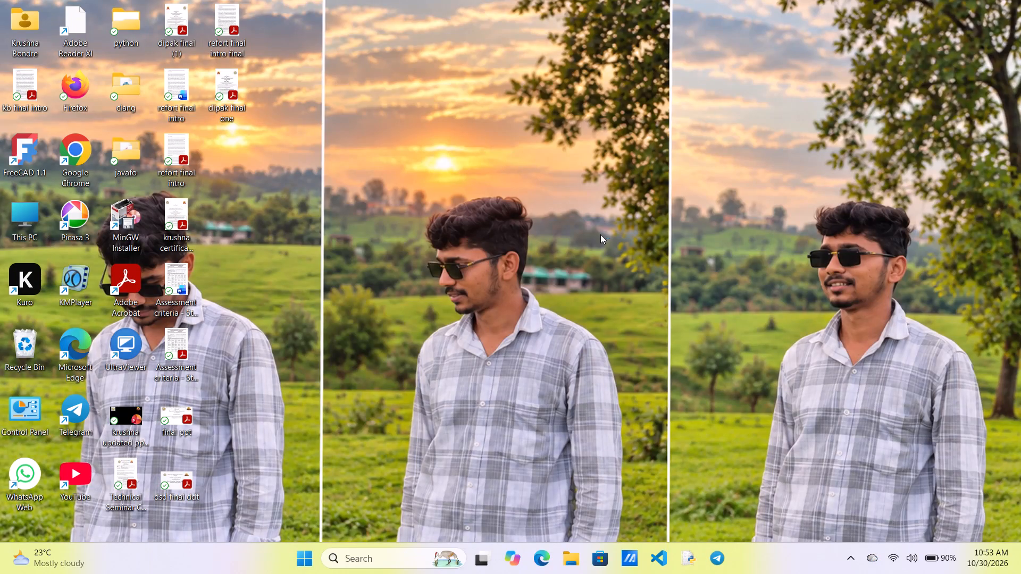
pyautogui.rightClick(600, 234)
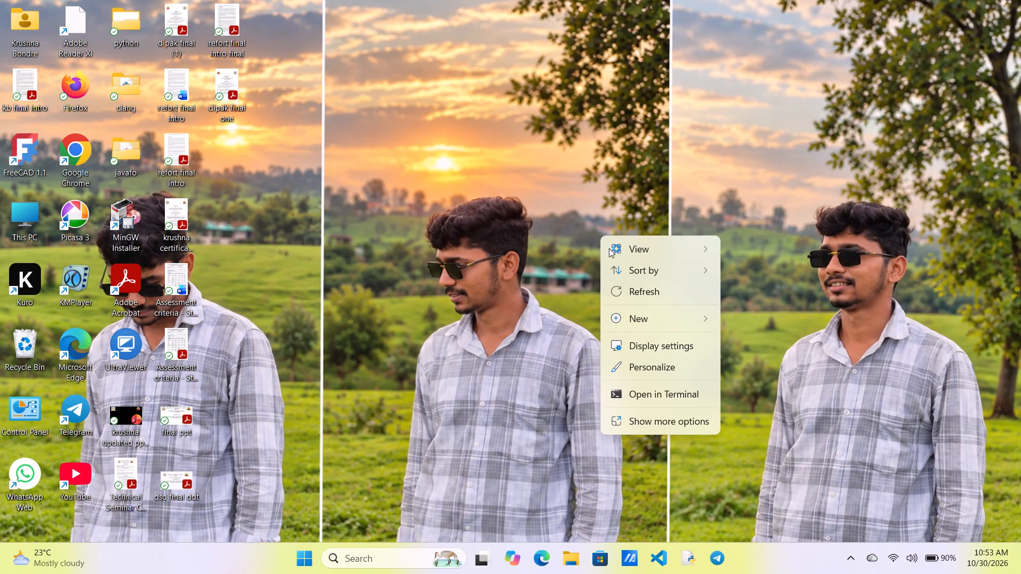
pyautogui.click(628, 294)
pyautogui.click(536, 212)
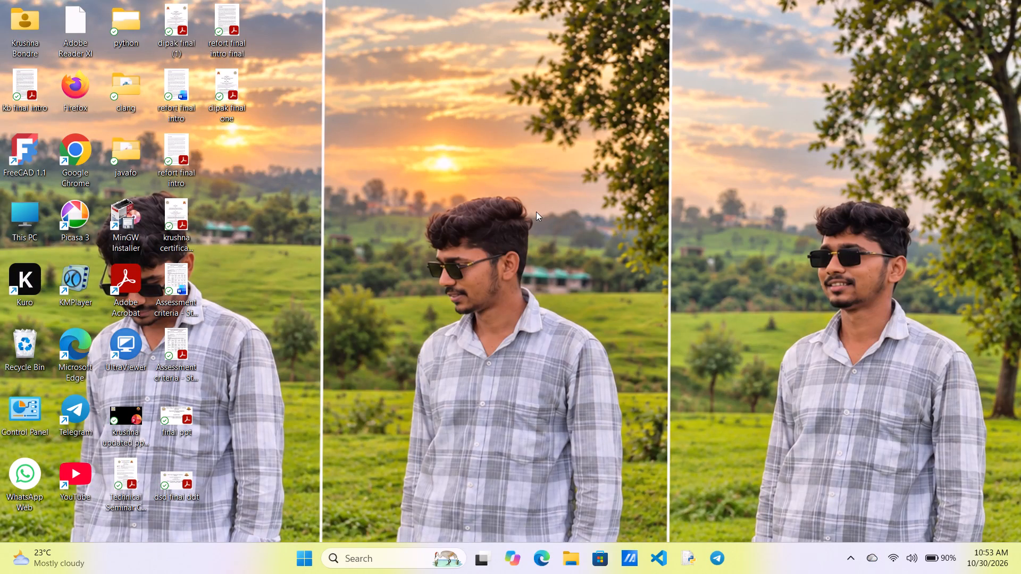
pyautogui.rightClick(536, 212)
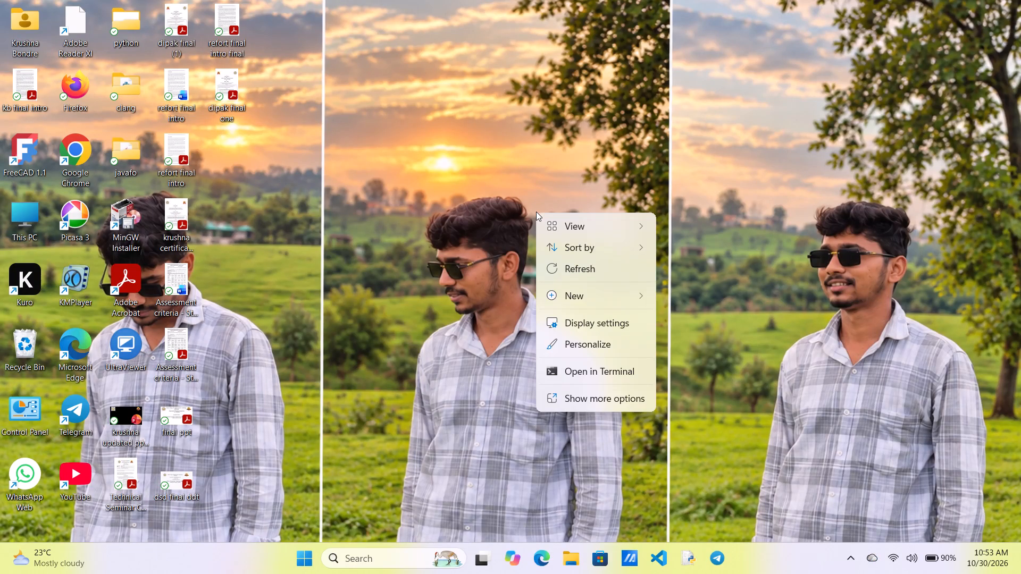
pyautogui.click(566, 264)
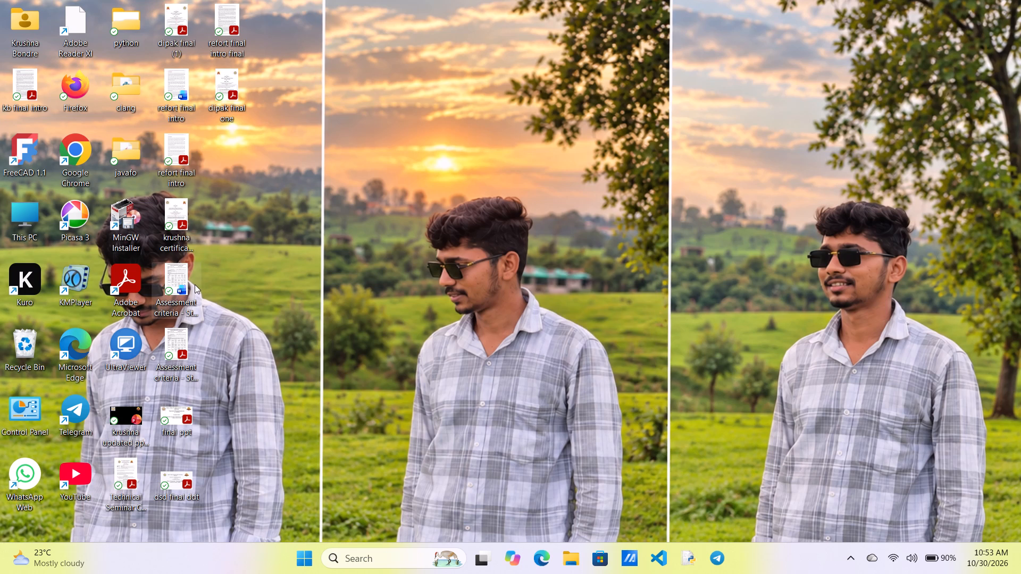
# Launch the Kuro application from its desktop shortcut.
pyautogui.doubleClick(30, 281)
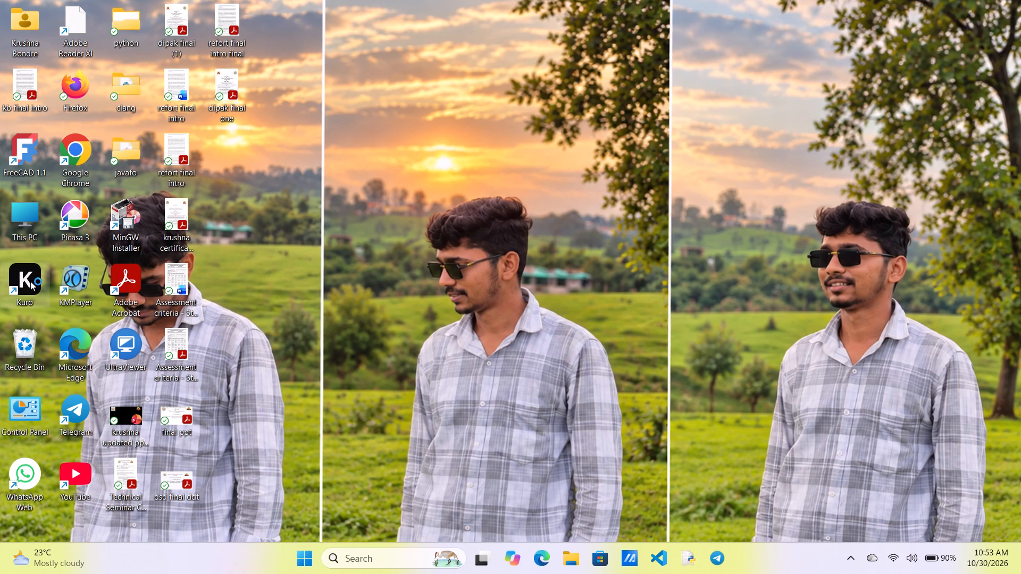
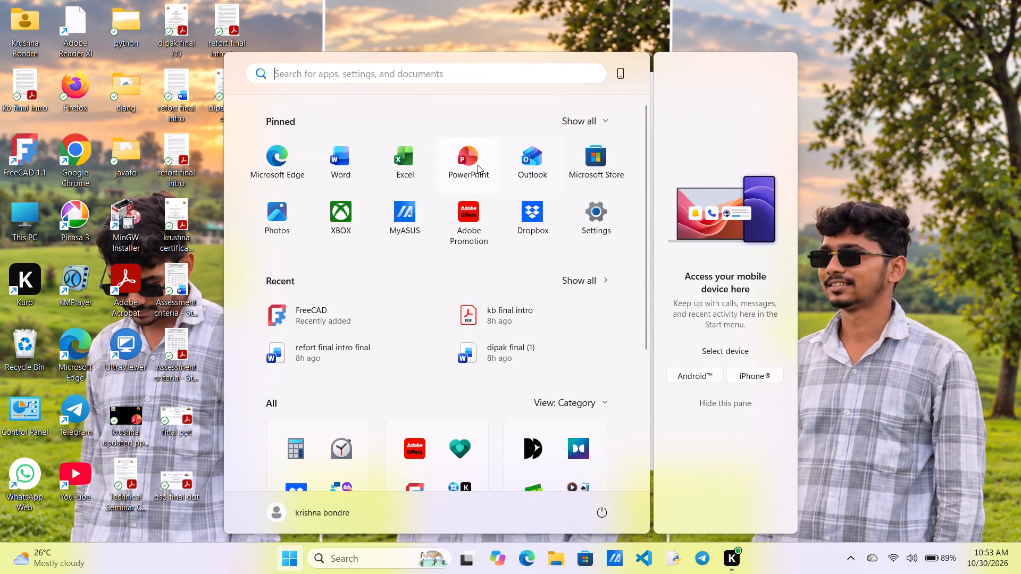
# Launch PowerPoint from the pinned apps.
pyautogui.doubleClick(478, 165)
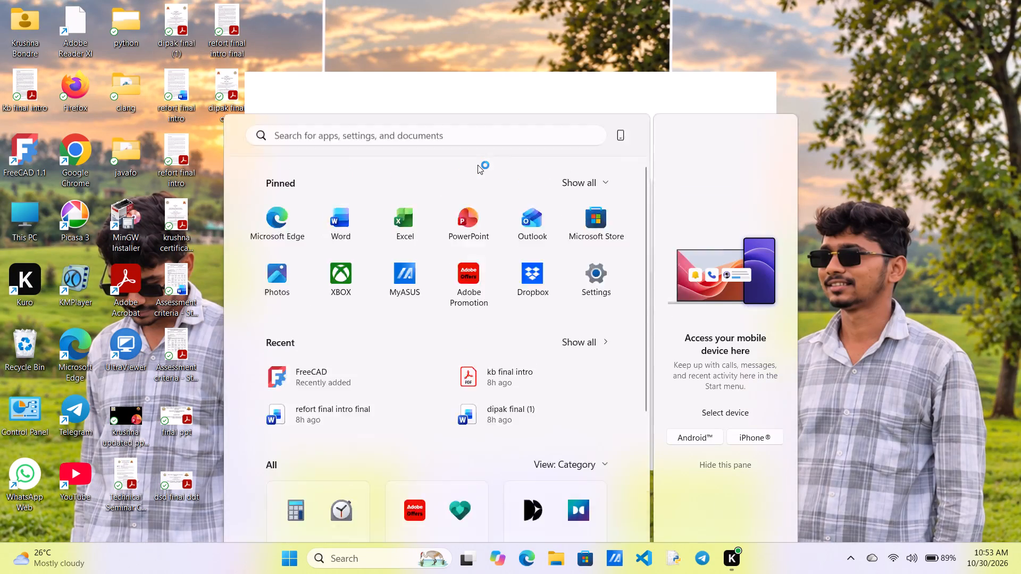
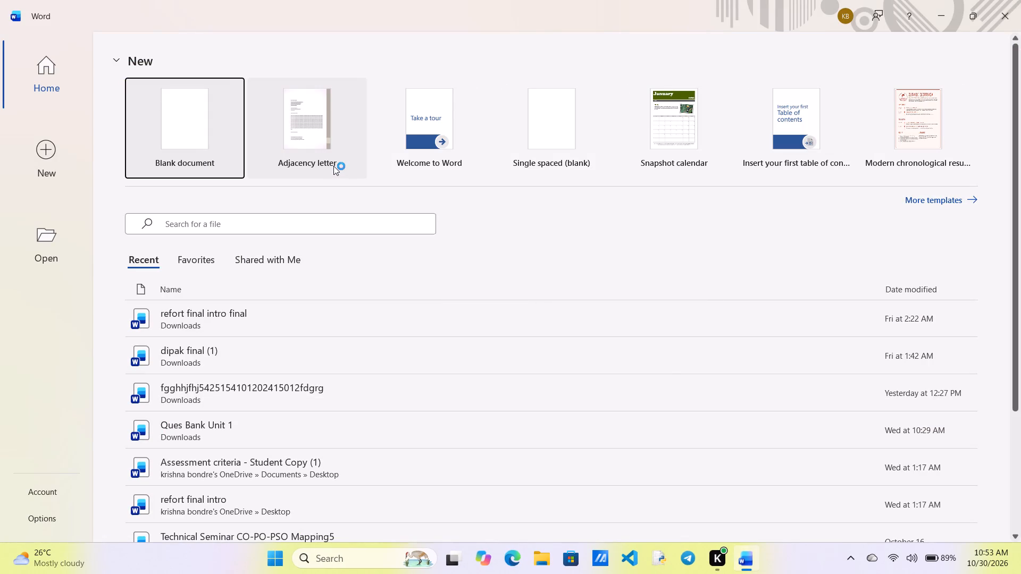
# Open the recent document "dipak final (1)" from the Downloads folder.
pyautogui.click(320, 349)
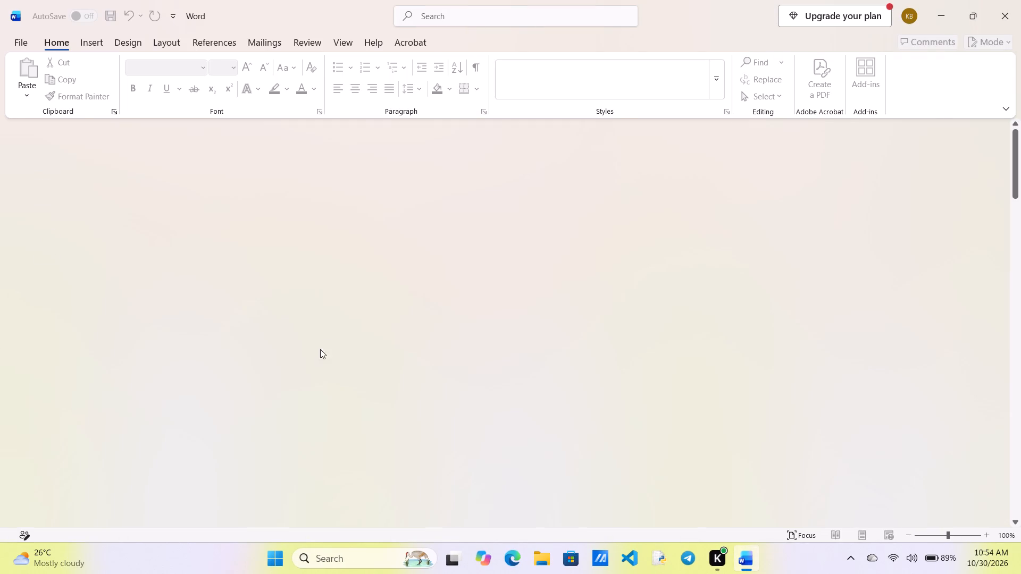
# Change the all-caps heading of section 1 to read "1. Introduction".
pyautogui.scroll(-8, 320, 349)
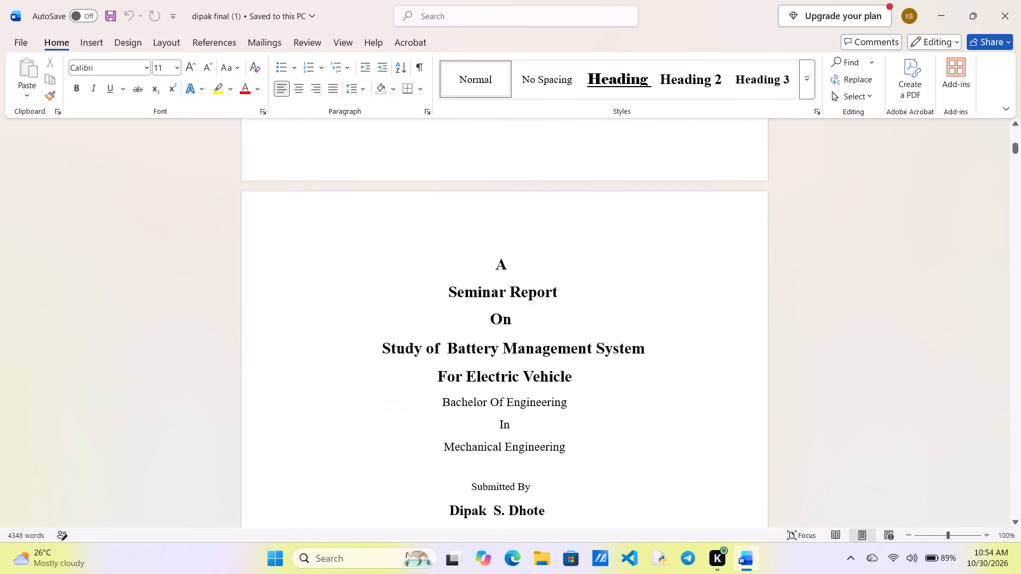
pyautogui.scroll(-18, 320, 349)
pyautogui.scroll(1, 320, 349)
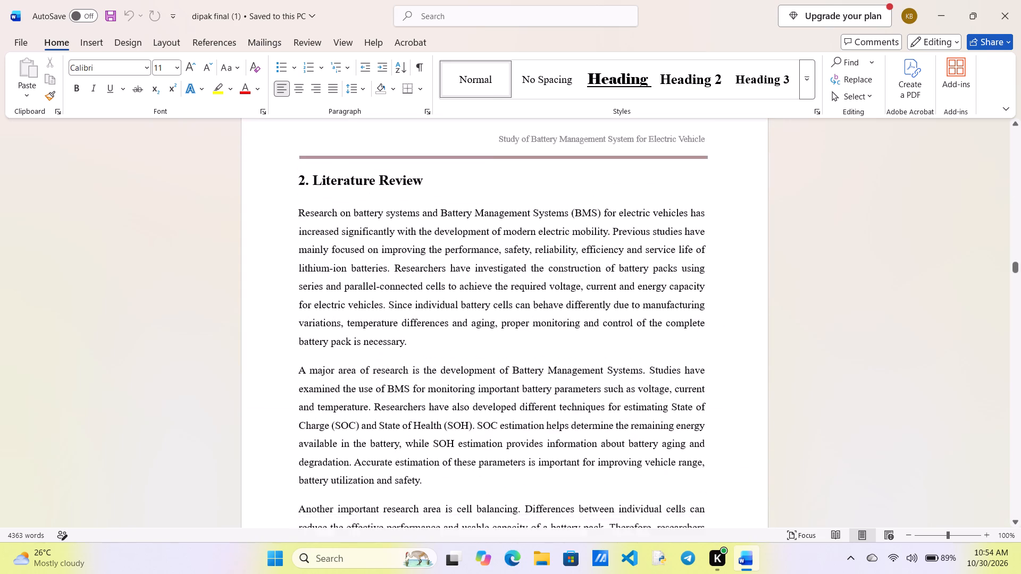
pyautogui.scroll(5, 320, 349)
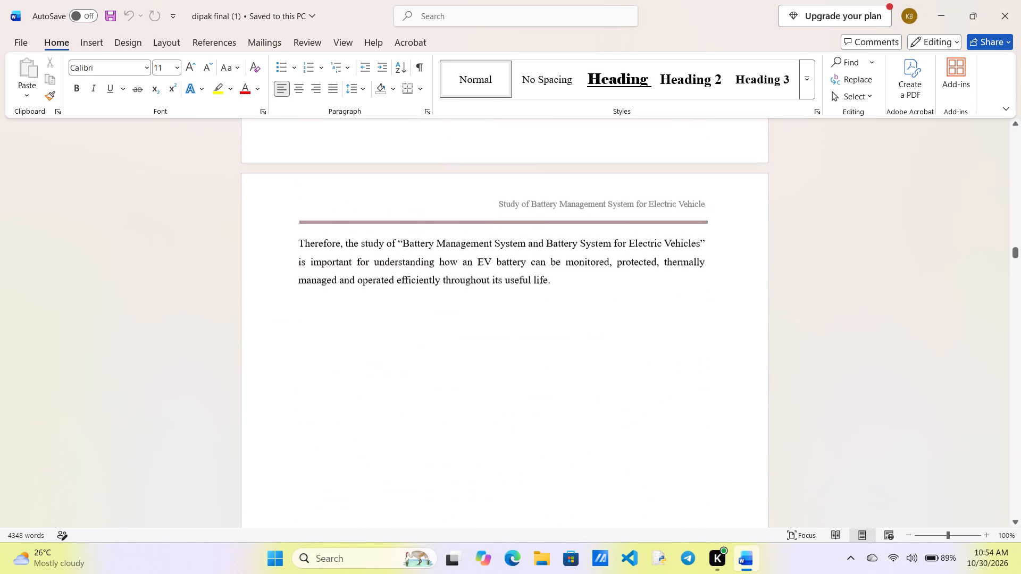
pyautogui.scroll(5, 320, 349)
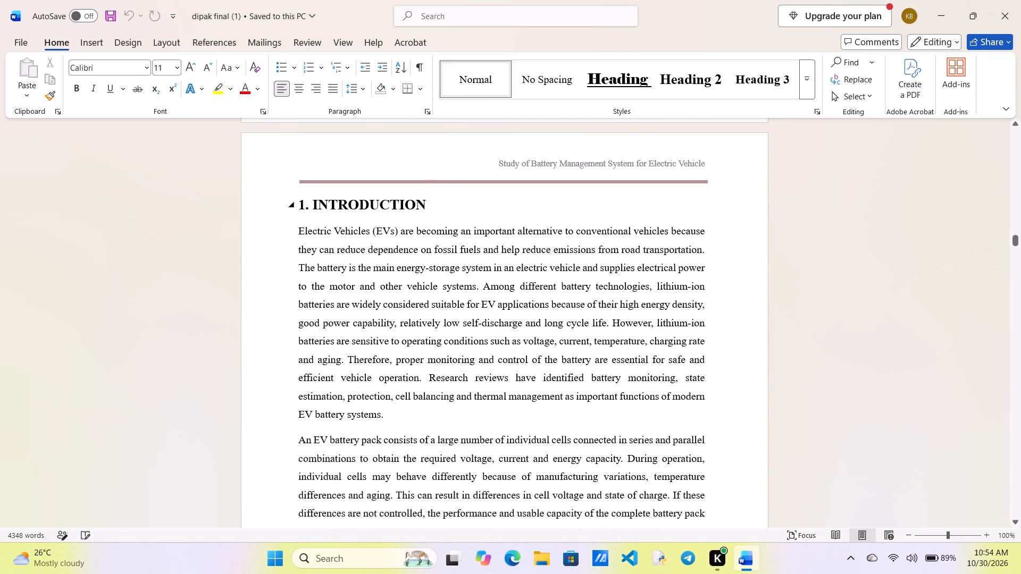
pyautogui.click(433, 200)
pyautogui.press('BackSpace')
pyautogui.press('BackSpace')
pyautogui.press('BackSpace')
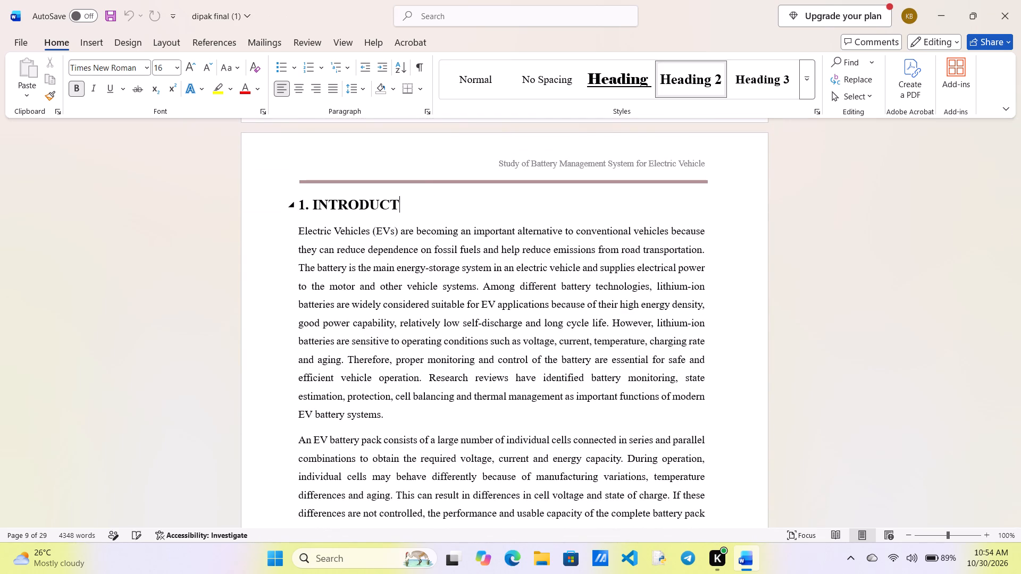
pyautogui.press('BackSpace')
pyautogui.press('BackSpace')
pyautogui.press('BackSpace')
pyautogui.press('BackSpace')
pyautogui.press('BackSpace')
pyautogui.press('BackSpace')
pyautogui.press('BackSpace')
pyautogui.press('BackSpace')
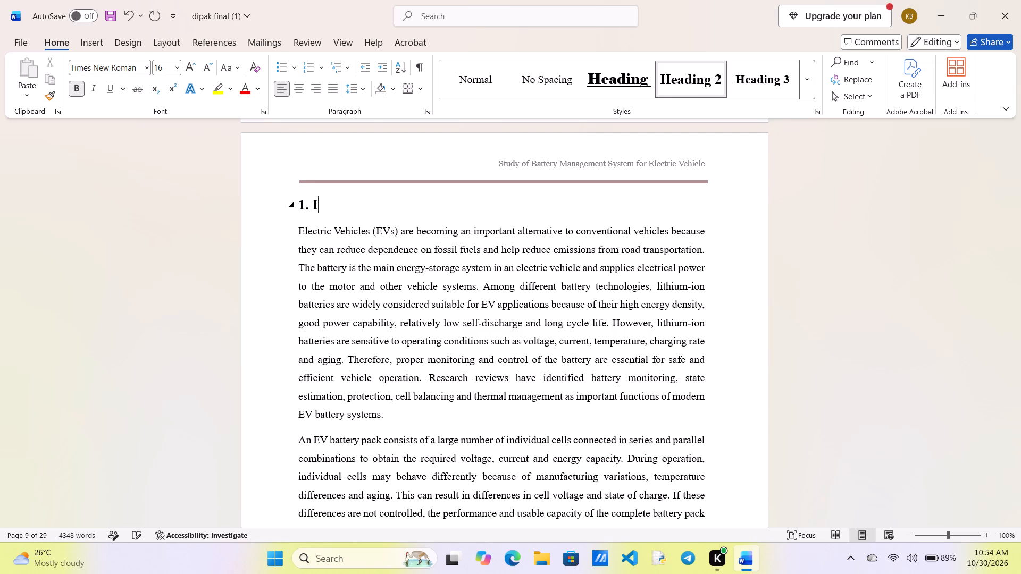
pyautogui.write('ntroduction')
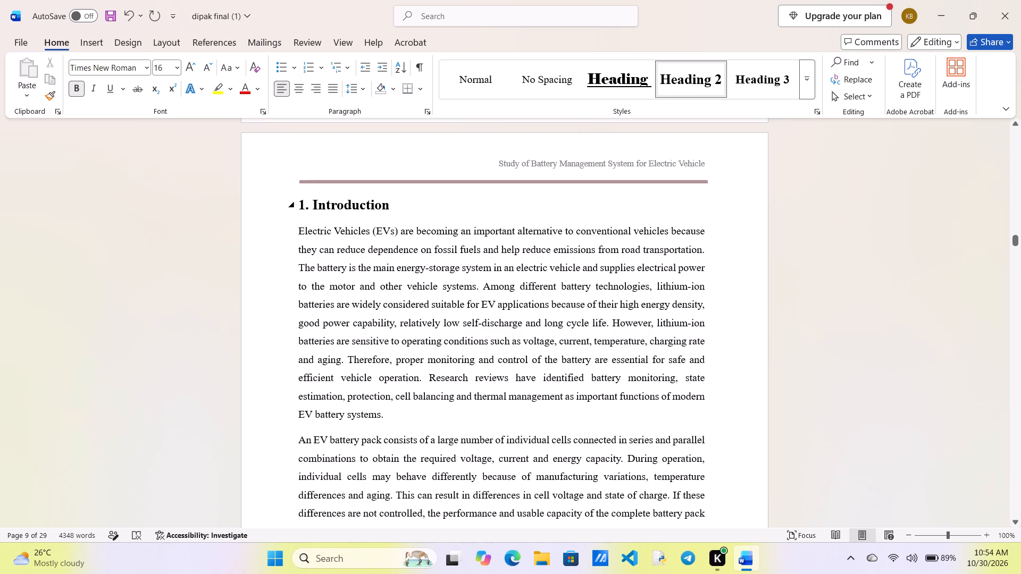
pyautogui.moveTo(391, 205); pyautogui.dragTo(289, 207)
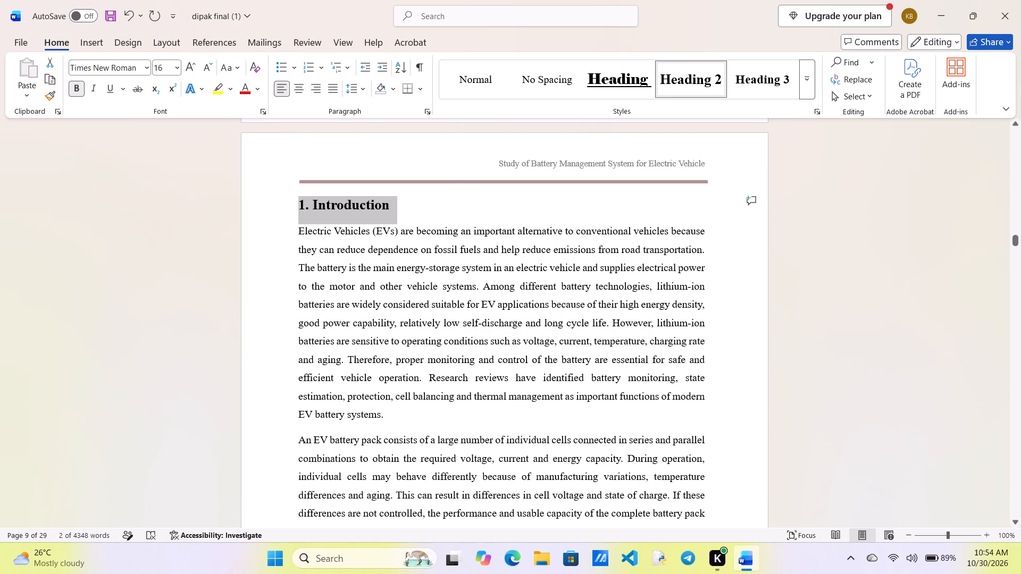
pyautogui.click(98, 398)
# Replace the all-caps heading of section 4 so that it reads "4. Objective".
pyautogui.scroll(-2, 475, 400)
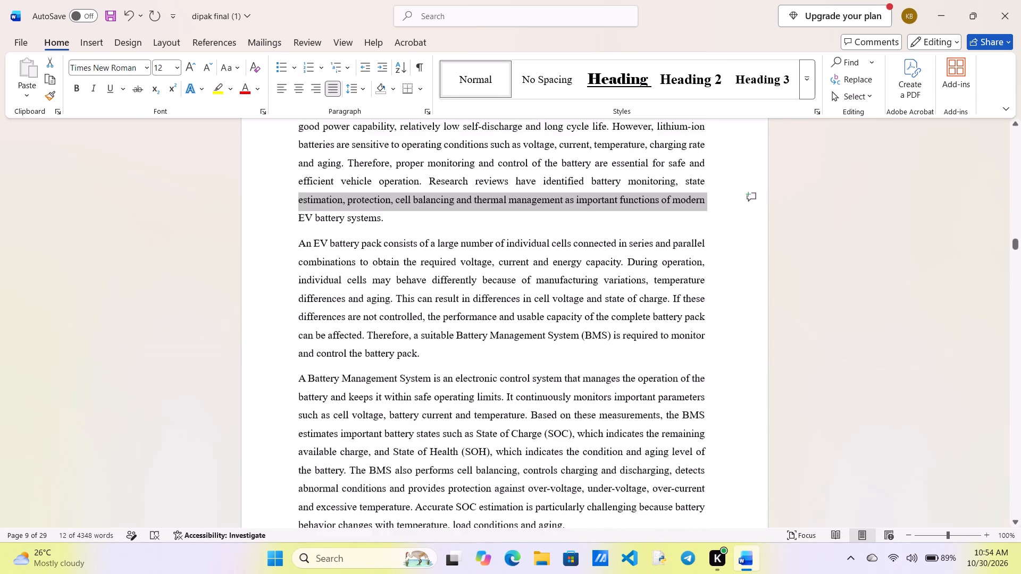
pyautogui.scroll(-6, 475, 400)
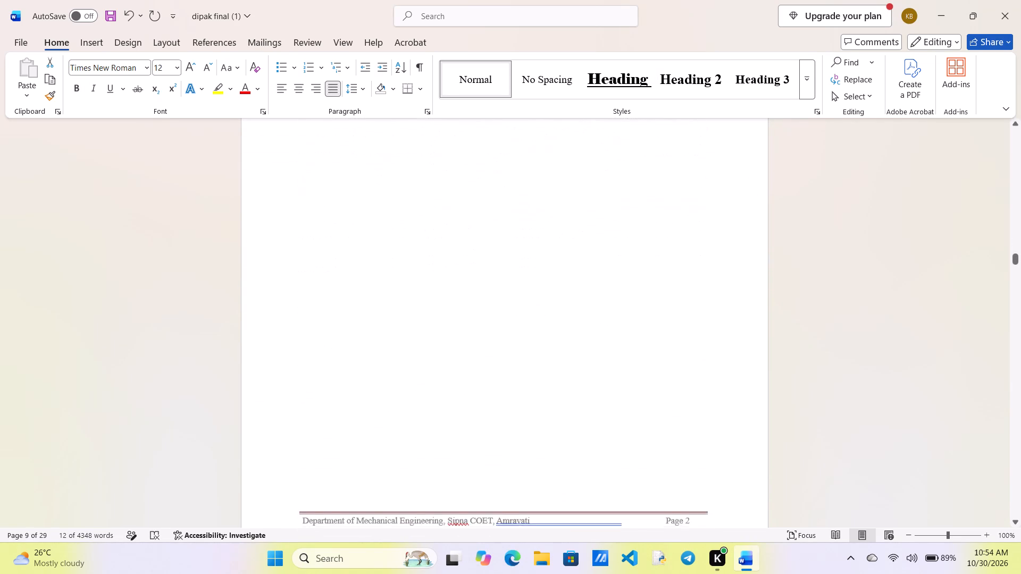
pyautogui.scroll(-5, 475, 400)
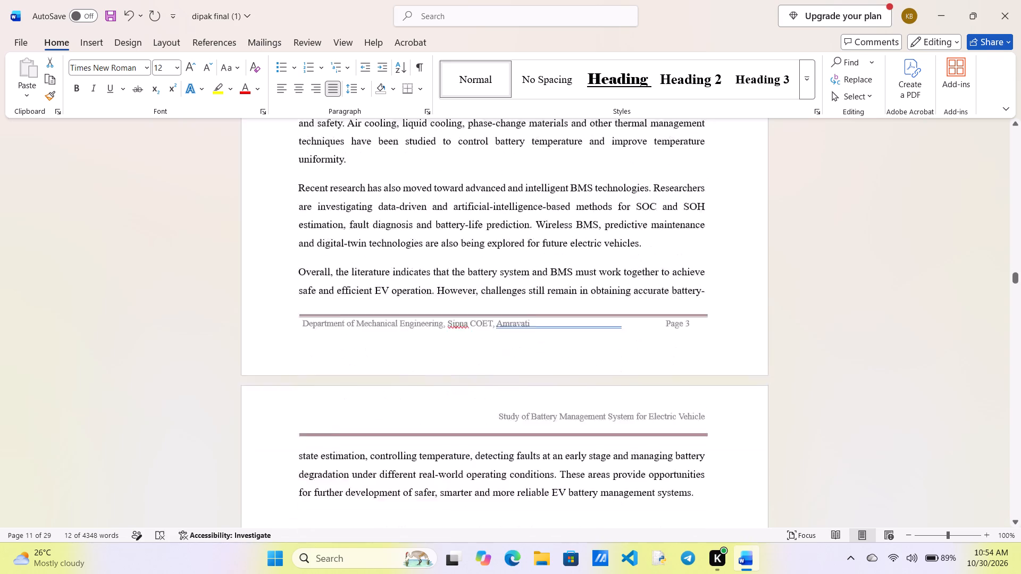
pyautogui.scroll(-5, 475, 400)
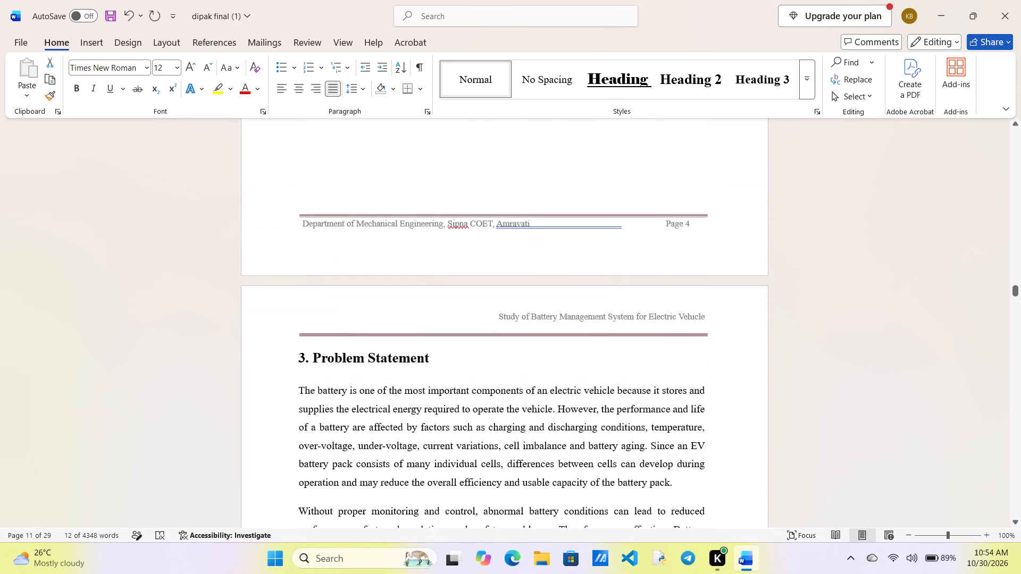
pyautogui.scroll(-2, 475, 400)
pyautogui.keyDown('ctrl'); pyautogui.scroll(1, 475, 400); pyautogui.keyUp('ctrl')
pyautogui.keyDown('ctrl'); pyautogui.scroll(-1, 475, 400); pyautogui.keyUp('ctrl')
pyautogui.scroll(-2, 475, 400)
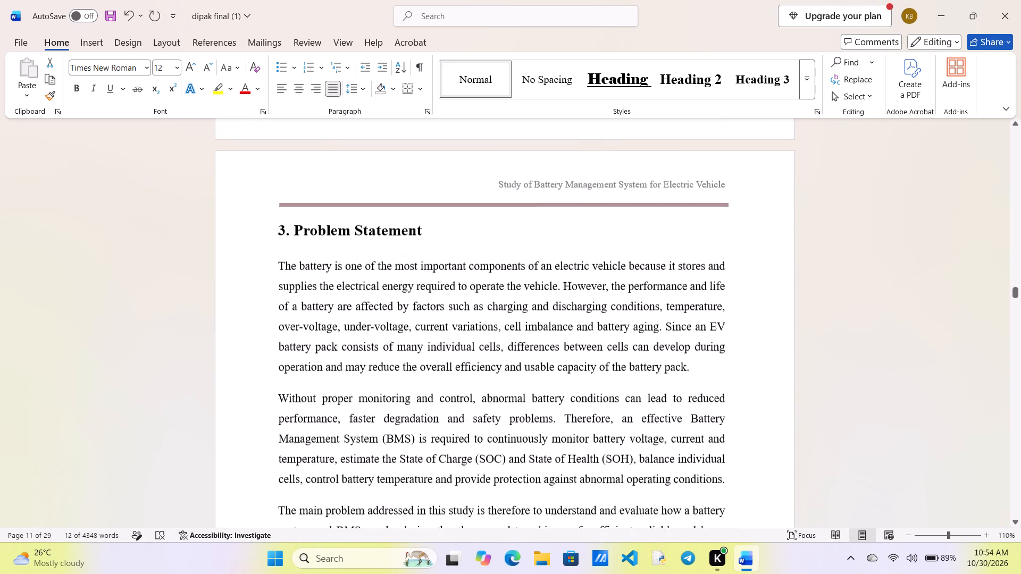
pyautogui.scroll(-4, 475, 400)
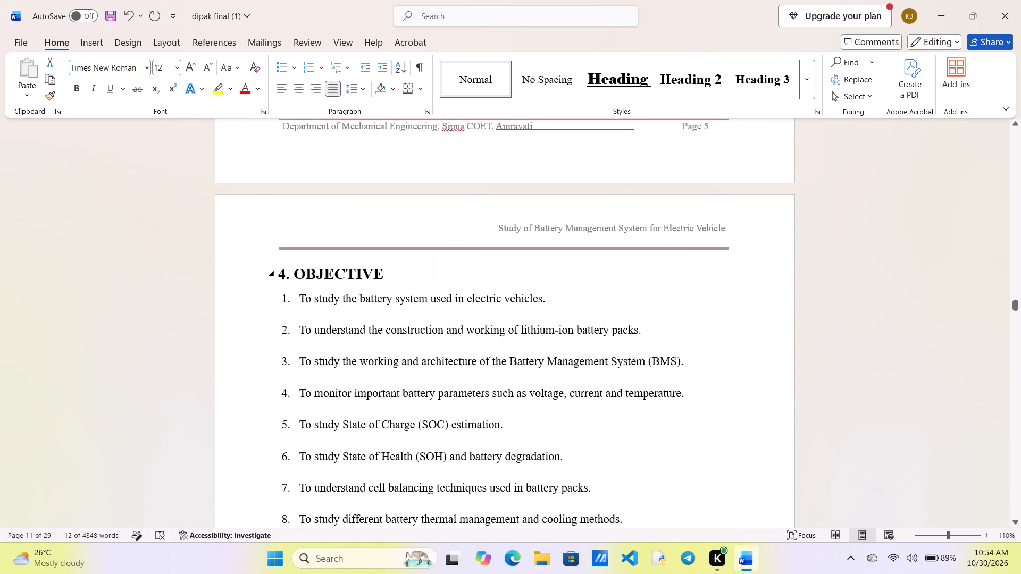
pyautogui.moveTo(390, 272); pyautogui.dragTo(306, 276)
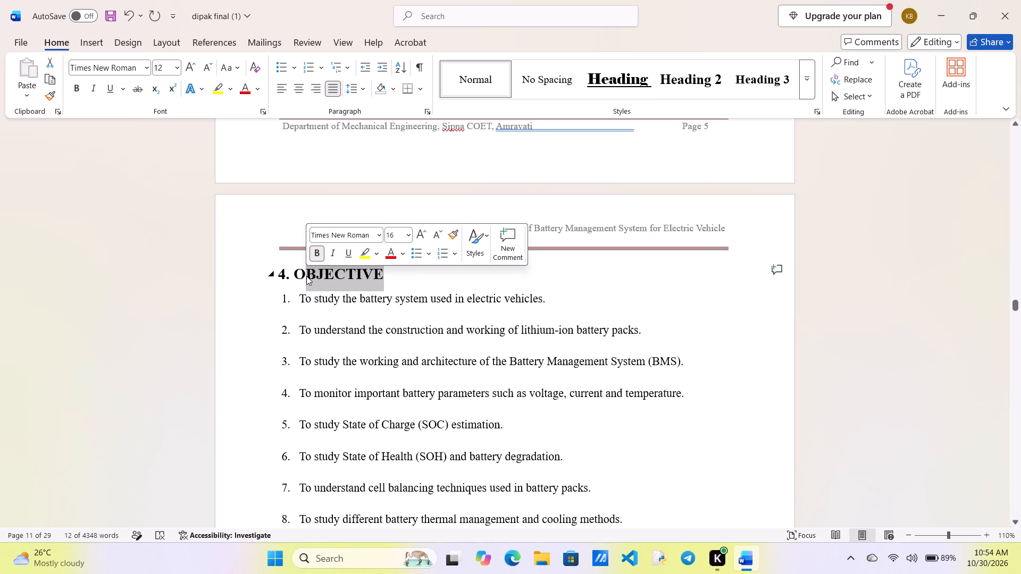
pyautogui.press('Delete')
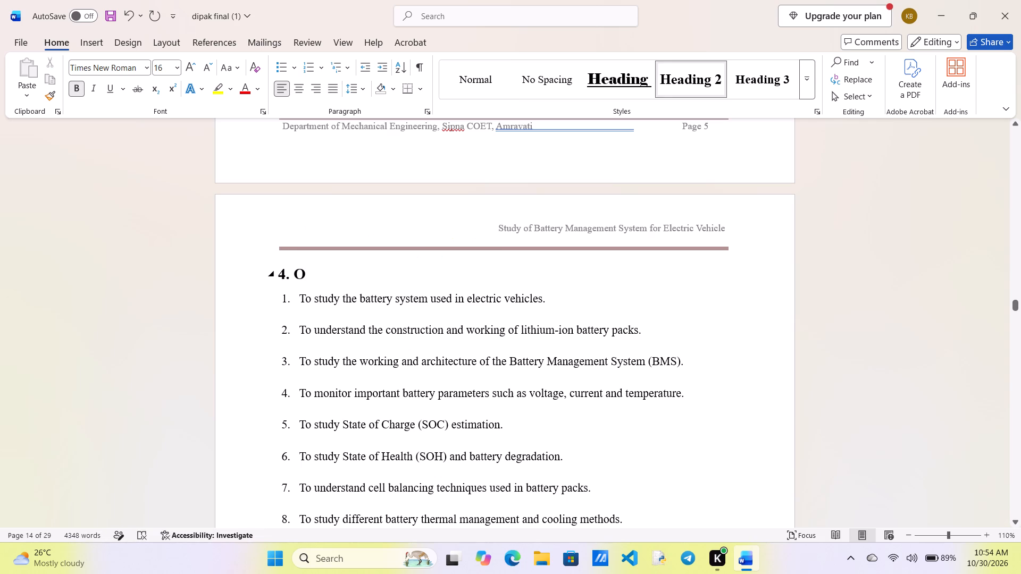
pyautogui.write('bjrctive')
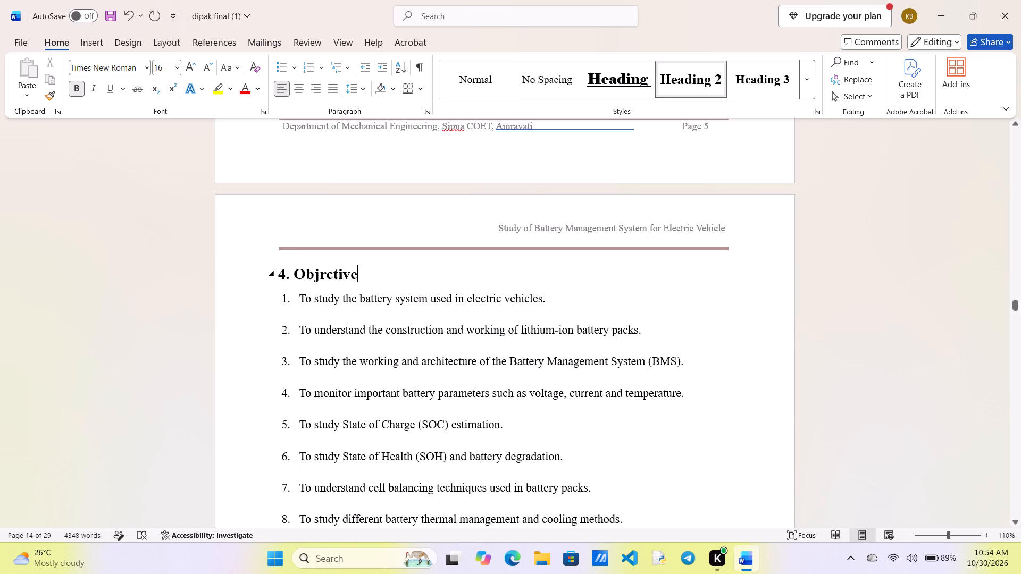
pyautogui.click(325, 279)
pyautogui.press('BackSpace')
pyautogui.press('e')
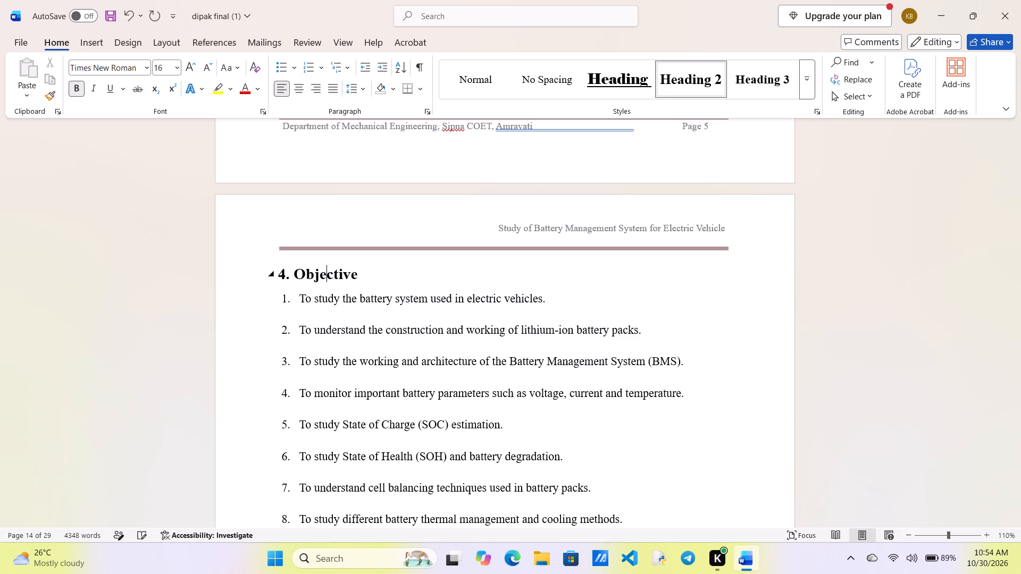
# Insert a space between "5.6." and "Electrical" in the Electrical Protection System subheading.
pyautogui.scroll(-1, 325, 279)
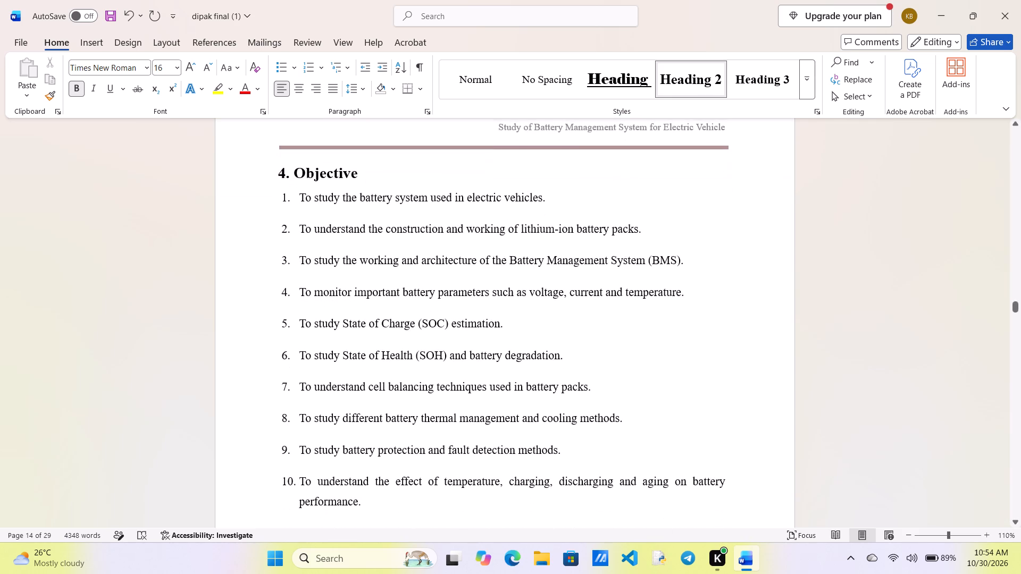
pyautogui.scroll(-4, 325, 279)
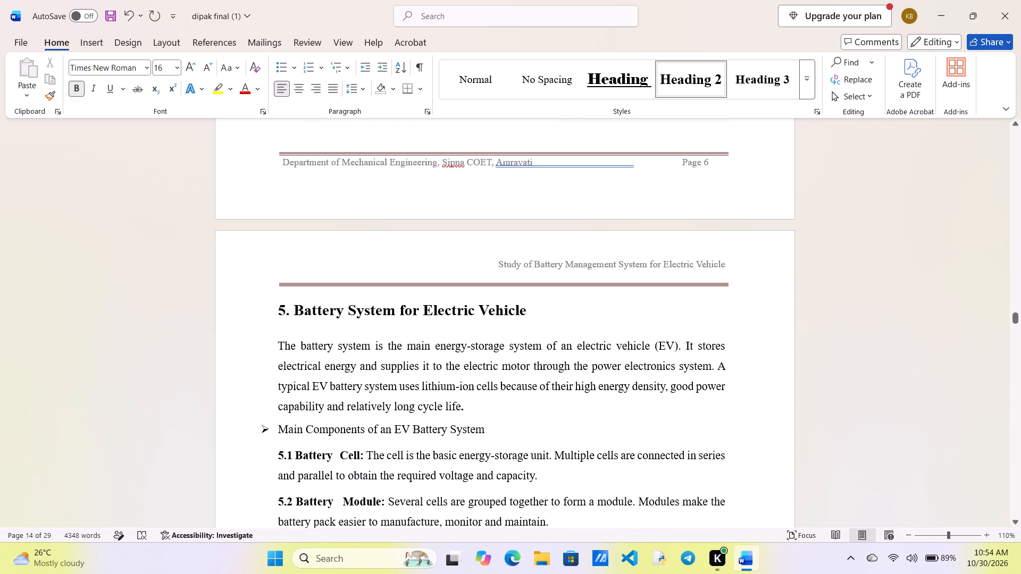
pyautogui.scroll(-4, 325, 279)
pyautogui.scroll(1, 325, 279)
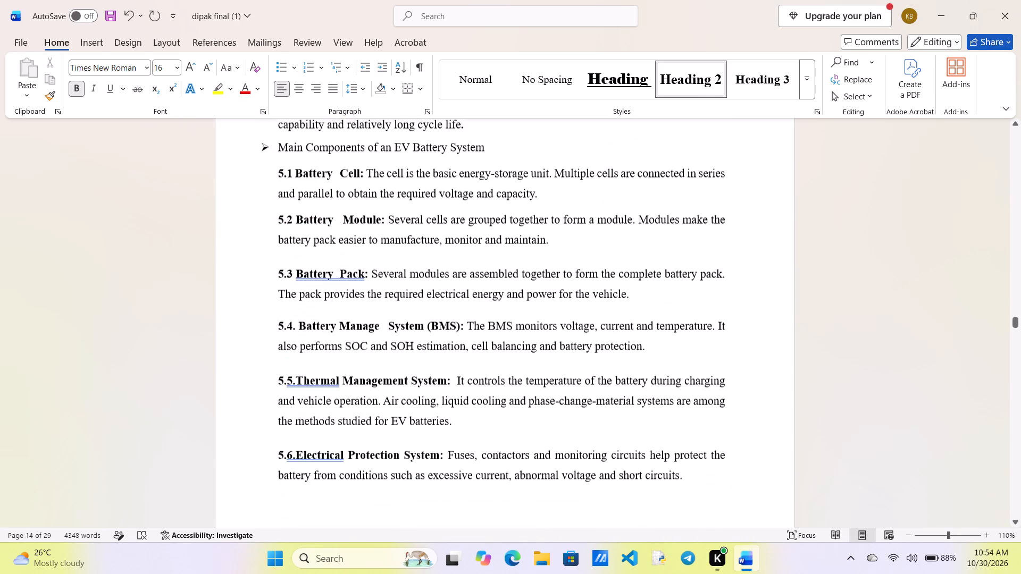
pyautogui.scroll(3, 325, 279)
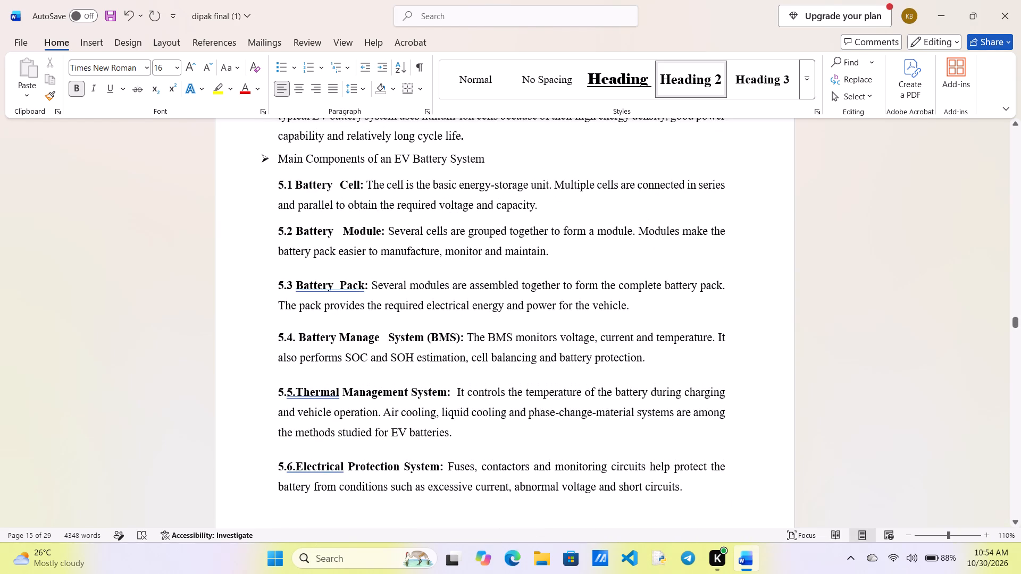
pyautogui.scroll(1, 325, 279)
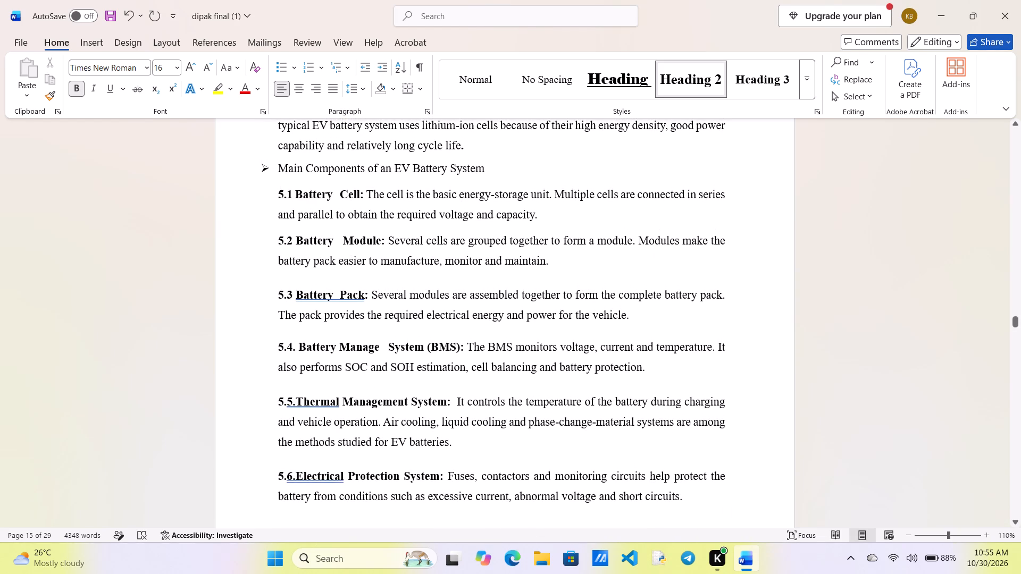
pyautogui.scroll(1, 325, 279)
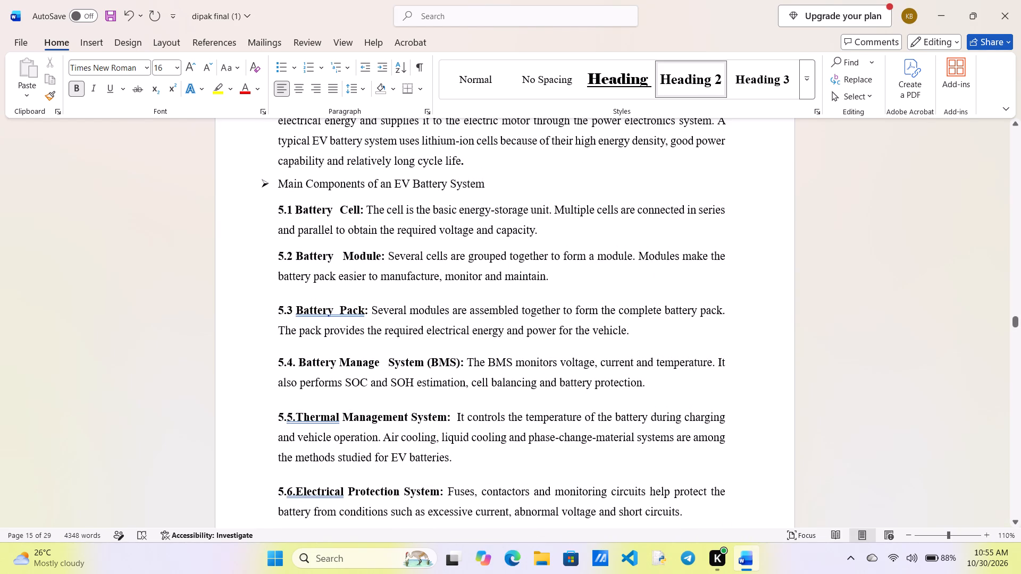
pyautogui.scroll(2, 325, 279)
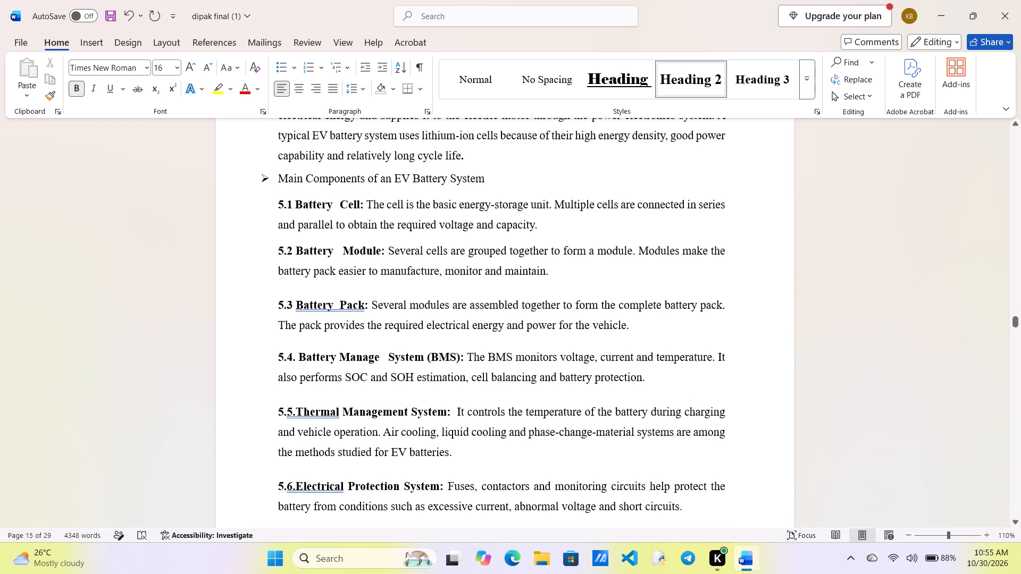
pyautogui.scroll(1, 325, 279)
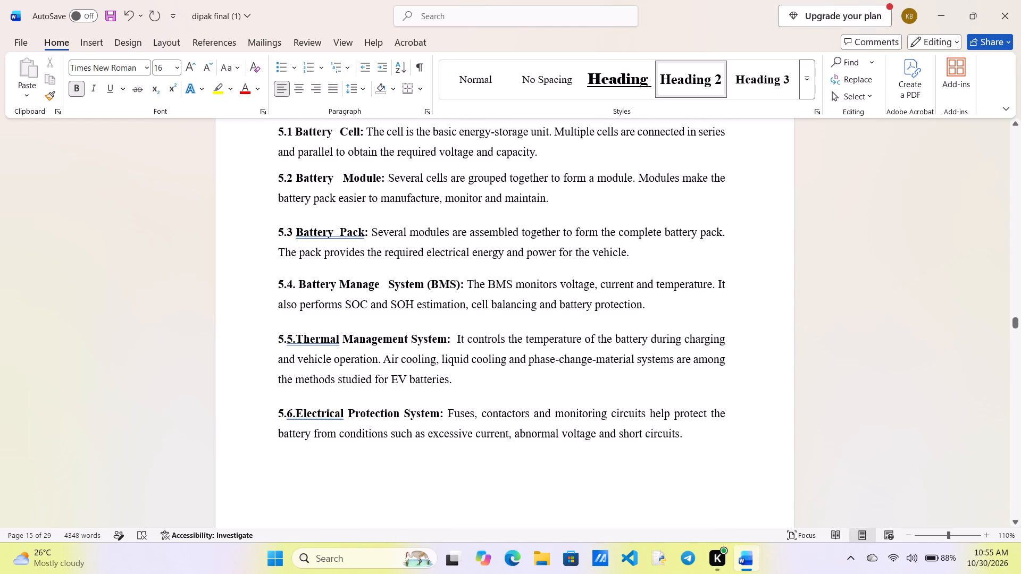
pyautogui.click(297, 418)
pyautogui.press('space')
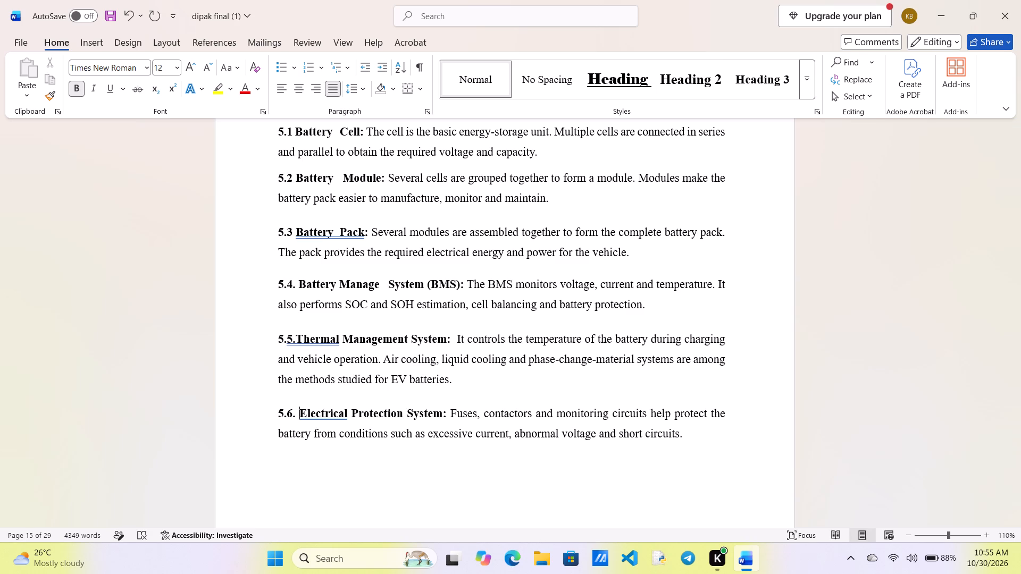
# Set the left indent of the bulleted line "Main Components of an EV Battery System" in section 5 to -0.1".
pyautogui.scroll(1, 297, 418)
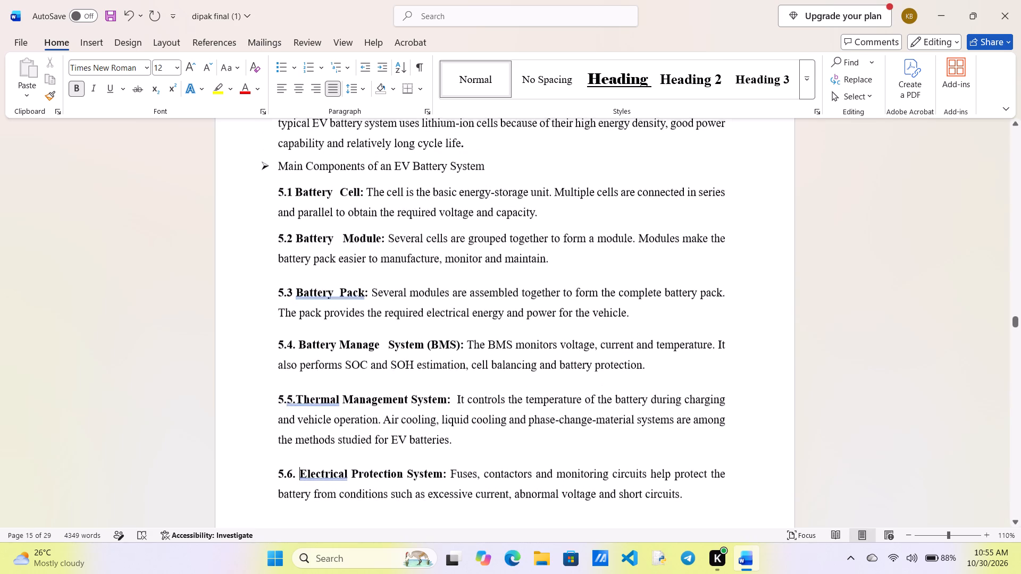
pyautogui.scroll(1, 297, 418)
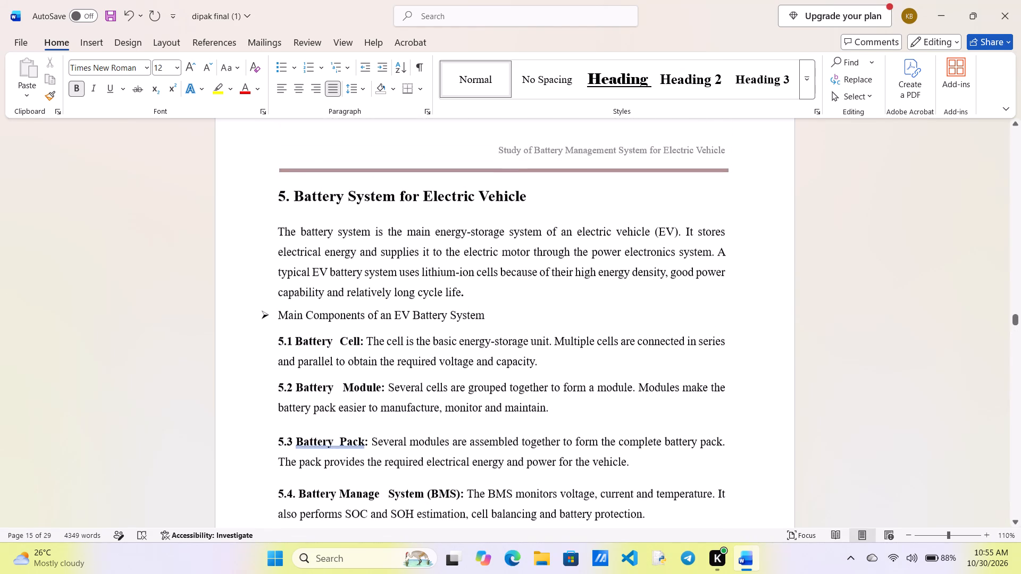
pyautogui.scroll(1, 297, 418)
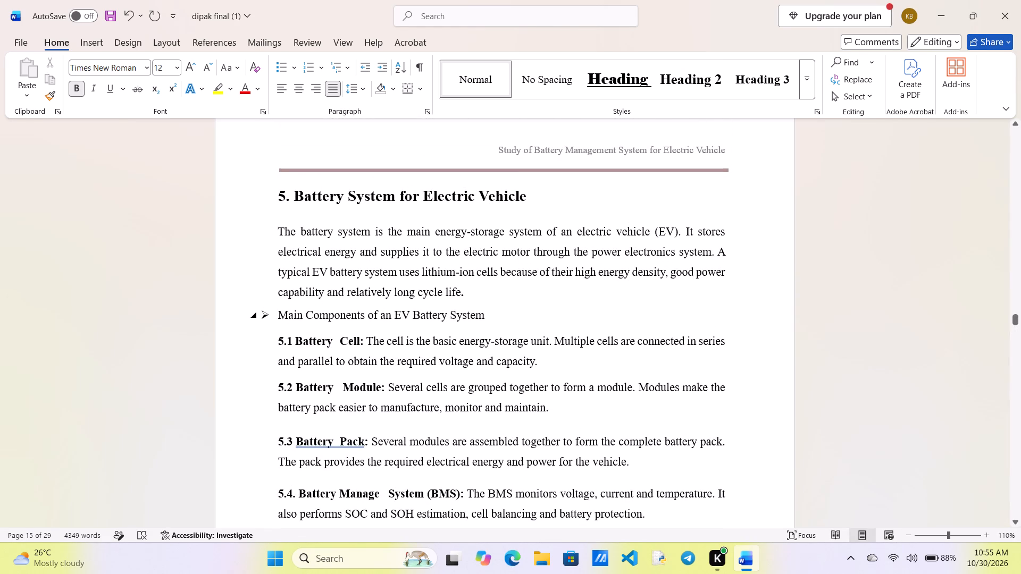
pyautogui.moveTo(278, 316); pyautogui.dragTo(457, 321)
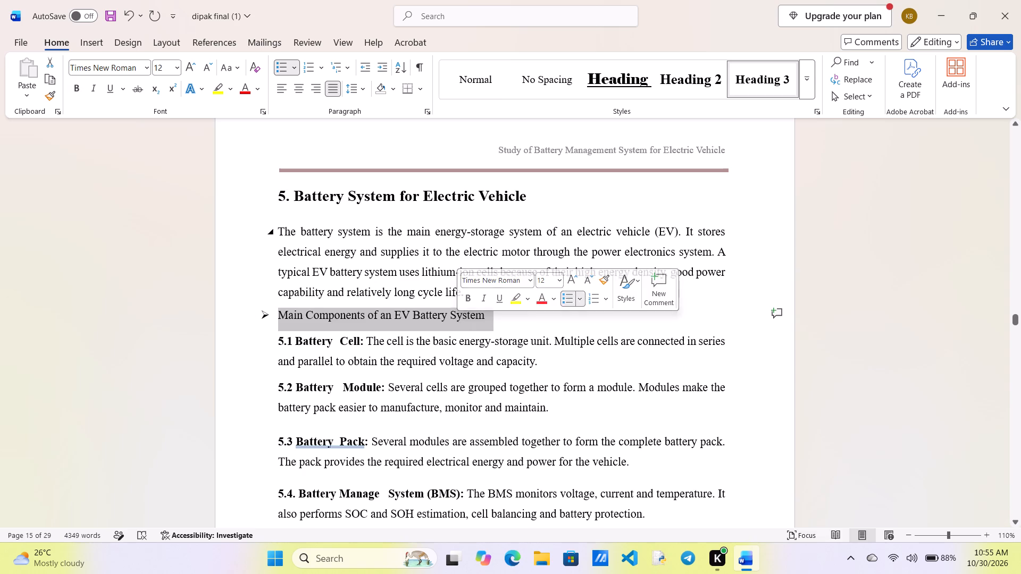
pyautogui.click(170, 43)
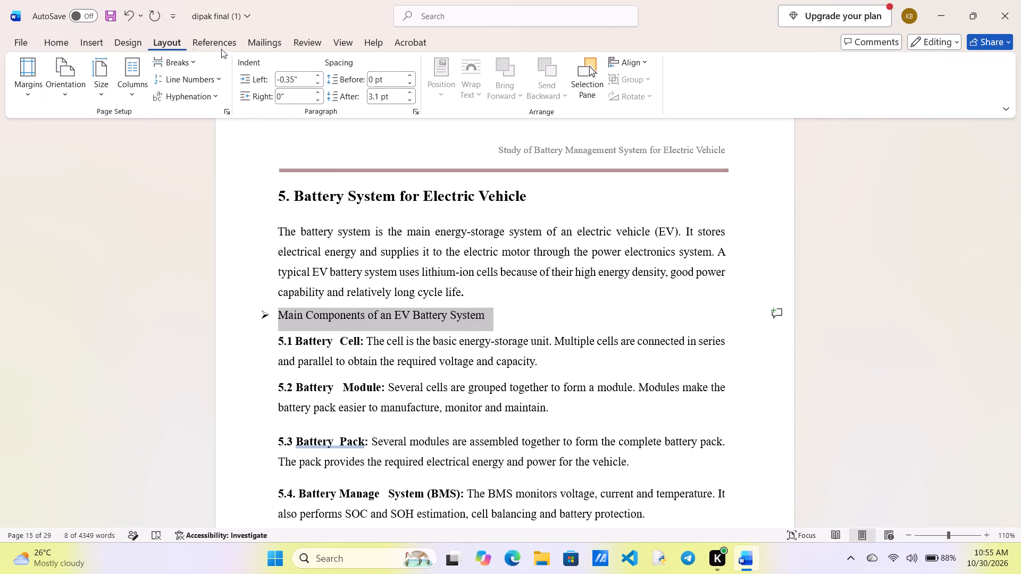
pyautogui.click(317, 82)
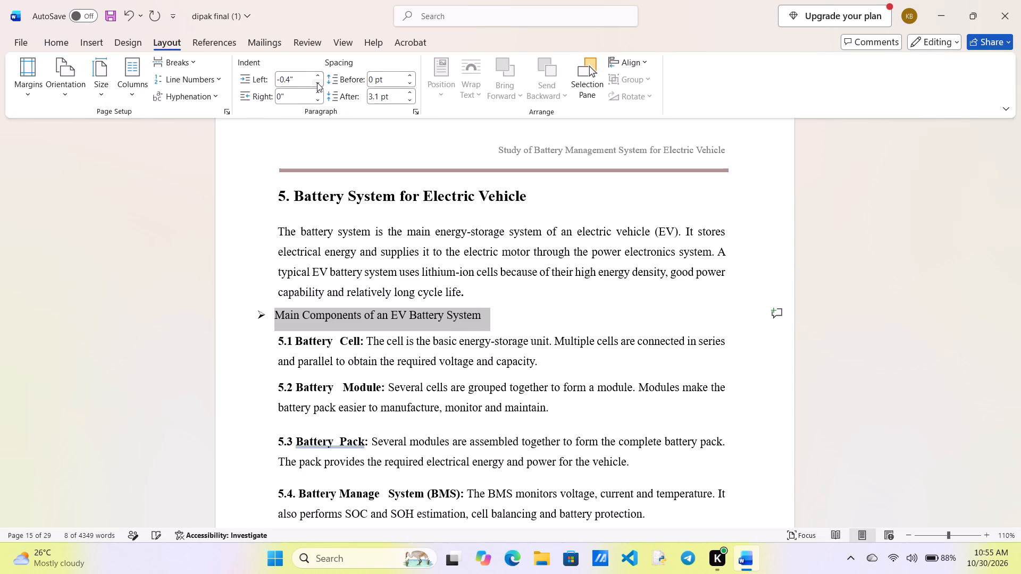
pyautogui.click(316, 74)
pyautogui.click(316, 74)
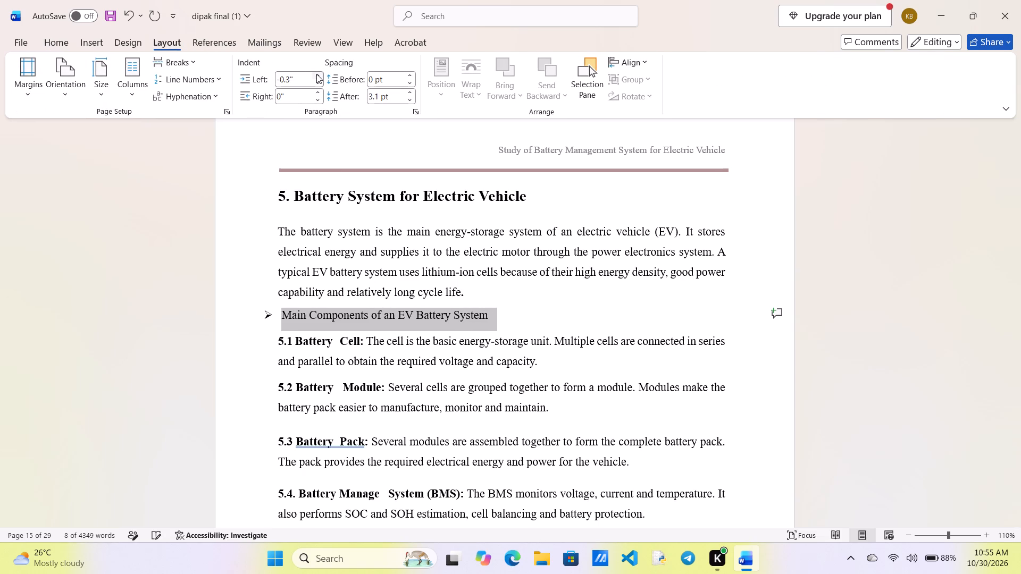
pyautogui.click(316, 74)
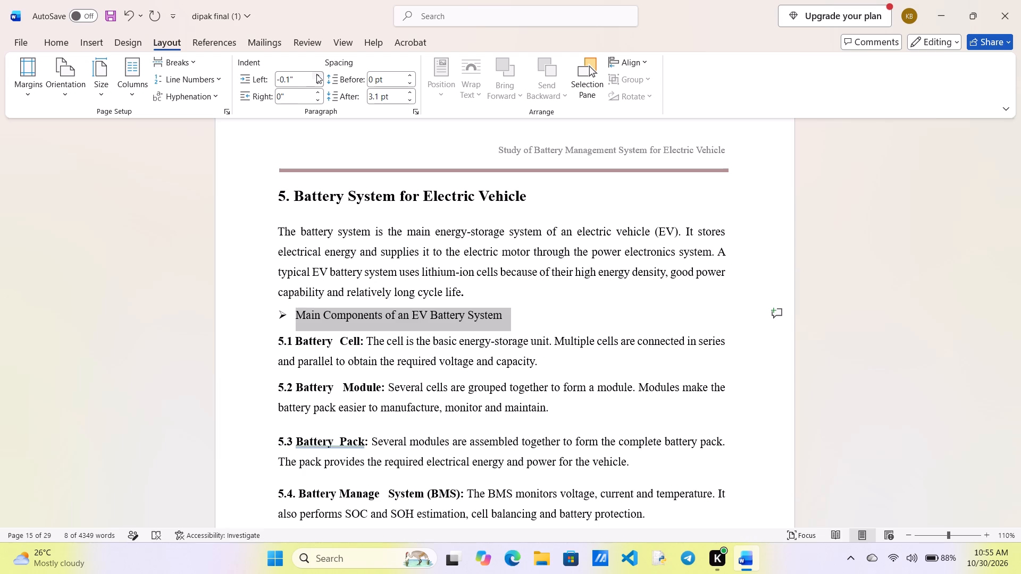
pyautogui.click(321, 85)
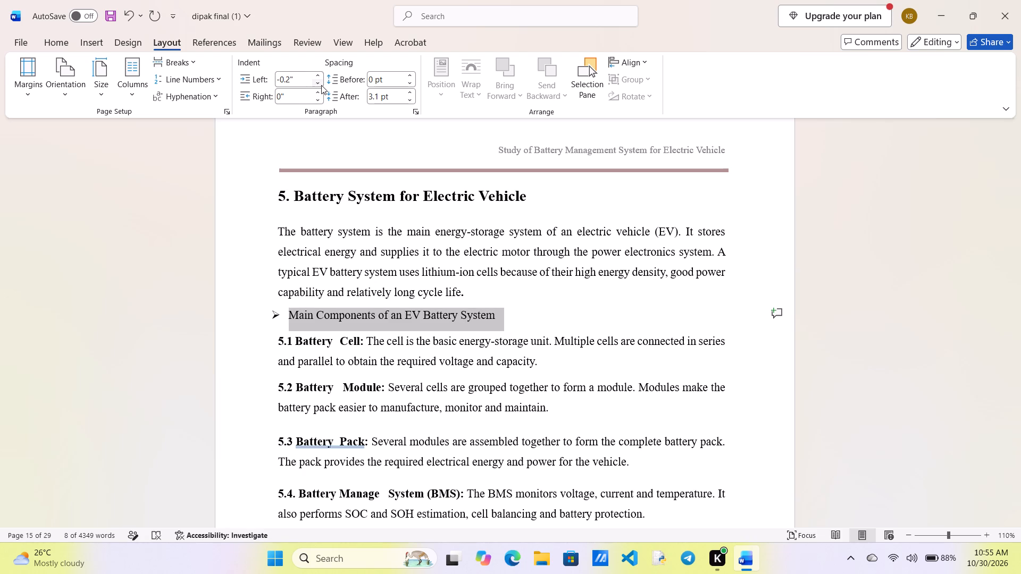
pyautogui.click(316, 75)
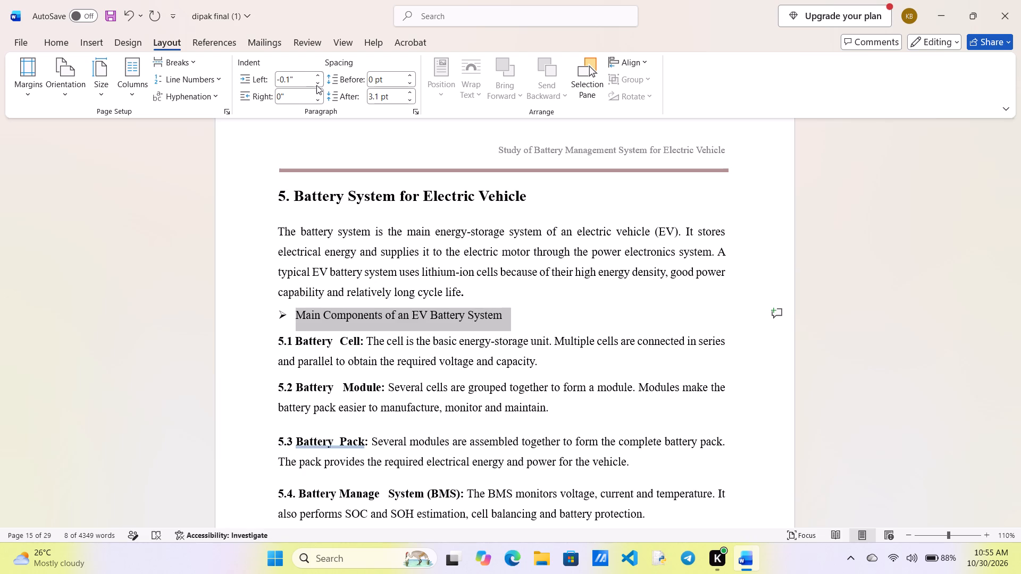
pyautogui.click(157, 244)
# Capitalize the first letter of "estimation" in subheading 7.3 so that it reads "7.3 SOC Estimation problem".
pyautogui.scroll(-2, 357, 354)
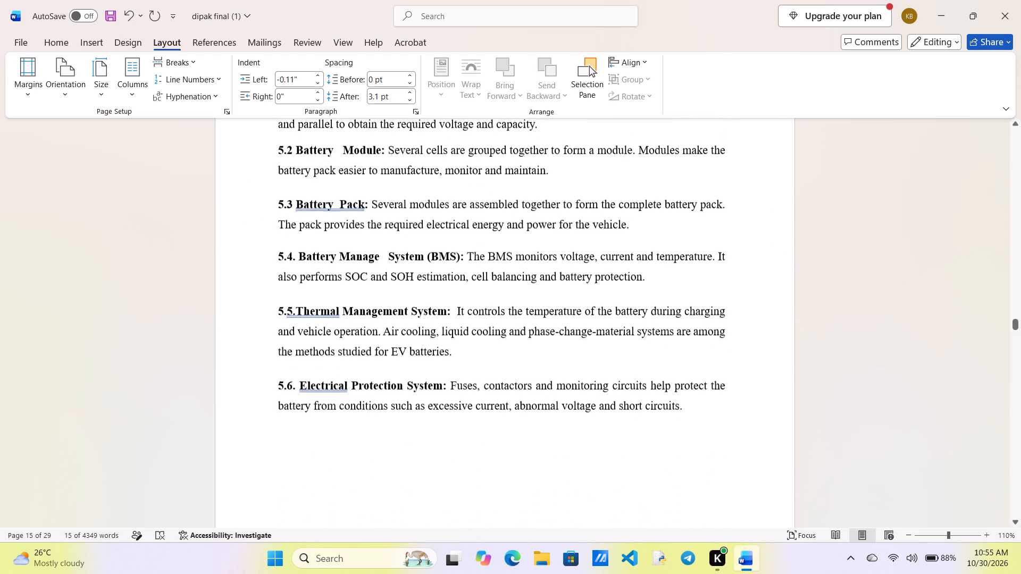
pyautogui.scroll(-3, 357, 354)
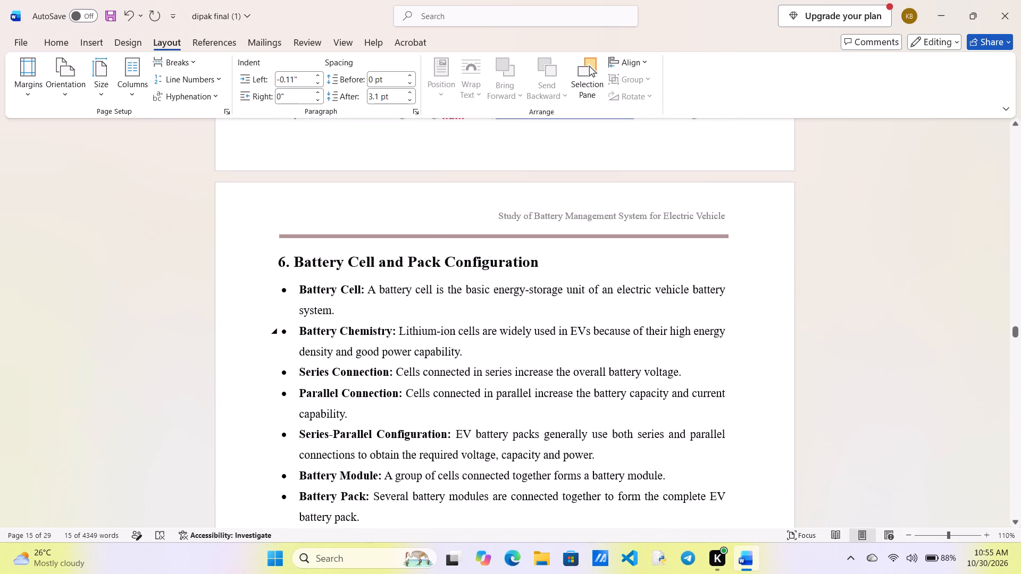
pyautogui.scroll(-4, 357, 354)
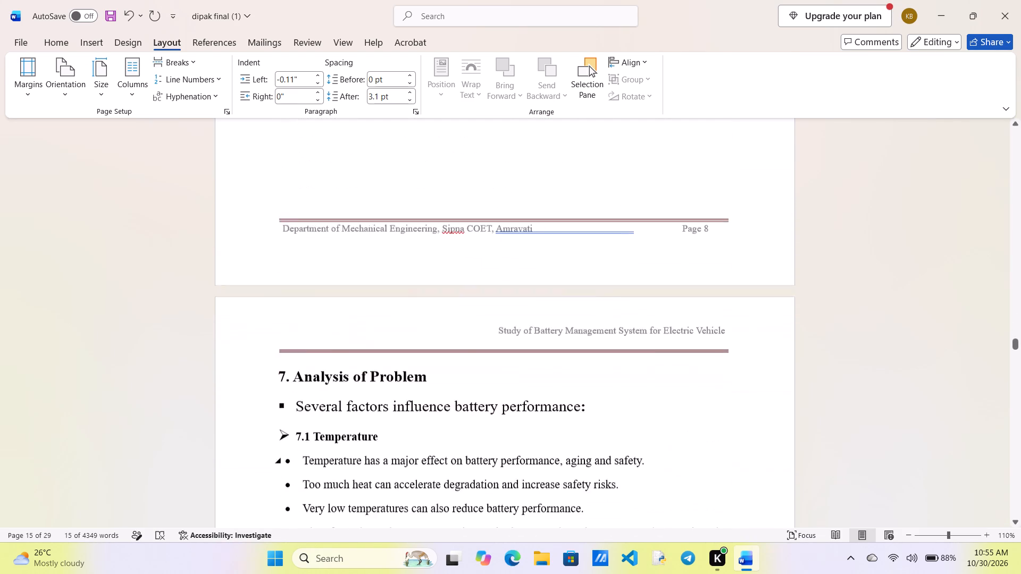
pyautogui.scroll(-3, 357, 354)
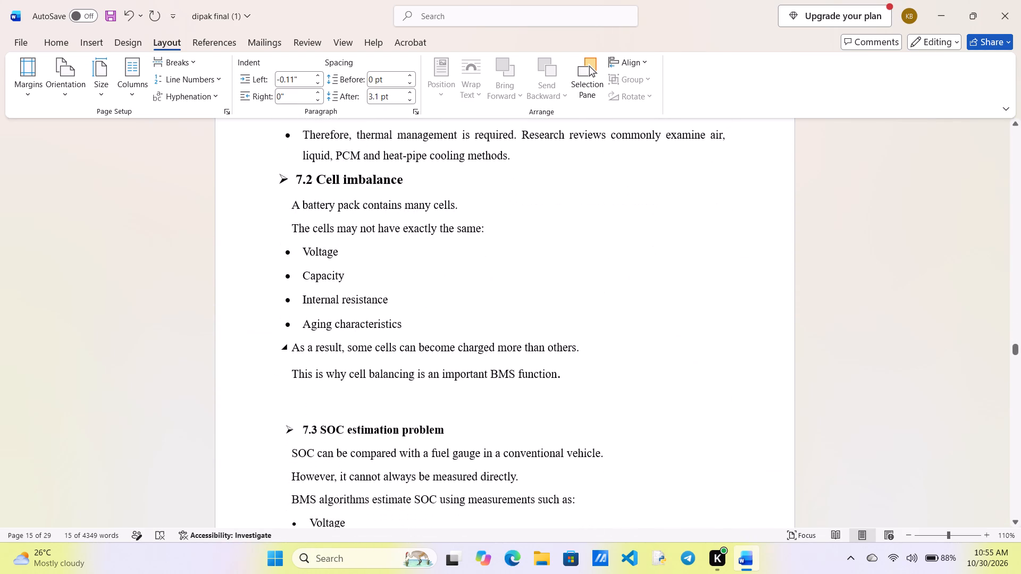
pyautogui.scroll(-1, 357, 354)
pyautogui.scroll(2, 357, 354)
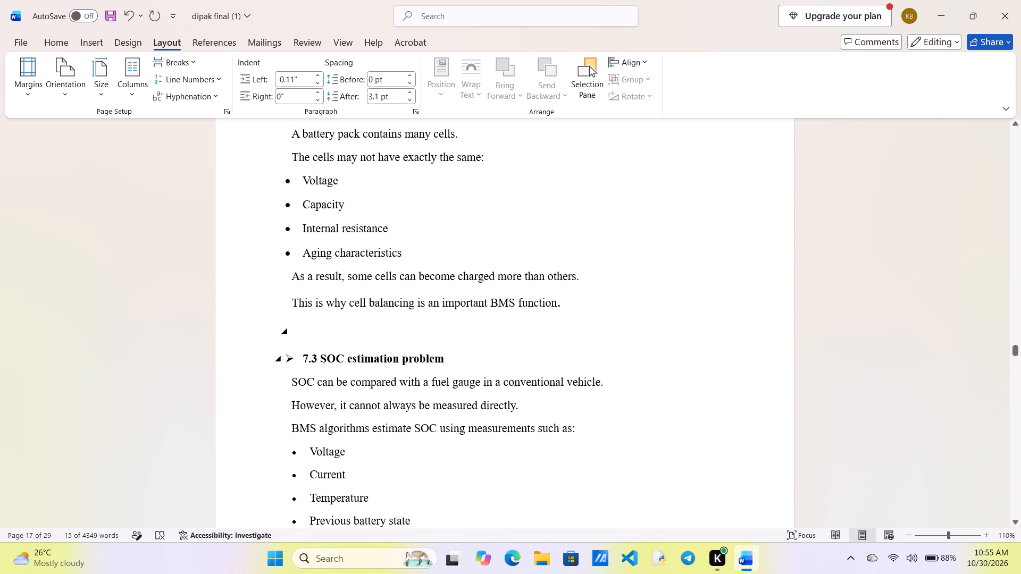
pyautogui.click(352, 358)
pyautogui.press('BackSpace')
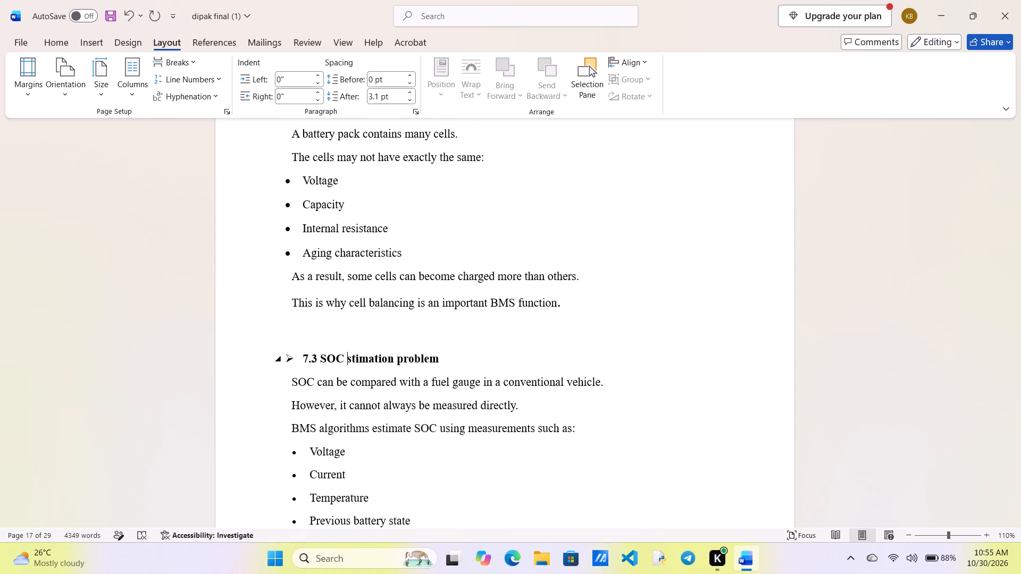
pyautogui.hotkey('shift', 'e')
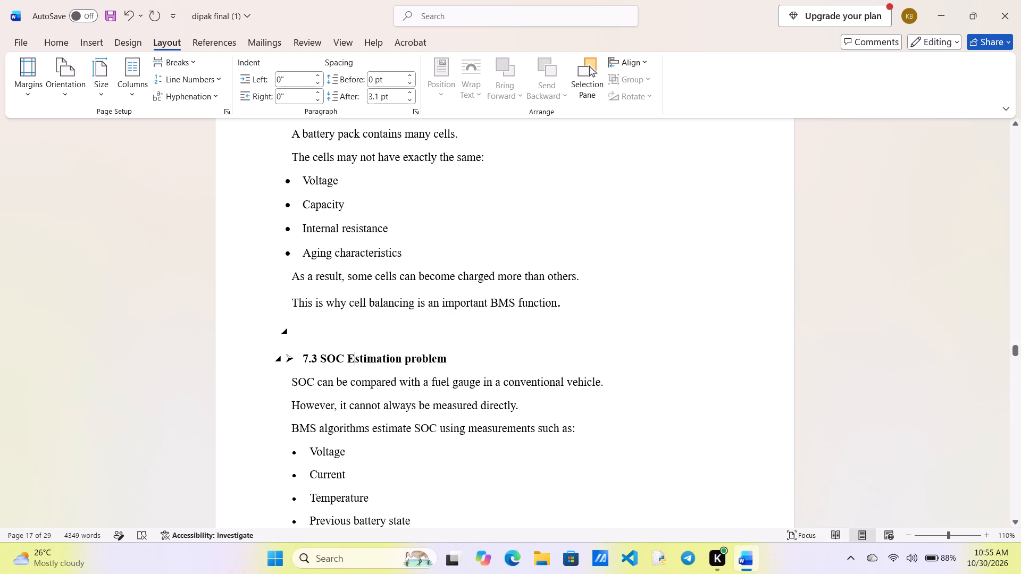
# Compare subheading 7.3 with subheading 7.2 and increase the font size of "7.3 SOC Estimation problem" to 14 pt.
pyautogui.moveTo(321, 354); pyautogui.dragTo(446, 362)
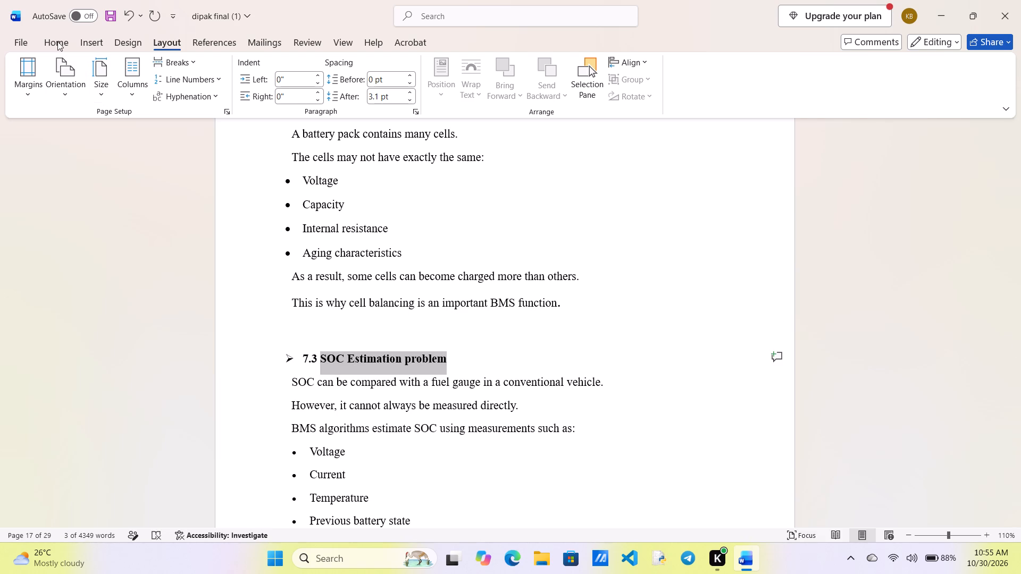
pyautogui.click(58, 41)
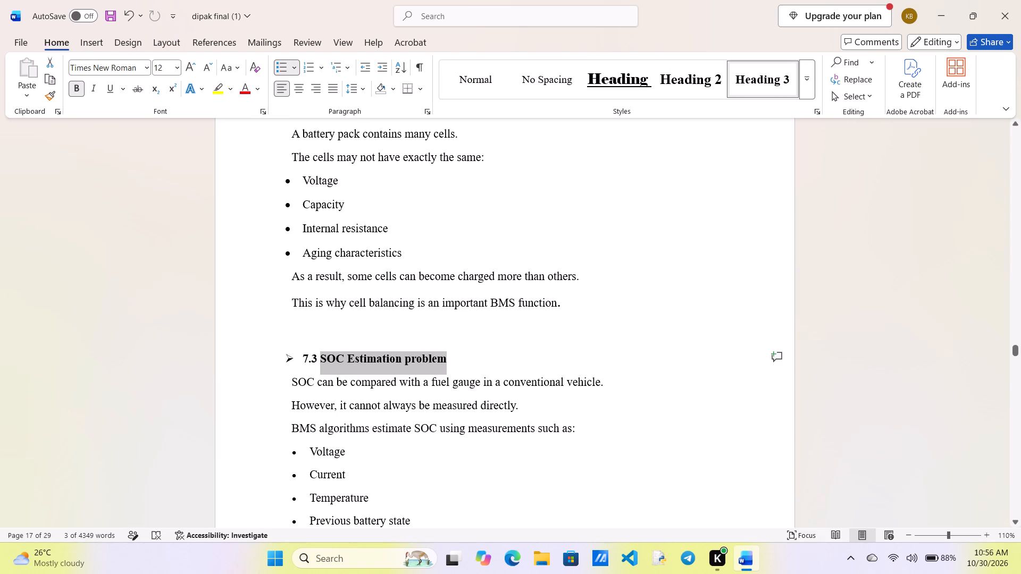
pyautogui.click(233, 260)
pyautogui.scroll(1, 233, 260)
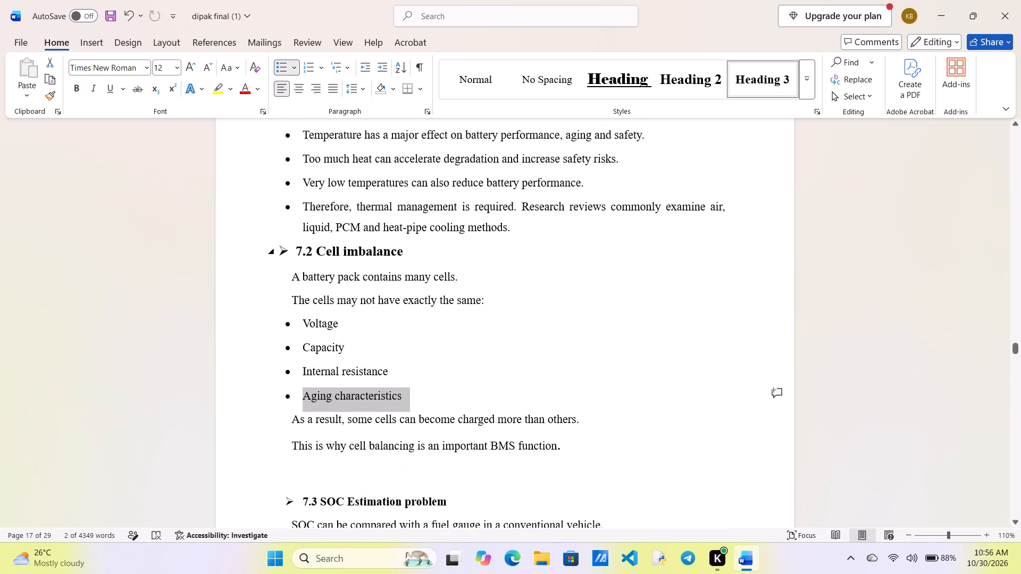
pyautogui.moveTo(399, 251); pyautogui.dragTo(296, 269)
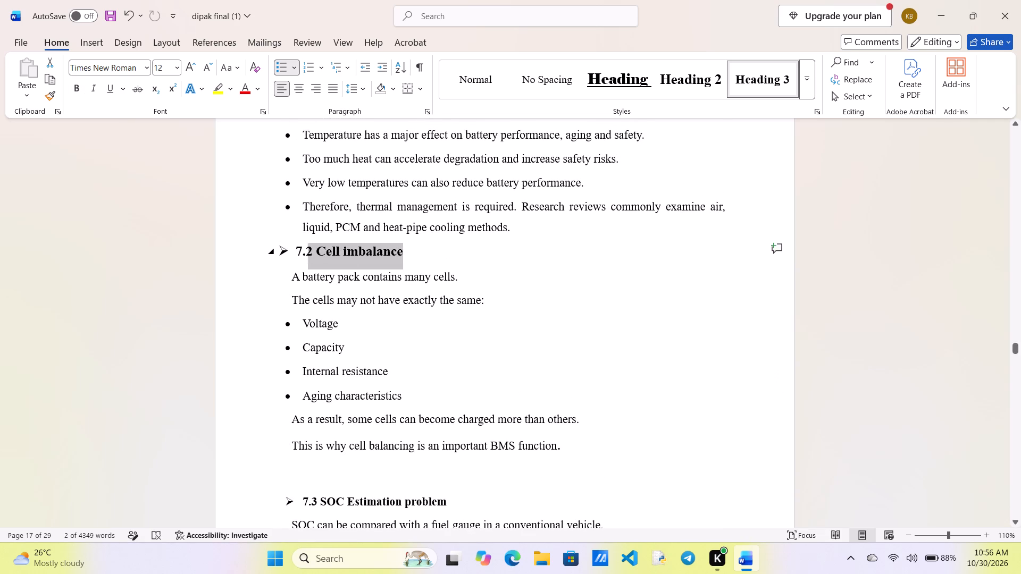
pyautogui.moveTo(296, 269); pyautogui.dragTo(293, 266)
pyautogui.click(154, 343)
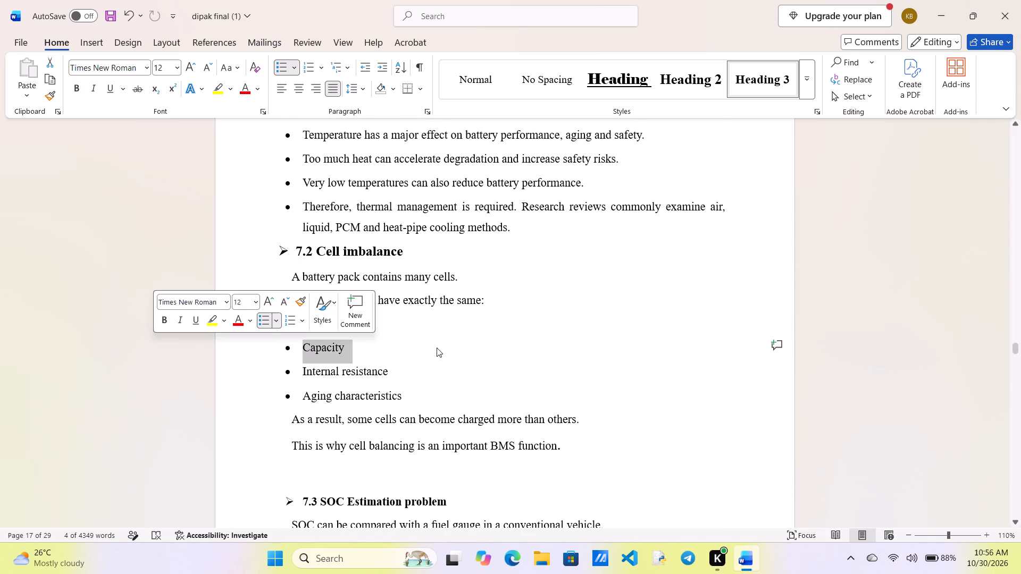
pyautogui.scroll(-3, 457, 276)
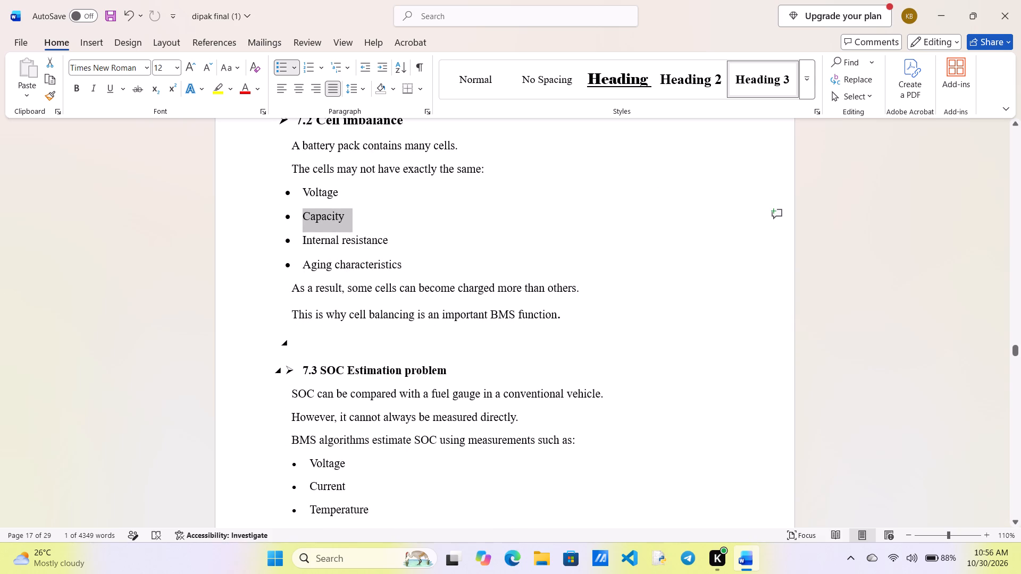
pyautogui.moveTo(449, 367); pyautogui.dragTo(302, 379)
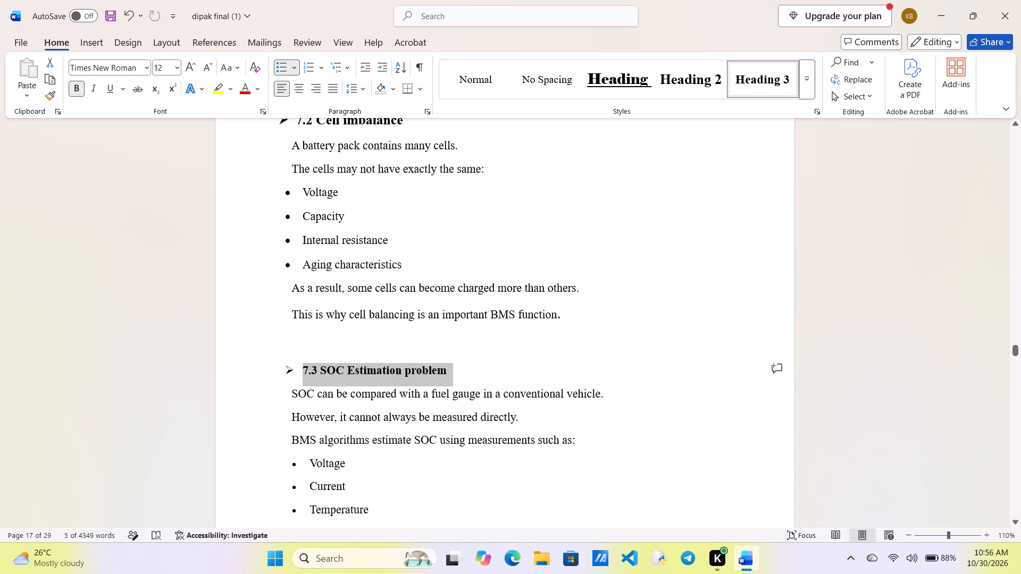
pyautogui.click(187, 63)
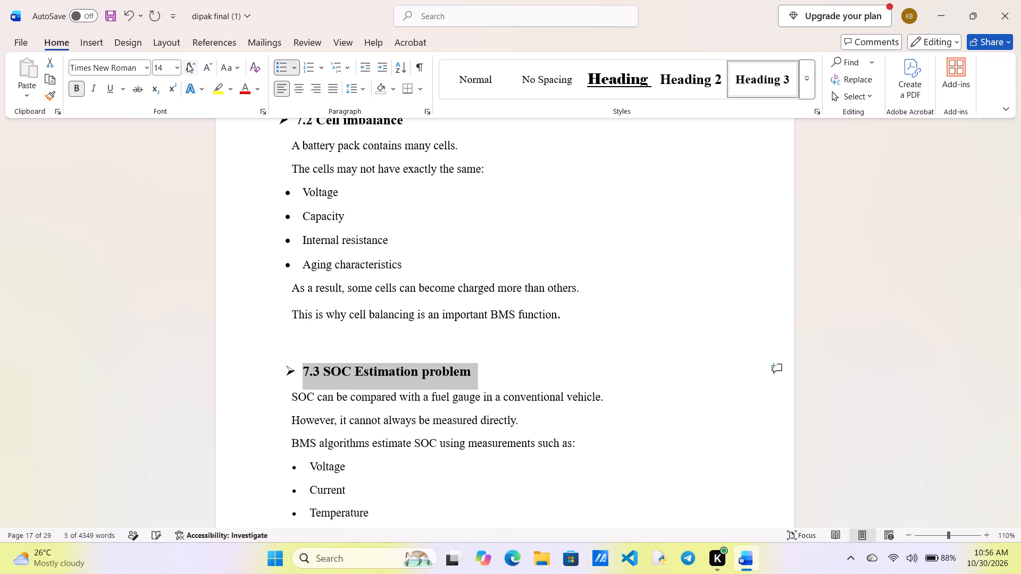
# Increase the font size of the subheadings "7.4 SOH estimation" and "7.5 Thermal runaway" to 14 pt.
pyautogui.scroll(-2, 297, 349)
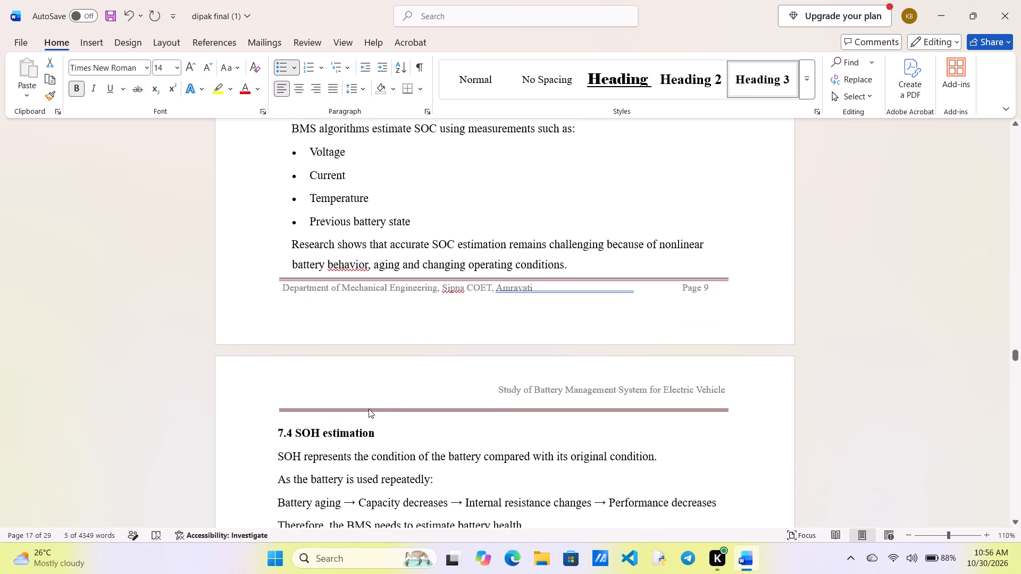
pyautogui.moveTo(373, 428); pyautogui.dragTo(277, 440)
pyautogui.click(195, 72)
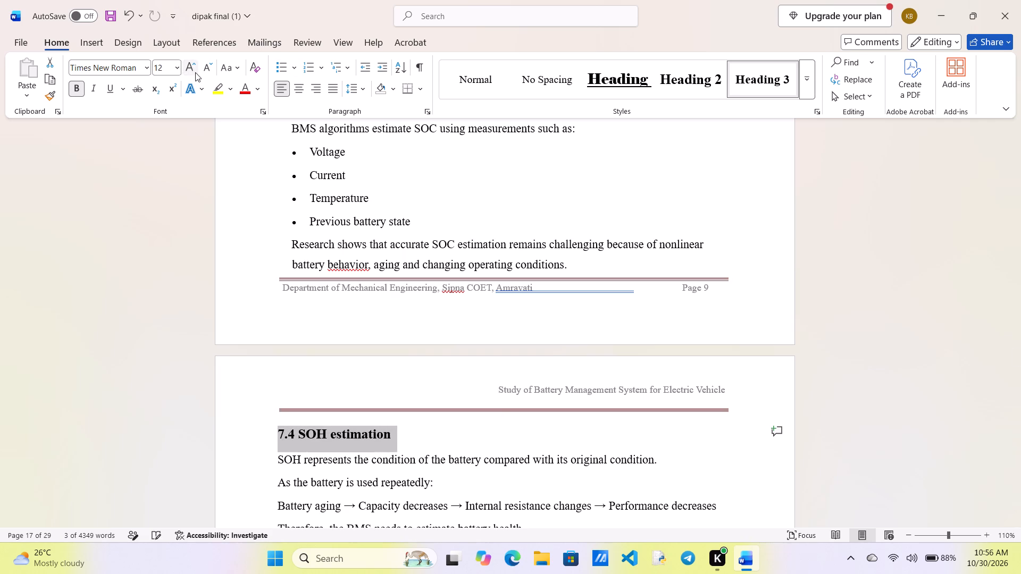
pyautogui.scroll(-2, 367, 192)
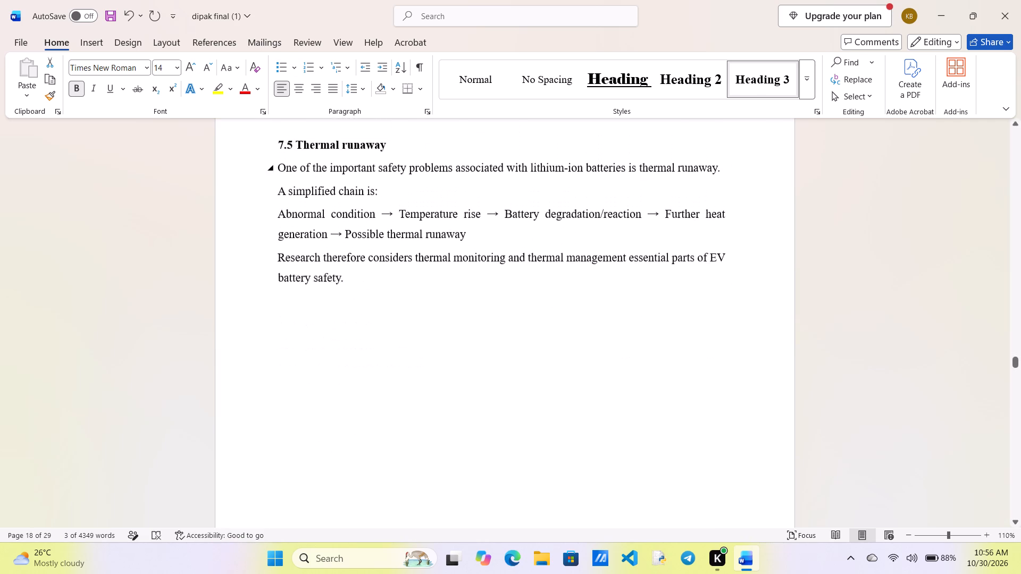
pyautogui.moveTo(387, 199); pyautogui.dragTo(248, 206)
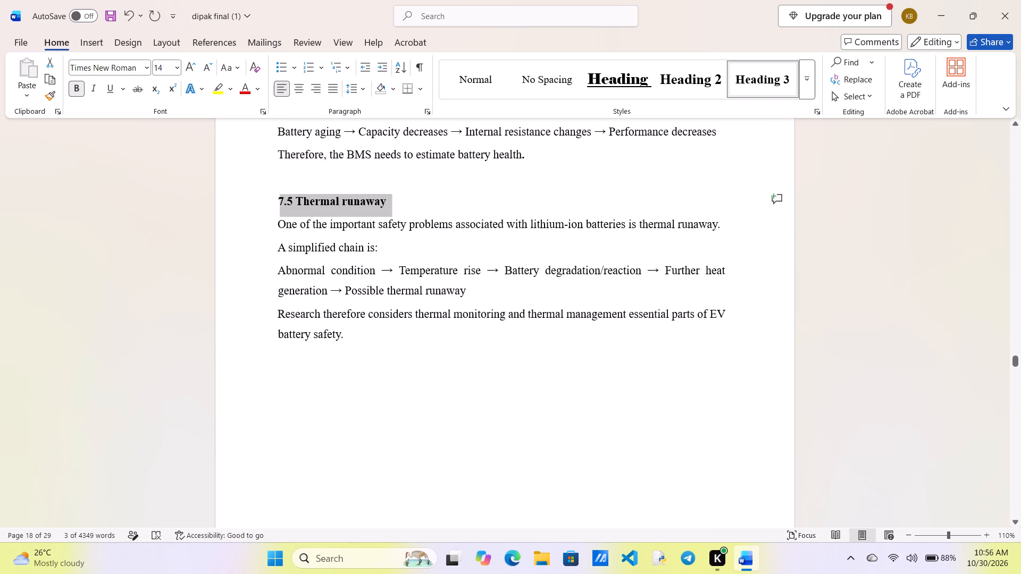
pyautogui.moveTo(248, 206); pyautogui.dragTo(248, 205)
pyautogui.click(193, 64)
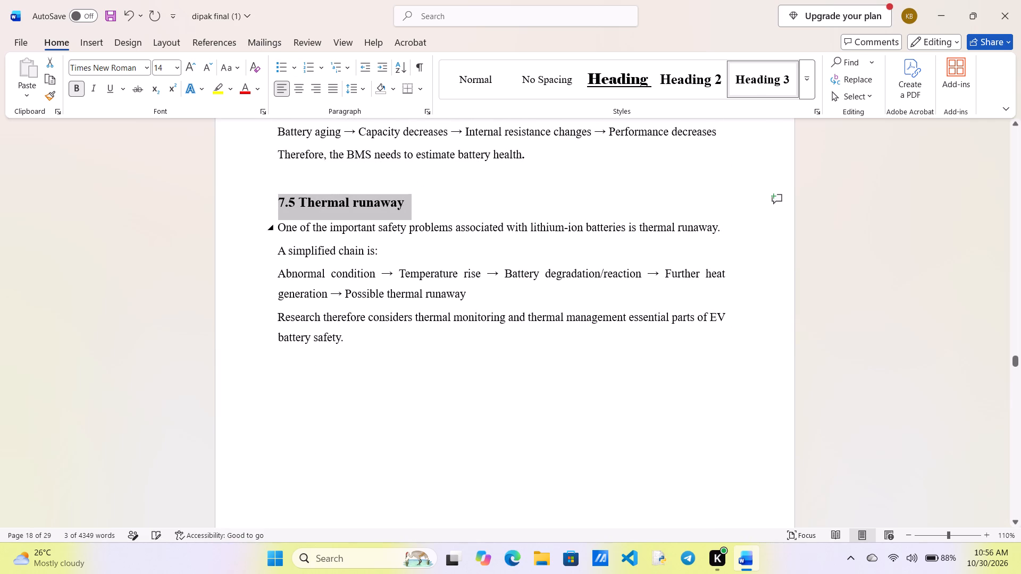
# Set the left indent of the numbered list under "8. Major Functions of BMS" to -0.1".
pyautogui.scroll(-4, 399, 331)
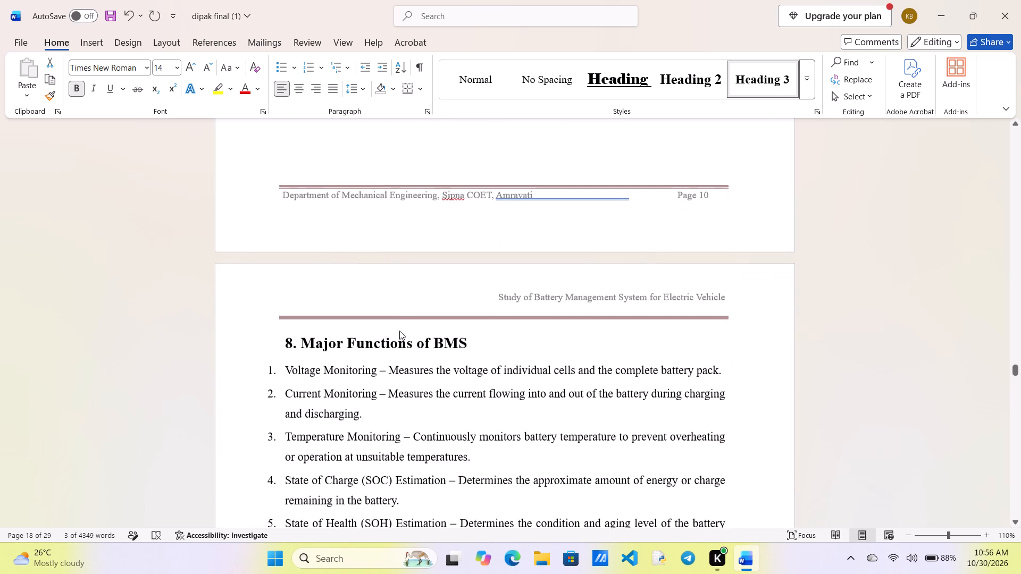
pyautogui.scroll(-2, 399, 331)
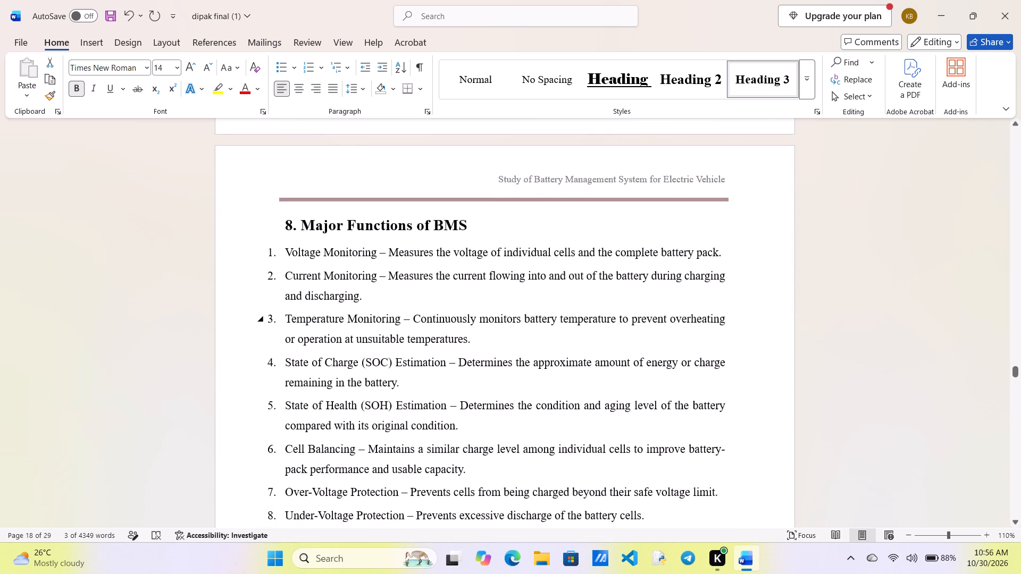
pyautogui.moveTo(286, 250); pyautogui.dragTo(440, 454)
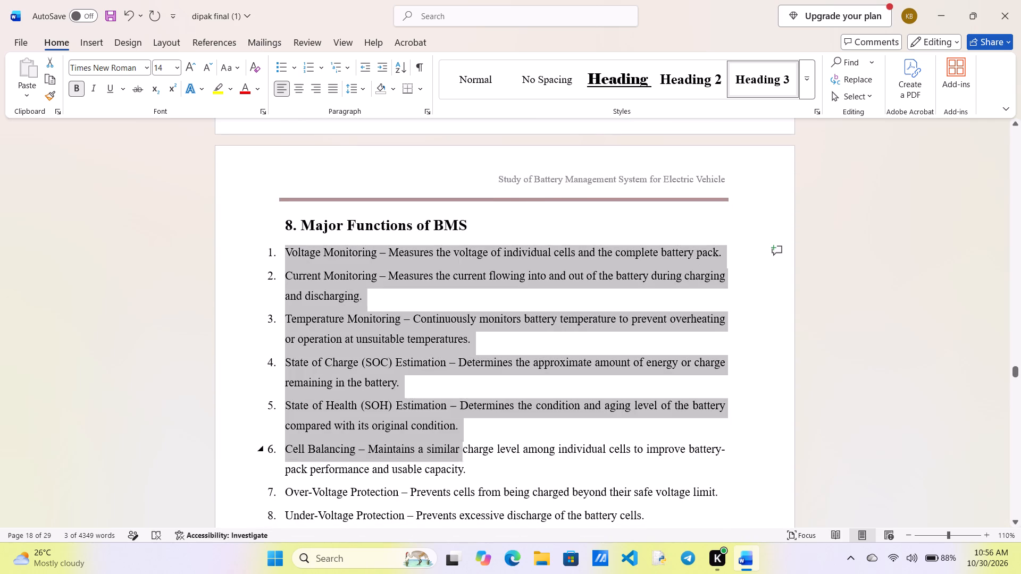
pyautogui.moveTo(440, 454); pyautogui.dragTo(412, 240)
pyautogui.scroll(4, 412, 240)
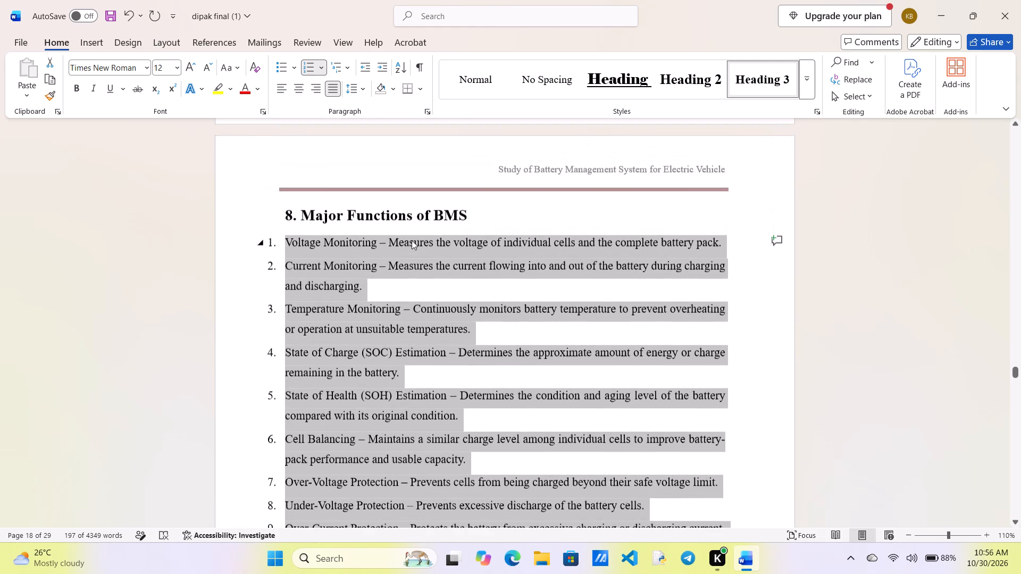
pyautogui.scroll(1, 412, 240)
pyautogui.click(166, 39)
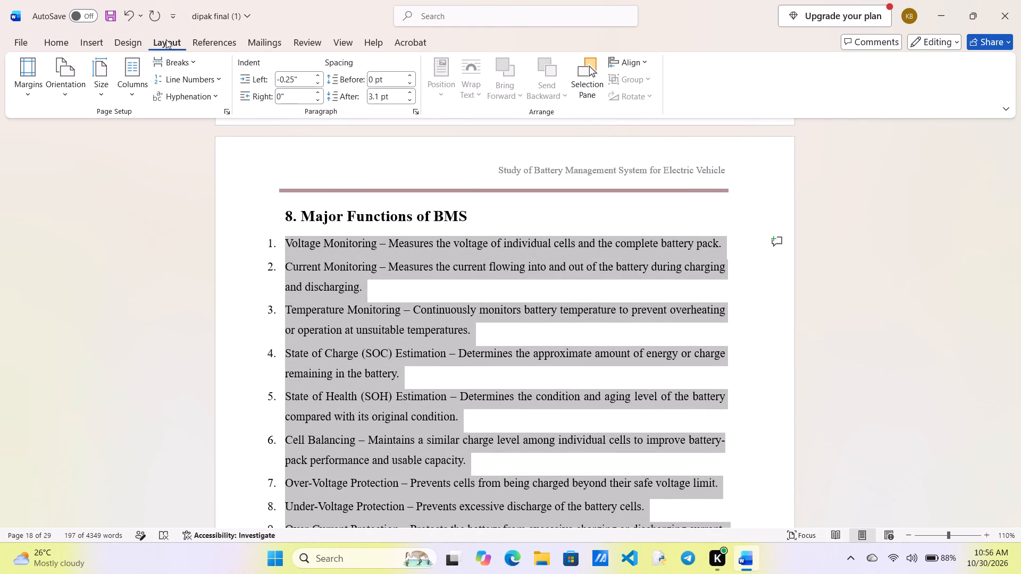
pyautogui.click(316, 81)
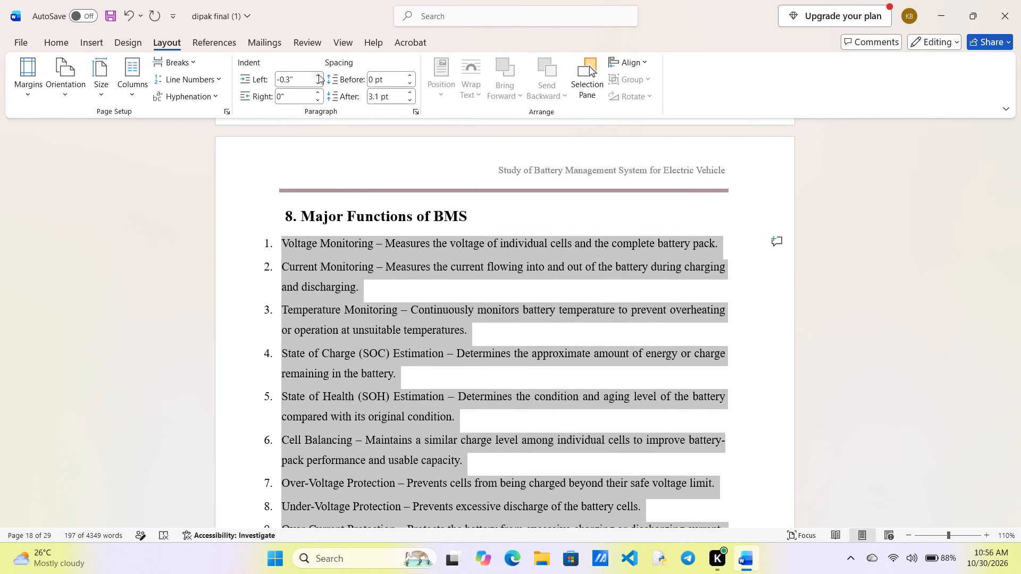
pyautogui.click(319, 73)
pyautogui.click(319, 73)
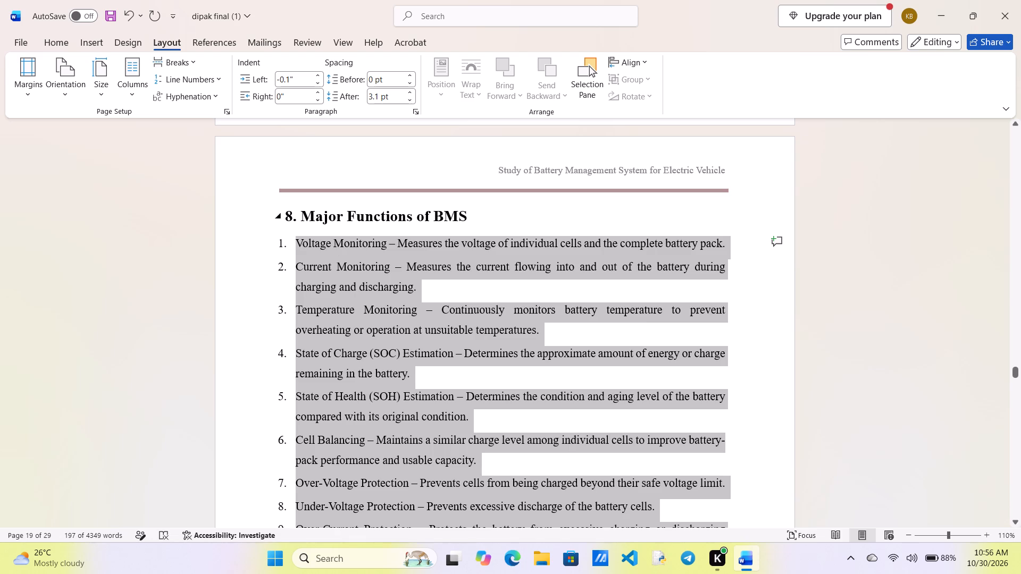
# Set the left indent of the heading "8. Major Functions of BMS" to -0.1".
pyautogui.moveTo(473, 215); pyautogui.dragTo(279, 224)
pyautogui.click(316, 85)
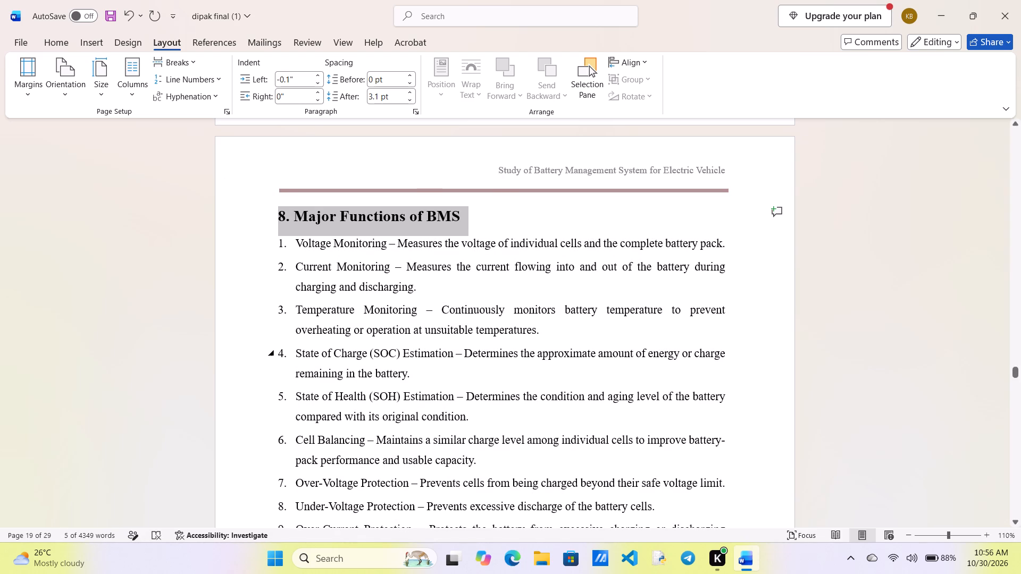
# Examine the headings, numbered lists and figures of sections 9 and 10 and the start of section 11 for formatting consistency.
pyautogui.scroll(-3, 279, 383)
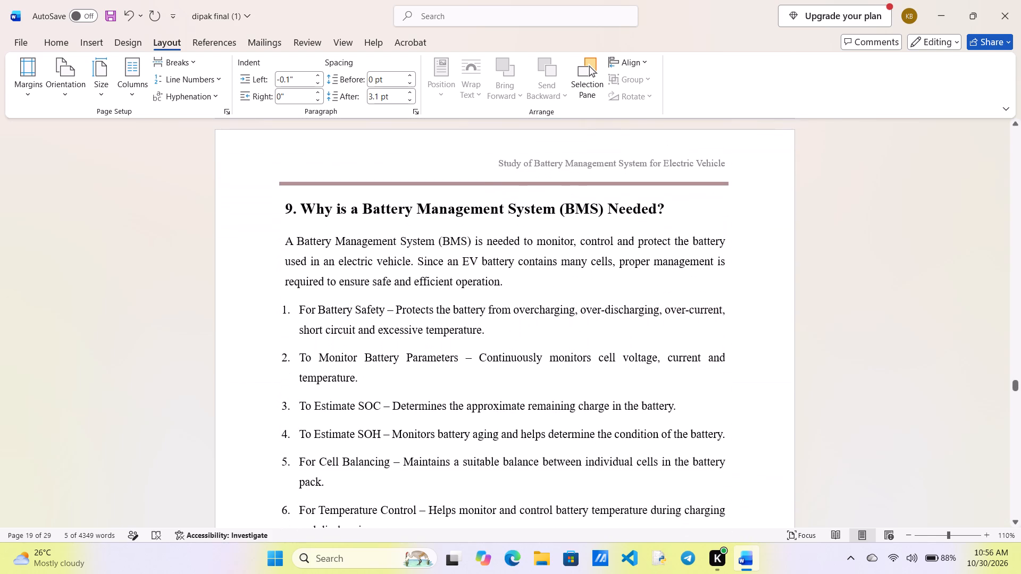
pyautogui.scroll(-4, 279, 383)
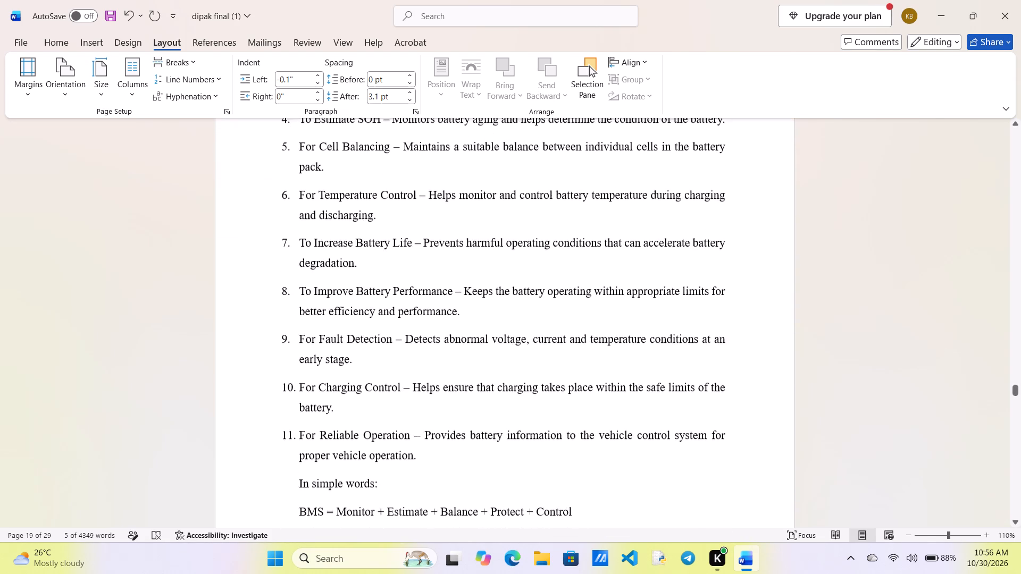
pyautogui.scroll(-3, 279, 383)
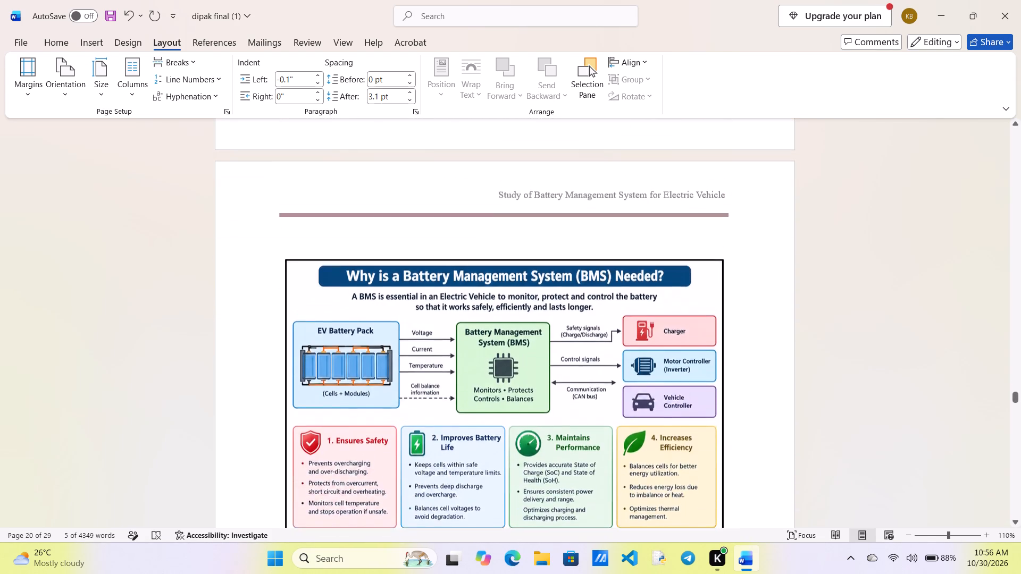
pyautogui.scroll(-1, 279, 383)
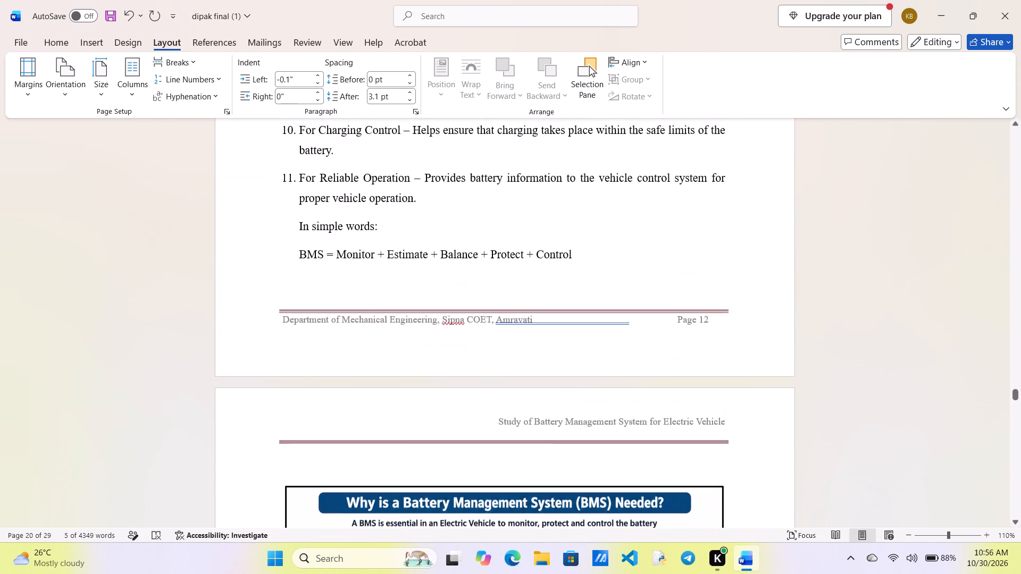
pyautogui.scroll(-3, 279, 383)
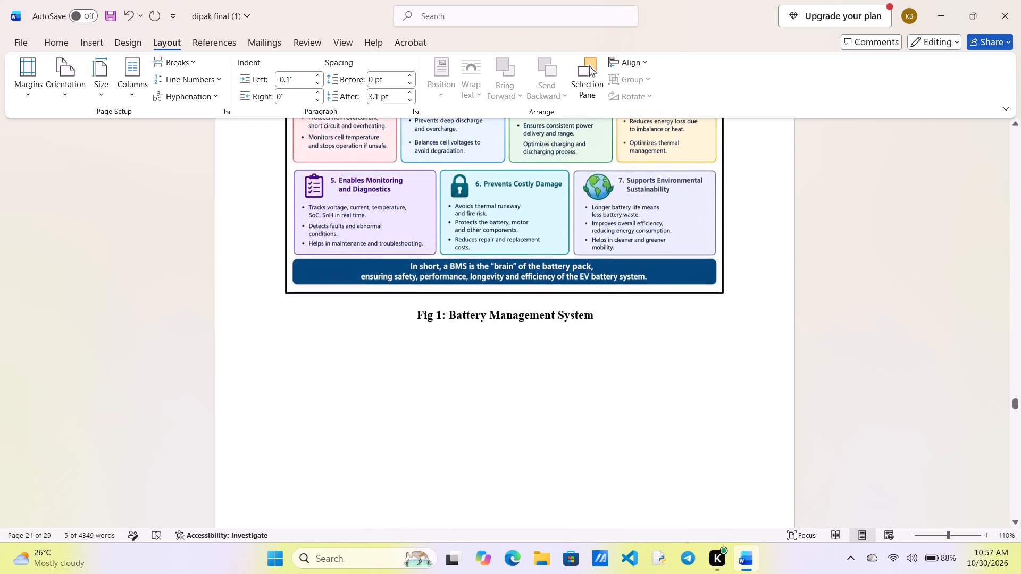
pyautogui.scroll(-5, 279, 383)
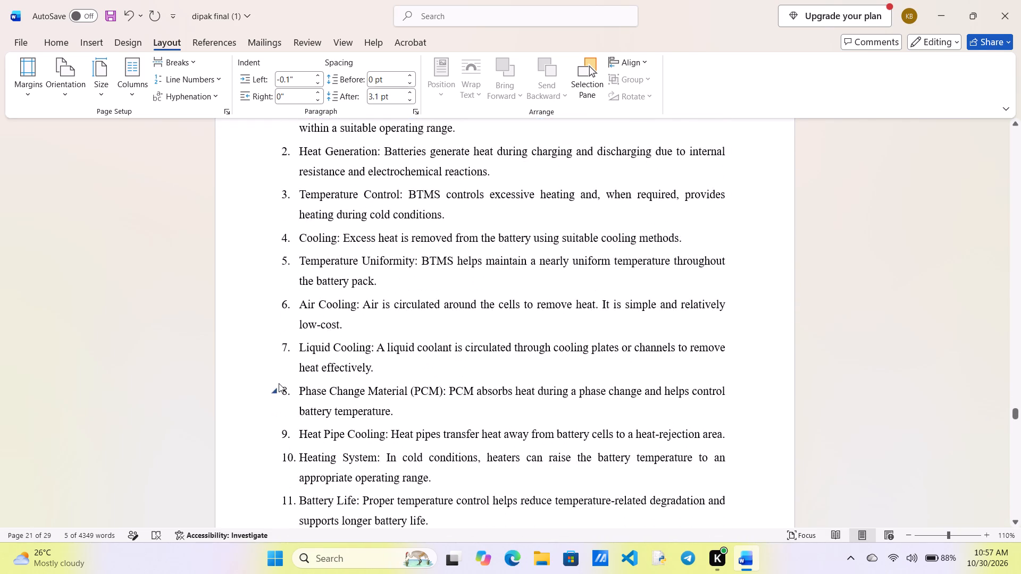
pyautogui.scroll(-4, 279, 383)
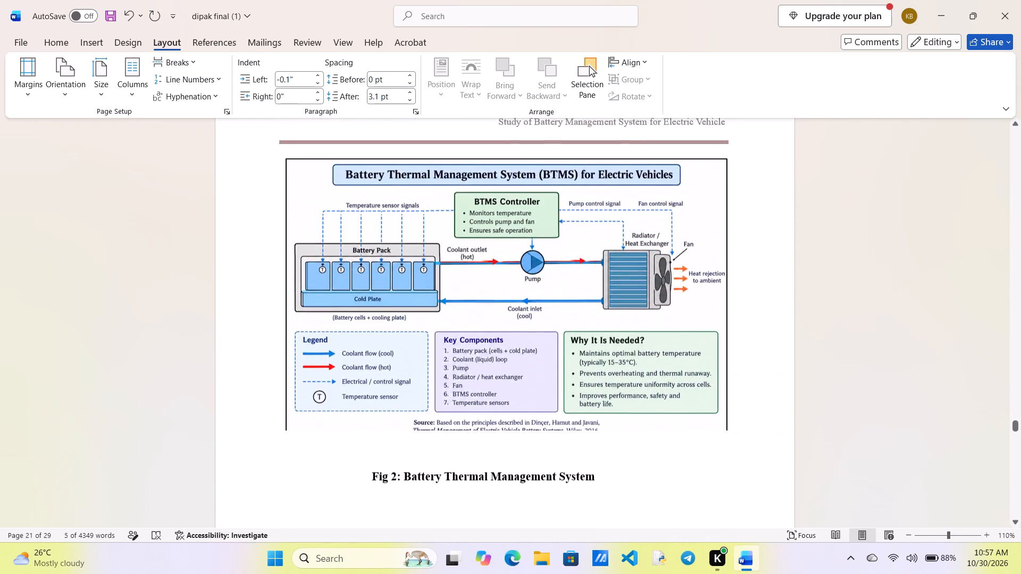
pyautogui.scroll(-4, 279, 383)
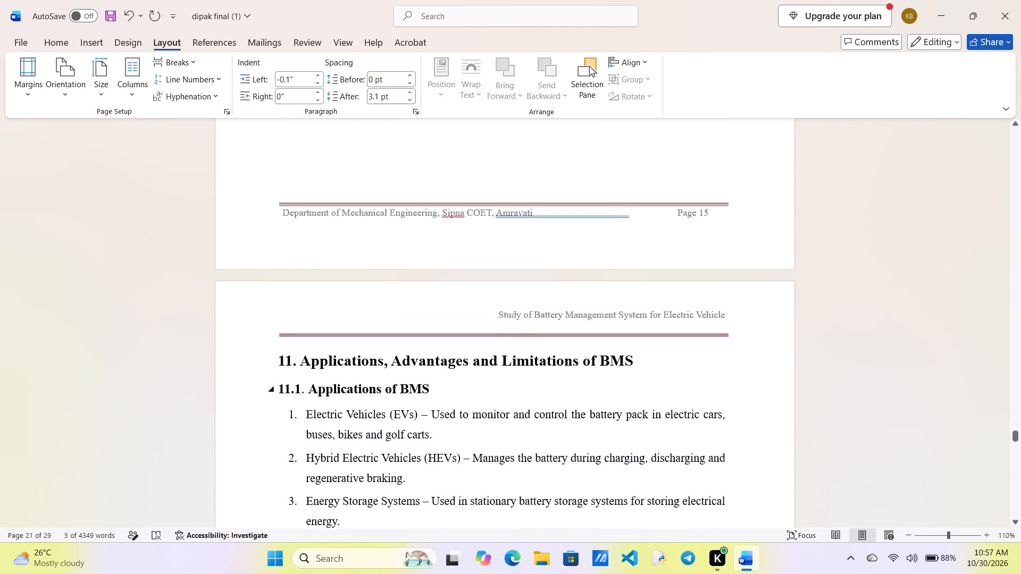
pyautogui.scroll(-6, 279, 383)
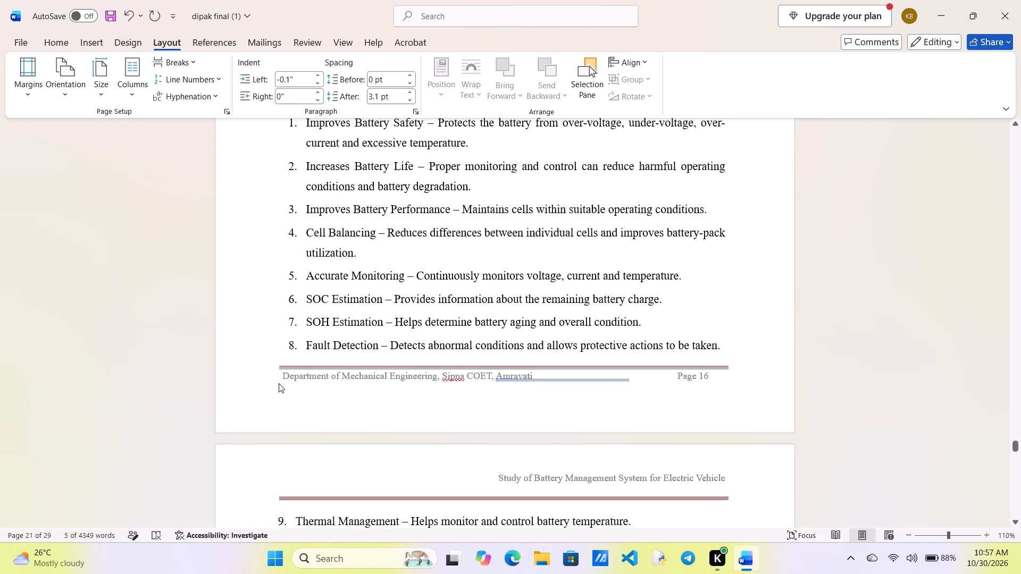
# Examine the headings, lists and indents from section 11 through "15. References" for formatting consistency.
pyautogui.scroll(-3, 279, 383)
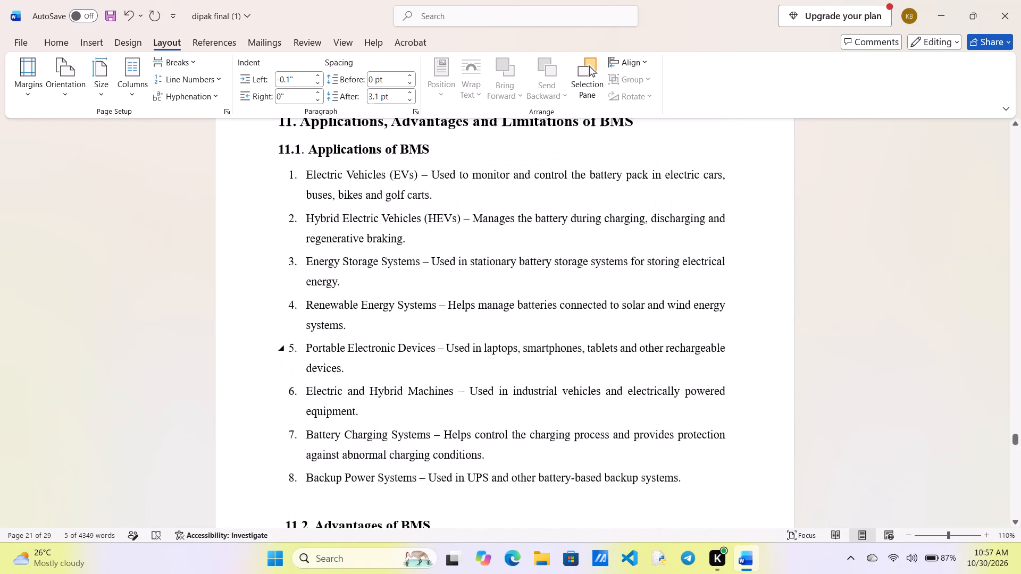
pyautogui.scroll(-4, 279, 383)
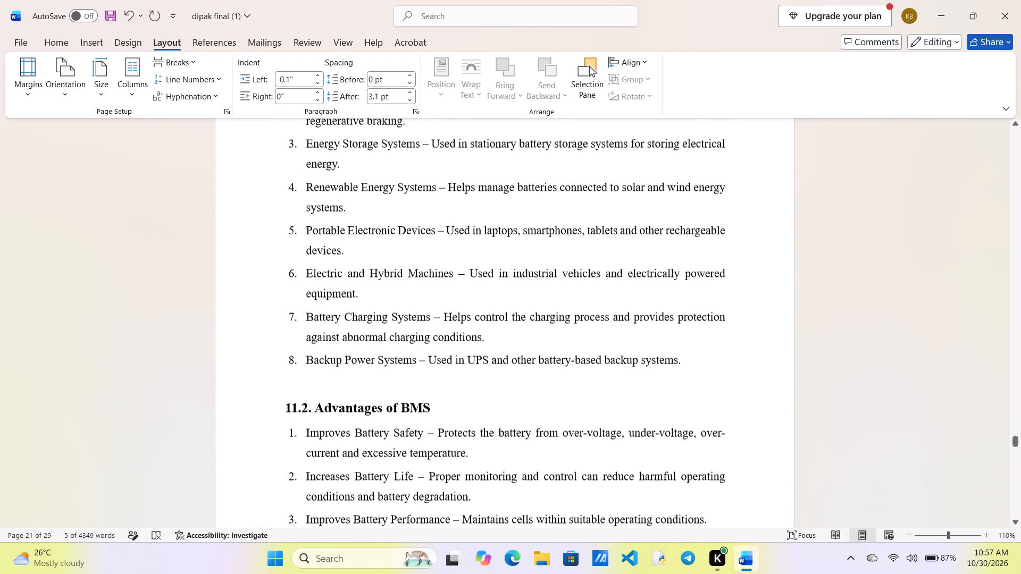
pyautogui.scroll(-4, 279, 383)
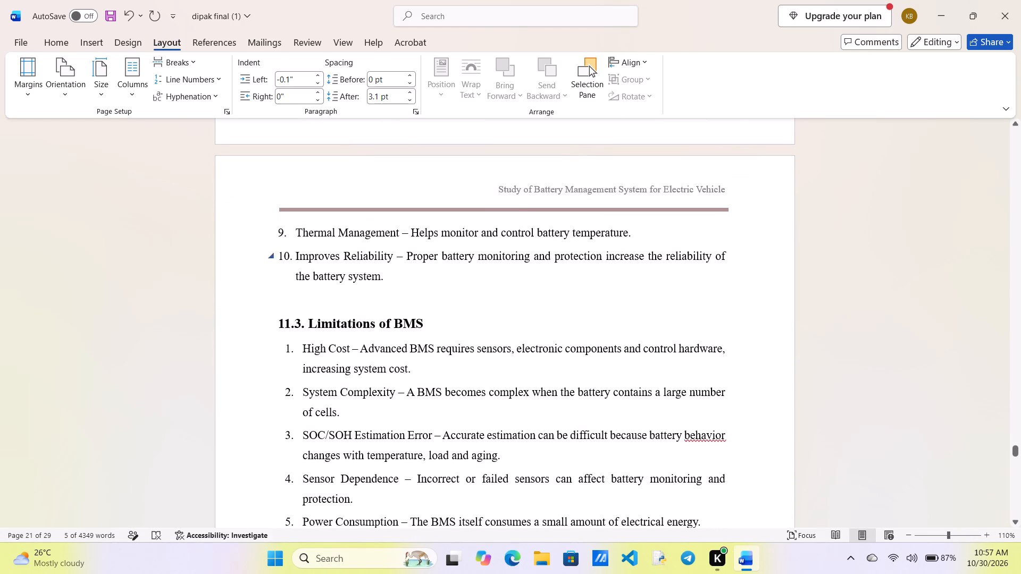
pyautogui.scroll(-2, 300, 354)
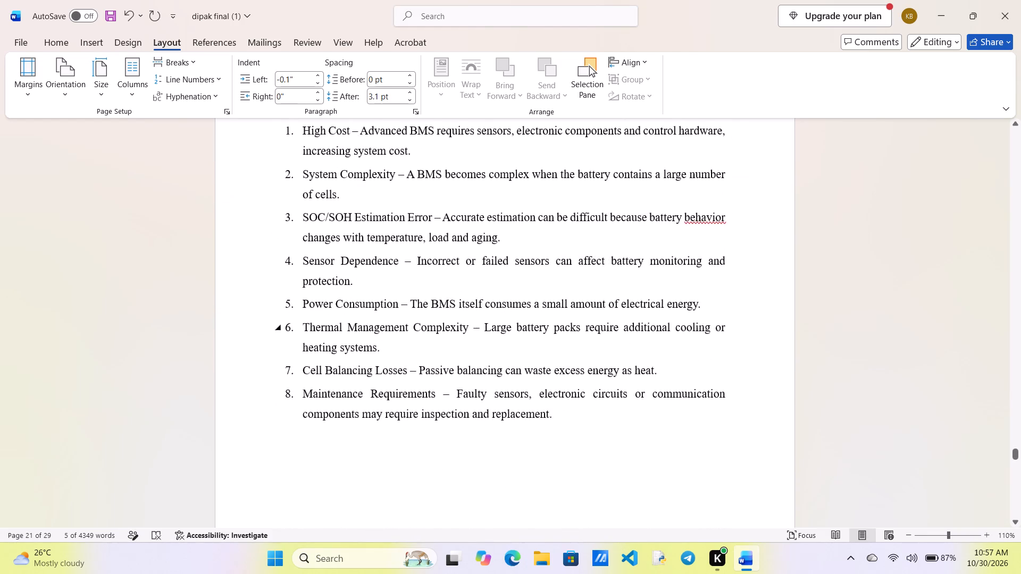
pyautogui.scroll(-5, 300, 354)
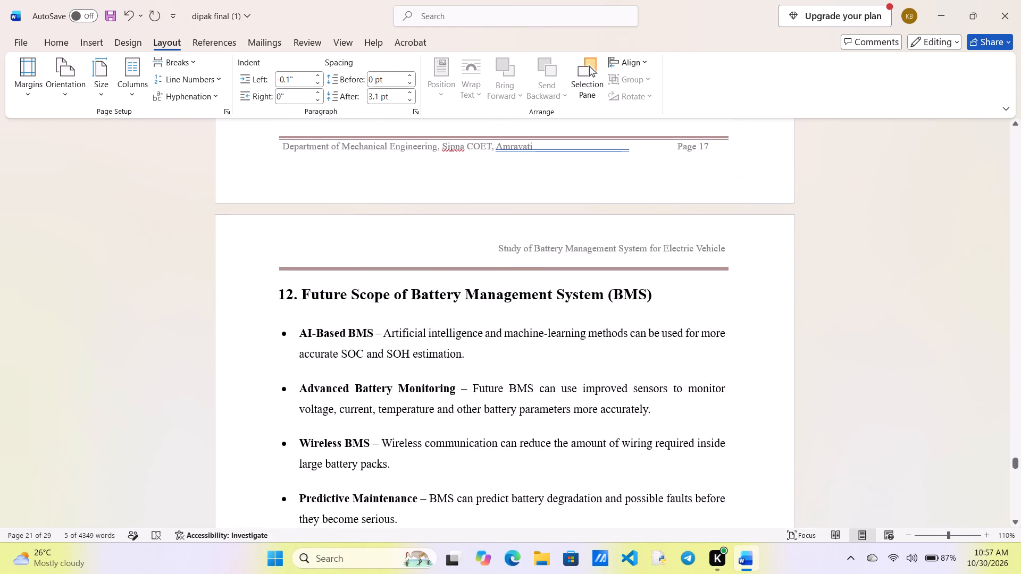
pyautogui.scroll(-4, 300, 354)
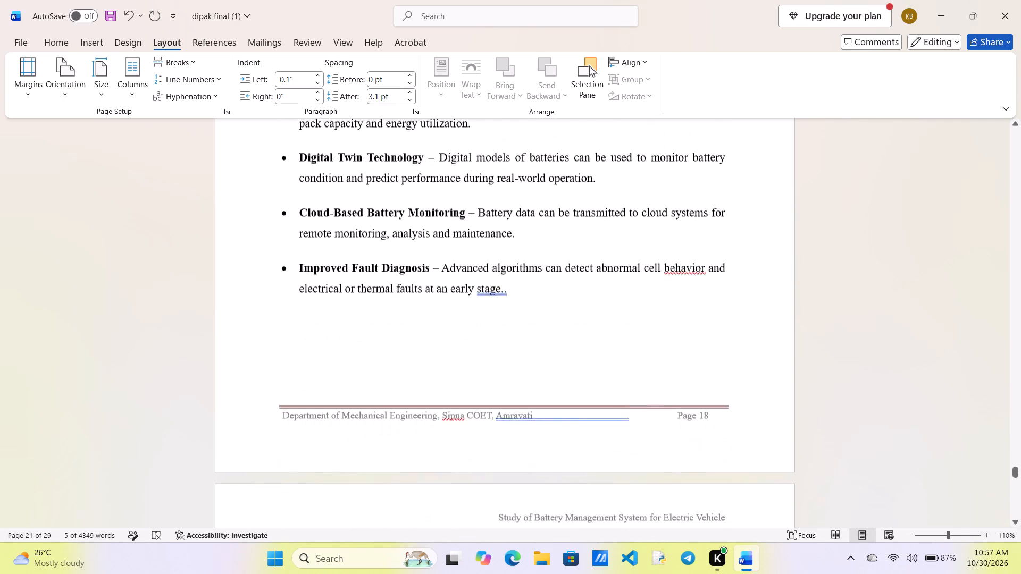
pyautogui.scroll(-4, 300, 354)
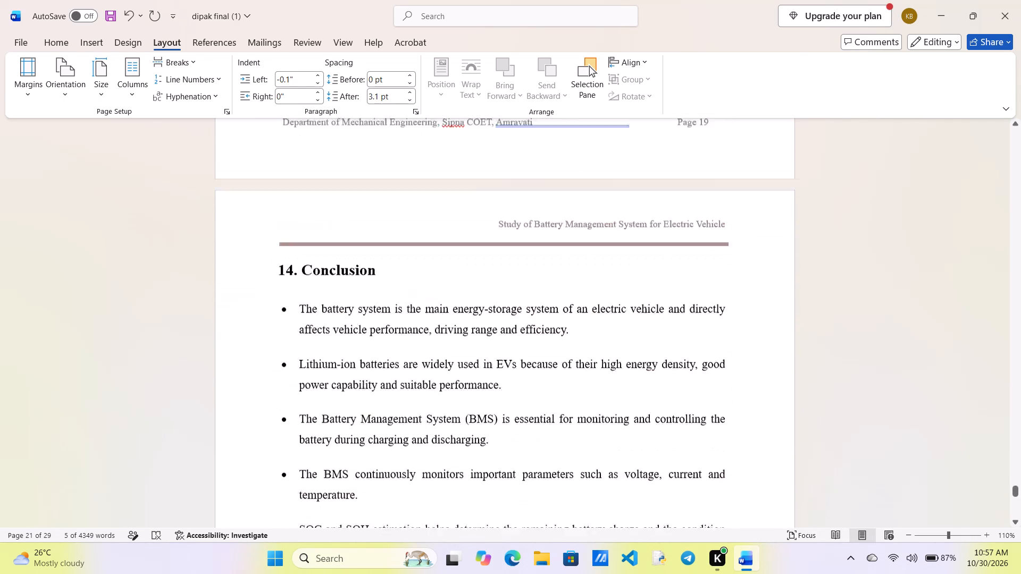
pyautogui.scroll(-6, 300, 354)
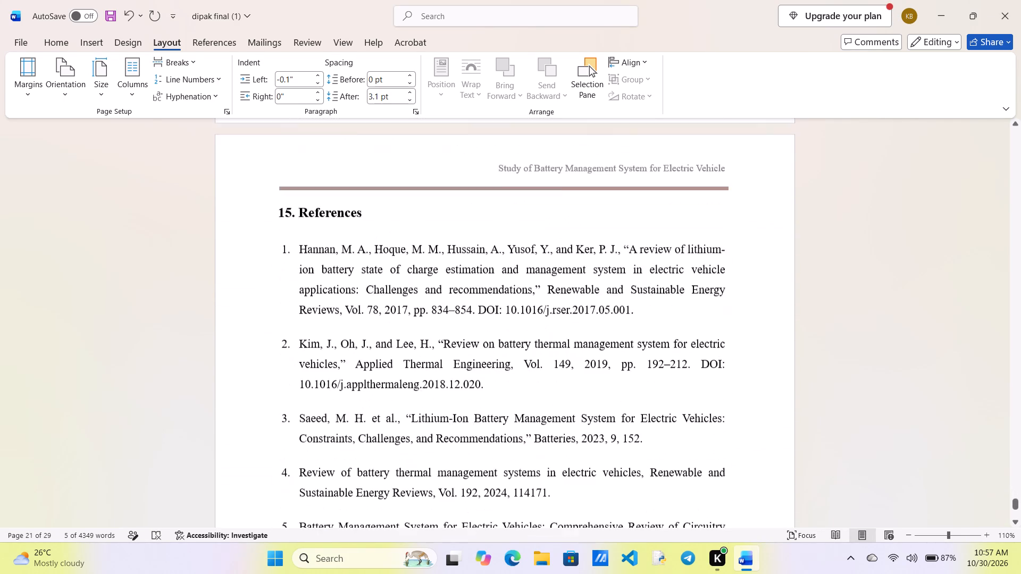
pyautogui.scroll(-4, 300, 354)
# Recheck the list and heading alignment from "15. References" back to the start of section 11, "Applications, Advantages and Limitations of BMS".
pyautogui.scroll(7, 300, 354)
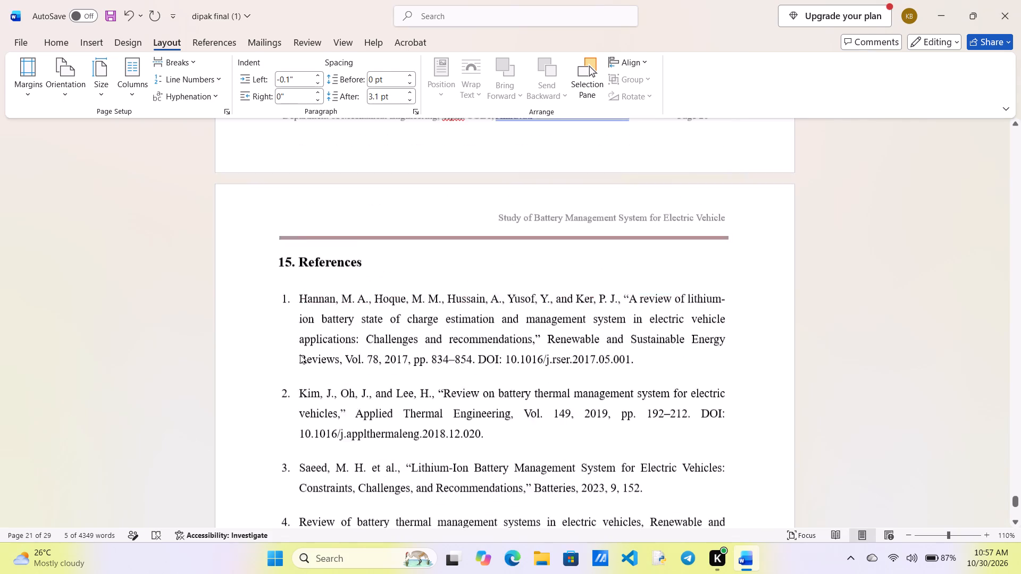
pyautogui.scroll(7, 300, 354)
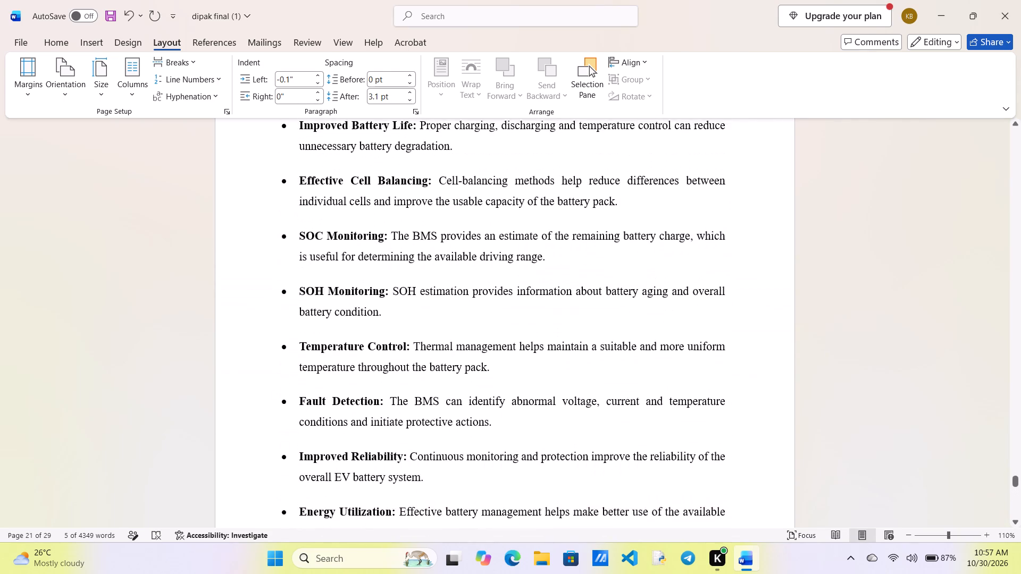
pyautogui.scroll(6, 300, 354)
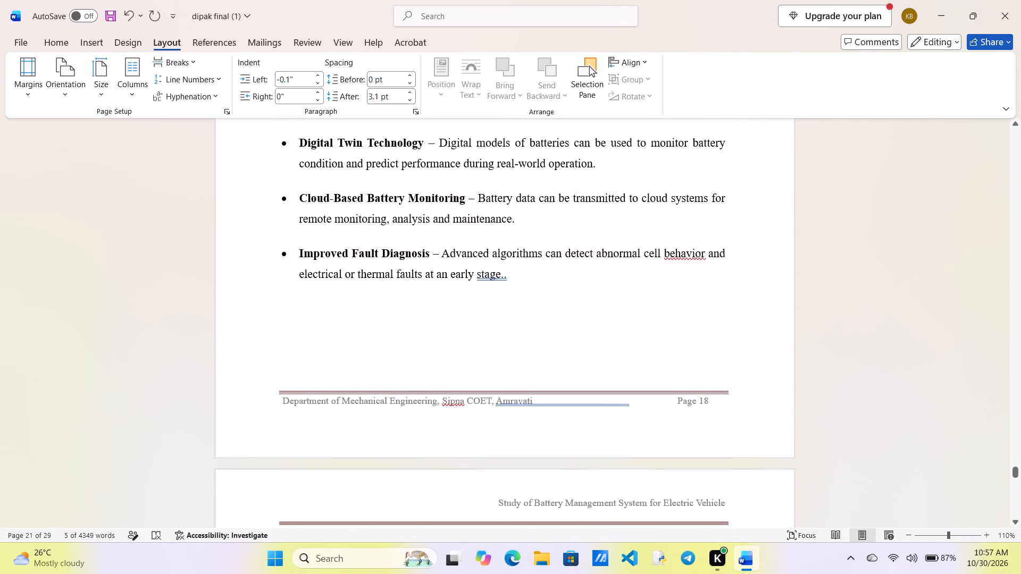
pyautogui.scroll(5, 300, 354)
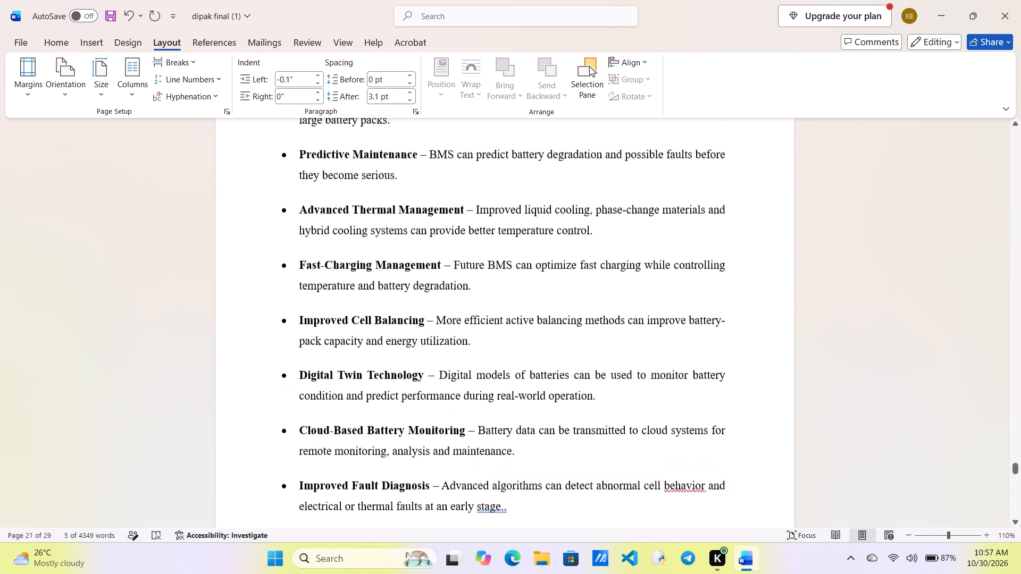
pyautogui.scroll(6, 289, 315)
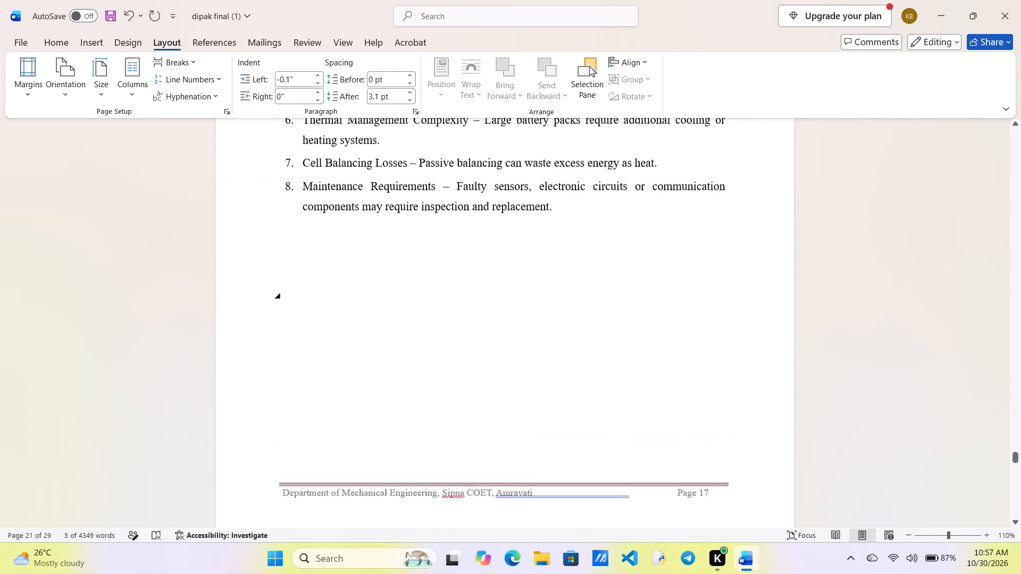
pyautogui.scroll(6, 289, 315)
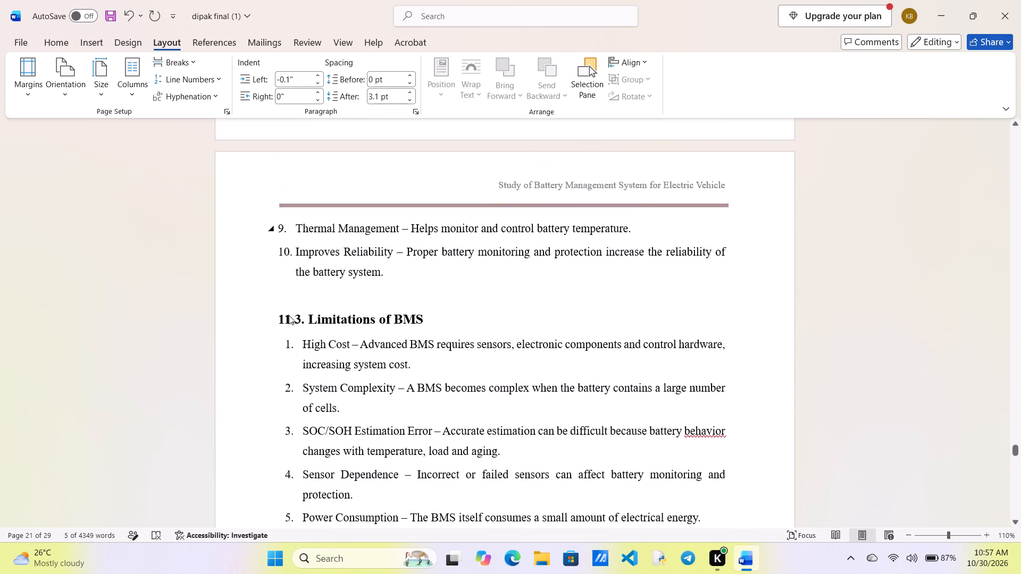
pyautogui.scroll(5, 289, 315)
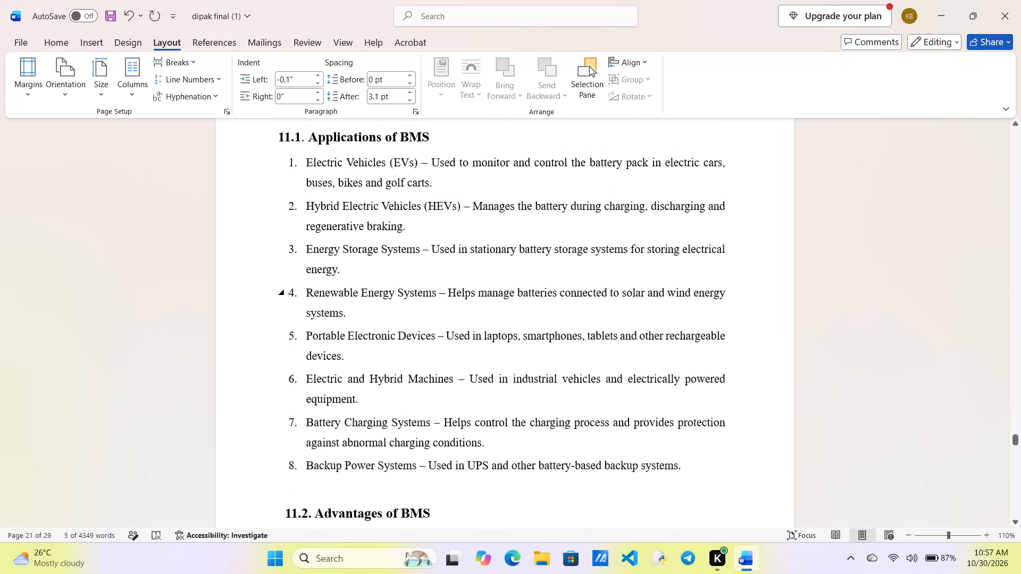
pyautogui.scroll(1, 289, 315)
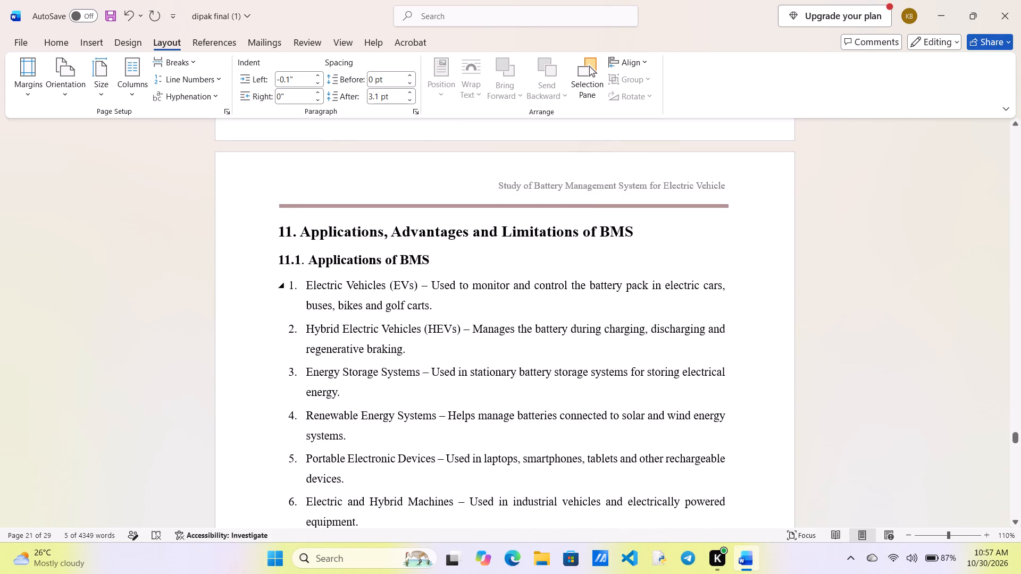
# Review the pages backwards from section 11 to subheading 7.3, checking heading and list alignment.
pyautogui.scroll(3, 289, 315)
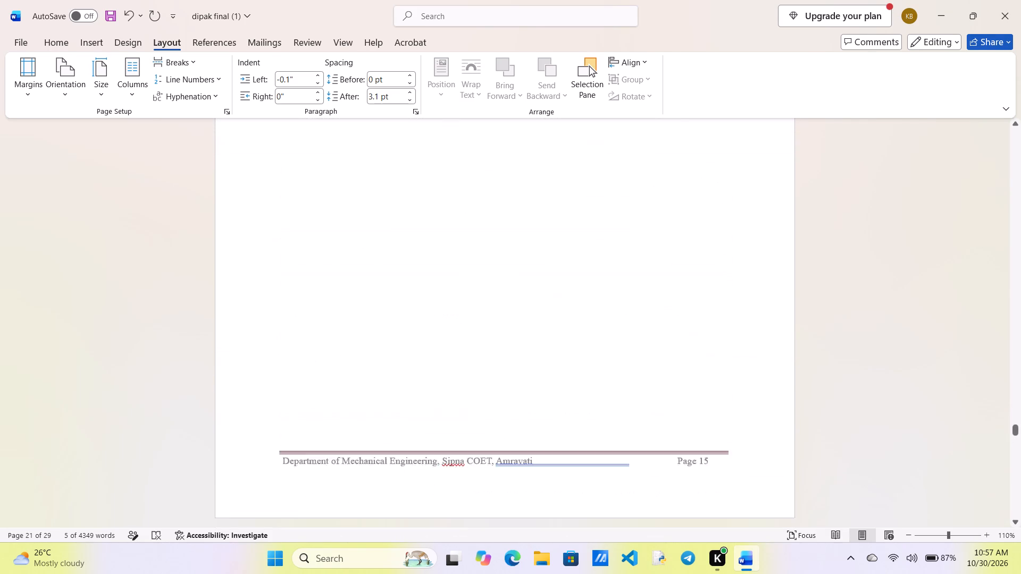
pyautogui.scroll(7, 289, 315)
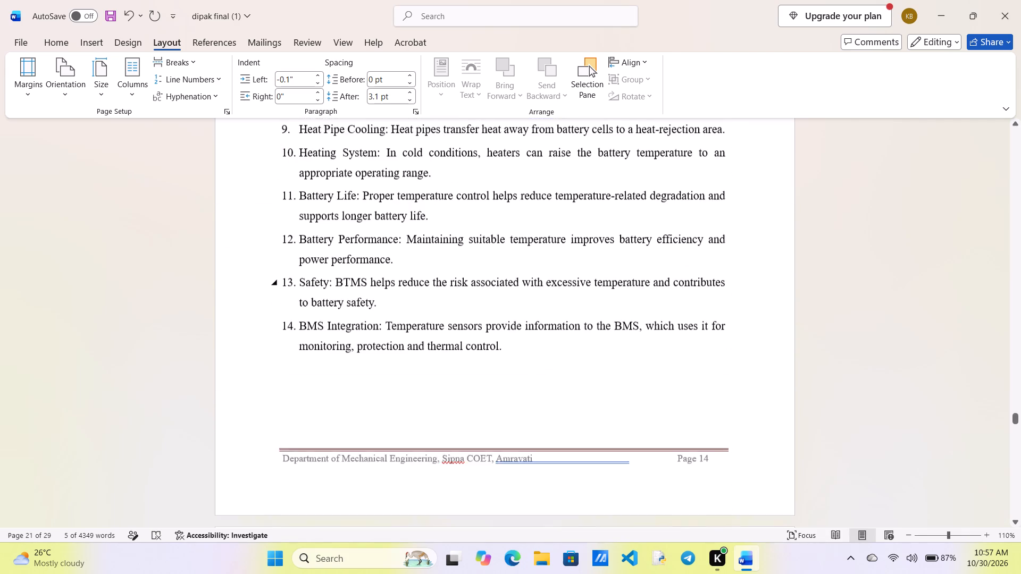
pyautogui.scroll(4, 289, 315)
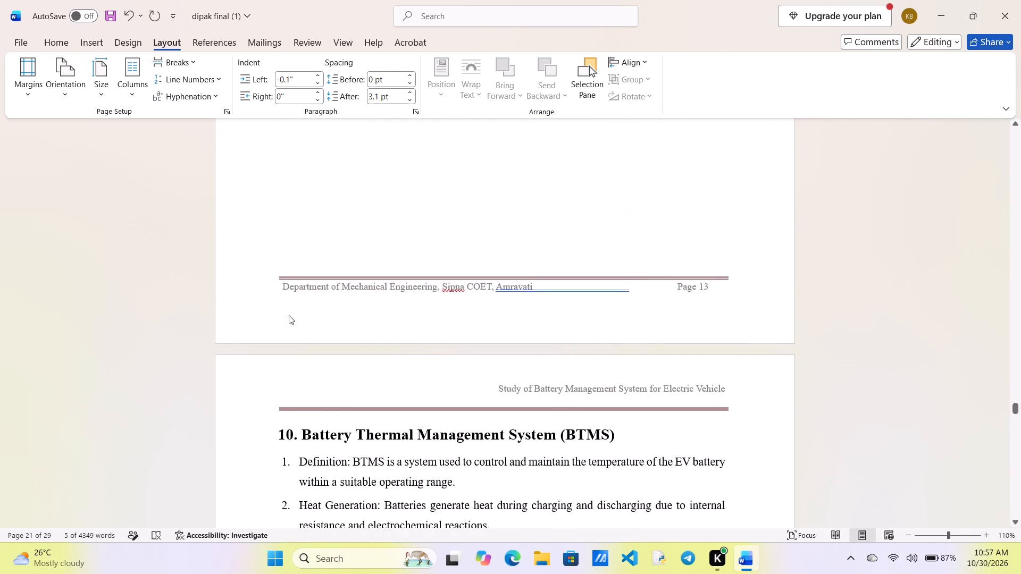
pyautogui.scroll(7, 289, 315)
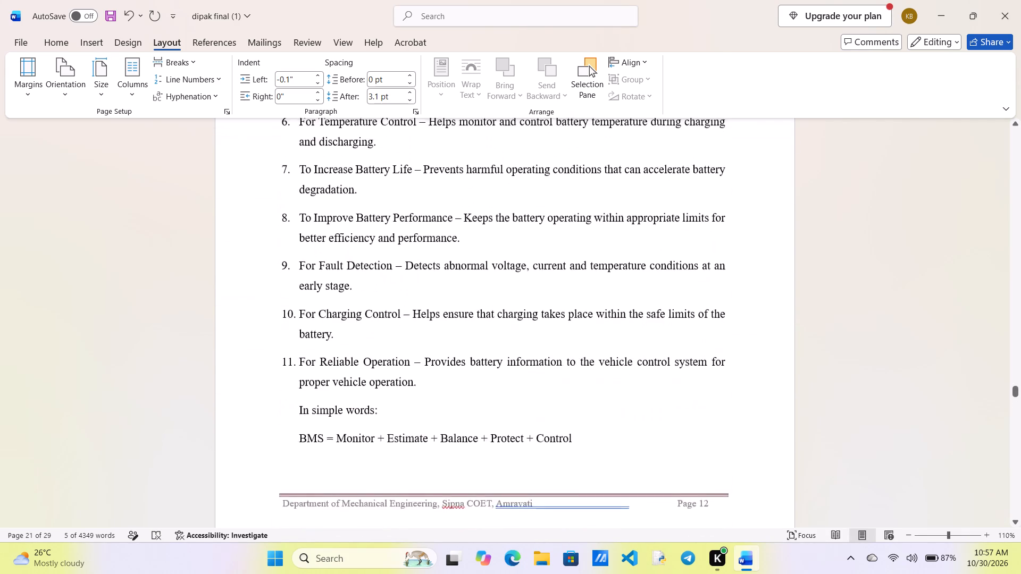
pyautogui.scroll(5, 289, 315)
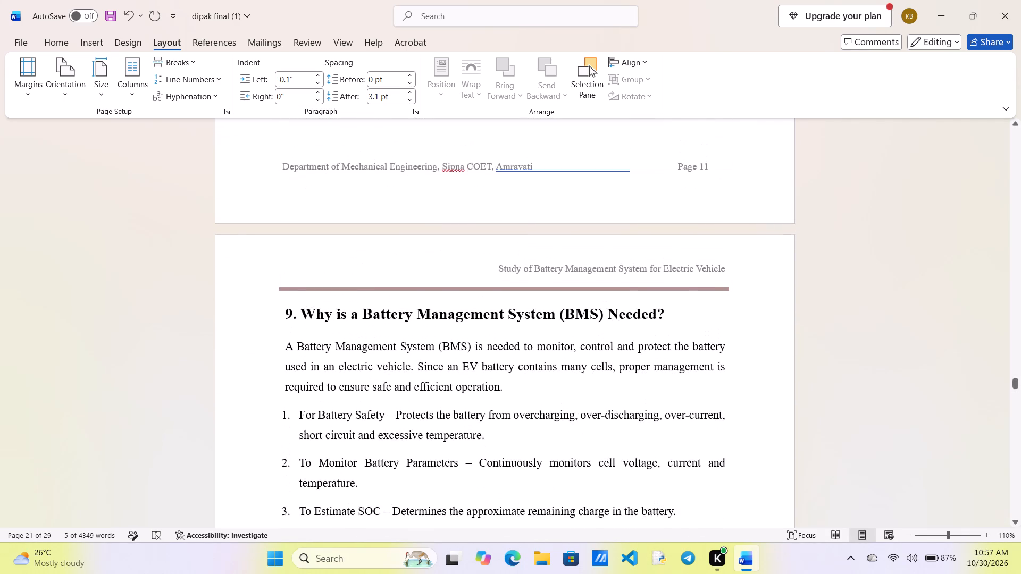
pyautogui.scroll(4, 289, 315)
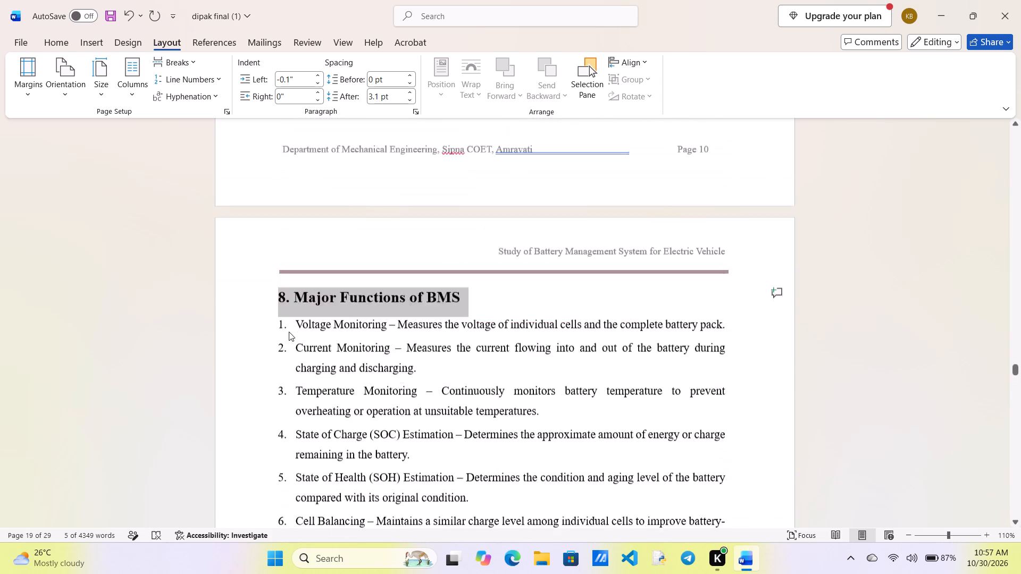
pyautogui.scroll(4, 289, 332)
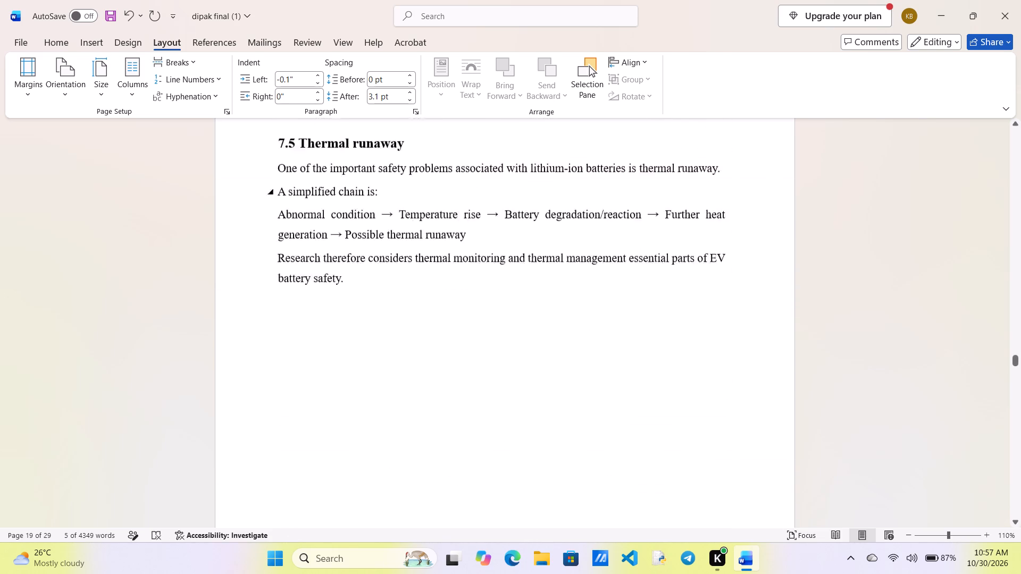
pyautogui.scroll(2, 289, 332)
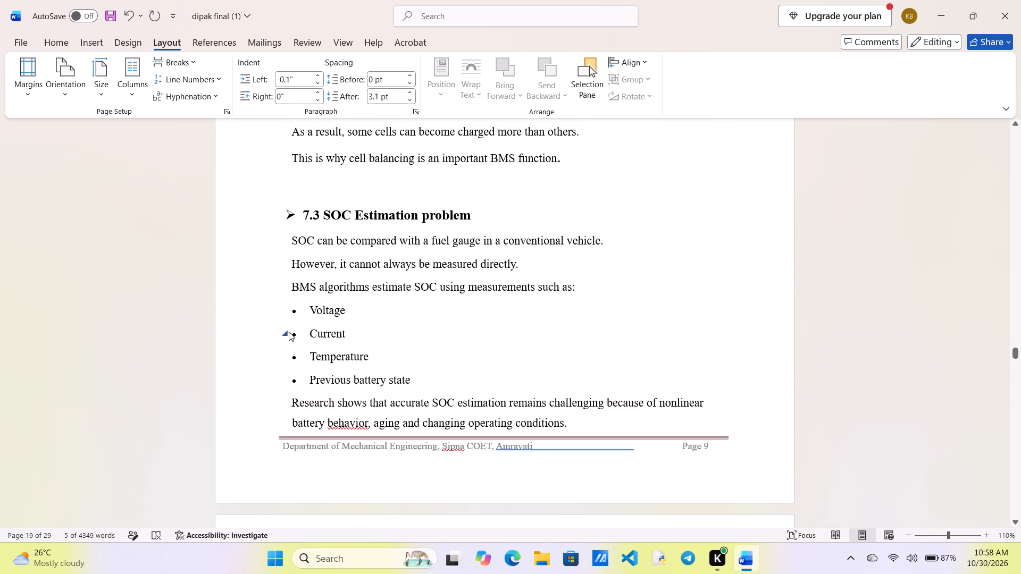
# Remove the arrow bullet in front of the subheading "7.3 SOC Estimation problem".
pyautogui.scroll(1, 289, 332)
pyautogui.moveTo(303, 219); pyautogui.dragTo(464, 218)
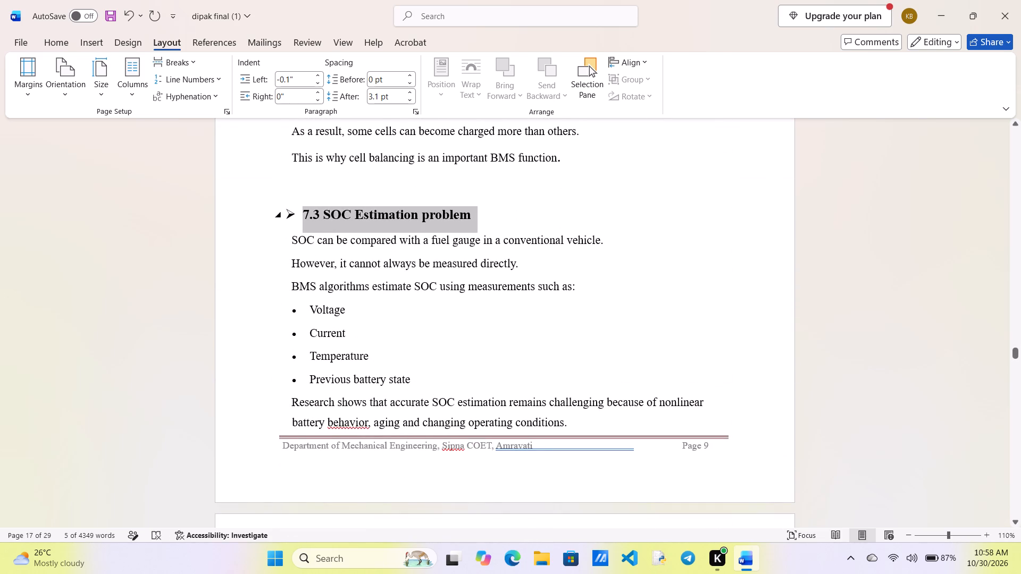
pyautogui.moveTo(464, 218); pyautogui.dragTo(464, 219)
pyautogui.click(55, 39)
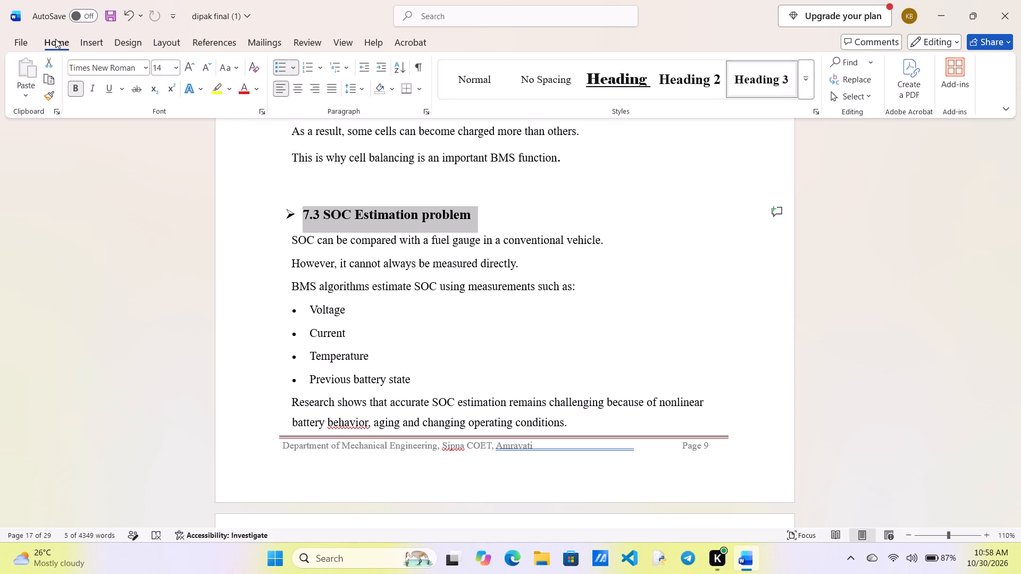
pyautogui.click(138, 247)
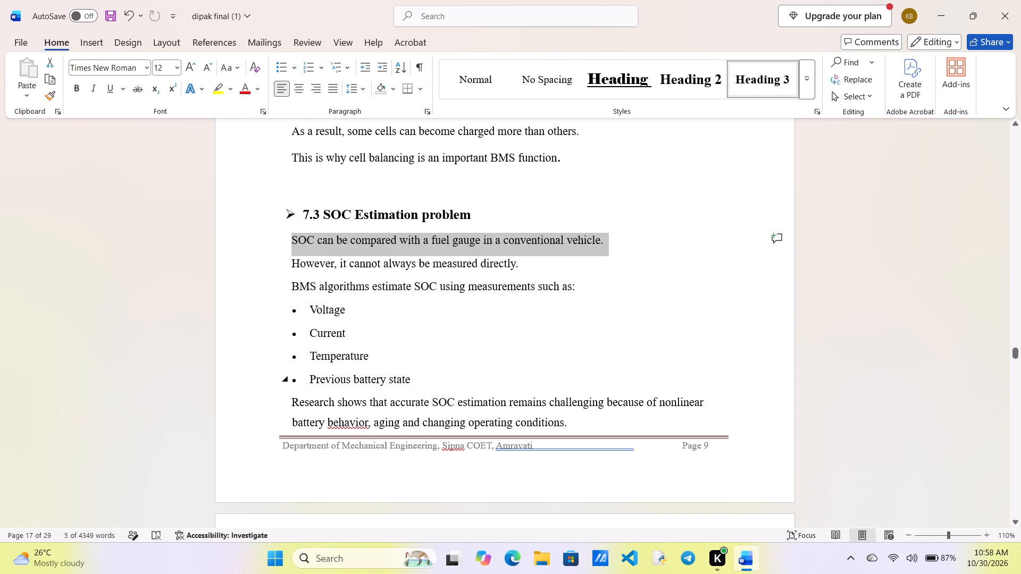
pyautogui.scroll(-3, 361, 377)
pyautogui.scroll(2, 361, 377)
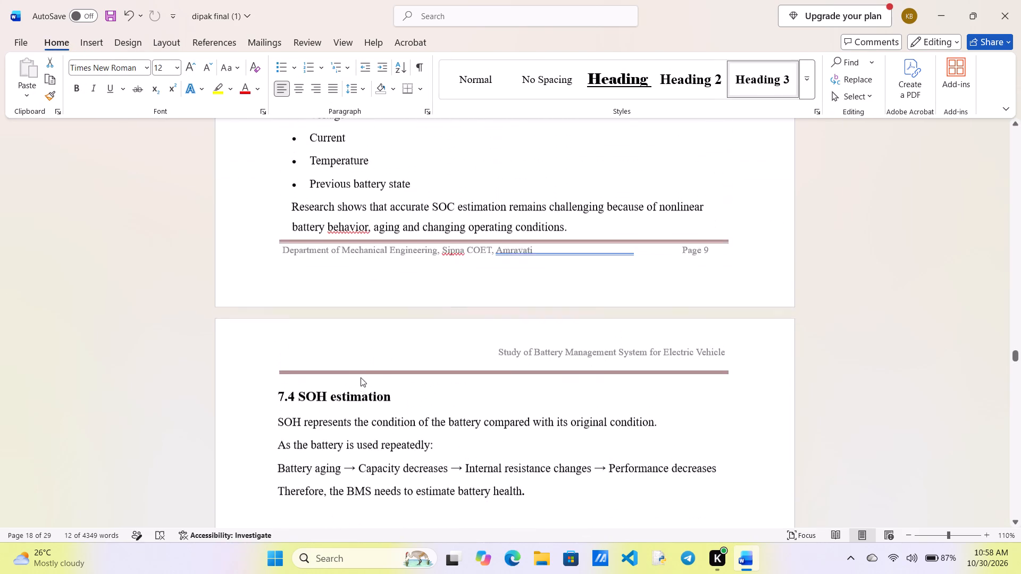
pyautogui.scroll(4, 361, 377)
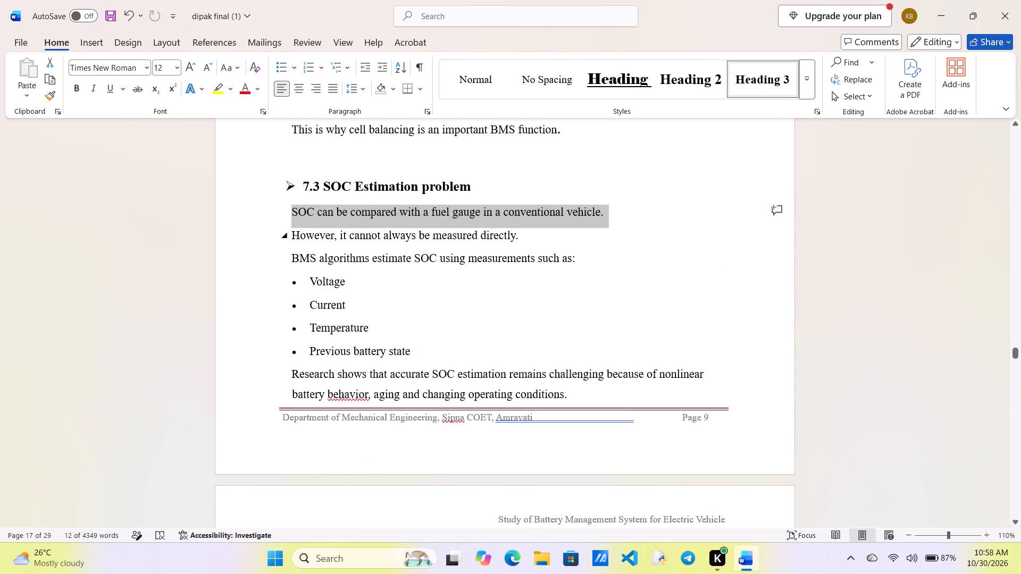
pyautogui.click(300, 184)
pyautogui.press('BackSpace')
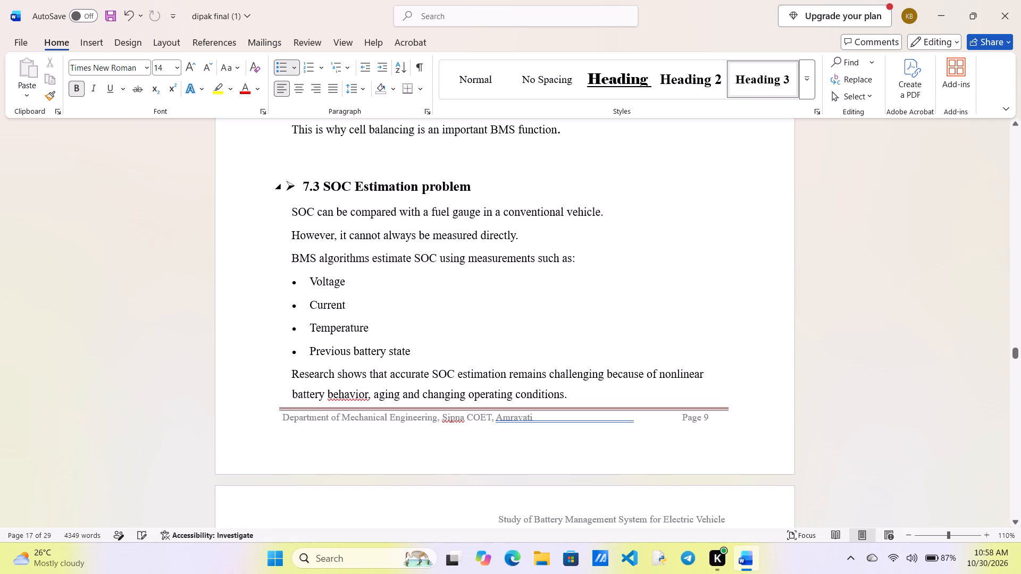
pyautogui.press('BackSpace')
# Set the left indent of the subheading "7.3 SOC Estimation problem" to 0.1".
pyautogui.scroll(-1, 300, 184)
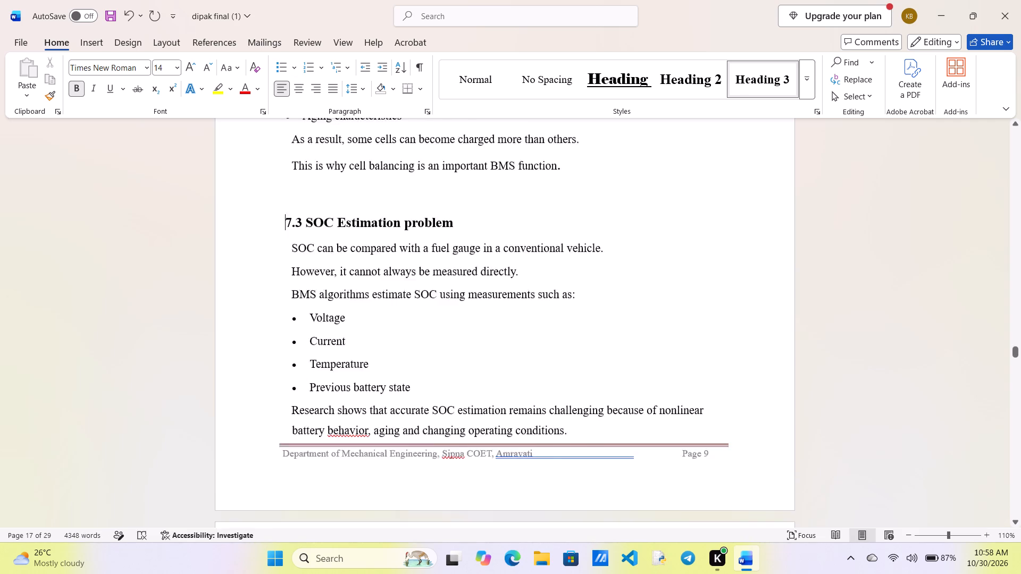
pyautogui.scroll(-1, 300, 184)
pyautogui.scroll(1, 300, 184)
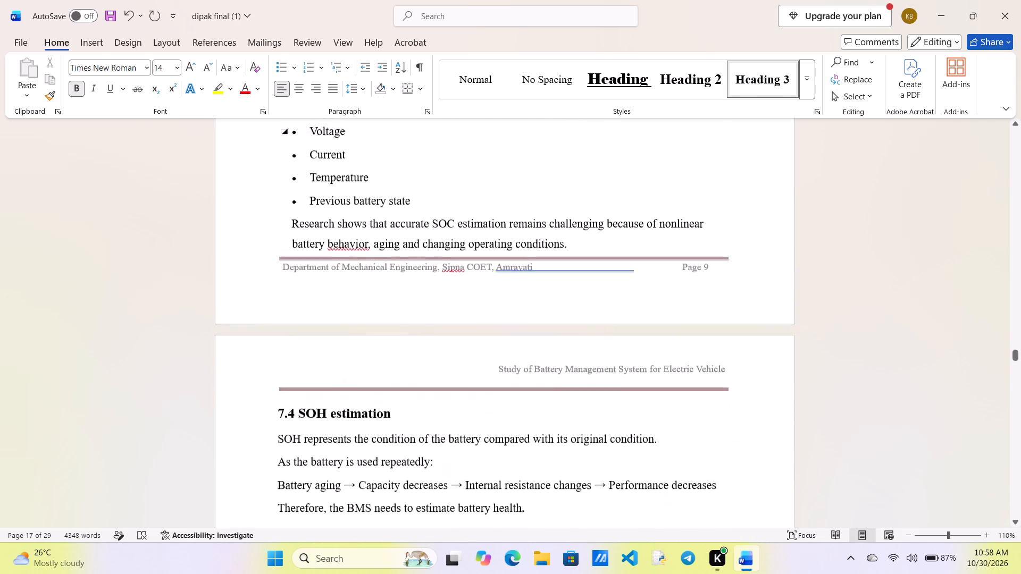
pyautogui.scroll(1, 300, 184)
pyautogui.moveTo(287, 182); pyautogui.dragTo(364, 179)
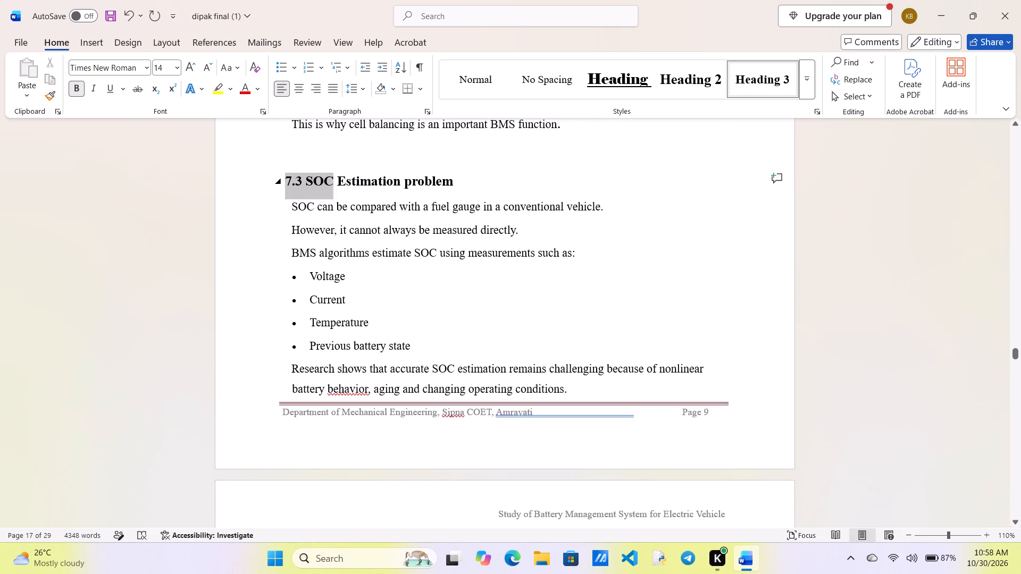
pyautogui.moveTo(364, 179); pyautogui.dragTo(431, 177)
pyautogui.click(174, 48)
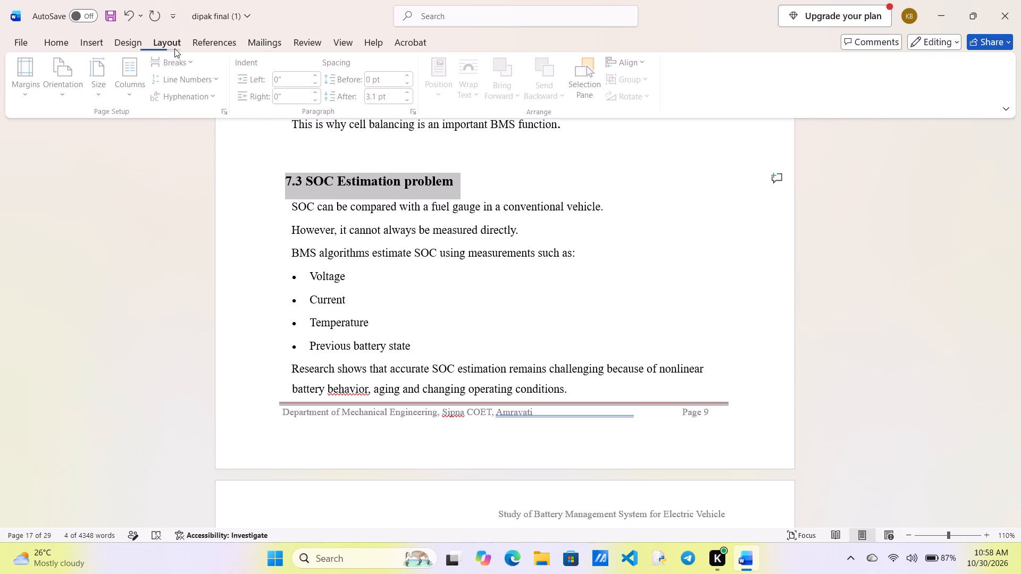
pyautogui.click(319, 70)
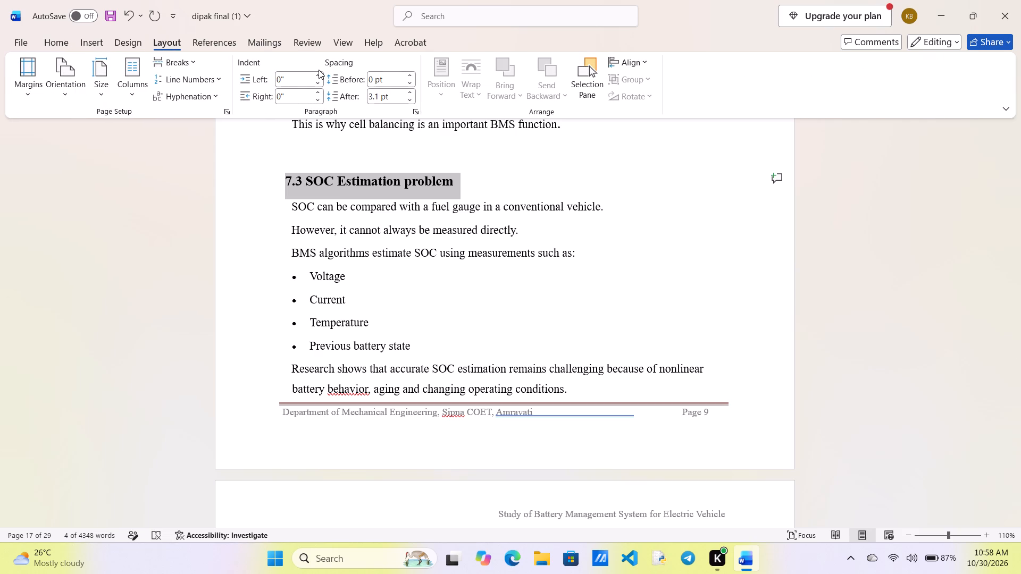
pyautogui.click(319, 74)
# Remove the arrow bullet in front of the subheading "7.1 Temperature" in section 7.
pyautogui.scroll(1, 346, 232)
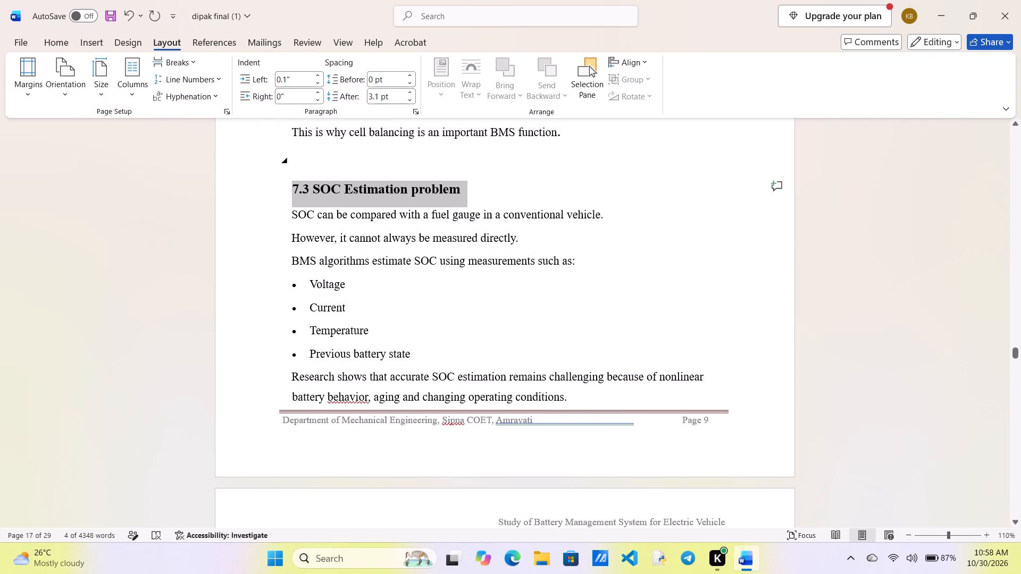
pyautogui.scroll(5, 346, 232)
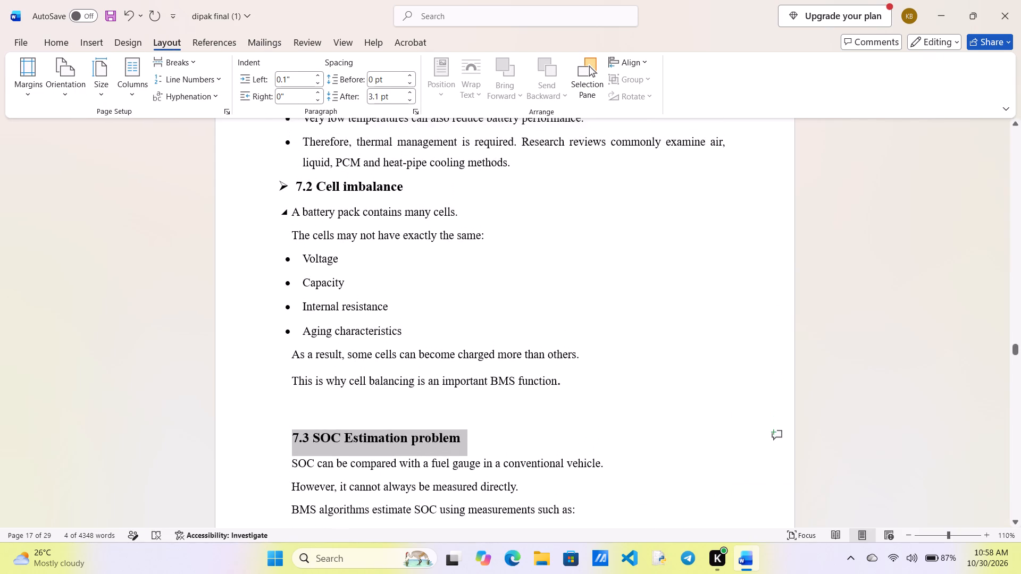
pyautogui.scroll(2, 346, 232)
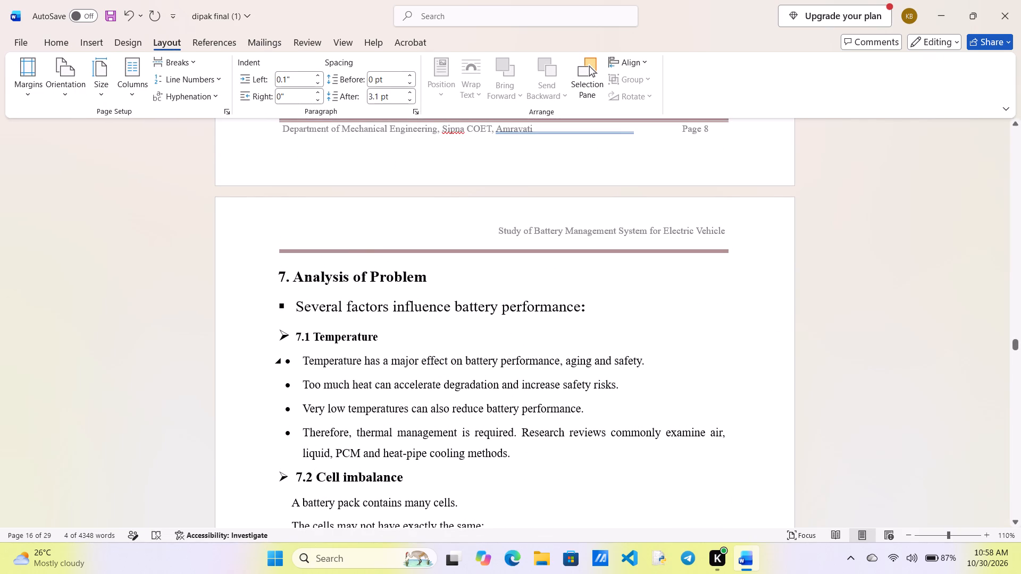
pyautogui.click(294, 334)
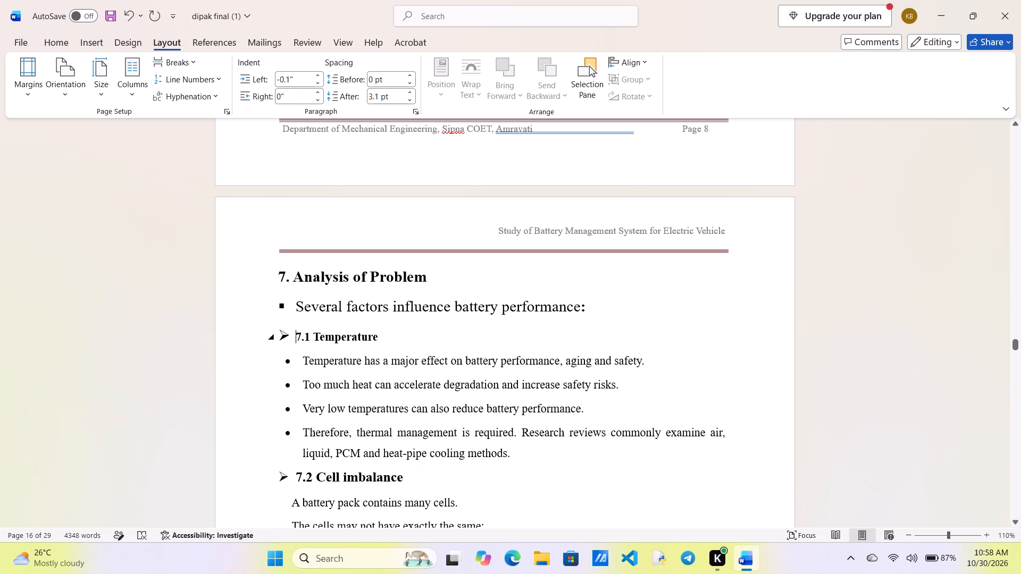
pyautogui.press('BackSpace')
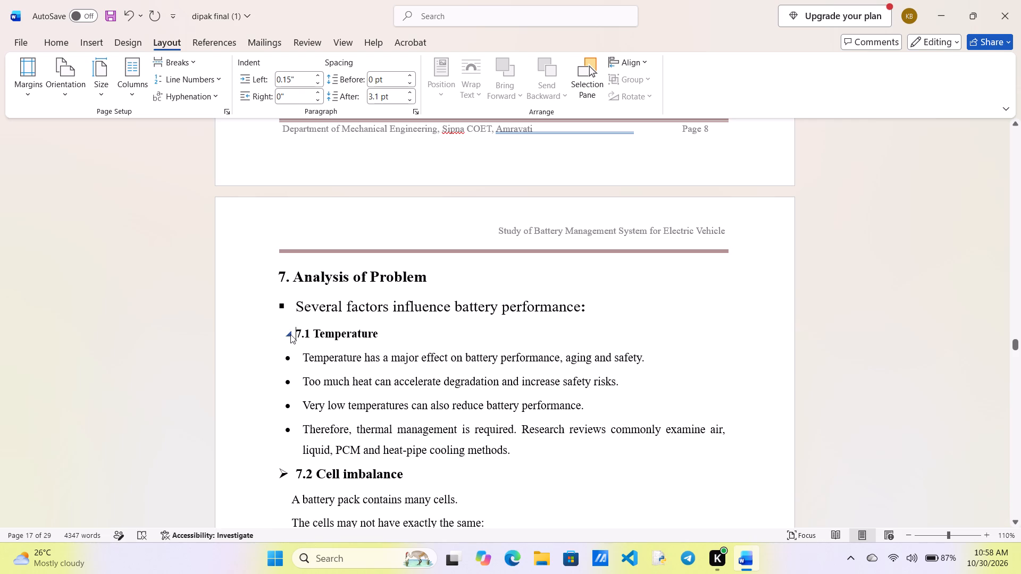
# Set the left indent of the subheading "7.1 Temperature" to -0.1" to align it with the section 7 heading.
pyautogui.moveTo(294, 332); pyautogui.dragTo(368, 329)
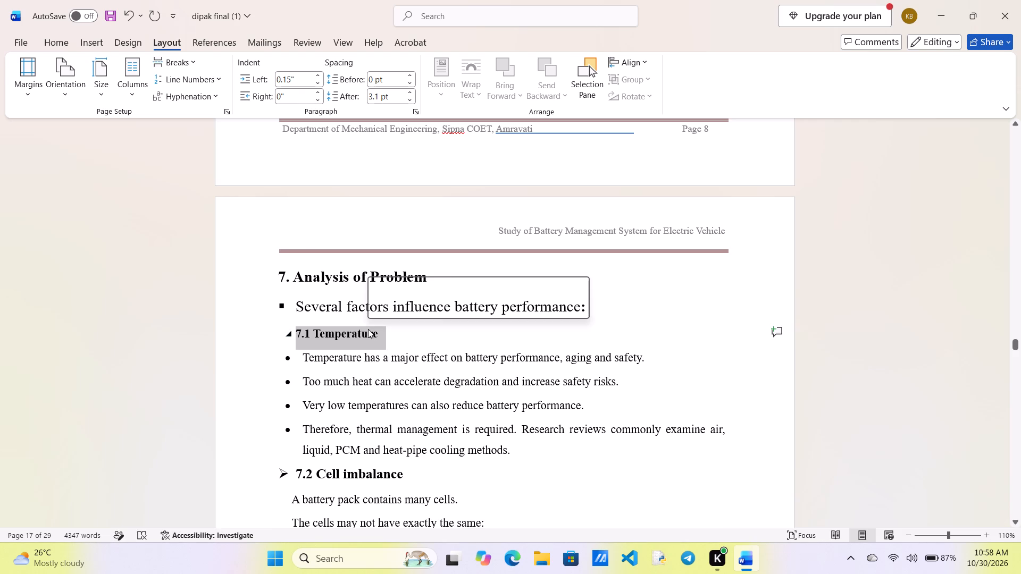
pyautogui.click(319, 76)
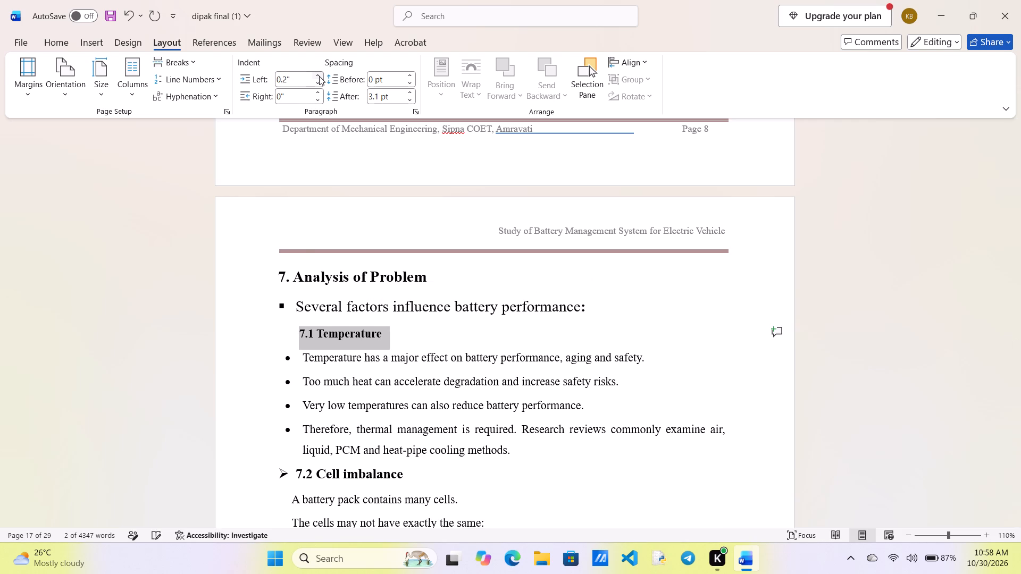
pyautogui.click(321, 85)
pyautogui.click(321, 85)
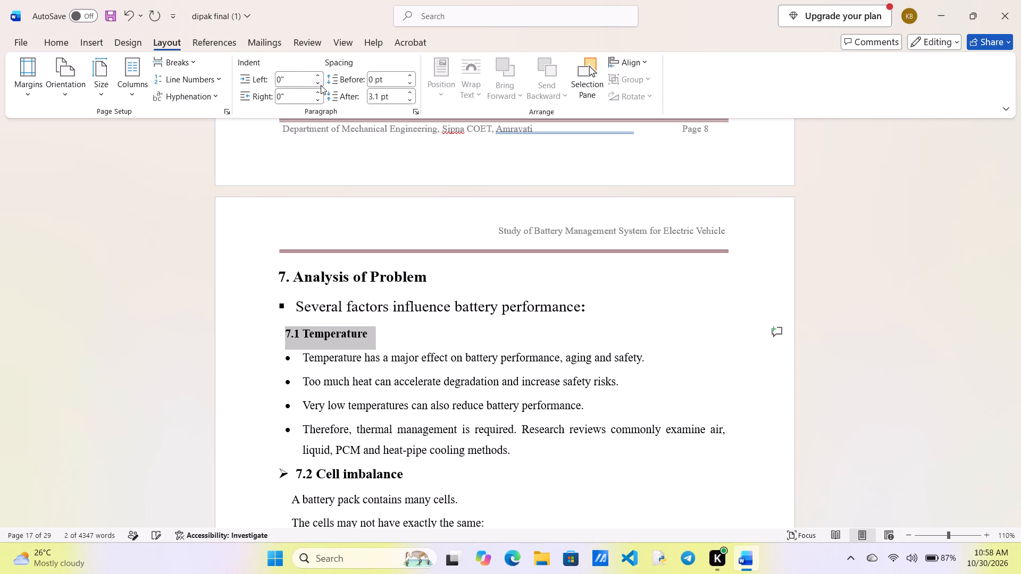
pyautogui.click(321, 85)
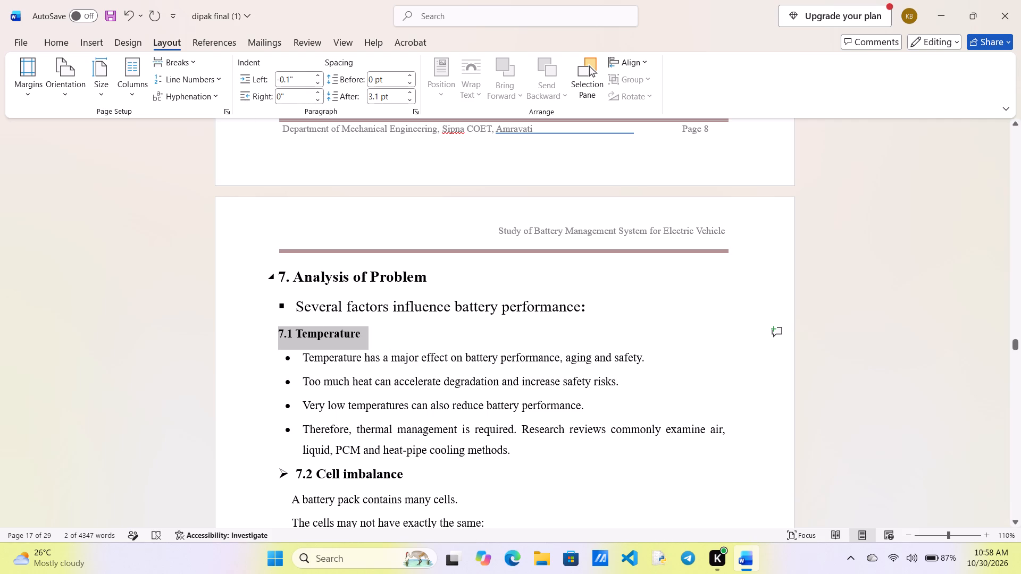
# Increase the font size of the subheading "7.1 Temperature" to 14.
pyautogui.moveTo(369, 272); pyautogui.dragTo(202, 143)
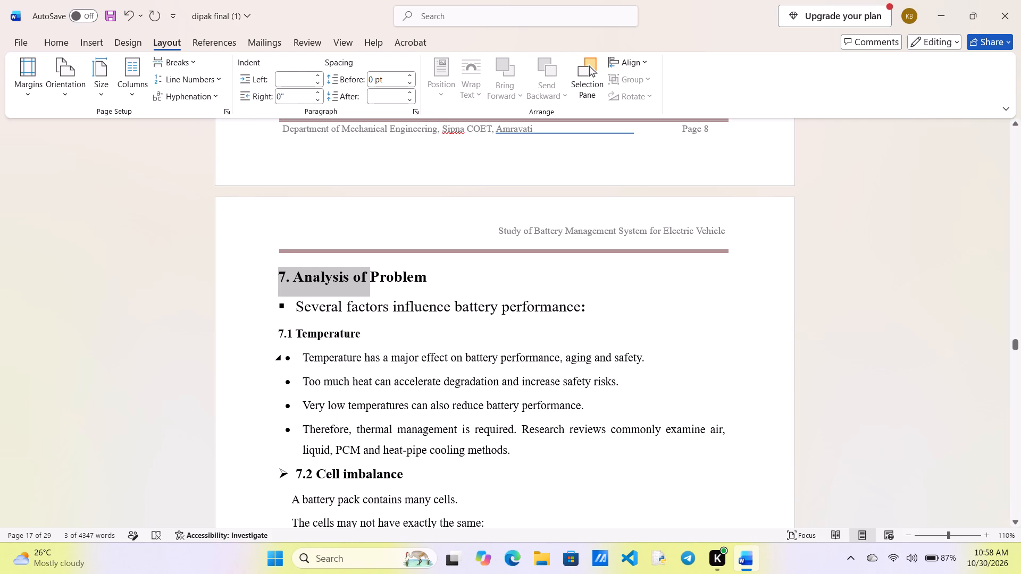
pyautogui.moveTo(363, 345); pyautogui.dragTo(274, 336)
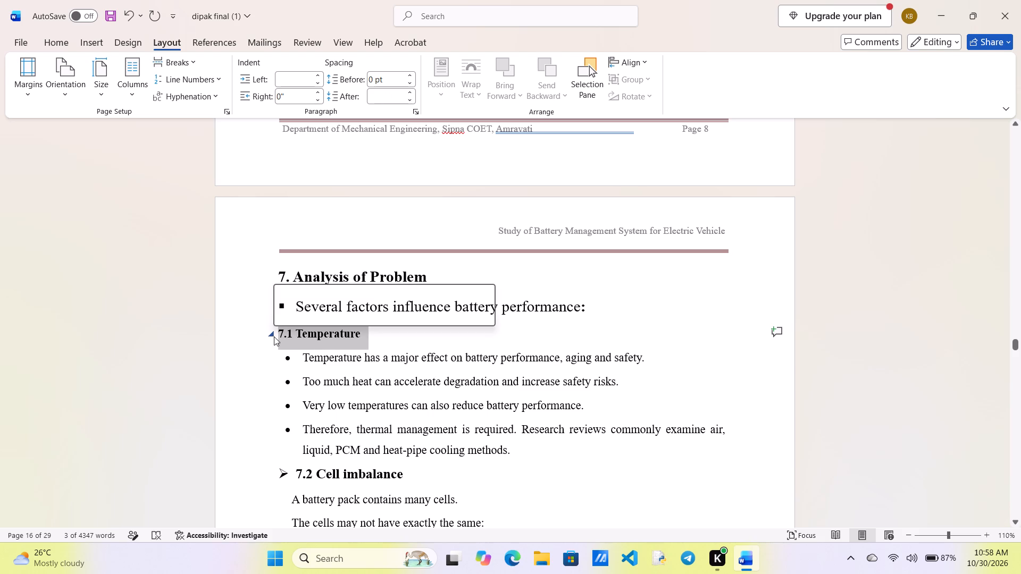
pyautogui.click(57, 40)
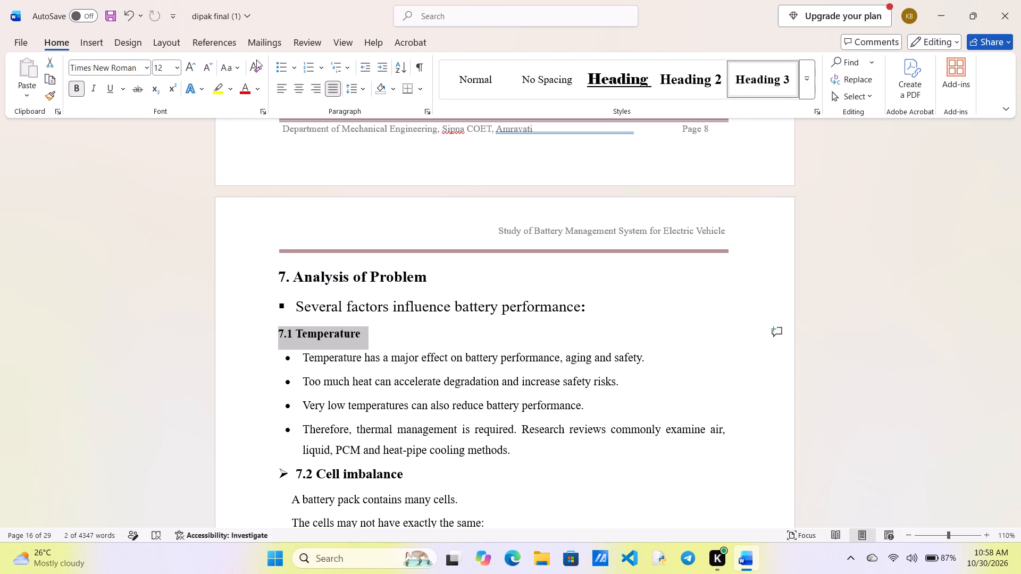
pyautogui.click(192, 63)
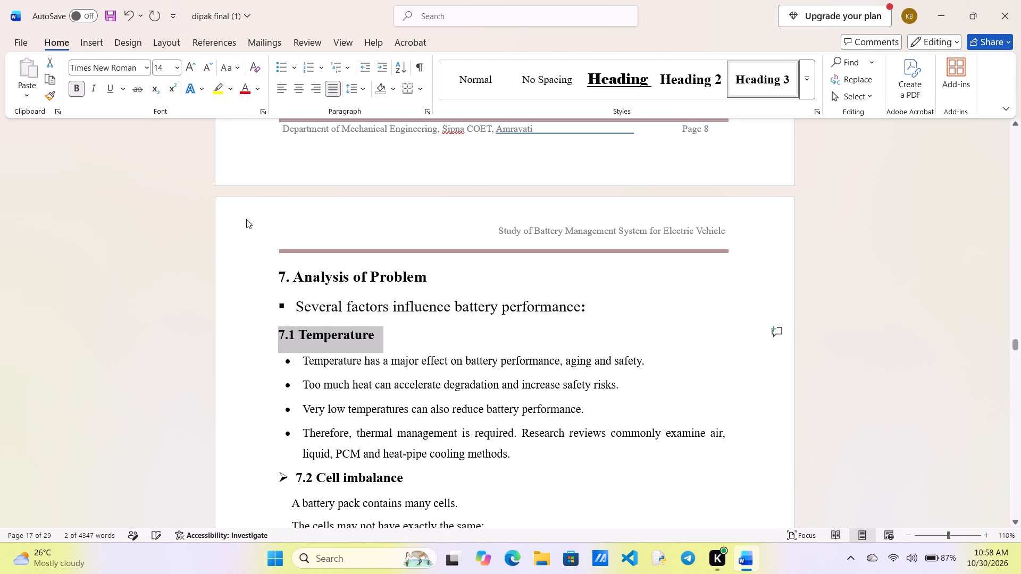
# Remove the arrow bullet in front of the subheading "7.2 Cell imbalance".
pyautogui.scroll(-1, 269, 244)
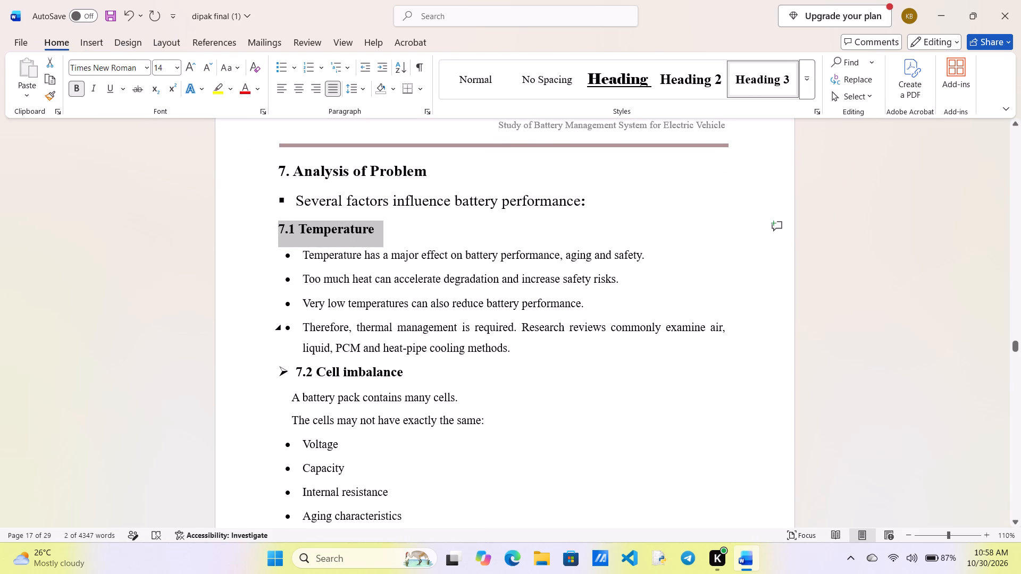
pyautogui.click(294, 368)
pyautogui.press('BackSpace')
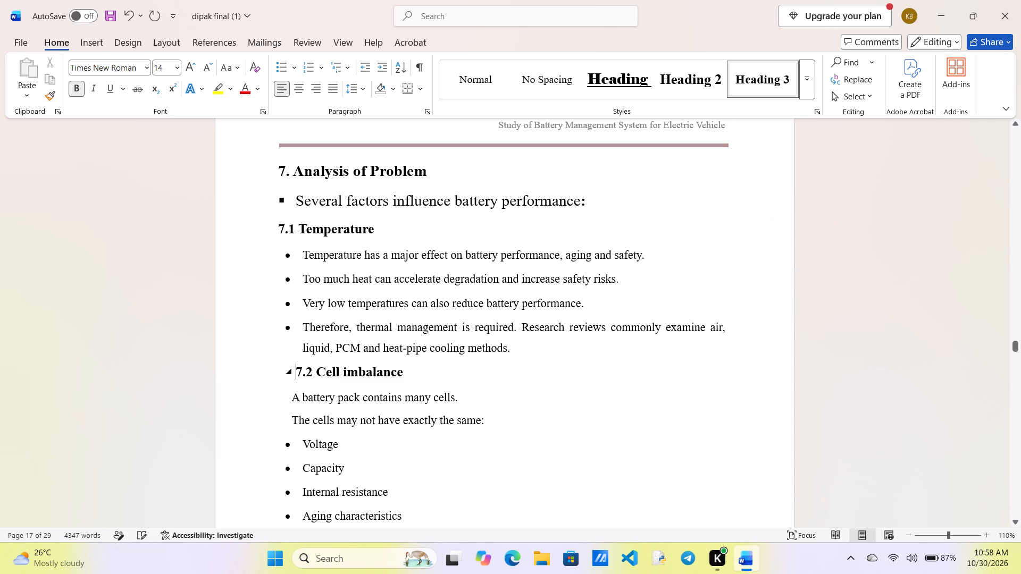
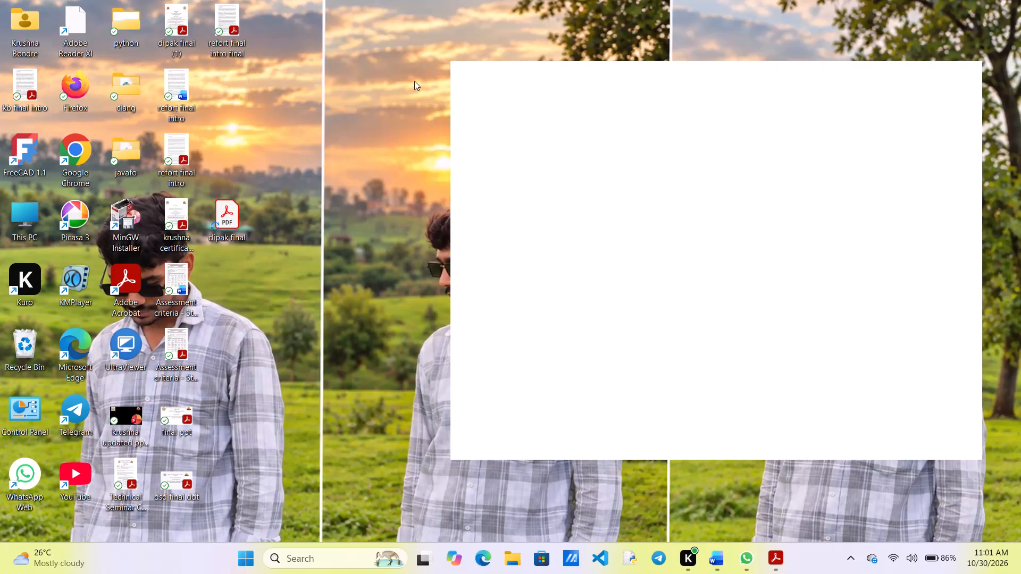
# Delete the PDF file "dipak final (1)" from the desktop.
pyautogui.rightClick(179, 30)
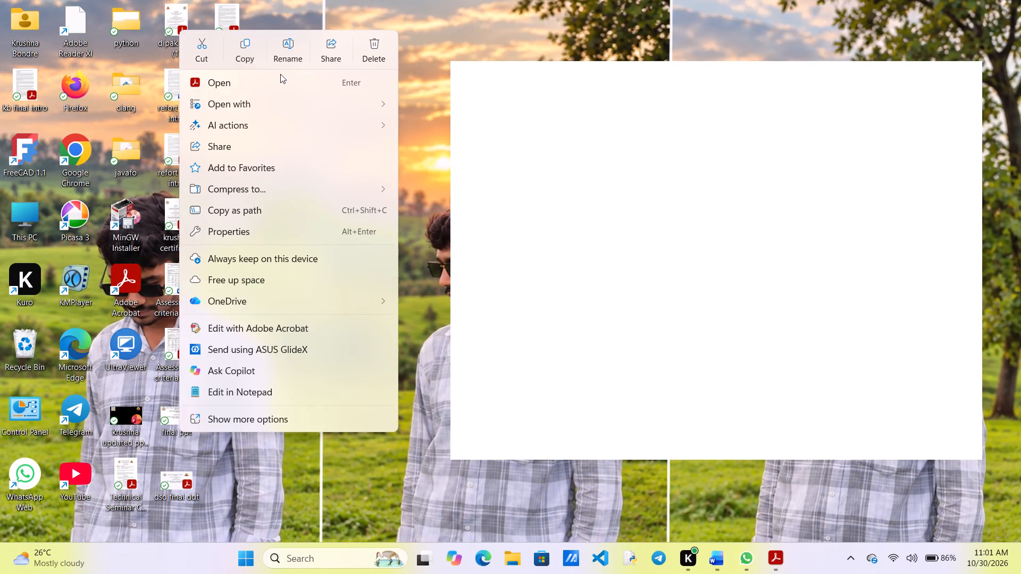
pyautogui.click(363, 53)
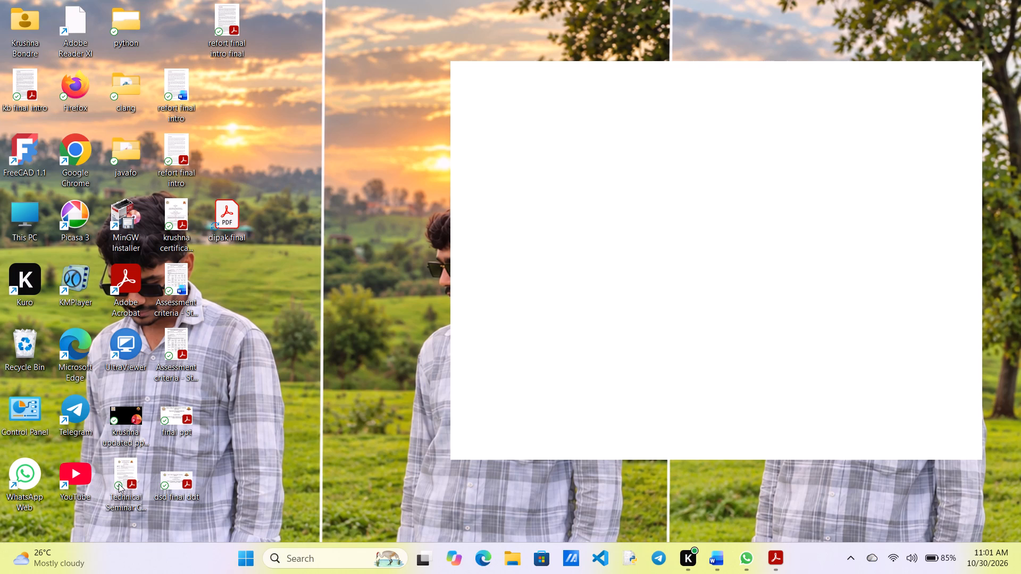
# Open the desktop presentation "krushna updated ppd 4" and review its slides through slide 9, "5. Signal Conditioning Techniques".
pyautogui.click(127, 417)
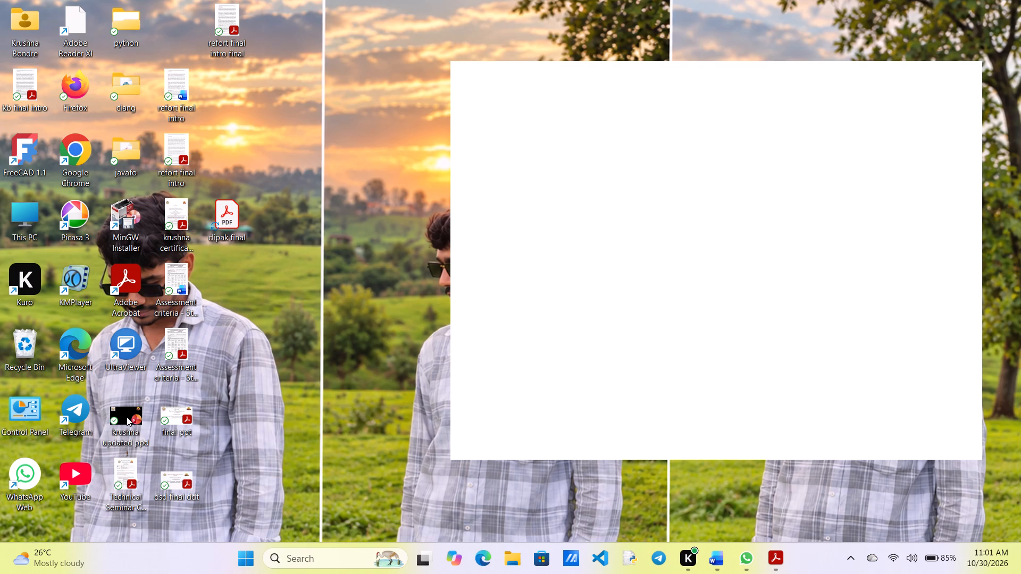
pyautogui.doubleClick(127, 417)
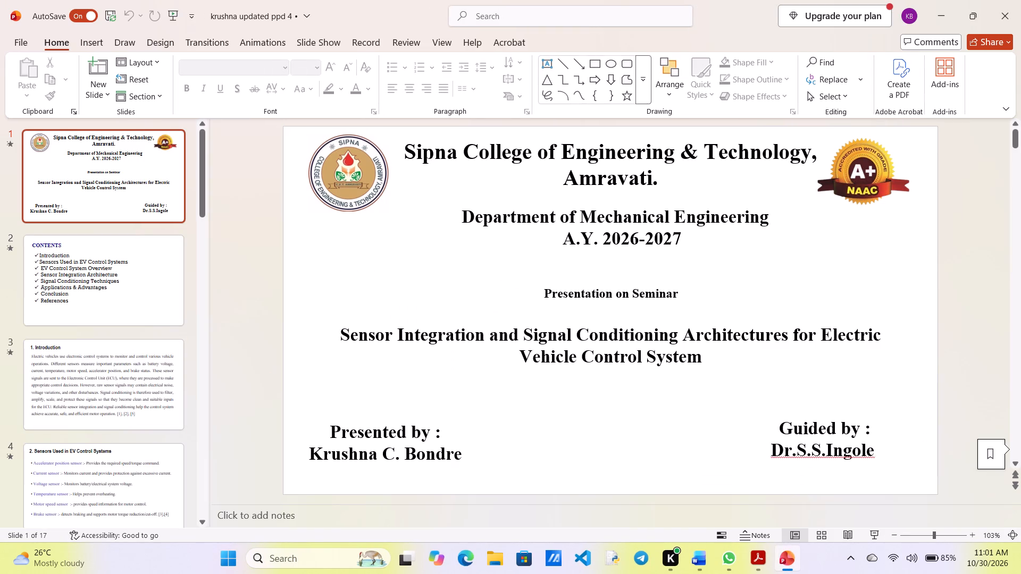
pyautogui.press('Down')
pyautogui.press('Down')
pyautogui.press('Down')
pyautogui.press('Down')
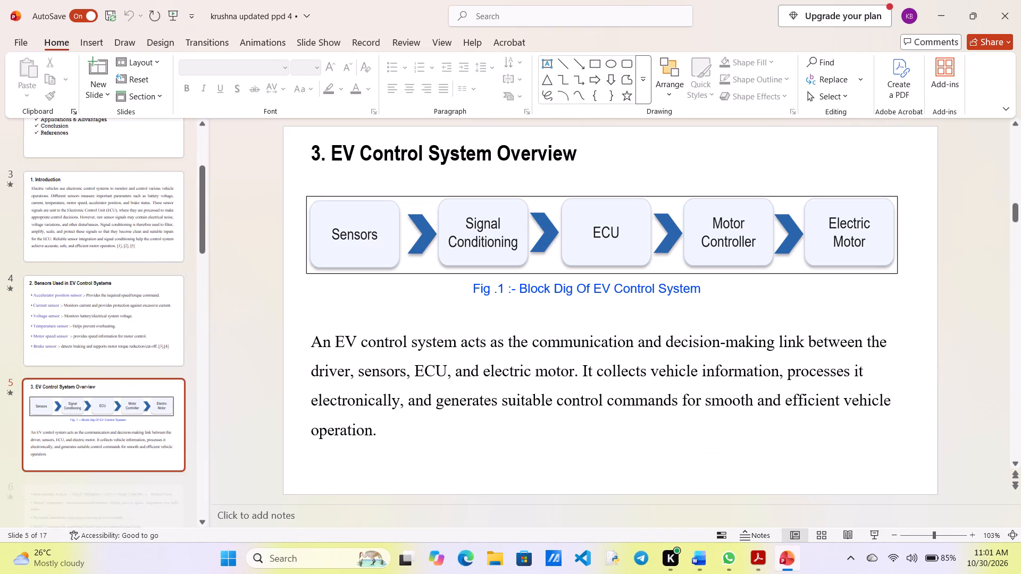
pyautogui.press('Down')
pyautogui.press('Down')
pyautogui.press('Down')
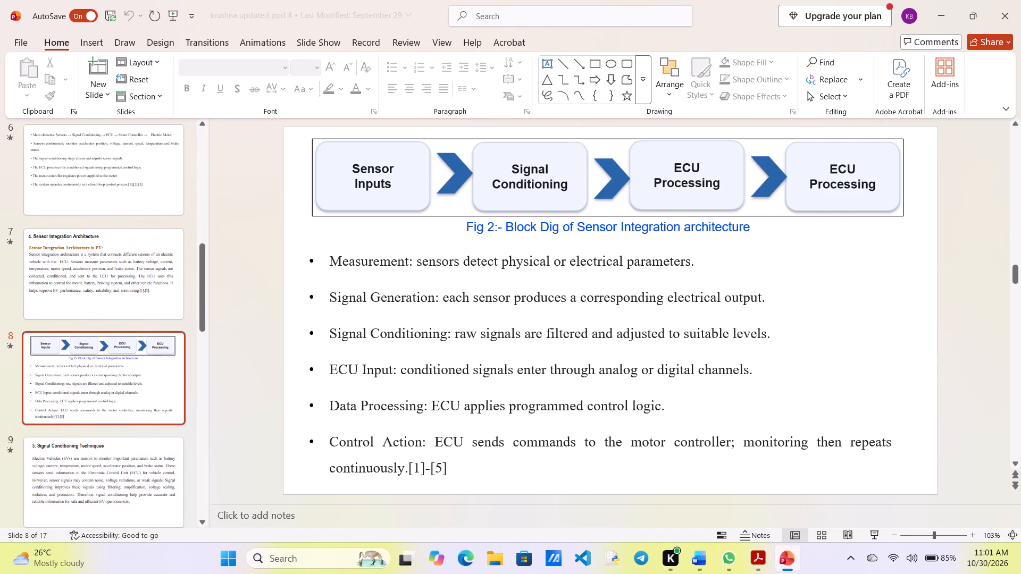
pyautogui.press('Down')
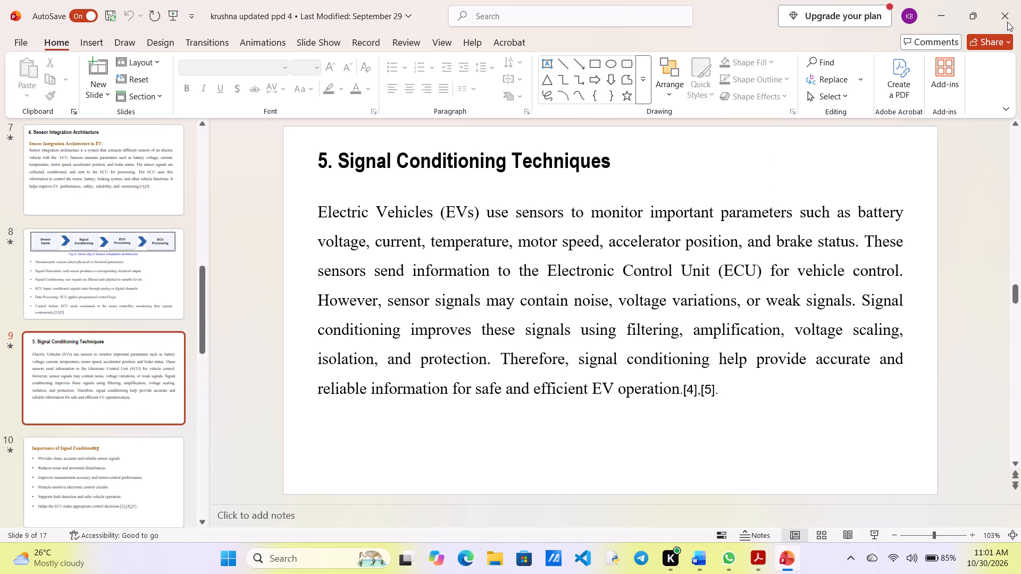
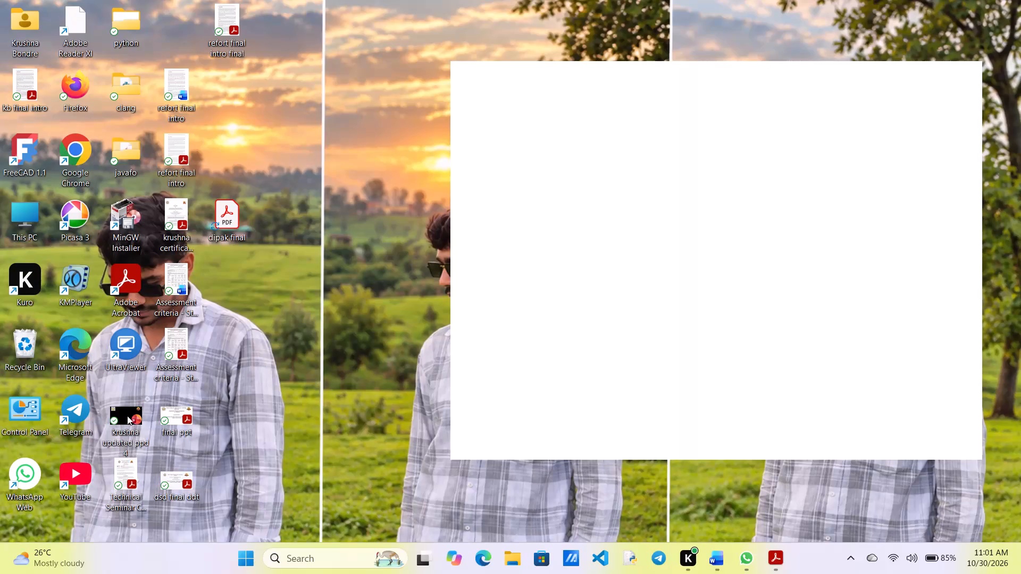
# Delete the presentation file "krushna updated ppd 4" from the desktop.
pyautogui.rightClick(127, 416)
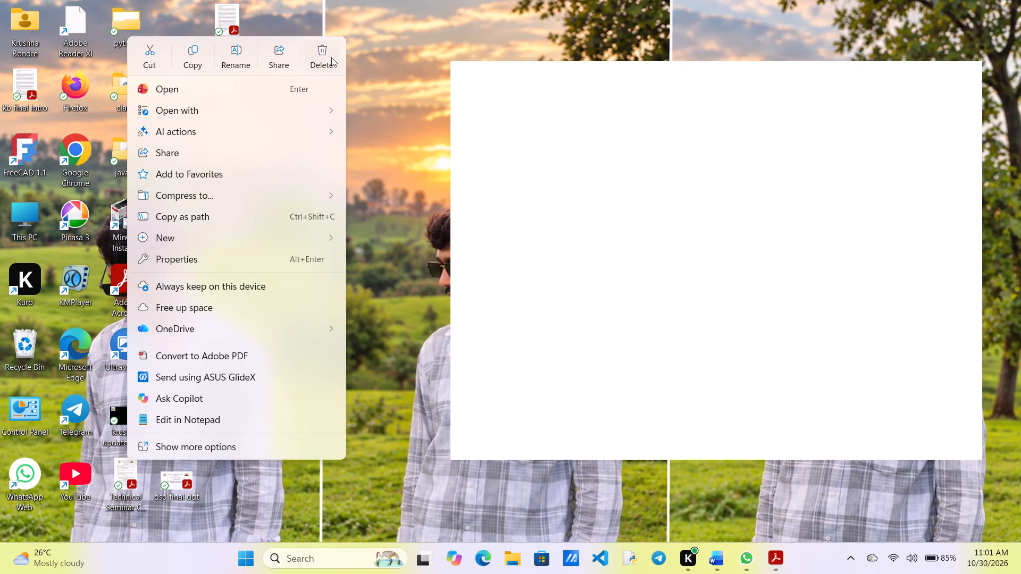
pyautogui.click(331, 57)
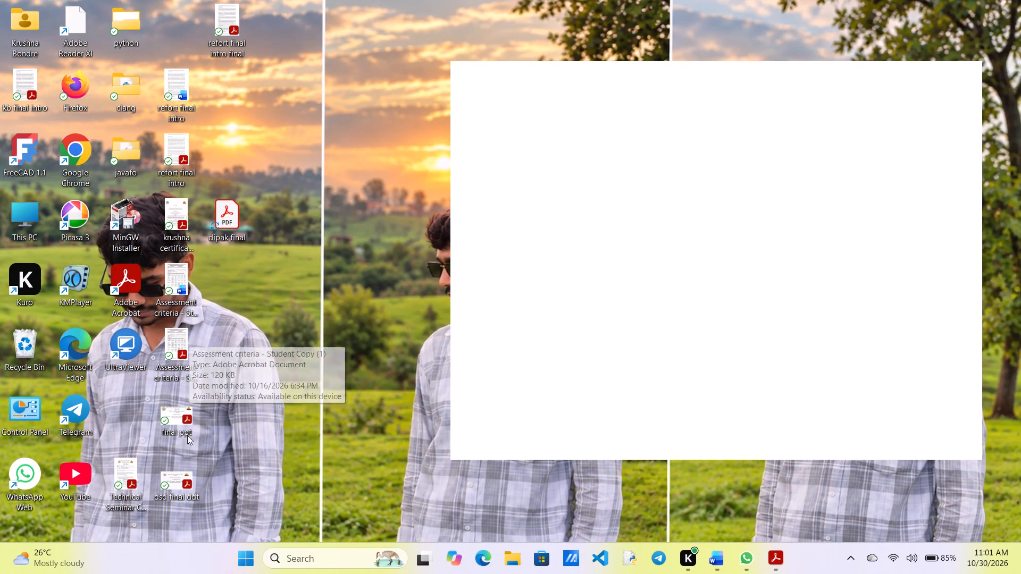
# Delete the PDF file "dsd final ppt" from the desktop.
pyautogui.rightClick(183, 479)
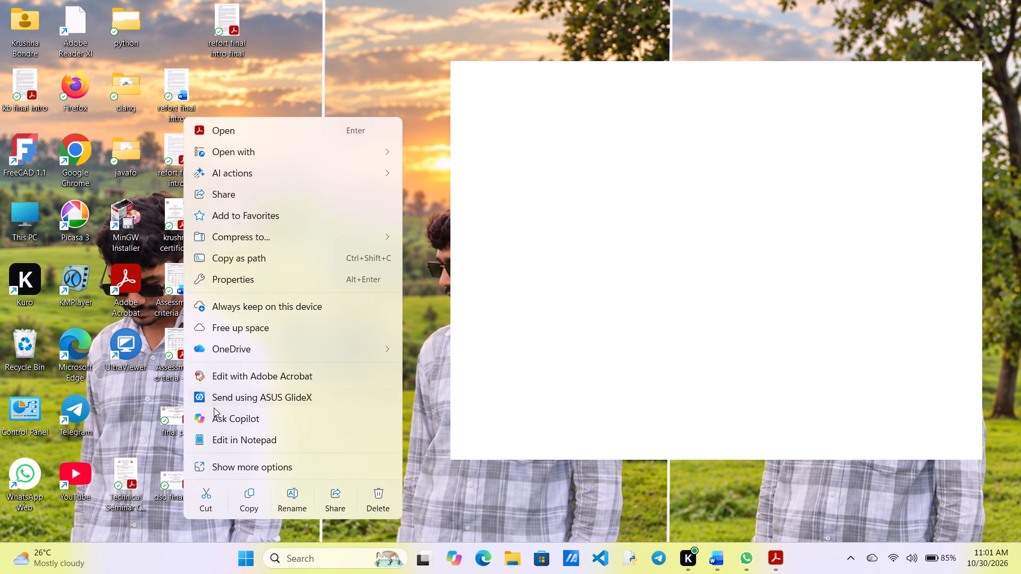
pyautogui.click(381, 506)
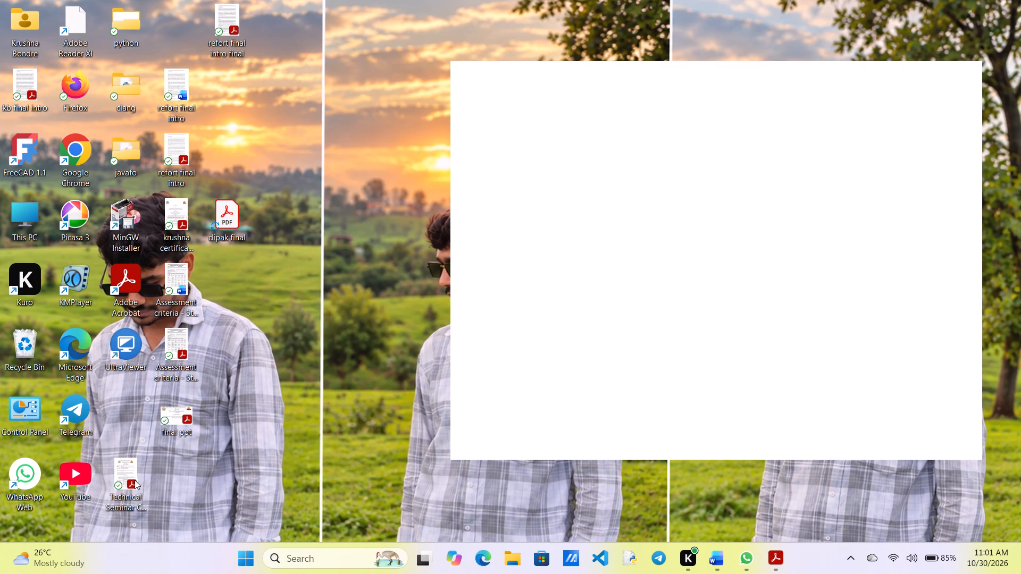
# Delete the PDF file "kb final intro" from the desktop.
pyautogui.rightClick(25, 95)
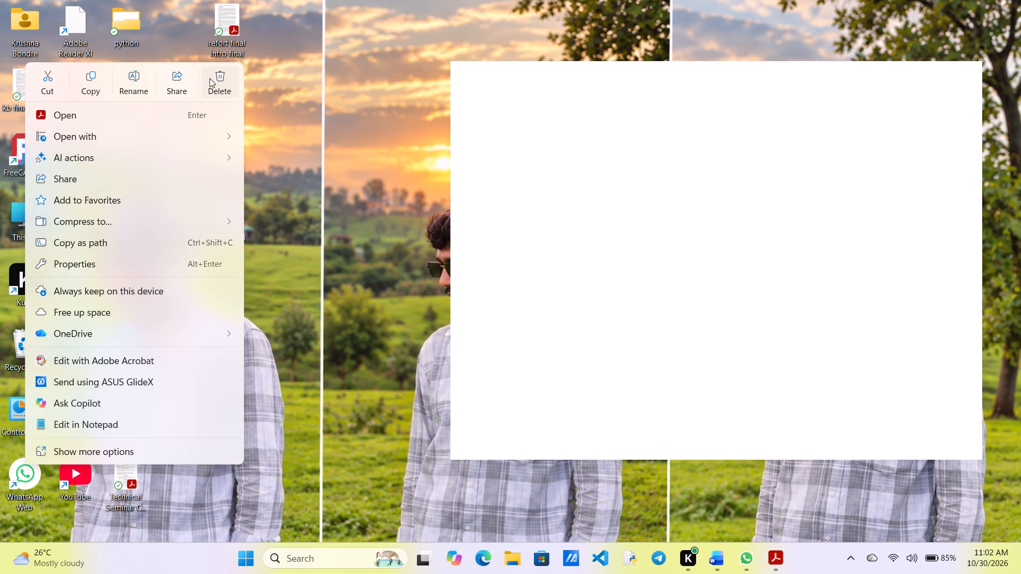
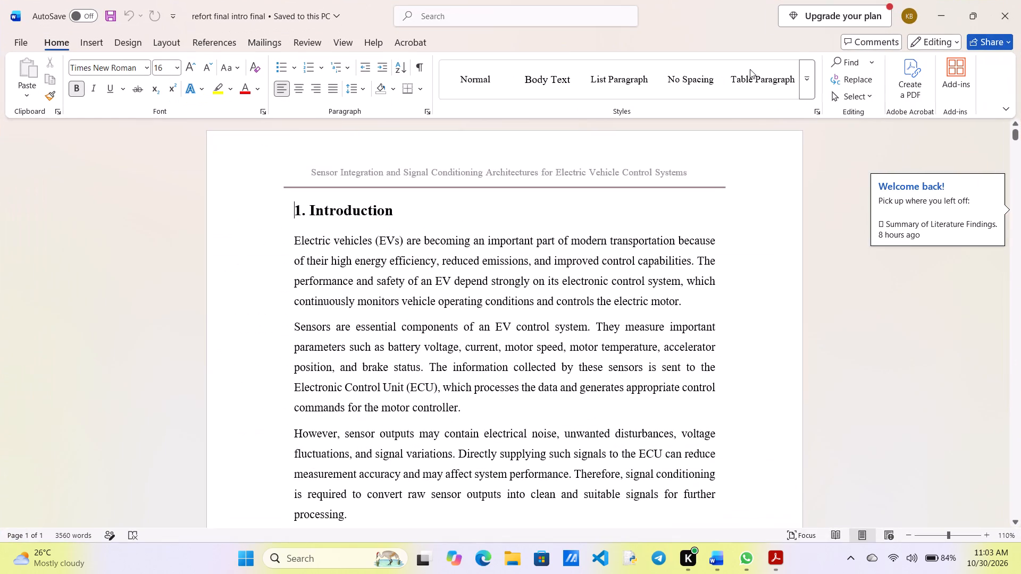
# Set the left indent of the "1. Introduction" heading to -0.1".
pyautogui.scroll(-1, 650, 210)
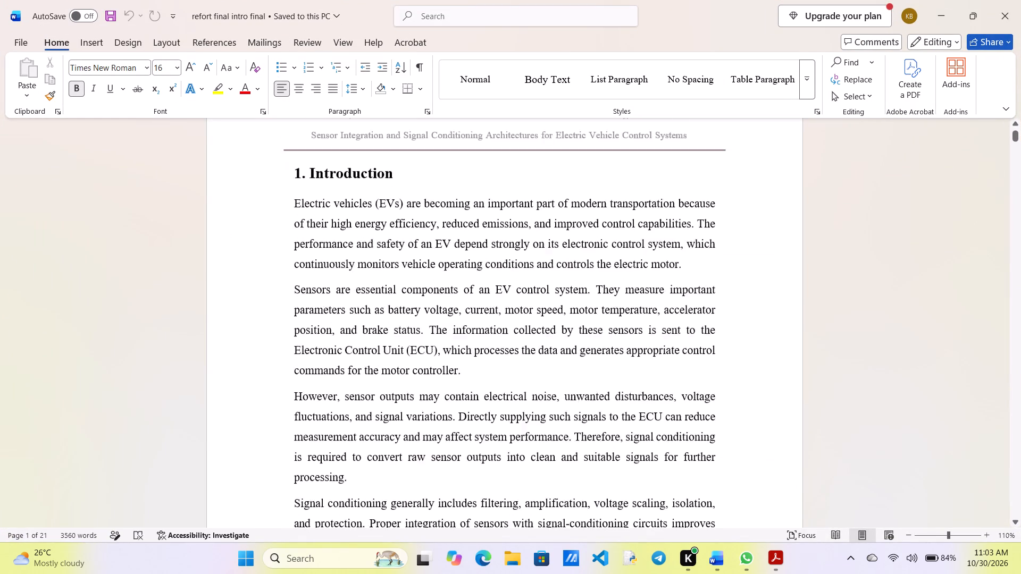
pyautogui.scroll(-1, 650, 210)
pyautogui.scroll(1, 650, 210)
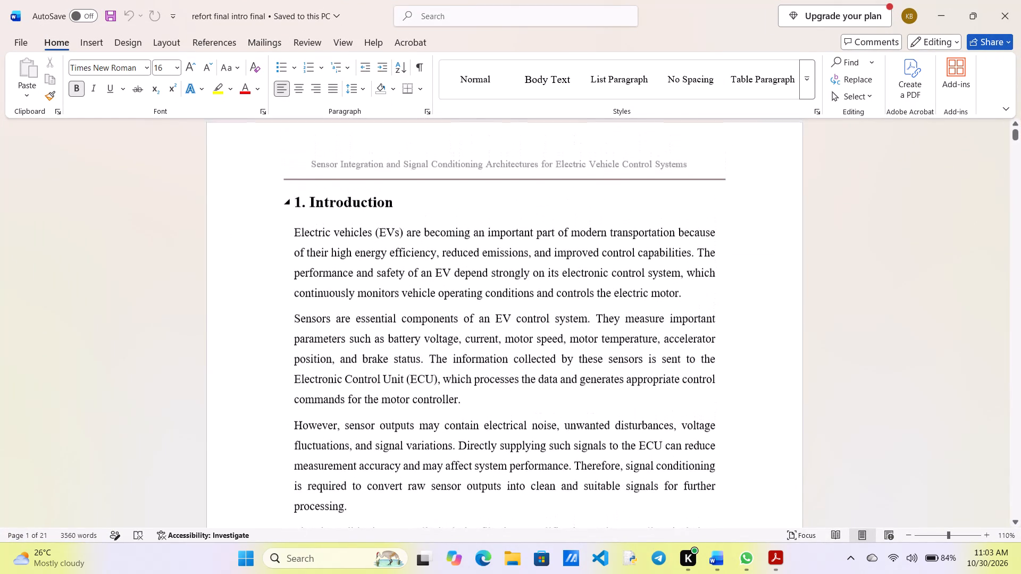
pyautogui.scroll(1, 650, 210)
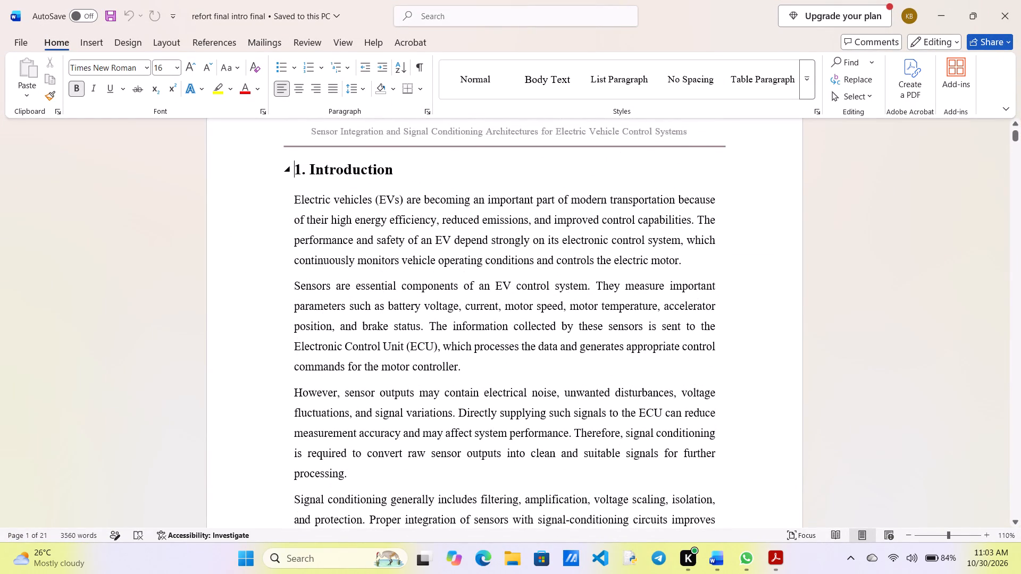
pyautogui.moveTo(391, 174); pyautogui.dragTo(288, 189)
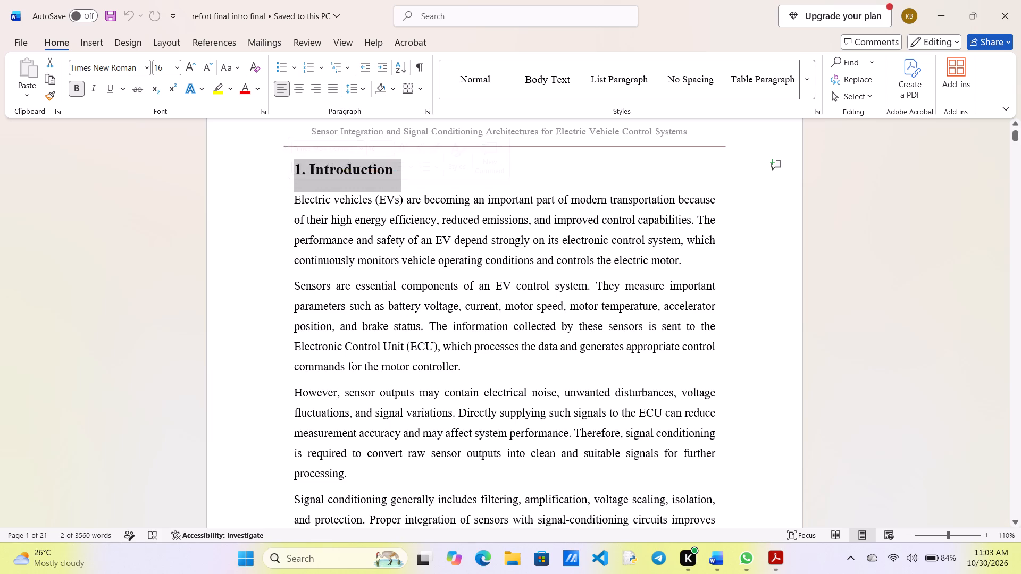
pyautogui.click(191, 208)
pyautogui.scroll(1, 336, 327)
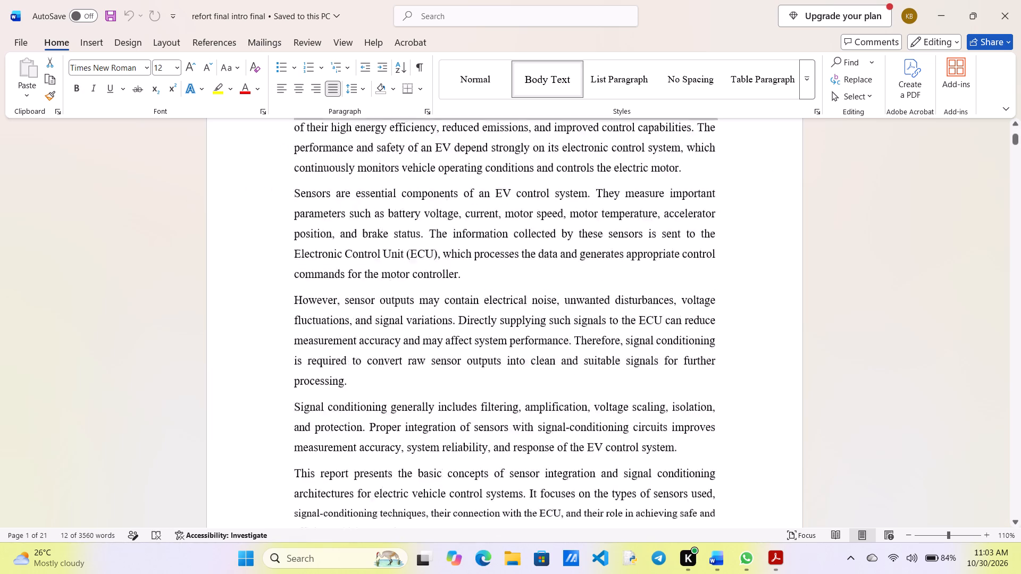
pyautogui.scroll(1, 336, 327)
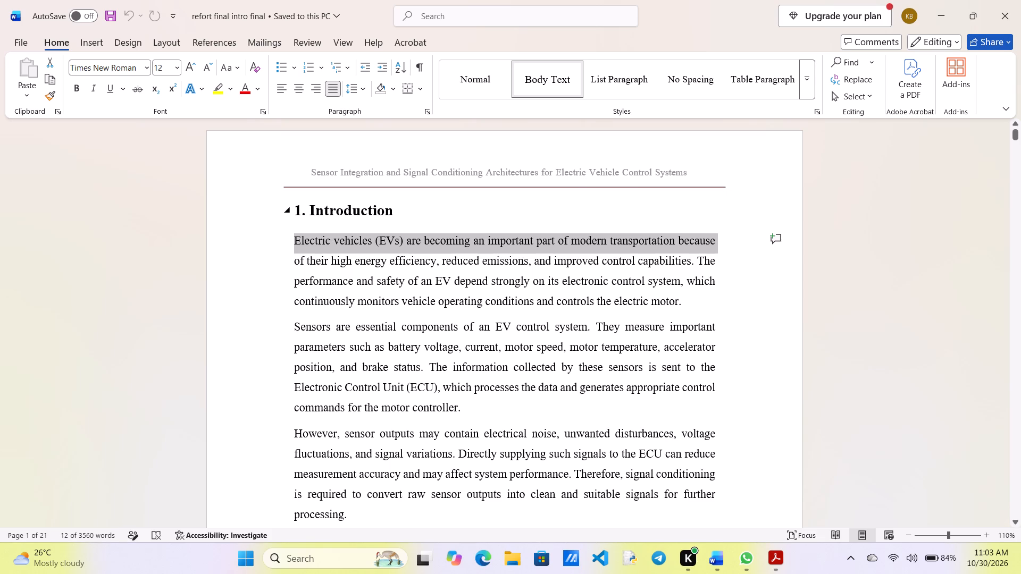
pyautogui.moveTo(293, 212); pyautogui.dragTo(424, 190)
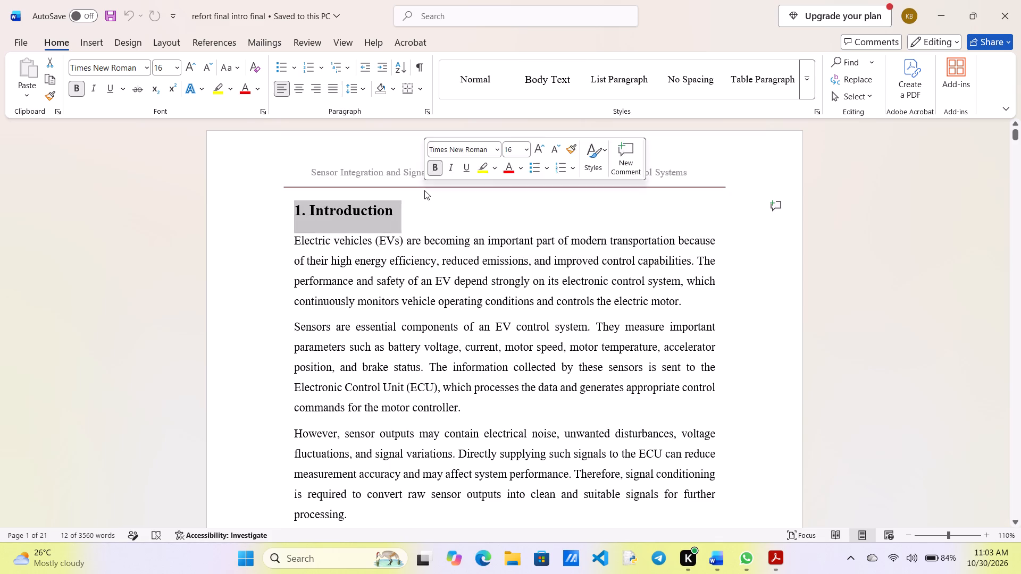
pyautogui.click(172, 34)
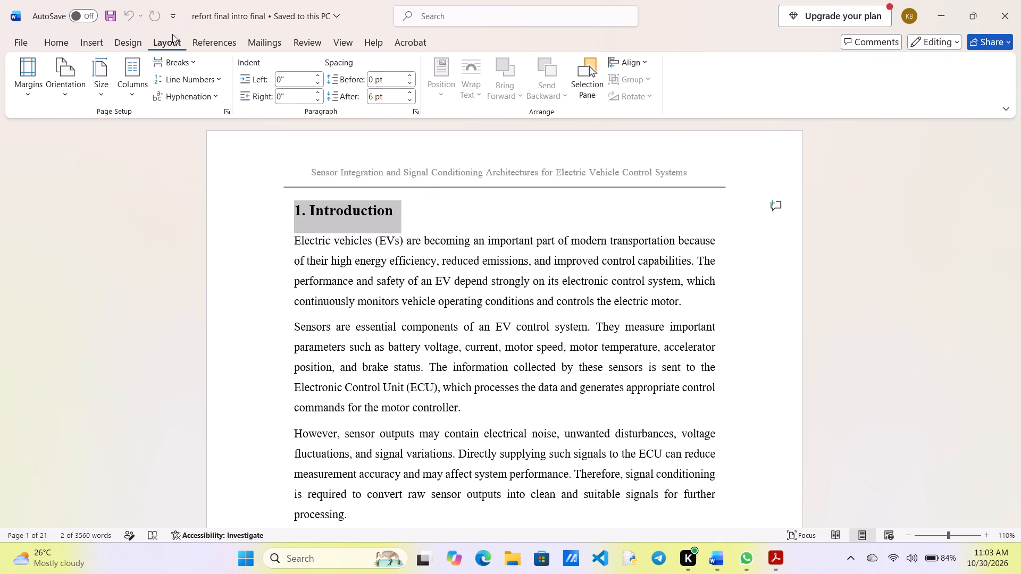
pyautogui.click(316, 83)
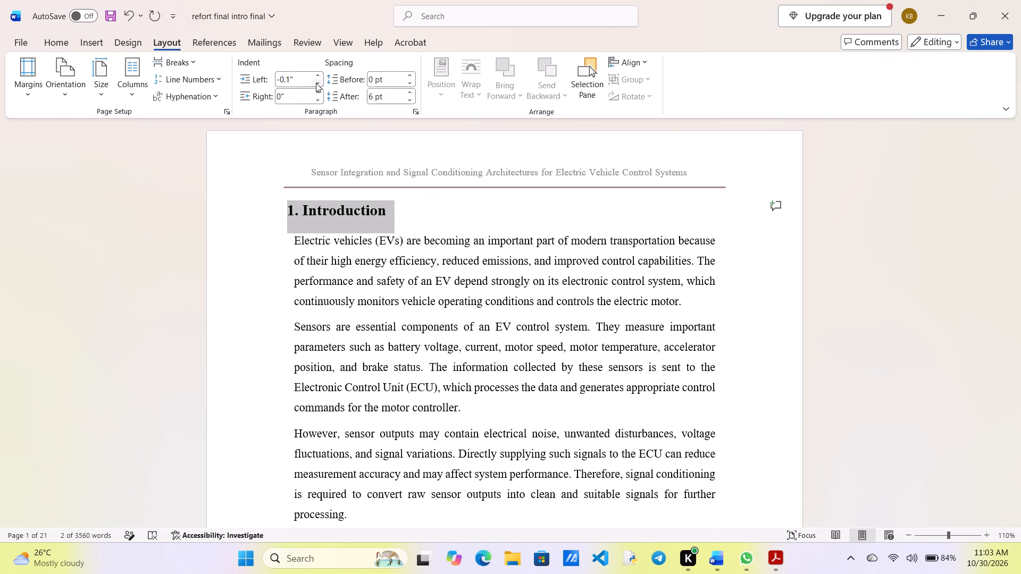
pyautogui.click(316, 83)
pyautogui.click(317, 76)
# Set the left and right indents of all Introduction body paragraphs, through the end of the section, to -0.1".
pyautogui.moveTo(294, 241); pyautogui.dragTo(584, 494)
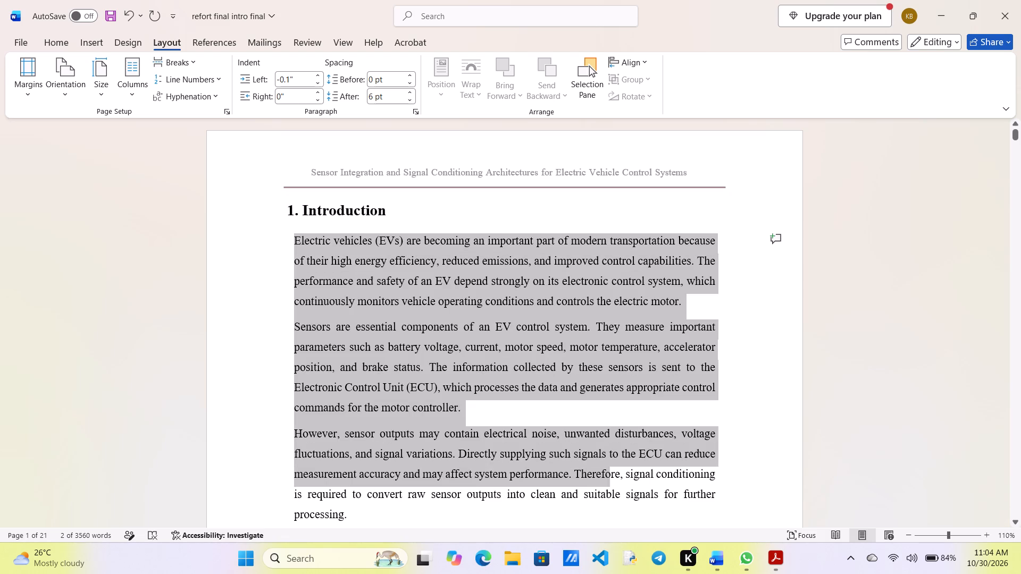
pyautogui.moveTo(584, 494); pyautogui.dragTo(520, 208)
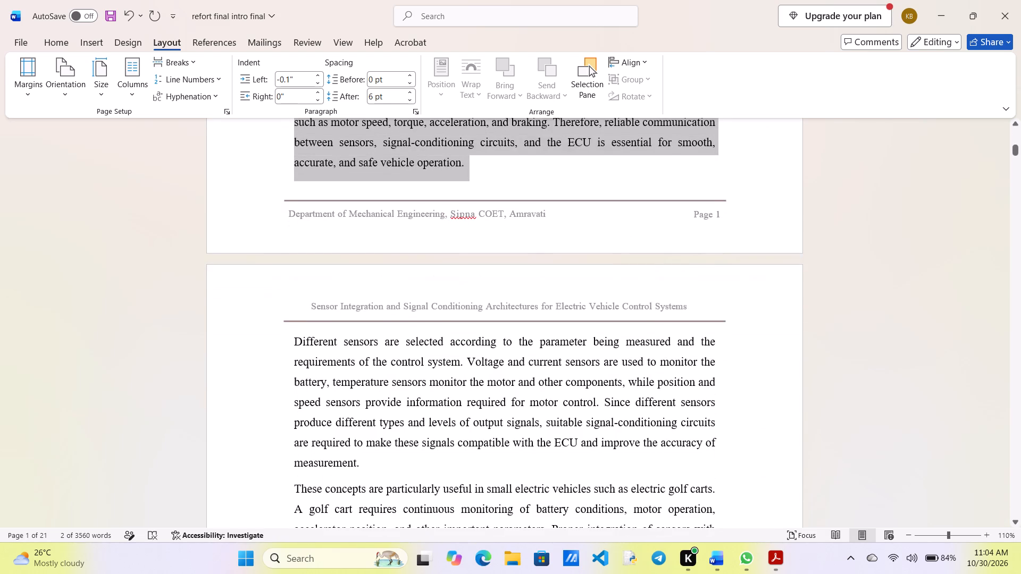
pyautogui.moveTo(520, 208); pyautogui.dragTo(579, 491)
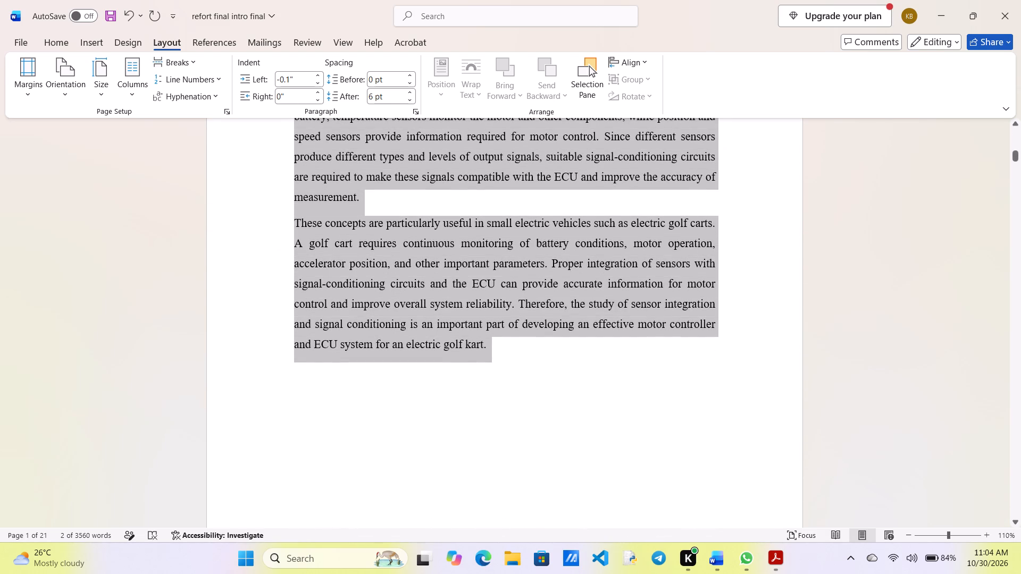
pyautogui.moveTo(579, 491); pyautogui.dragTo(557, 407)
pyautogui.scroll(5, 557, 407)
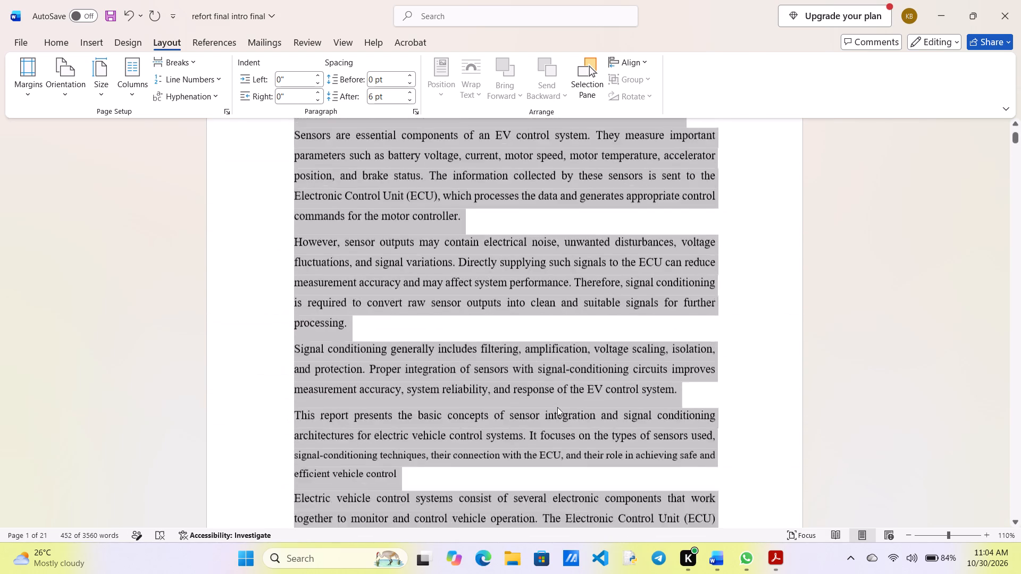
pyautogui.scroll(1, 557, 407)
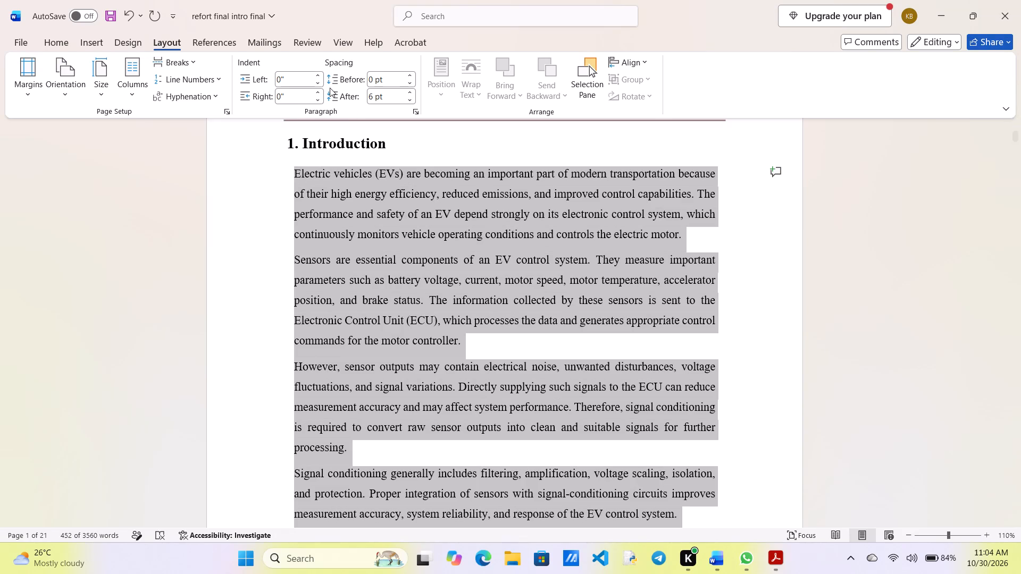
pyautogui.click(320, 83)
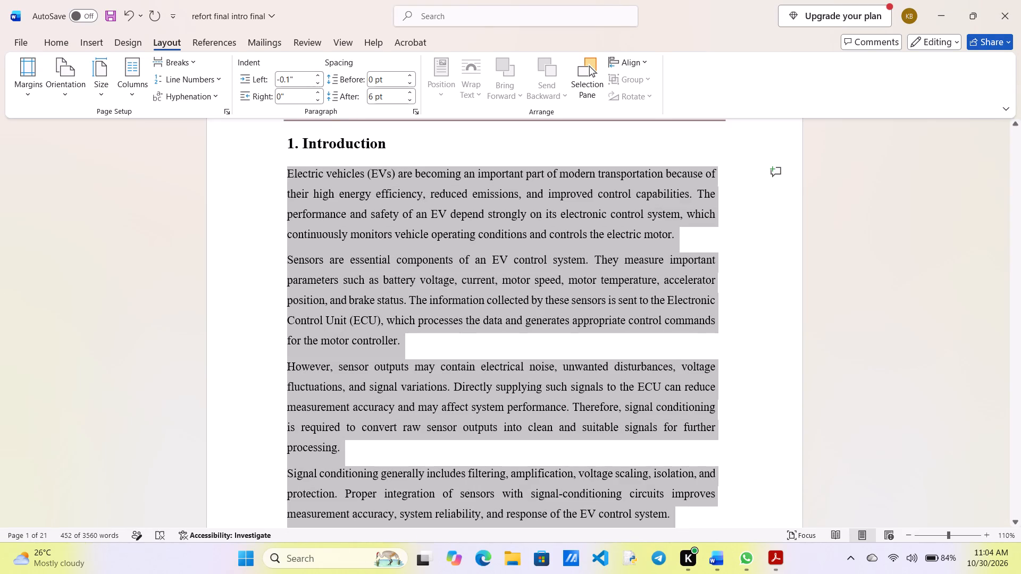
pyautogui.scroll(2, 378, 167)
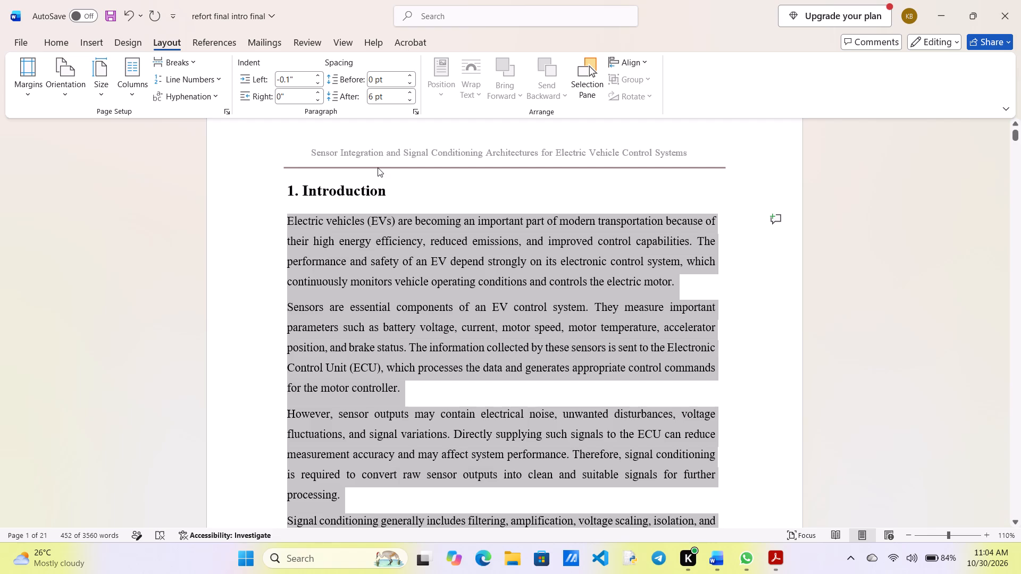
pyautogui.click(316, 101)
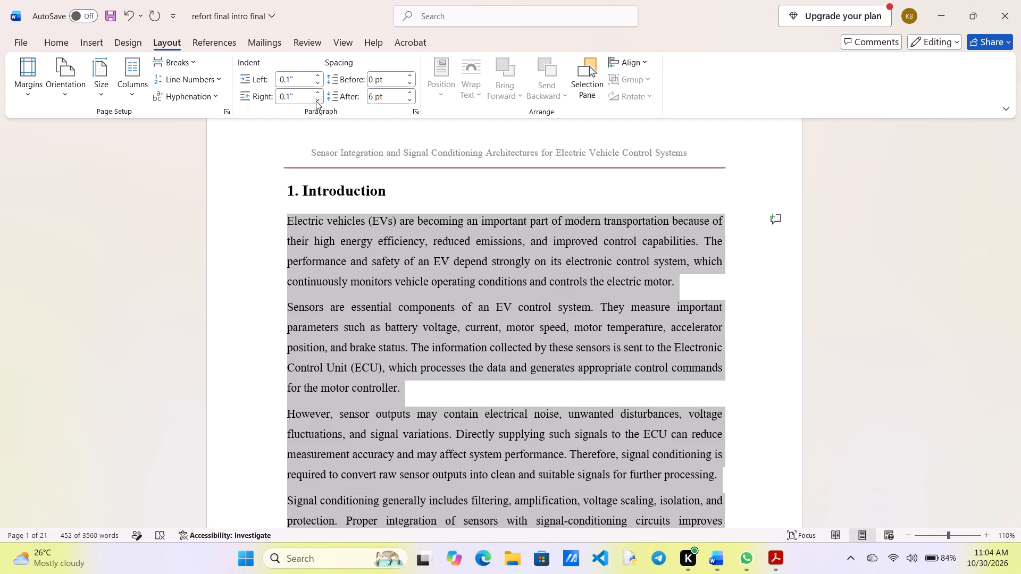
# Set the left indent of the "2. LITERATURE REVIEW" heading to -0.1".
pyautogui.scroll(-3, 472, 271)
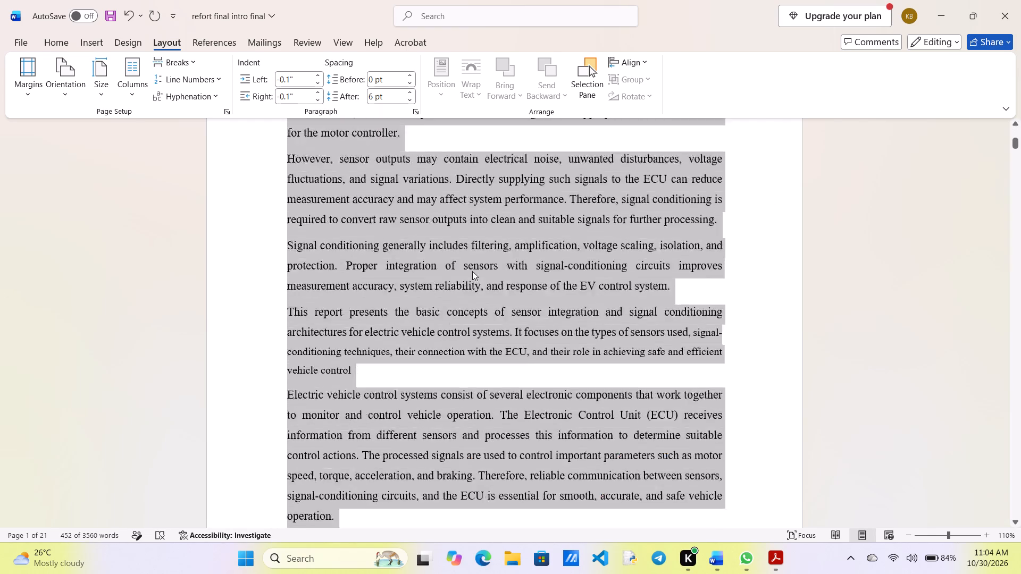
pyautogui.scroll(-5, 472, 271)
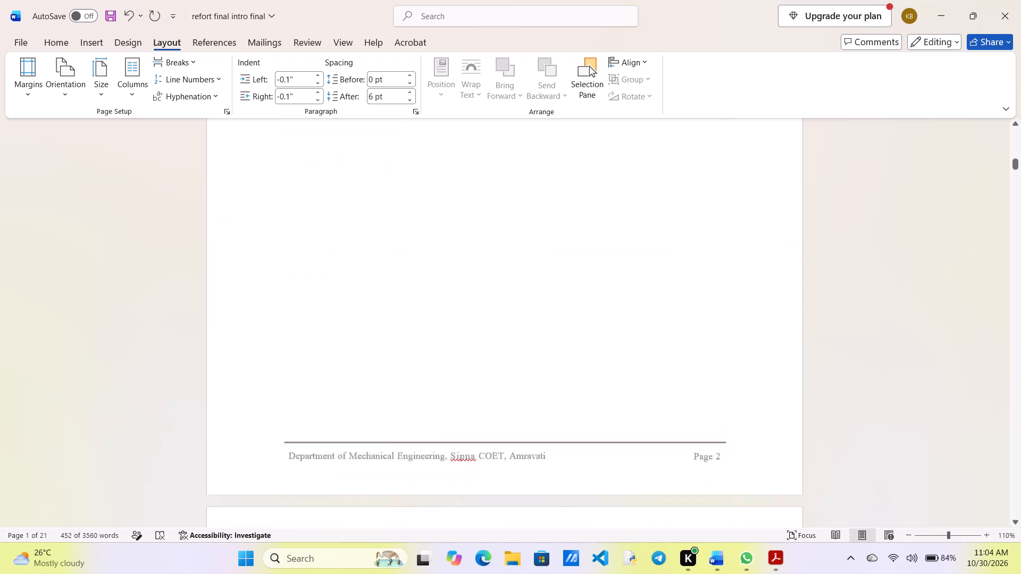
pyautogui.scroll(-1, 472, 271)
pyautogui.click(508, 157)
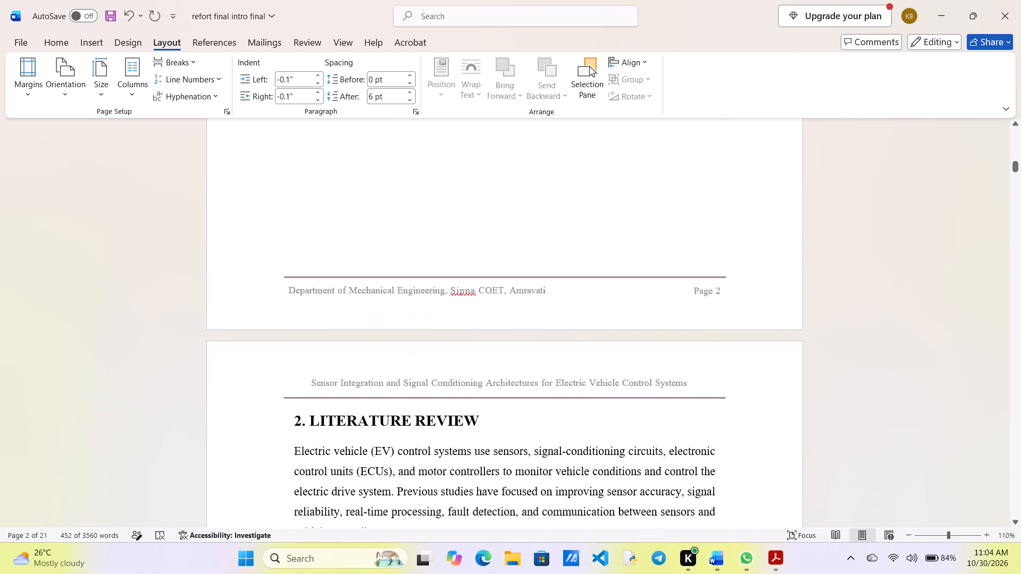
pyautogui.scroll(-3, 508, 157)
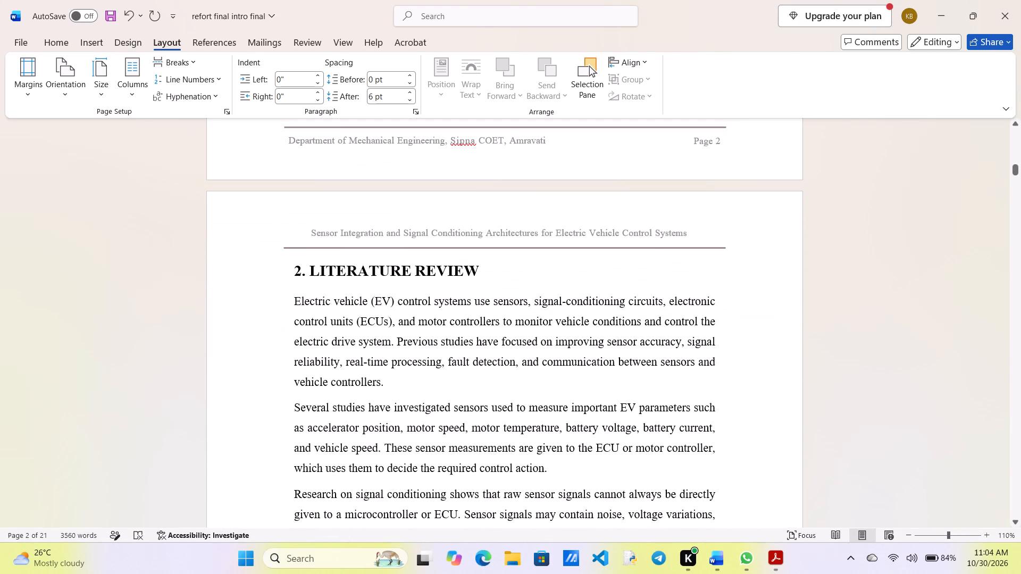
pyautogui.moveTo(292, 275); pyautogui.dragTo(481, 260)
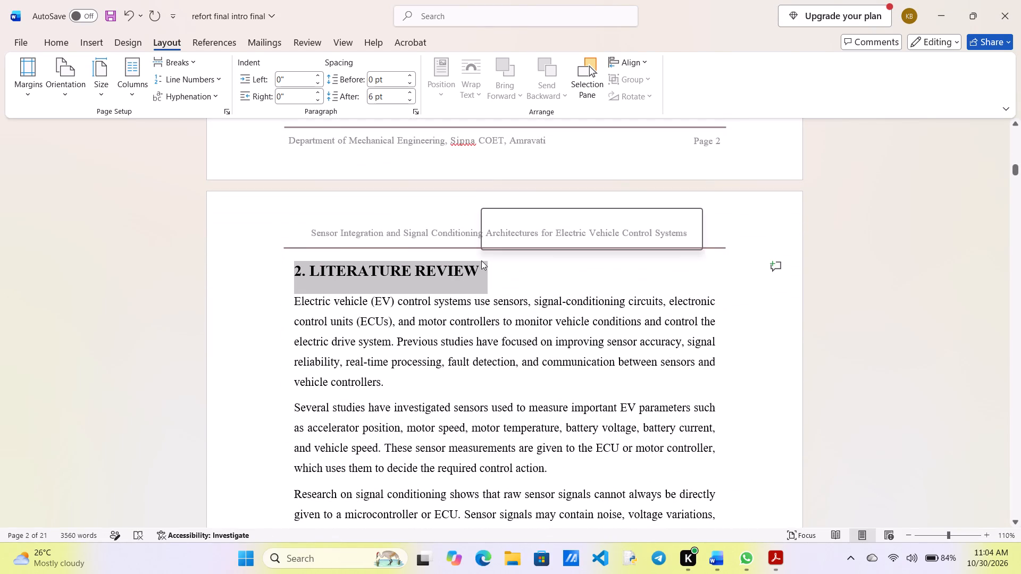
pyautogui.click(318, 86)
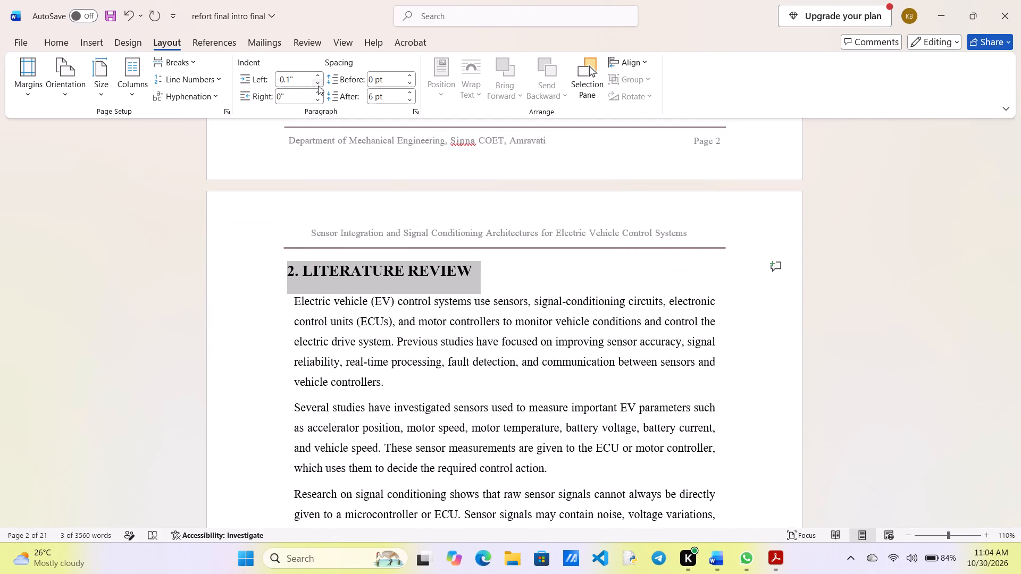
pyautogui.click(318, 86)
pyautogui.click(317, 75)
# Add the words "Literature Review" in title case at the end of the "2. LITERATURE REVIEW" heading.
pyautogui.click(610, 259)
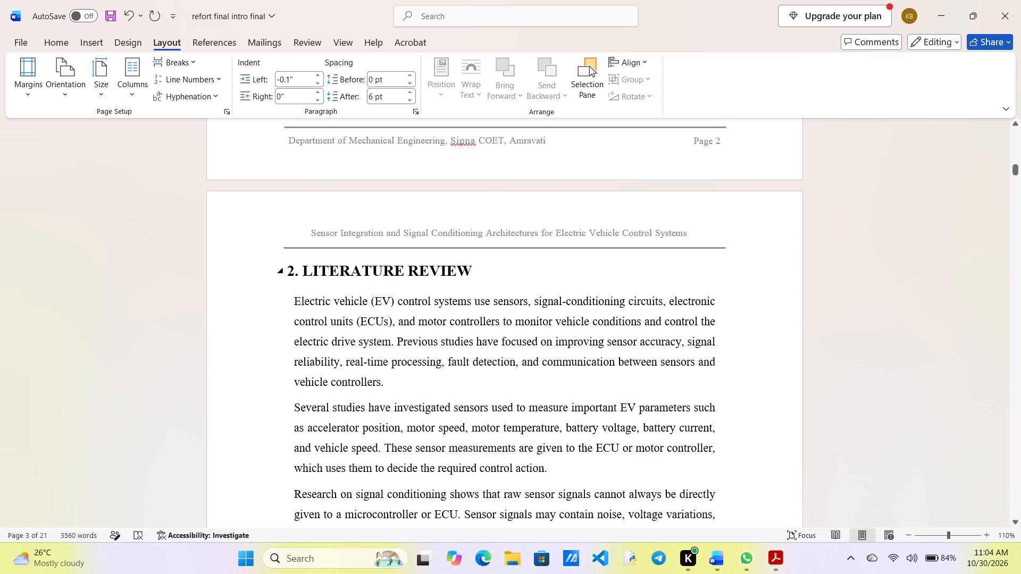
pyautogui.click(404, 269)
pyautogui.click(572, 263)
pyautogui.press('space')
pyautogui.hotkey('shift', 'l')
pyautogui.write('iter')
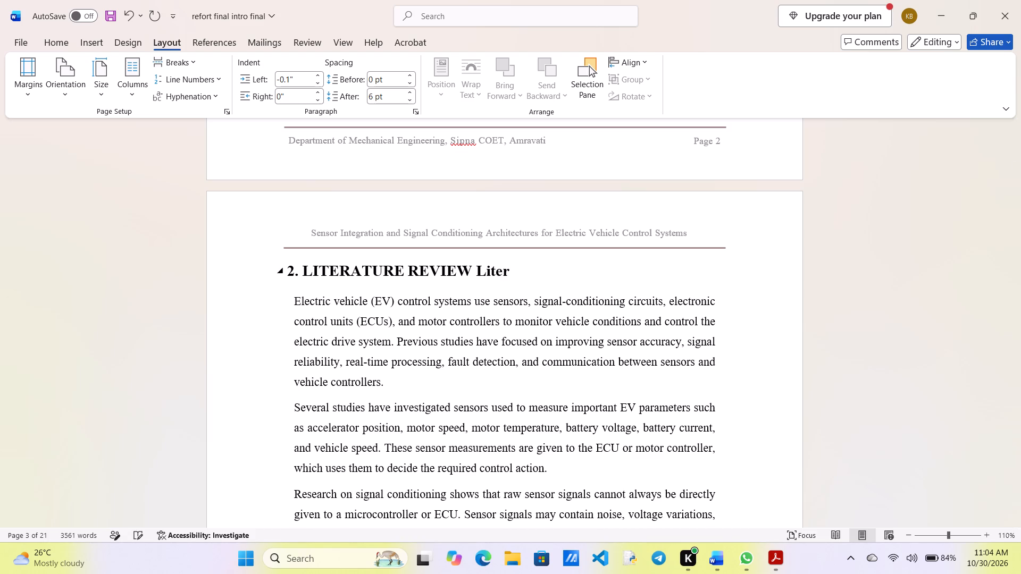
pyautogui.write('ature')
pyautogui.press('space')
pyautogui.hotkey('shift', 'r')
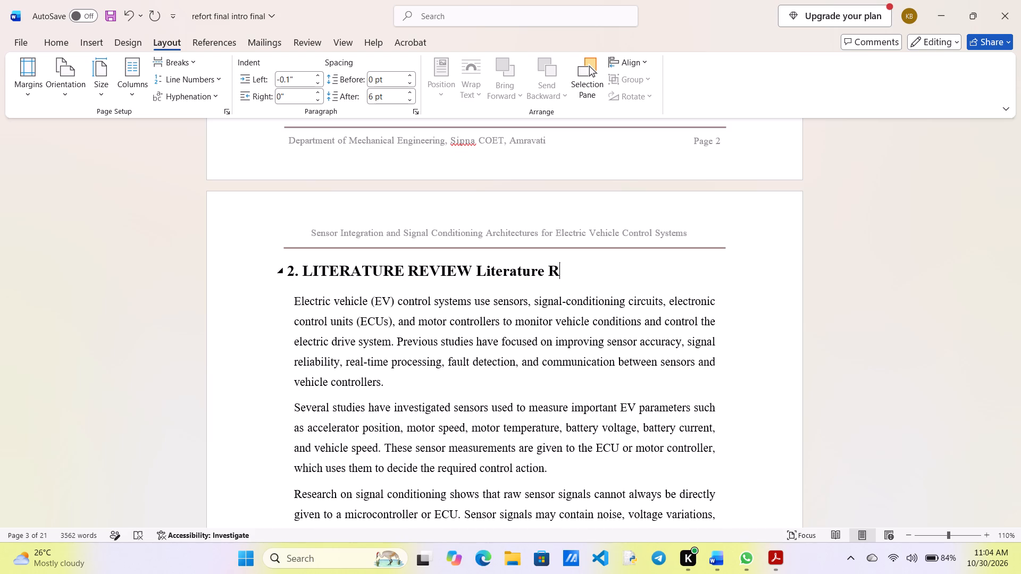
pyautogui.write('evi')
pyautogui.write('ew')
# Delete the uppercase words "LITERATURE REVIEW" from the section 2 heading so it reads "2. Literature Review".
pyautogui.click(472, 267)
pyautogui.press('BackSpace')
pyautogui.press('BackSpace')
pyautogui.press('BackSpace')
pyautogui.press('BackSpace')
pyautogui.press('BackSpace')
pyautogui.press('BackSpace')
pyautogui.press('BackSpace')
pyautogui.press('BackSpace')
pyautogui.press('BackSpace')
pyautogui.press('BackSpace')
pyautogui.press('BackSpace')
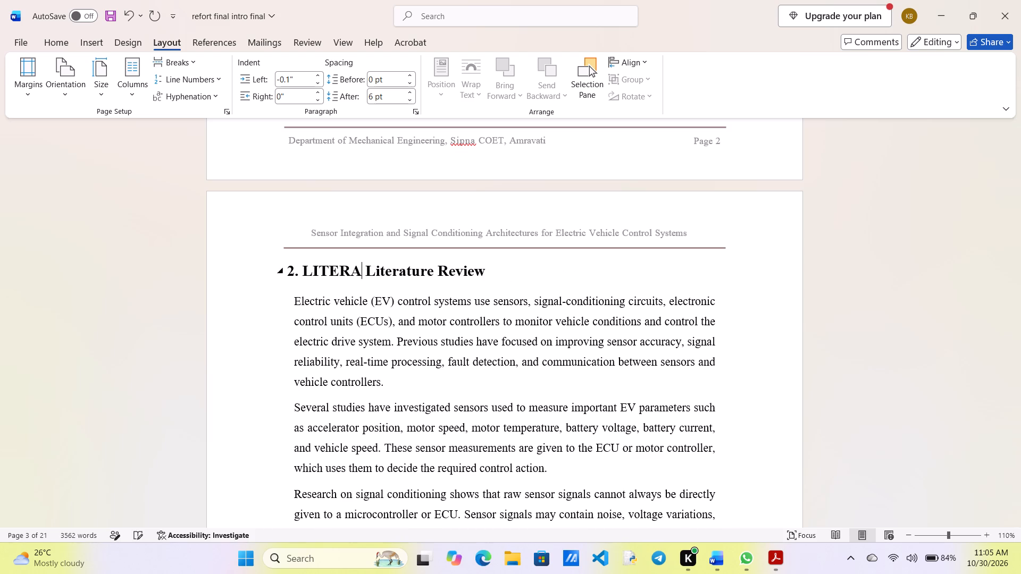
pyautogui.press('BackSpace')
pyautogui.press('BackSpace')
pyautogui.press('BackSpace')
pyautogui.press('BackSpace')
pyautogui.press('BackSpace')
pyautogui.press('BackSpace')
pyautogui.press('BackSpace')
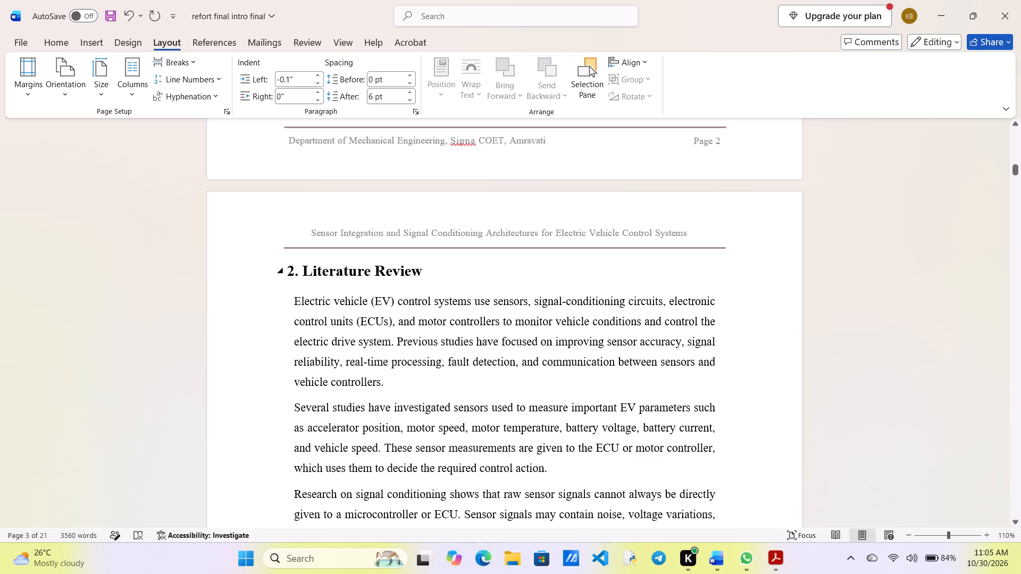
# Set the left and right indents of all body paragraphs under "2. Literature Review" on page 3 to -0.1".
pyautogui.moveTo(294, 299); pyautogui.dragTo(514, 517)
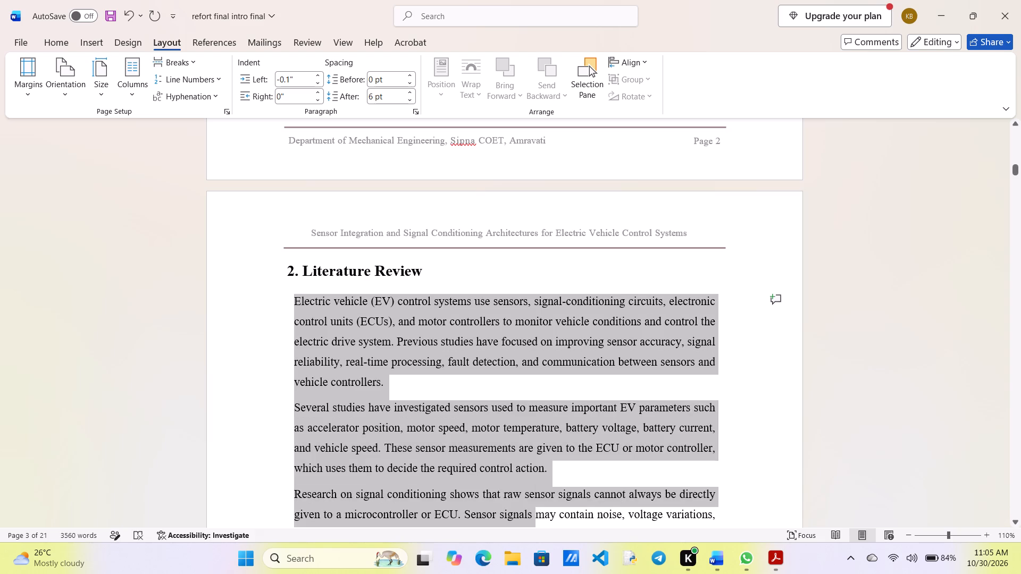
pyautogui.moveTo(514, 517); pyautogui.dragTo(473, 387)
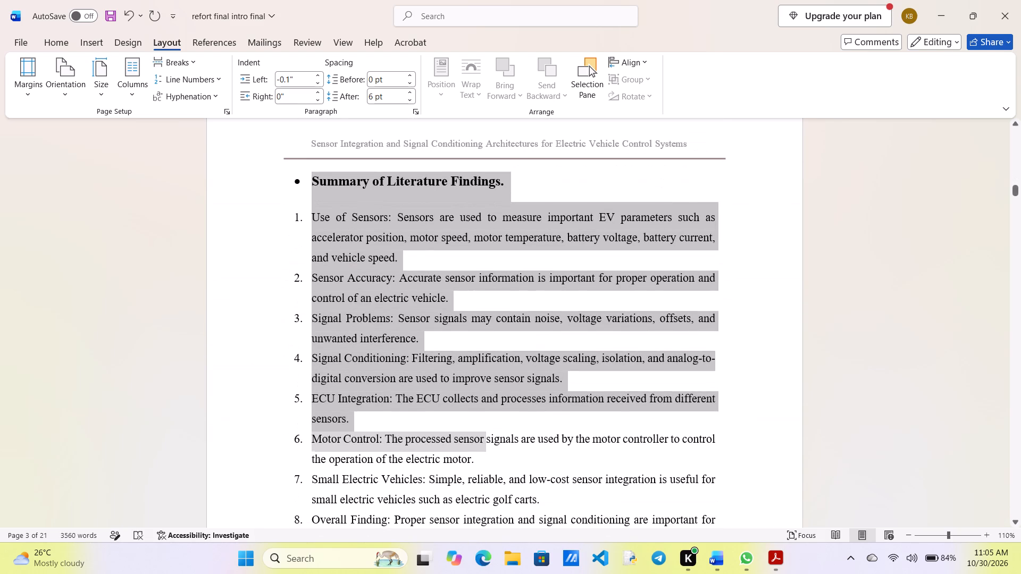
pyautogui.moveTo(473, 387); pyautogui.dragTo(442, 119)
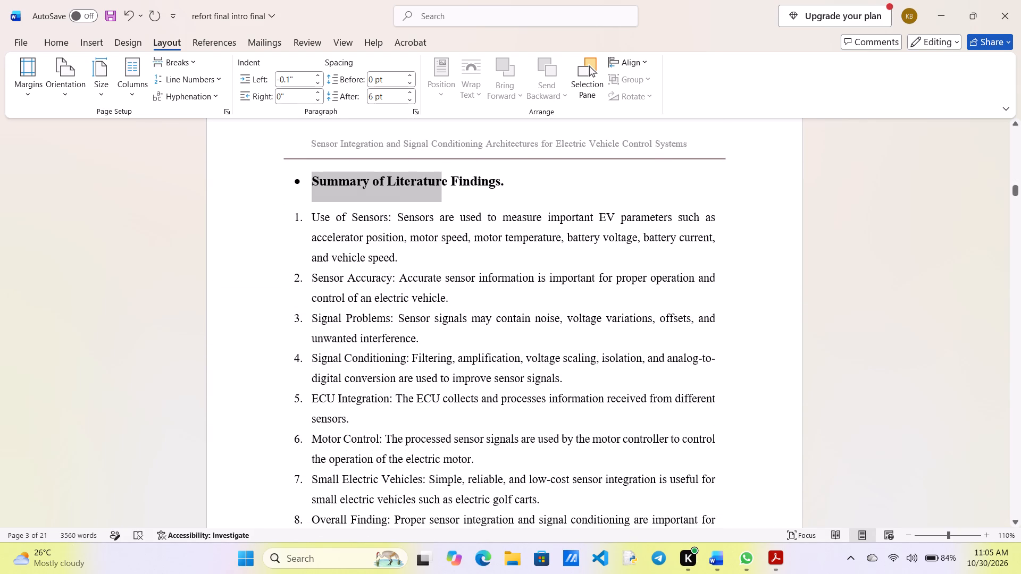
pyautogui.moveTo(442, 119); pyautogui.dragTo(547, 130)
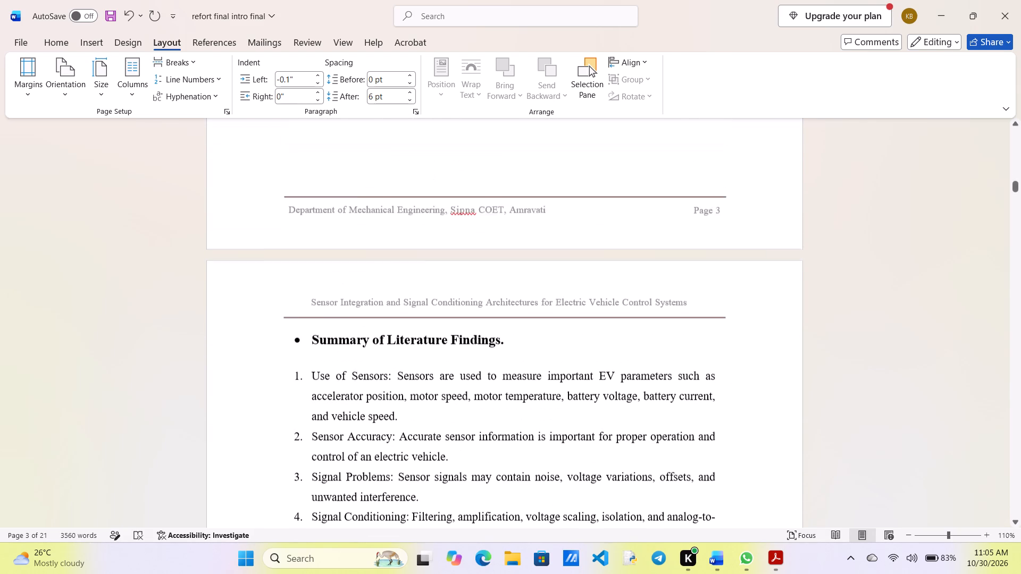
pyautogui.moveTo(547, 130); pyautogui.dragTo(583, 232)
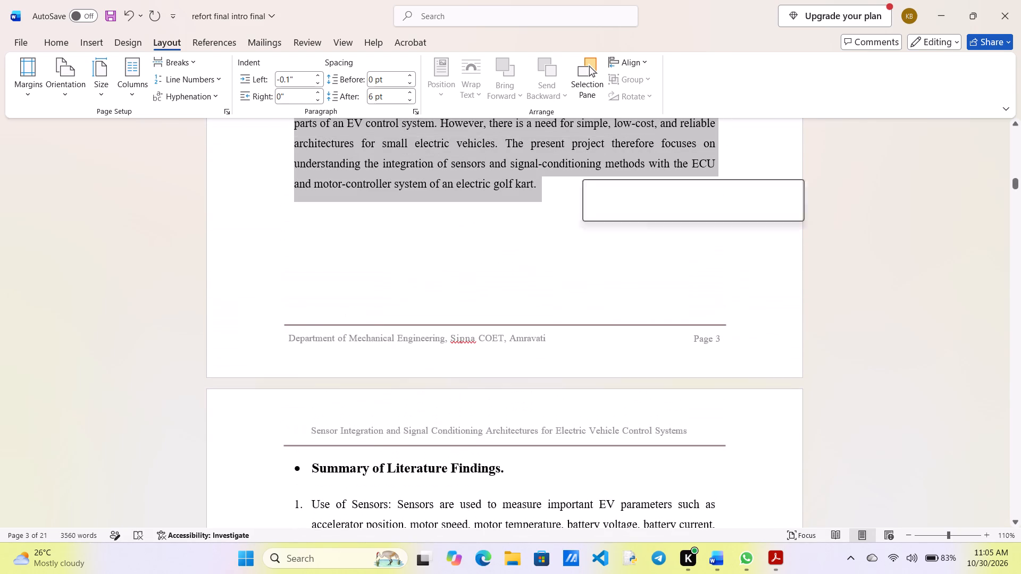
pyautogui.scroll(4, 583, 232)
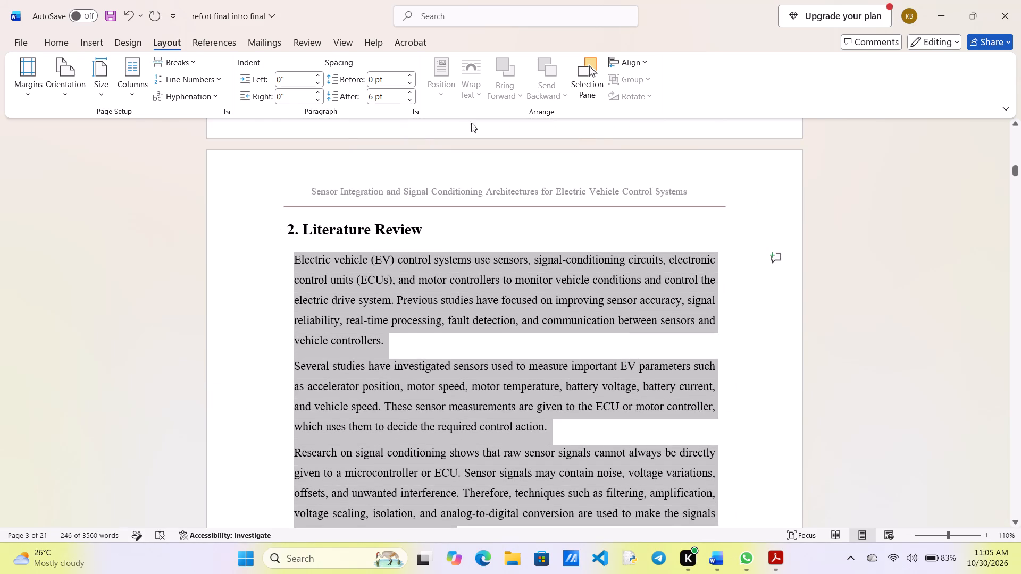
pyautogui.click(316, 85)
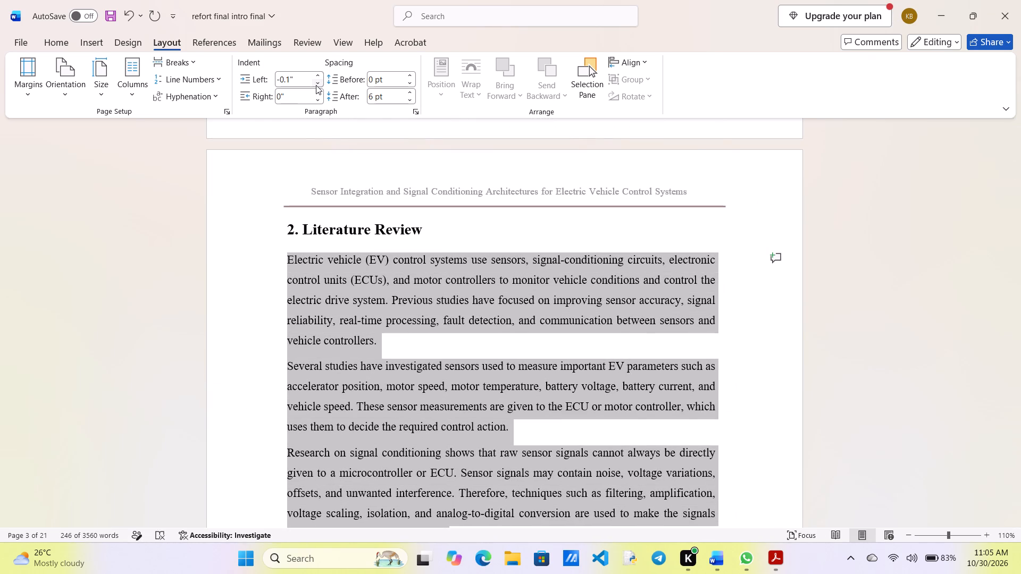
pyautogui.click(319, 100)
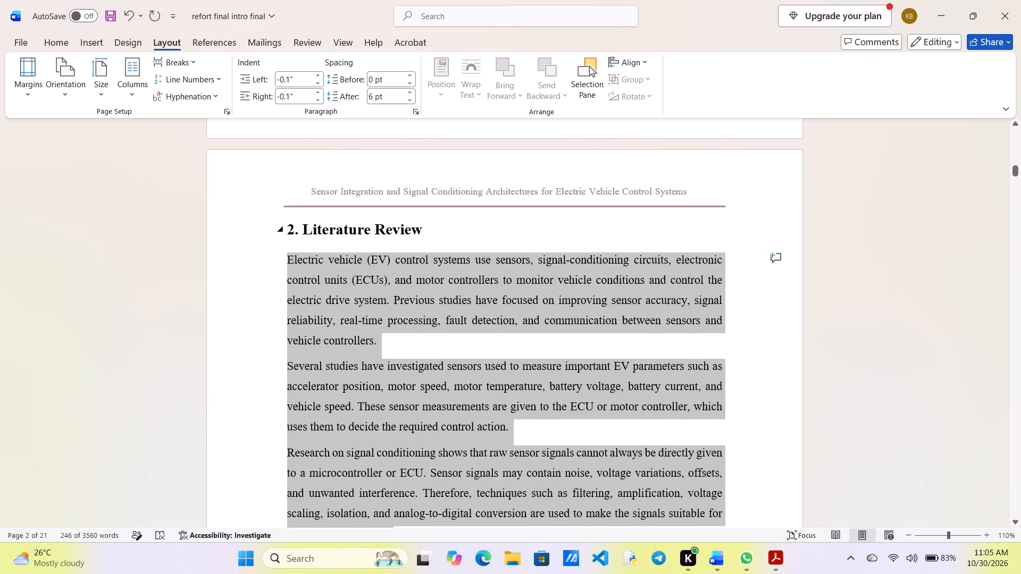
# Set the left indent of the bulleted heading "Summary of Literature Findings." to -0.1".
pyautogui.scroll(-5, 507, 244)
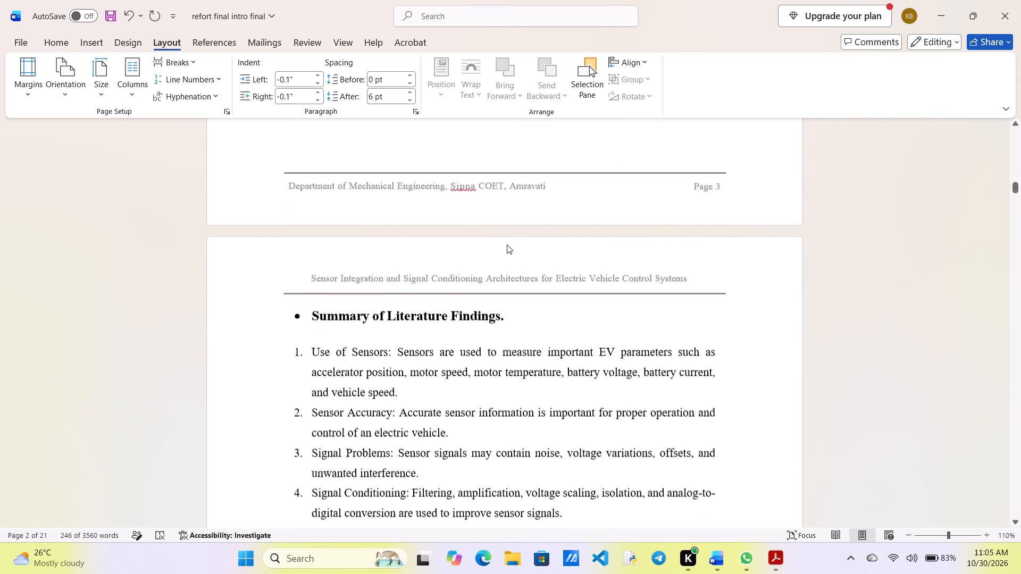
pyautogui.scroll(-2, 507, 244)
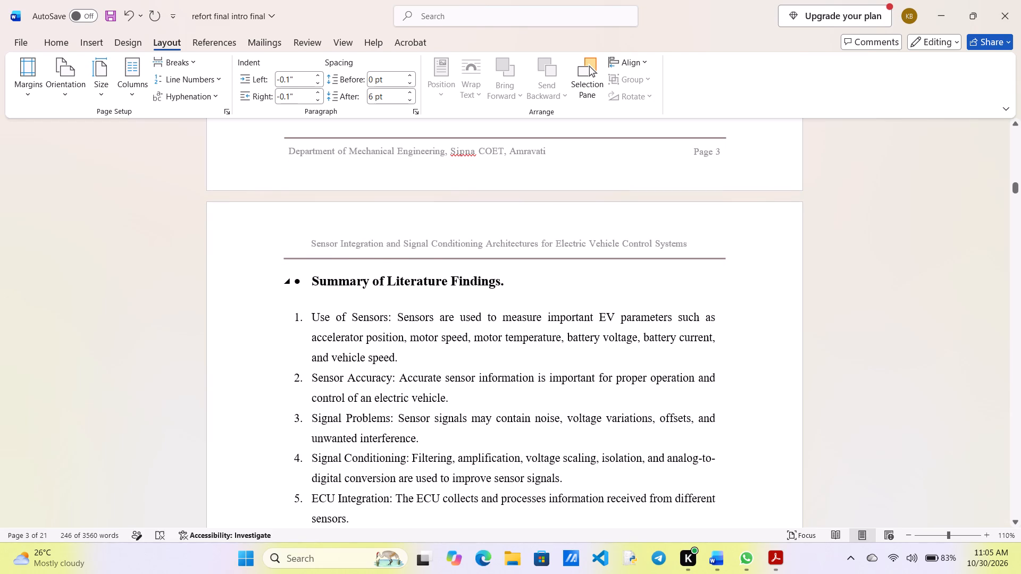
pyautogui.moveTo(309, 278); pyautogui.dragTo(499, 273)
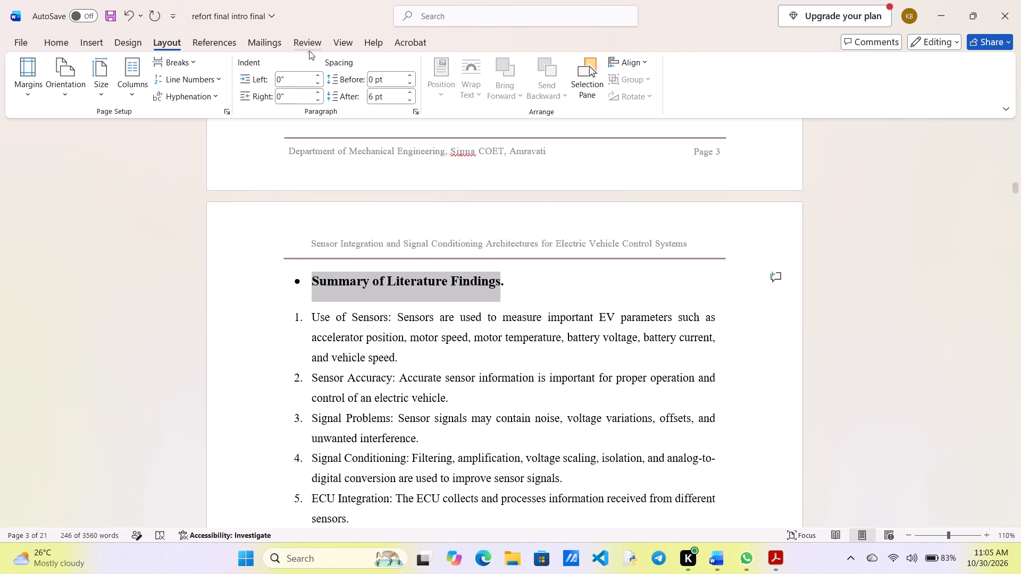
pyautogui.click(320, 84)
pyautogui.click(320, 84)
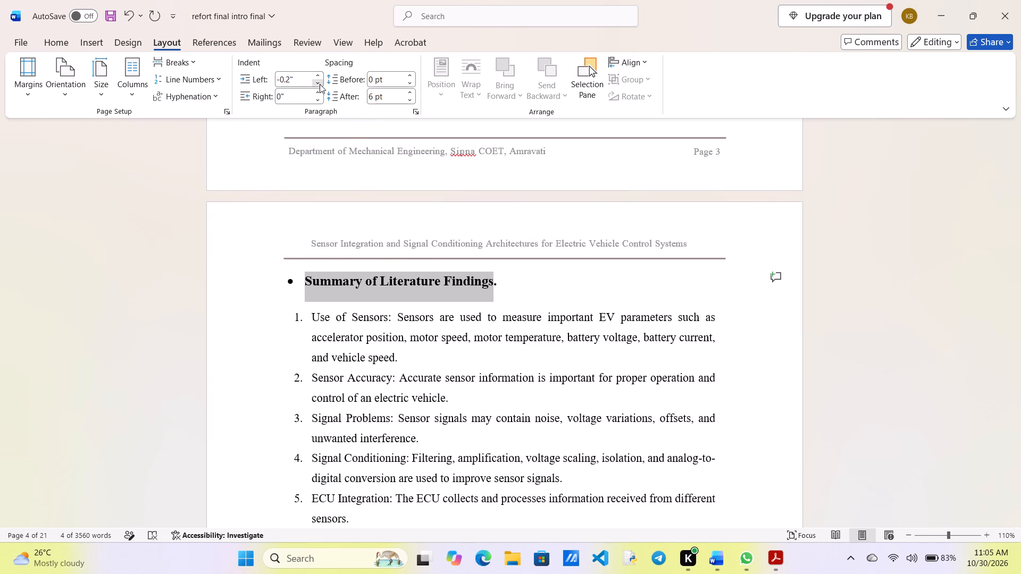
pyautogui.click(319, 77)
# Set the right indent to -0.1" and the left indent to 0" for the eight-item numbered list under "Summary of Literature Findings.".
pyautogui.moveTo(292, 319); pyautogui.dragTo(462, 411)
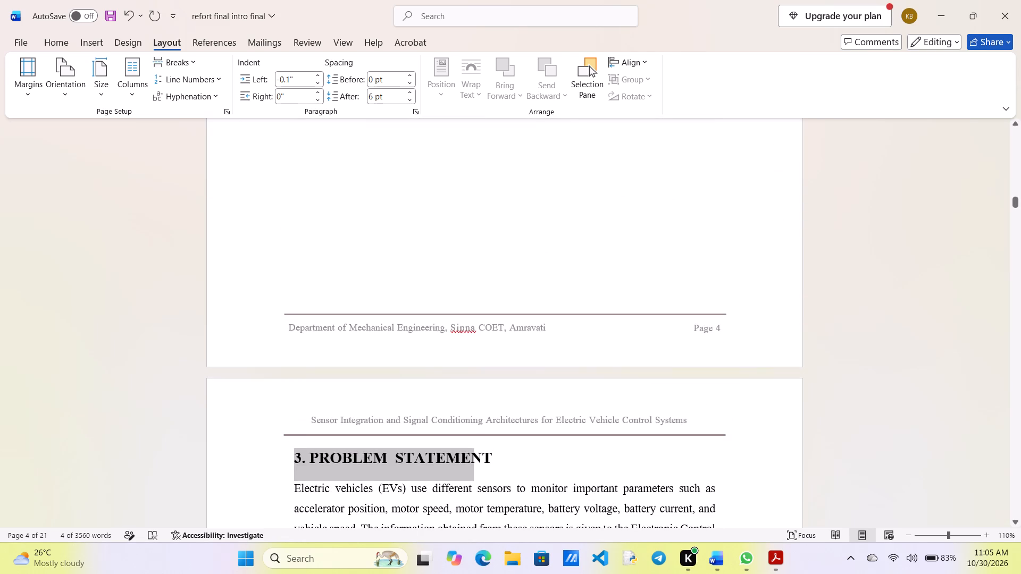
pyautogui.moveTo(462, 411); pyautogui.dragTo(473, 306)
pyautogui.scroll(5, 473, 306)
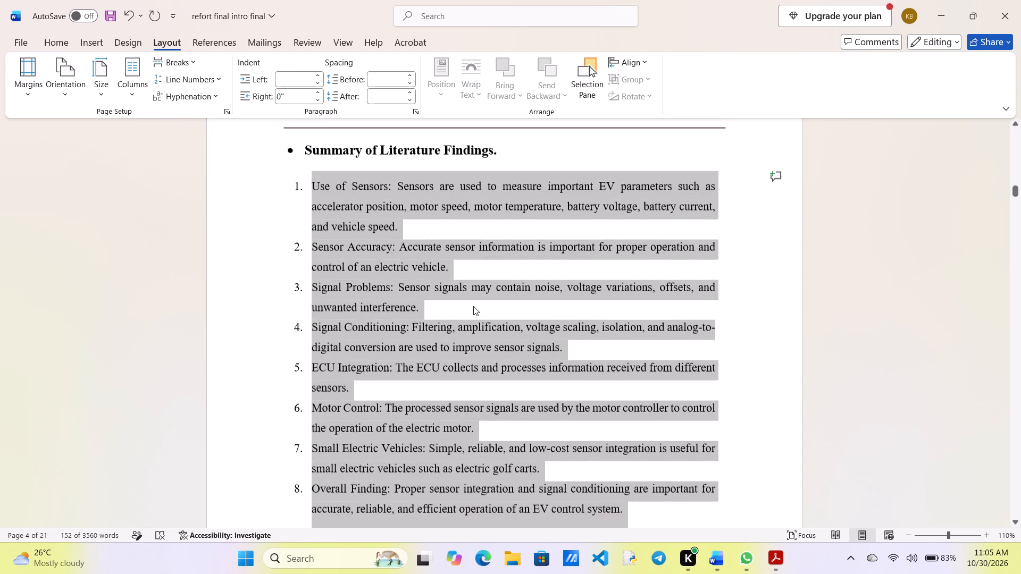
pyautogui.click(315, 100)
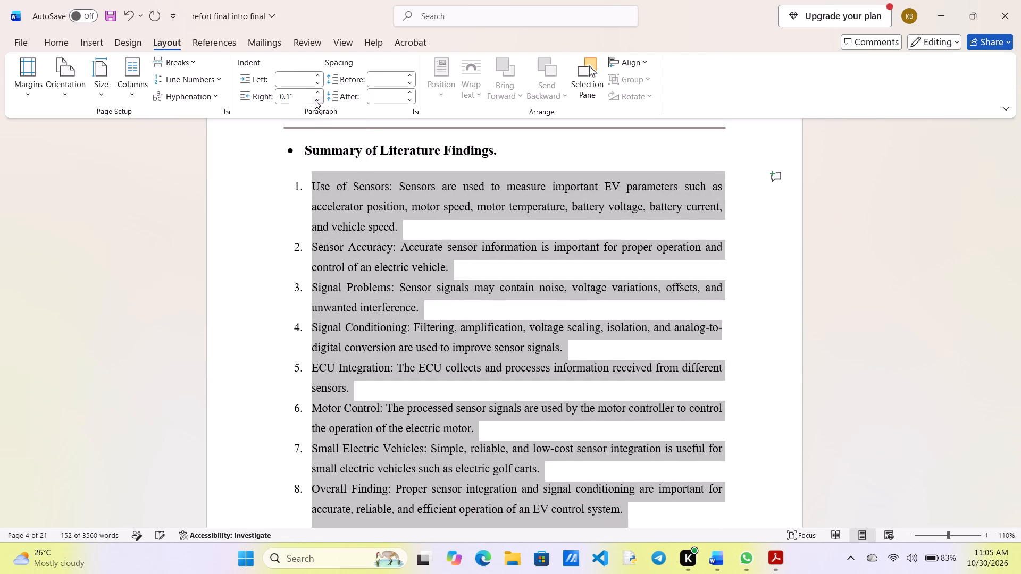
pyautogui.click(316, 85)
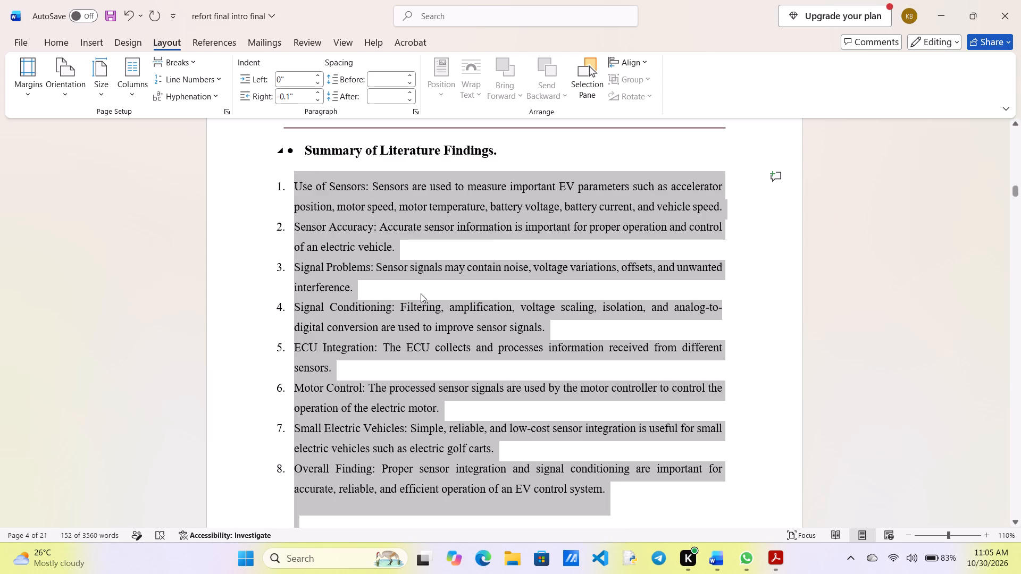
# Adjust the spacing in list item 1, "Use of Sensors", by adding one extra space between "battery" and "voltage".
pyautogui.click(523, 204)
pyautogui.press('space')
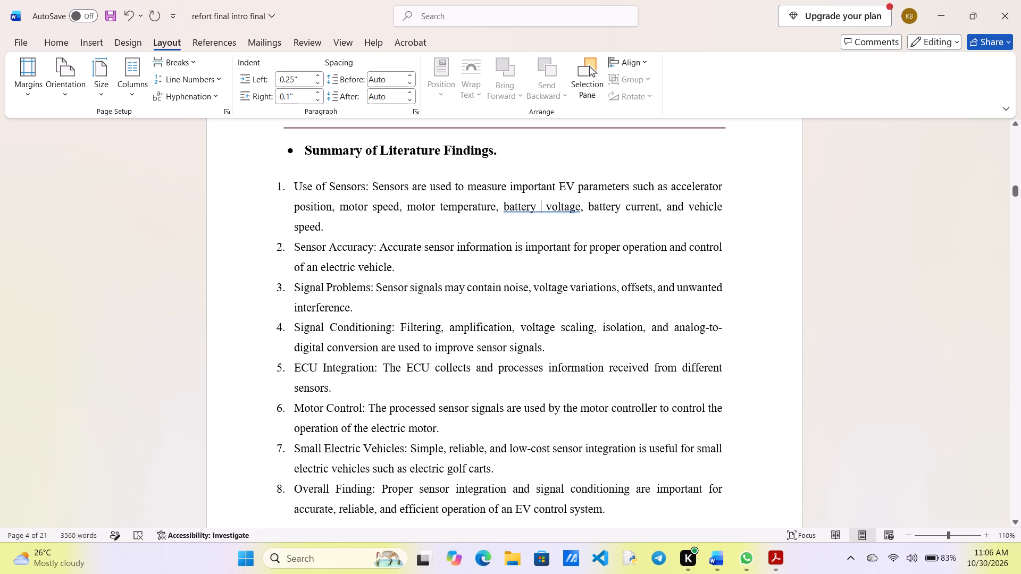
pyautogui.press('space')
pyautogui.press('space')
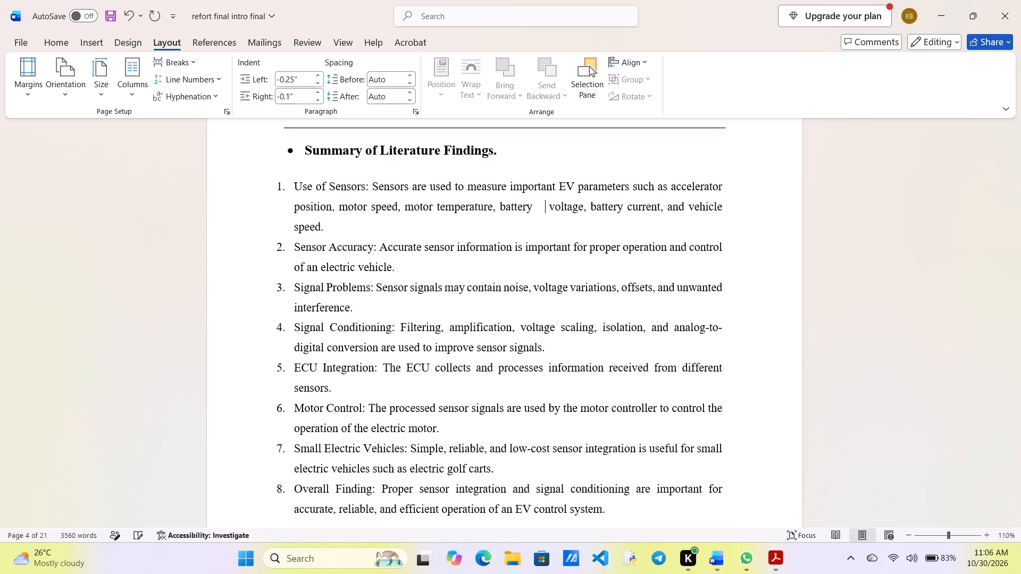
pyautogui.press('BackSpace')
pyautogui.press('BackSpace')
pyautogui.press('BackSpace')
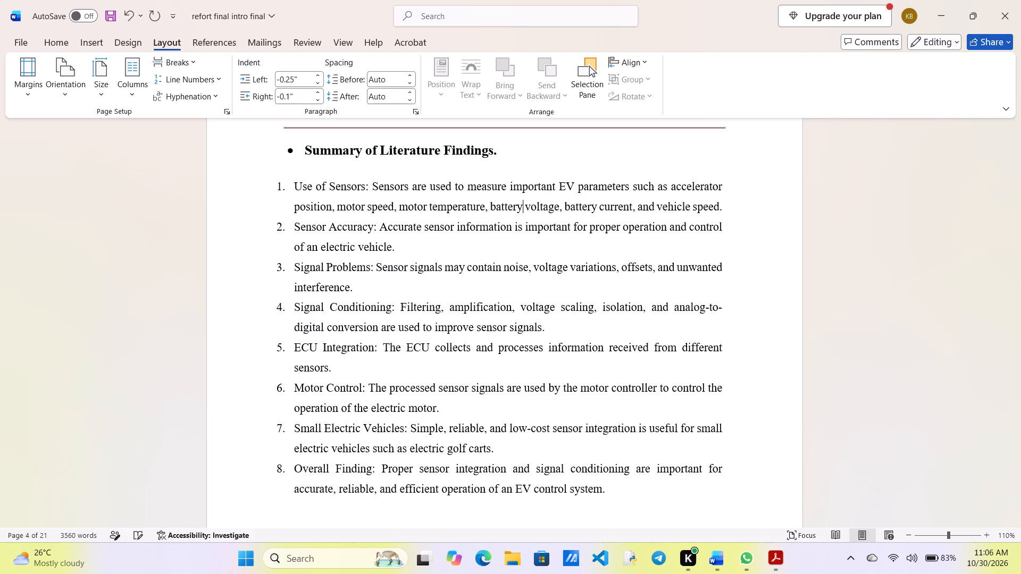
pyautogui.press('space')
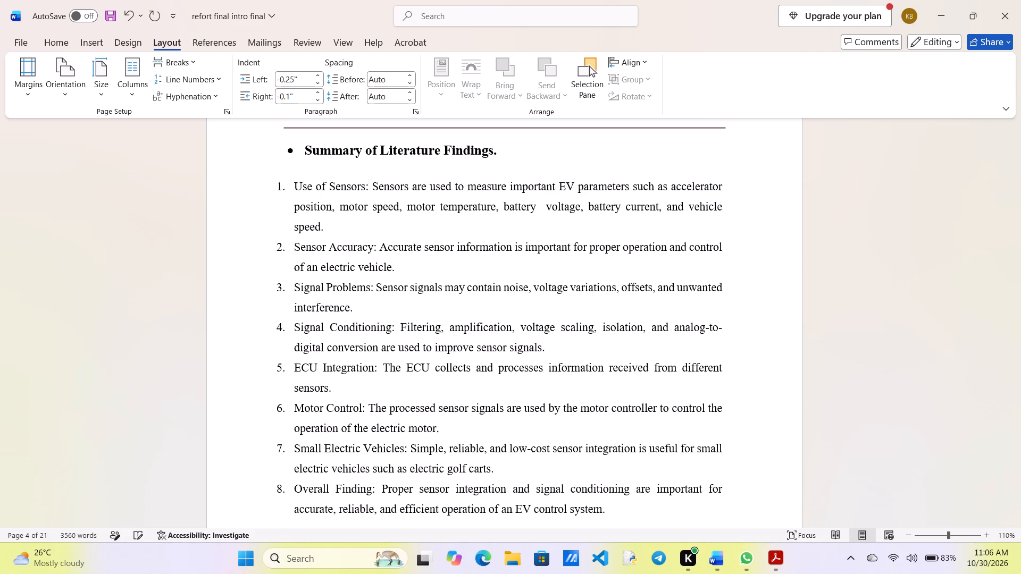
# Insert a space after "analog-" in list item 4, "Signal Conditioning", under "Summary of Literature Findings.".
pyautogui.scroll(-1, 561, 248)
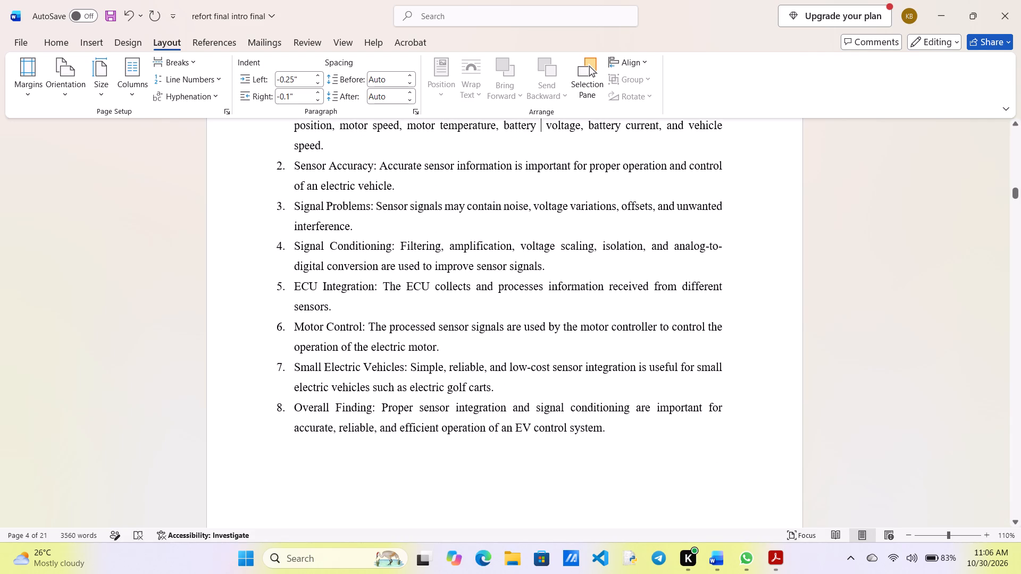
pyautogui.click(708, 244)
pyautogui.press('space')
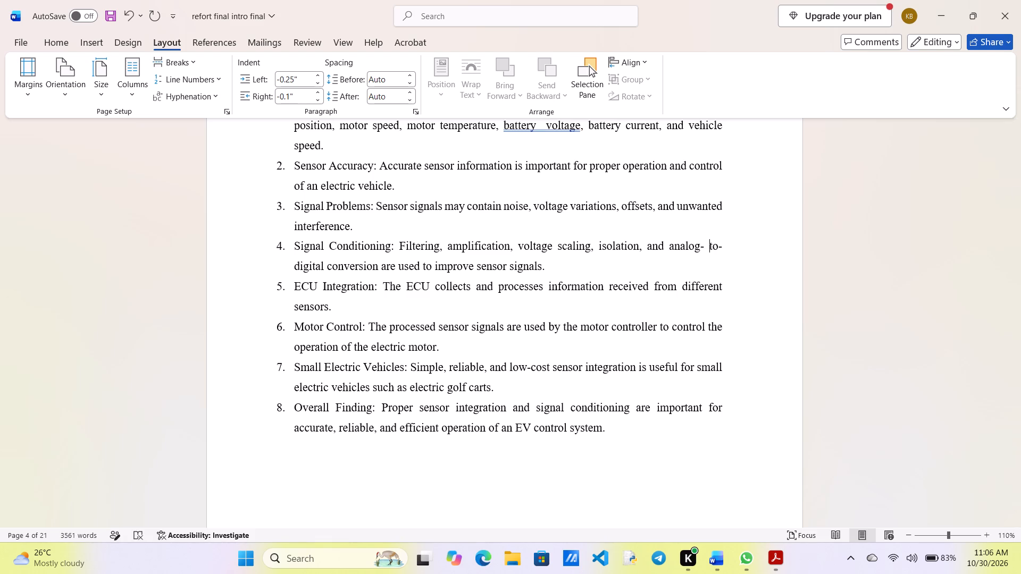
# Undo the last five edits, covering the added space in list item 4 and the spacing changes between "battery" and "voltage" in item 1.
pyautogui.scroll(-1, 646, 295)
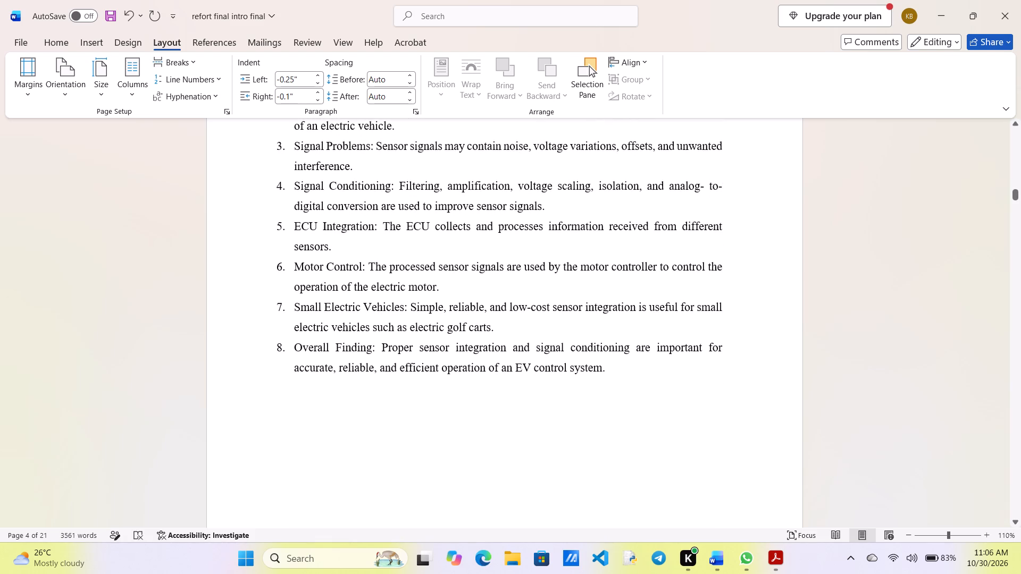
pyautogui.scroll(1, 646, 295)
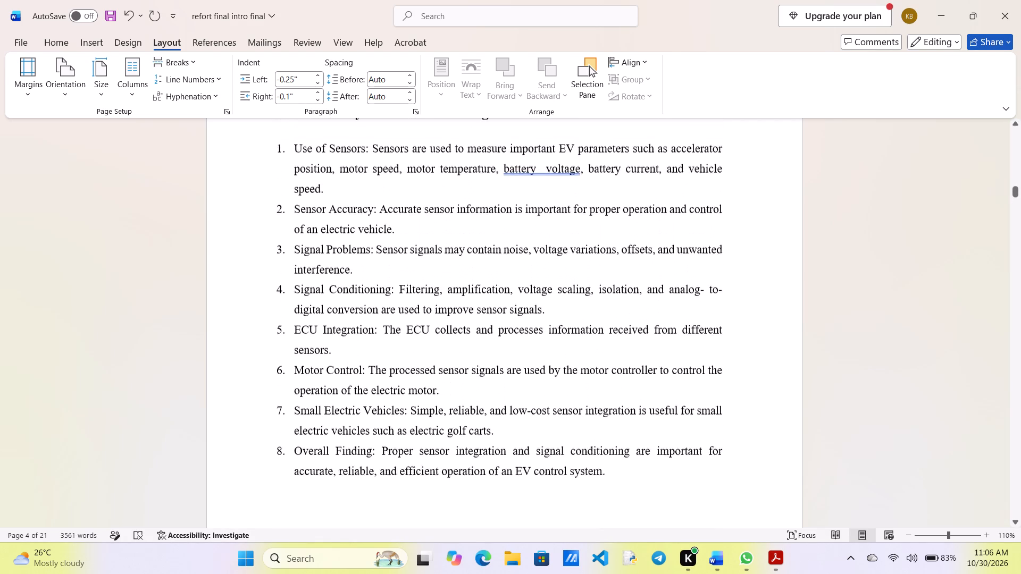
pyautogui.scroll(2, 646, 295)
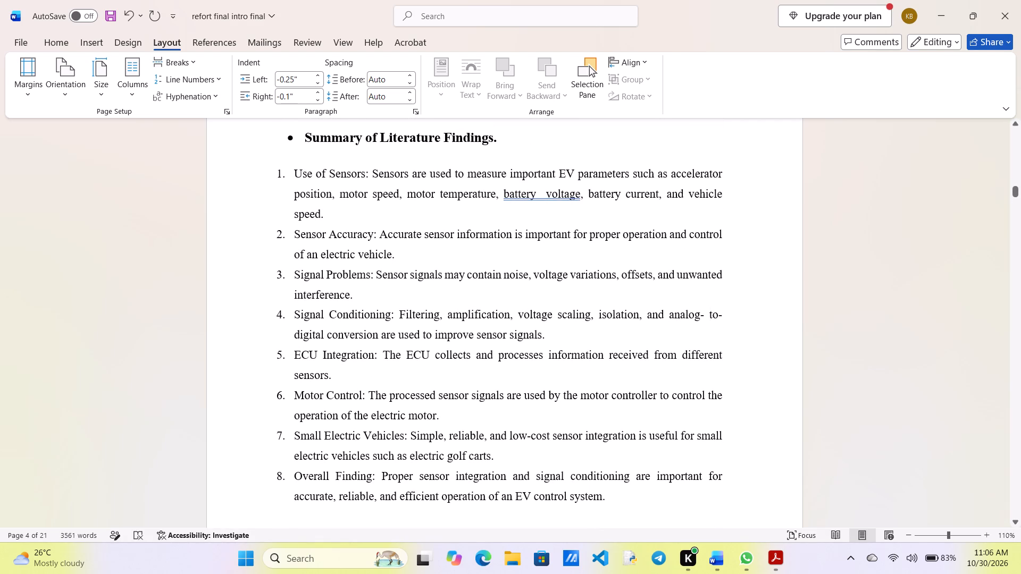
pyautogui.click(131, 21)
pyautogui.click(131, 21)
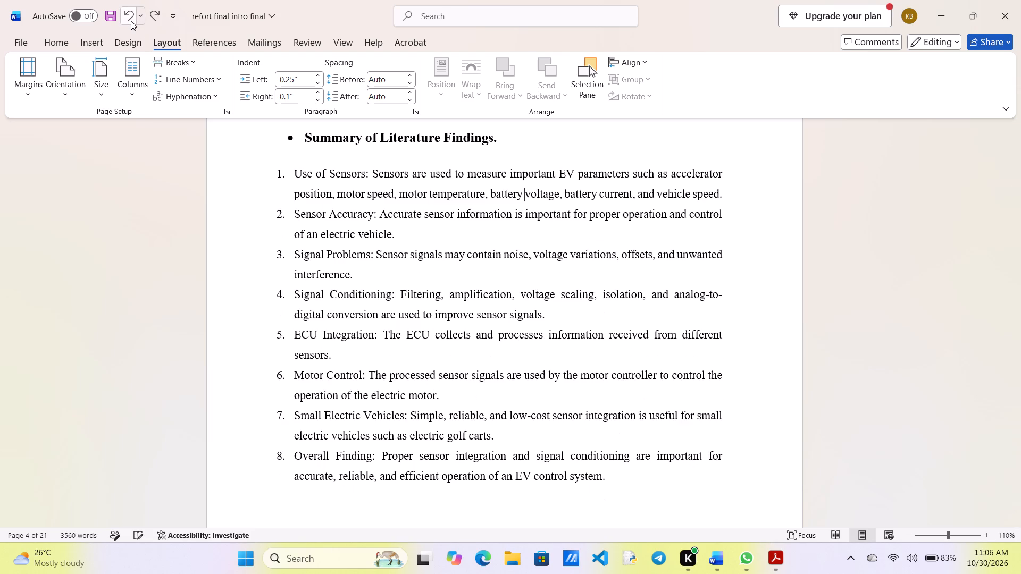
pyautogui.click(131, 21)
pyautogui.click(131, 21)
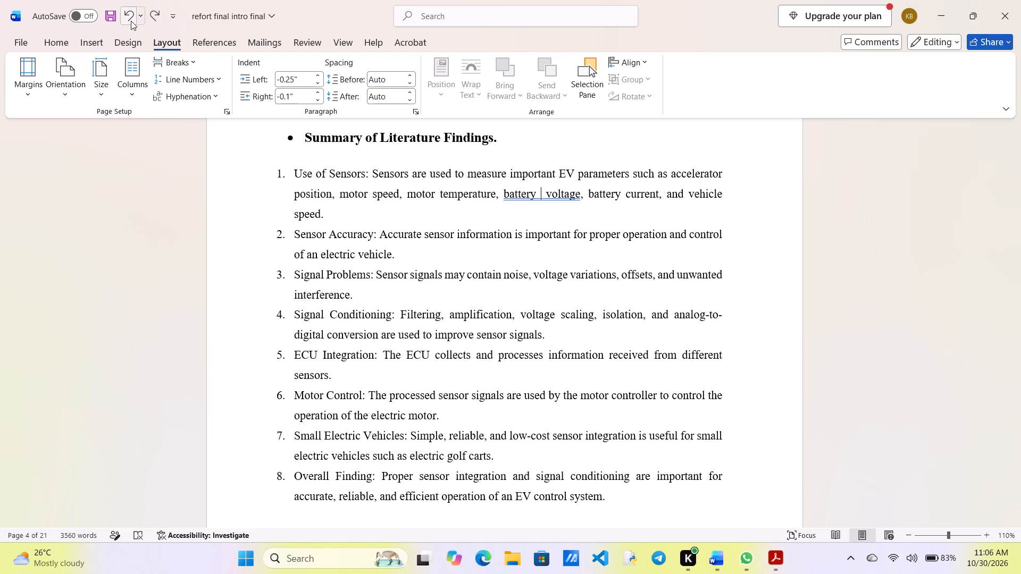
pyautogui.click(131, 21)
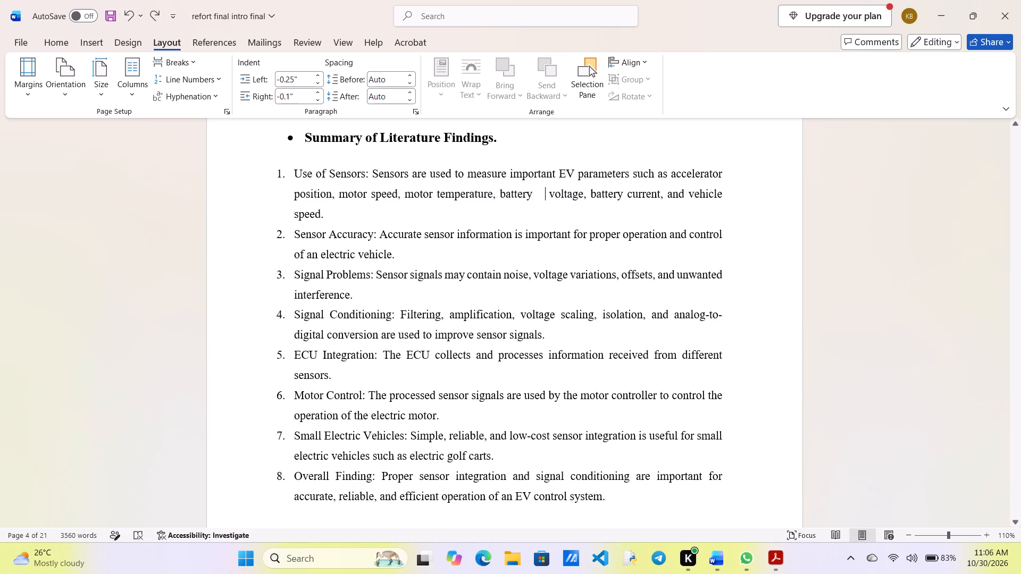
# Set the left indent of the eight-item numbered list under "Summary of Literature Findings." to 0.1".
pyautogui.scroll(1, 209, 184)
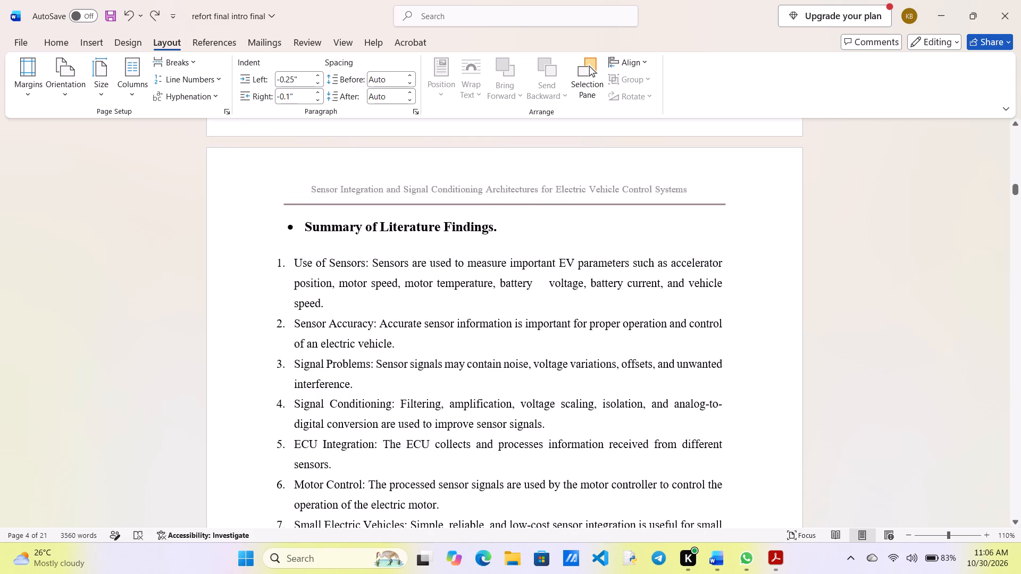
pyautogui.moveTo(291, 261); pyautogui.dragTo(491, 441)
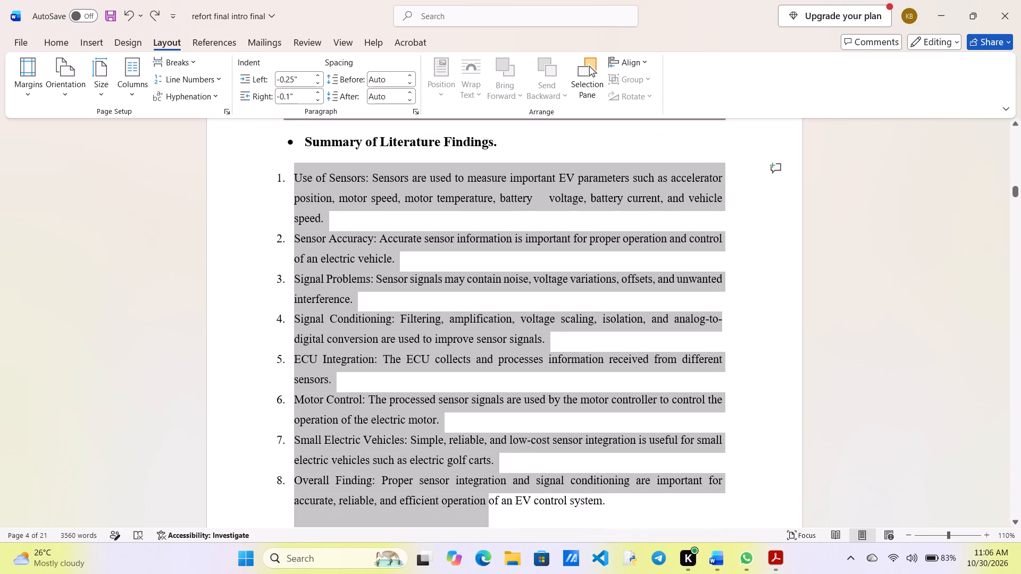
pyautogui.moveTo(491, 441); pyautogui.dragTo(620, 528)
pyautogui.scroll(1, 512, 350)
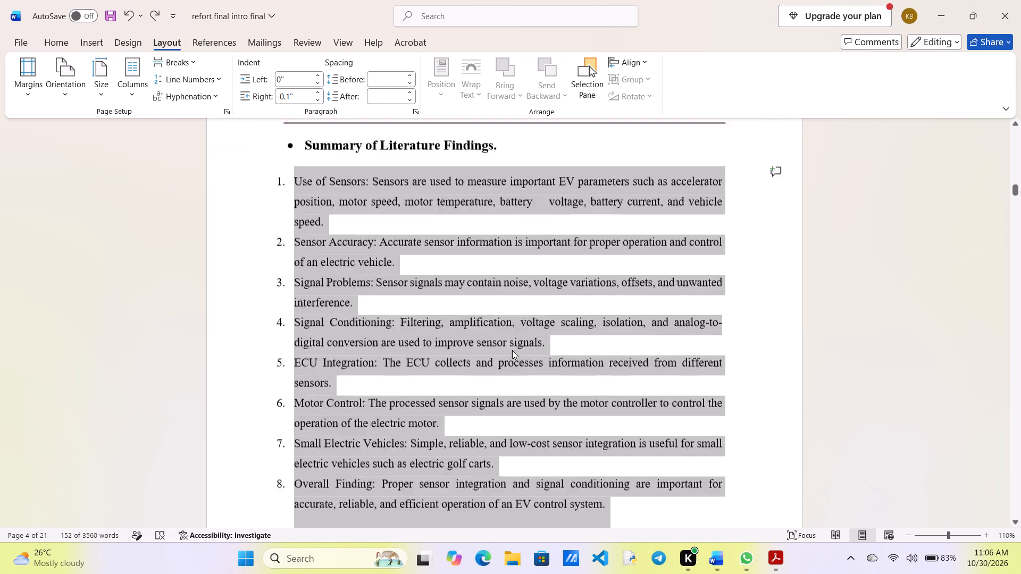
pyautogui.scroll(1, 512, 350)
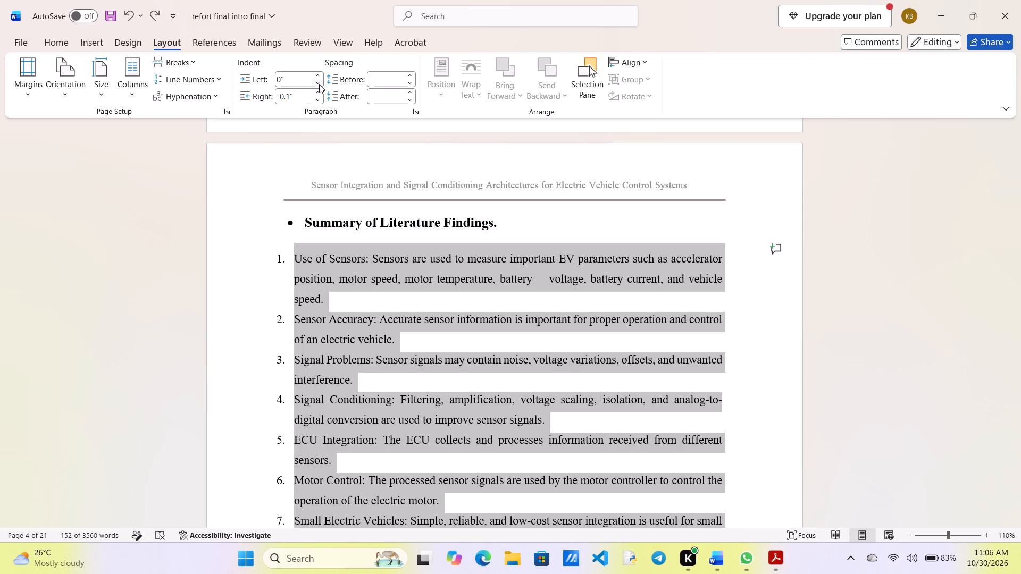
pyautogui.click(319, 84)
pyautogui.click(320, 76)
pyautogui.click(320, 76)
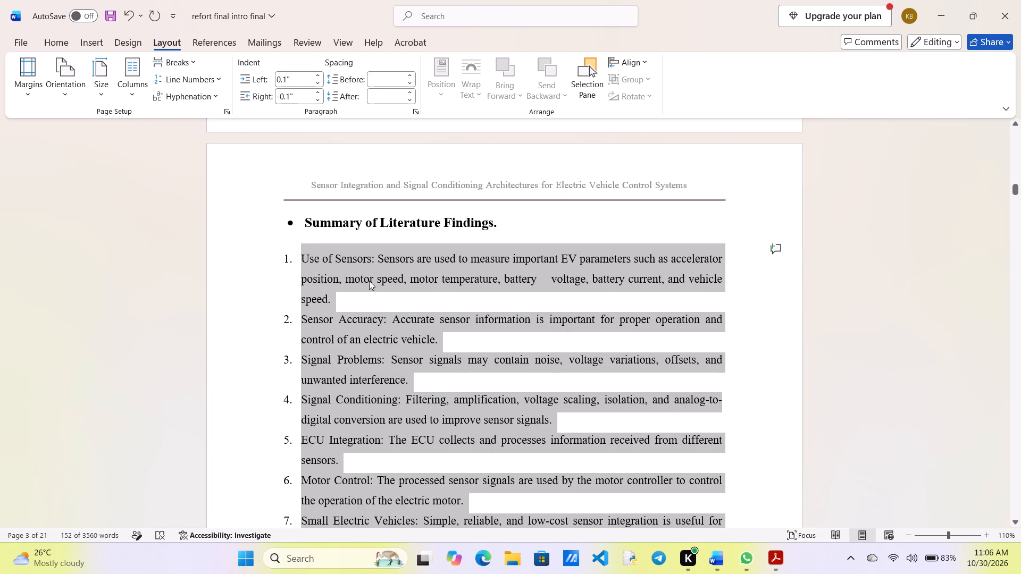
# Set the left indent of the heading "3. PROBLEM STATEMENT" on page 5 to -0.1".
pyautogui.scroll(-3, 369, 281)
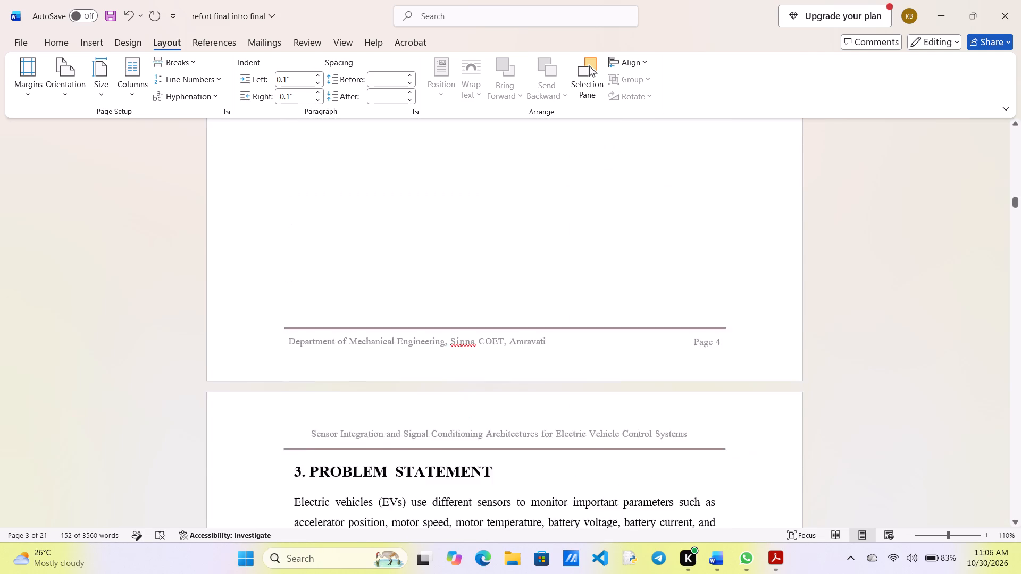
pyautogui.scroll(-3, 369, 281)
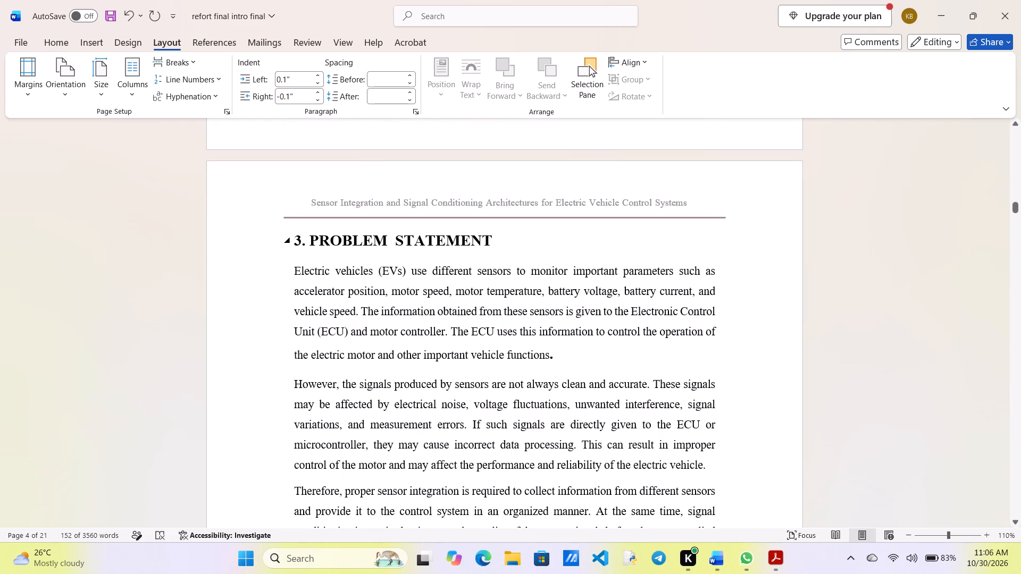
pyautogui.moveTo(296, 242); pyautogui.dragTo(465, 243)
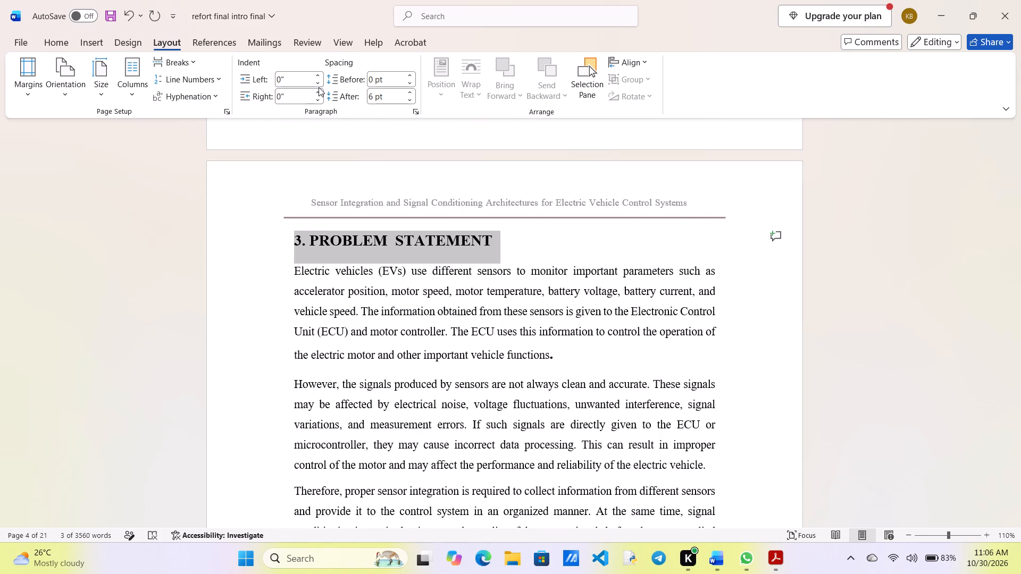
pyautogui.click(317, 86)
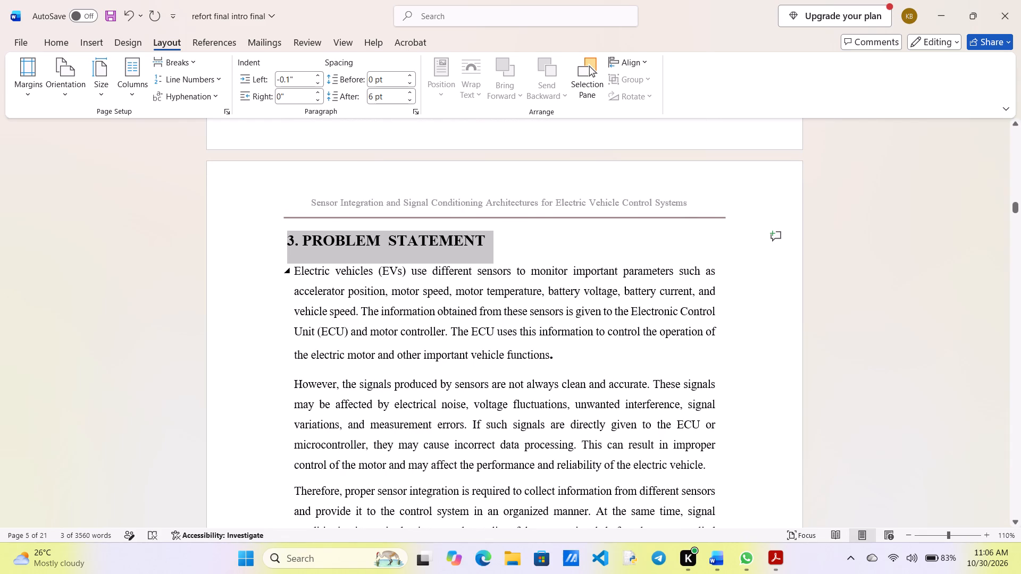
# Set the left and right indents of all body paragraphs under "3. PROBLEM STATEMENT" to -0.1".
pyautogui.moveTo(294, 270); pyautogui.dragTo(539, 529)
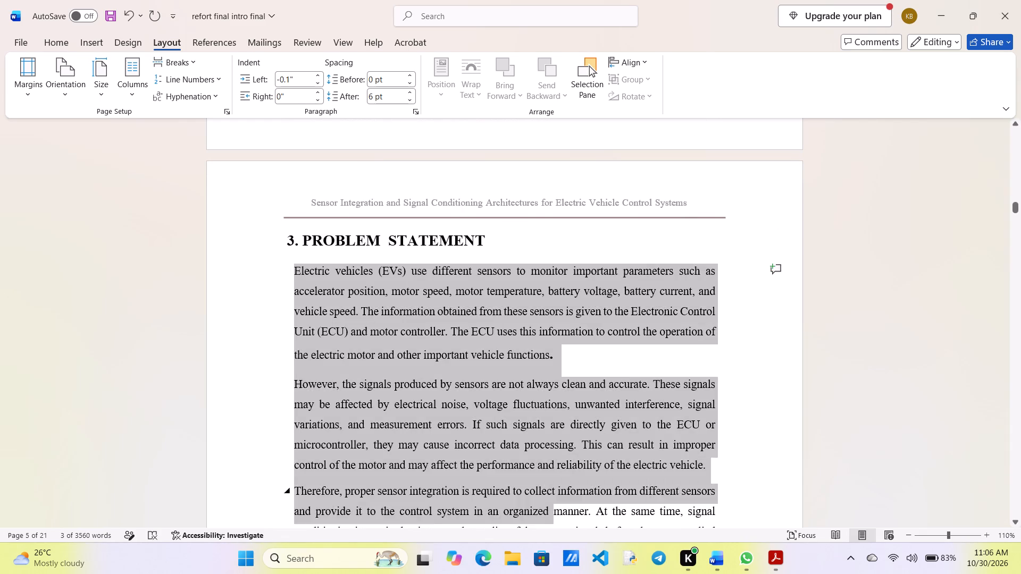
pyautogui.moveTo(539, 529); pyautogui.dragTo(514, 443)
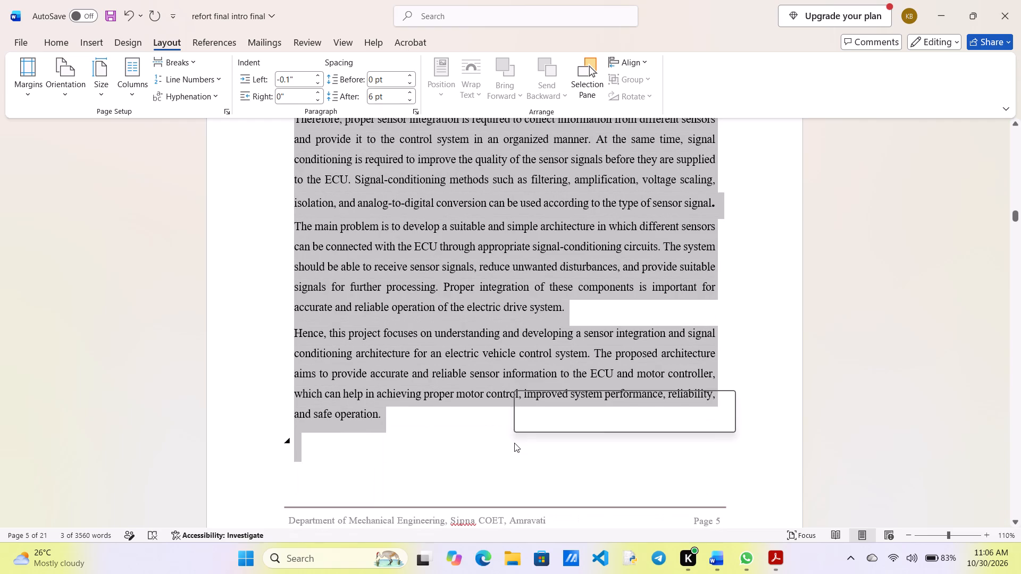
pyautogui.scroll(2, 514, 443)
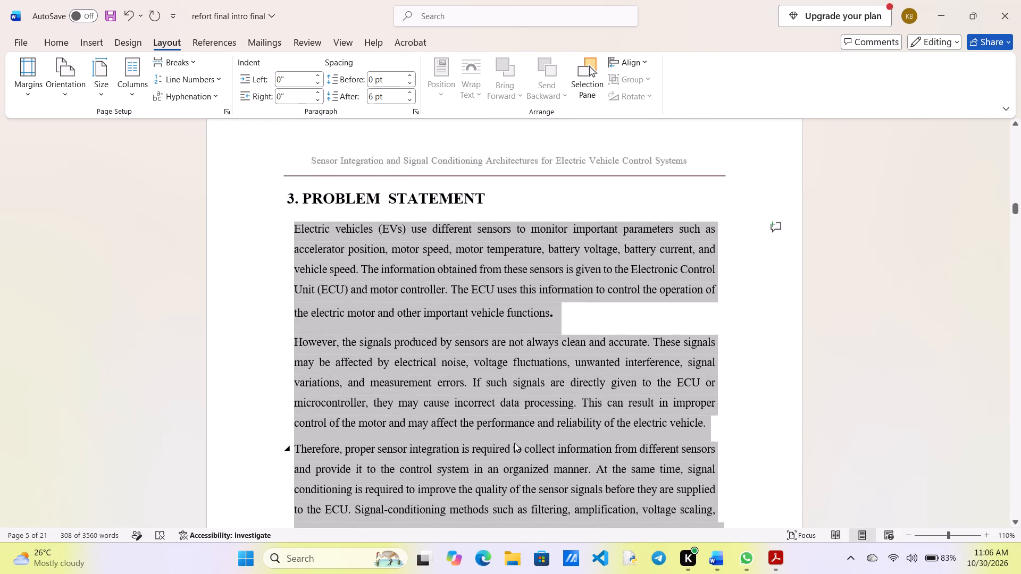
pyautogui.click(316, 82)
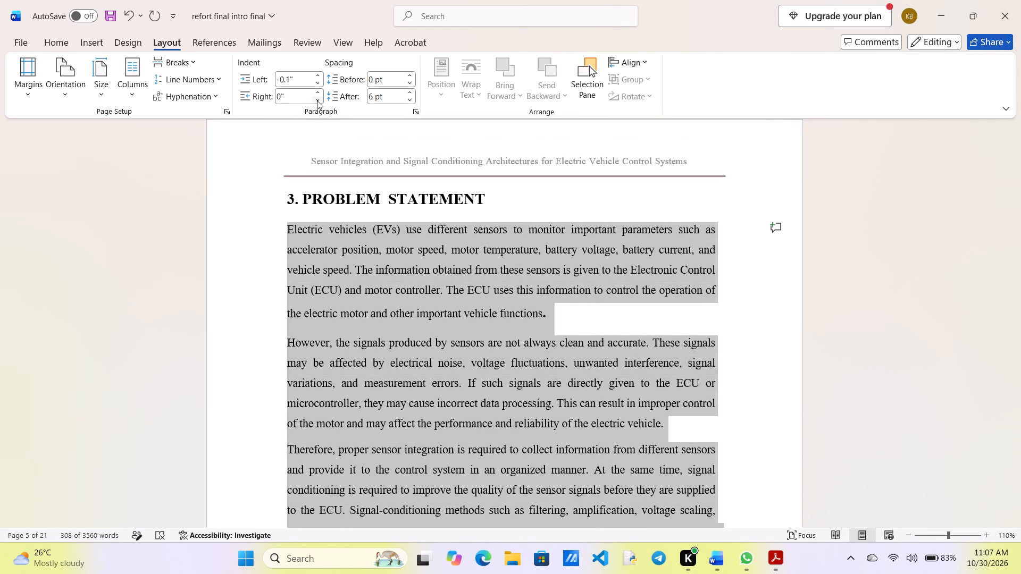
pyautogui.click(317, 100)
# Set the left indent of the headings "4. OBJECTIVES AND SCOPE" and "4.1 Objectives" on page 6 to -0.1".
pyautogui.scroll(-1, 419, 360)
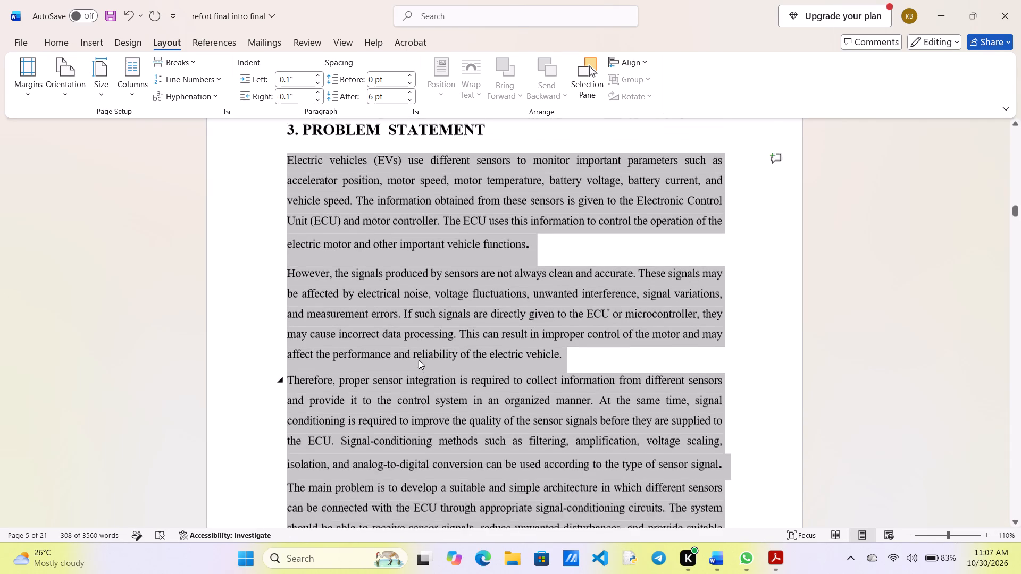
pyautogui.scroll(-4, 419, 360)
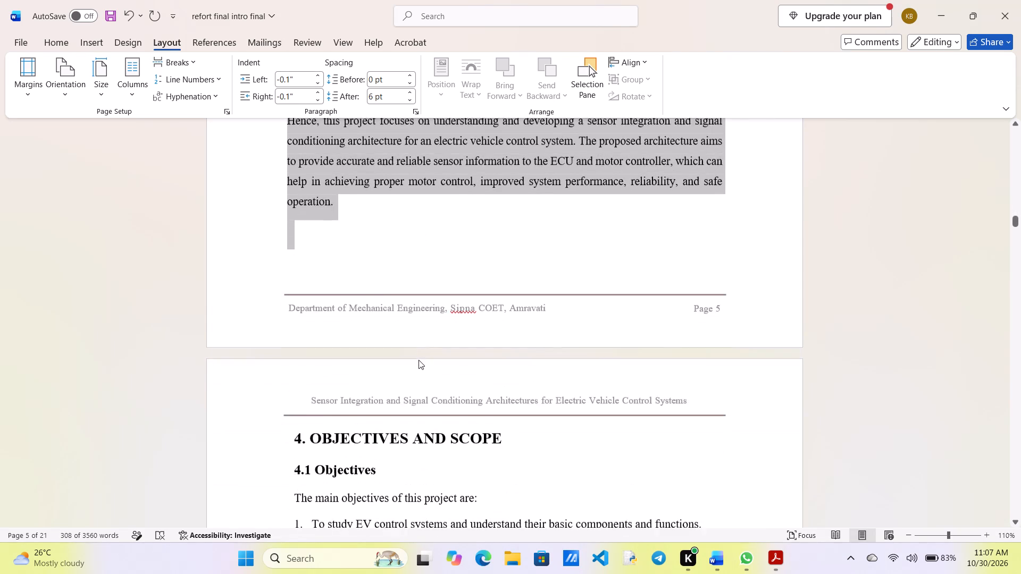
pyautogui.scroll(-1, 419, 360)
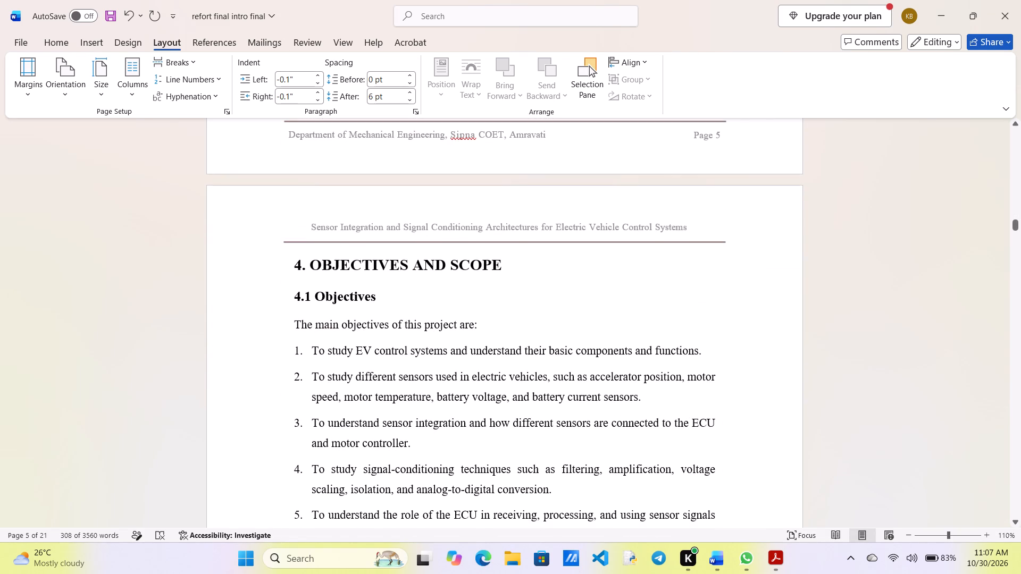
pyautogui.moveTo(297, 263); pyautogui.dragTo(453, 260)
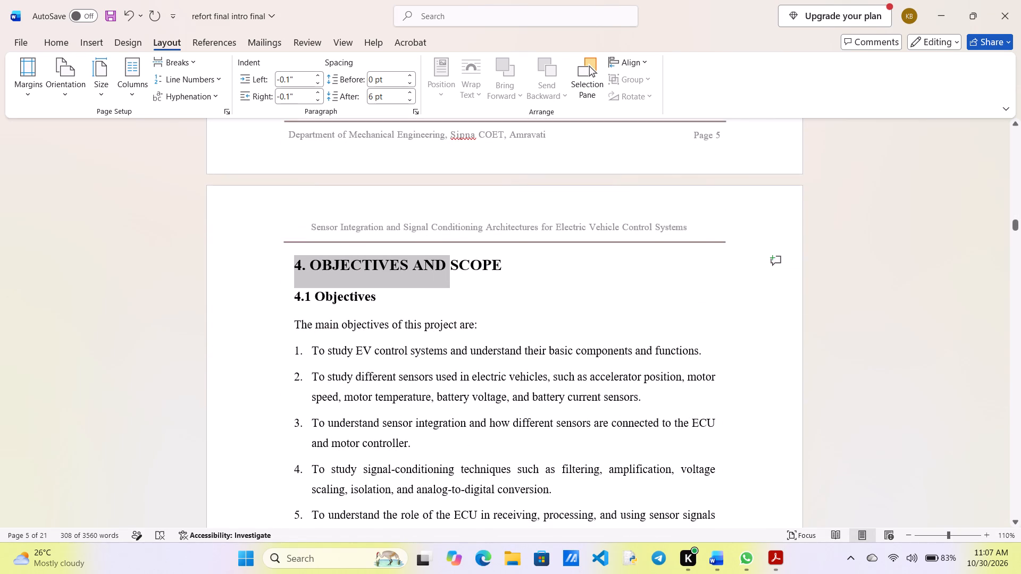
pyautogui.moveTo(453, 260); pyautogui.dragTo(481, 262)
pyautogui.click(317, 84)
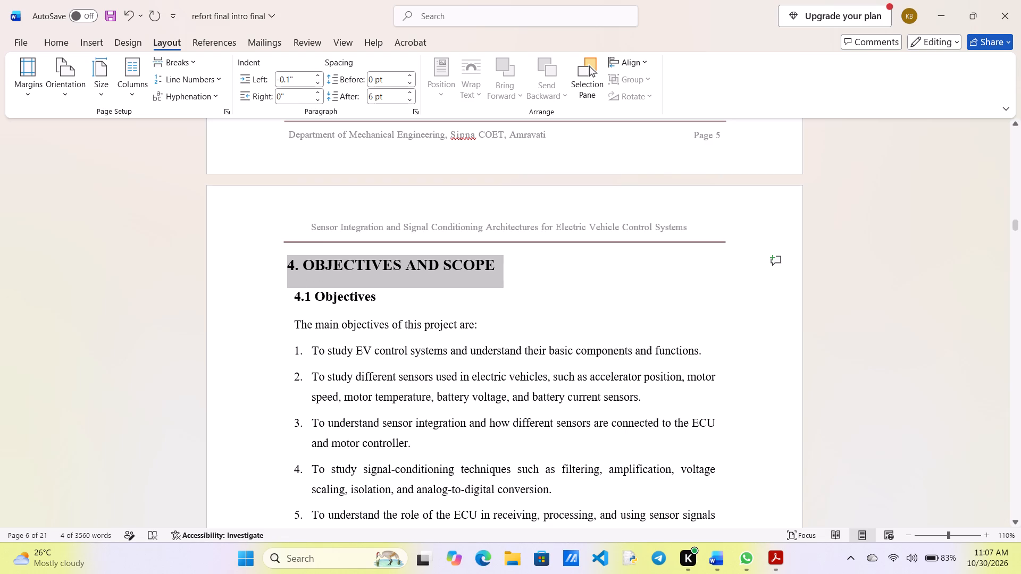
pyautogui.moveTo(294, 298); pyautogui.dragTo(379, 299)
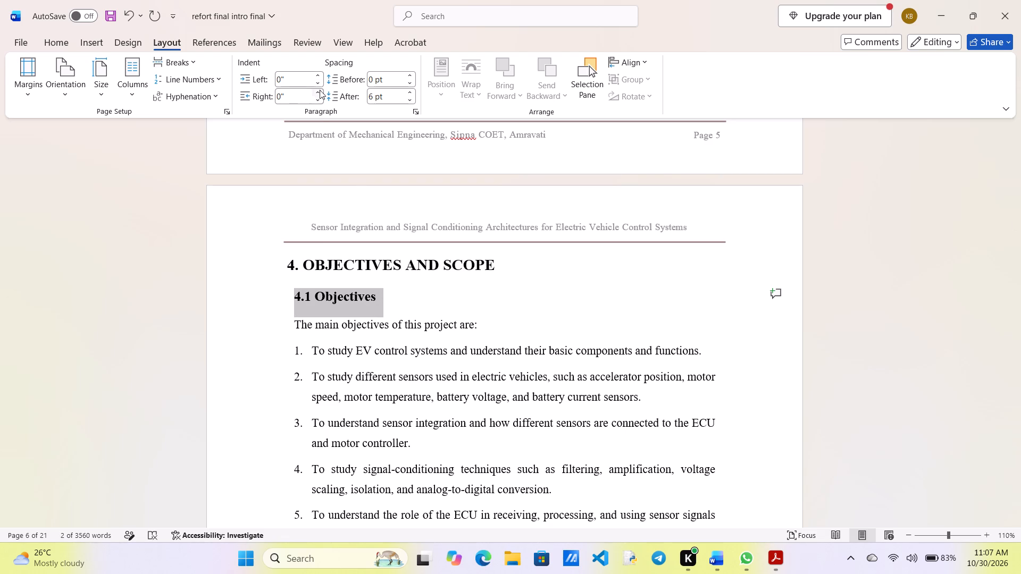
pyautogui.click(319, 85)
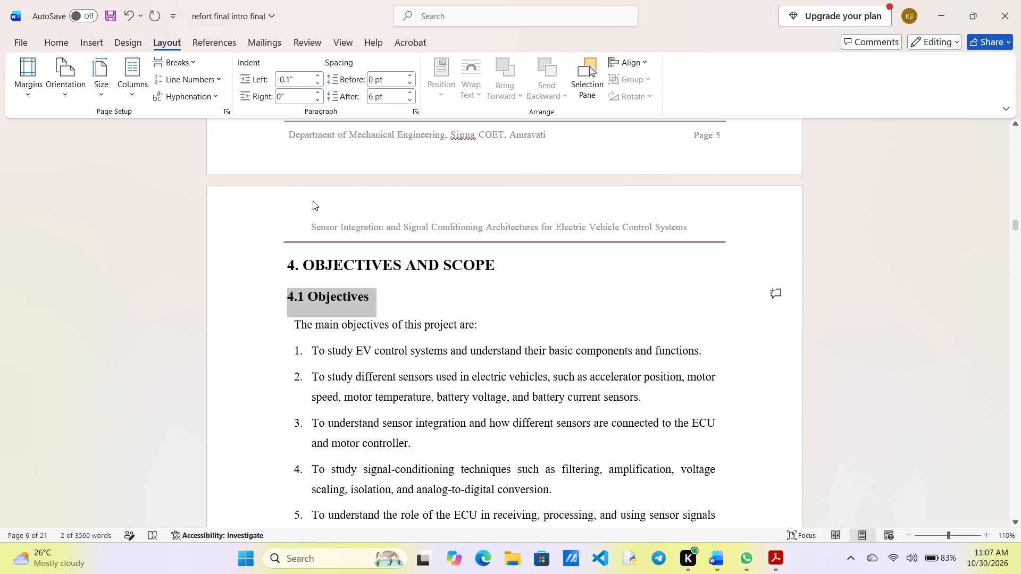
# Set the introductory line and seven-item numbered list under "4.1 Objectives" to a 0.2" left indent and -0.1" right indent.
pyautogui.moveTo(293, 325); pyautogui.dragTo(474, 392)
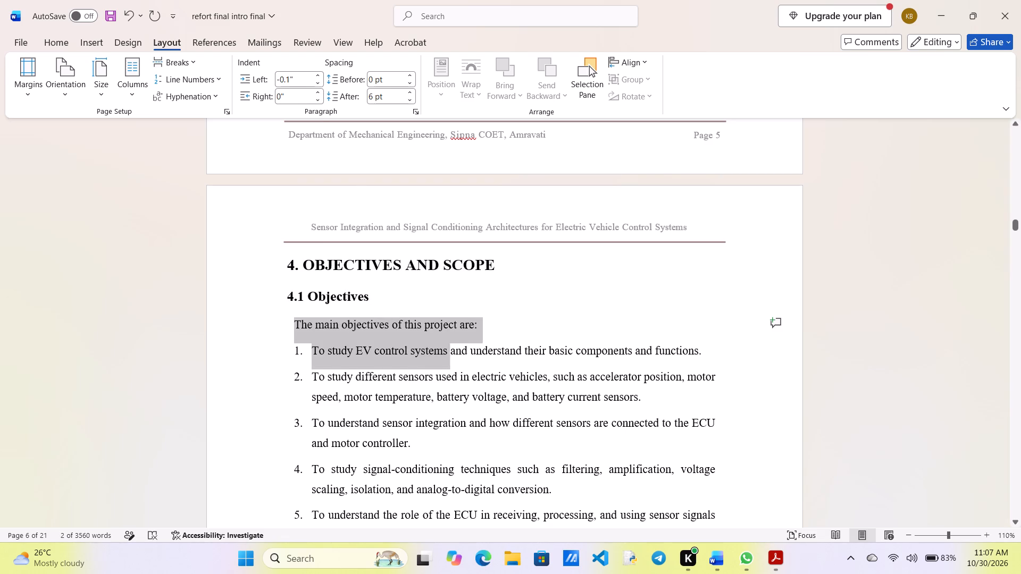
pyautogui.moveTo(474, 392); pyautogui.dragTo(540, 528)
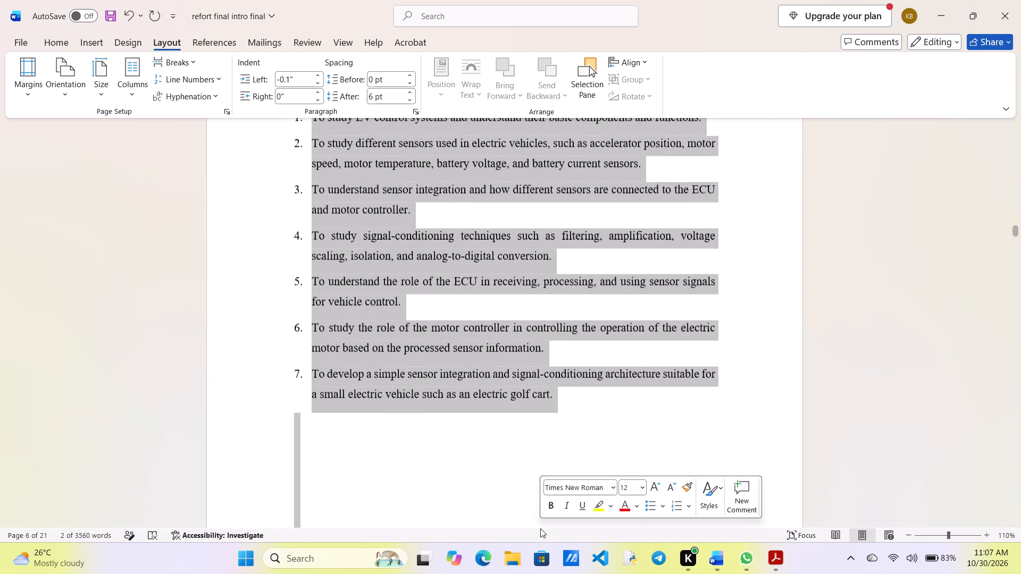
pyautogui.scroll(1, 463, 302)
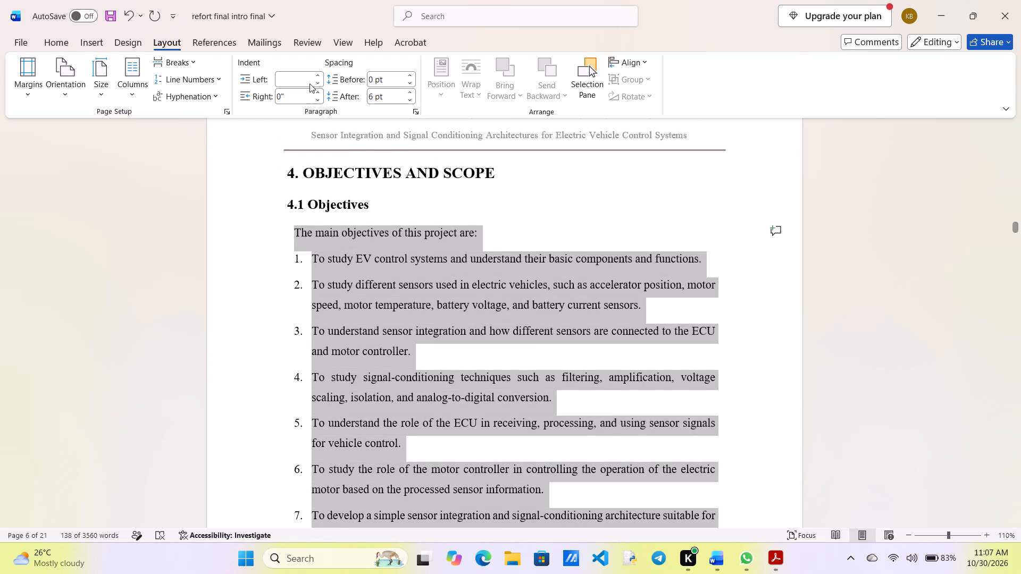
pyautogui.click(319, 83)
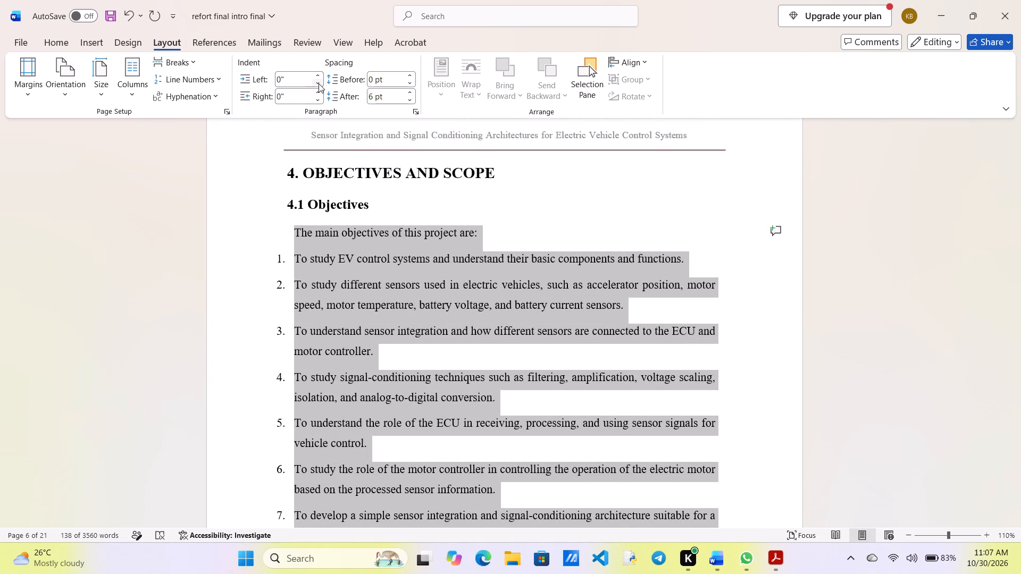
pyautogui.click(318, 76)
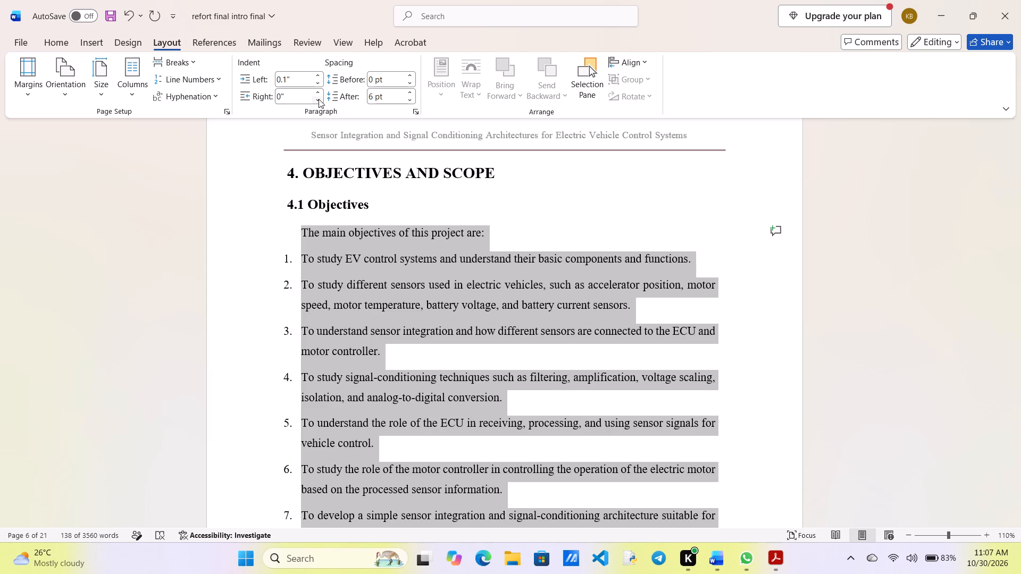
pyautogui.click(319, 99)
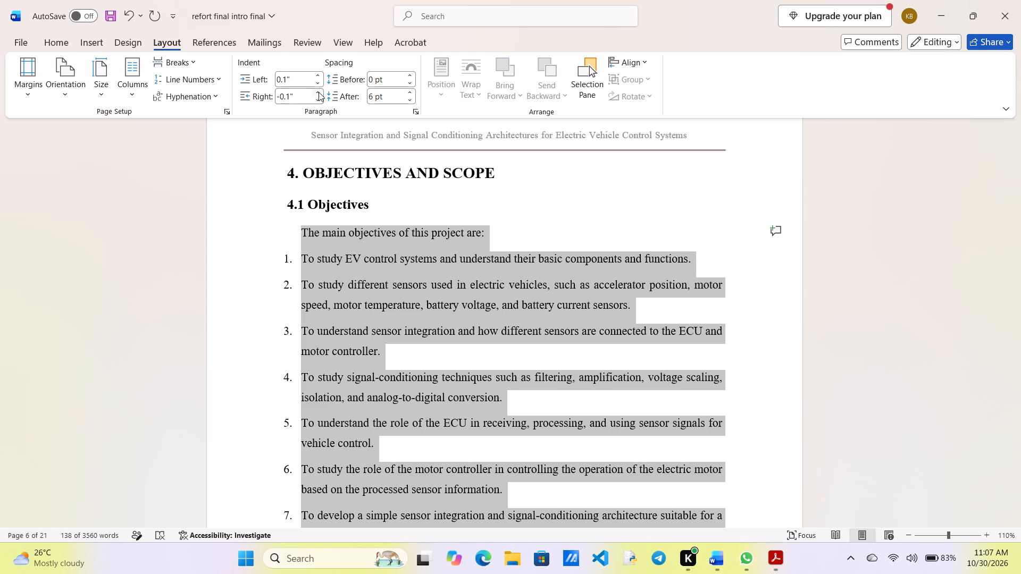
pyautogui.click(319, 85)
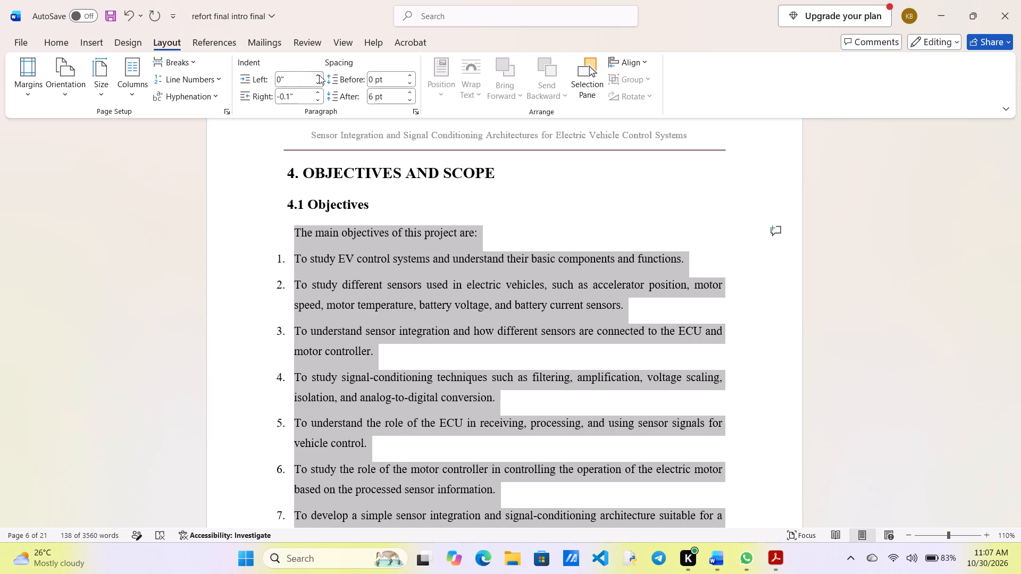
pyautogui.click(319, 75)
pyautogui.click(319, 75)
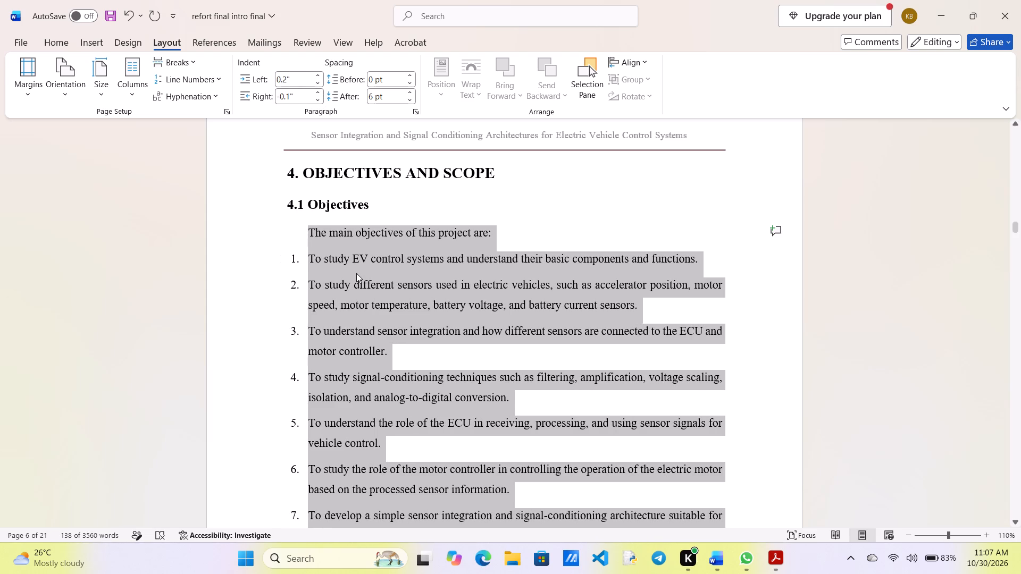
# Set the left indent of the heading "4.2 Scope" on page 7 to -0.1".
pyautogui.scroll(-4, 356, 273)
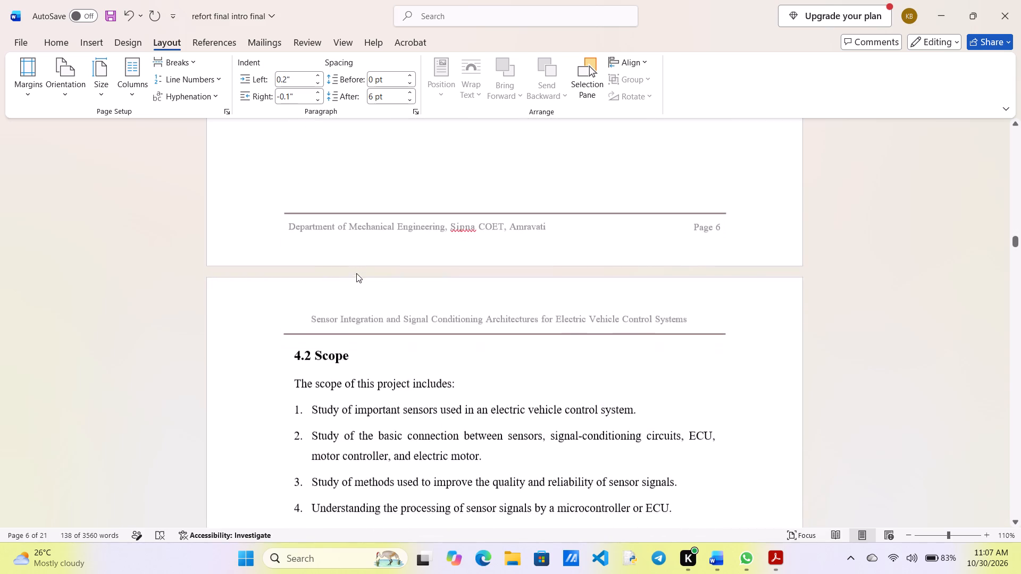
pyautogui.scroll(-2, 356, 273)
pyautogui.click(356, 273)
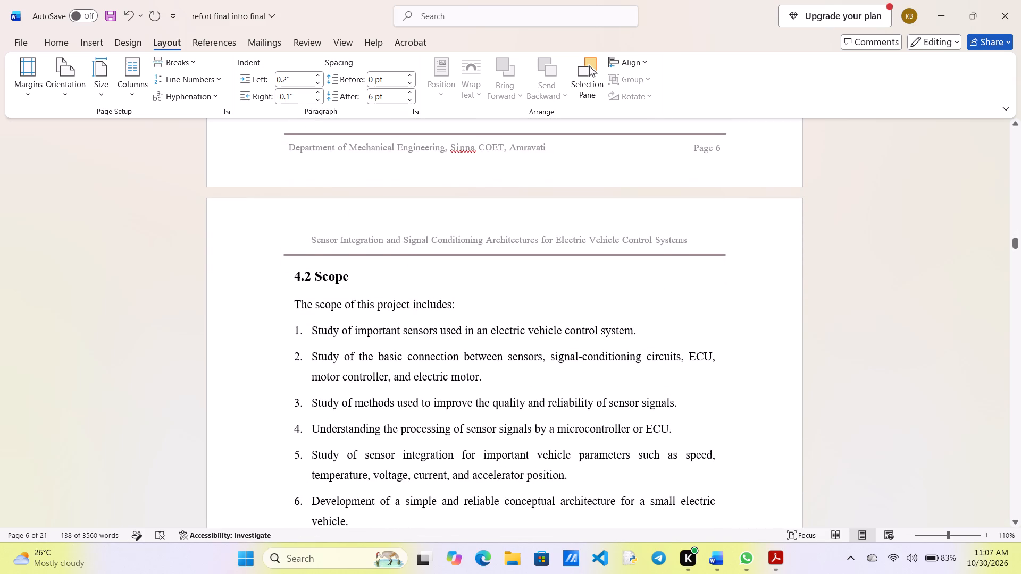
pyautogui.moveTo(356, 273); pyautogui.dragTo(290, 271)
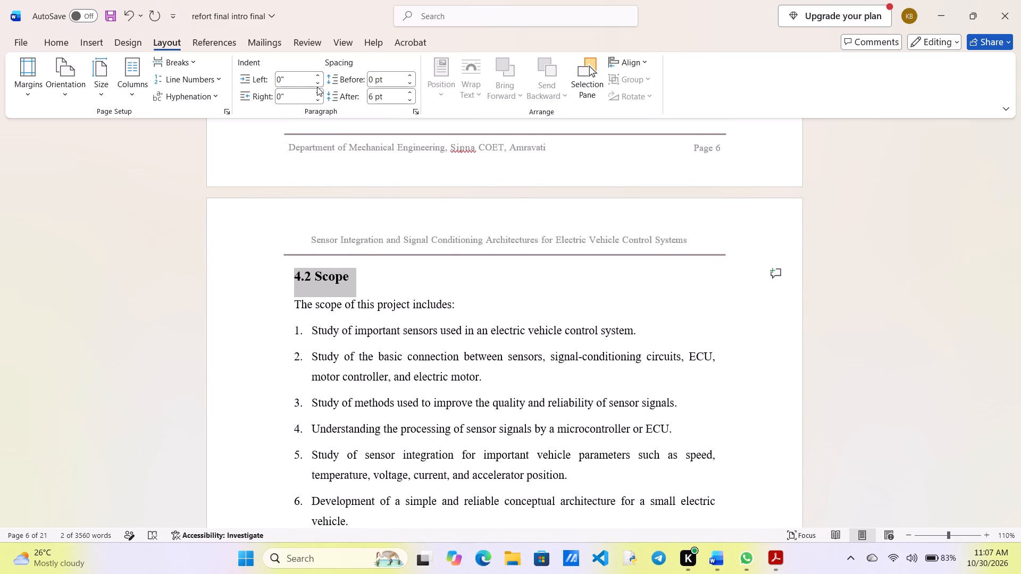
pyautogui.click(317, 87)
pyautogui.click(317, 87)
pyautogui.click(317, 84)
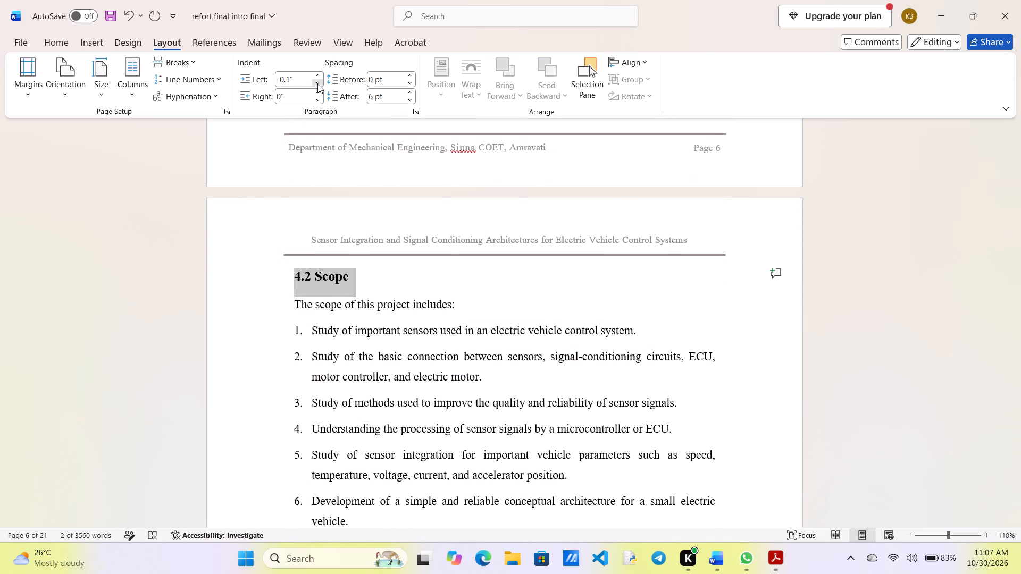
pyautogui.click(317, 84)
pyautogui.click(319, 75)
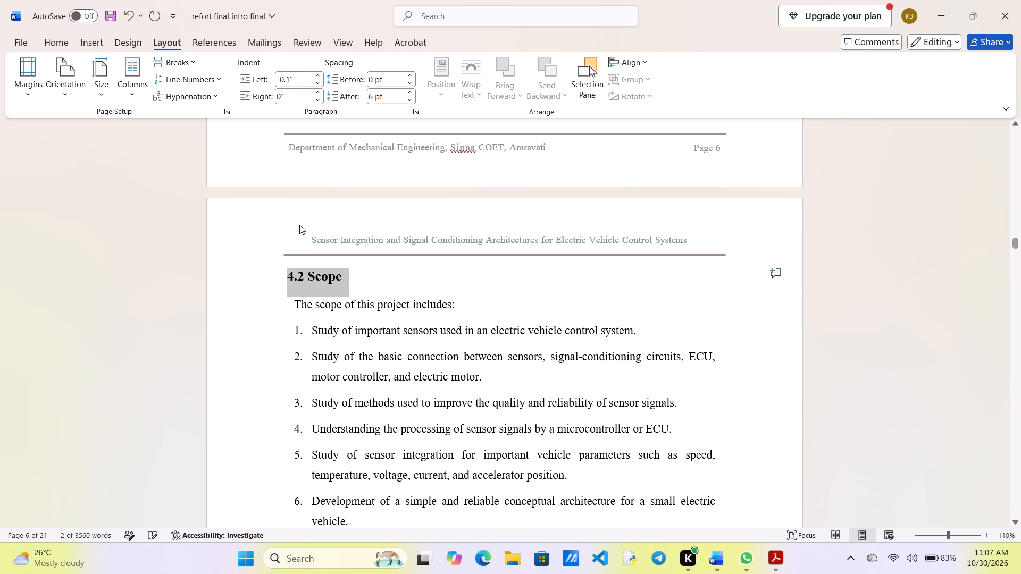
# Set the left indent of the line "The scope of this project includes:" to -0.1".
pyautogui.click(294, 307)
pyautogui.moveTo(294, 307); pyautogui.dragTo(434, 306)
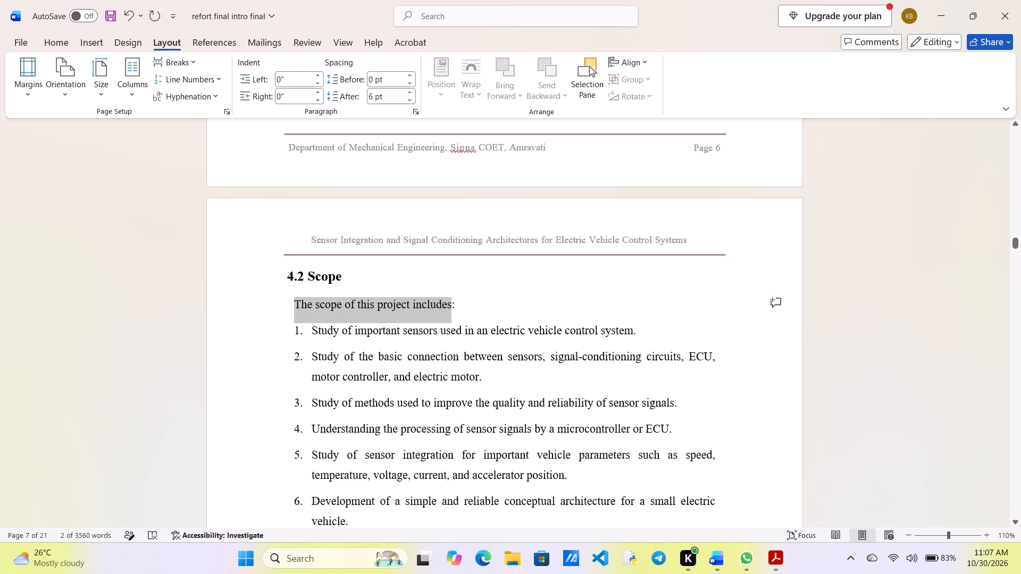
pyautogui.moveTo(434, 306); pyautogui.dragTo(457, 307)
pyautogui.click(320, 84)
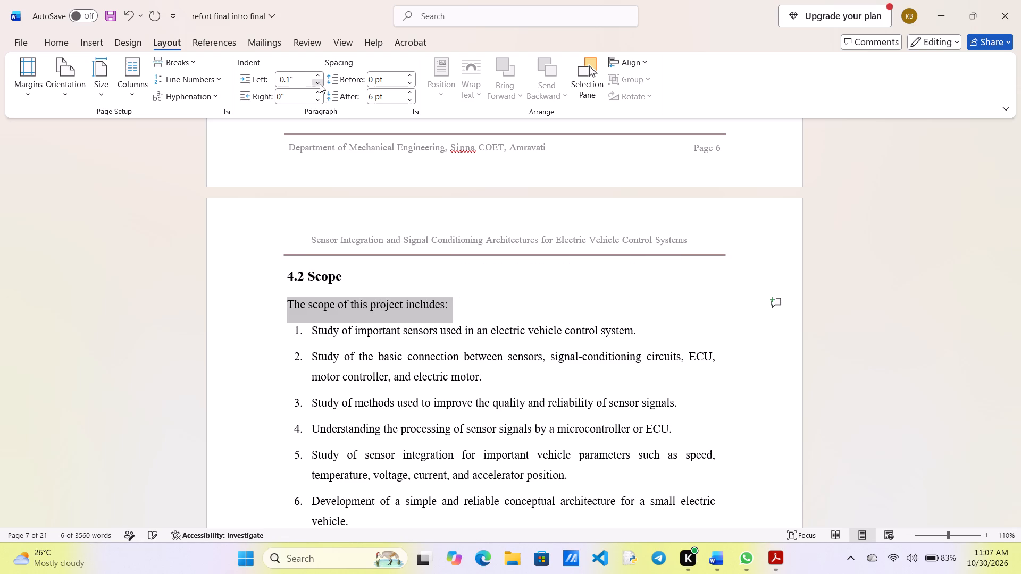
# Set the seven-item numbered list under "4.2 Scope" to a 0.2" left indent and -0.1" right indent.
pyautogui.moveTo(304, 334); pyautogui.dragTo(451, 535)
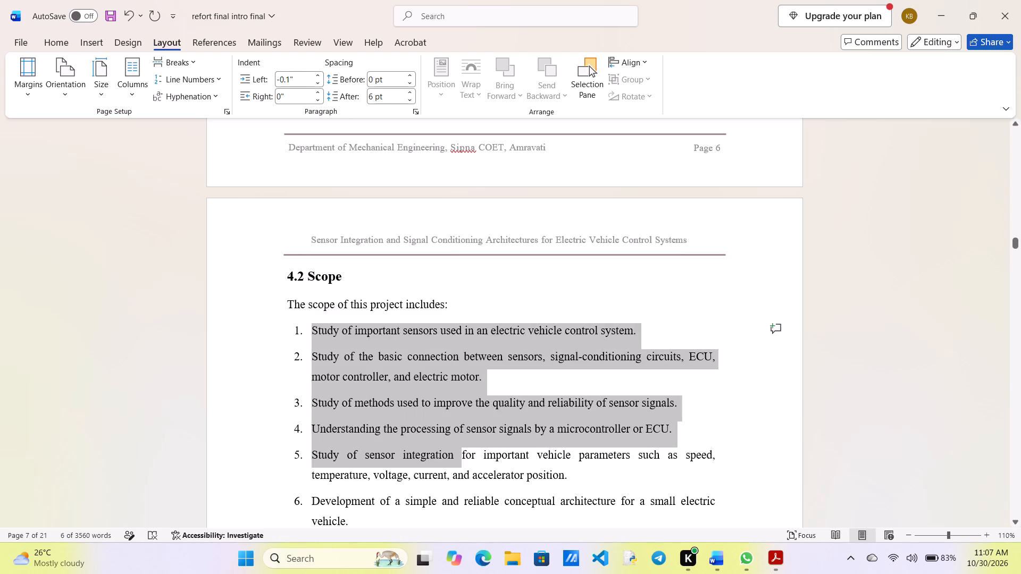
pyautogui.moveTo(451, 535); pyautogui.dragTo(412, 227)
pyautogui.scroll(2, 412, 227)
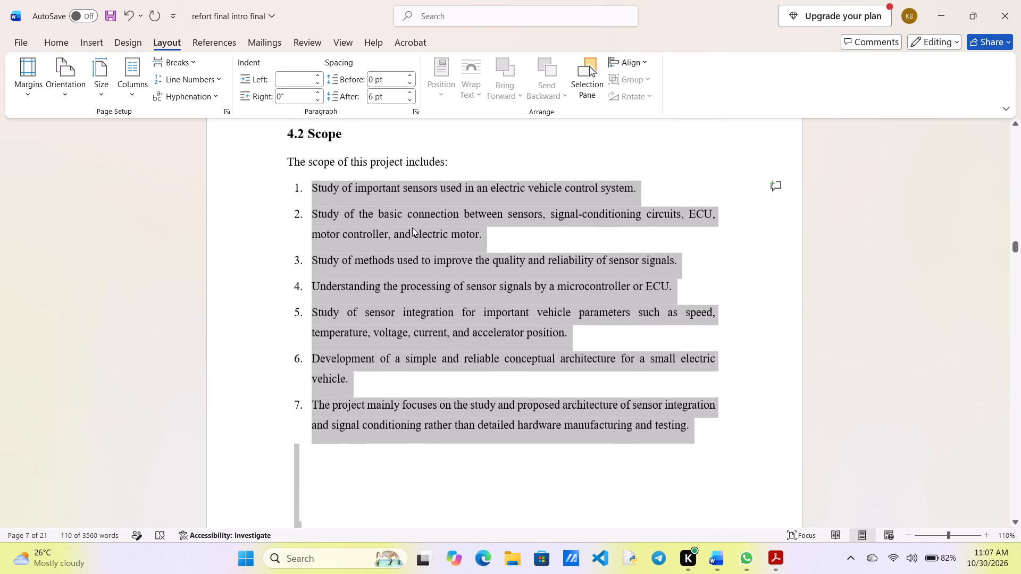
pyautogui.scroll(1, 412, 227)
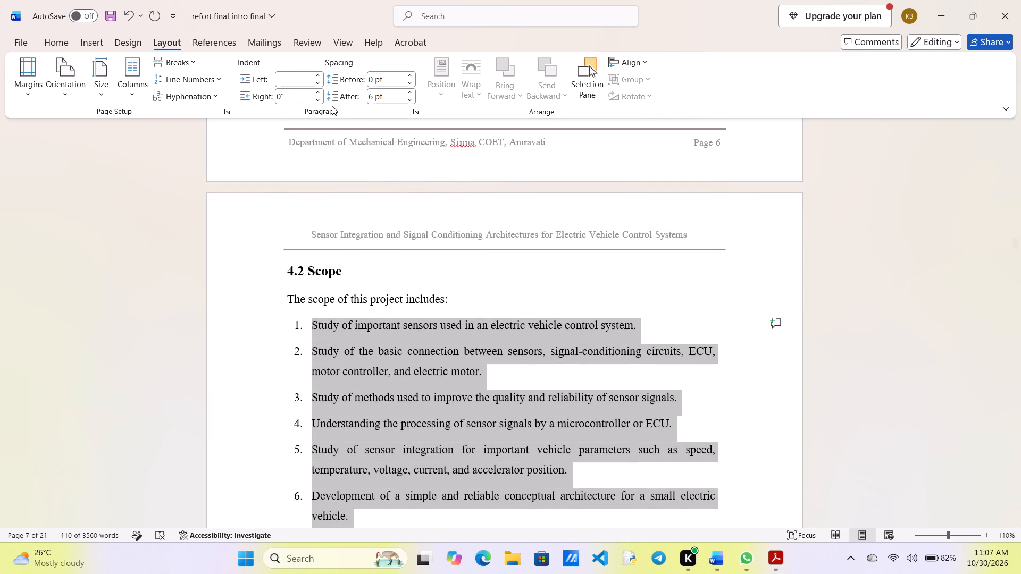
pyautogui.click(318, 85)
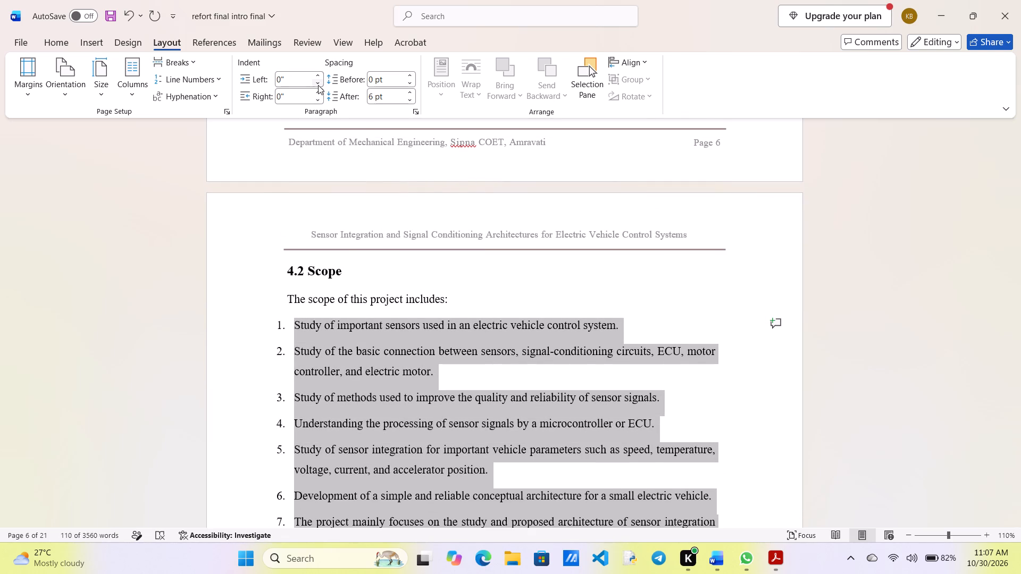
pyautogui.click(317, 75)
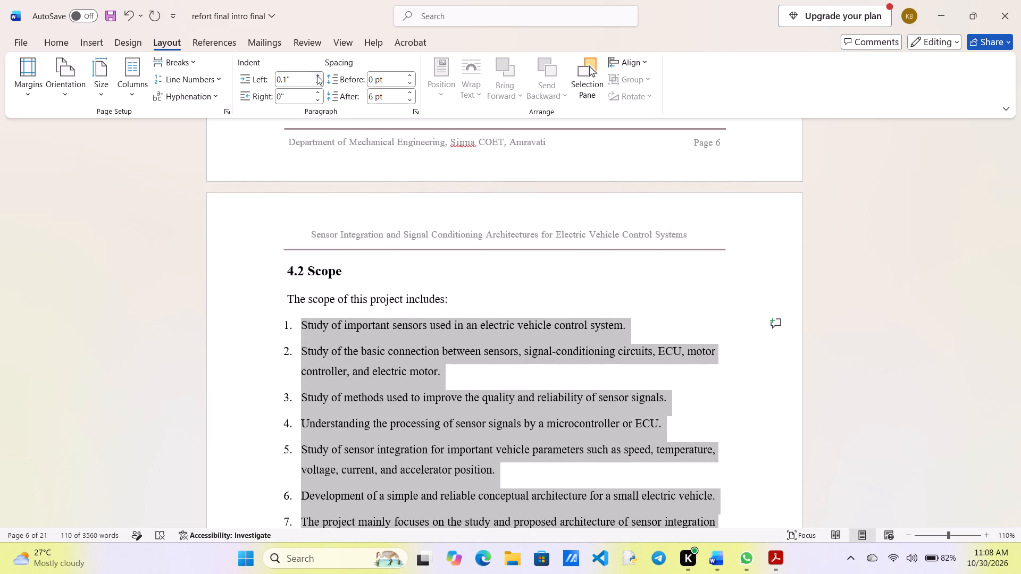
pyautogui.click(317, 75)
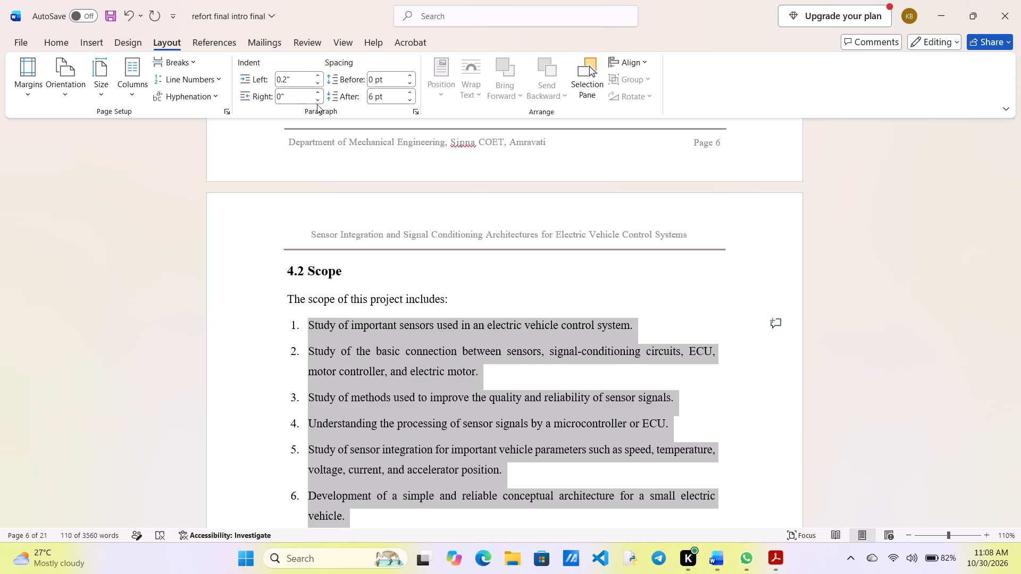
pyautogui.click(317, 102)
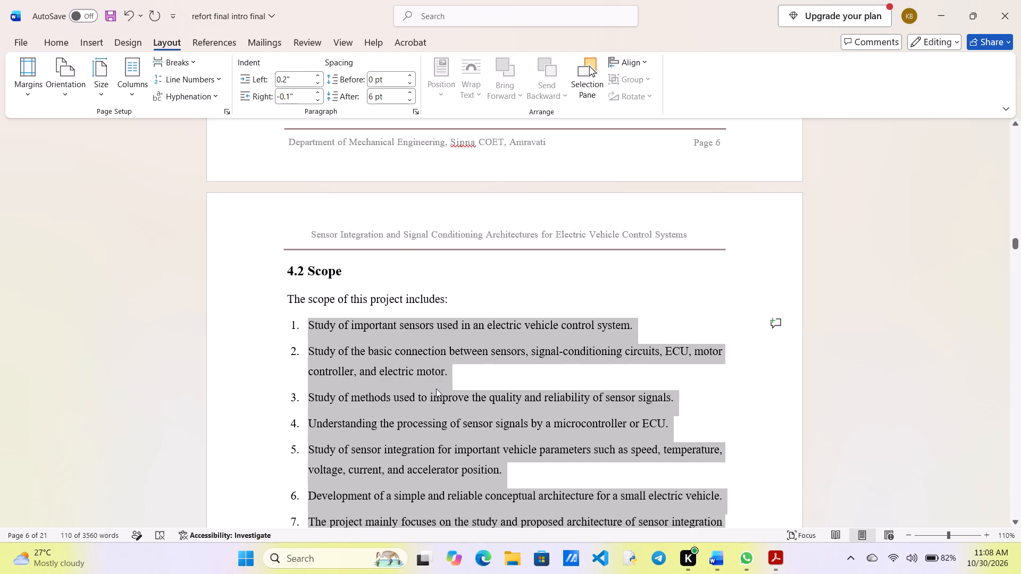
# Insert an empty paragraph before the heading "5. EV Control System Overview" to move it from the bottom of page 7 to page 8.
pyautogui.scroll(-5, 436, 389)
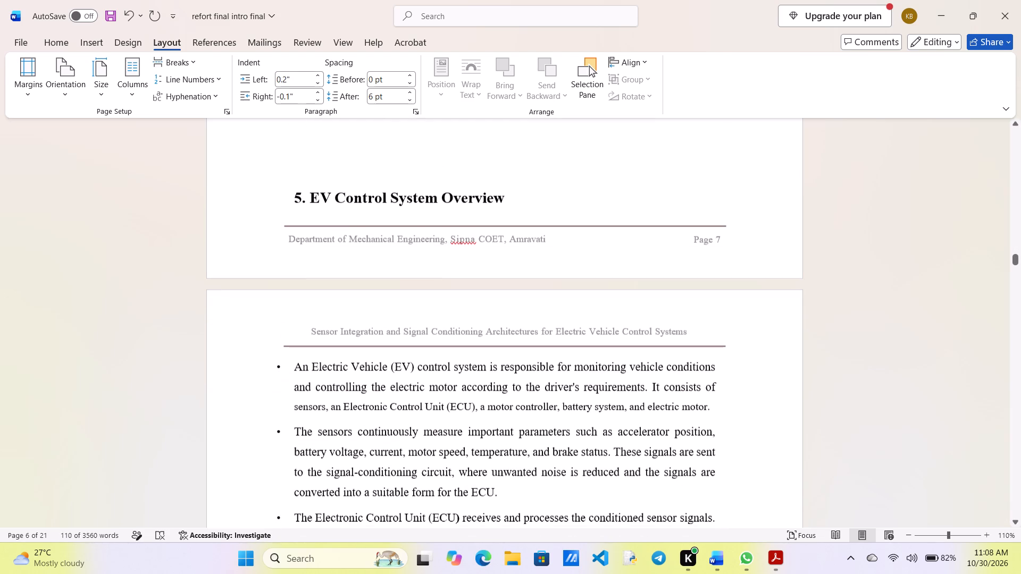
pyautogui.click(292, 195)
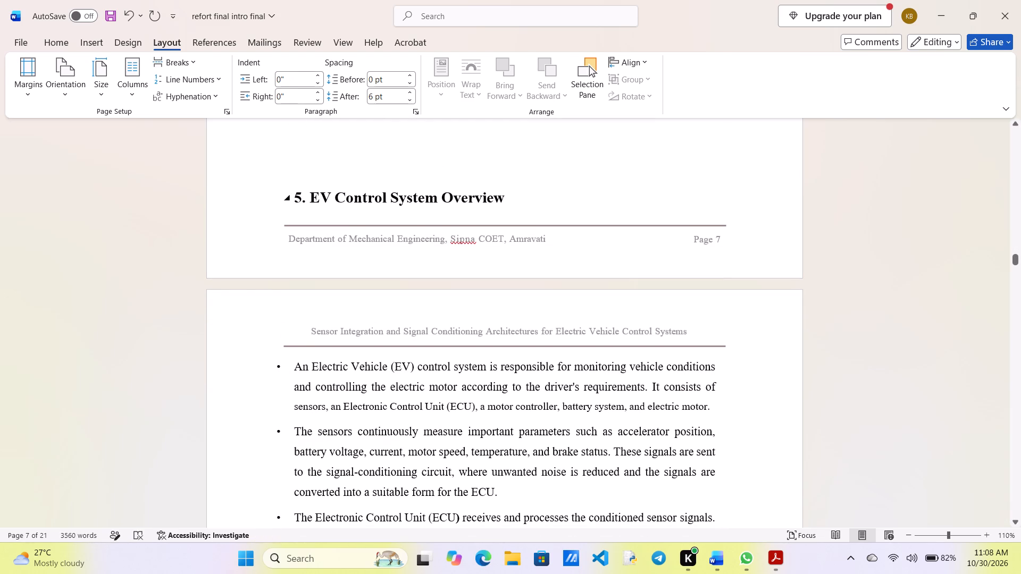
pyautogui.press('Return')
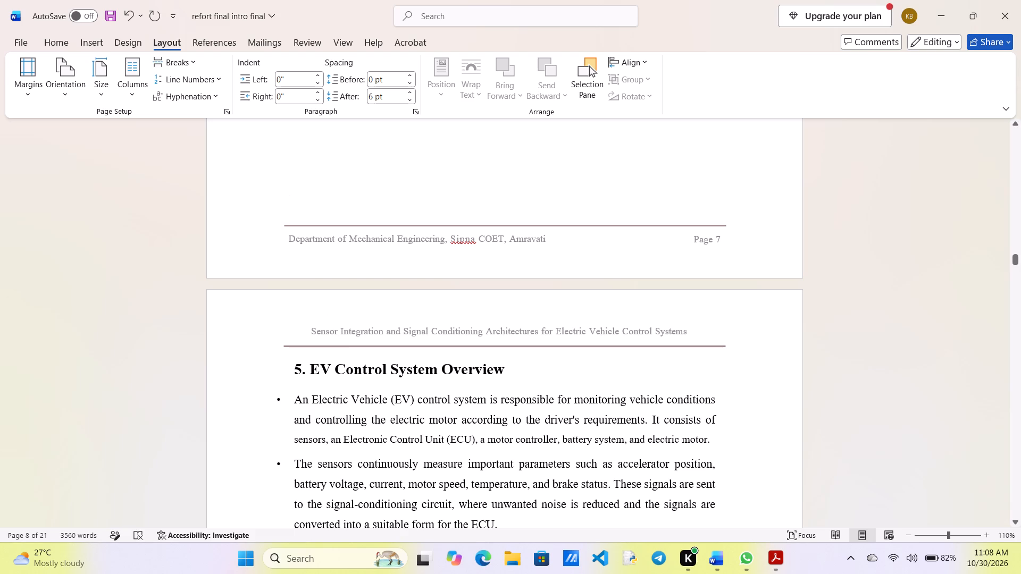
# Set the left indent of the heading "5. EV Control System Overview" to -0.1".
pyautogui.moveTo(293, 366); pyautogui.dragTo(485, 374)
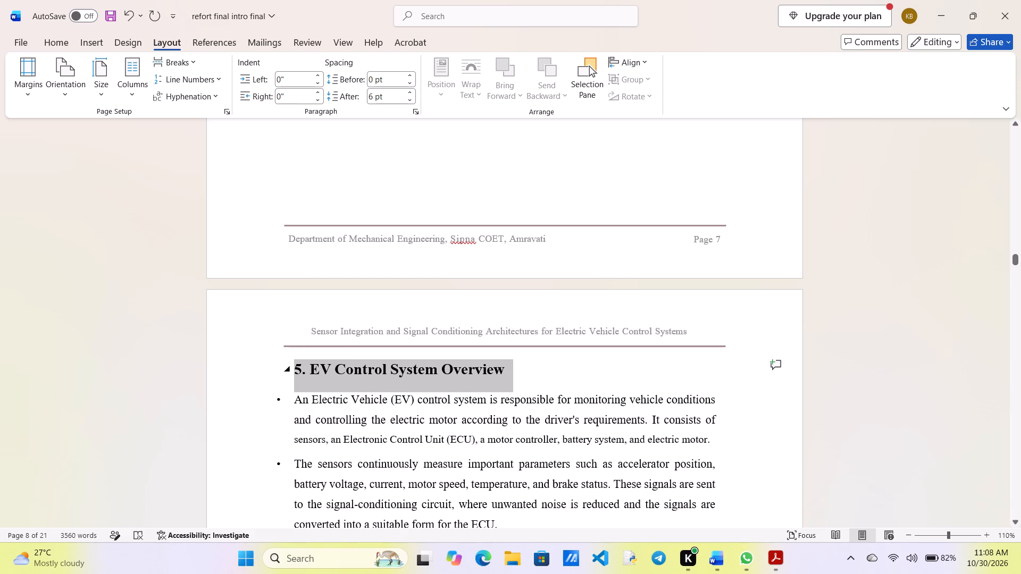
pyautogui.moveTo(485, 374); pyautogui.dragTo(497, 373)
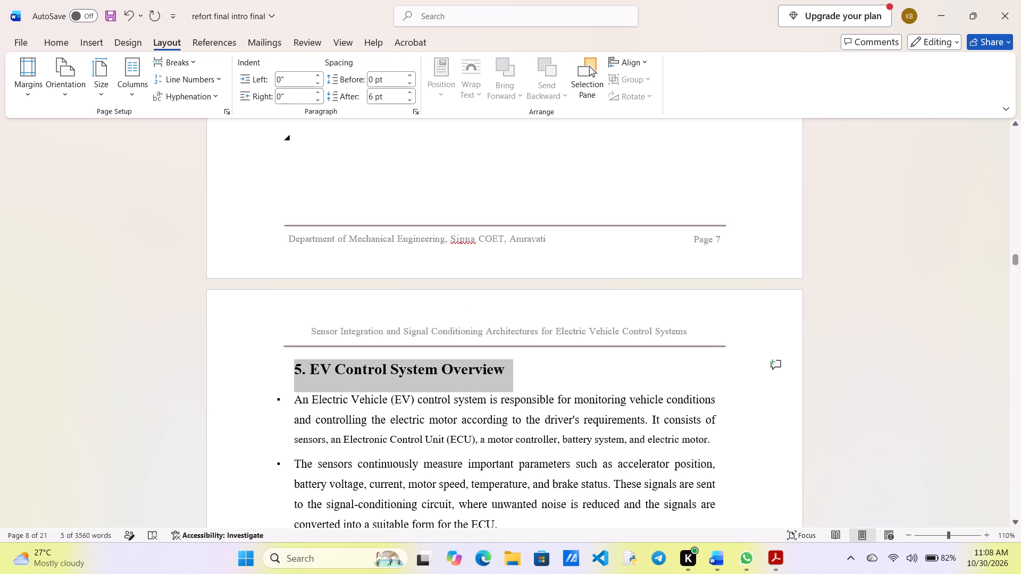
pyautogui.click(317, 82)
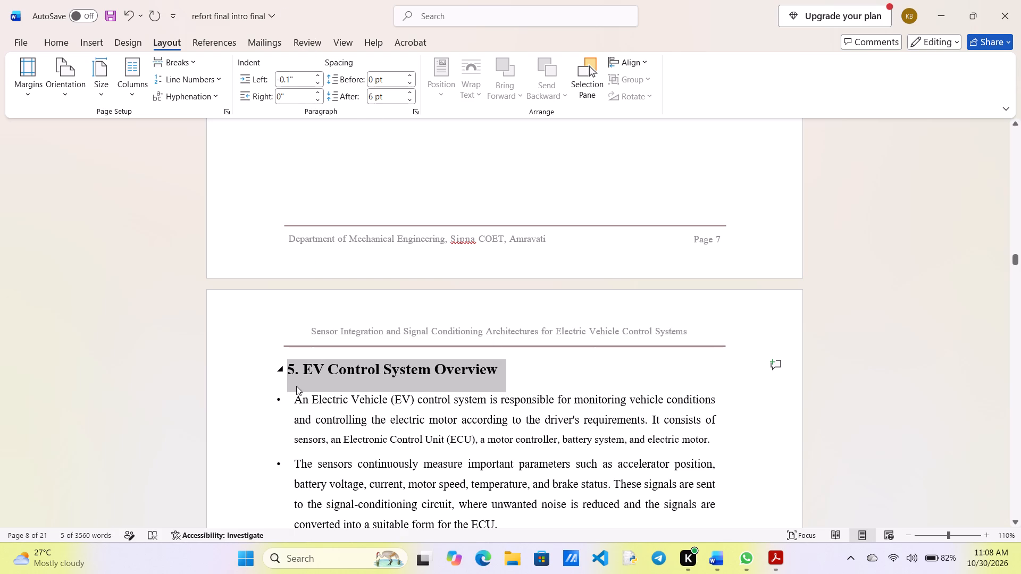
# Set the left indent of the bullets and closing paragraph between the heading "5. EV Control System Overview" and the block diagram to 0.1".
pyautogui.moveTo(294, 402); pyautogui.dragTo(453, 345)
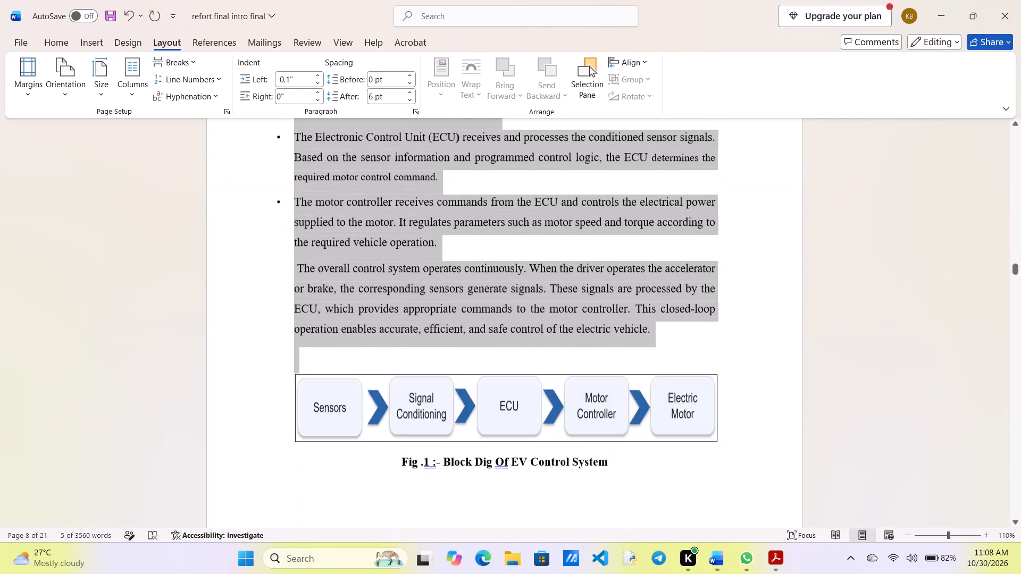
pyautogui.moveTo(453, 345); pyautogui.dragTo(639, 328)
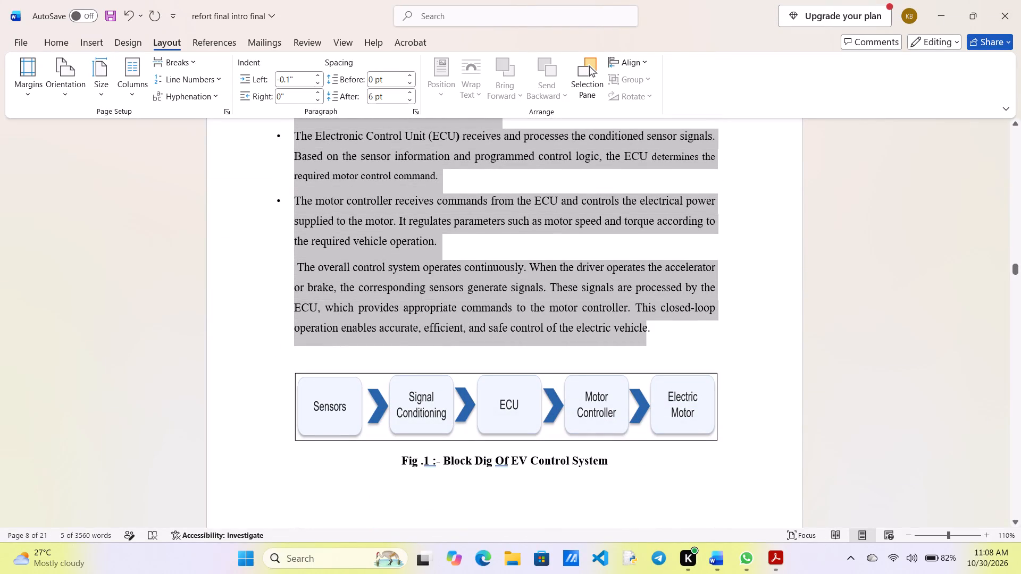
pyautogui.moveTo(639, 328); pyautogui.dragTo(643, 332)
pyautogui.scroll(2, 434, 230)
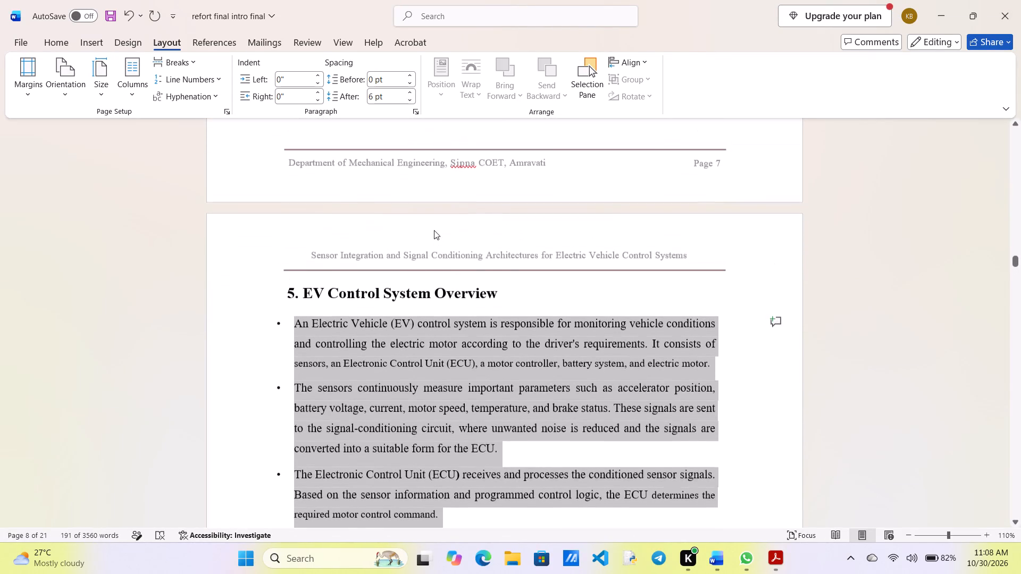
pyautogui.scroll(1, 434, 230)
pyautogui.click(321, 83)
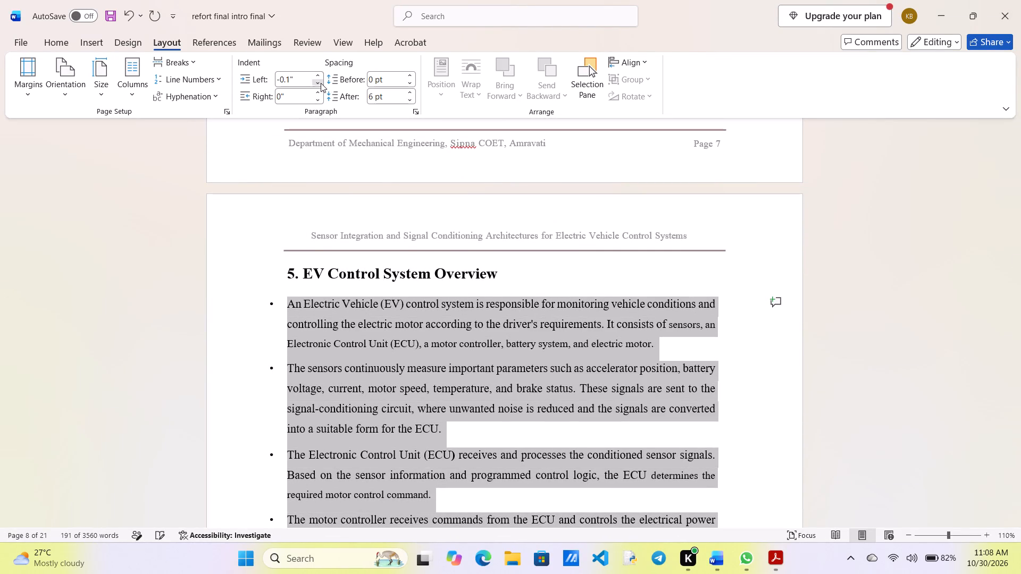
pyautogui.click(319, 75)
pyautogui.click(319, 75)
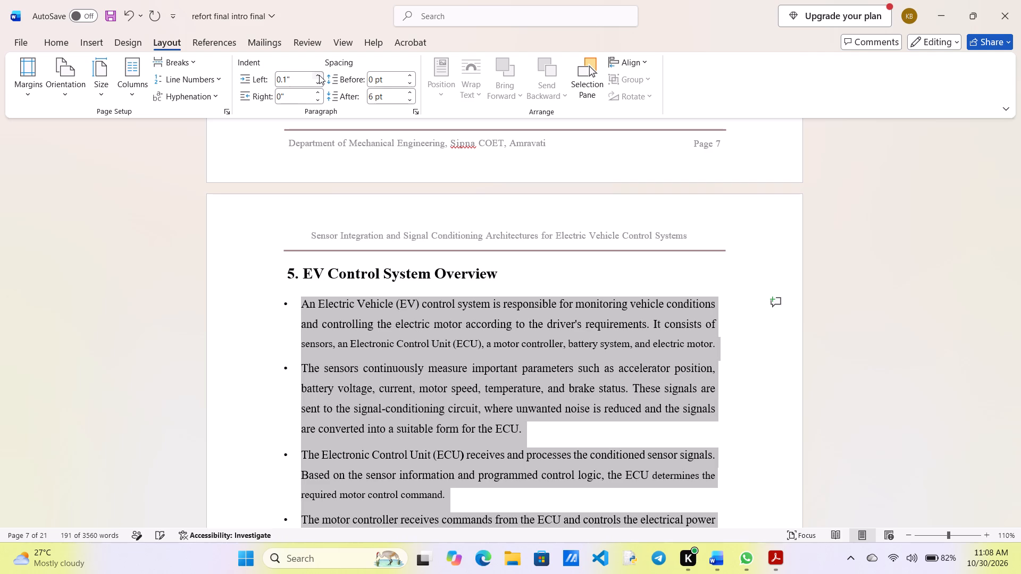
pyautogui.click(319, 75)
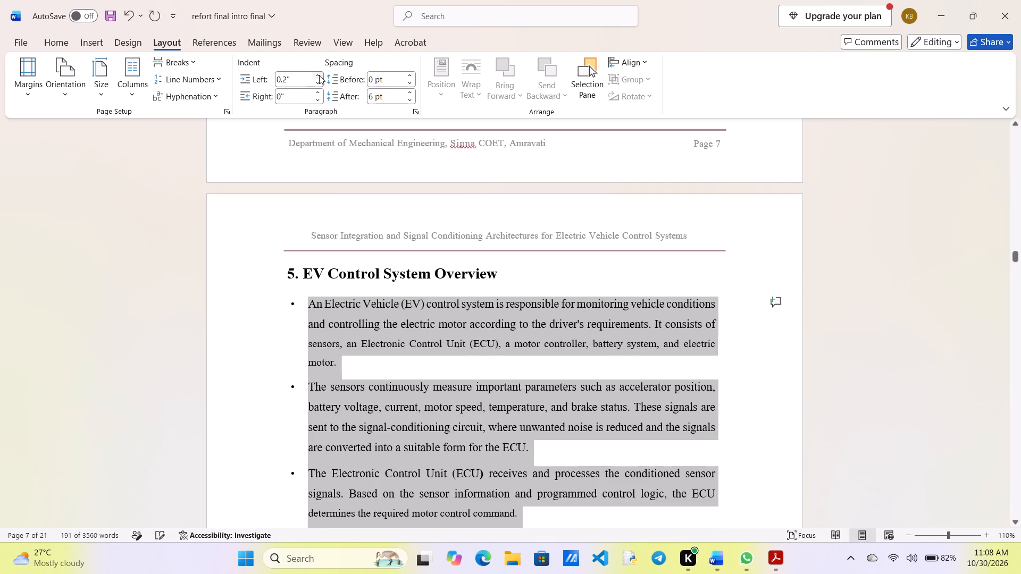
pyautogui.click(315, 81)
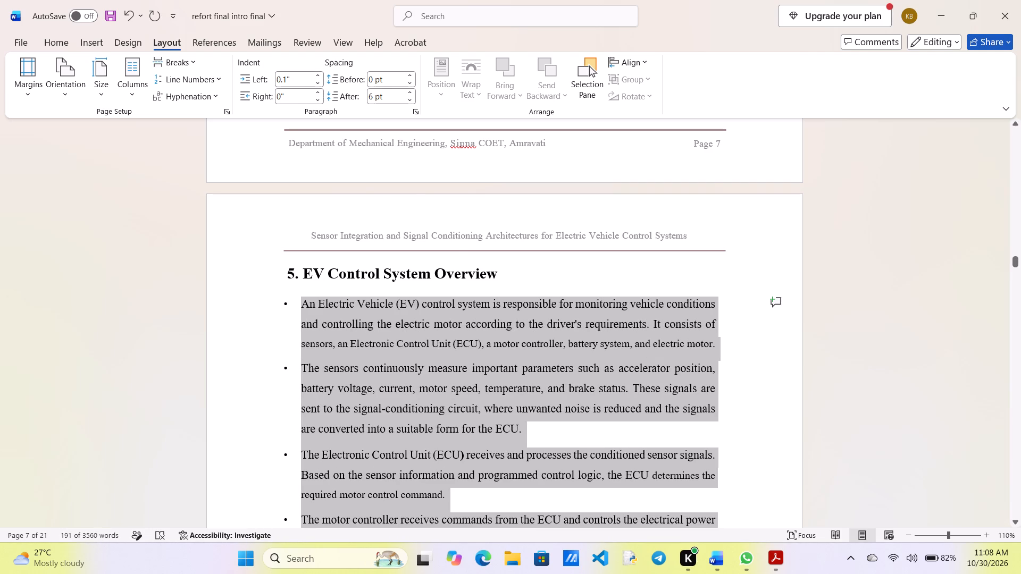
# Set the right indent of the bullets and closing paragraph under "5. EV Control System Overview" to -0.1".
pyautogui.click(317, 102)
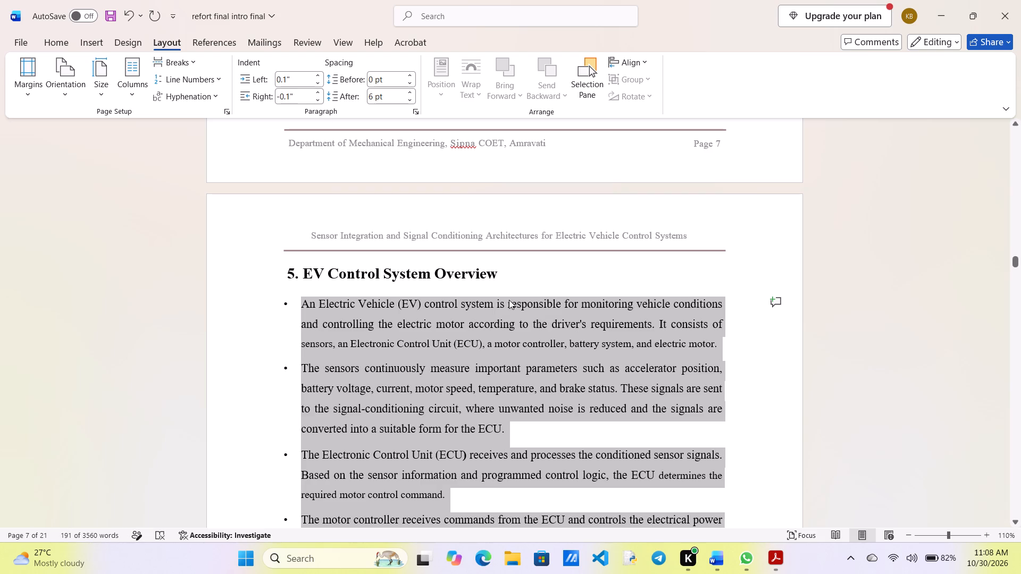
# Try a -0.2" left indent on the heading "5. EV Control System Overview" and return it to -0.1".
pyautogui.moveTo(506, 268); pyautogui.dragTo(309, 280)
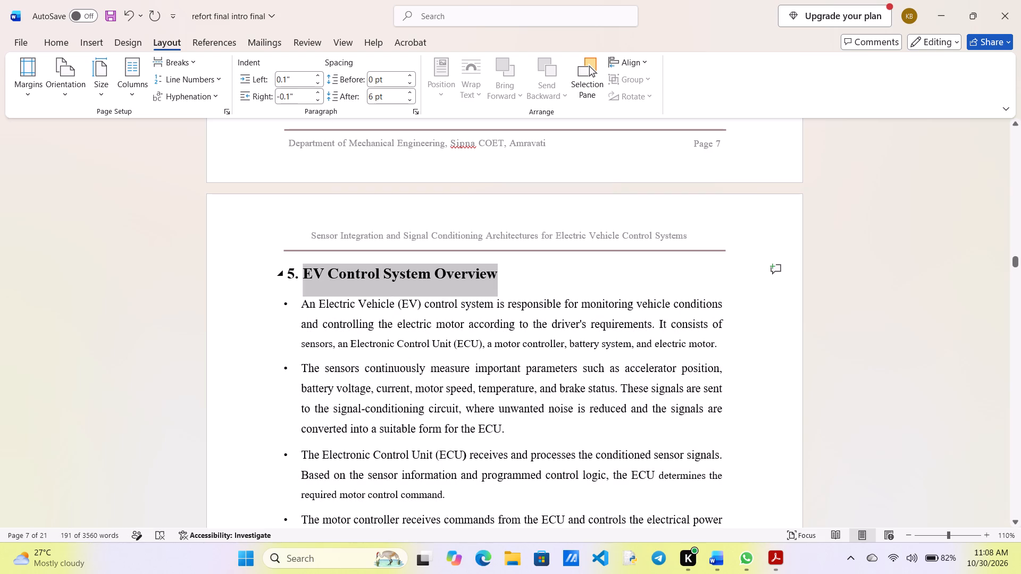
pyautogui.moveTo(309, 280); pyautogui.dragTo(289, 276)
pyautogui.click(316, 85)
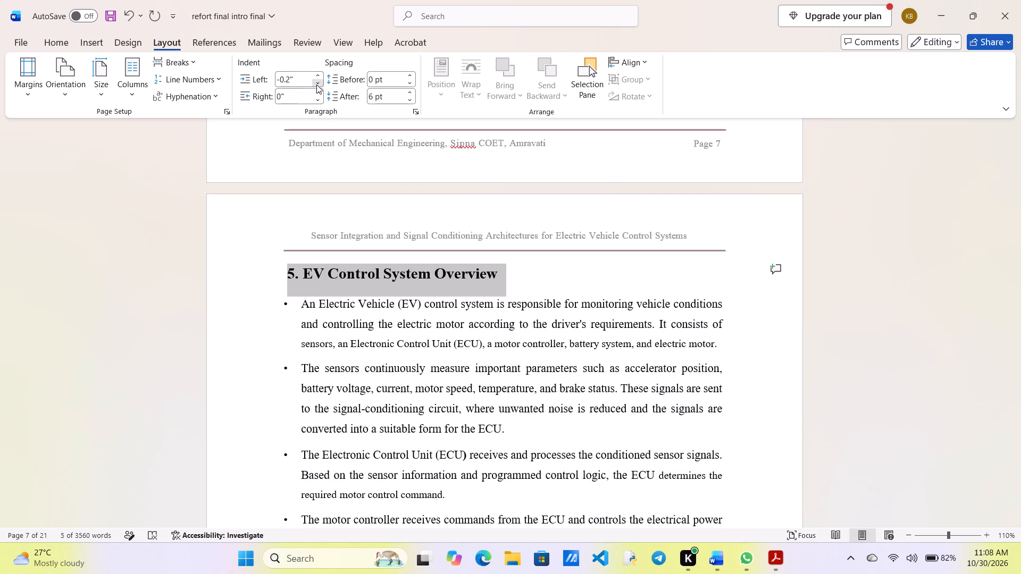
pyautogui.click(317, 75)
# Set the left indent of the bullets and closing paragraph between the heading "5. EV Control System Overview" and the block diagram to 0.2".
pyautogui.moveTo(297, 307); pyautogui.dragTo(564, 569)
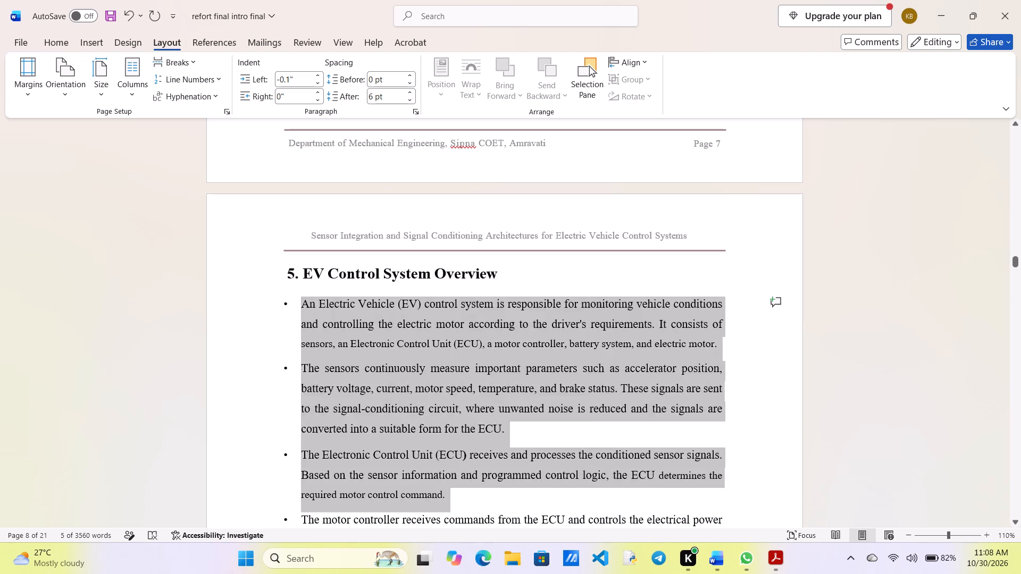
pyautogui.moveTo(564, 569); pyautogui.dragTo(660, 204)
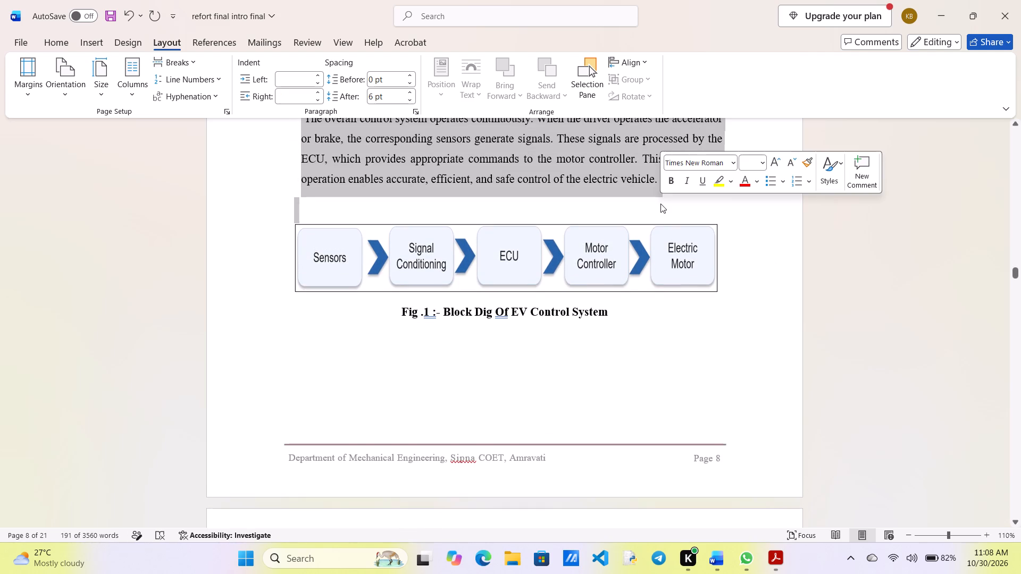
pyautogui.scroll(2, 660, 204)
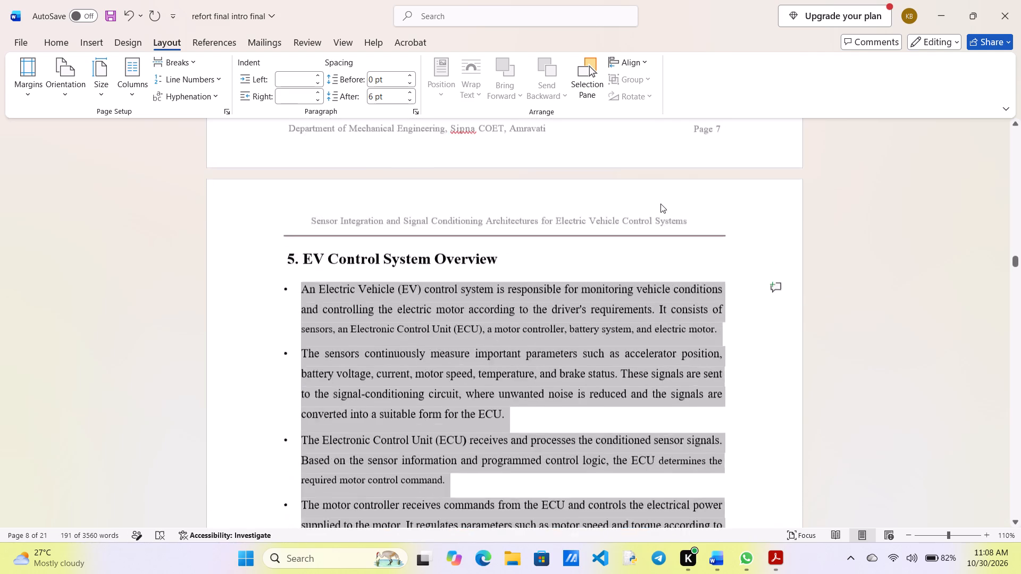
pyautogui.scroll(2, 660, 204)
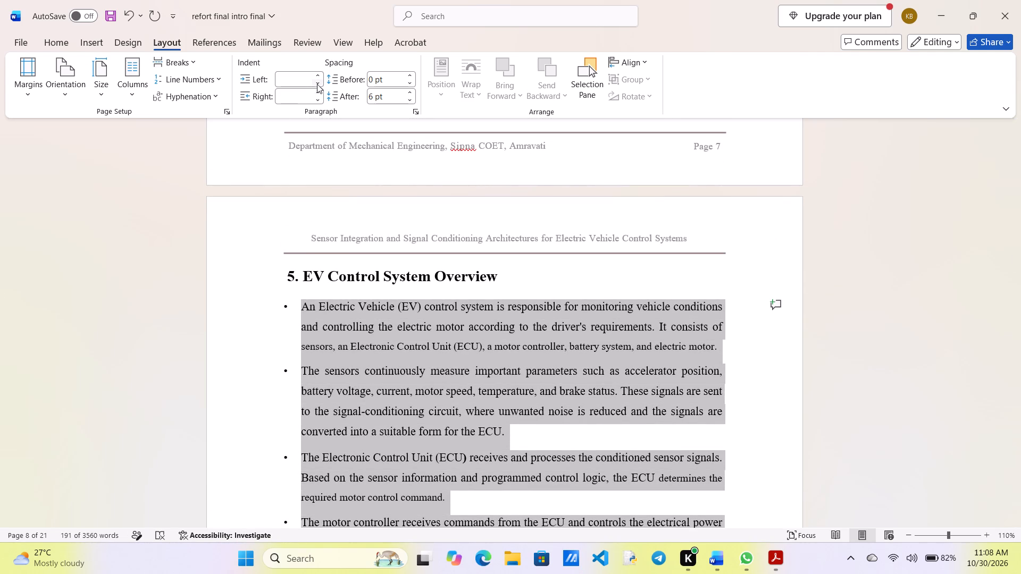
pyautogui.click(317, 83)
pyautogui.click(317, 75)
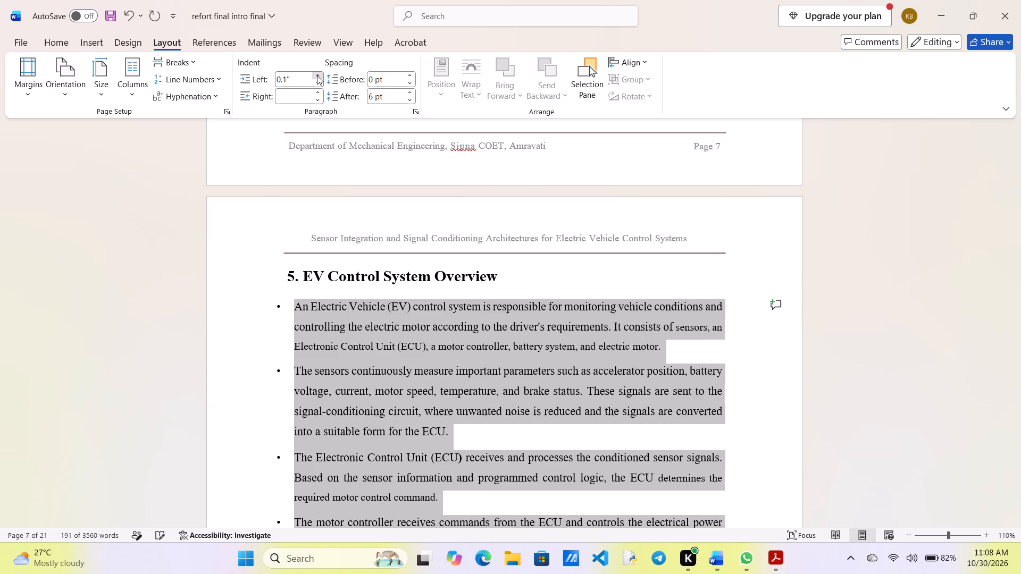
pyautogui.click(317, 75)
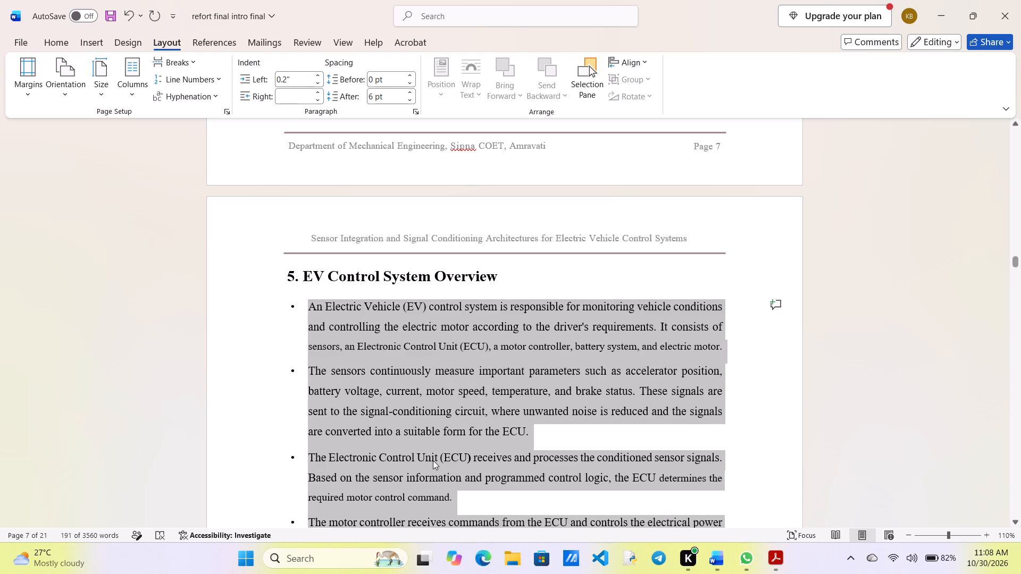
# Expand "Dig" to "Digram" in the Fig .1 caption below the EV control system block diagram.
pyautogui.scroll(-3, 433, 460)
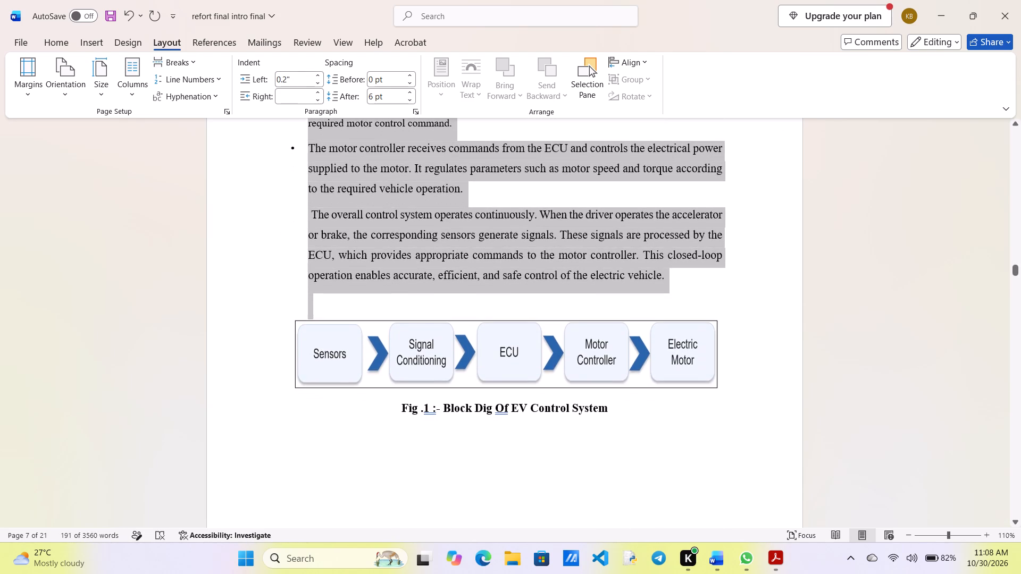
pyautogui.scroll(-1, 433, 460)
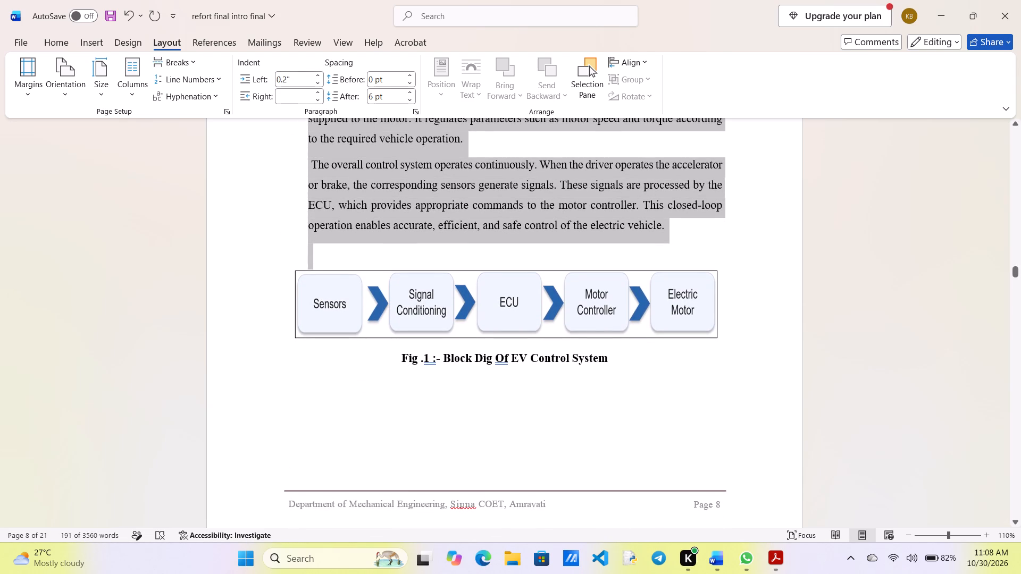
pyautogui.click(491, 358)
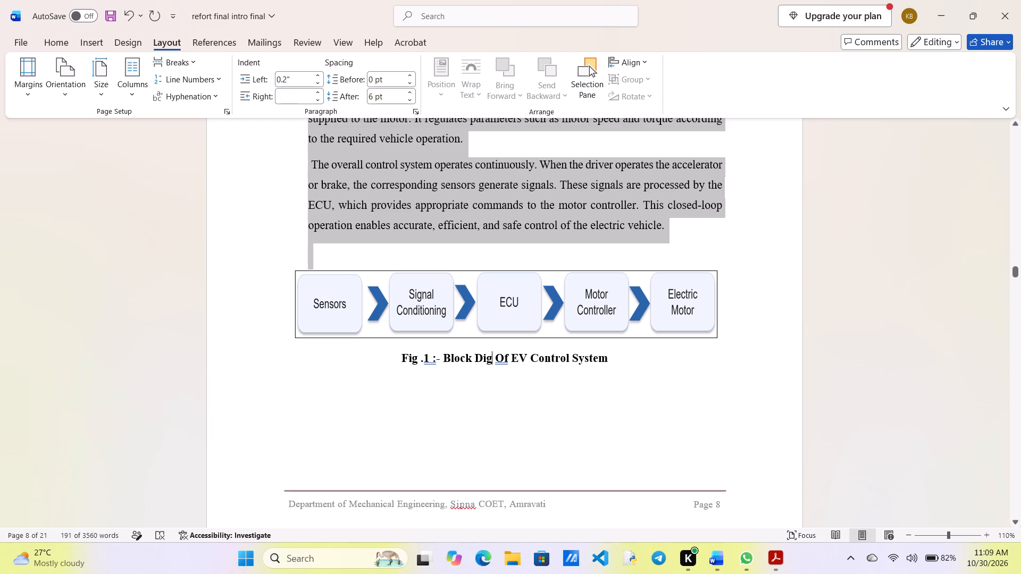
pyautogui.write('ram')
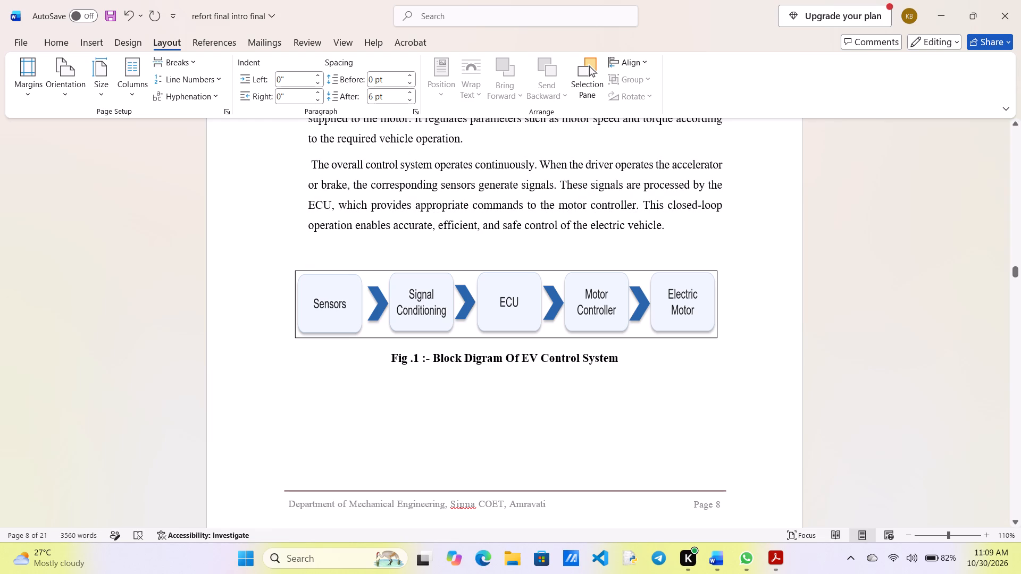
# Set the left indent of the heading "Main Functions of an EV Control System" on page 9 to -0.1".
pyautogui.scroll(-3, 498, 434)
pyautogui.scroll(3, 498, 434)
pyautogui.scroll(-1, 498, 434)
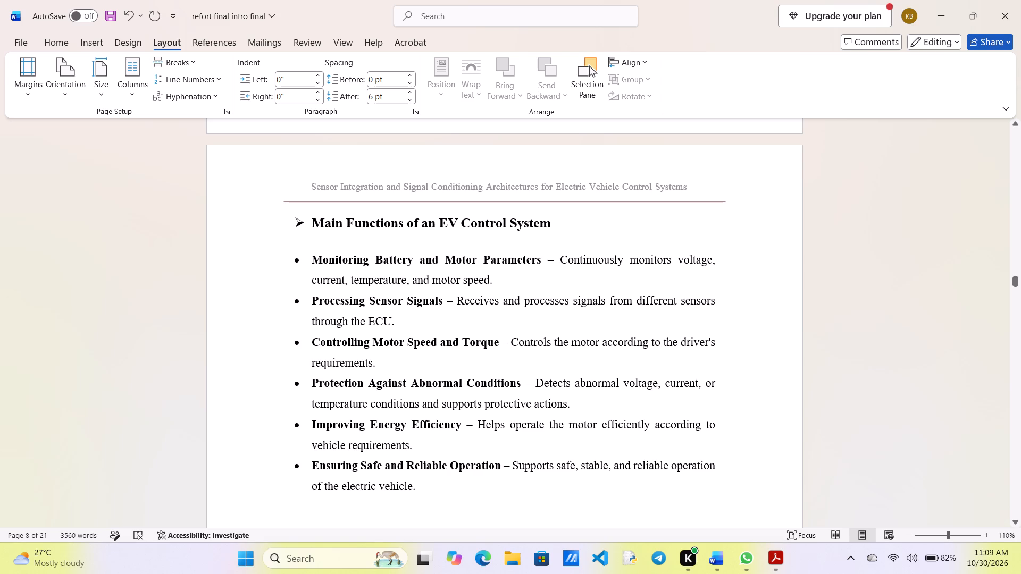
pyautogui.moveTo(312, 223); pyautogui.dragTo(539, 226)
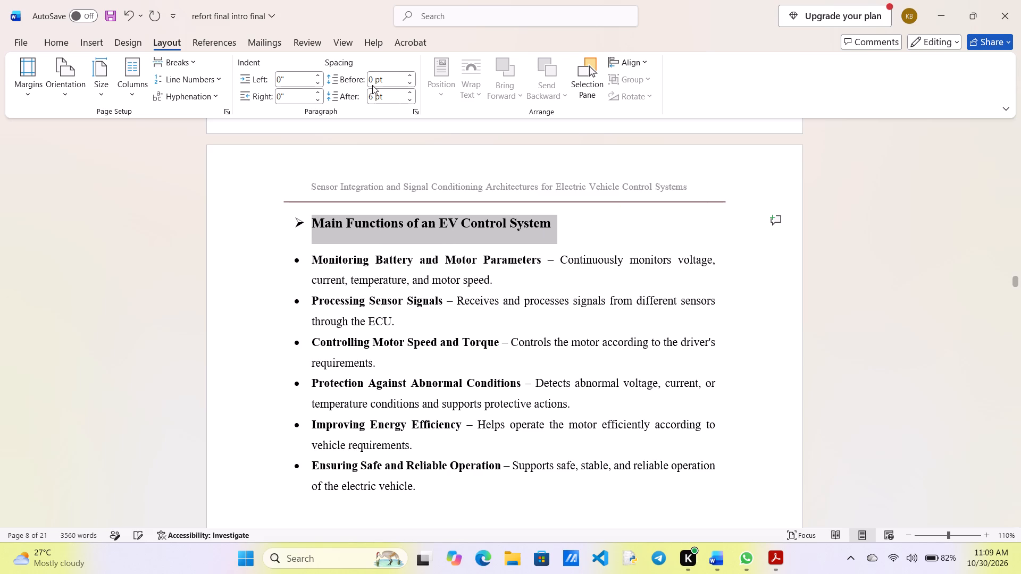
pyautogui.click(318, 84)
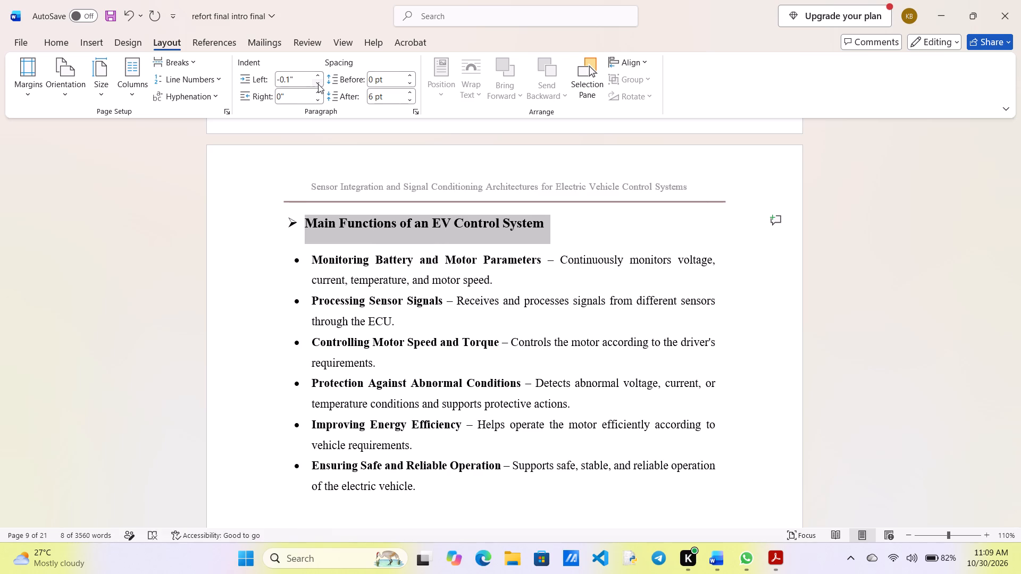
# Set the left indent of the heading "6. Sensors Used in Electric Vehicle Control Systems" to -0.1".
pyautogui.scroll(-1, 389, 378)
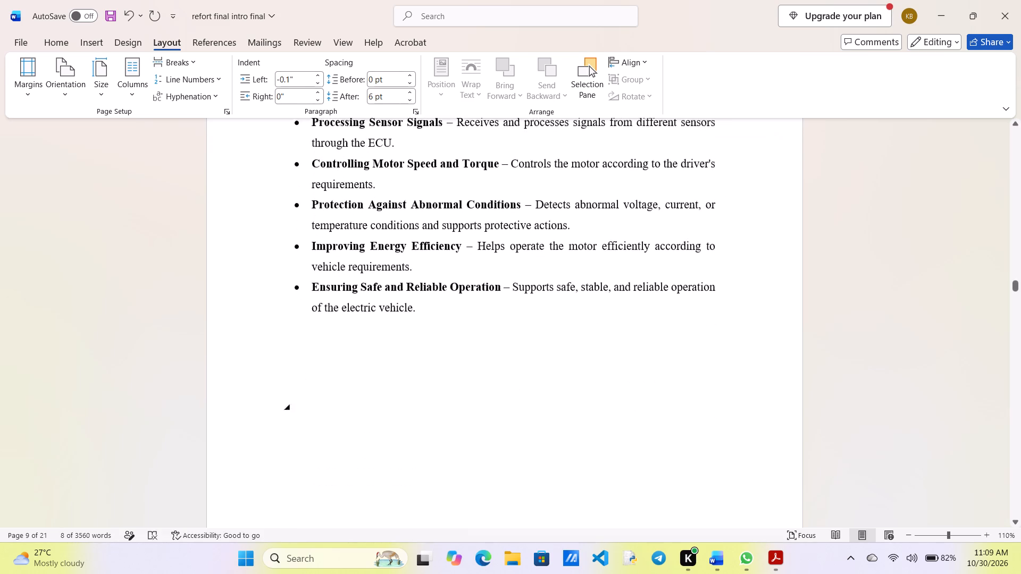
pyautogui.scroll(-3, 389, 378)
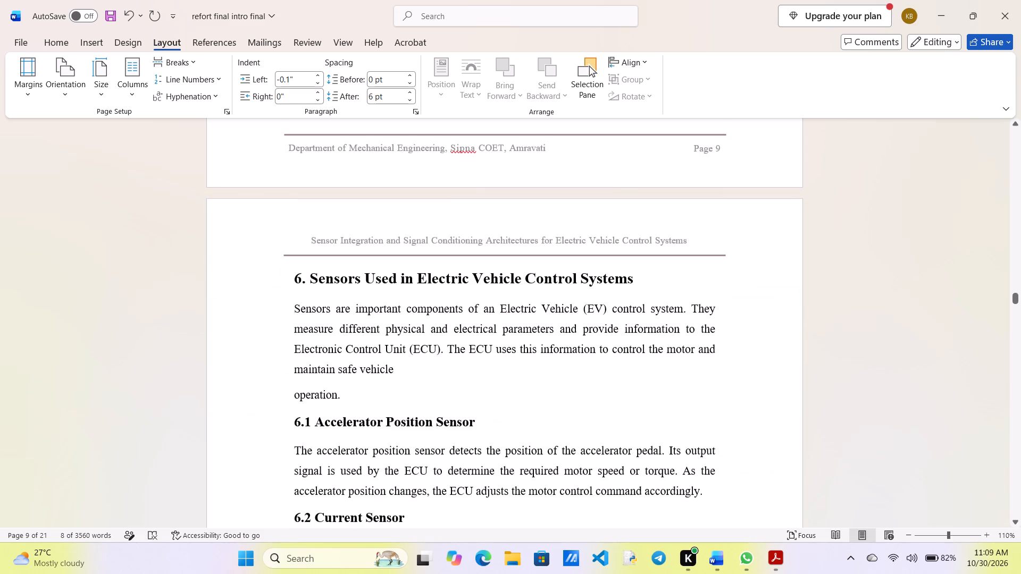
pyautogui.scroll(-1, 389, 378)
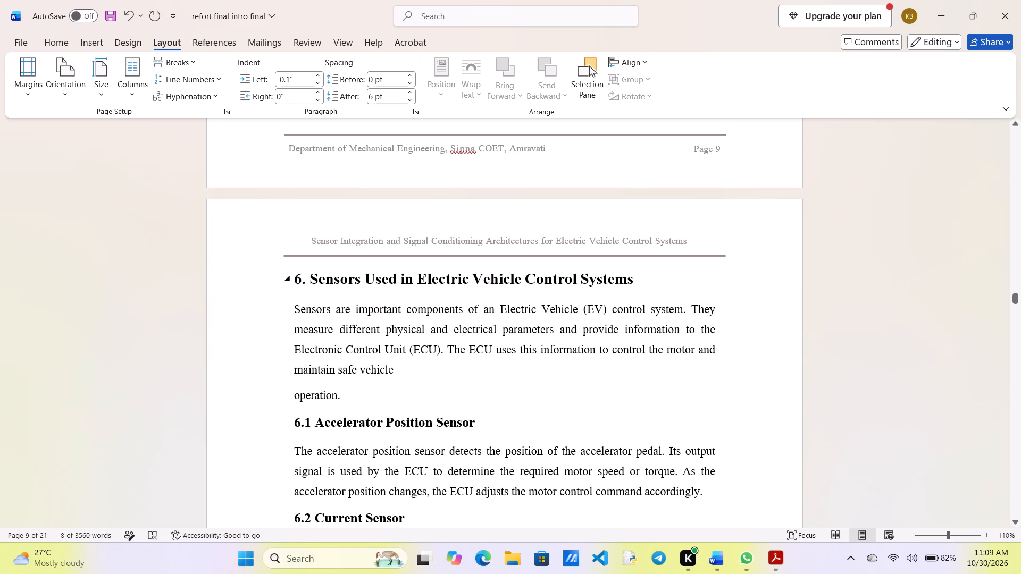
pyautogui.moveTo(293, 277); pyautogui.dragTo(614, 268)
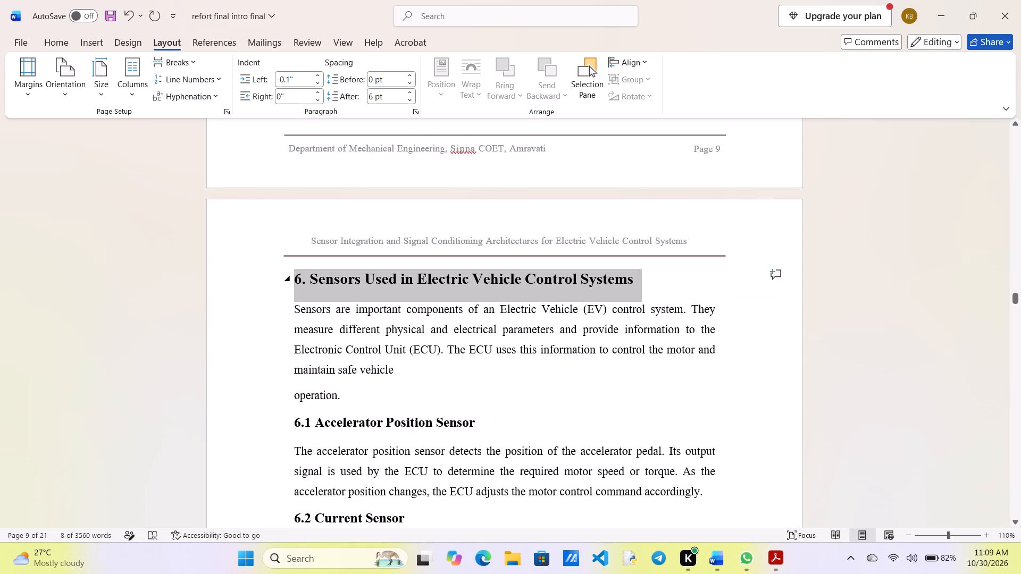
pyautogui.click(319, 82)
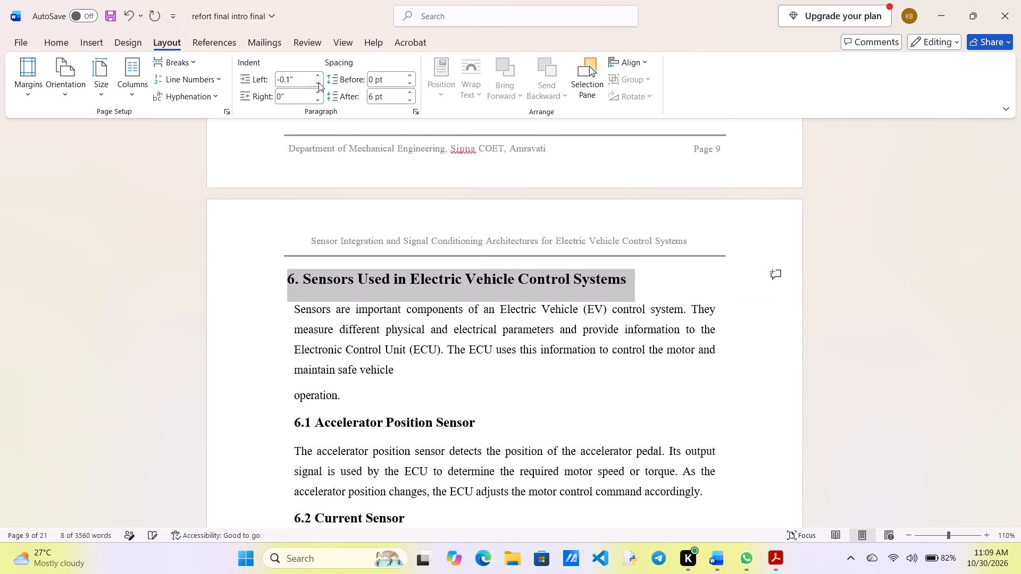
# Set the introductory text under heading 6 to a -0.1" right indent, keeping its left indent at 0".
pyautogui.moveTo(295, 310); pyautogui.dragTo(433, 411)
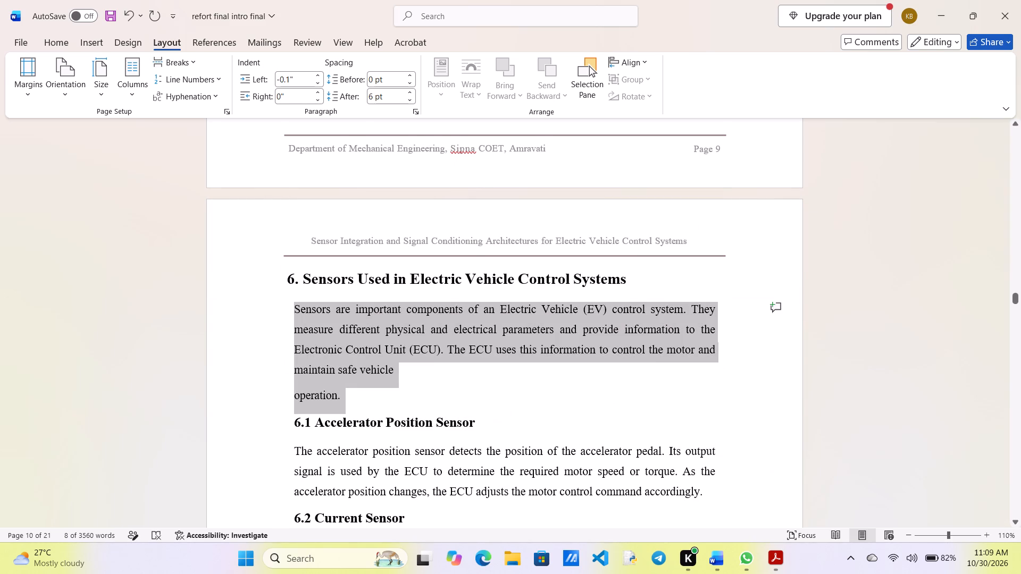
pyautogui.moveTo(433, 411); pyautogui.dragTo(433, 408)
pyautogui.click(316, 102)
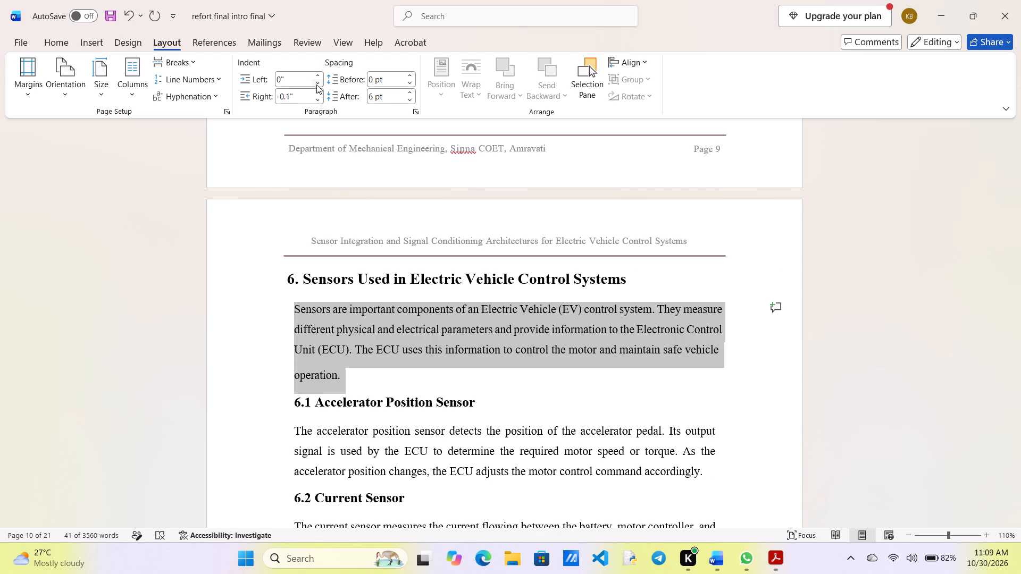
pyautogui.click(316, 83)
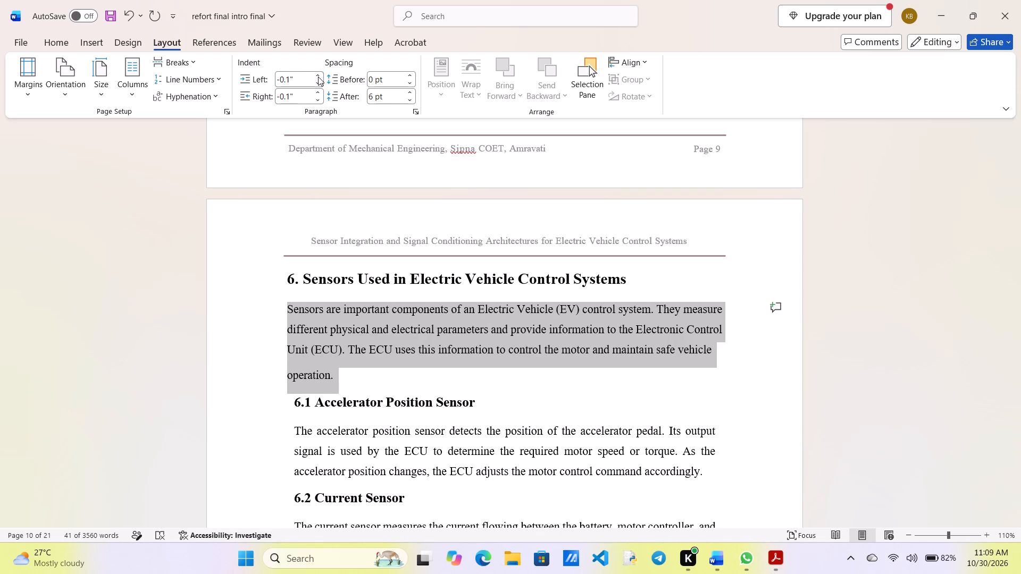
pyautogui.click(318, 77)
# Set the left indent of the introductory text between heading 6 and heading 6.1 to -0.1".
pyautogui.scroll(-1, 429, 425)
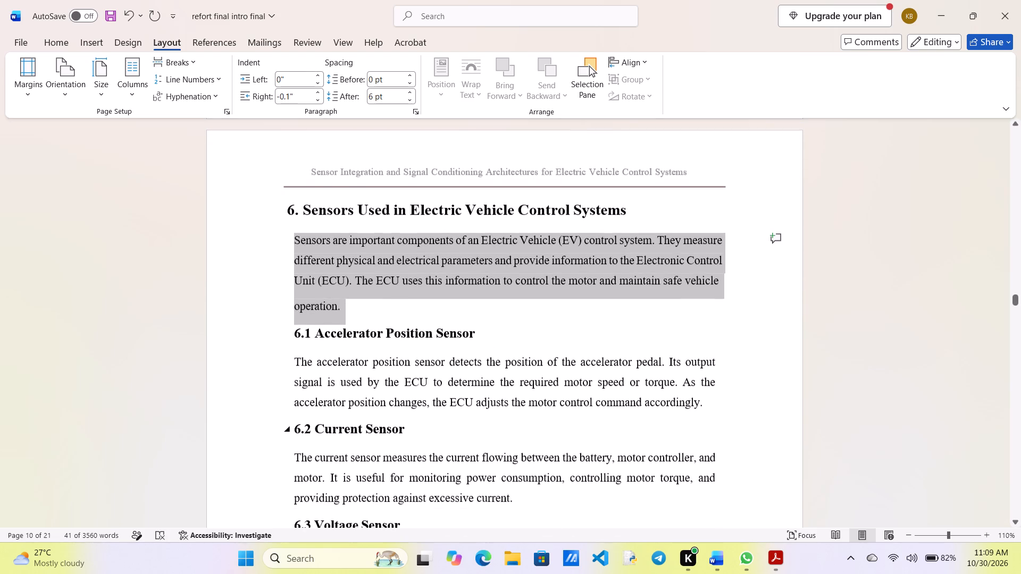
pyautogui.scroll(-1, 429, 425)
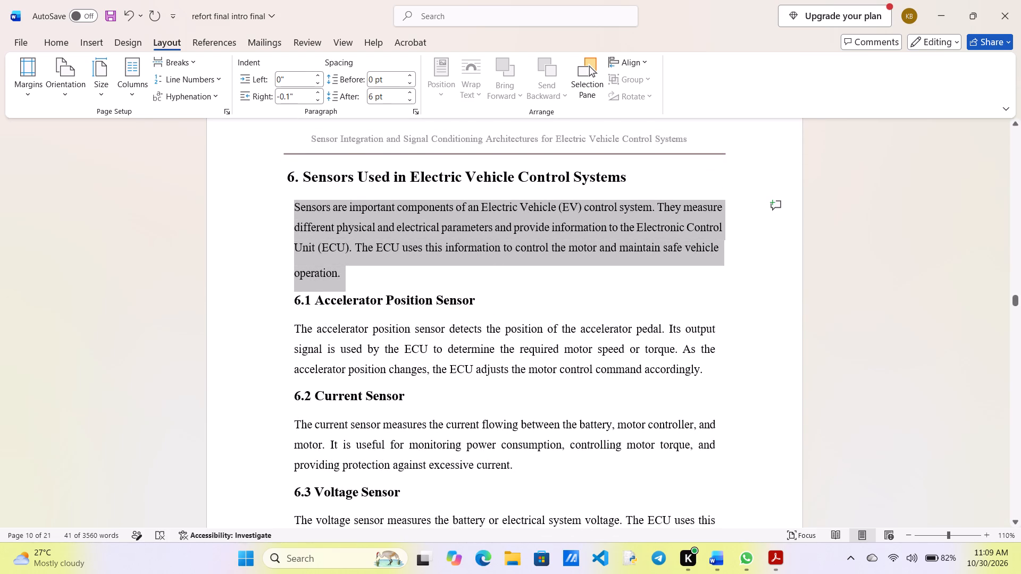
pyautogui.click(258, 415)
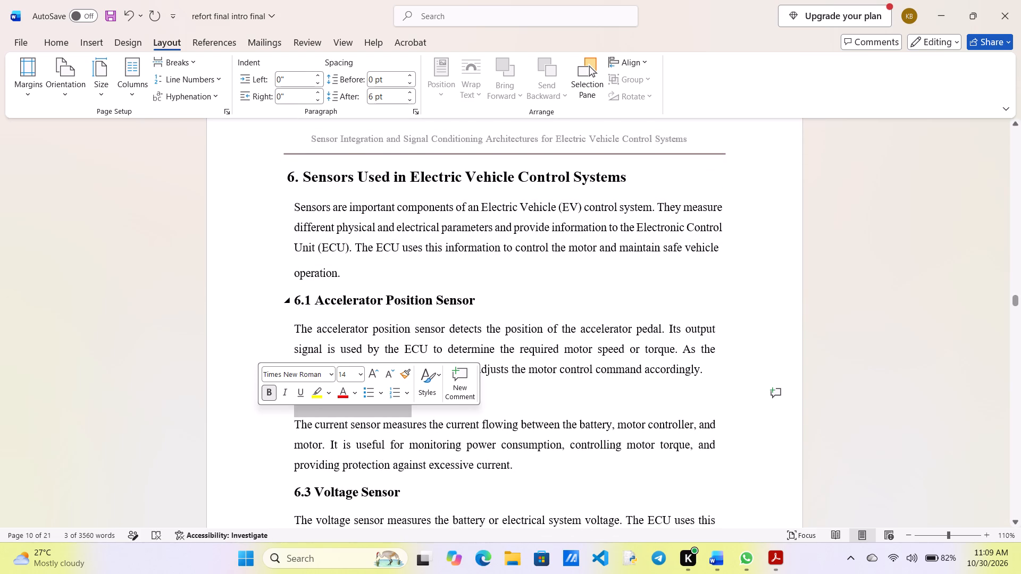
pyautogui.scroll(1, 420, 315)
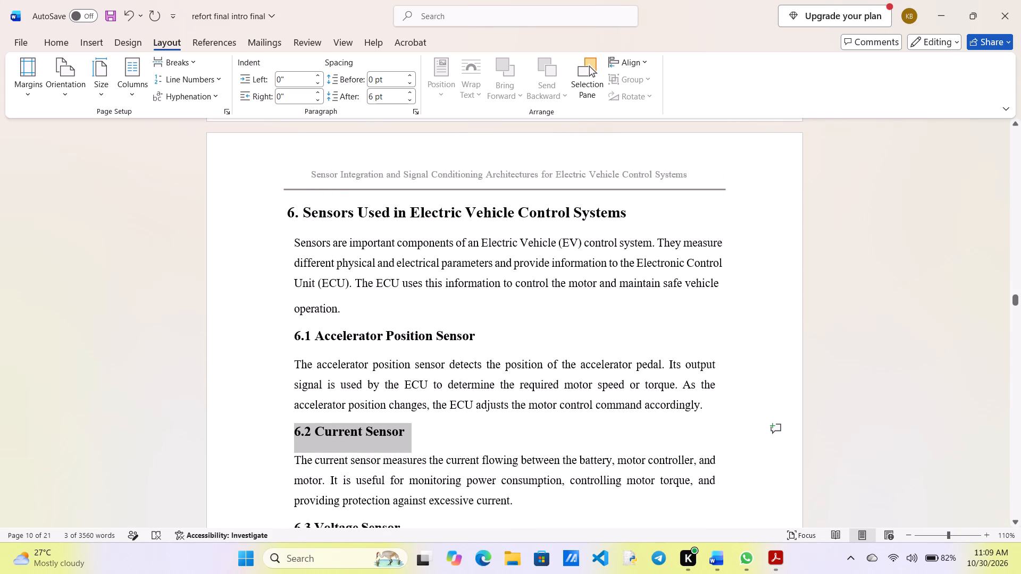
pyautogui.moveTo(295, 238); pyautogui.dragTo(340, 301)
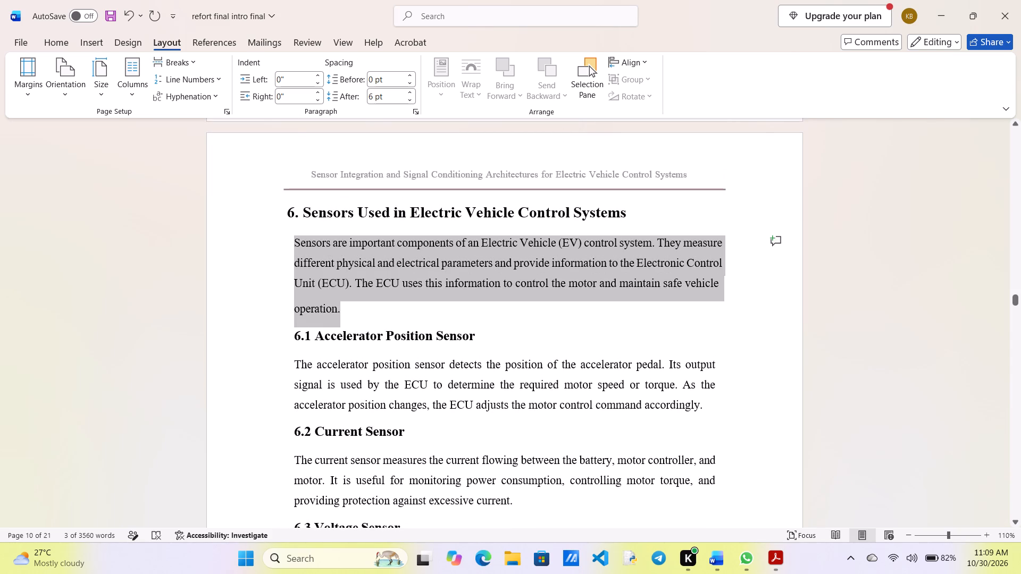
pyautogui.moveTo(340, 301); pyautogui.dragTo(346, 310)
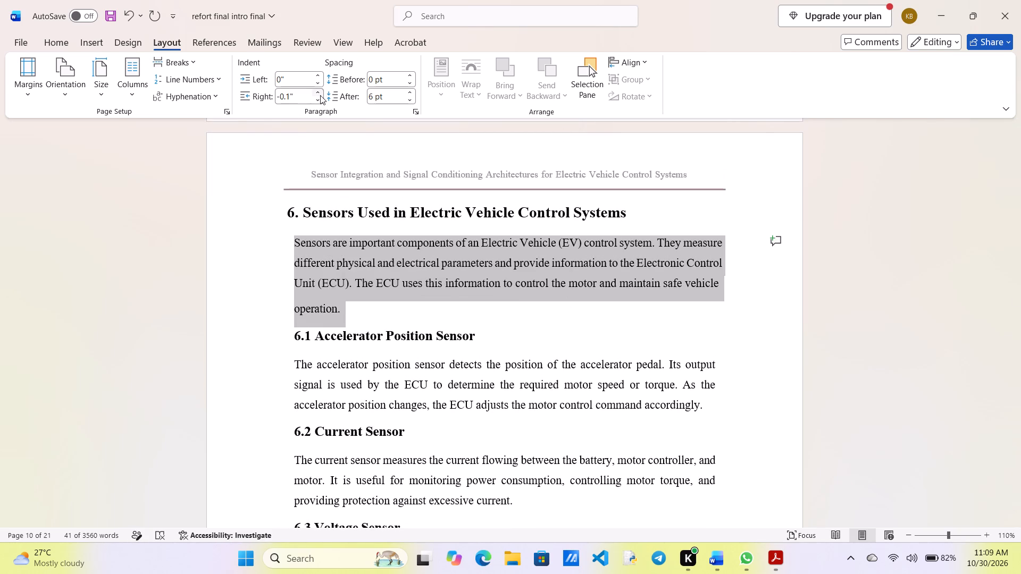
pyautogui.click(315, 82)
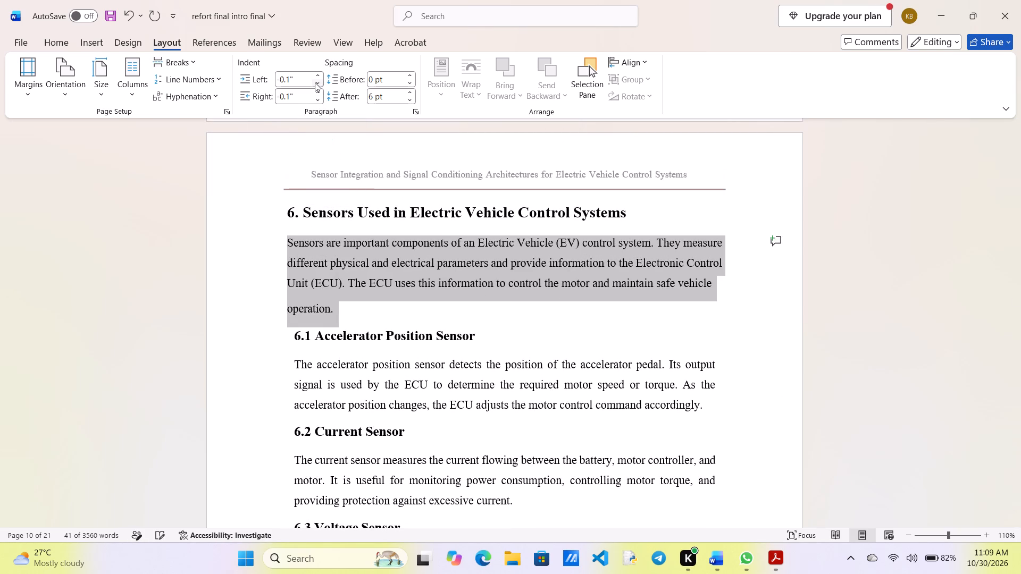
# Delete the separate last line of the introductory text under heading 6 and retype "operation." as a continuation of the sentence.
pyautogui.click(476, 308)
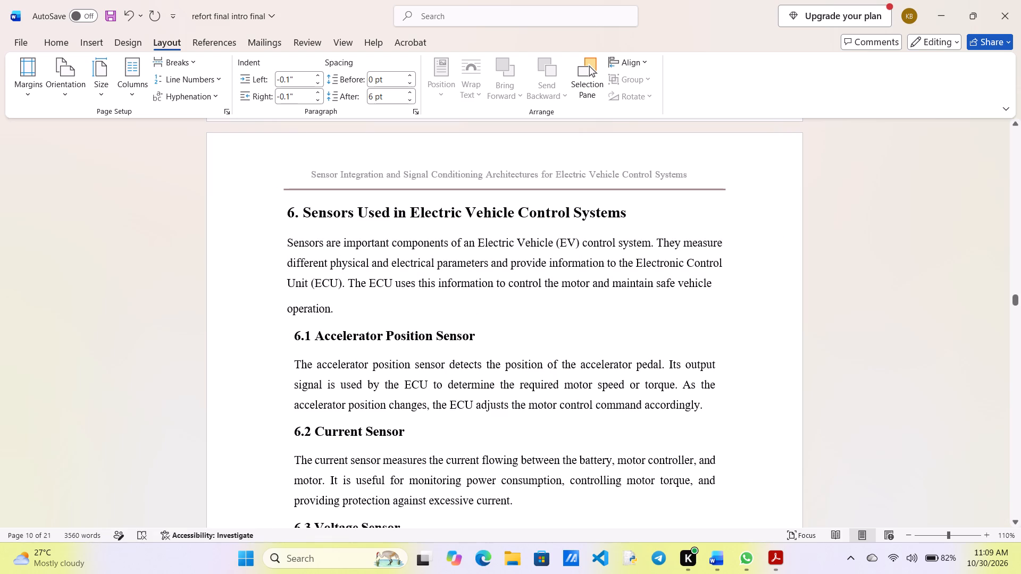
pyautogui.press('BackSpace')
pyautogui.press('BackSpace')
pyautogui.press('BackSpace')
pyautogui.press('BackSpace')
pyautogui.press('BackSpace')
pyautogui.press('BackSpace')
pyautogui.press('BackSpace')
pyautogui.press('BackSpace')
pyautogui.press('BackSpace')
pyautogui.press('BackSpace')
pyautogui.press('BackSpace')
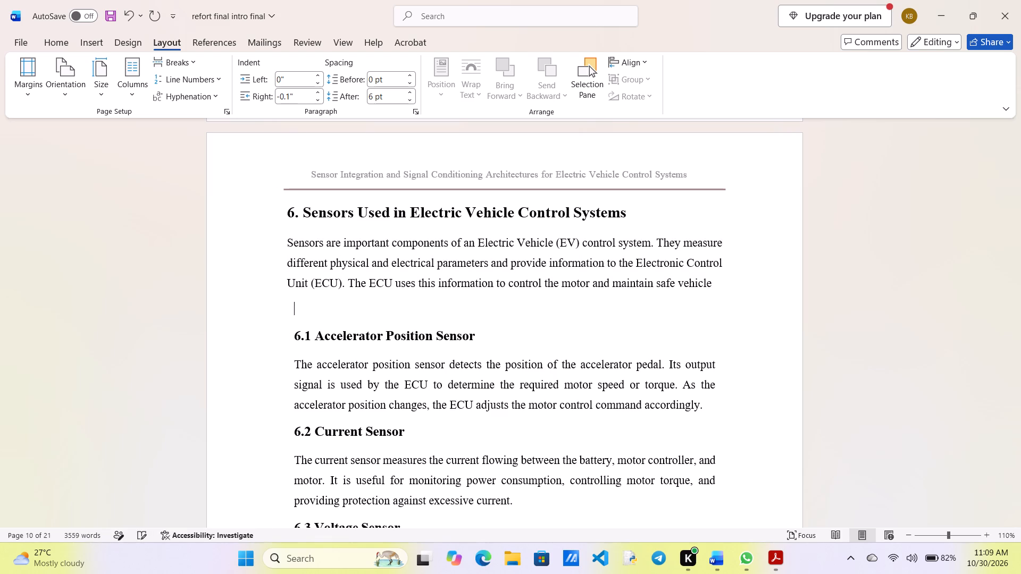
pyautogui.press('BackSpace')
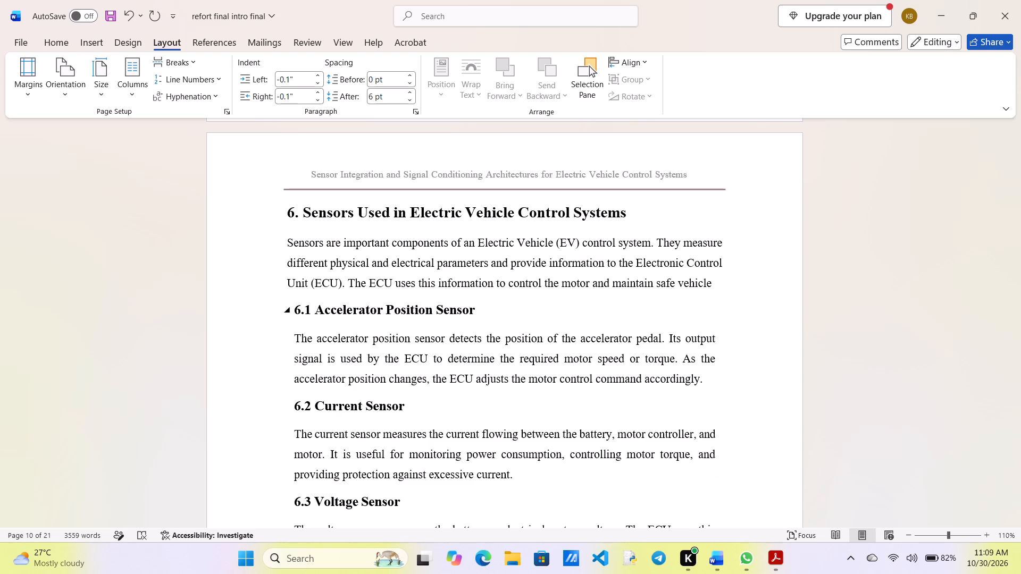
pyautogui.press('space')
pyautogui.write('operatio')
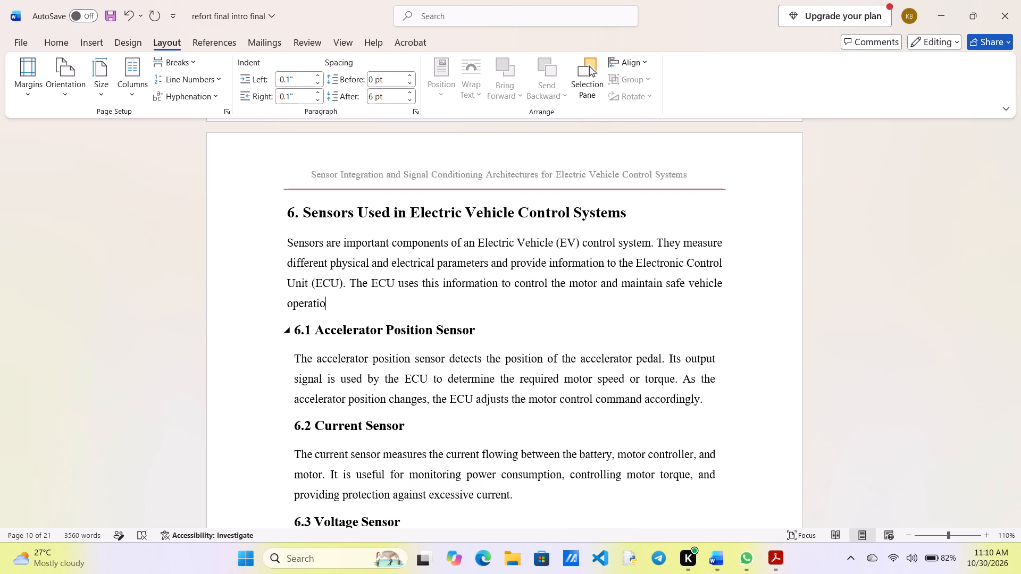
pyautogui.press('n')
pyautogui.press('.')
# Delete the empty line between the Temperature Sensor text and heading 6.5 Motor Speed Sensor.
pyautogui.scroll(-1, 425, 370)
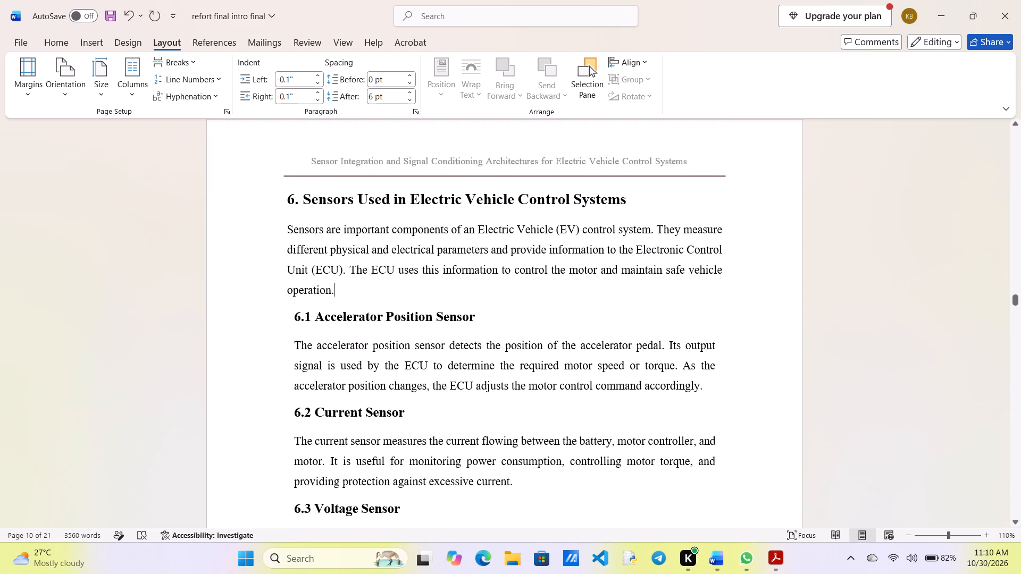
pyautogui.scroll(1, 425, 370)
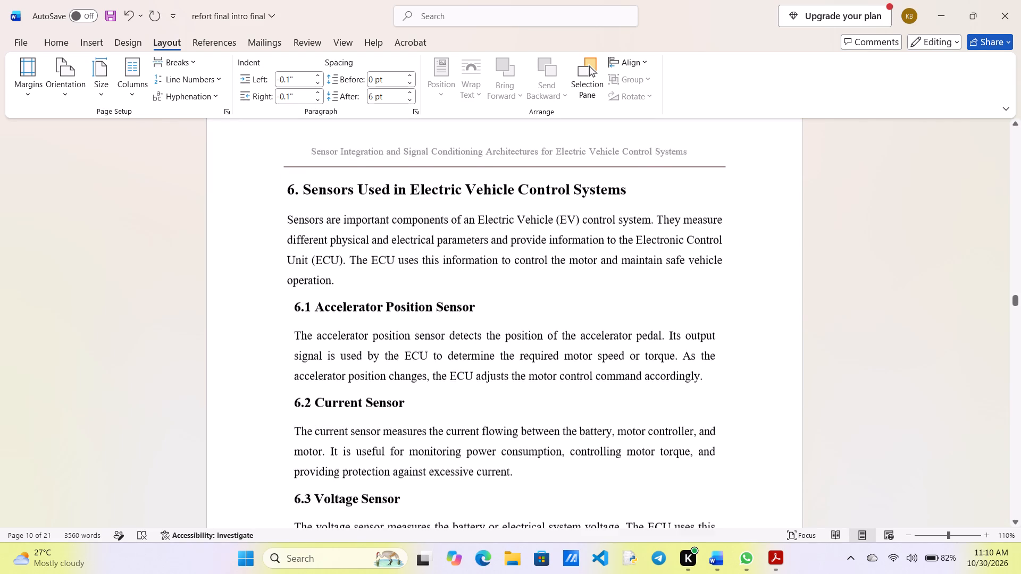
pyautogui.scroll(1, 425, 370)
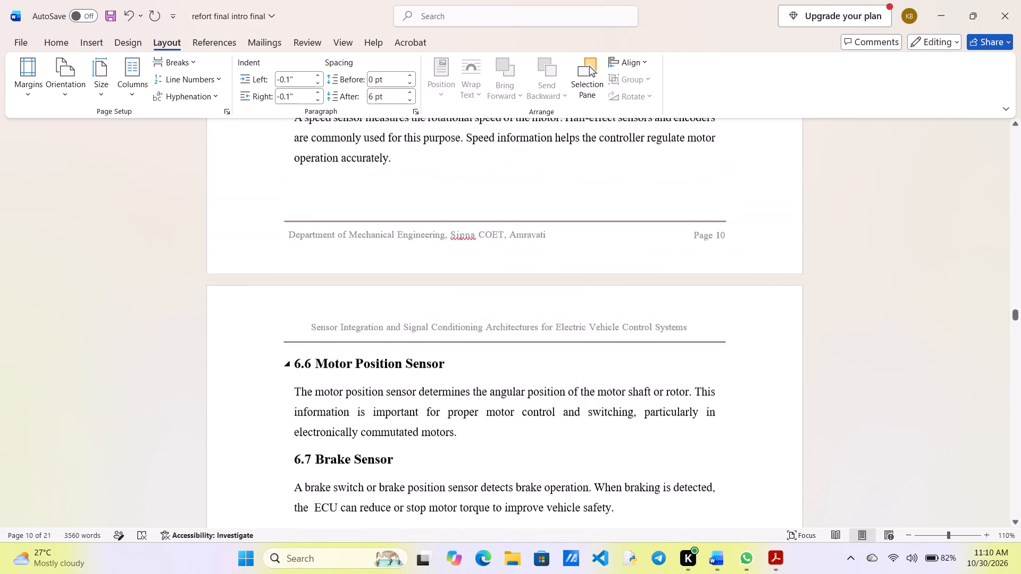
pyautogui.scroll(3, 425, 370)
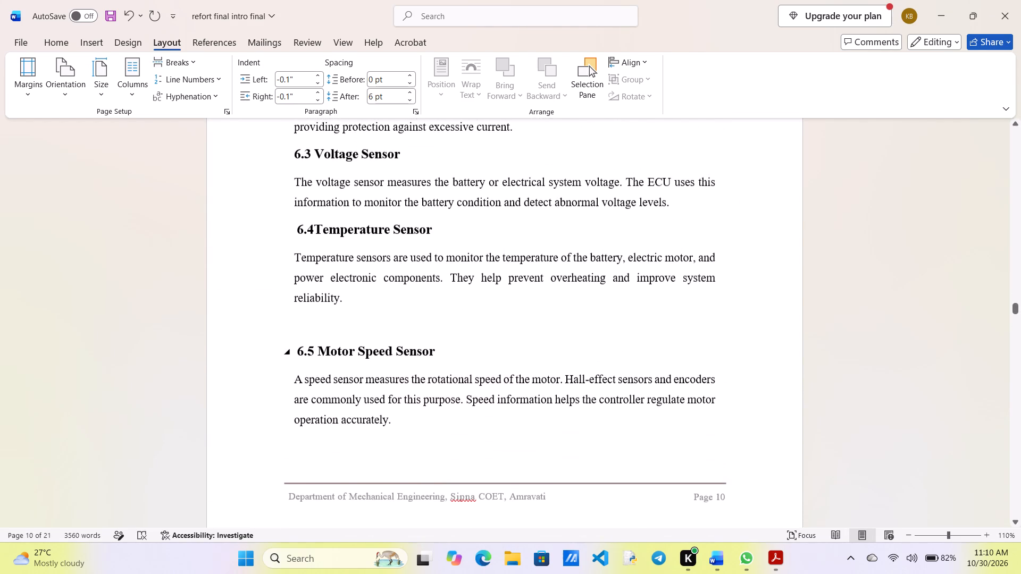
pyautogui.click(314, 326)
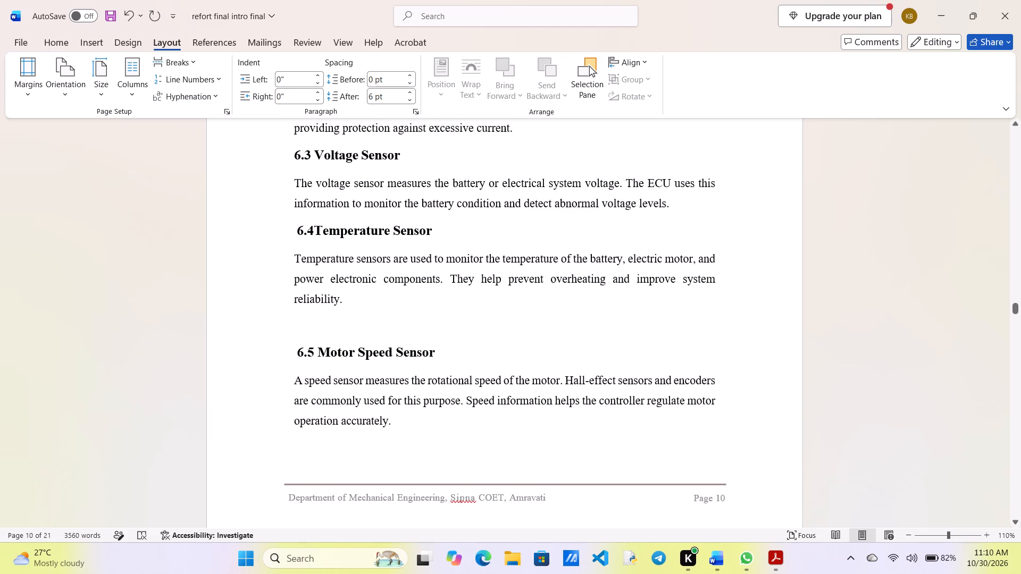
pyautogui.press('BackSpace')
# Set the left and right indents of sections 6.1 to 6.5, headings and text, to -0.1".
pyautogui.scroll(2, 314, 326)
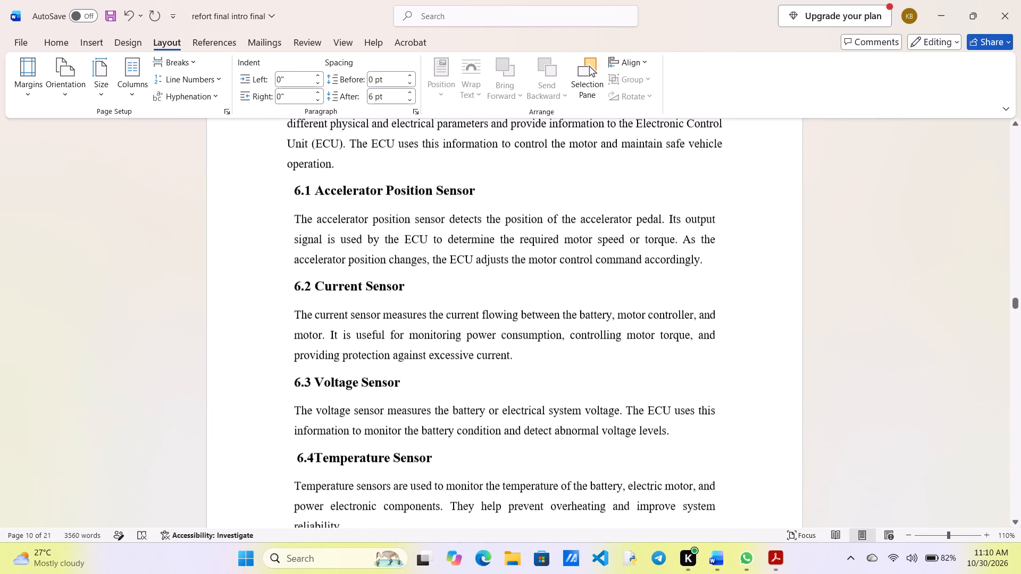
pyautogui.scroll(1, 314, 326)
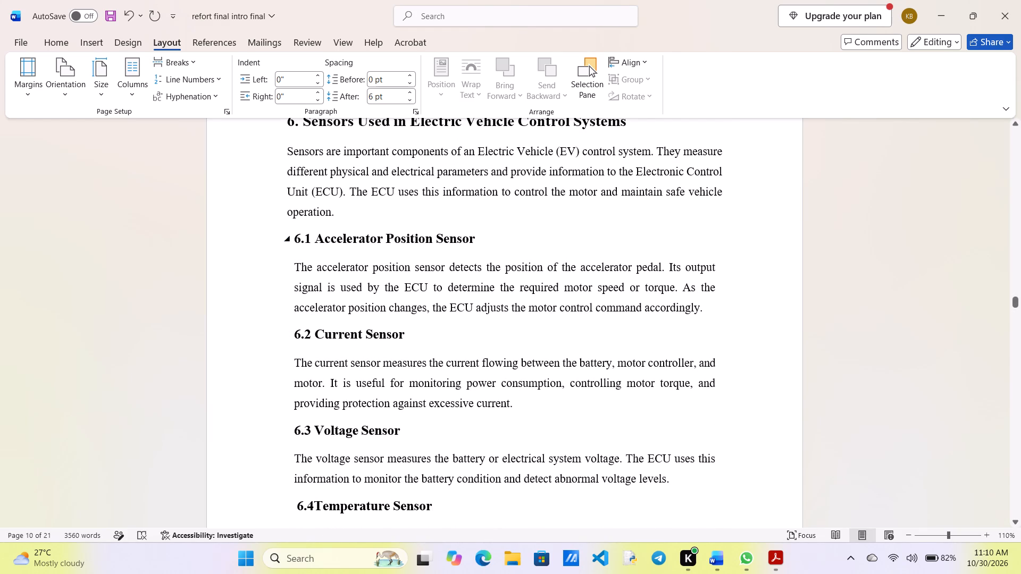
pyautogui.moveTo(294, 234); pyautogui.dragTo(419, 460)
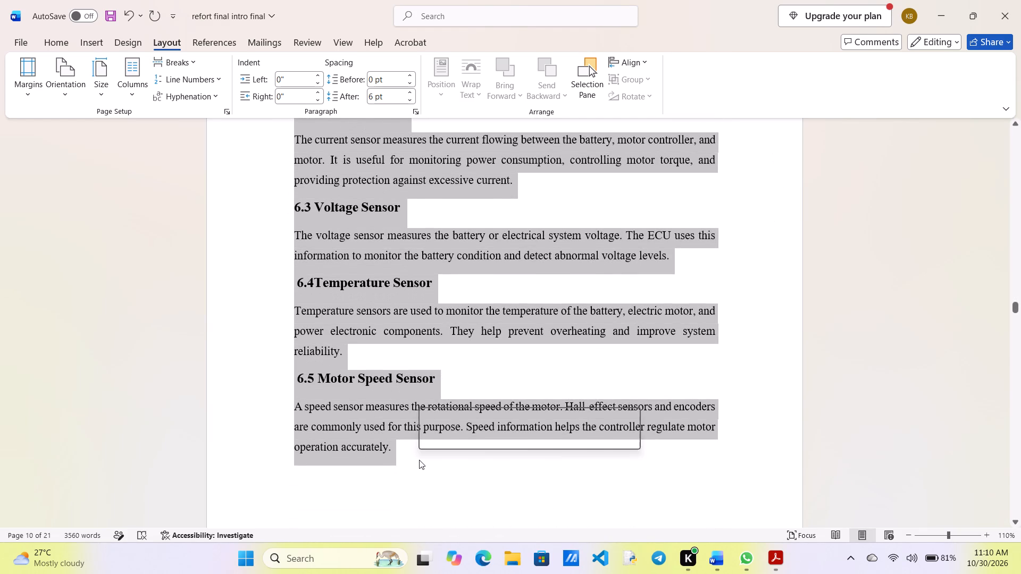
pyautogui.click(314, 82)
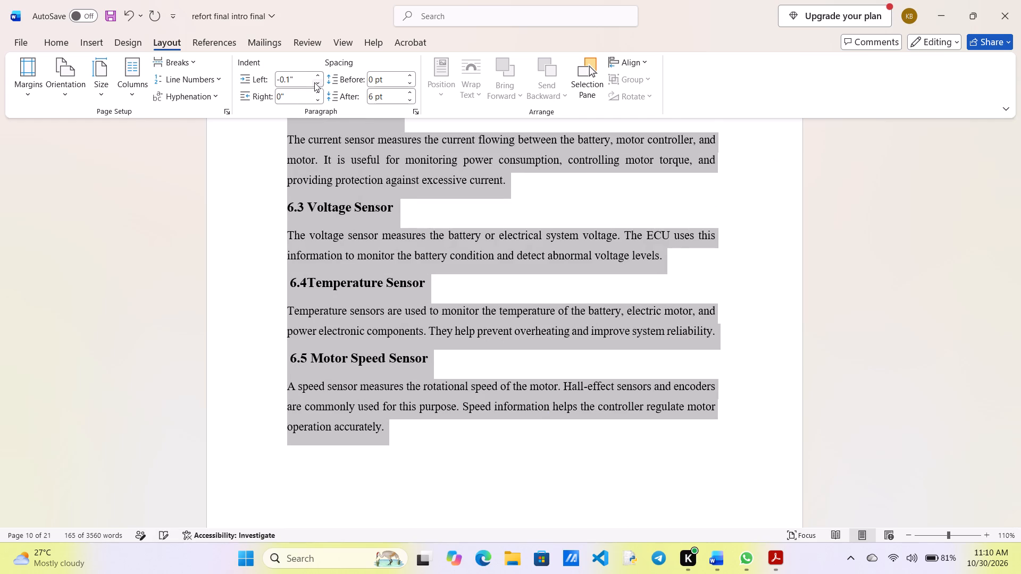
pyautogui.scroll(2, 400, 252)
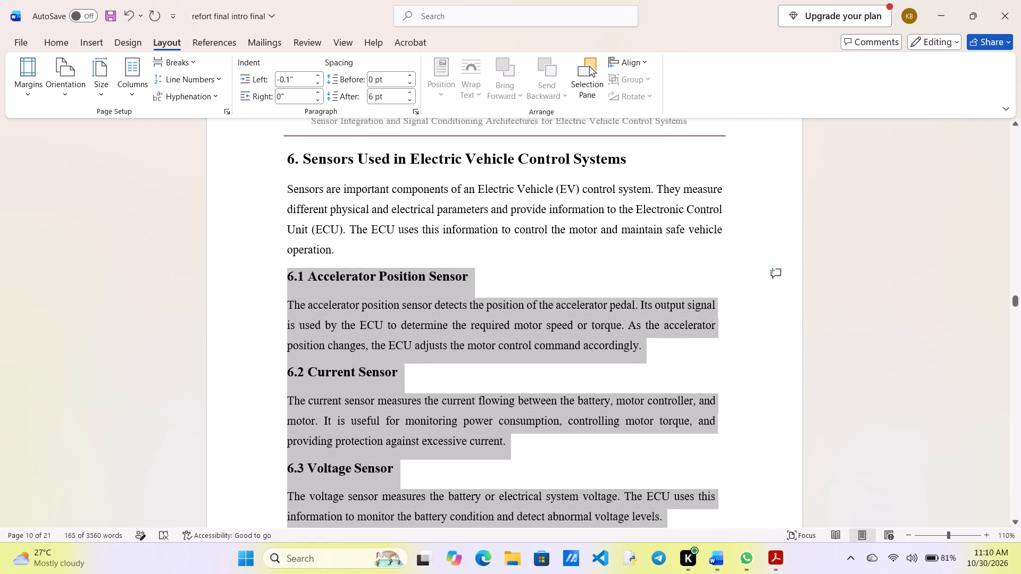
pyautogui.click(316, 98)
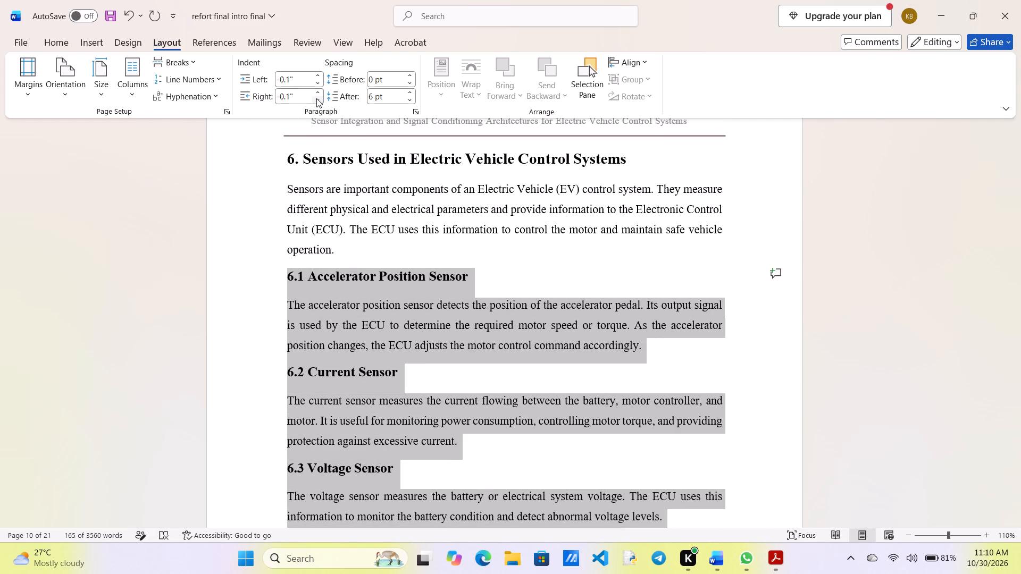
# Remove the number 6.6 from the heading "Motor Position Sensor" at the start of page 11.
pyautogui.scroll(-3, 427, 300)
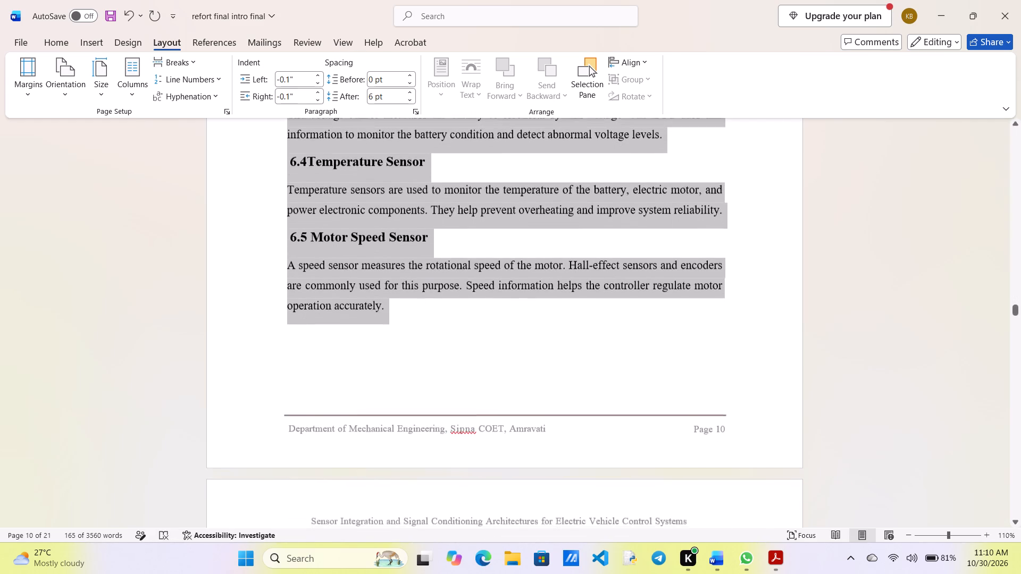
pyautogui.scroll(-1, 427, 300)
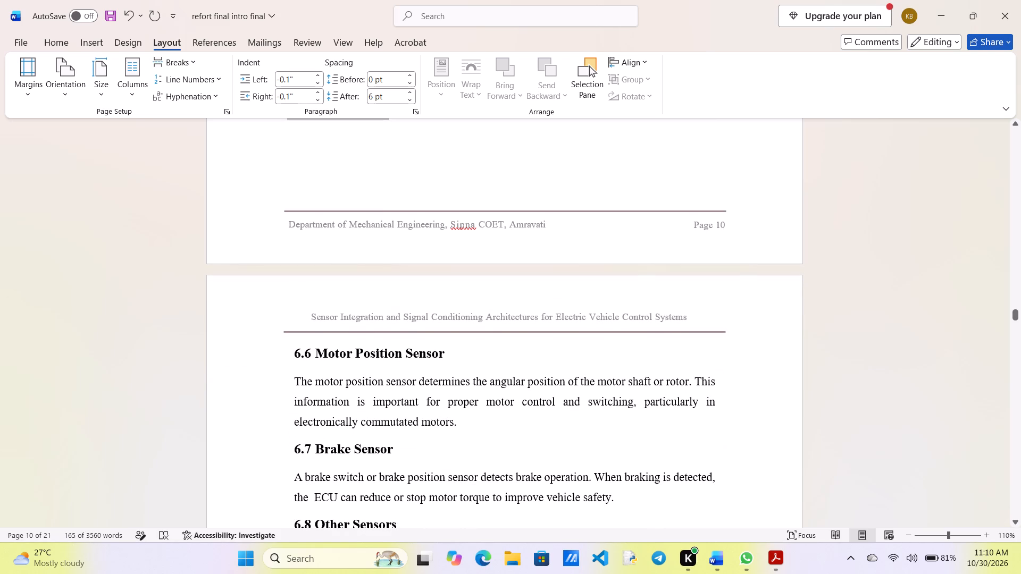
pyautogui.click(293, 357)
pyautogui.press('Left')
pyautogui.press('Left')
pyautogui.press('Left')
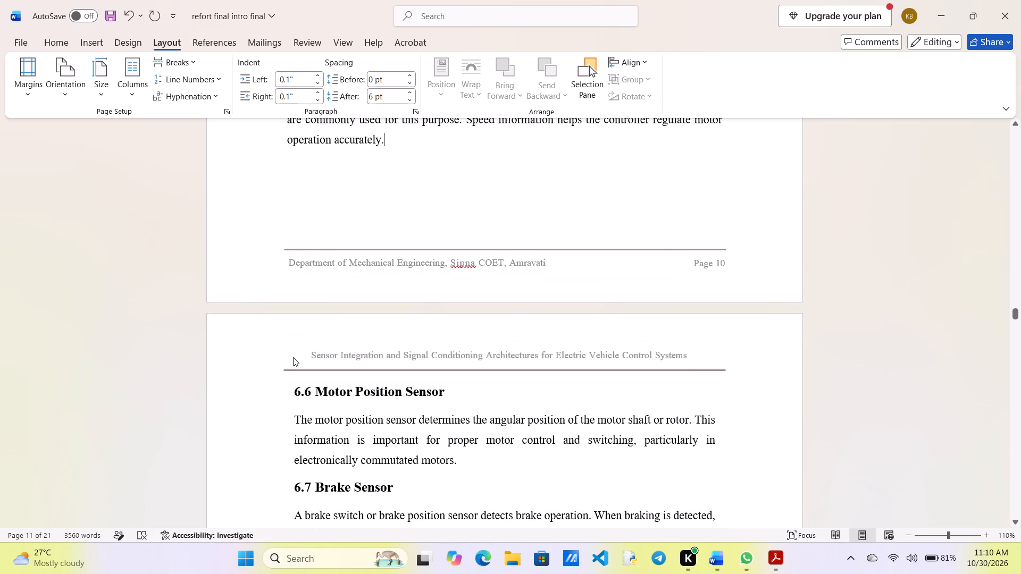
pyautogui.press('Right')
pyautogui.click(291, 387)
pyautogui.click(291, 387)
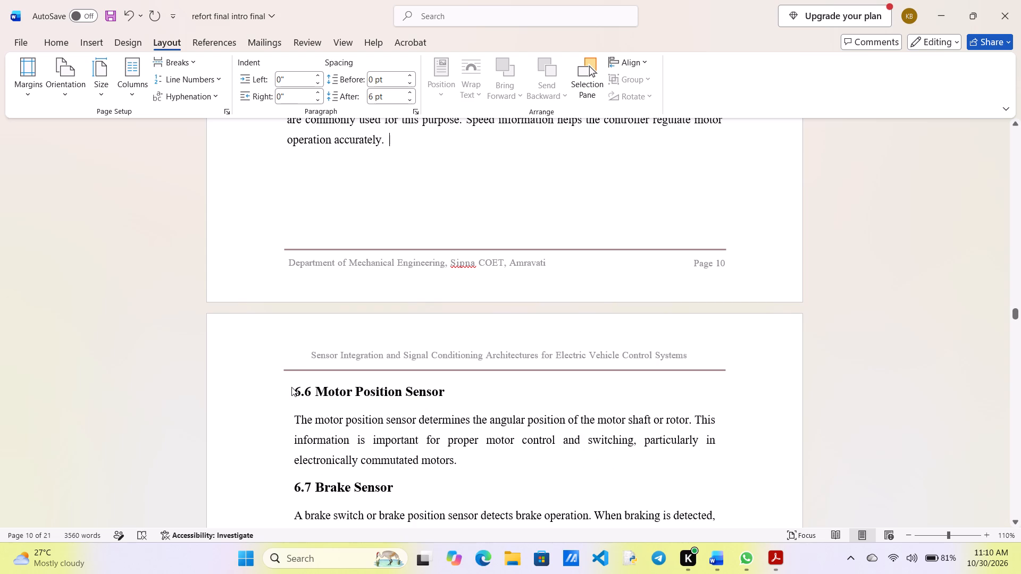
pyautogui.click(294, 388)
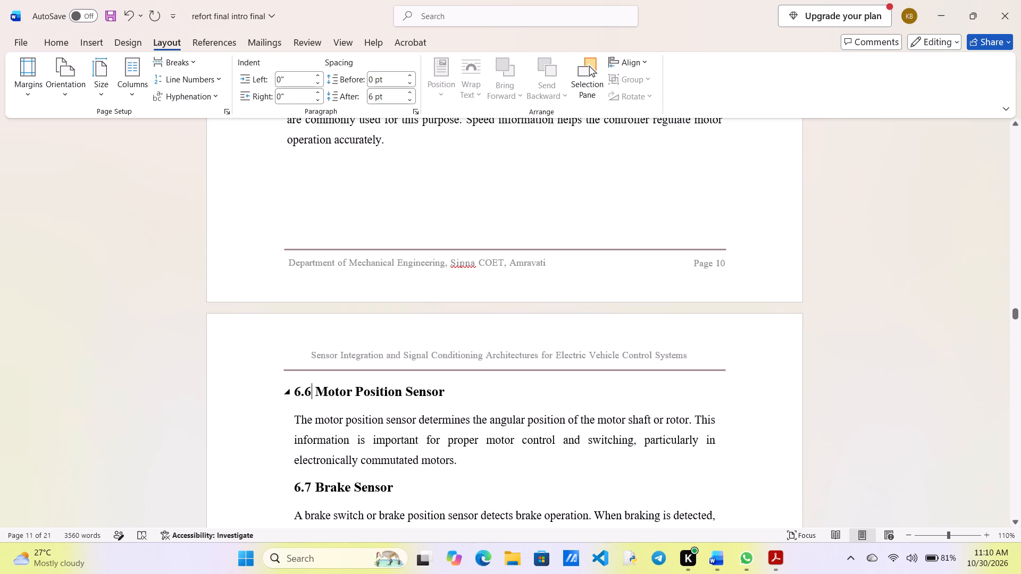
pyautogui.click(292, 388)
pyautogui.click(292, 388)
pyautogui.click(292, 388)
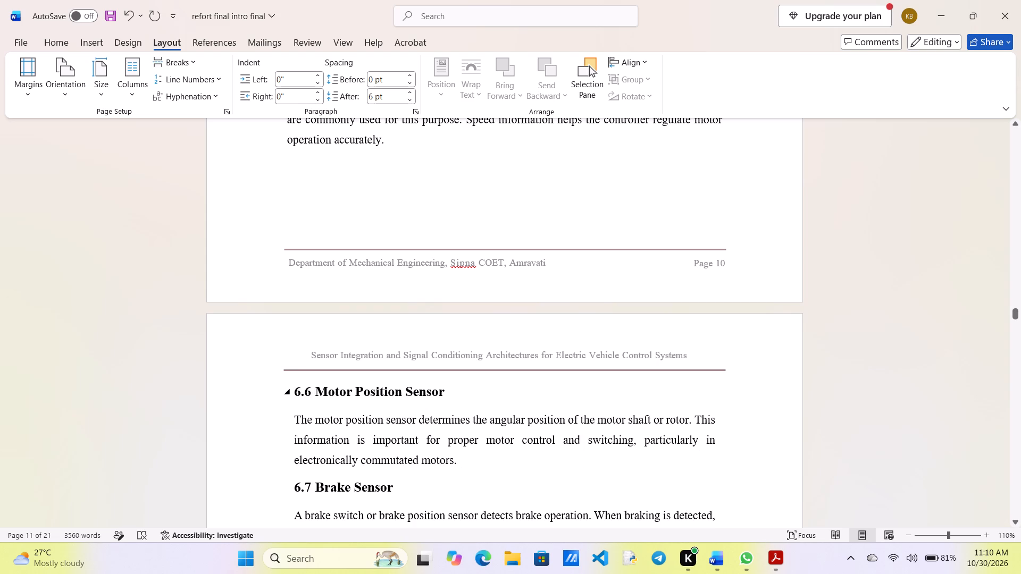
pyautogui.click(295, 390)
pyautogui.click(295, 390)
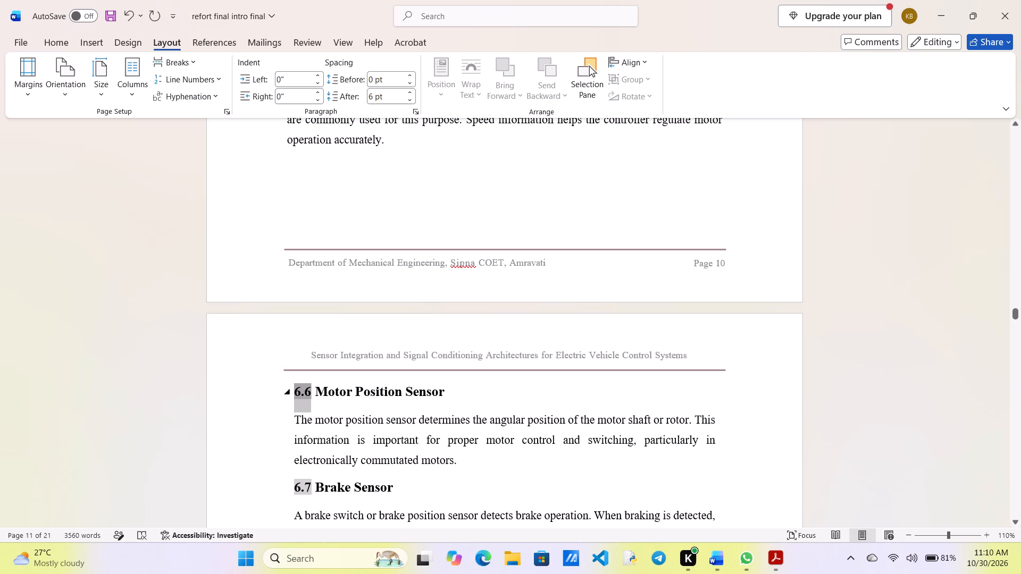
pyautogui.click(319, 390)
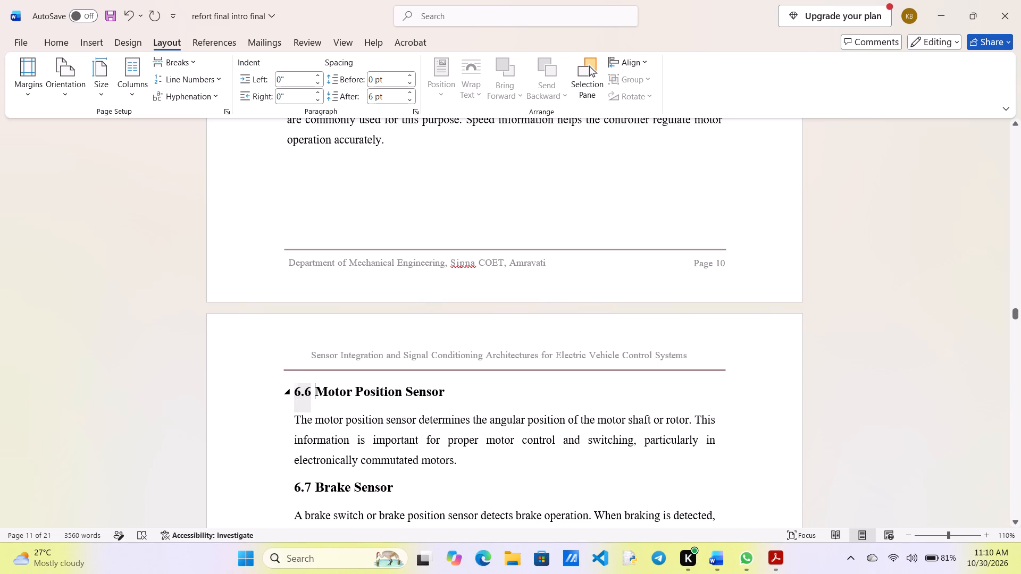
pyautogui.press('BackSpace')
pyautogui.press('BackSpace')
pyautogui.press('BackSpace')
pyautogui.press('BackSpace')
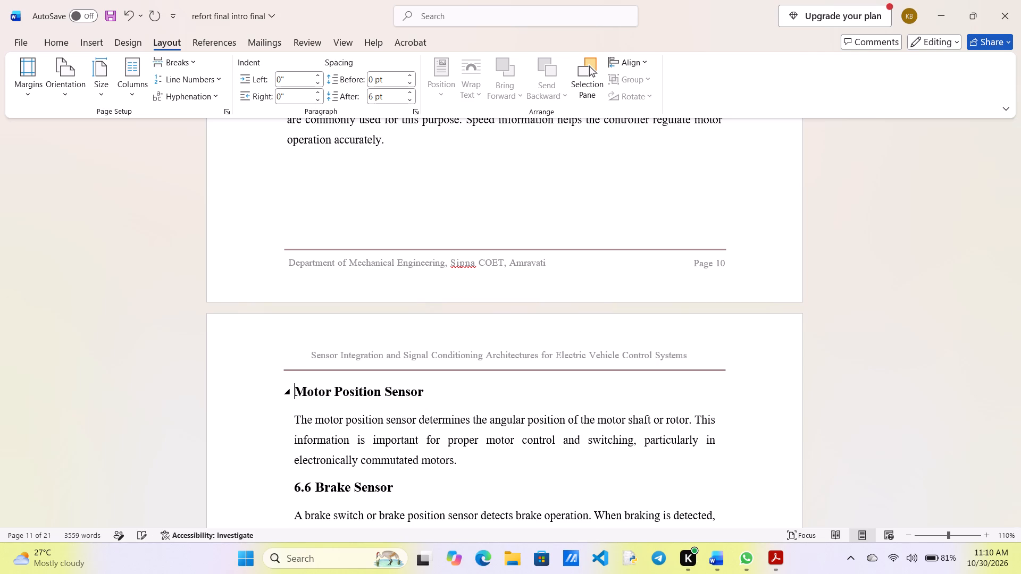
pyautogui.press('BackSpace')
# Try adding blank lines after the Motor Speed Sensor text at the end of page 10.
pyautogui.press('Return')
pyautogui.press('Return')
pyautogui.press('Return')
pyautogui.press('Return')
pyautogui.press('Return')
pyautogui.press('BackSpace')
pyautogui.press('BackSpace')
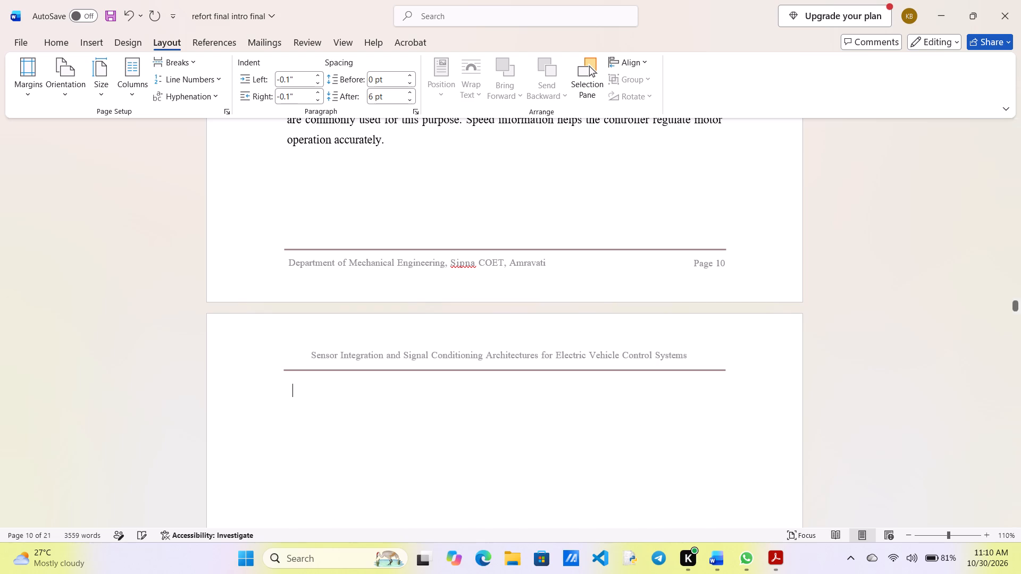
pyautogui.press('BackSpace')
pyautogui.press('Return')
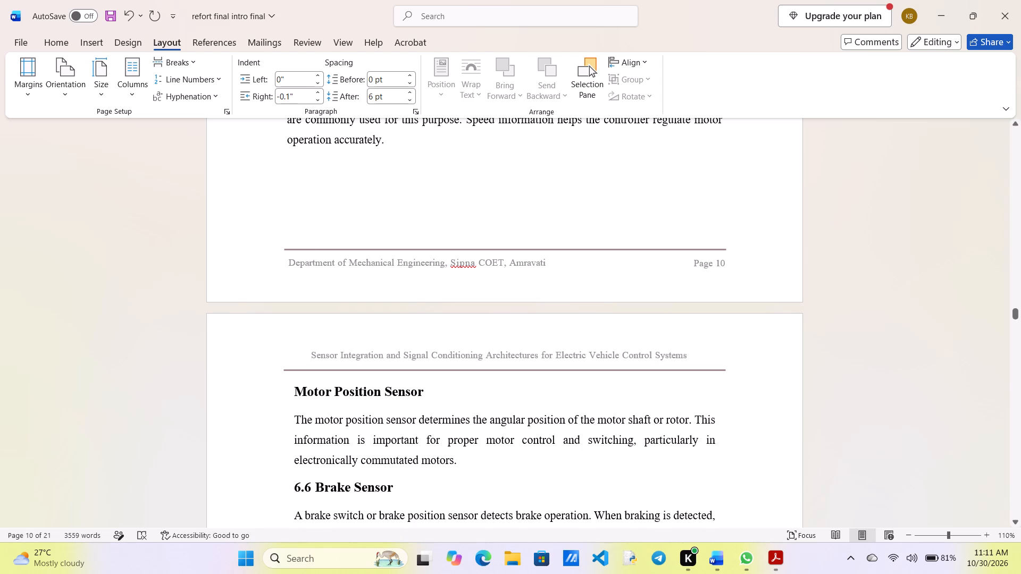
# Undo the blank-line attempts after the Motor Speed Sensor text and the removal of number 6.6 from the Motor Position Sensor heading.
pyautogui.click(129, 12)
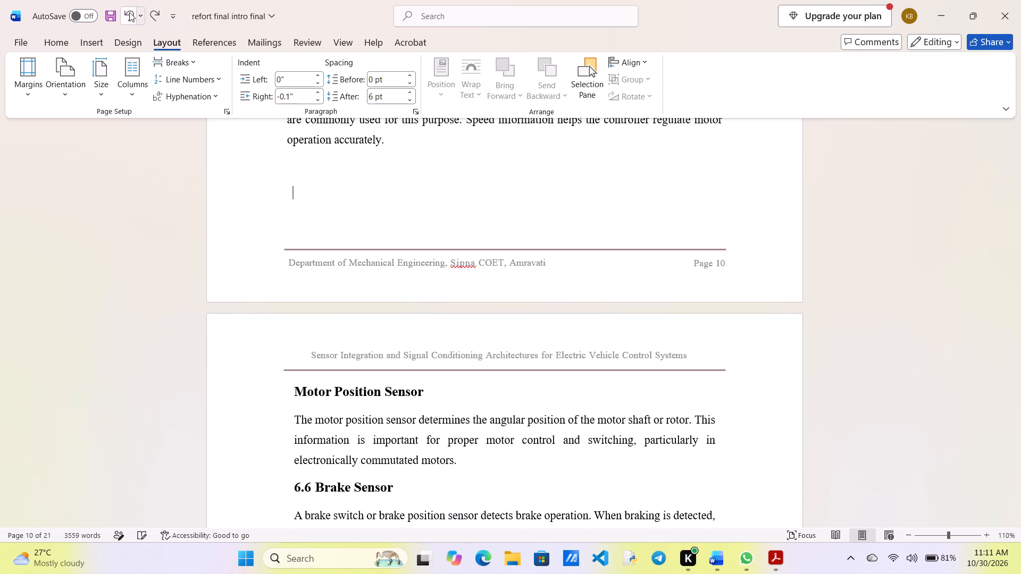
pyautogui.click(129, 12)
pyautogui.tripleClick(129, 12)
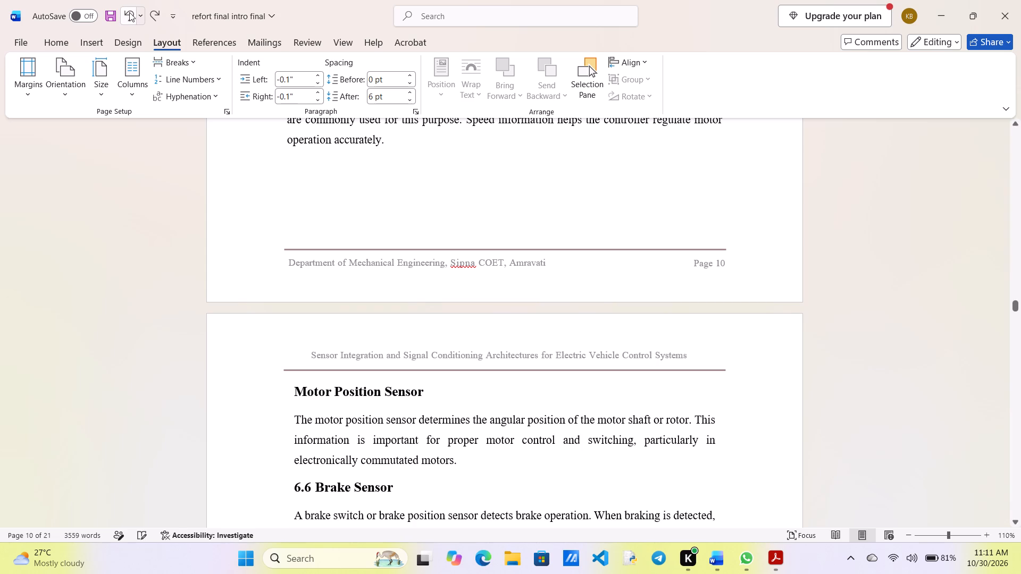
pyautogui.click(129, 12)
pyautogui.click(129, 12)
pyautogui.click(129, 12)
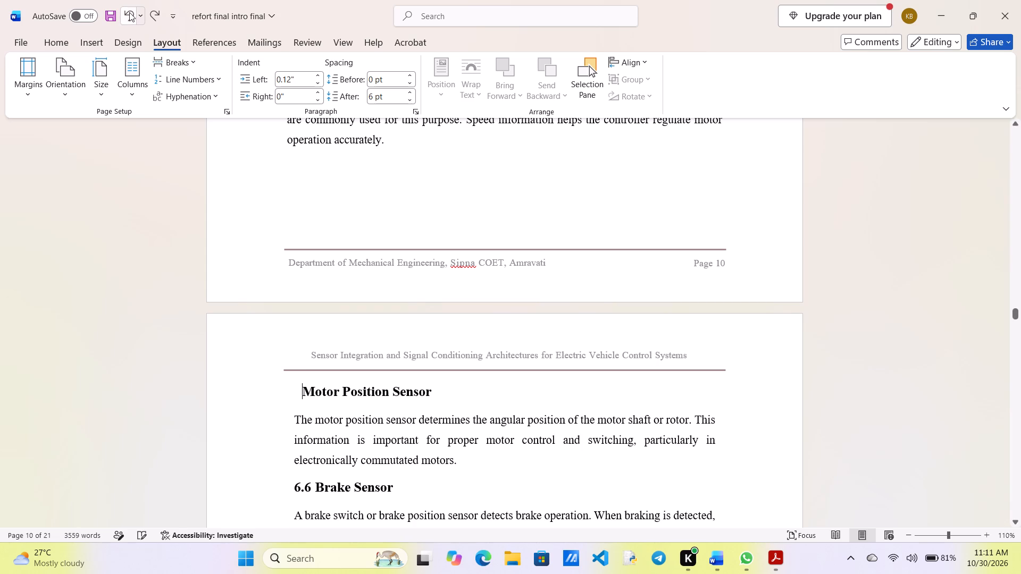
pyautogui.click(129, 12)
pyautogui.click(129, 12)
pyautogui.click(129, 12)
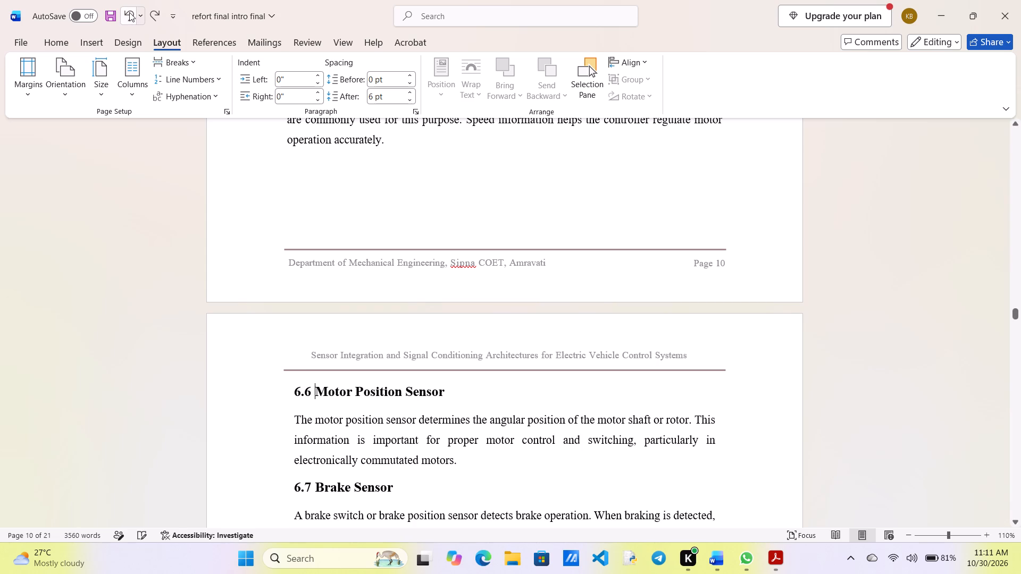
# Set the left indent to 0.1" and the right indent to -0.1" across sections 6.6 to 6.8, headings and text.
pyautogui.scroll(-1, 281, 292)
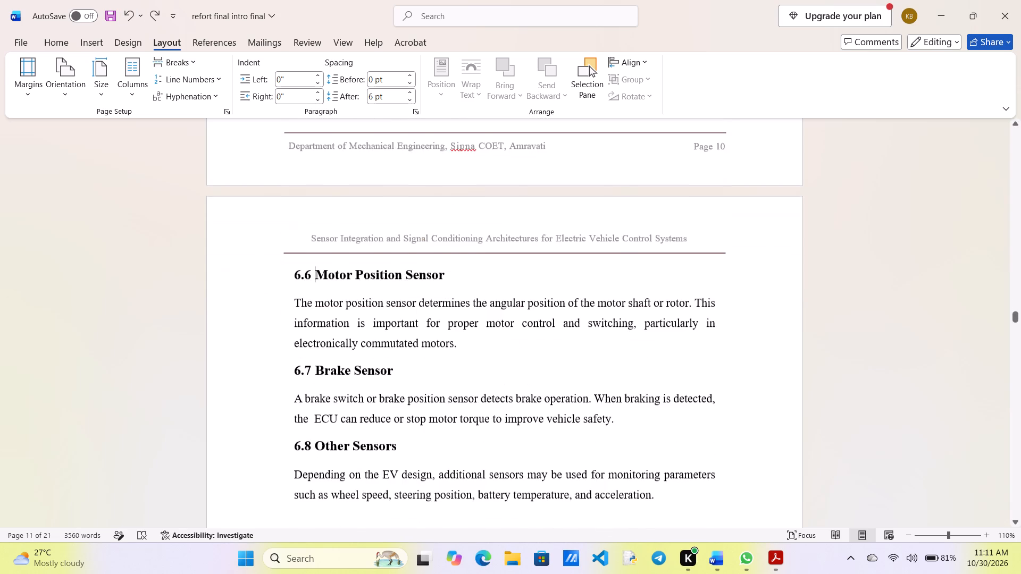
pyautogui.scroll(-1, 281, 292)
pyautogui.hscroll(1, 281, 292)
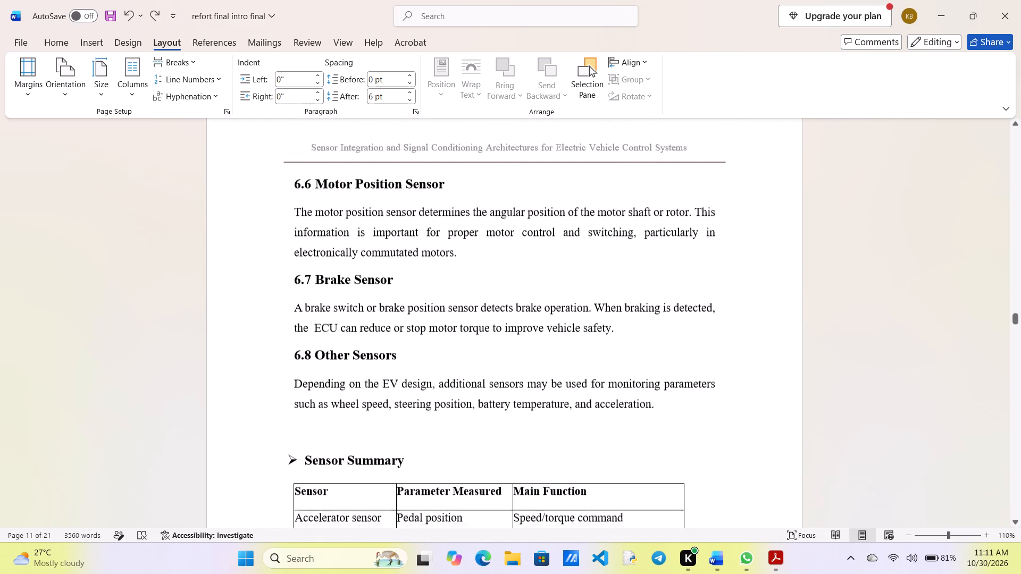
pyautogui.hscroll(1, 281, 292)
pyautogui.moveTo(292, 195); pyautogui.dragTo(419, 364)
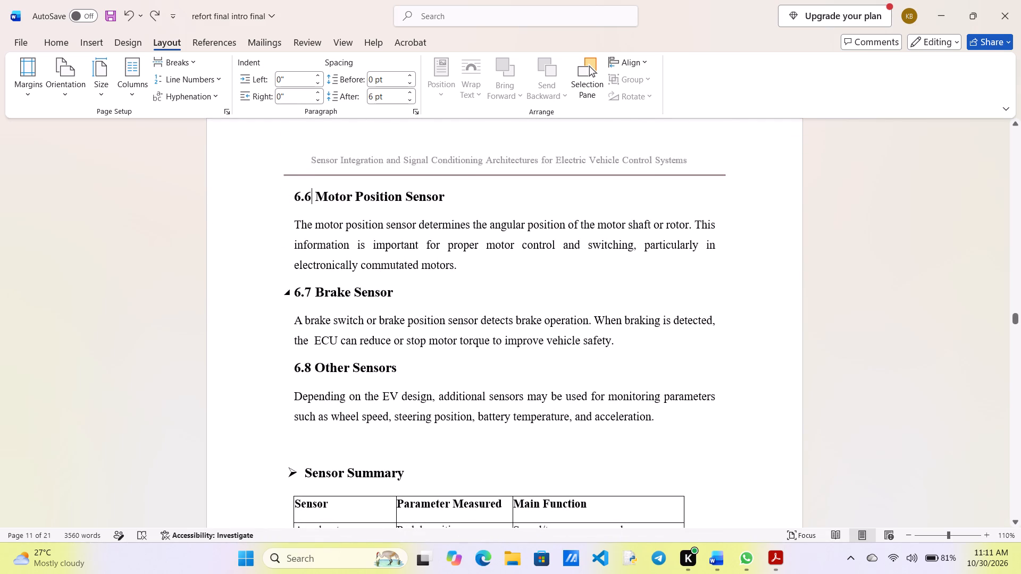
pyautogui.moveTo(419, 364); pyautogui.dragTo(361, 273)
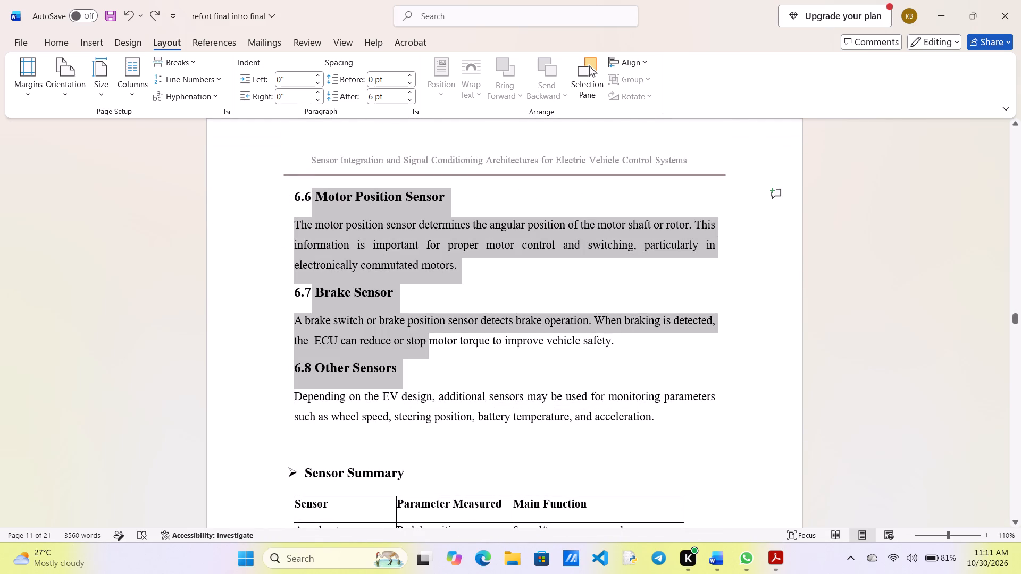
pyautogui.moveTo(361, 273); pyautogui.dragTo(290, 189)
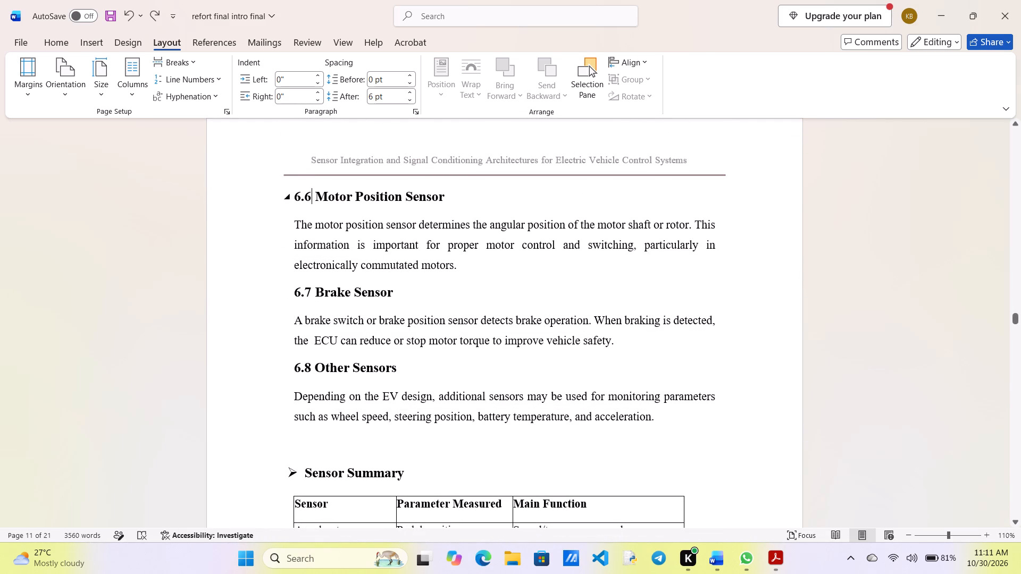
pyautogui.moveTo(292, 193); pyautogui.dragTo(622, 434)
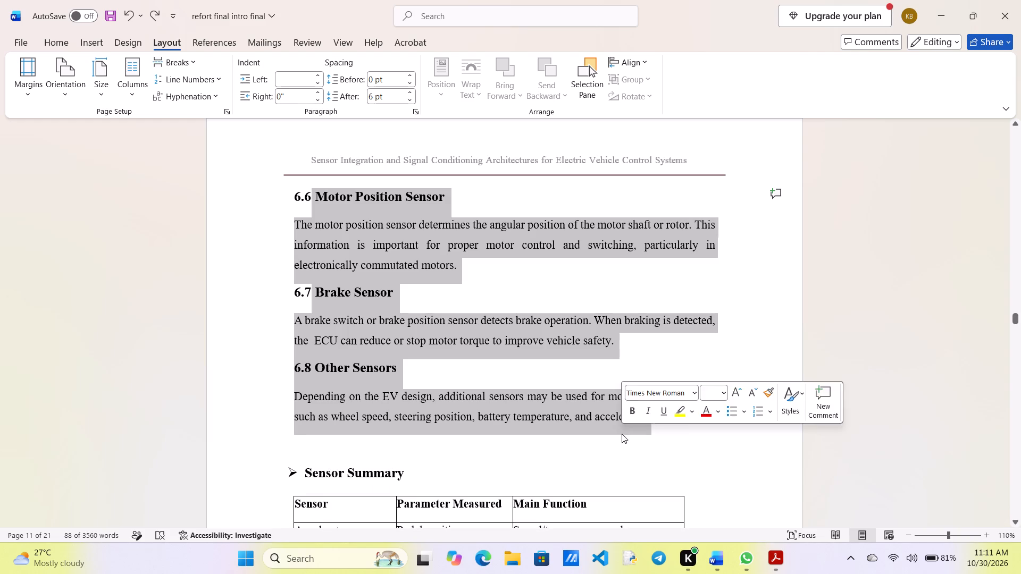
pyautogui.click(317, 84)
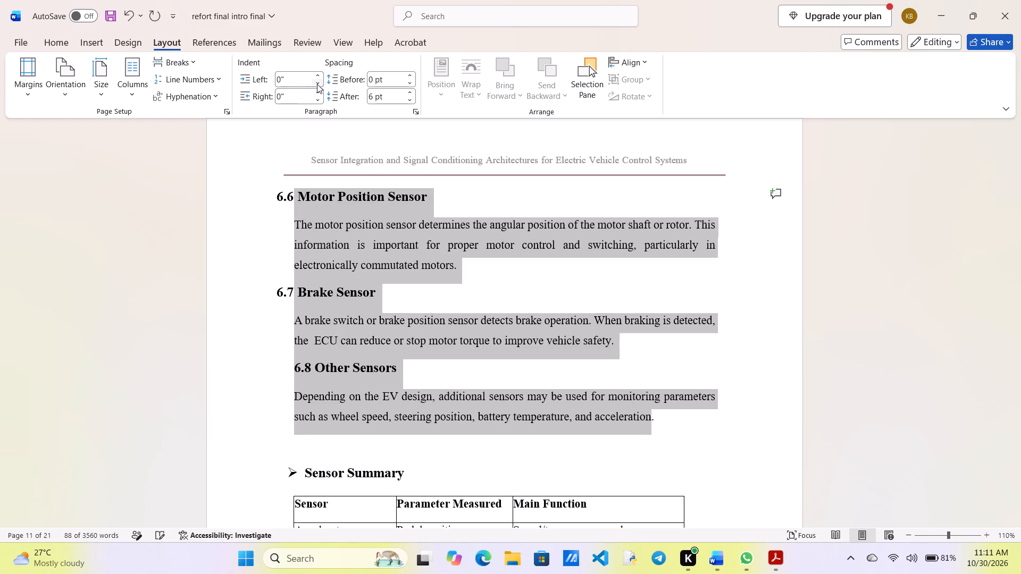
pyautogui.click(319, 72)
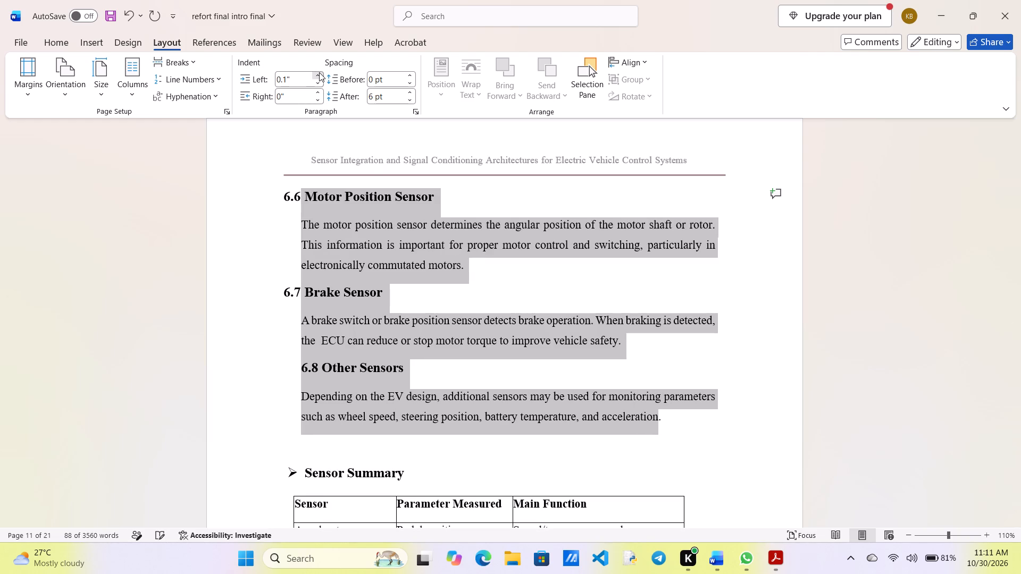
pyautogui.click(319, 103)
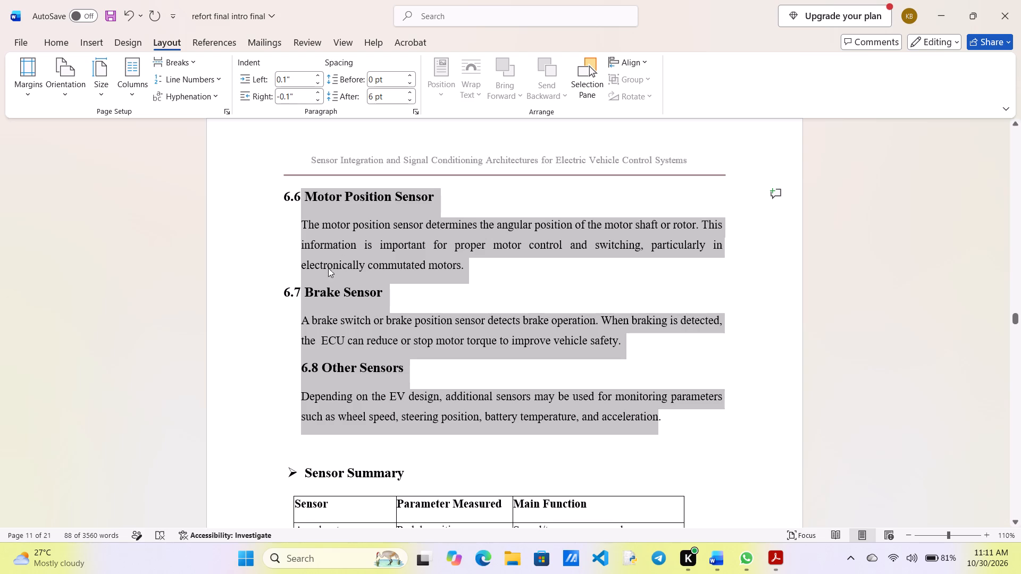
pyautogui.click(284, 221)
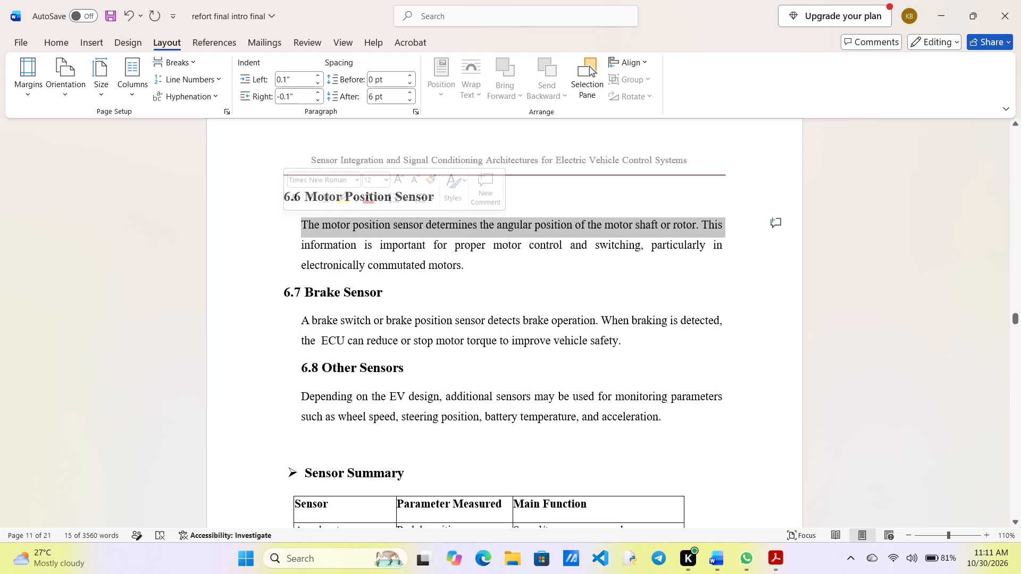
pyautogui.click(274, 240)
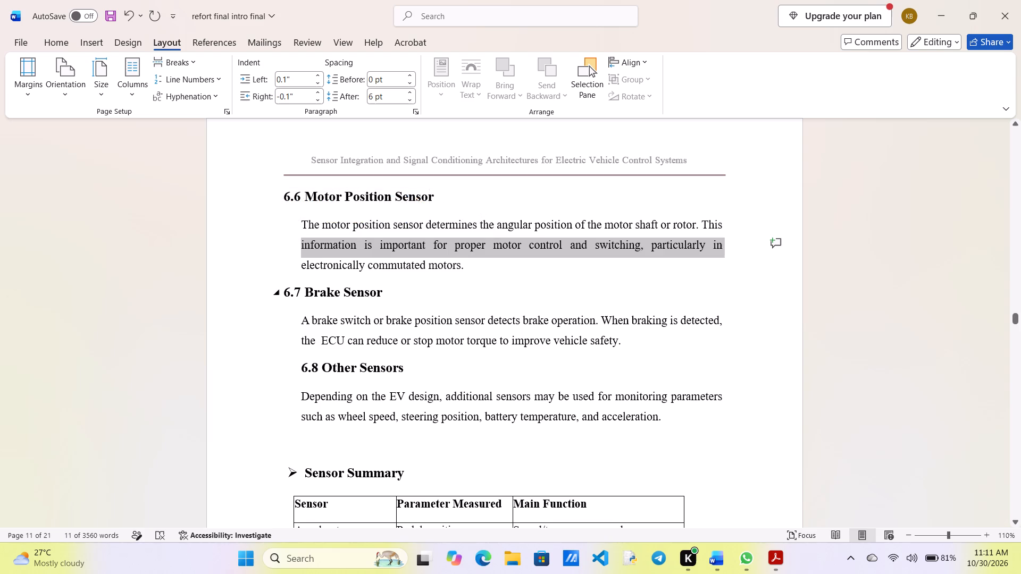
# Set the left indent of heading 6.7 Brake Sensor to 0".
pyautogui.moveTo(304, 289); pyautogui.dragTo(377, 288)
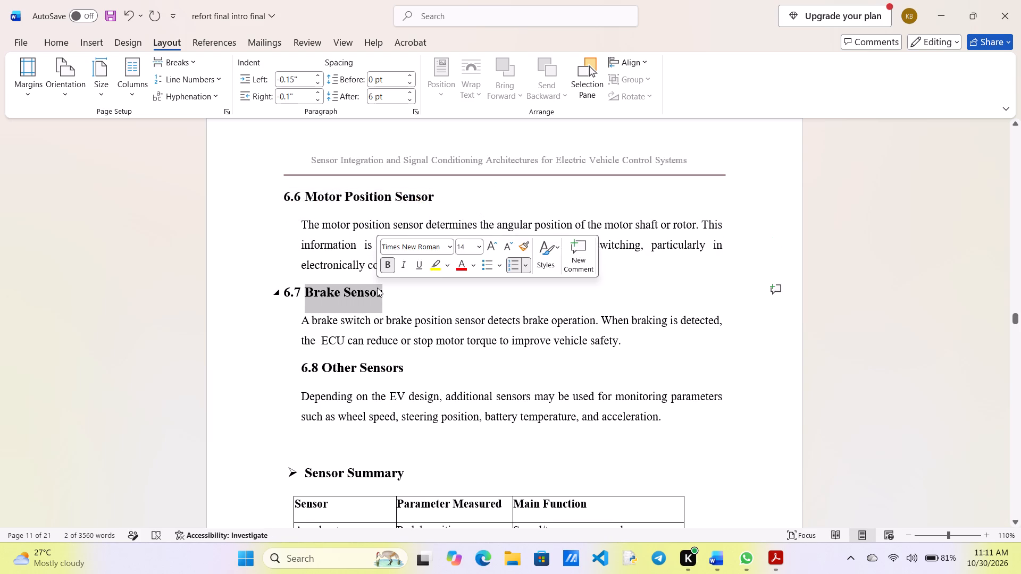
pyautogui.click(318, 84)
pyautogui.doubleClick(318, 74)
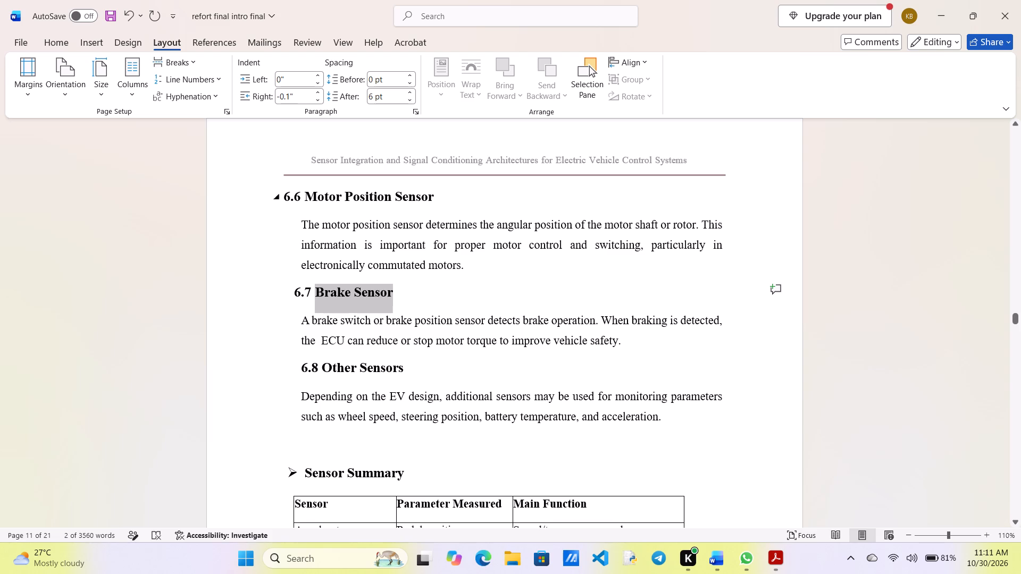
# Set heading 6.6 Motor Position Sensor to a left indent of -0.1" and a right indent of -0.2".
pyautogui.moveTo(306, 191); pyautogui.dragTo(420, 191)
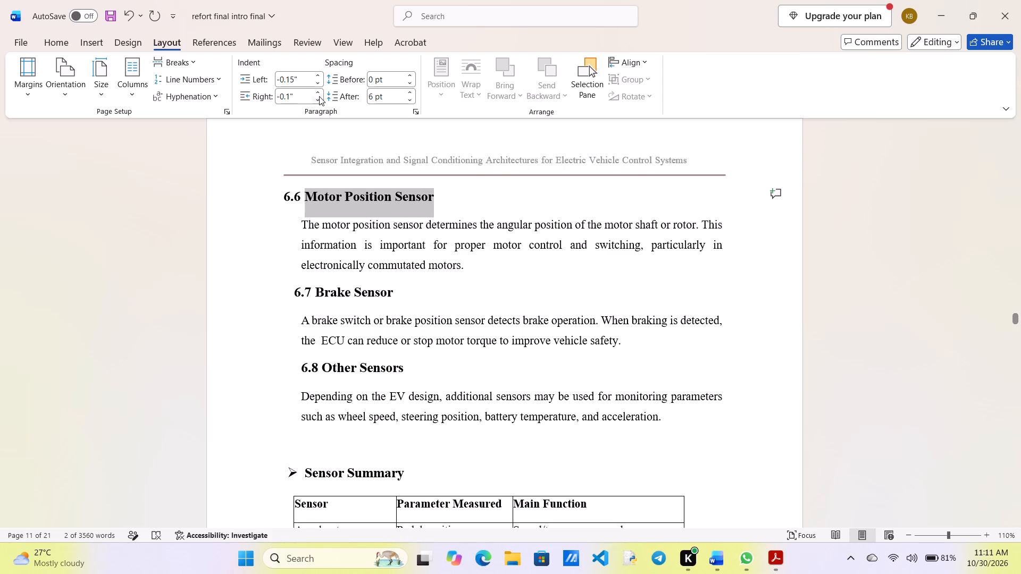
pyautogui.click(316, 83)
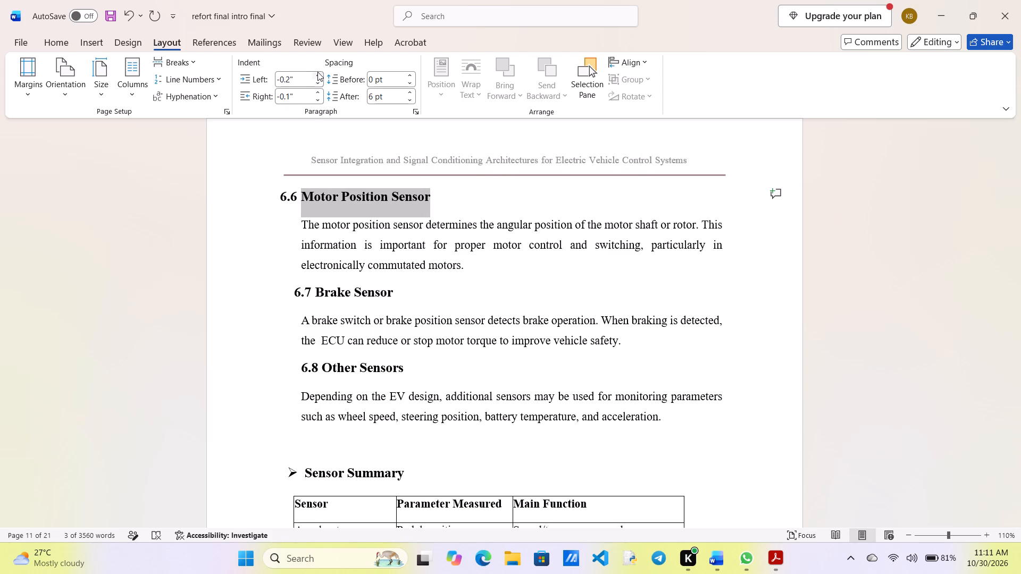
pyautogui.click(318, 97)
pyautogui.click(319, 72)
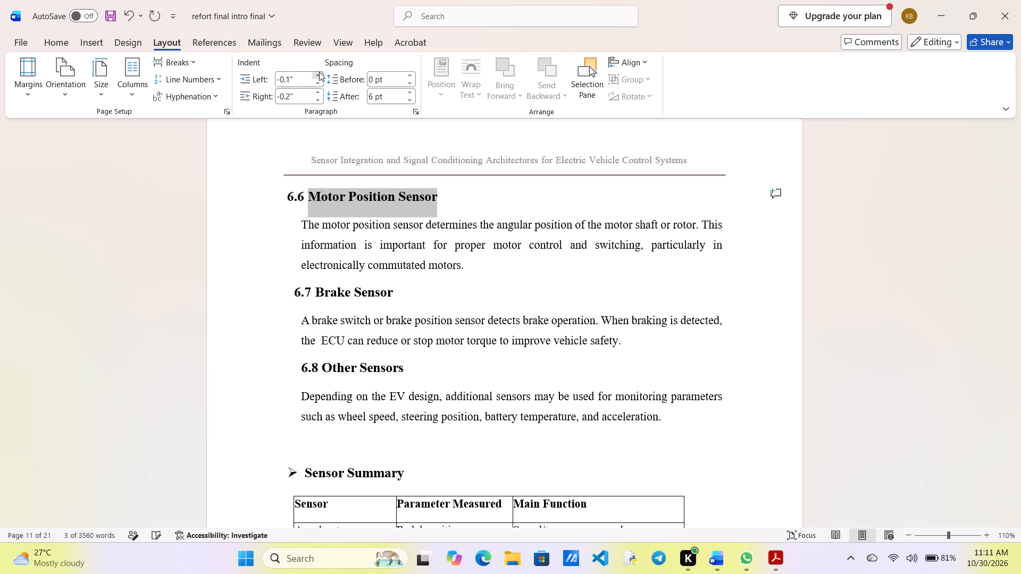
pyautogui.click(319, 72)
pyautogui.click(320, 83)
# Set the left indent of heading 6.7 Brake Sensor to -0.1".
pyautogui.moveTo(313, 289); pyautogui.dragTo(384, 294)
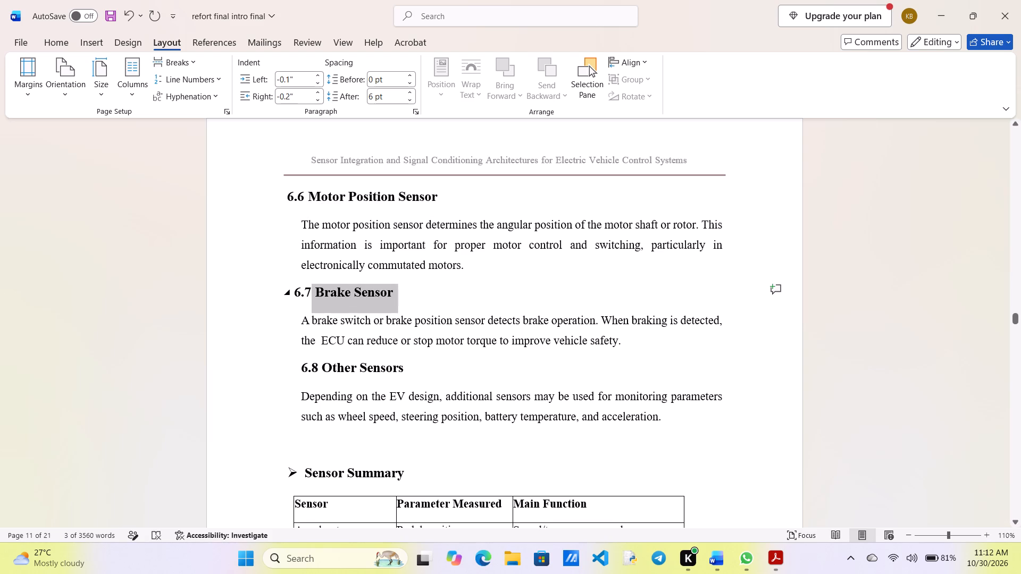
pyautogui.moveTo(384, 294); pyautogui.dragTo(385, 294)
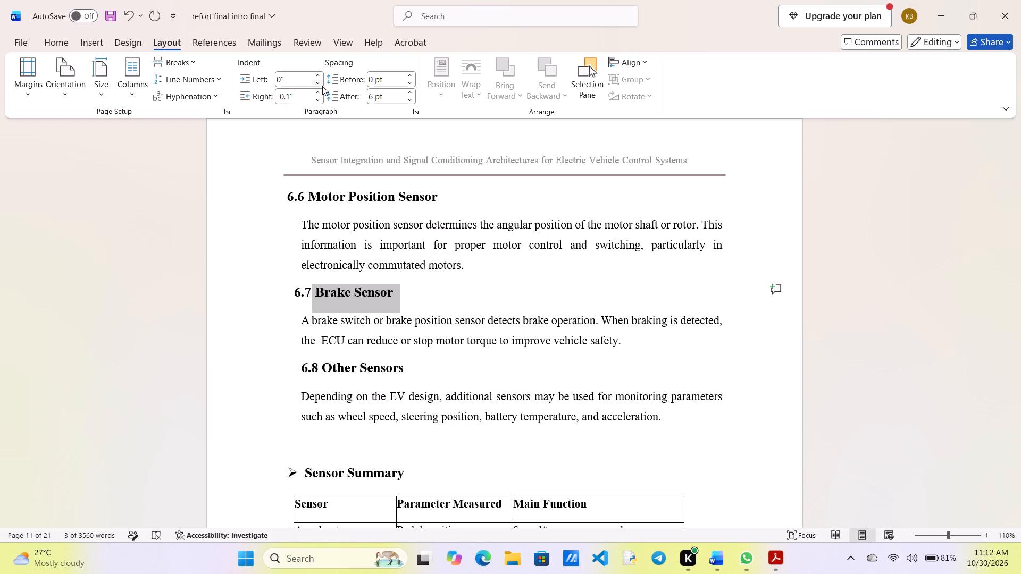
pyautogui.click(321, 85)
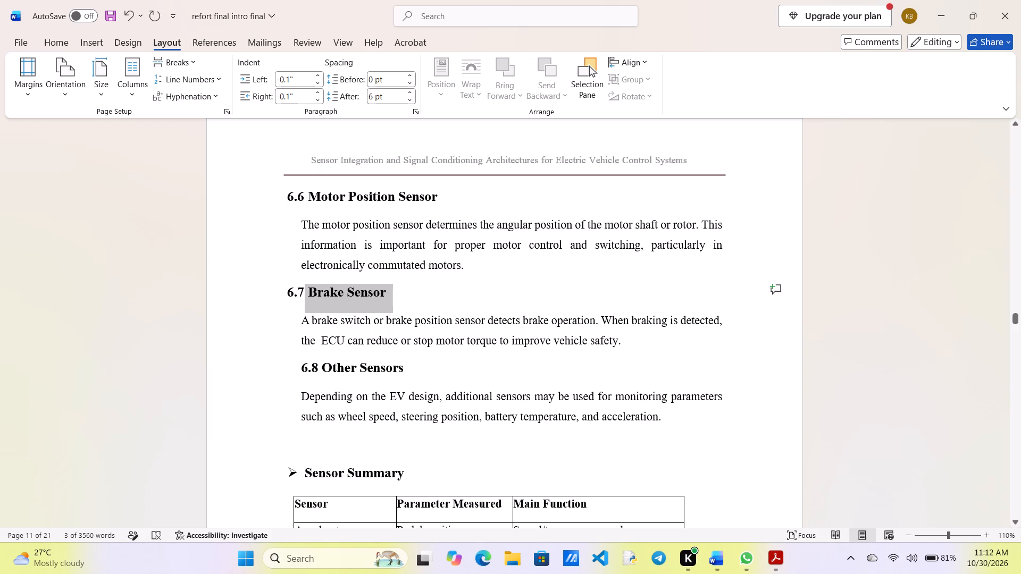
# Set the body paragraphs of sections 6.6 and 6.7 to a left indent of 0" and a right indent of -0.2".
pyautogui.moveTo(304, 227); pyautogui.dragTo(447, 269)
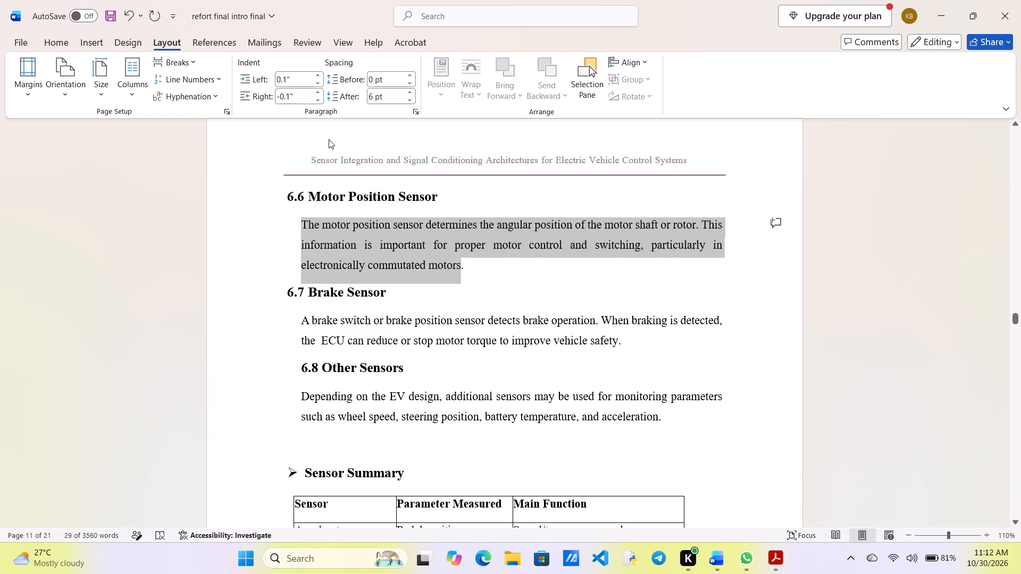
pyautogui.click(322, 84)
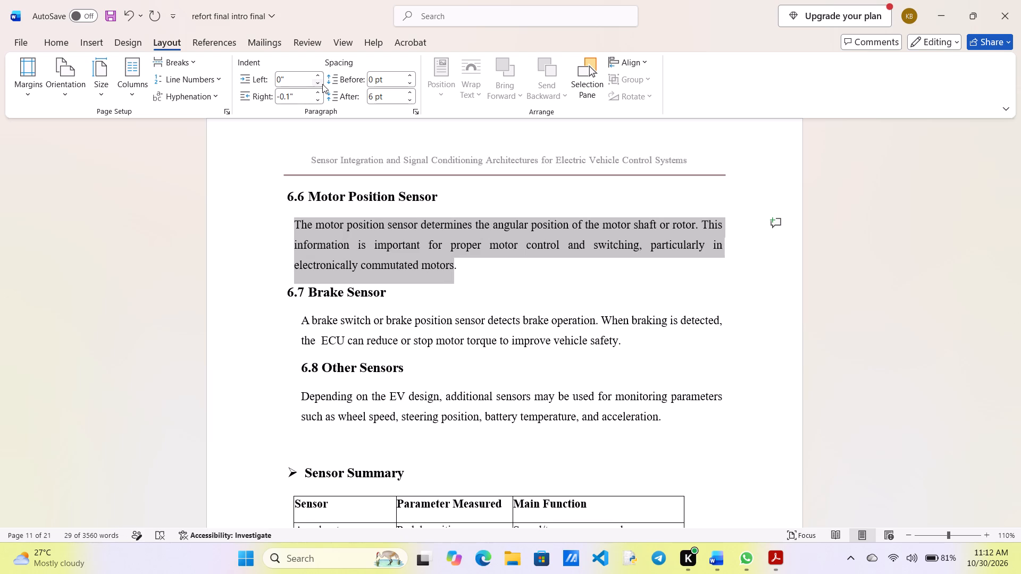
pyautogui.moveTo(303, 321); pyautogui.dragTo(466, 319)
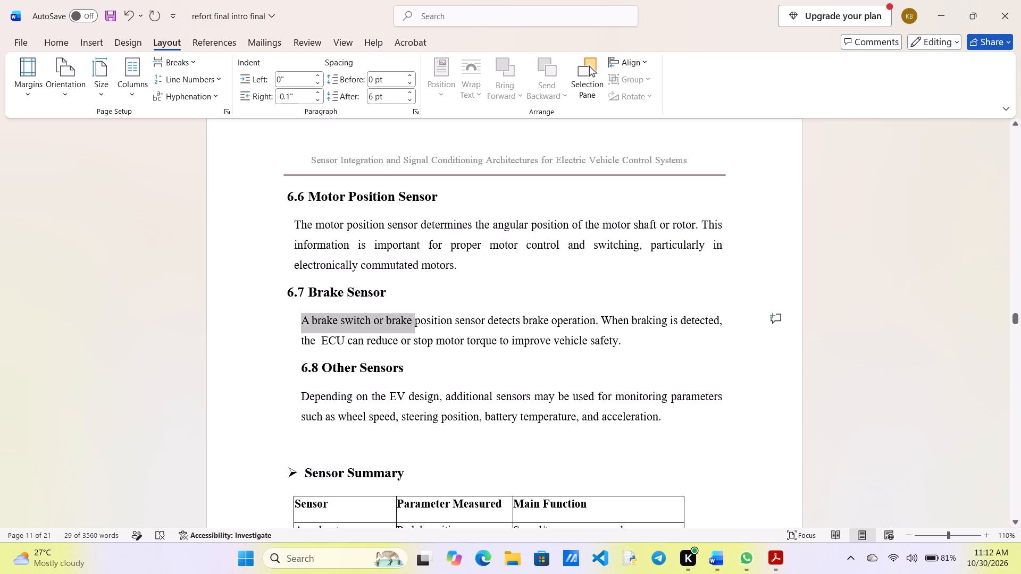
pyautogui.moveTo(466, 319); pyautogui.dragTo(608, 336)
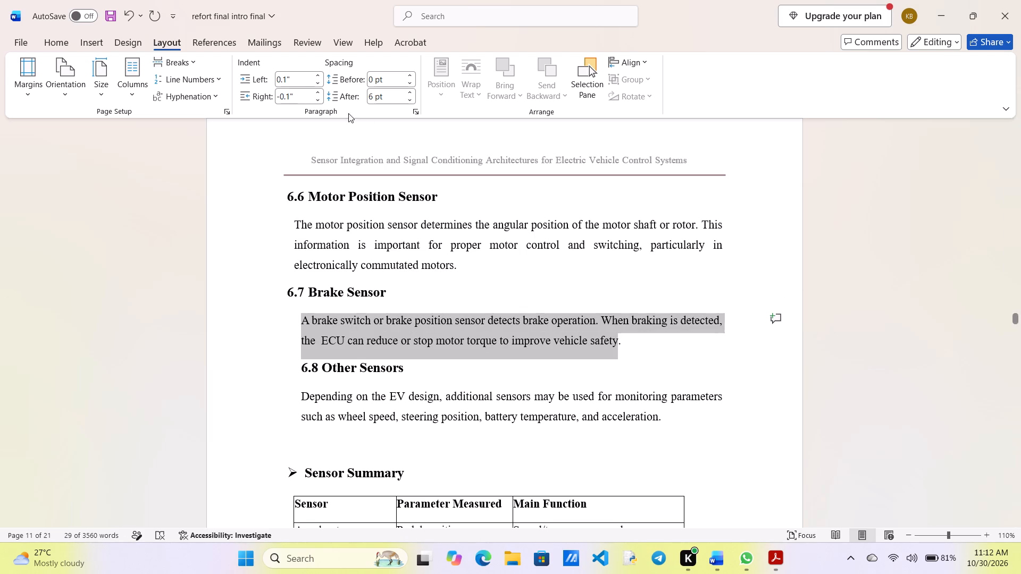
pyautogui.click(317, 84)
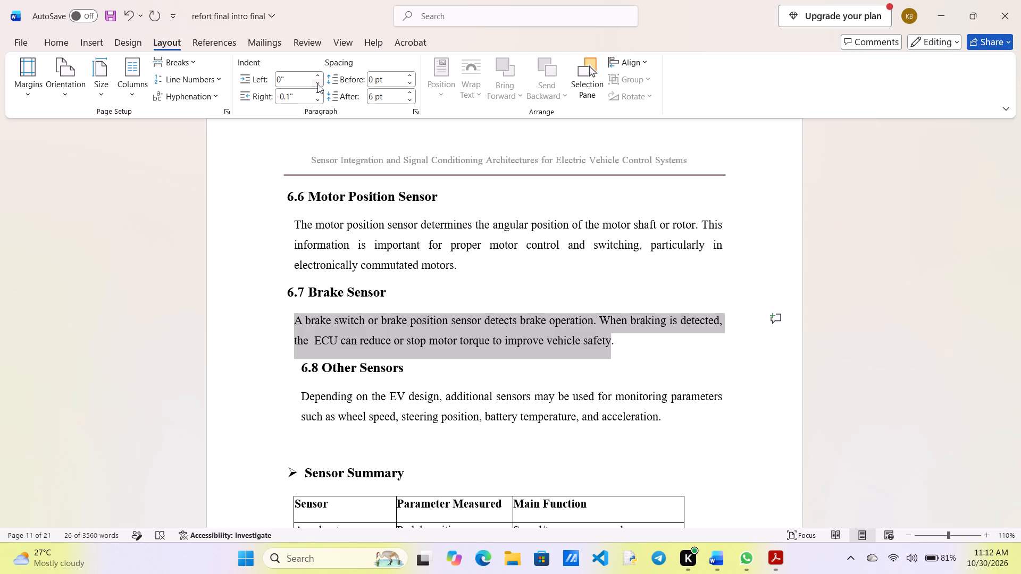
pyautogui.click(319, 102)
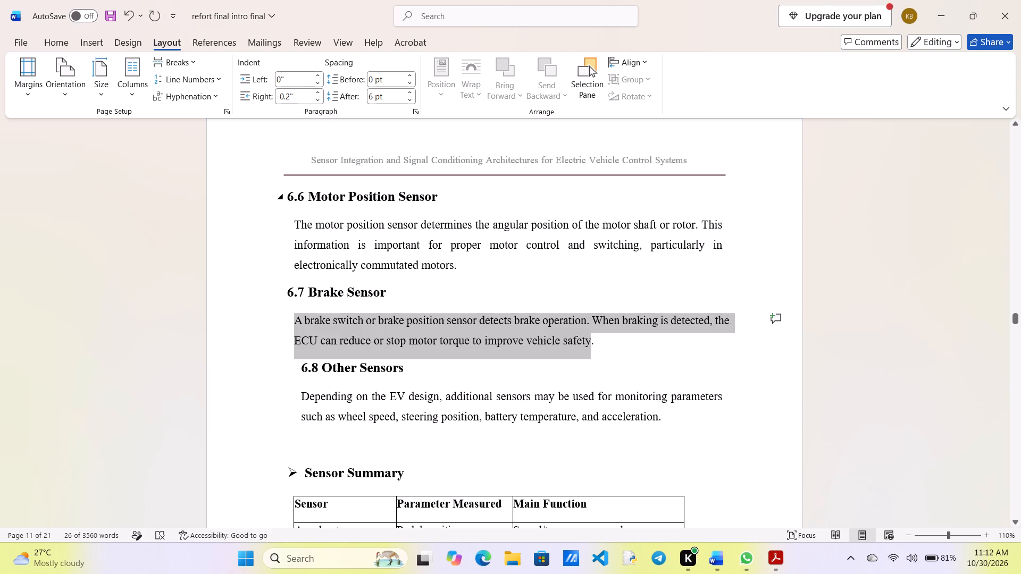
pyautogui.moveTo(296, 222); pyautogui.dragTo(461, 266)
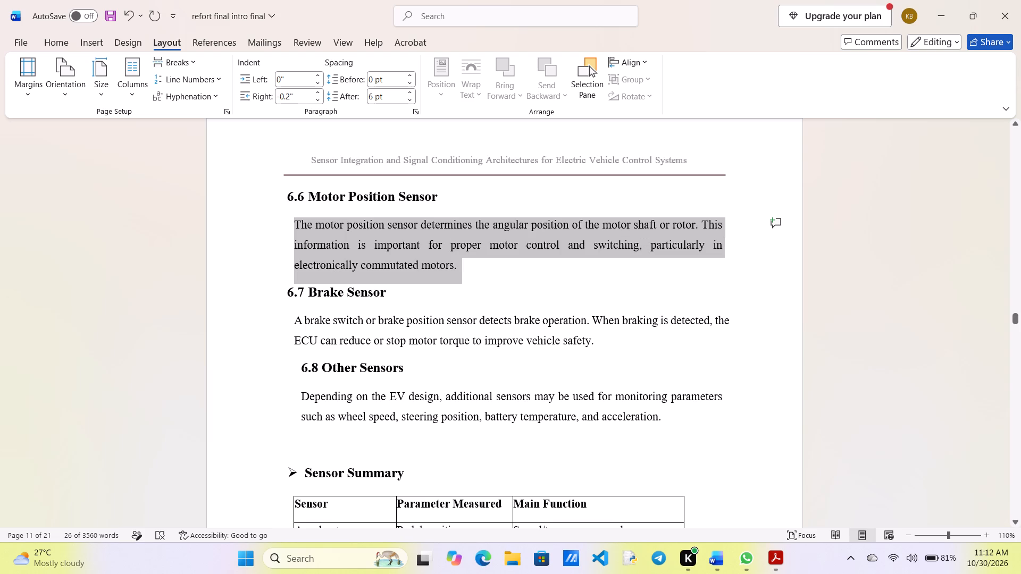
pyautogui.moveTo(461, 266); pyautogui.dragTo(460, 264)
pyautogui.click(320, 100)
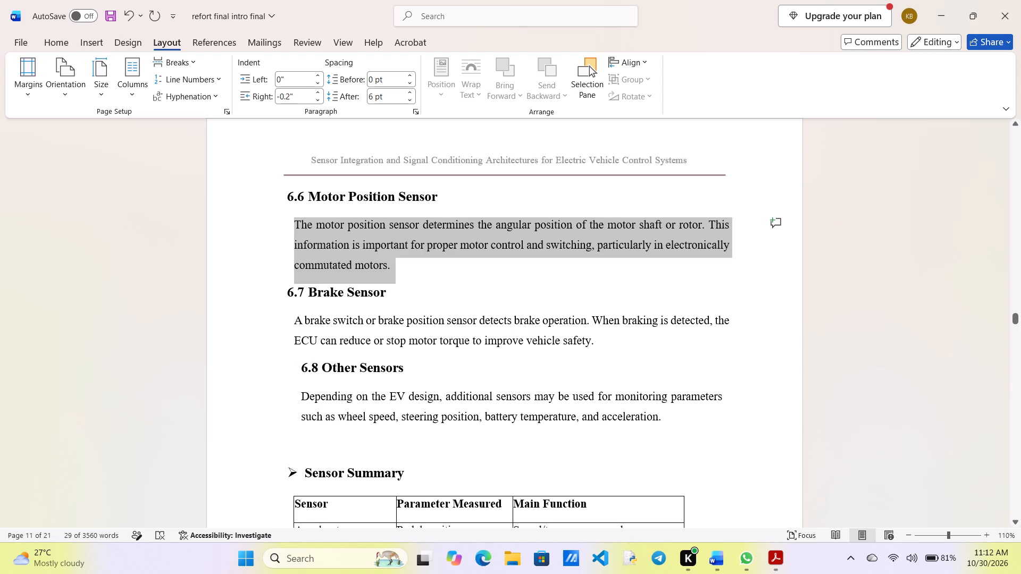
# Set the body paragraph of section 6.7 Brake Sensor to a left indent of 0" and a right indent of -0.3".
pyautogui.moveTo(297, 327); pyautogui.dragTo(454, 337)
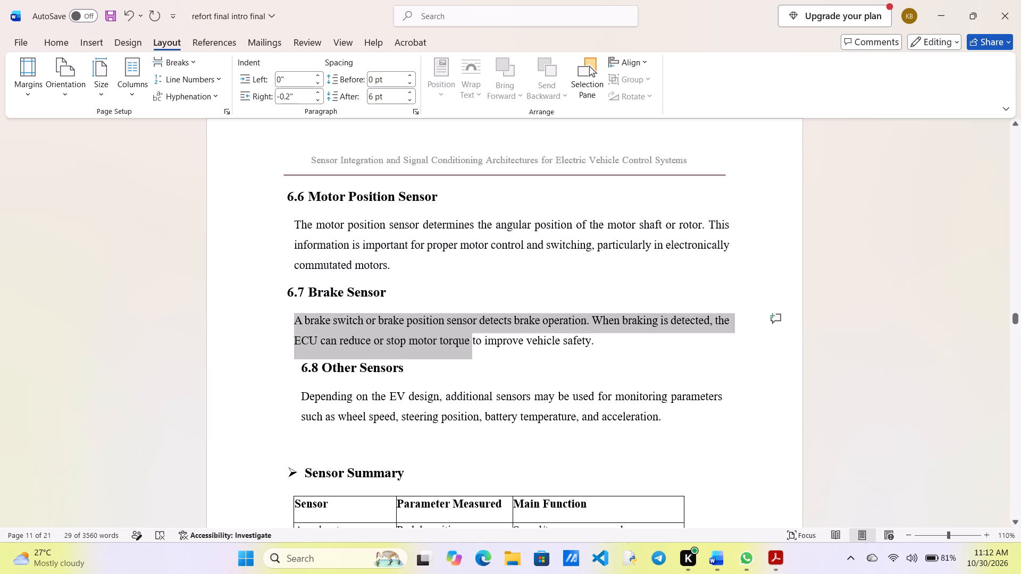
pyautogui.moveTo(454, 337); pyautogui.dragTo(597, 355)
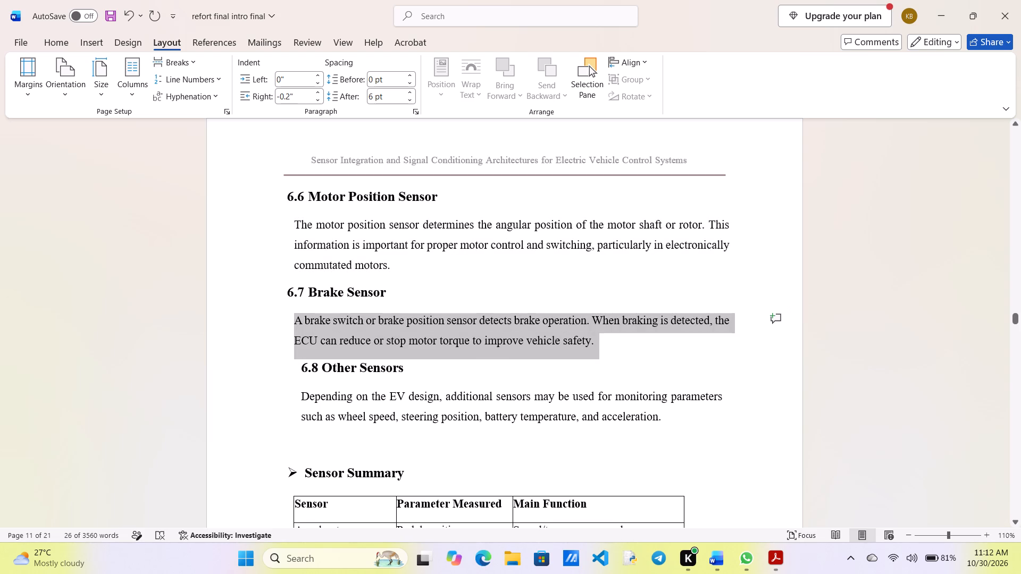
pyautogui.click(320, 98)
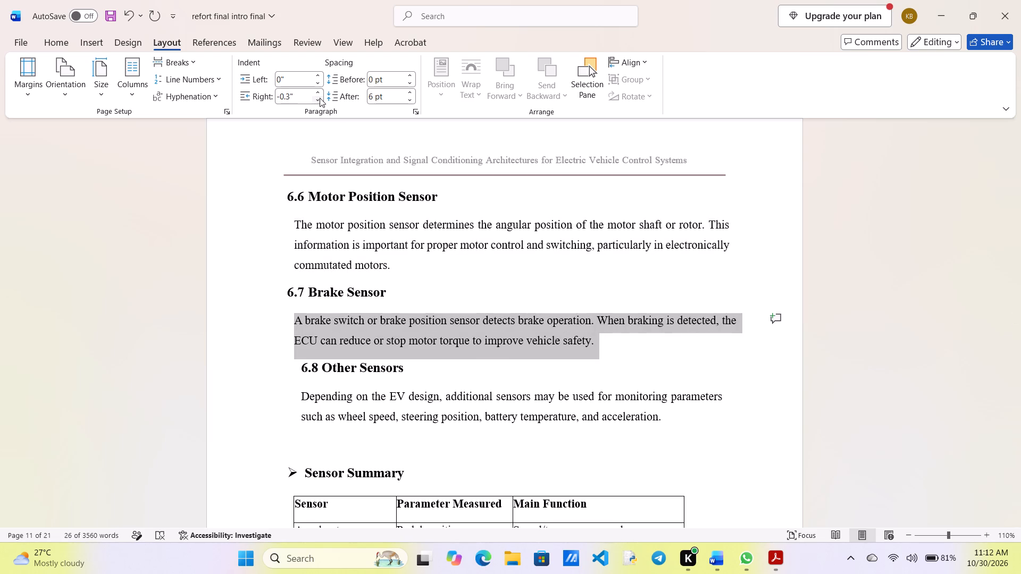
pyautogui.click(318, 76)
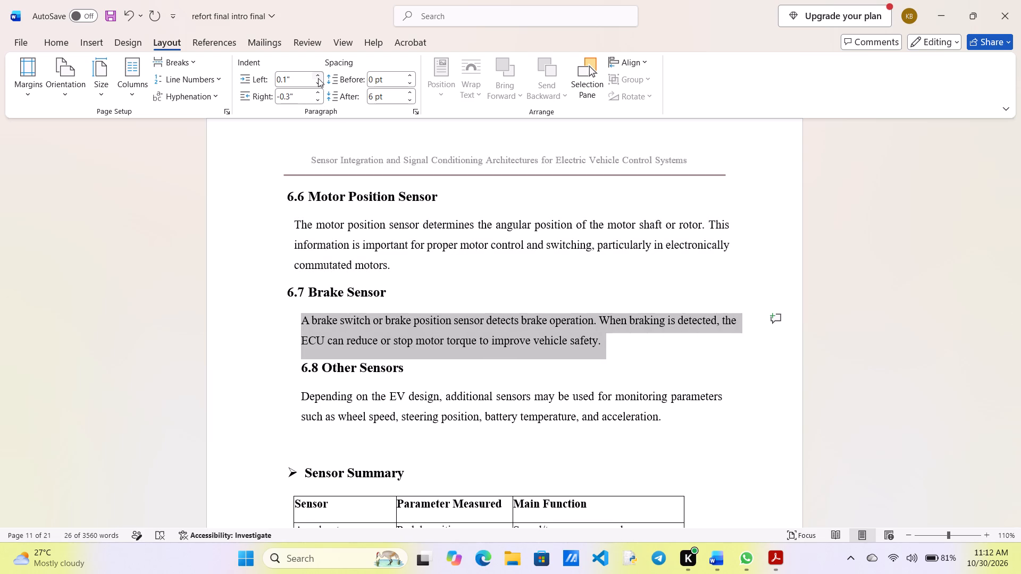
pyautogui.click(317, 85)
pyautogui.click(317, 85)
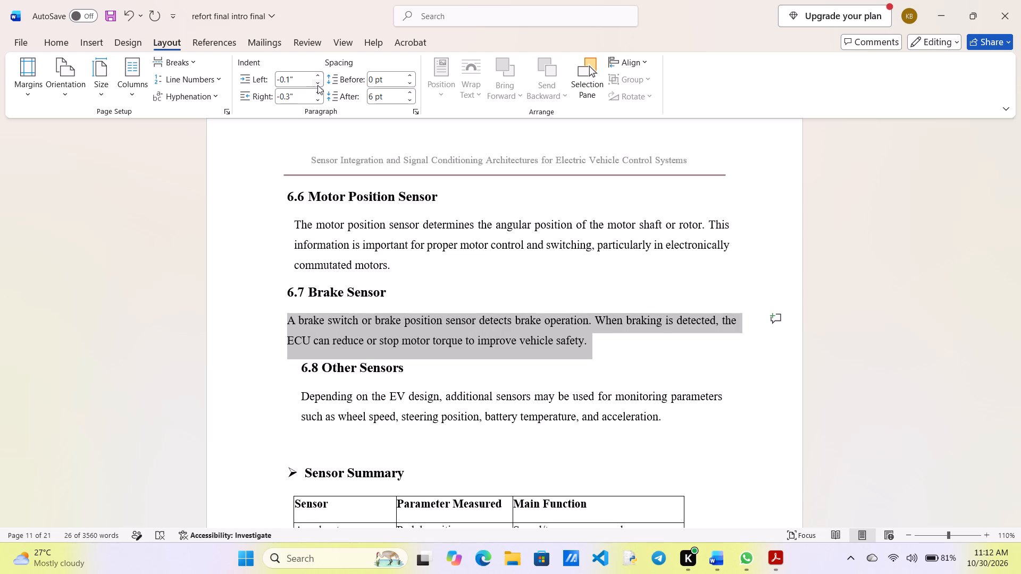
pyautogui.click(320, 74)
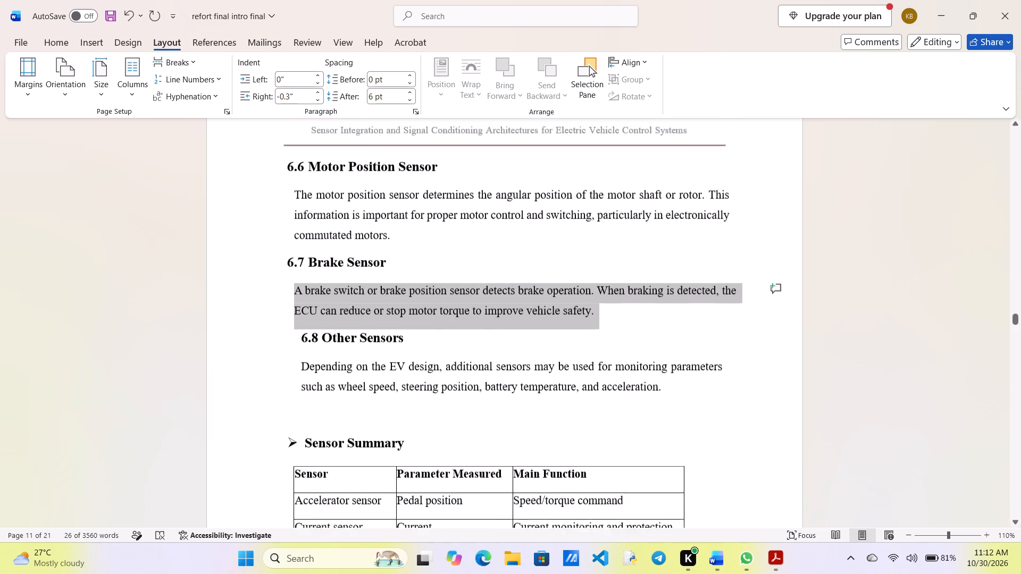
# Set the left indent of heading 6.8 Other Sensors to -0.1".
pyautogui.scroll(-1, 289, 278)
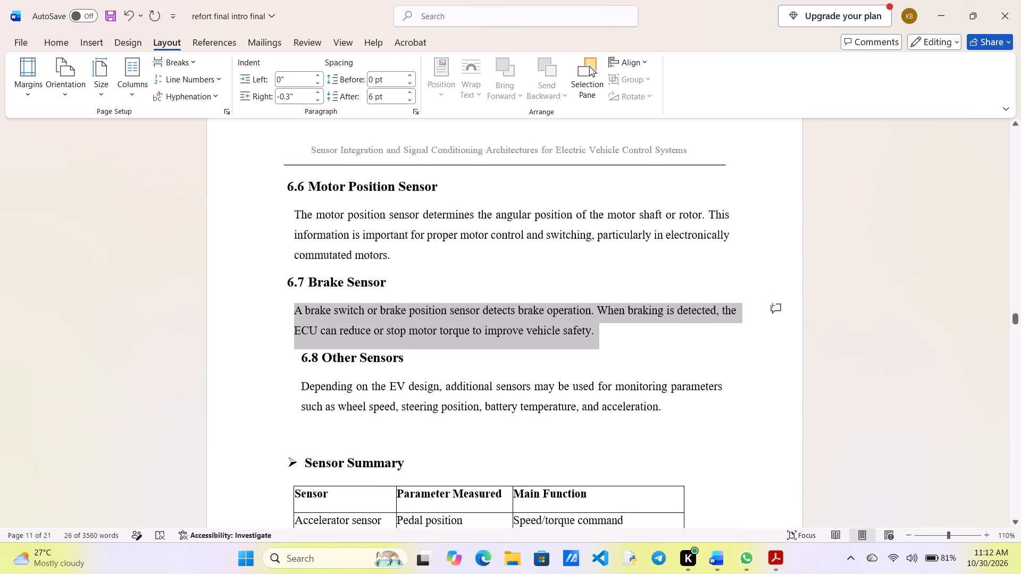
pyautogui.scroll(-1, 289, 278)
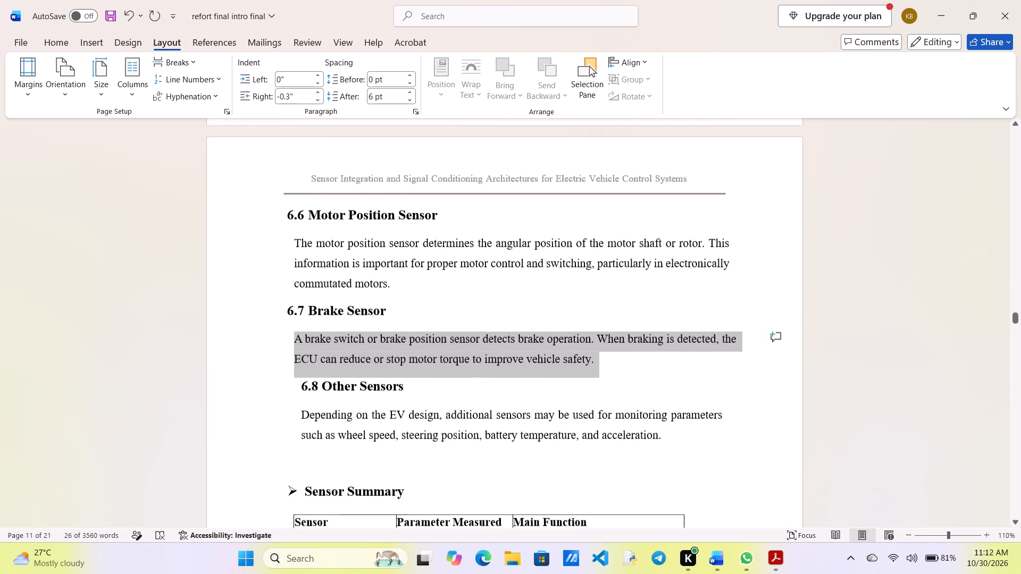
pyautogui.scroll(-1, 289, 278)
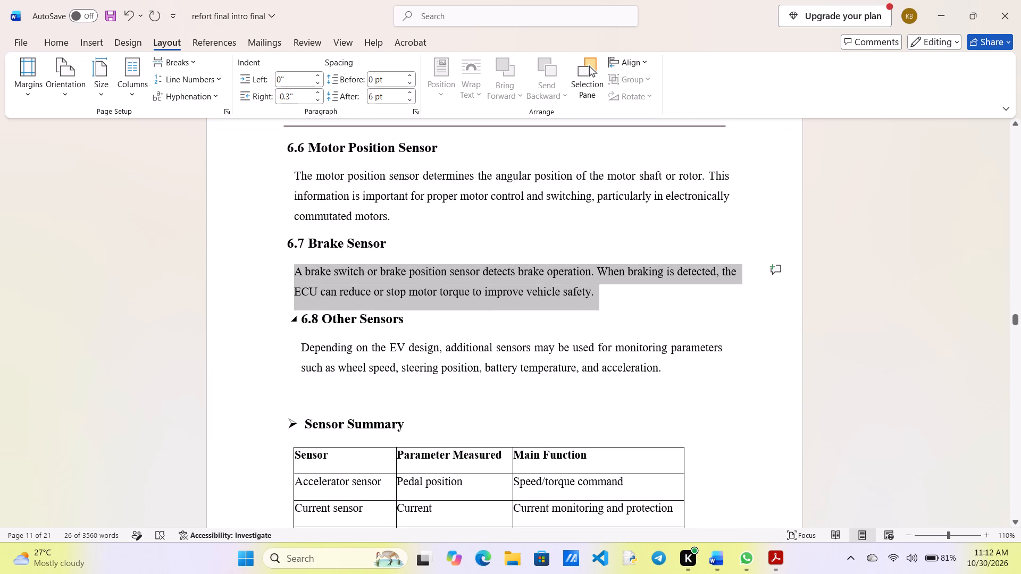
pyautogui.moveTo(300, 318); pyautogui.dragTo(399, 316)
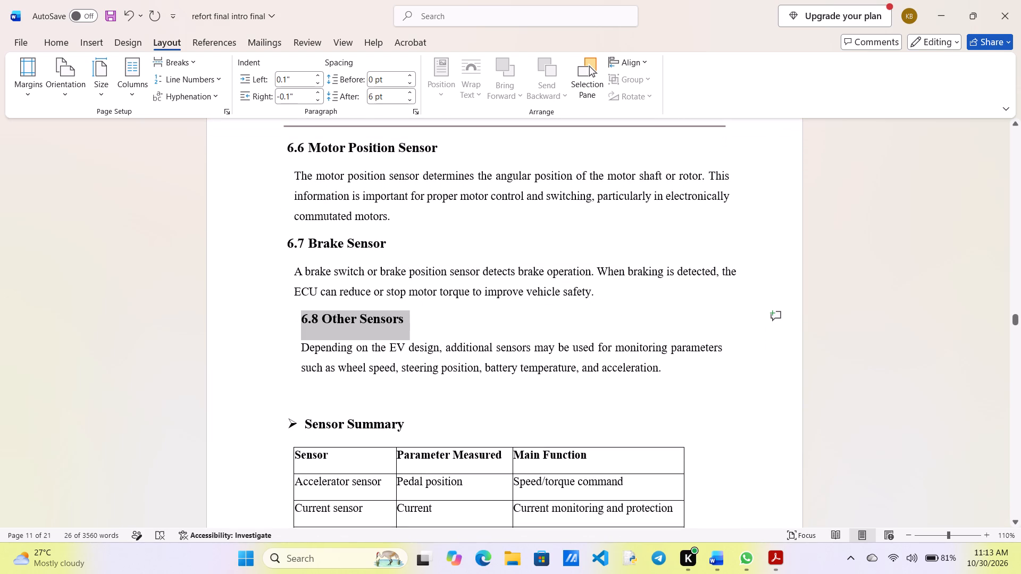
pyautogui.click(318, 84)
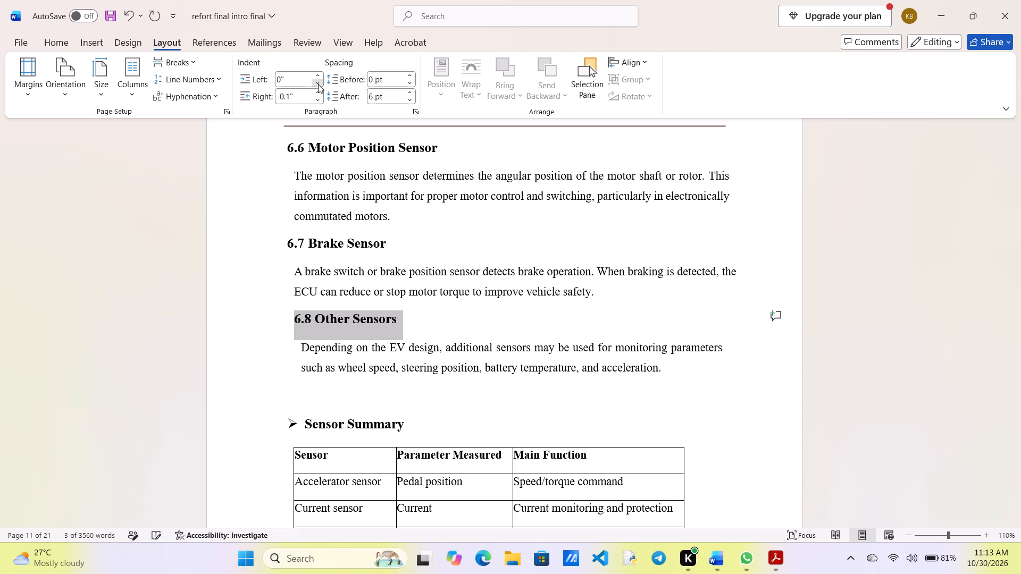
pyautogui.click(318, 84)
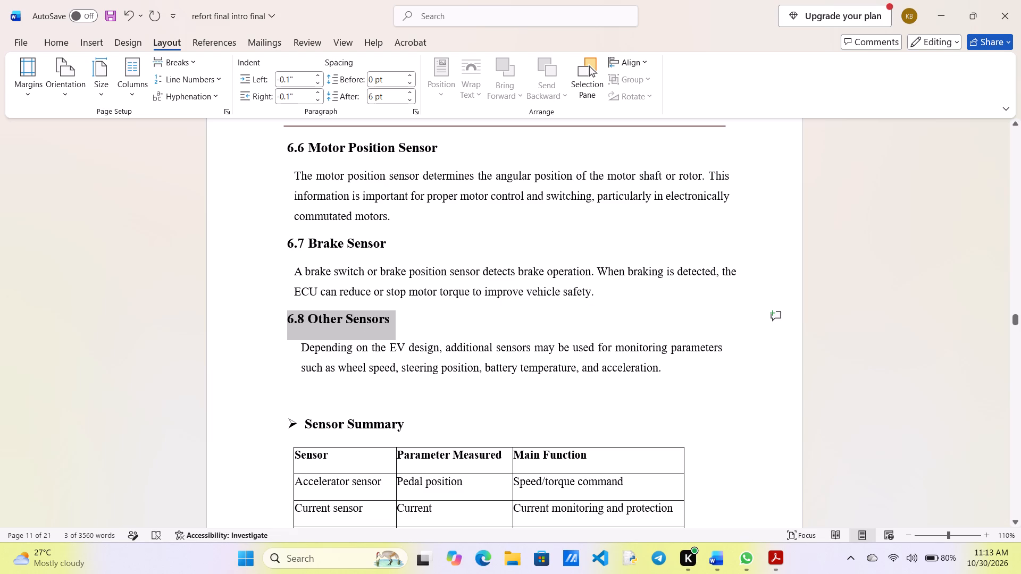
# Set the left indent of the body paragraph under 6.8 Other Sensors to 0".
pyautogui.moveTo(298, 347); pyautogui.dragTo(663, 374)
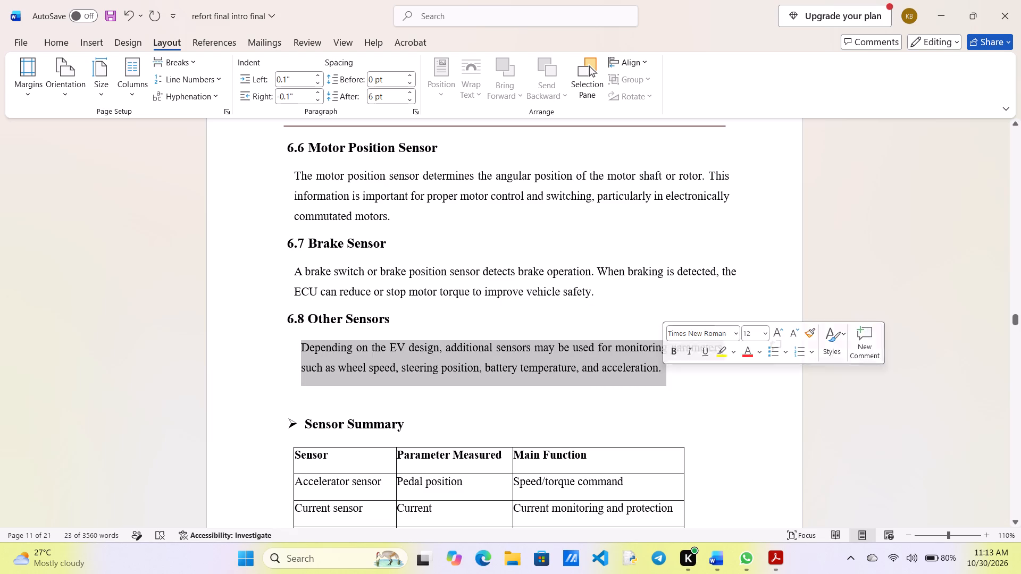
pyautogui.click(318, 84)
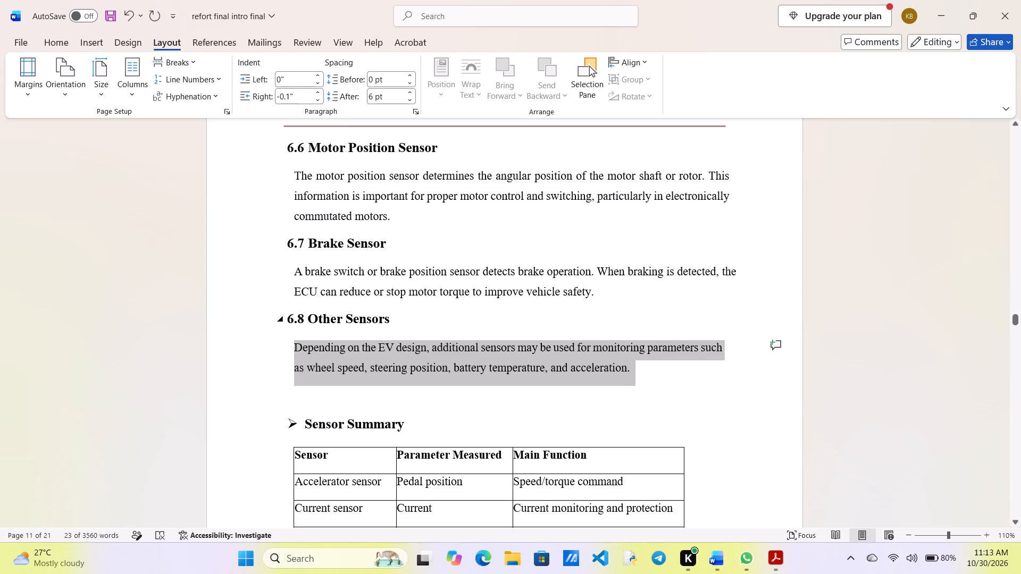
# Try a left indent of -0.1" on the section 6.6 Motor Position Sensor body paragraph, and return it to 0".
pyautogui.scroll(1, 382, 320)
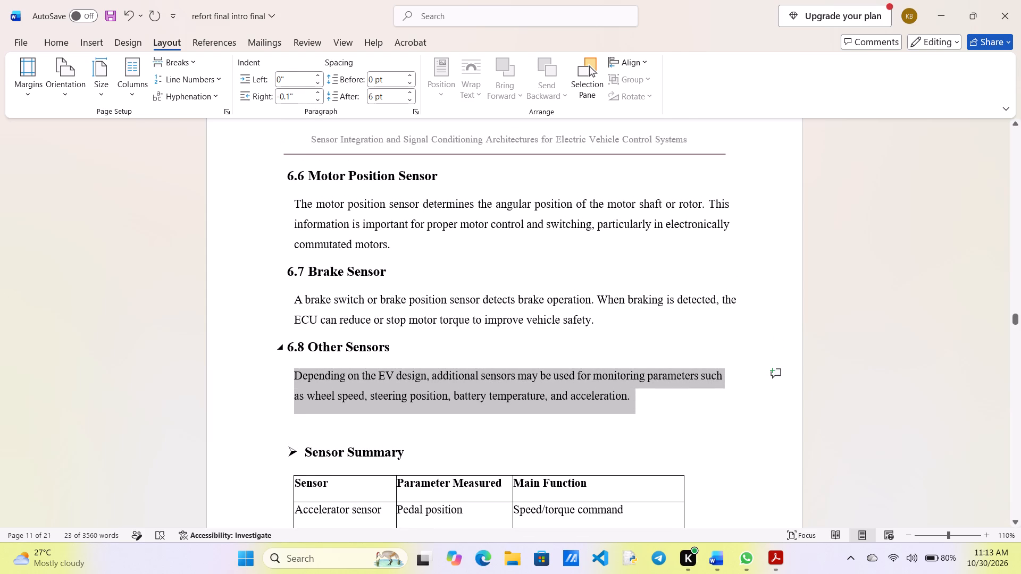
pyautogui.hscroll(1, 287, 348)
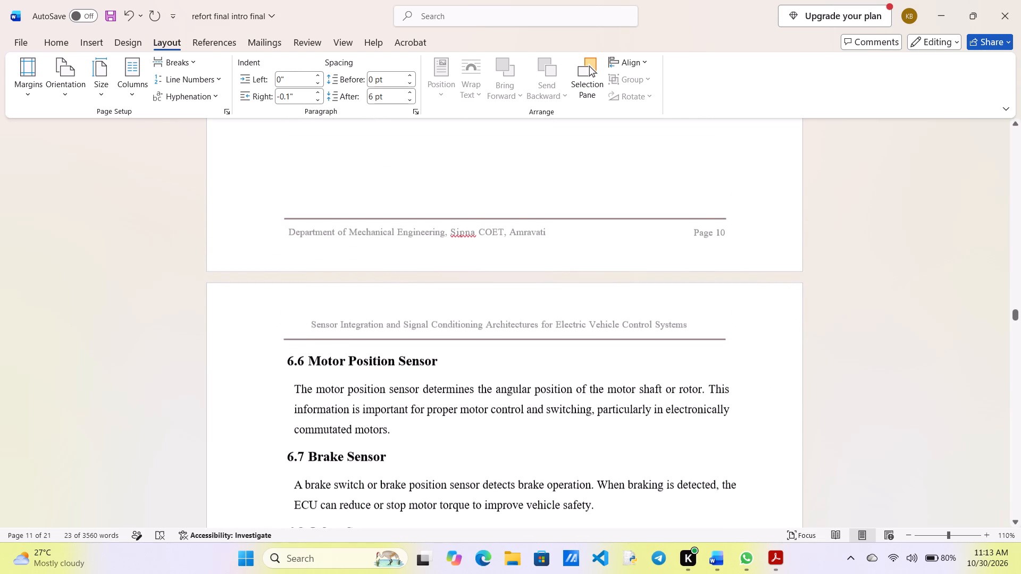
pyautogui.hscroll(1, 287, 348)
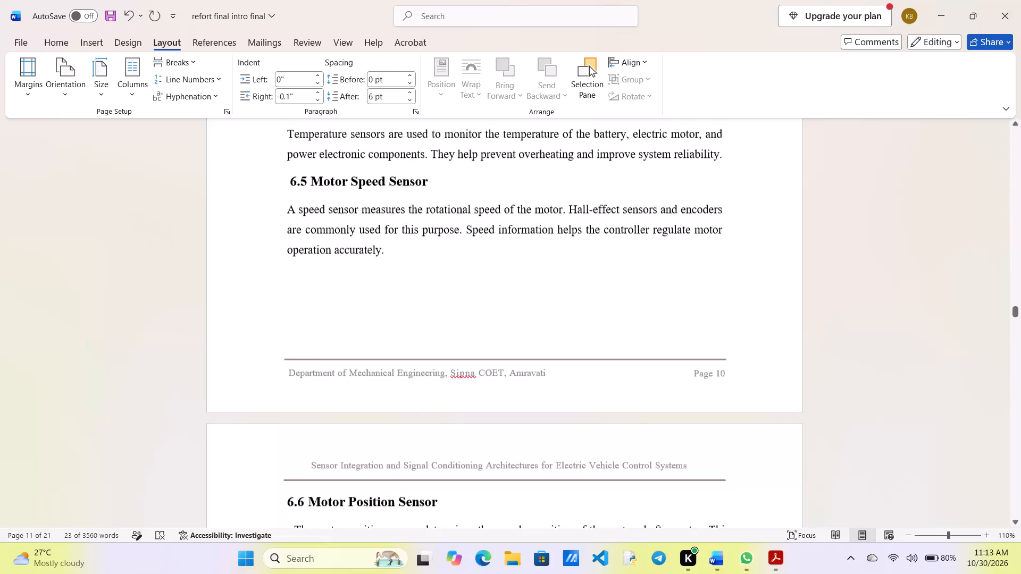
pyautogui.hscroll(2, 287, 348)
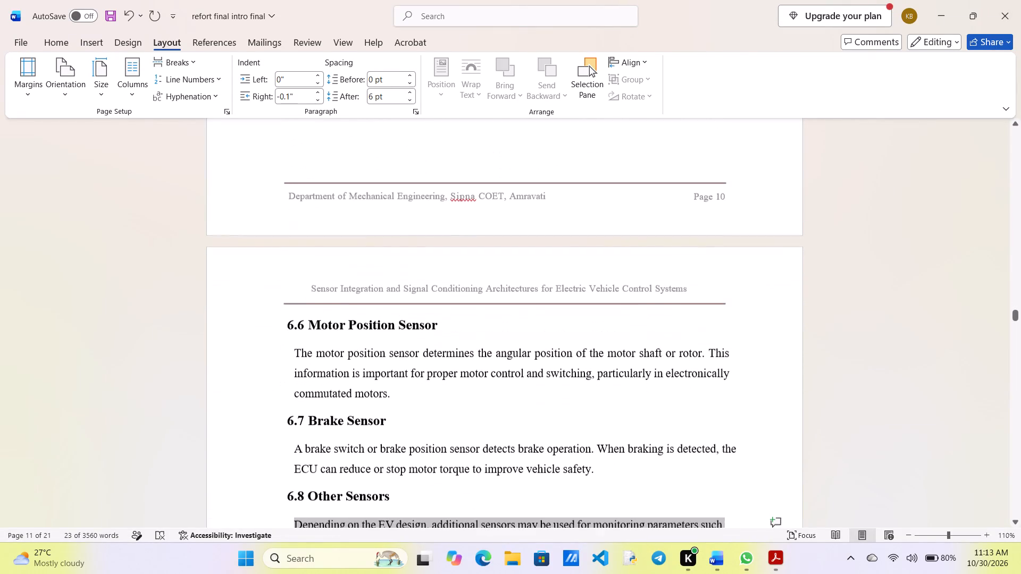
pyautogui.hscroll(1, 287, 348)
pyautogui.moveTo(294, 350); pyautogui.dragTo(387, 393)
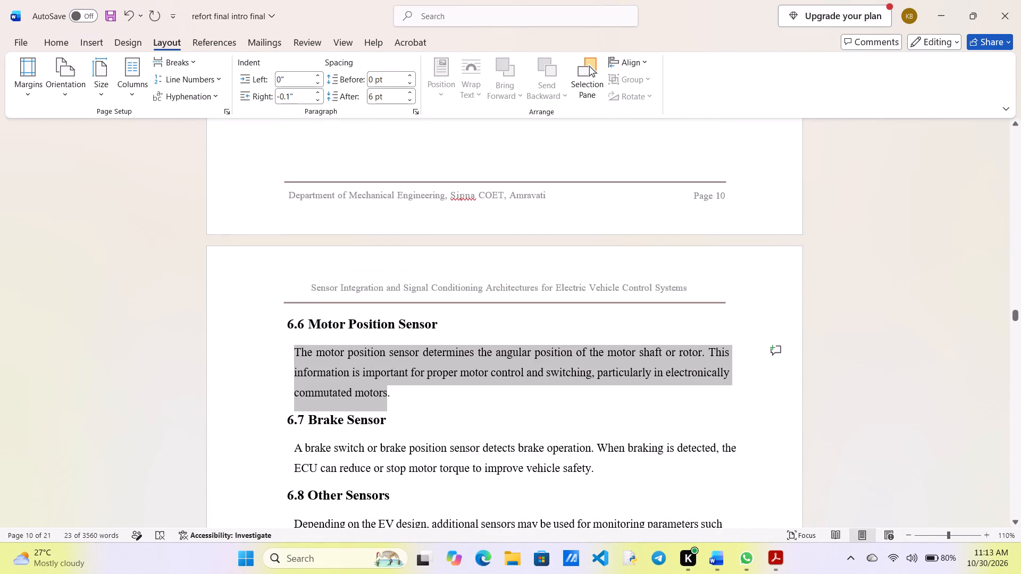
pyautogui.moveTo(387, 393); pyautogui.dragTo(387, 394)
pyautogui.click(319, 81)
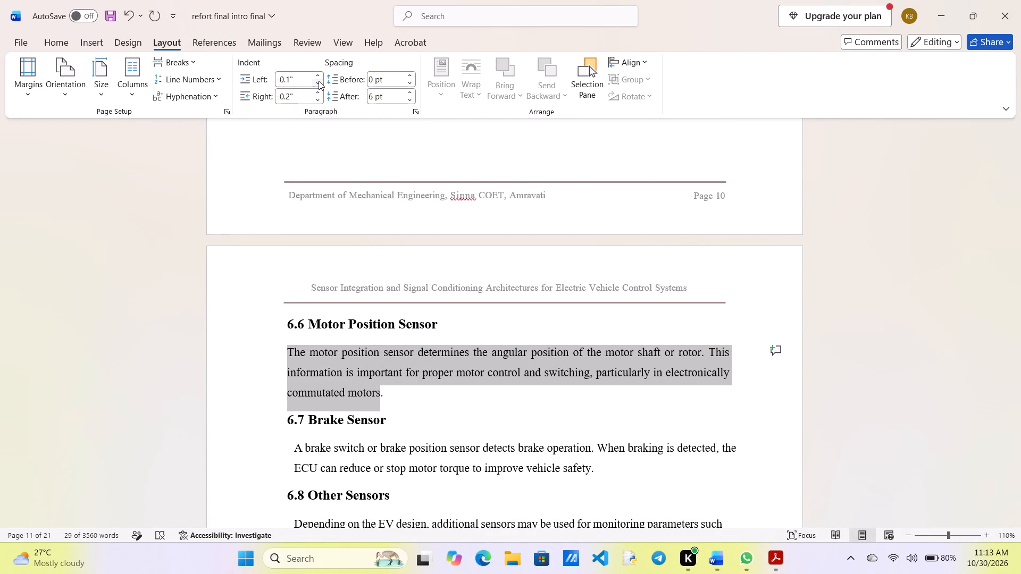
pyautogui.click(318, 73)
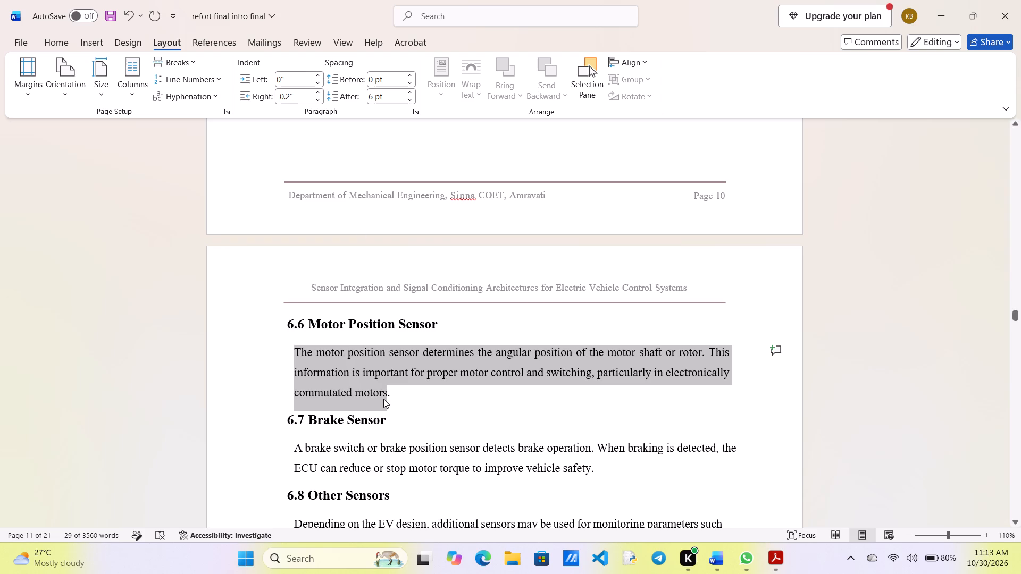
# Set the section 6.6 Motor Position Sensor body paragraph to a left indent of -0.1" and a right indent of -0.2".
pyautogui.scroll(-3, 383, 403)
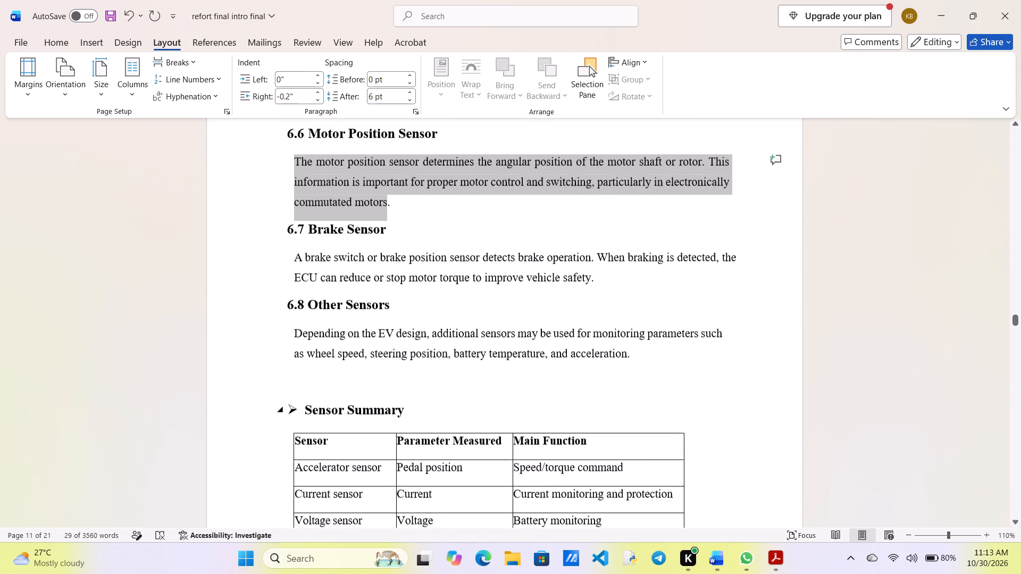
pyautogui.scroll(-2, 383, 403)
pyautogui.scroll(7, 383, 403)
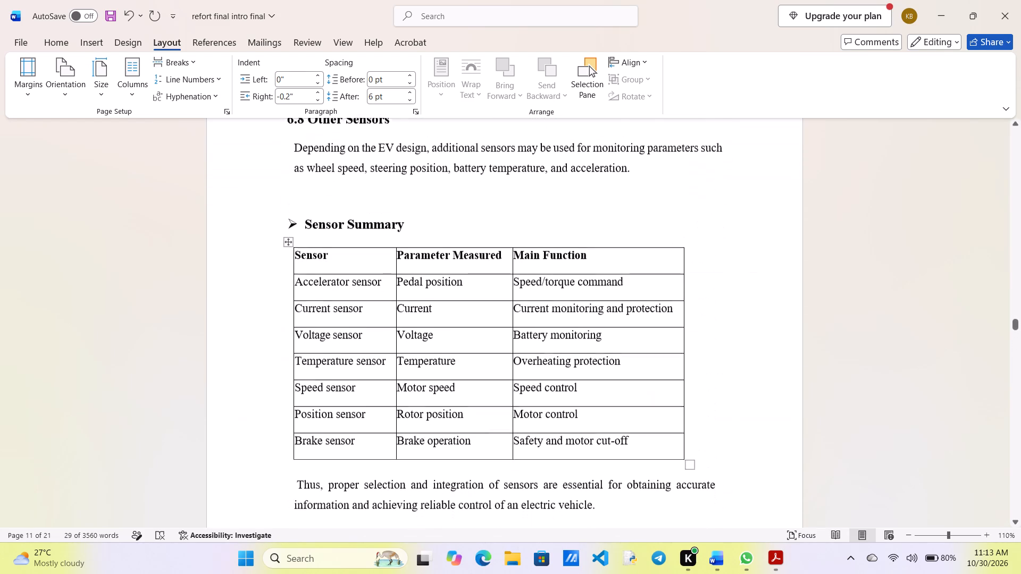
pyautogui.scroll(9, 383, 403)
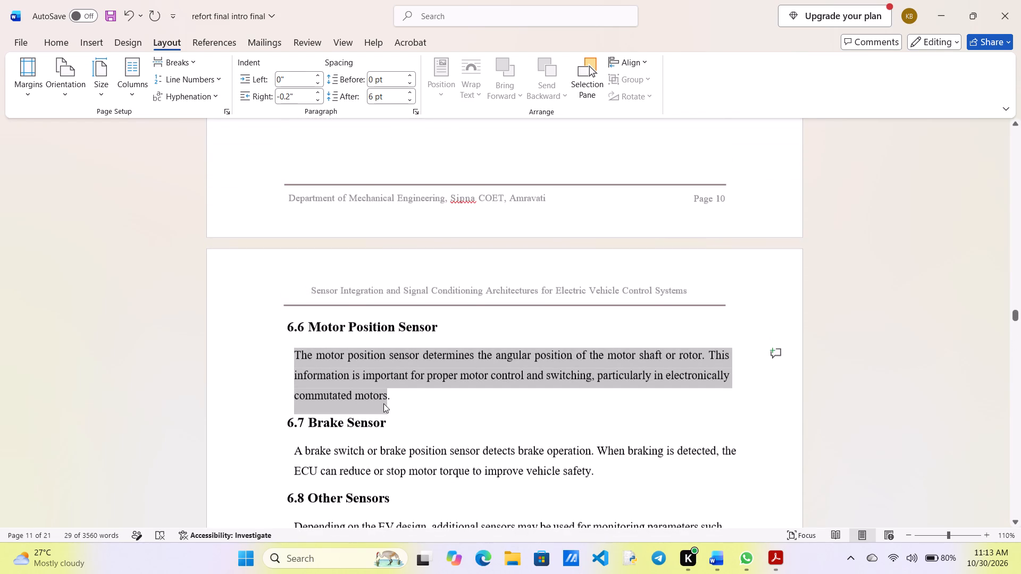
pyautogui.scroll(1, 383, 403)
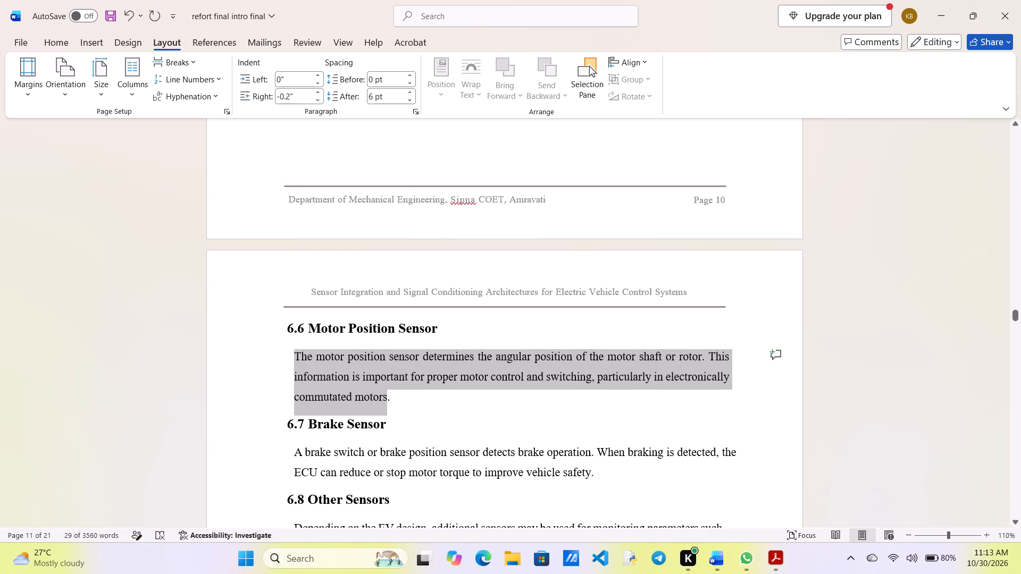
pyautogui.click(317, 81)
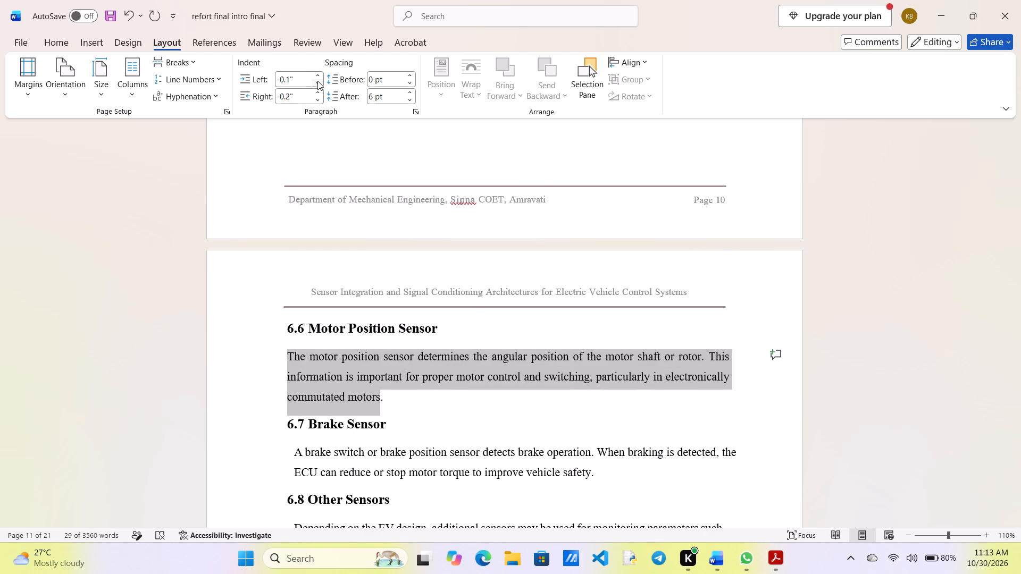
pyautogui.click(316, 91)
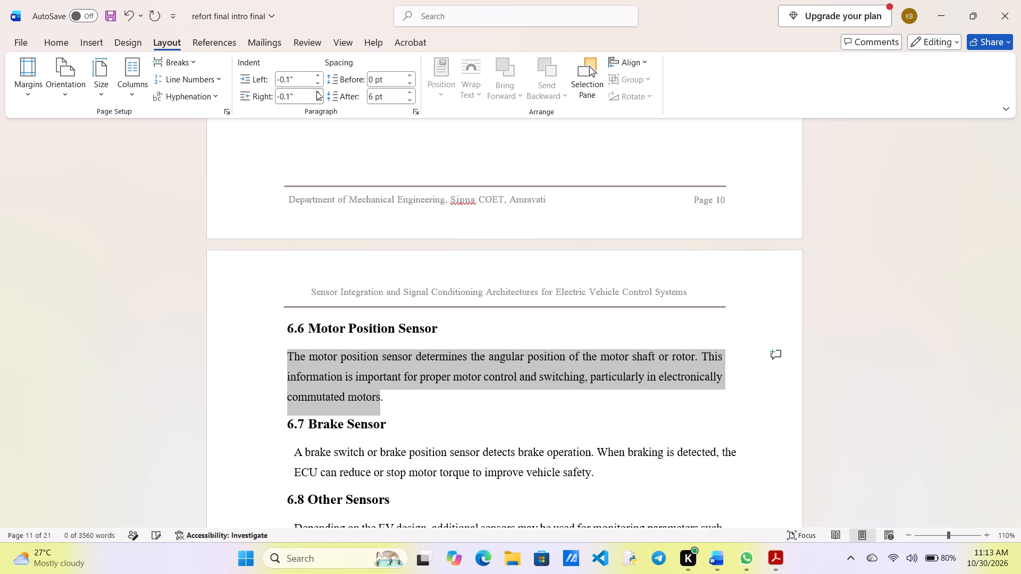
pyautogui.click(317, 101)
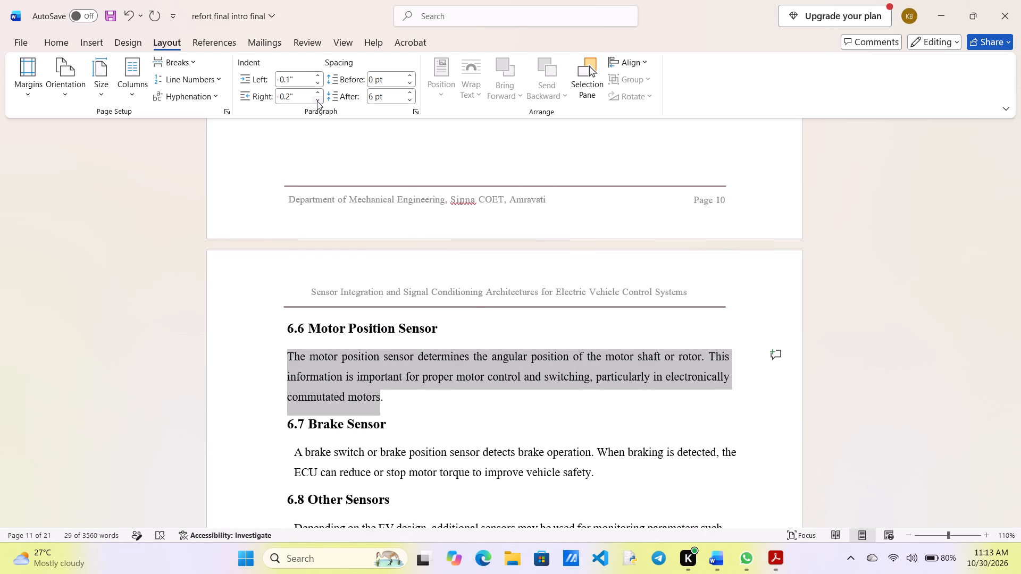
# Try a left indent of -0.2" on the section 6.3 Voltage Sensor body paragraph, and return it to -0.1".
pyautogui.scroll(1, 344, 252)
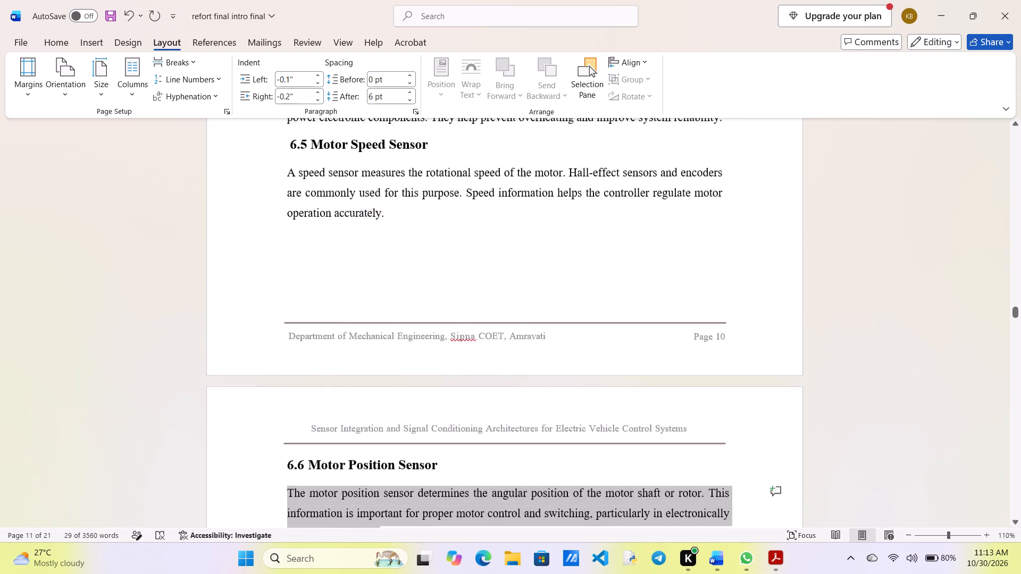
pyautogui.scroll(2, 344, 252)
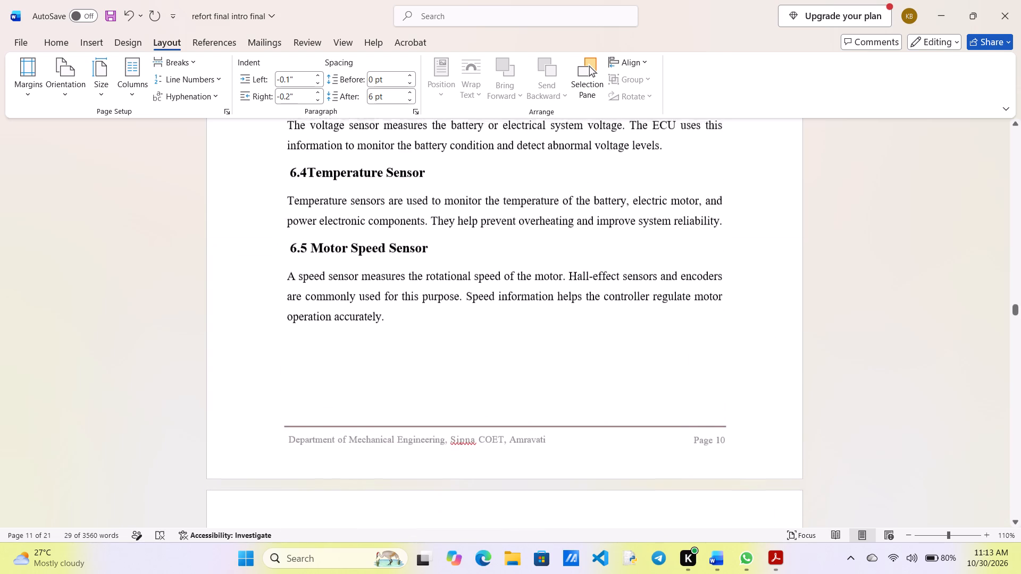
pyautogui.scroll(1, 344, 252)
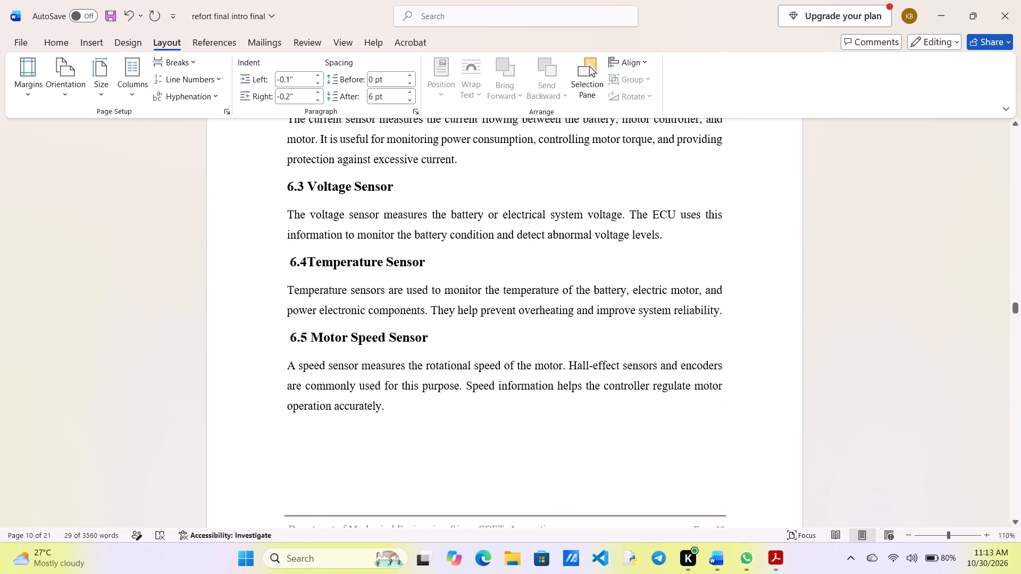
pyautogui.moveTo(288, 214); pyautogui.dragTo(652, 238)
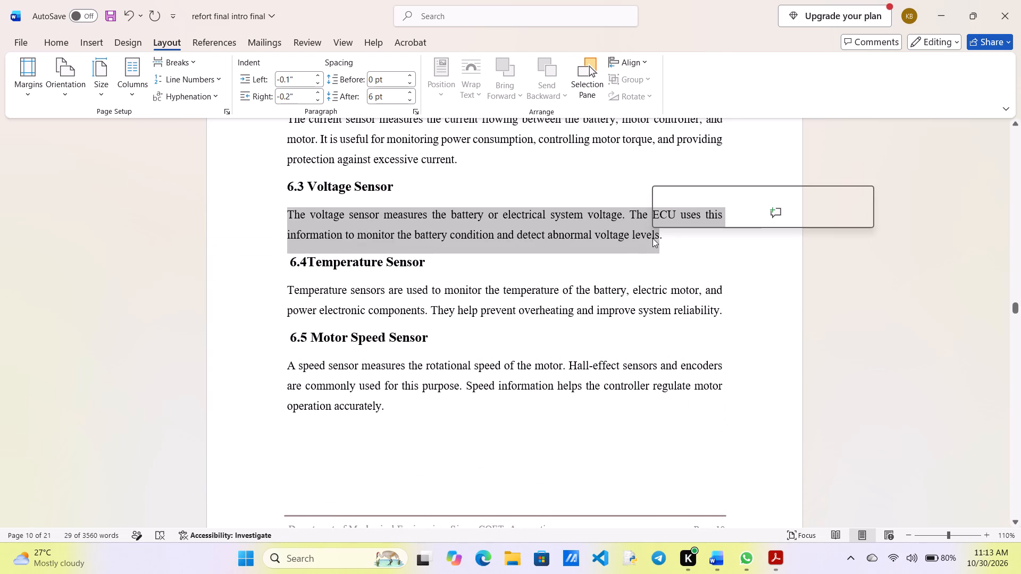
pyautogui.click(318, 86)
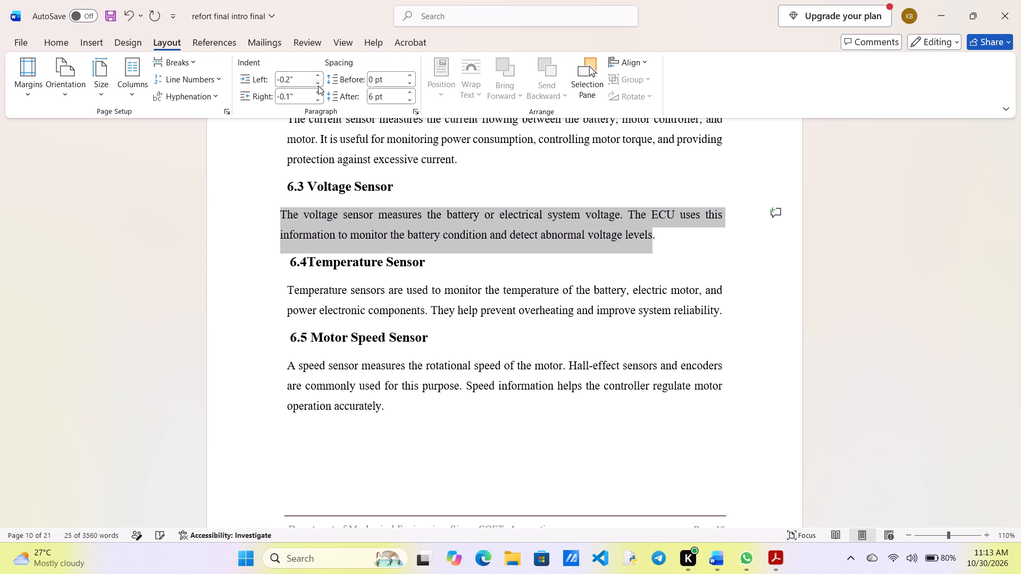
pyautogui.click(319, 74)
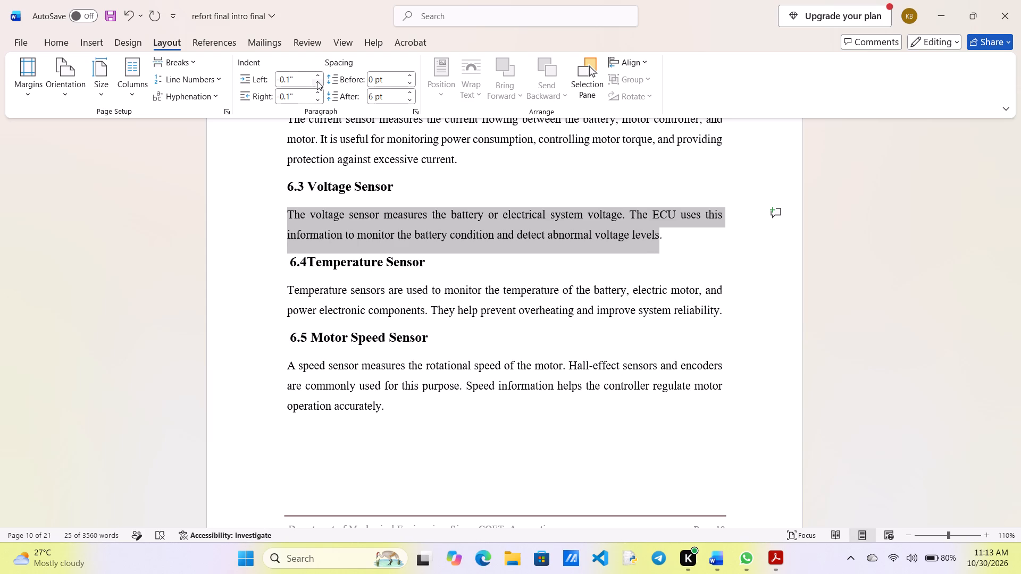
# Set the section 6.3 Voltage Sensor body paragraph to a left indent of 0".
pyautogui.click(316, 76)
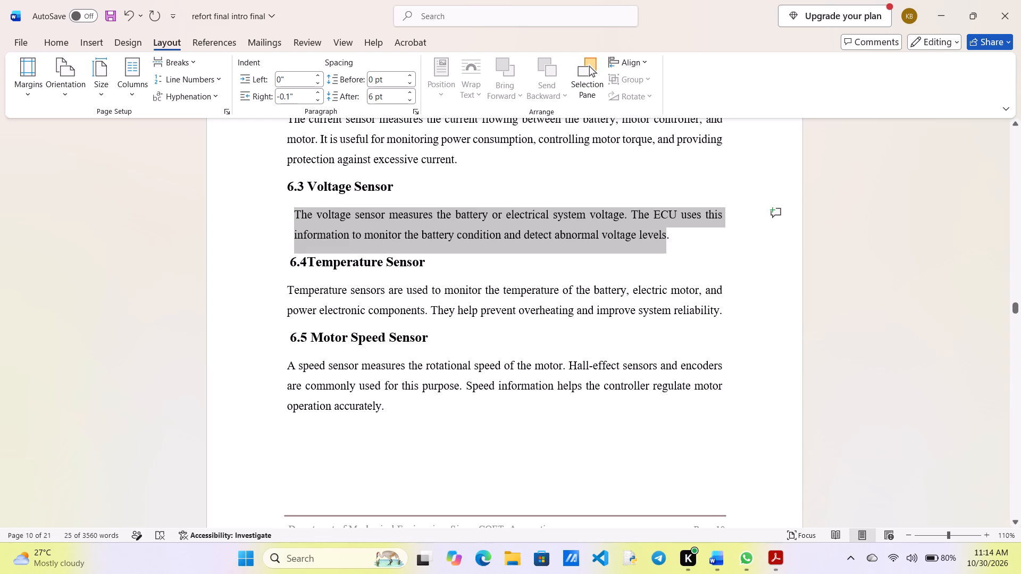
# Set the left indent of the body paragraph under the 6.4 Temperature Sensor heading to 0".
pyautogui.moveTo(287, 292); pyautogui.dragTo(573, 322)
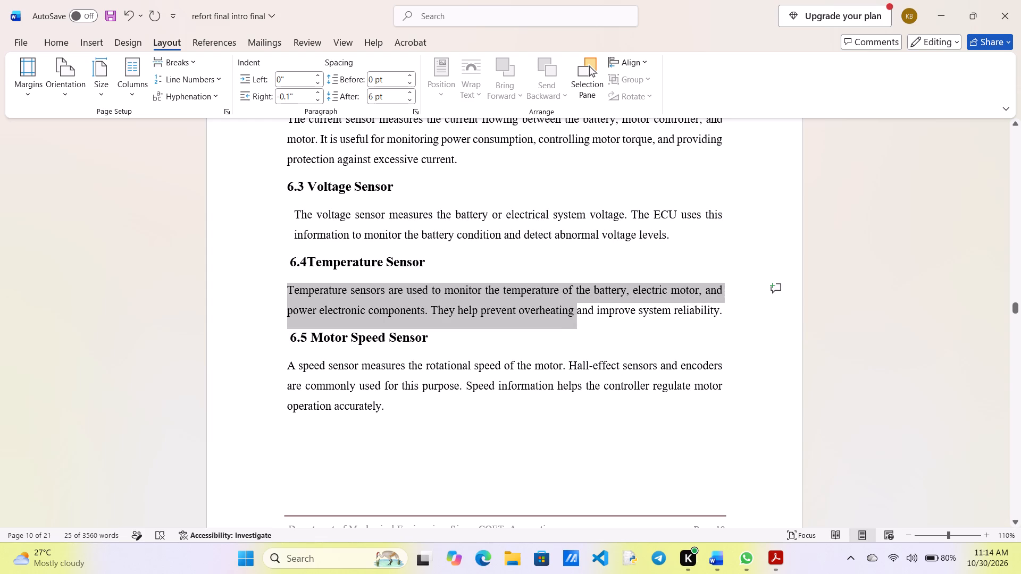
pyautogui.moveTo(573, 322); pyautogui.dragTo(760, 308)
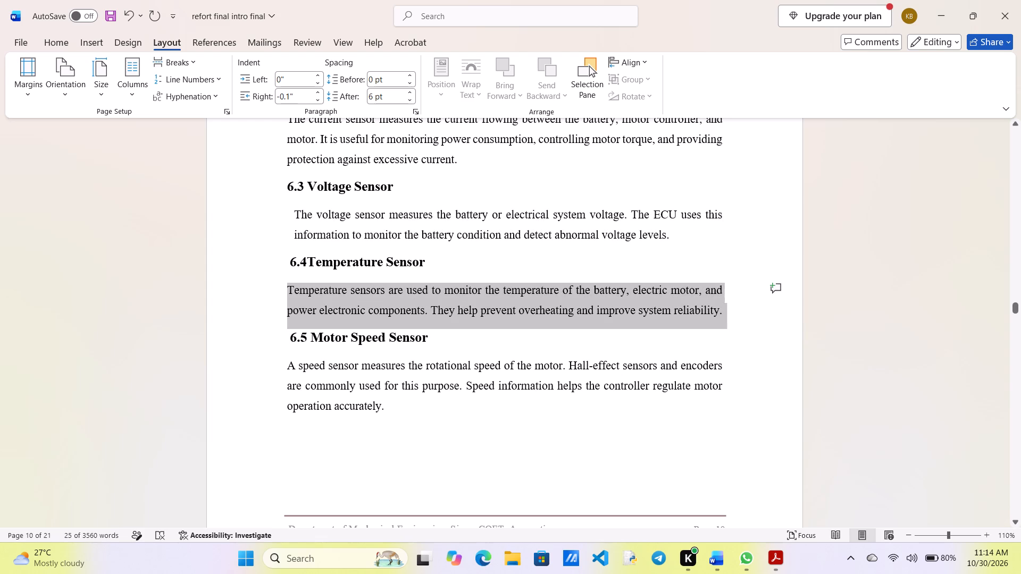
pyautogui.moveTo(760, 308); pyautogui.dragTo(761, 305)
pyautogui.click(319, 76)
# Insert a space between the number 6.4 and "Temperature Sensor" in the section heading.
pyautogui.click(306, 261)
pyautogui.press('space')
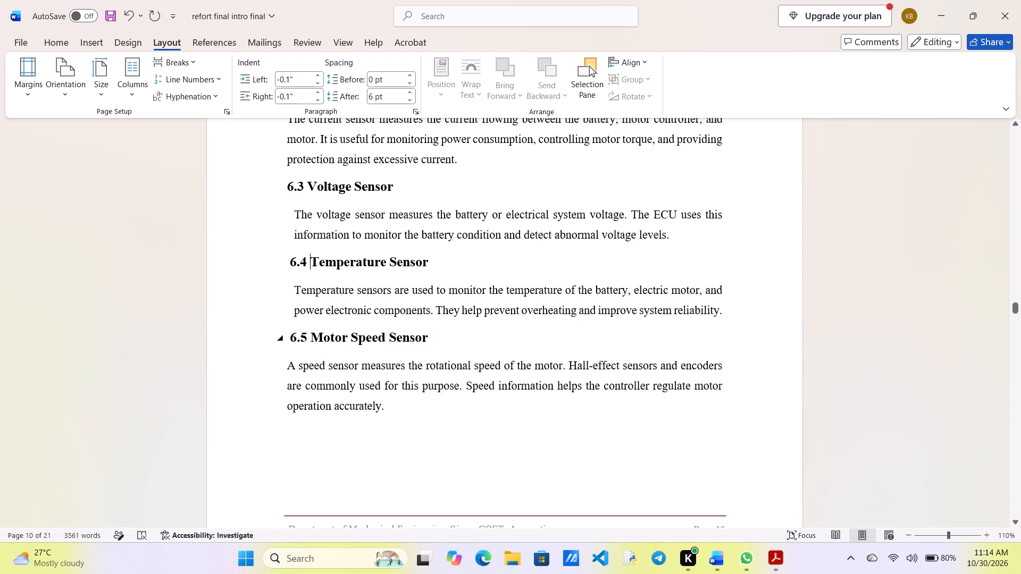
# Set the left indent of the body paragraph under 6.5 Motor Speed Sensor to 0".
pyautogui.moveTo(286, 366); pyautogui.dragTo(334, 379)
pyautogui.moveTo(334, 379); pyautogui.dragTo(406, 420)
pyautogui.click(320, 73)
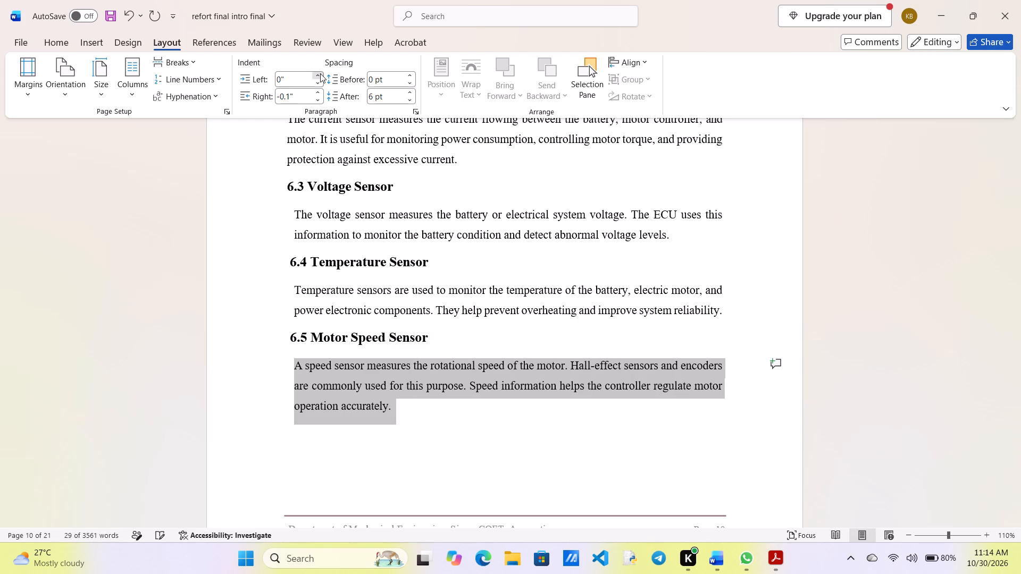
pyautogui.click(389, 467)
# Set the left indent of the body paragraph under 6.2 Current Sensor to 0".
pyautogui.scroll(1, 389, 467)
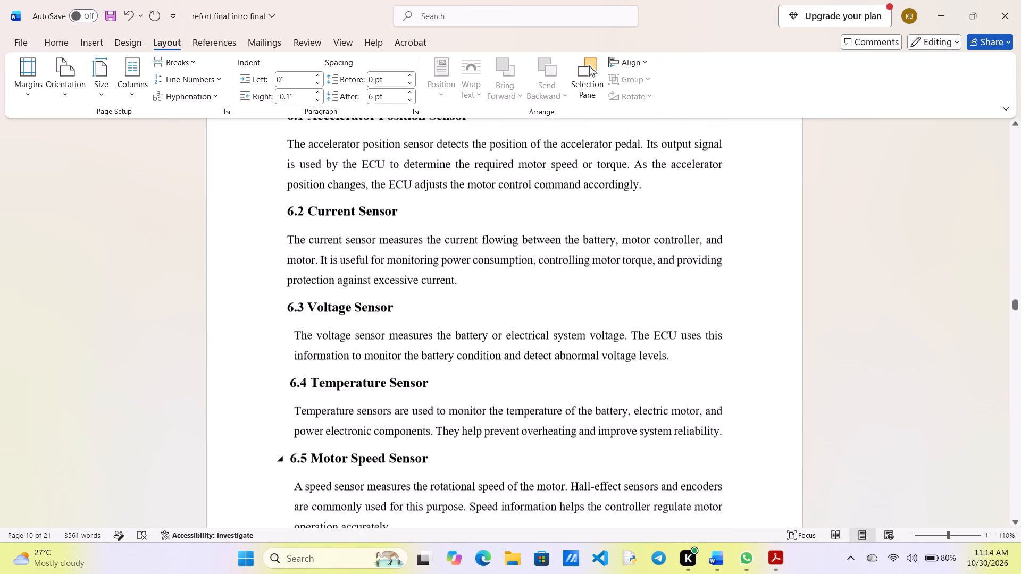
pyautogui.scroll(1, 389, 467)
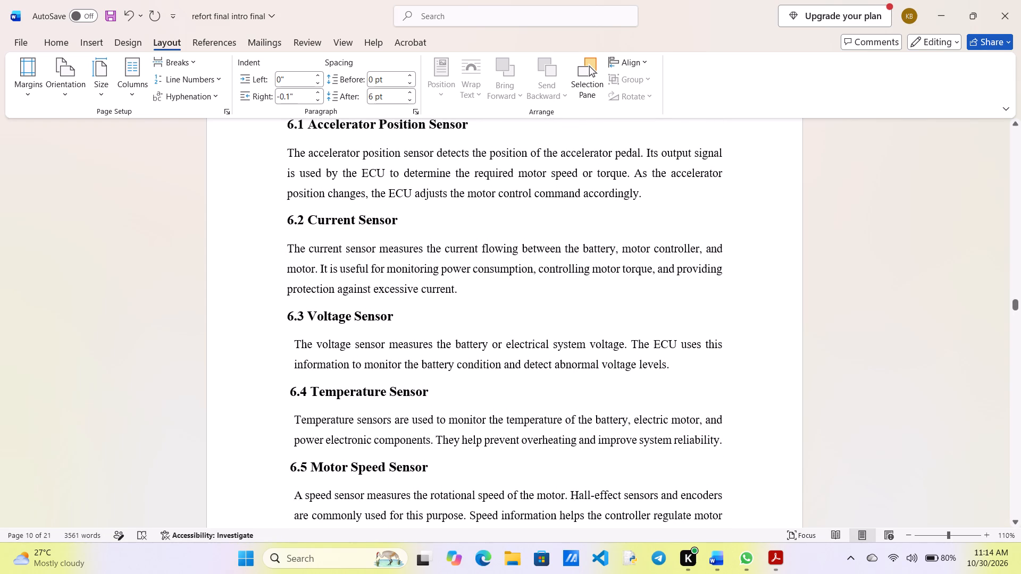
pyautogui.moveTo(289, 248); pyautogui.dragTo(445, 295)
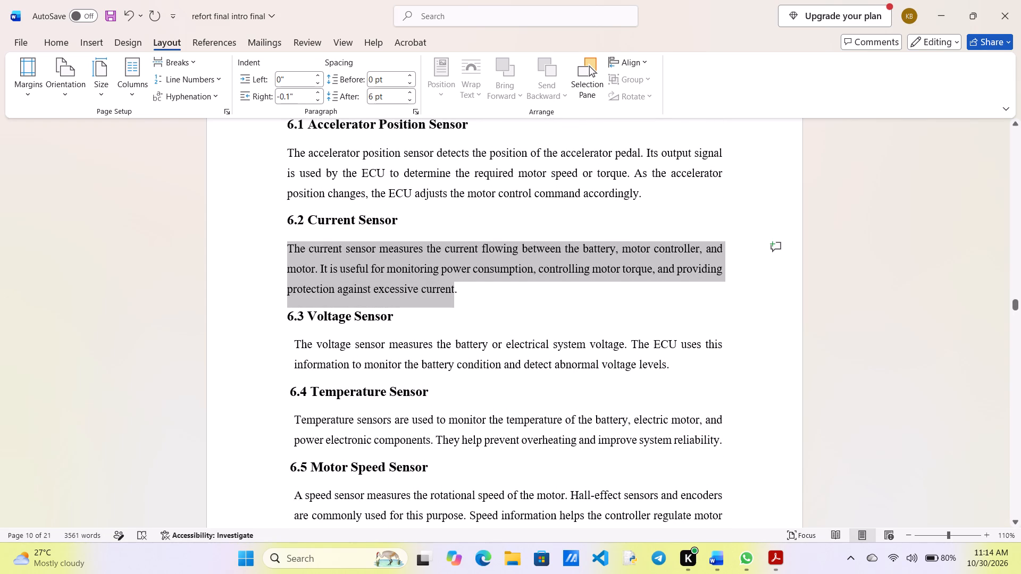
pyautogui.moveTo(445, 295); pyautogui.dragTo(457, 297)
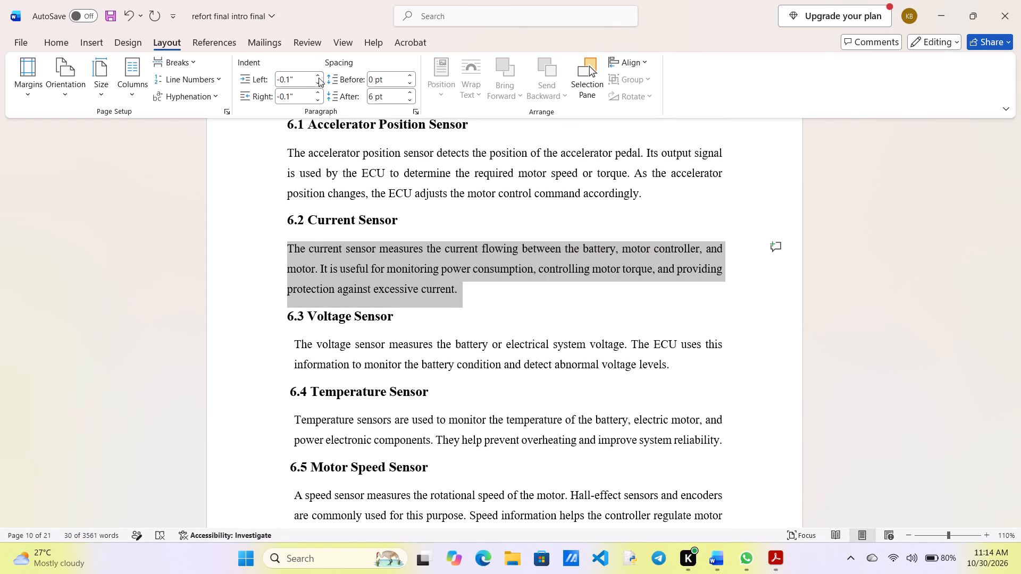
pyautogui.click(319, 78)
# Set the left indent of the body paragraph under 6.1 Accelerator Position Sensor to 0".
pyautogui.scroll(1, 417, 226)
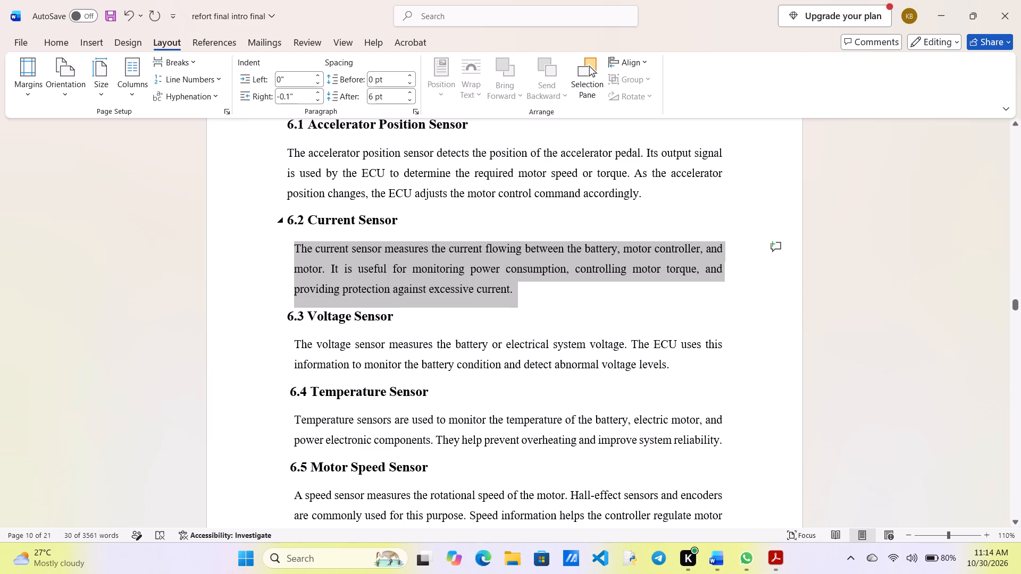
pyautogui.scroll(1, 417, 226)
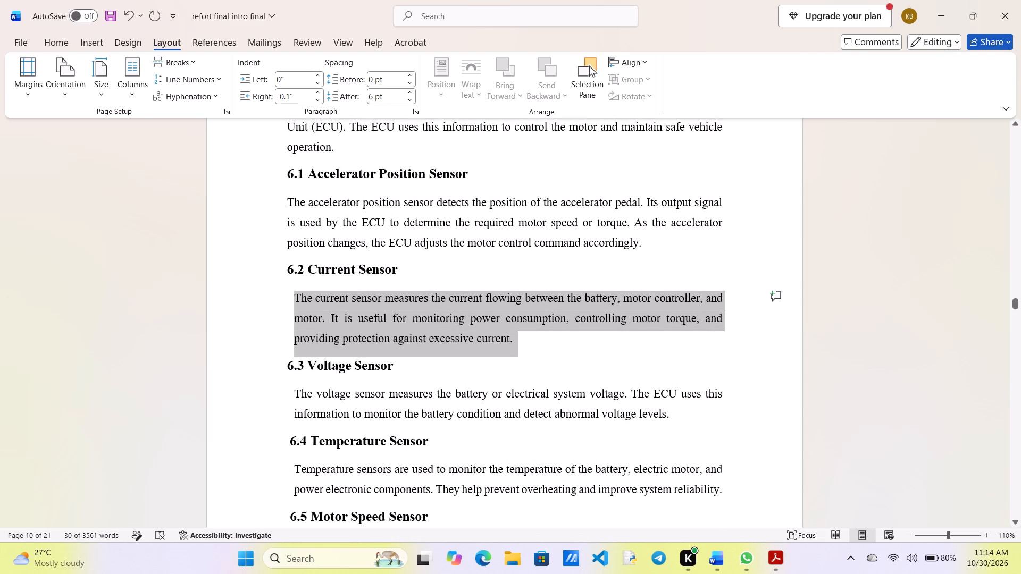
pyautogui.moveTo(287, 205); pyautogui.dragTo(640, 243)
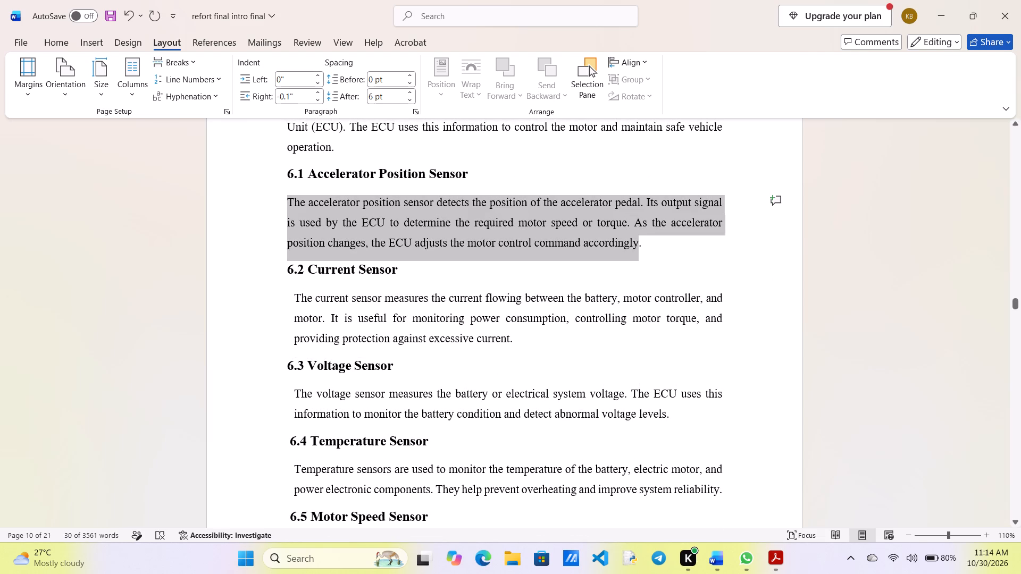
pyautogui.moveTo(640, 243); pyautogui.dragTo(648, 248)
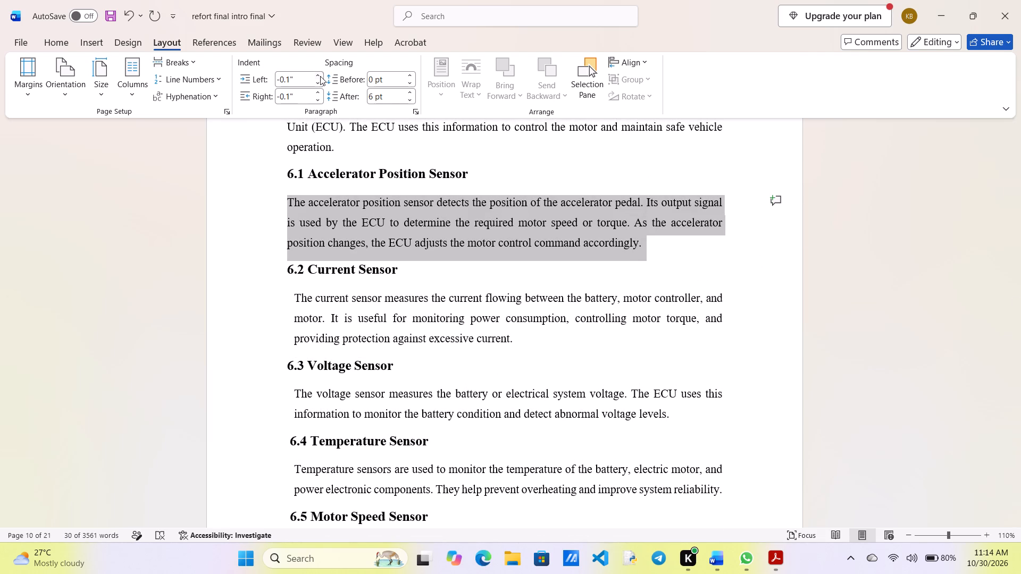
pyautogui.click(320, 76)
# Set the left indent of the body paragraph under 6.6 Motor Position Sensor to 0".
pyautogui.scroll(1, 388, 243)
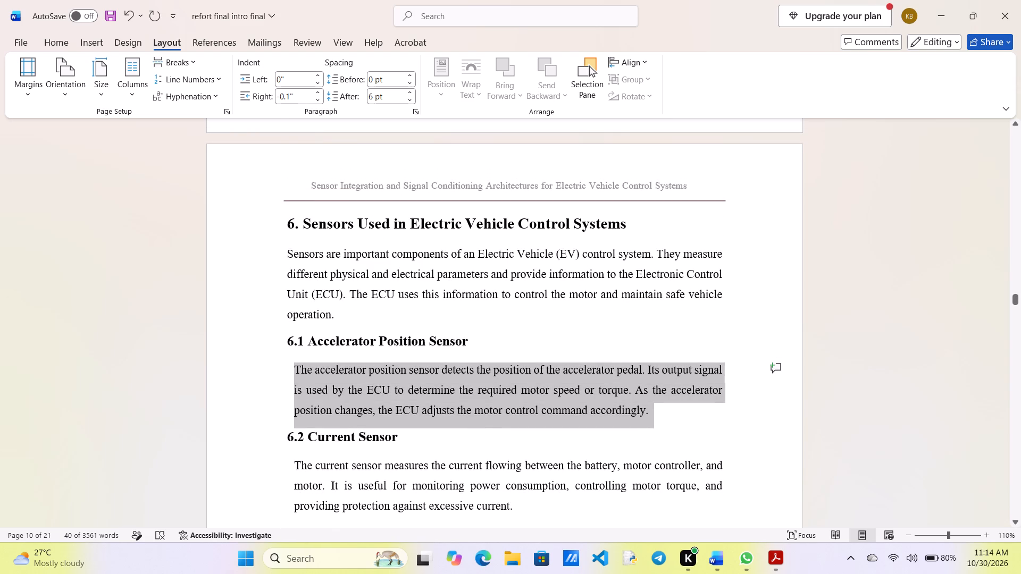
pyautogui.scroll(-1, 314, 308)
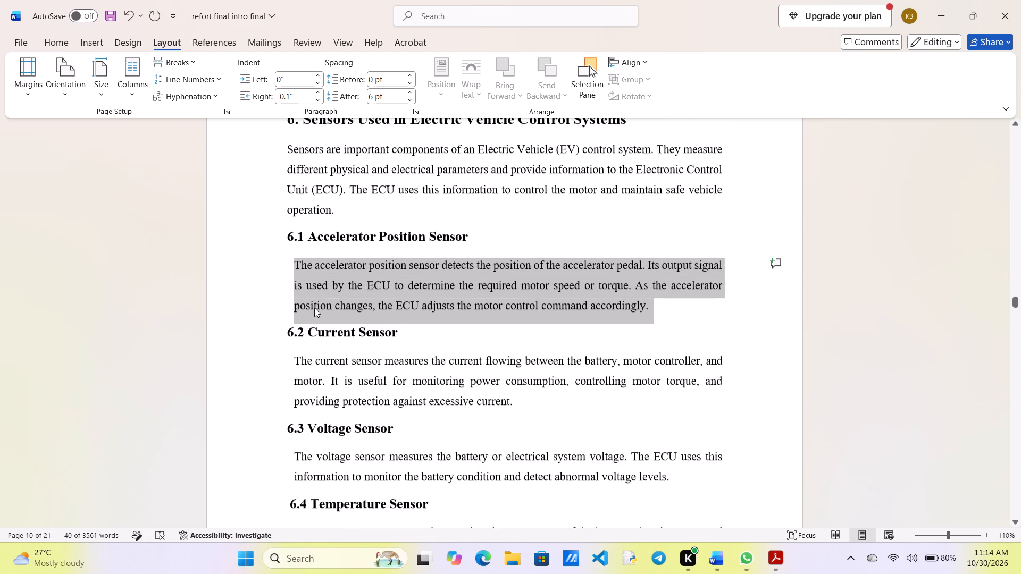
pyautogui.scroll(-1, 327, 222)
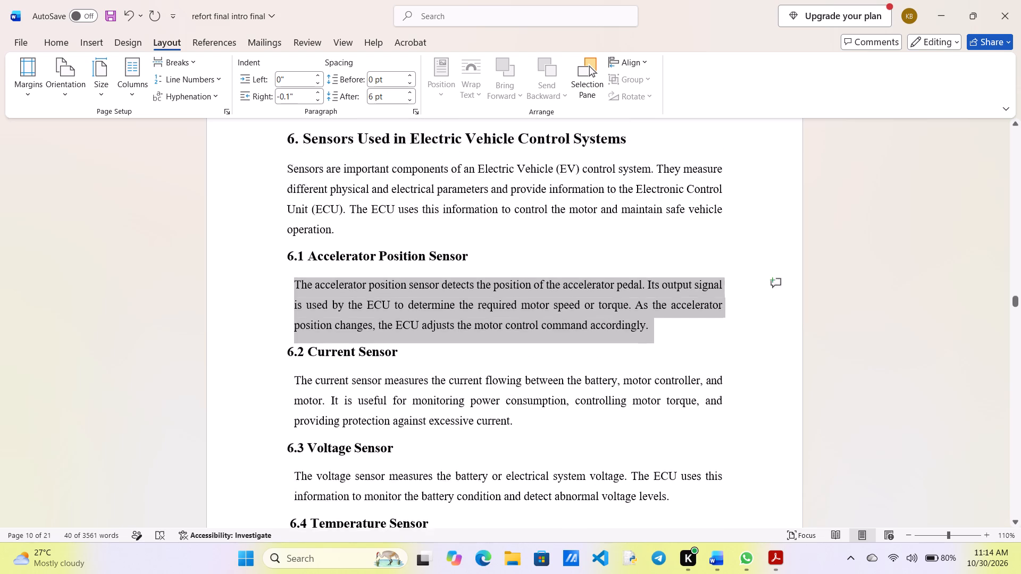
pyautogui.scroll(-5, 327, 222)
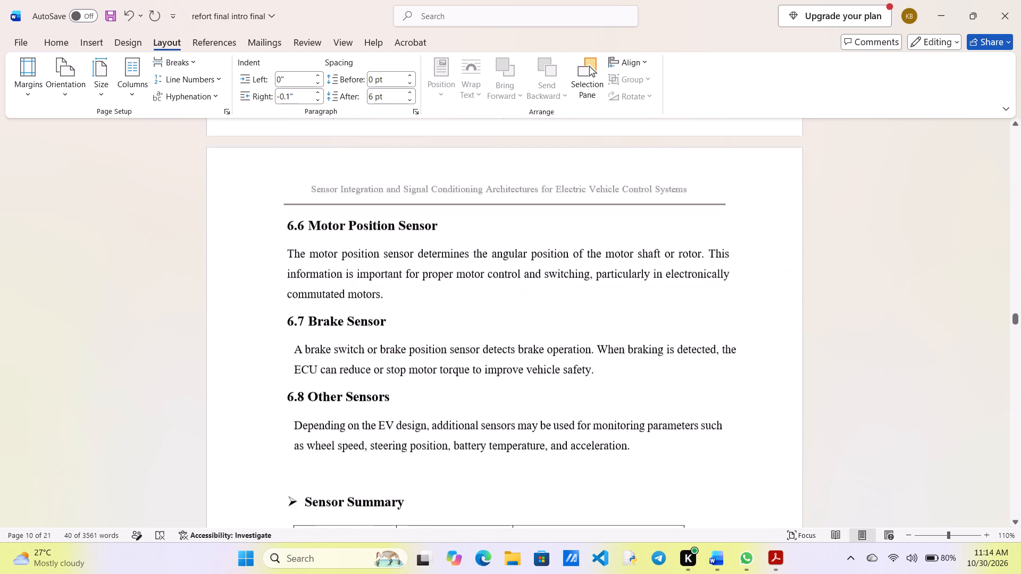
pyautogui.scroll(-1, 327, 222)
pyautogui.moveTo(288, 188); pyautogui.dragTo(394, 238)
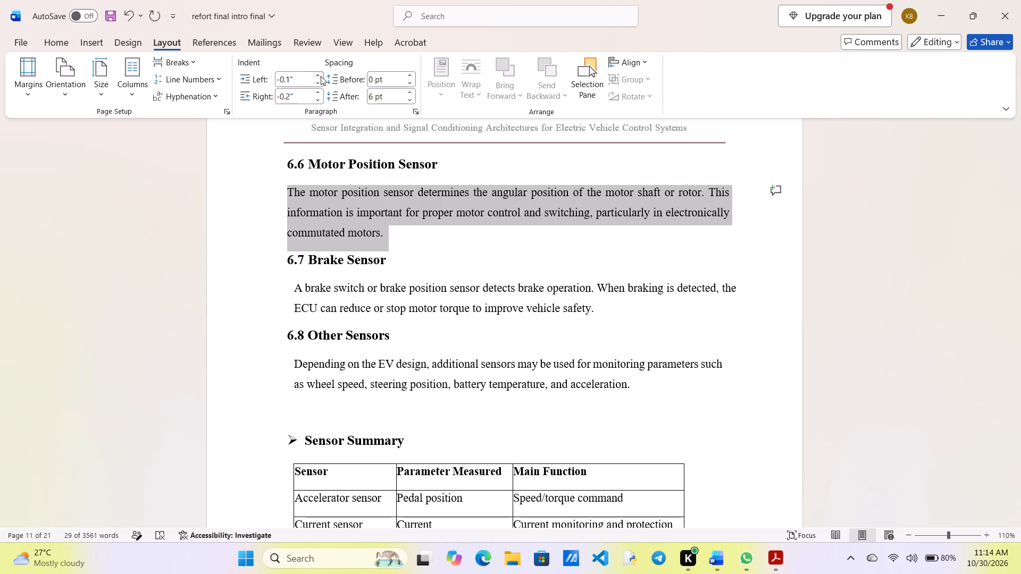
pyautogui.click(321, 76)
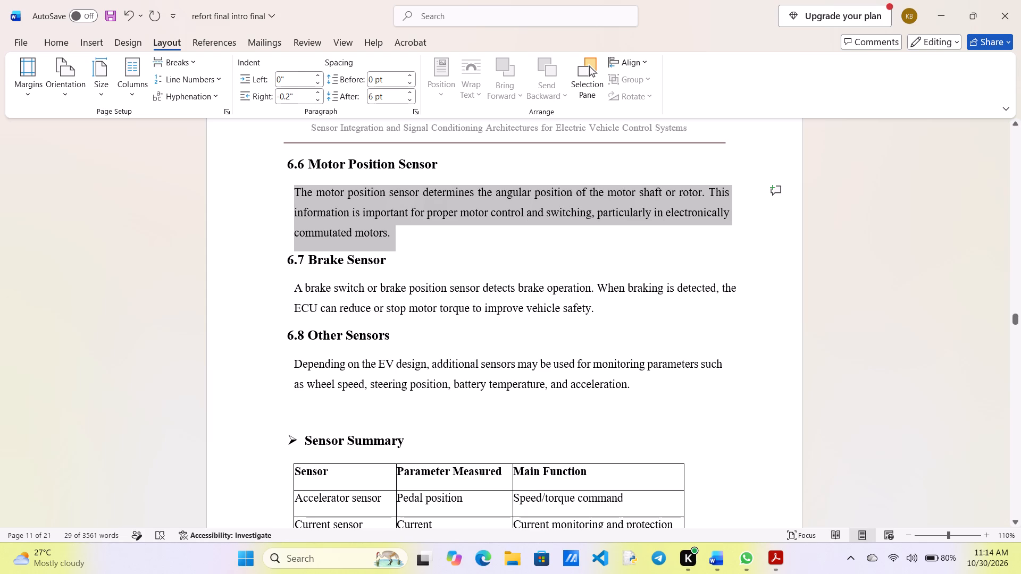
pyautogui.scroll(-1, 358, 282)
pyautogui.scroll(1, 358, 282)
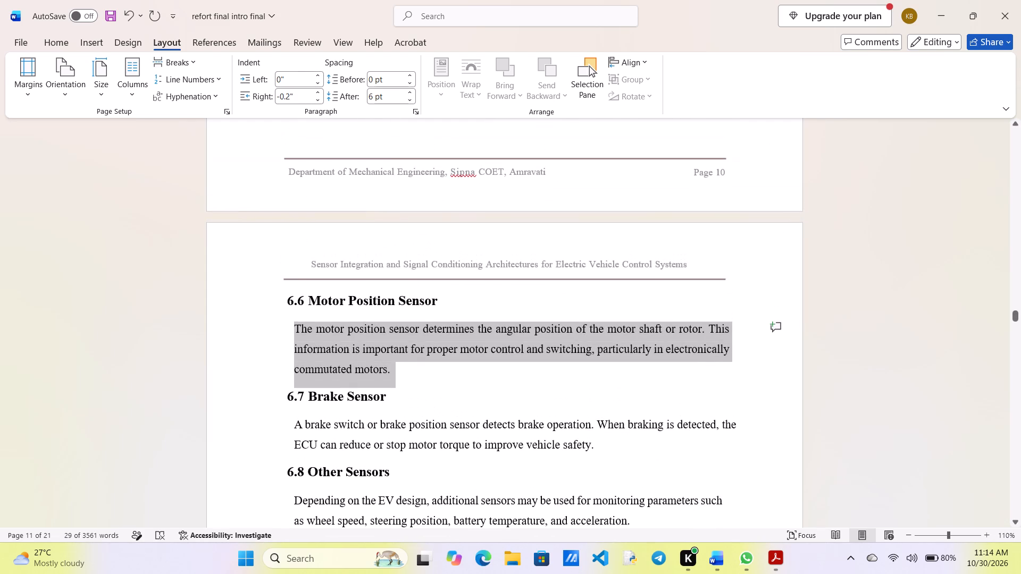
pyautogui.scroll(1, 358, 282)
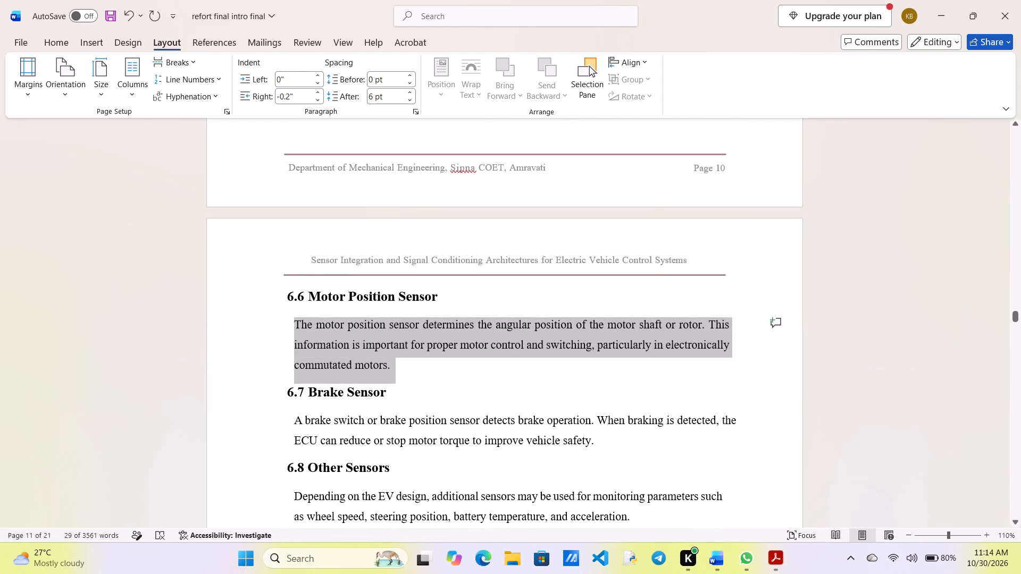
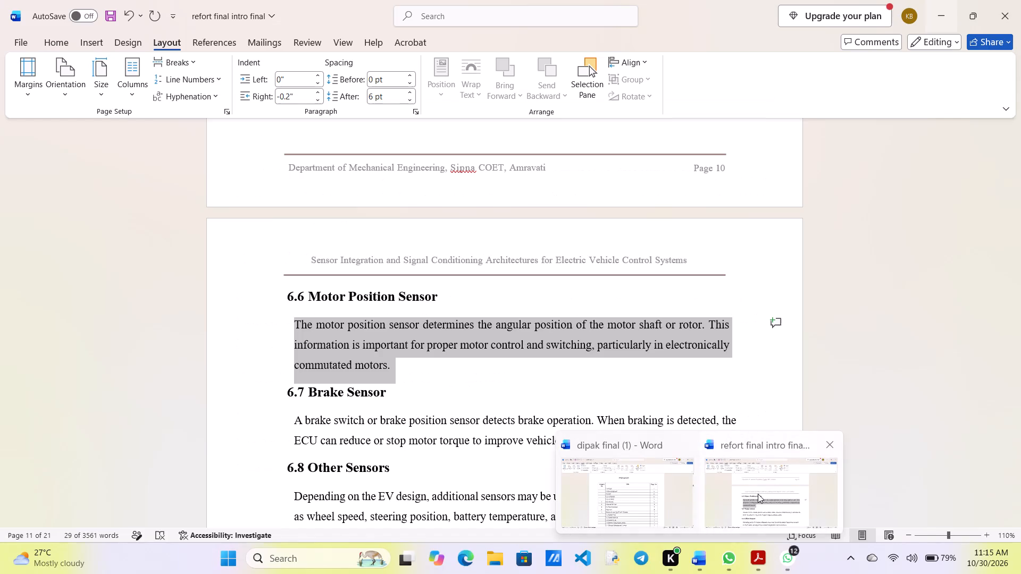
# Set the left indent of the body paragraph under 6.6 Motor Position Sensor to -0.1".
pyautogui.click(758, 494)
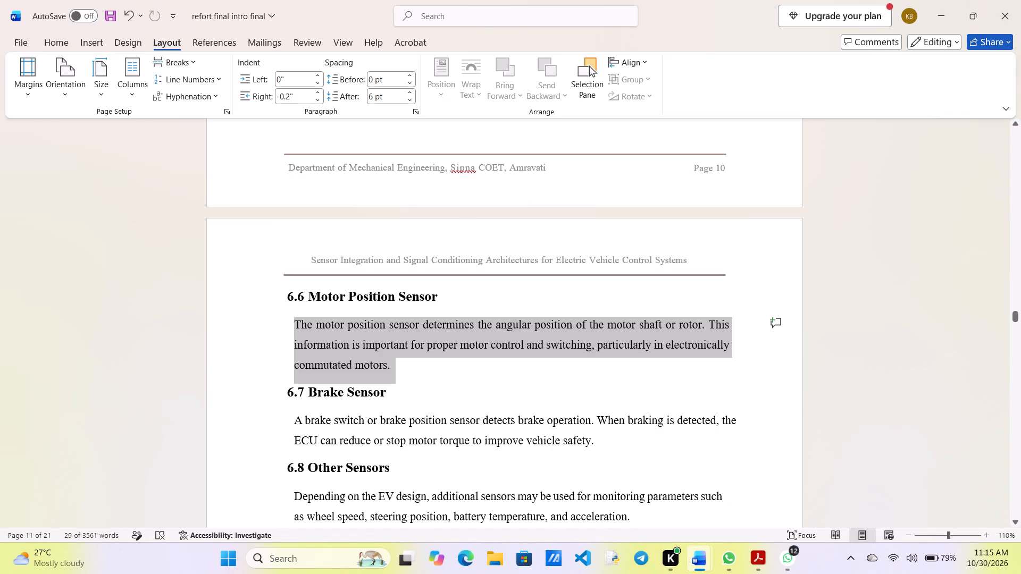
pyautogui.click(318, 81)
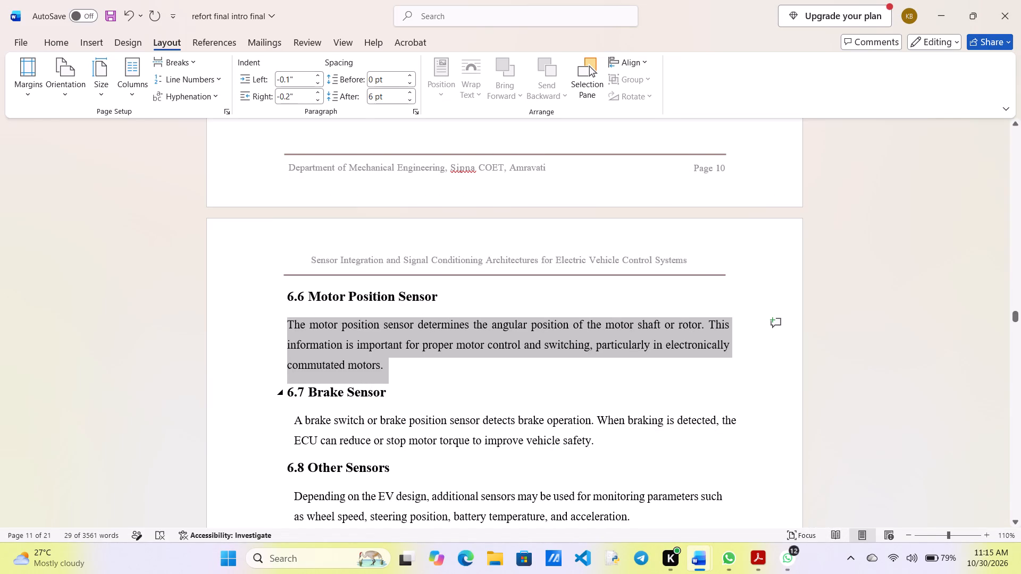
# Set the left indent of the body paragraph under 6.1 Accelerator Position Sensor to -0.1".
pyautogui.scroll(4, 337, 399)
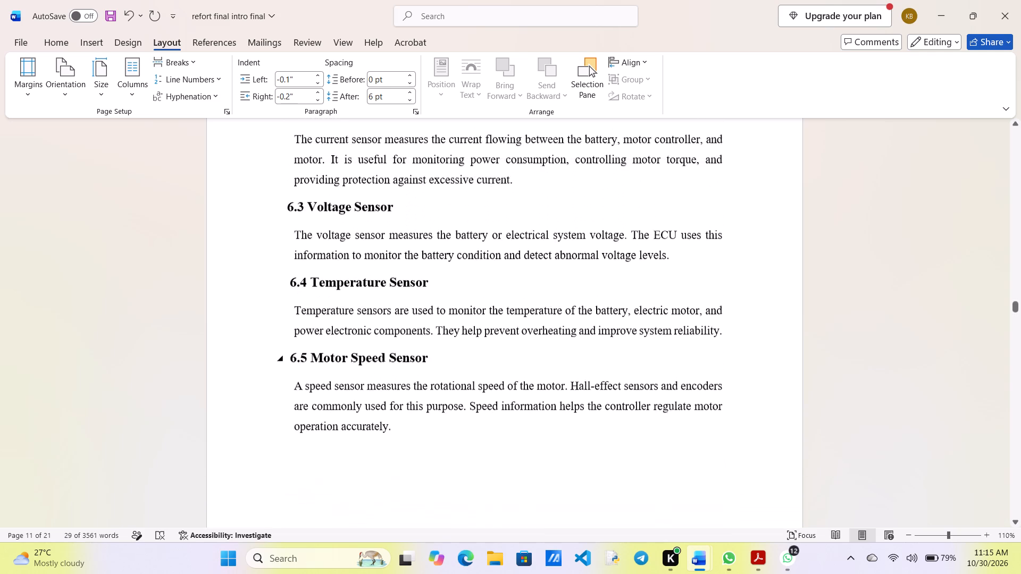
pyautogui.scroll(1, 337, 399)
pyautogui.scroll(-1, 337, 399)
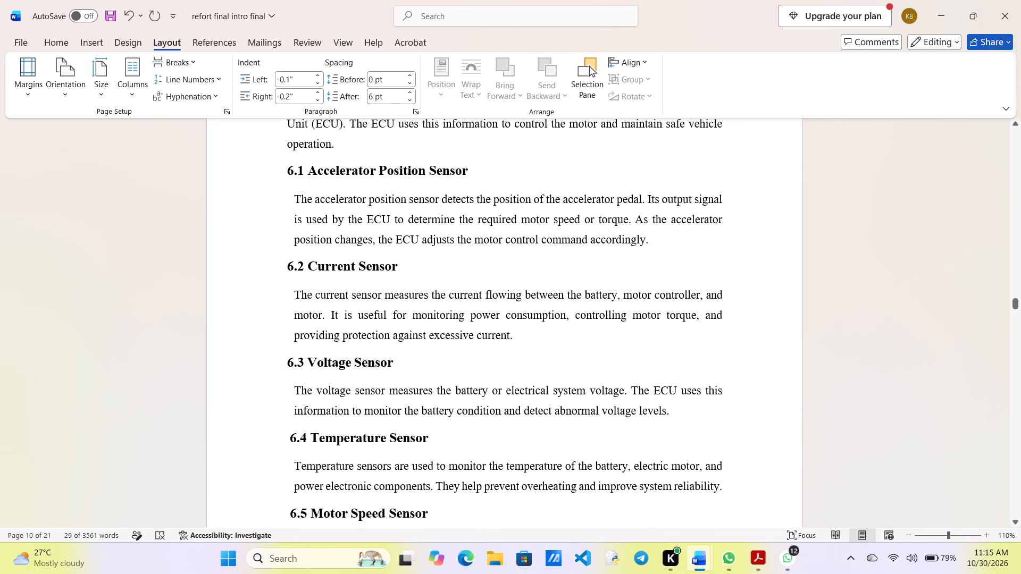
pyautogui.moveTo(294, 196); pyautogui.dragTo(635, 248)
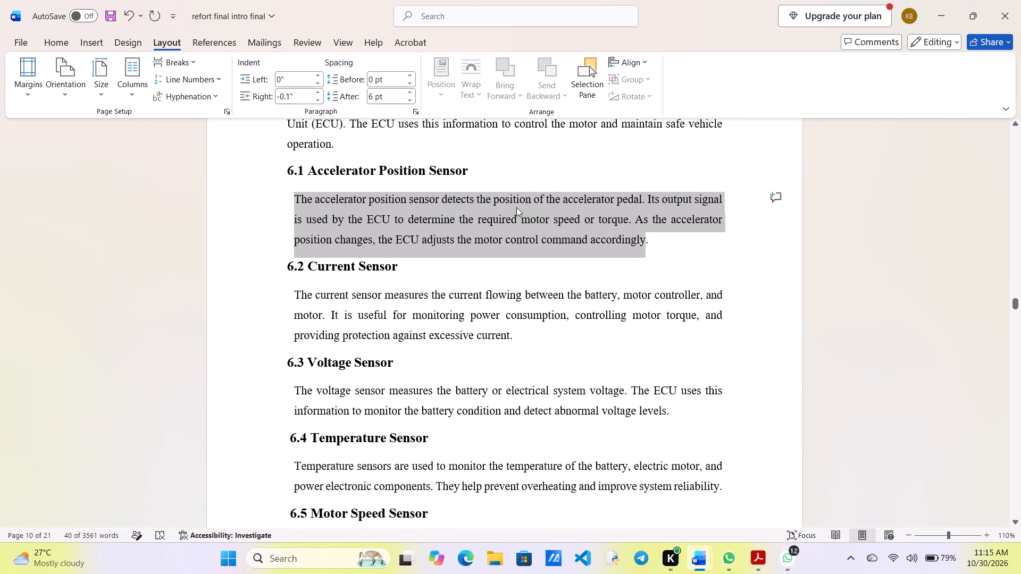
pyautogui.click(322, 85)
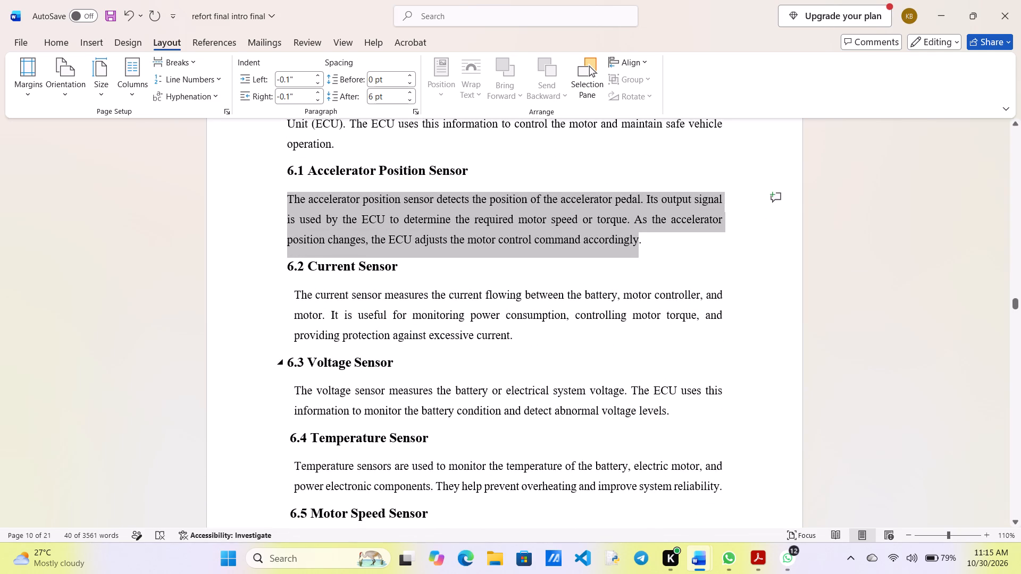
# Set the left indent of the body paragraph under 6.2 Current Sensor to -0.1".
pyautogui.moveTo(294, 294); pyautogui.dragTo(508, 343)
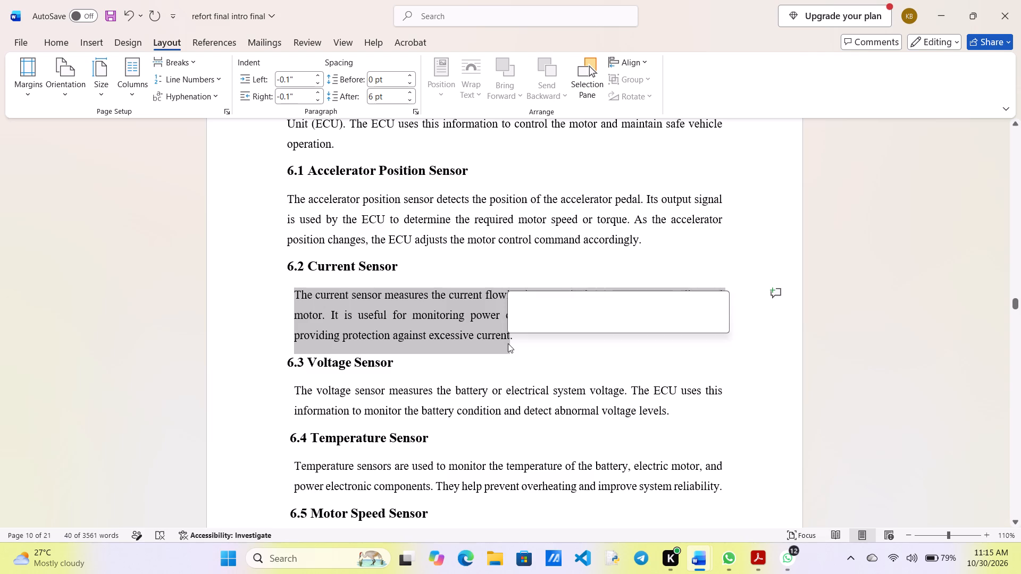
pyautogui.click(316, 83)
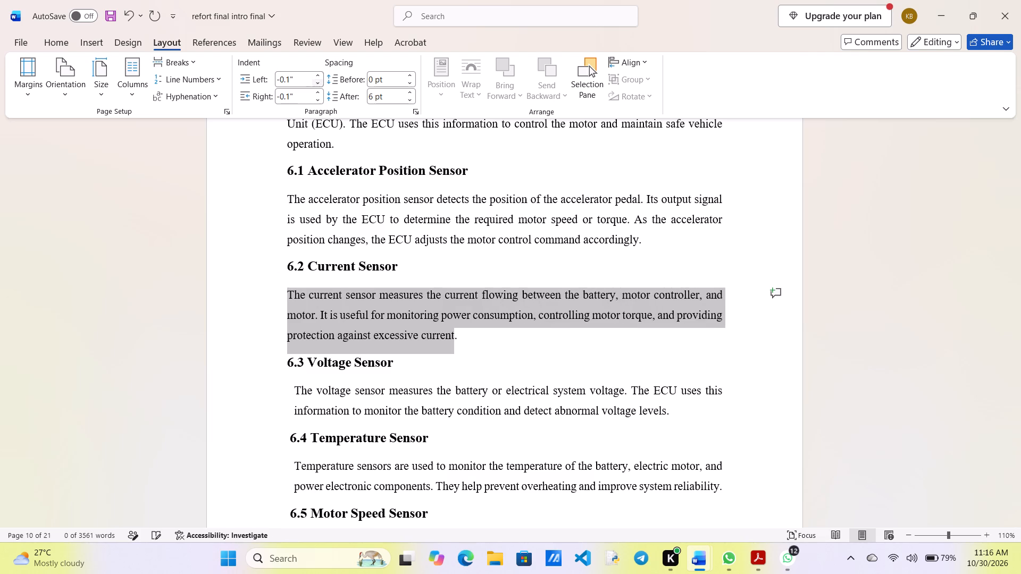
# Set the left indent of the body paragraph under 6.3 Voltage Sensor to -0.1".
pyautogui.moveTo(294, 389); pyautogui.dragTo(706, 392)
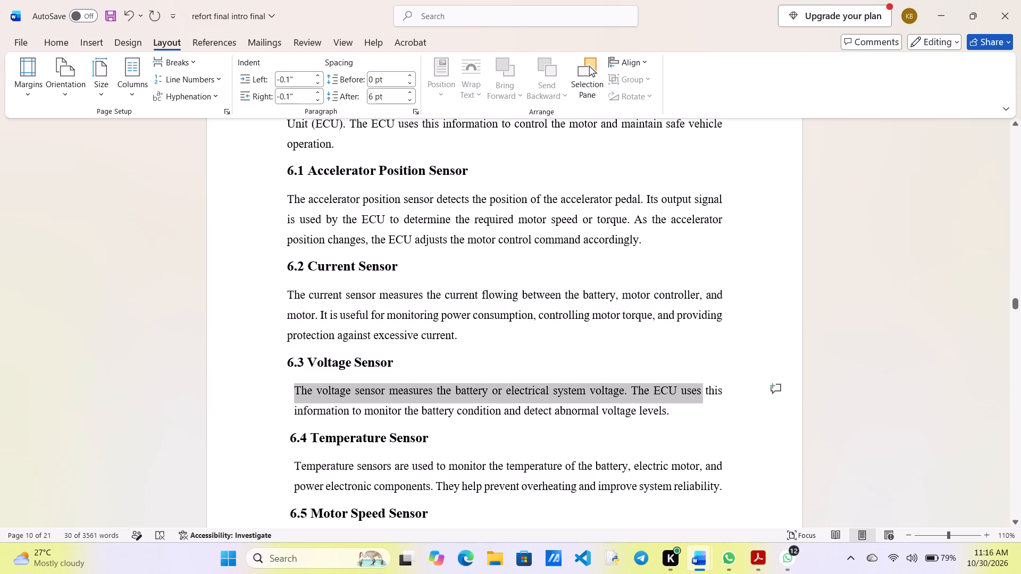
pyautogui.moveTo(706, 392); pyautogui.dragTo(707, 410)
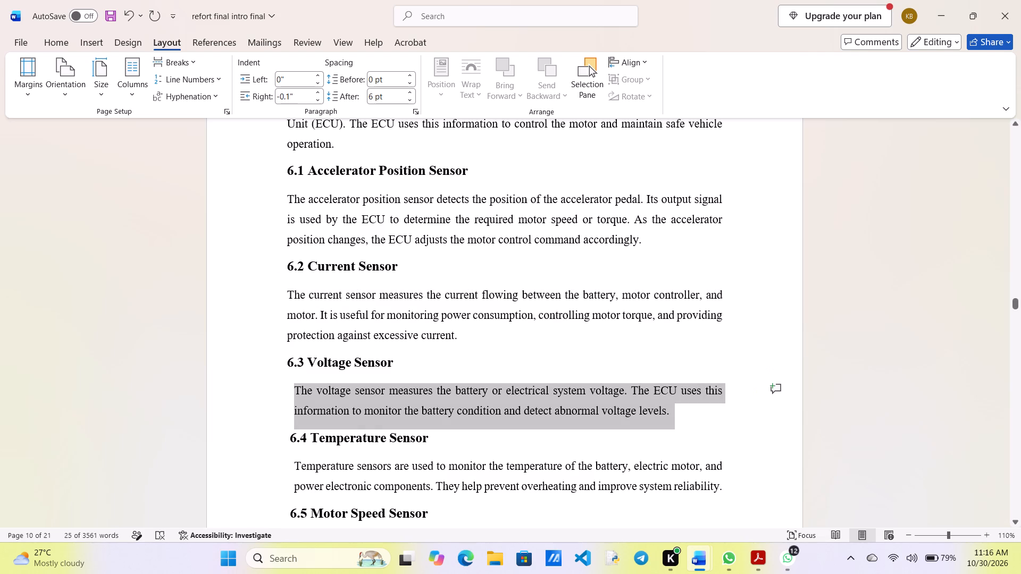
pyautogui.click(319, 83)
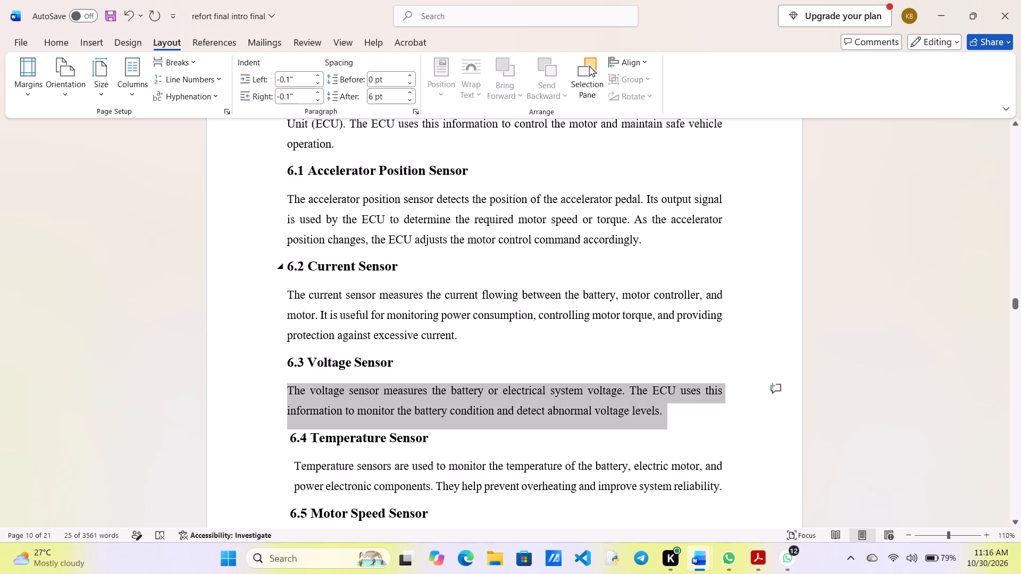
# Set the left indent of the body paragraph under 6.4 Temperature Sensor to -0.1".
pyautogui.scroll(-1, 411, 335)
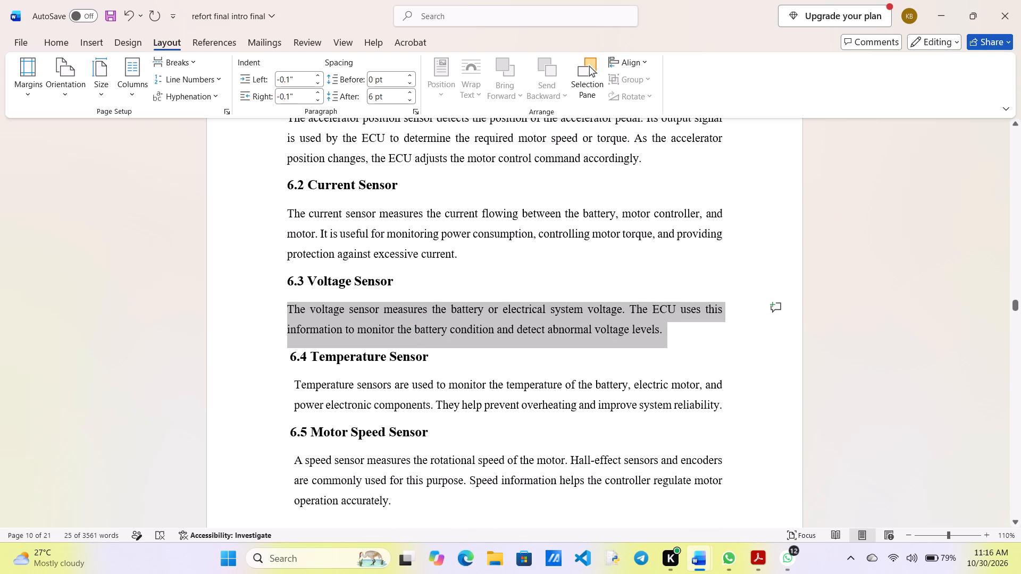
pyautogui.moveTo(291, 383); pyautogui.dragTo(706, 412)
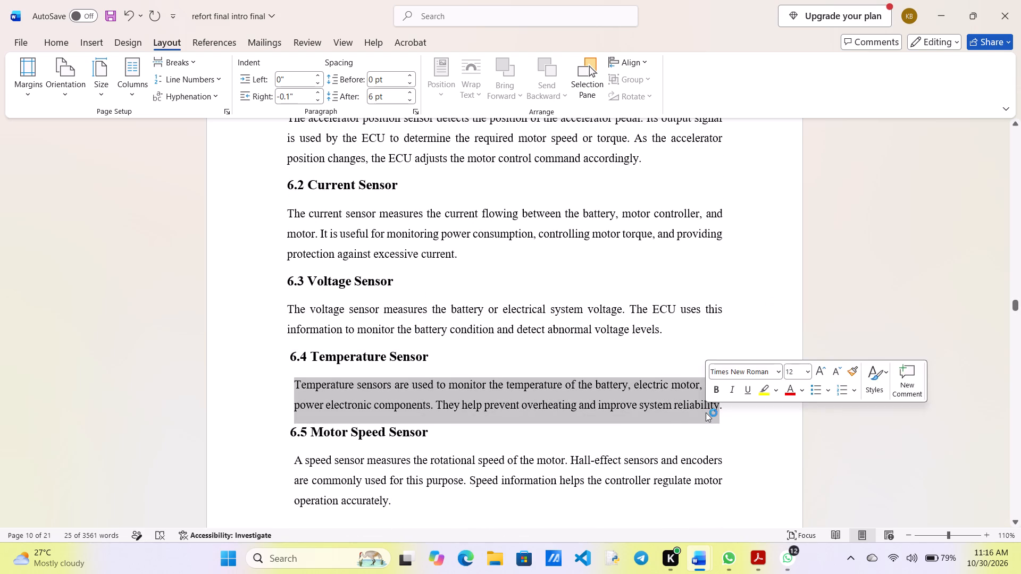
pyautogui.click(315, 80)
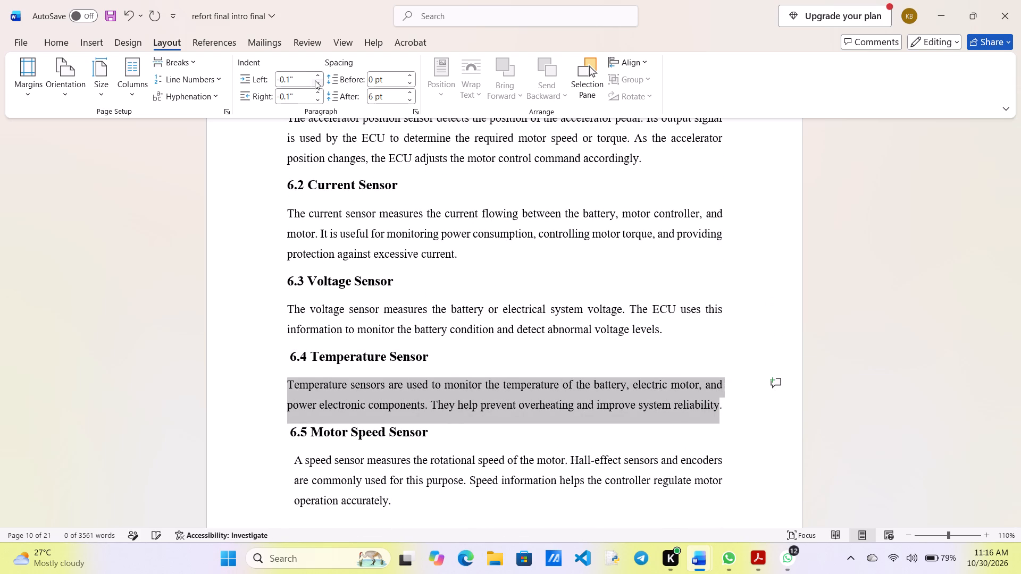
# Set the left indent of the body paragraph under 6.5 Motor Speed Sensor to -0.1".
pyautogui.scroll(-1, 391, 292)
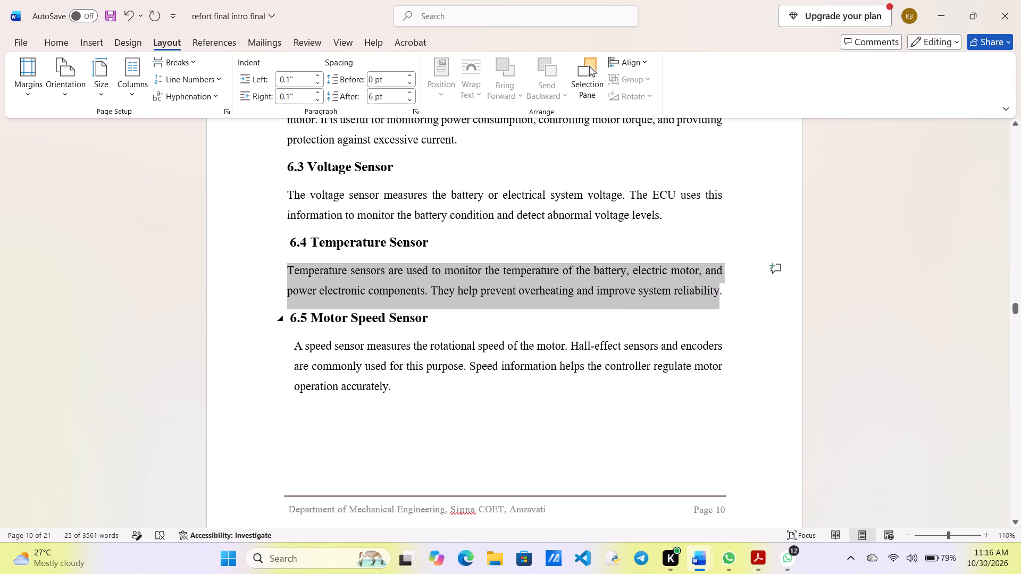
pyautogui.moveTo(297, 347); pyautogui.dragTo(307, 346)
pyautogui.moveTo(307, 346); pyautogui.dragTo(427, 399)
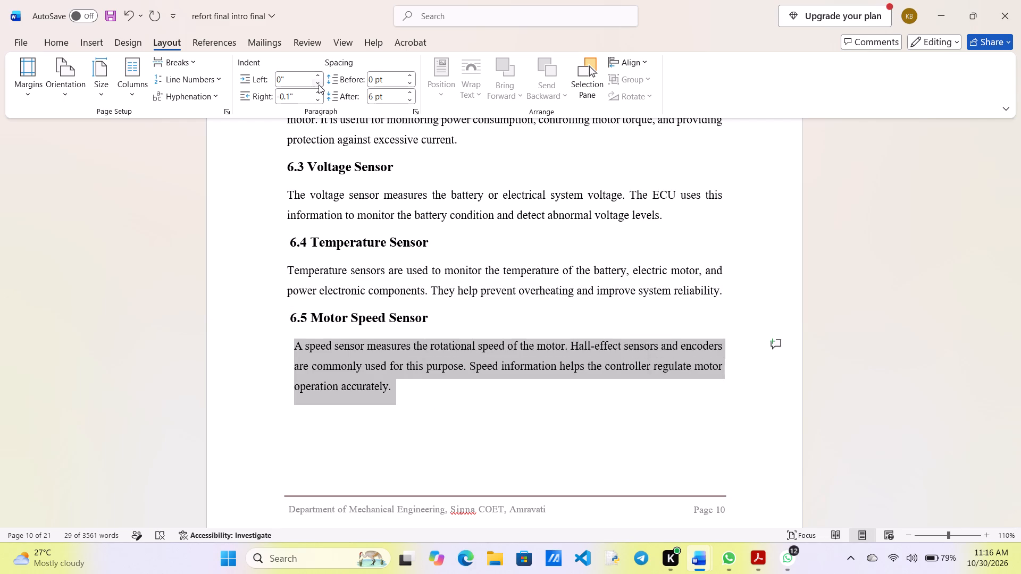
pyautogui.click(319, 85)
# Set the left indent of the body paragraph under 6.7 Brake Sensor to -0.1".
pyautogui.scroll(-2, 398, 328)
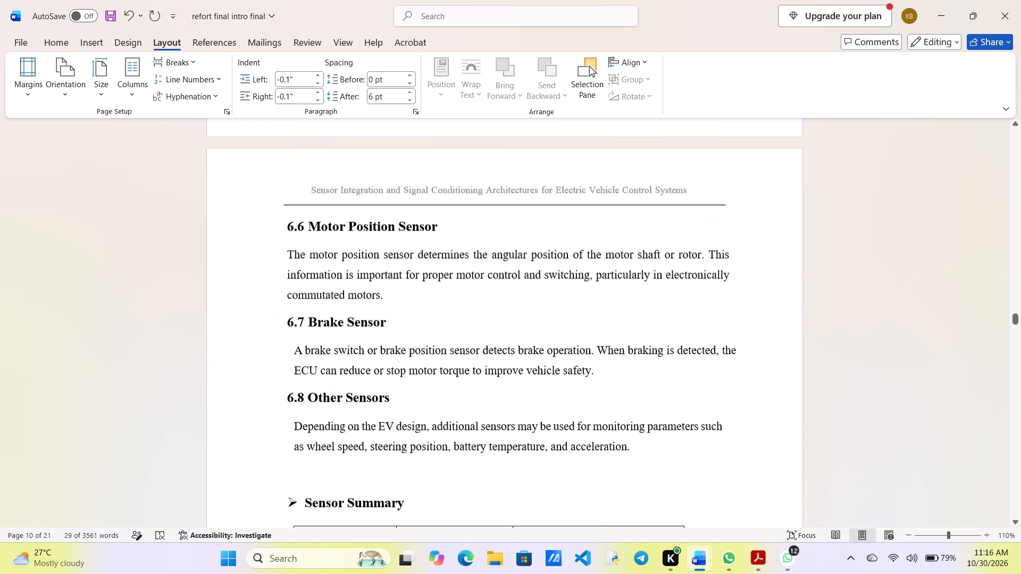
pyautogui.scroll(-1, 398, 328)
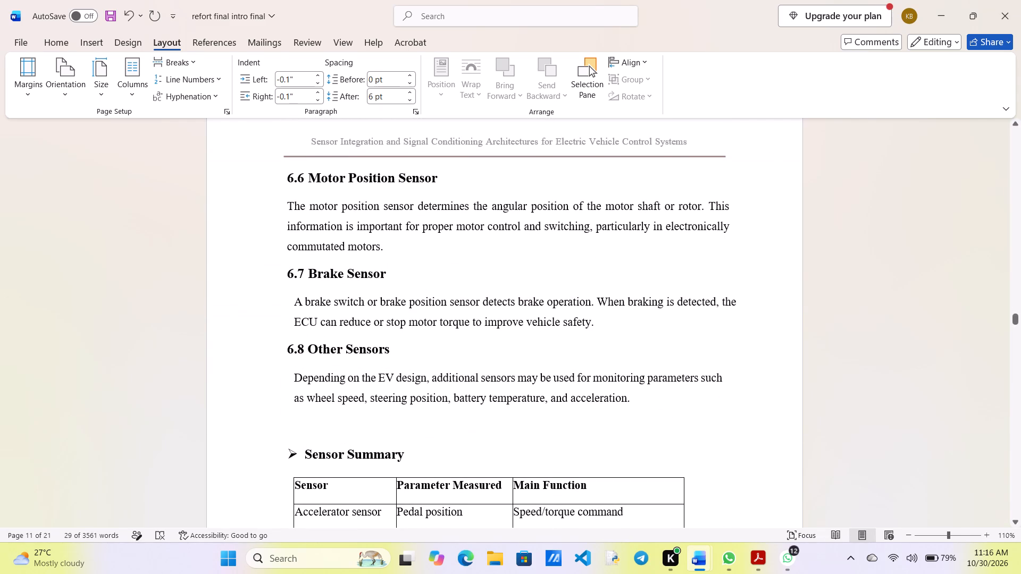
pyautogui.moveTo(296, 300); pyautogui.dragTo(598, 325)
pyautogui.click(315, 87)
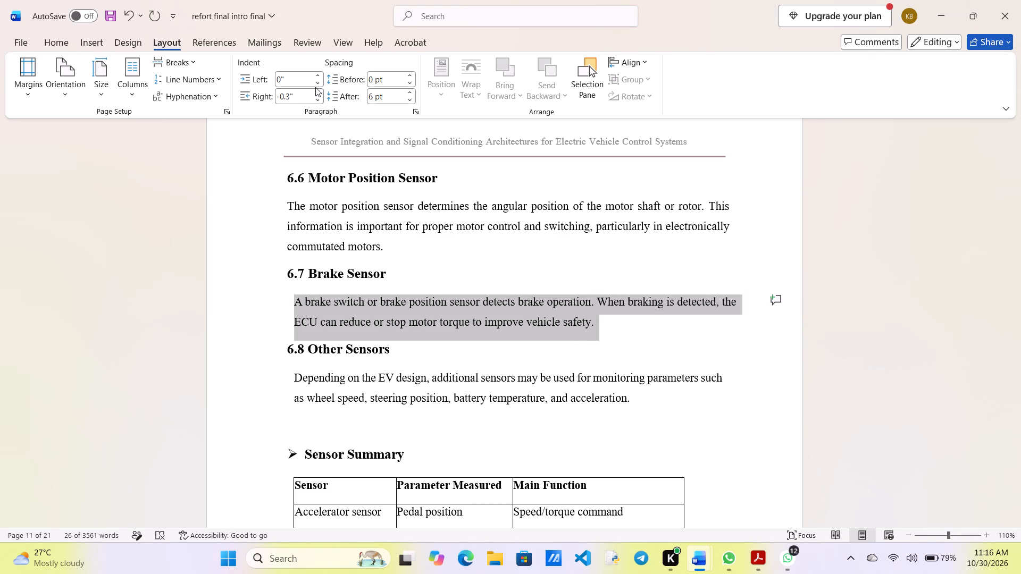
pyautogui.click(317, 83)
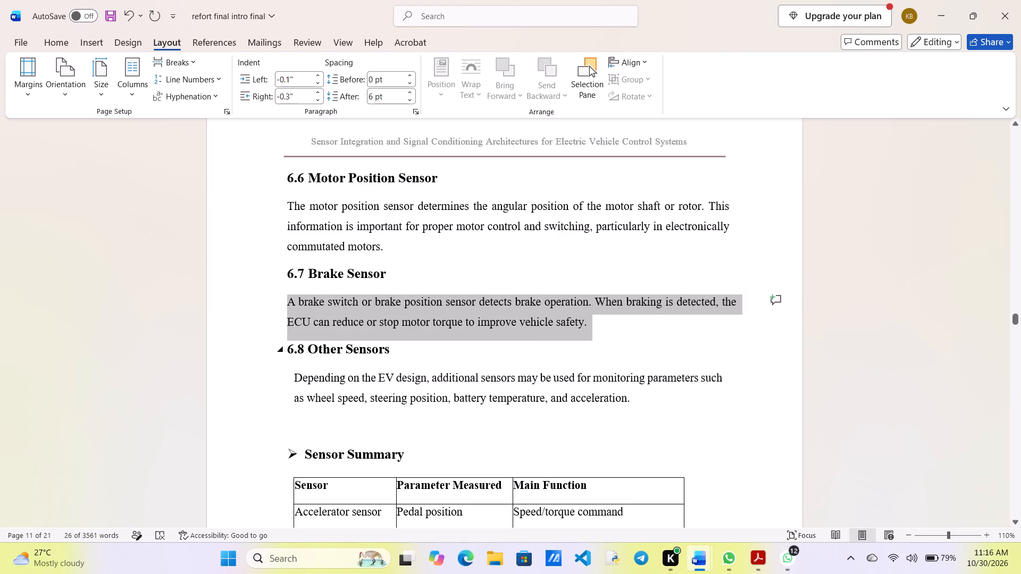
# Set the left indent of the body paragraph under 6.8 Other Sensors to -0.1".
pyautogui.moveTo(296, 375); pyautogui.dragTo(556, 404)
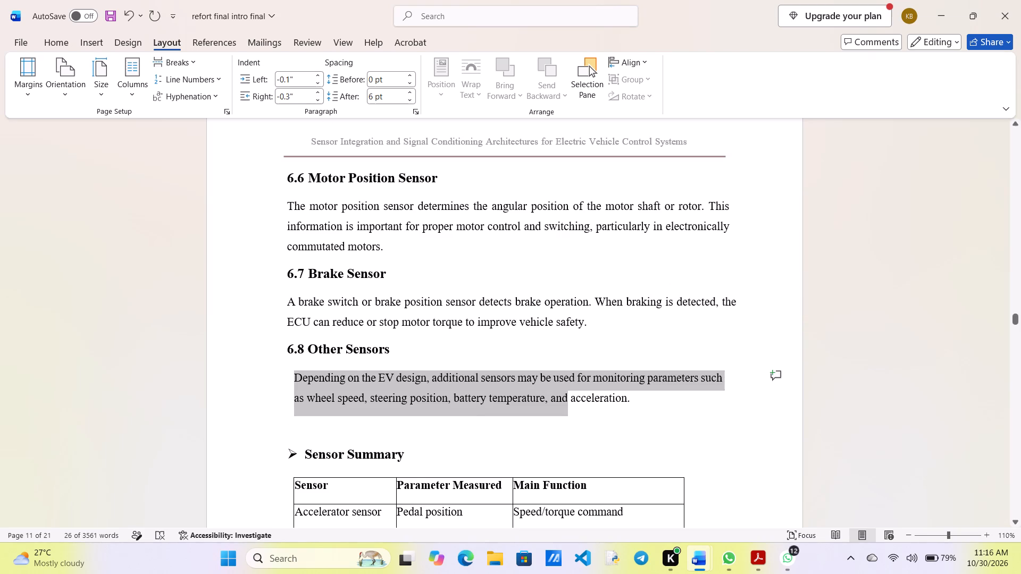
pyautogui.moveTo(556, 404); pyautogui.dragTo(635, 402)
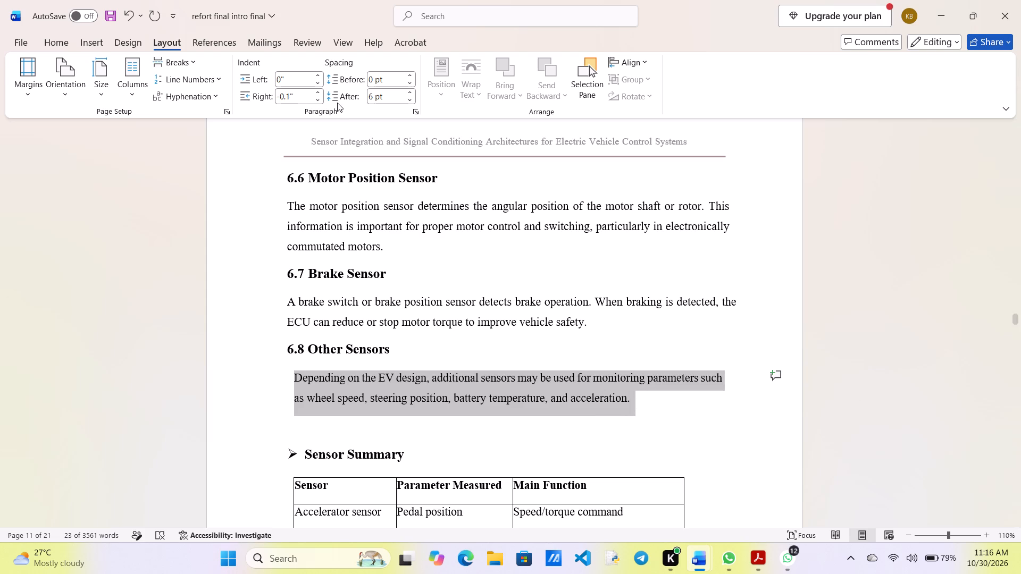
pyautogui.click(318, 87)
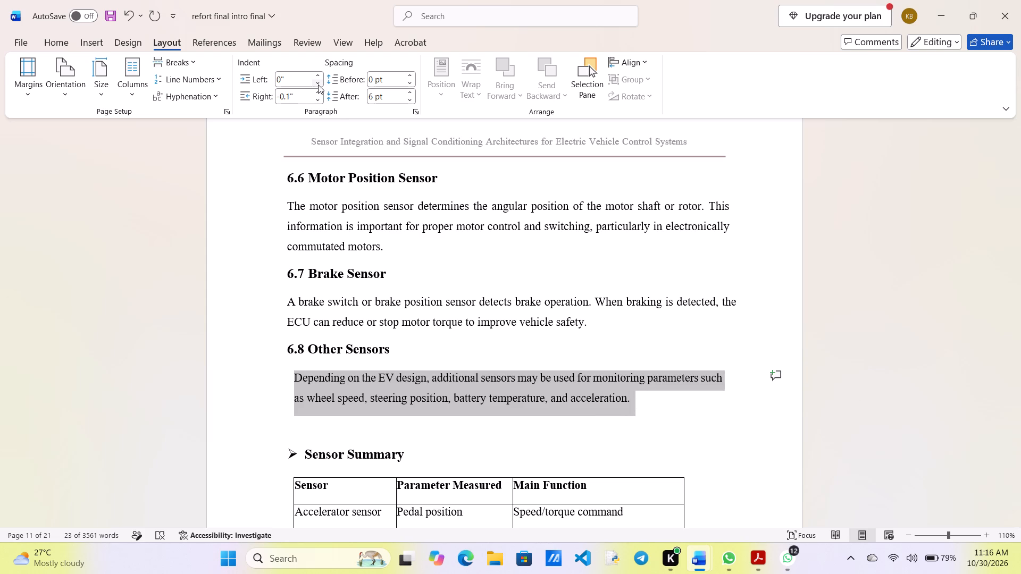
pyautogui.click(318, 85)
# Set the left and right indents of the 7. Sensor Integration heading and its three body paragraphs to -0.1".
pyautogui.scroll(-1, 379, 344)
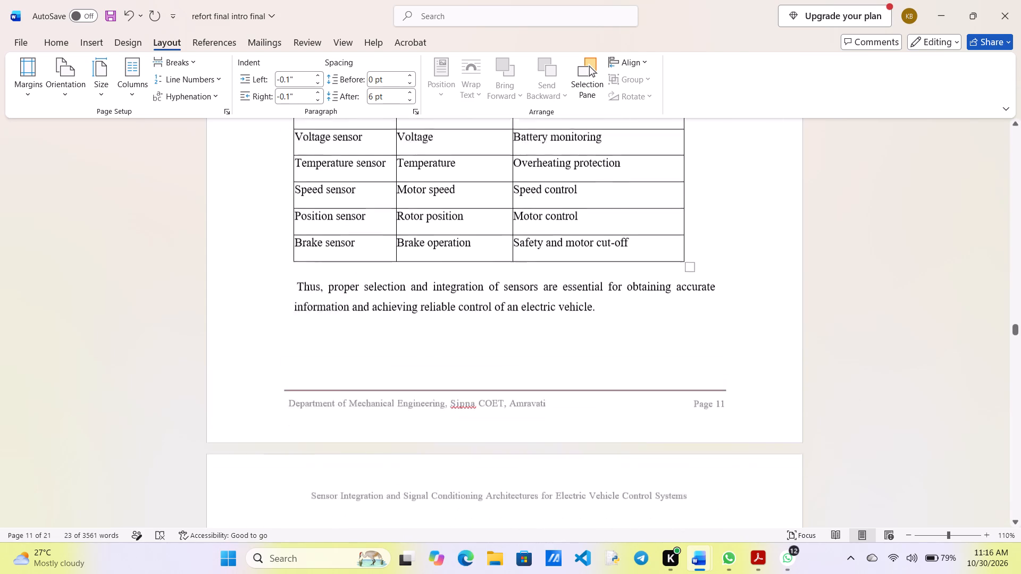
pyautogui.scroll(-1, 379, 344)
pyautogui.hscroll(1, 379, 344)
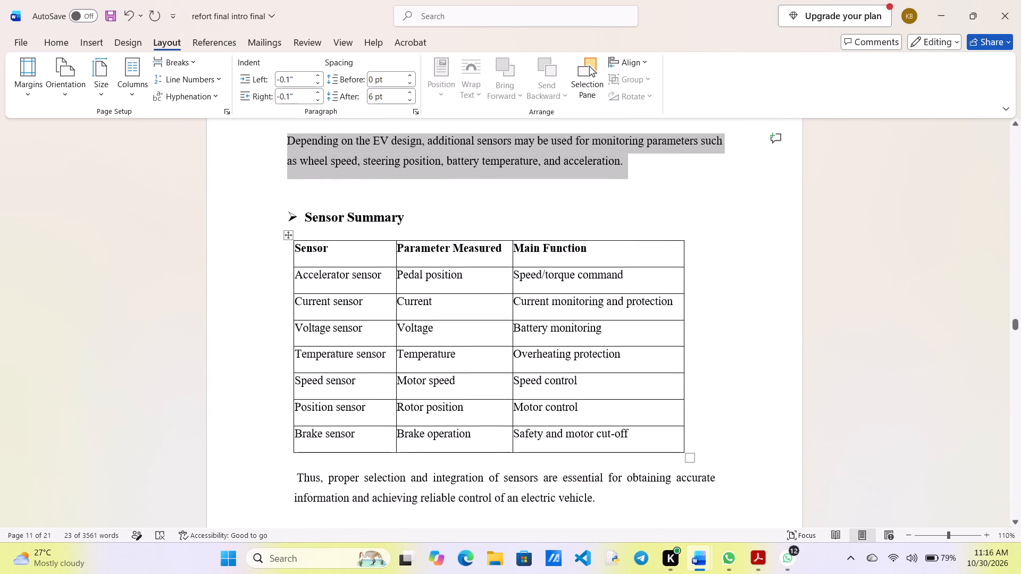
pyautogui.hscroll(1, 379, 344)
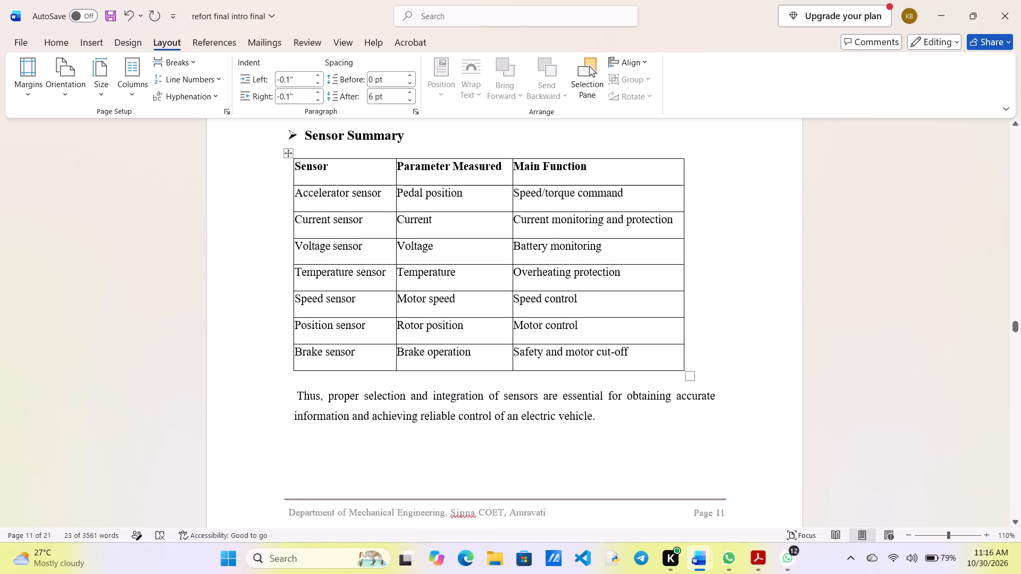
pyautogui.scroll(-2, 312, 399)
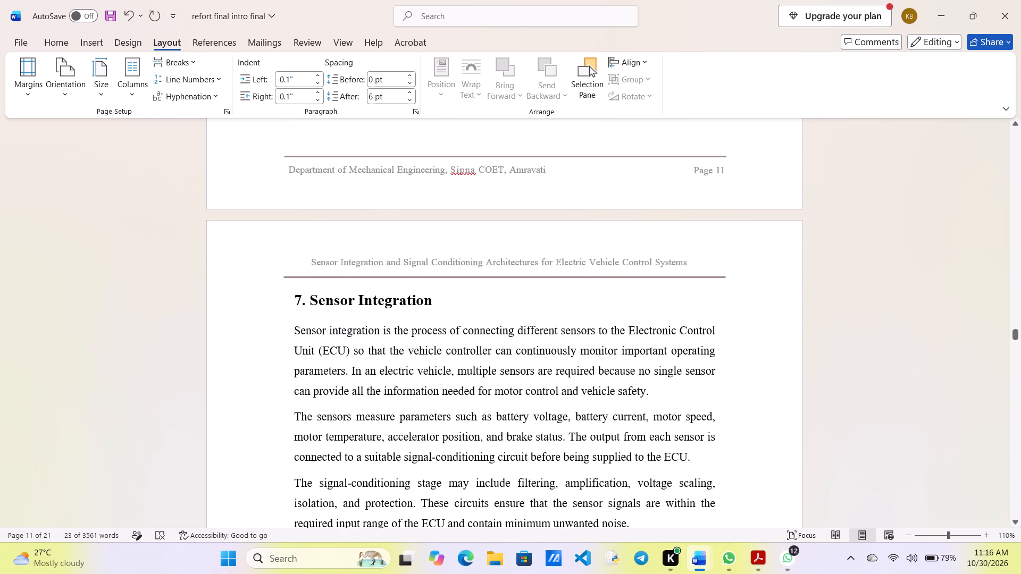
pyautogui.moveTo(292, 301); pyautogui.dragTo(476, 562)
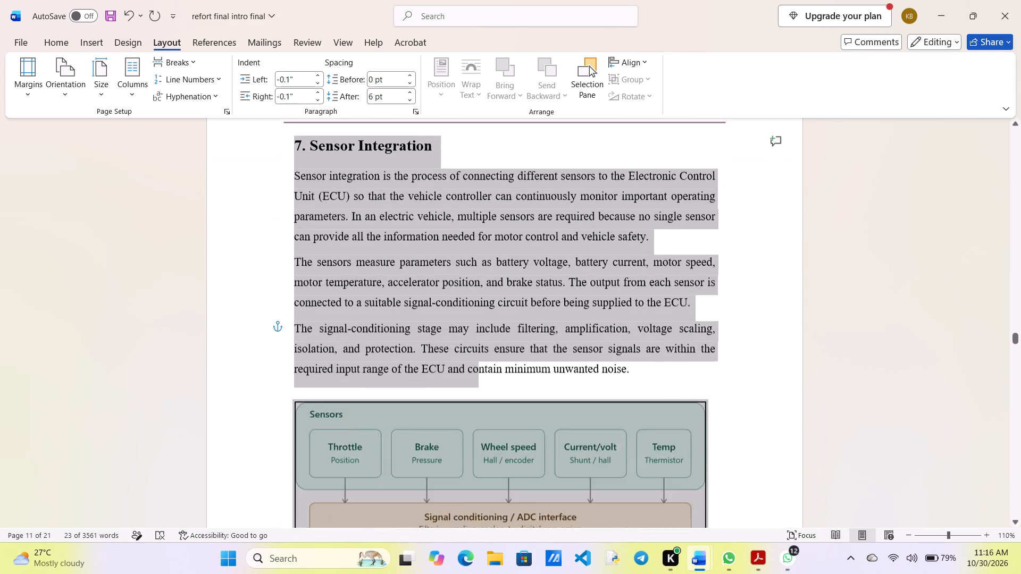
pyautogui.moveTo(476, 562); pyautogui.dragTo(677, 314)
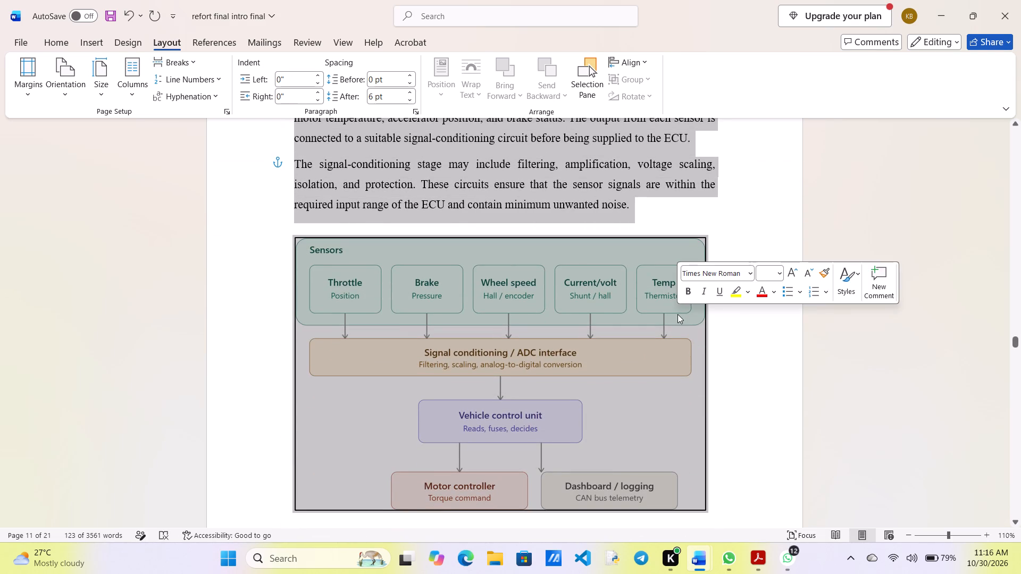
pyautogui.scroll(2, 677, 314)
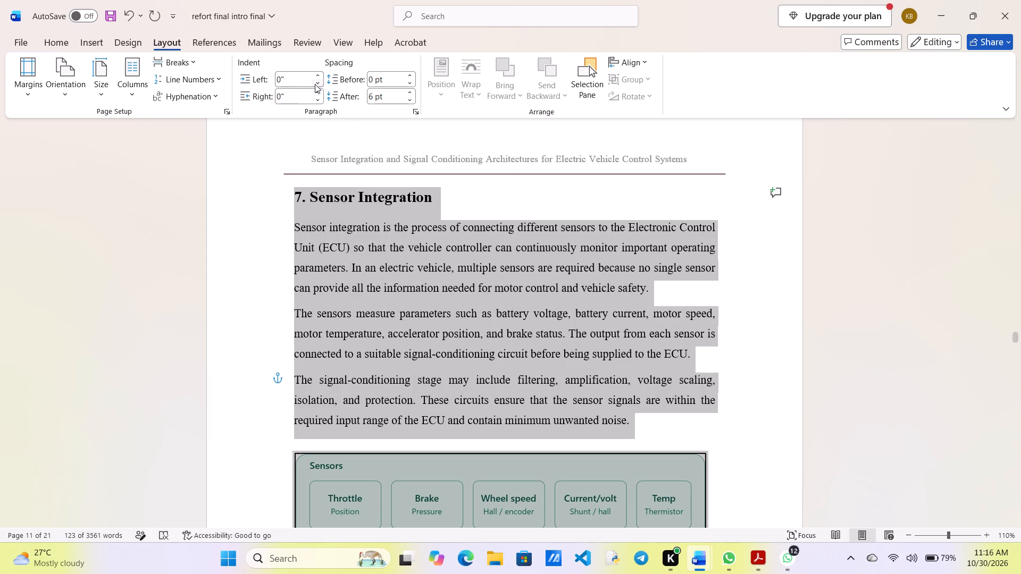
pyautogui.click(315, 84)
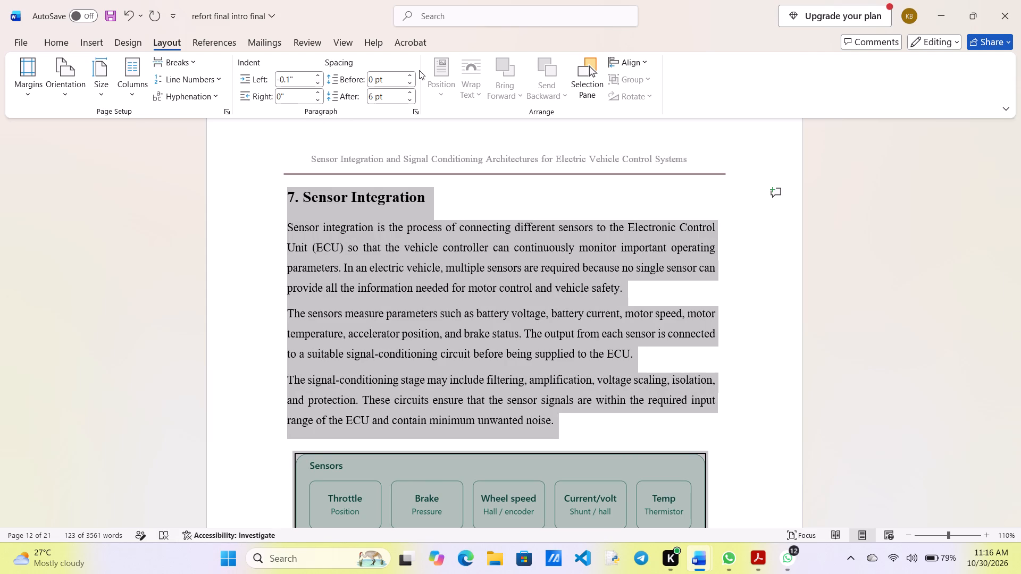
pyautogui.click(318, 102)
# Set the left indent of the Sensor Integration Process bullet heading to -0.1", keeping its right indent at 0".
pyautogui.scroll(-2, 446, 379)
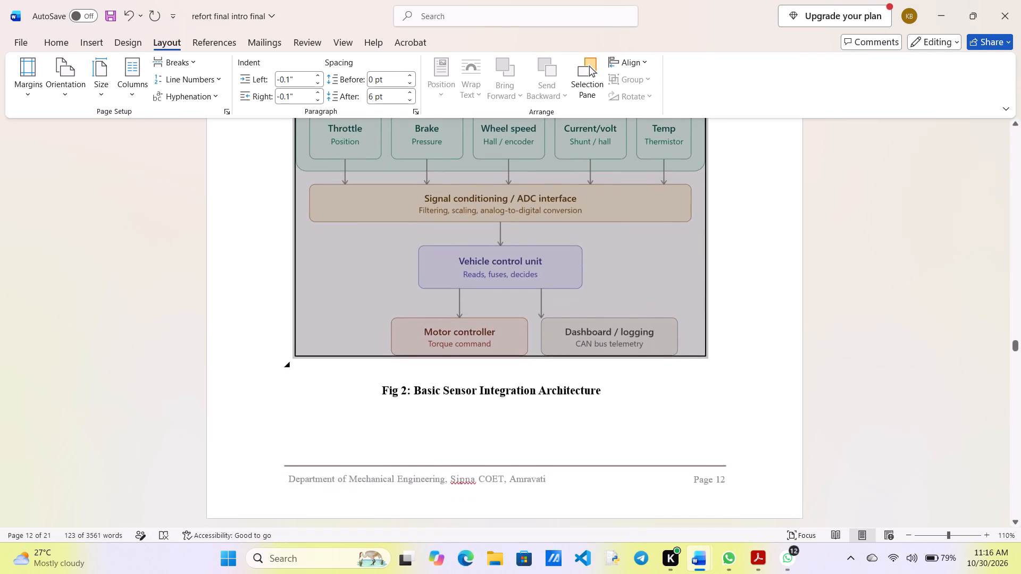
pyautogui.scroll(-2, 446, 379)
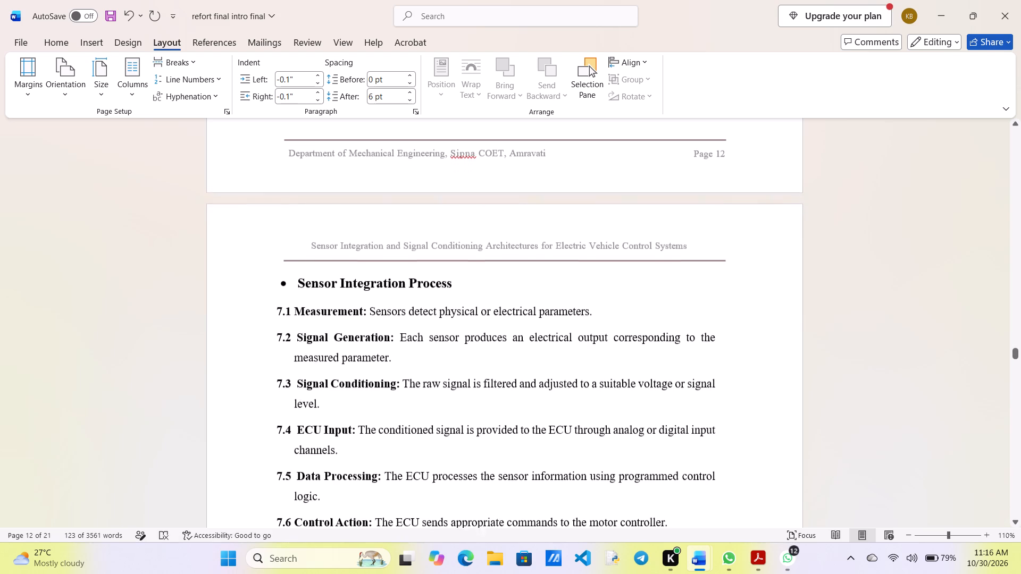
pyautogui.scroll(-1, 446, 379)
pyautogui.moveTo(299, 277); pyautogui.dragTo(428, 283)
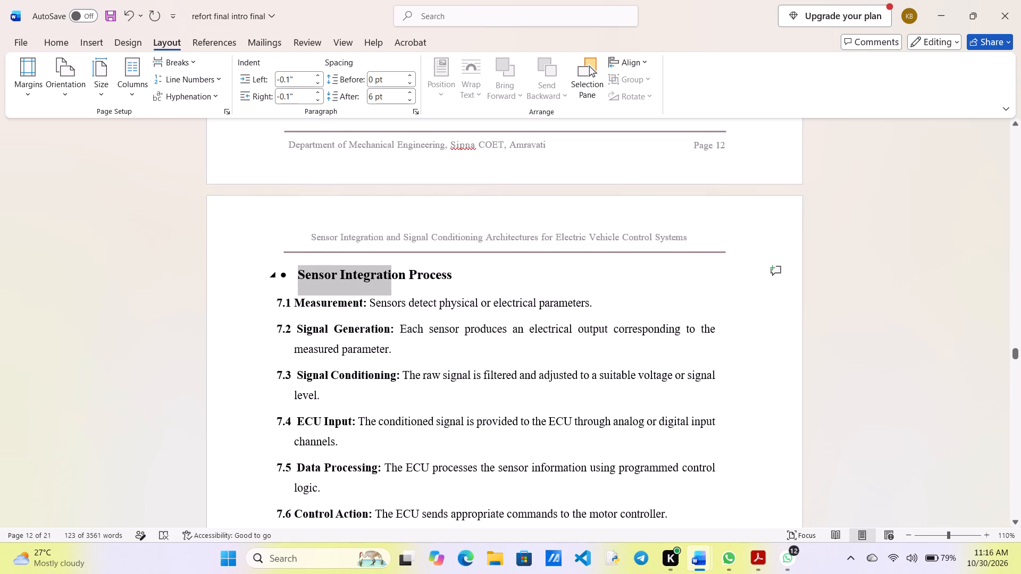
pyautogui.moveTo(428, 283); pyautogui.dragTo(453, 284)
pyautogui.click(317, 103)
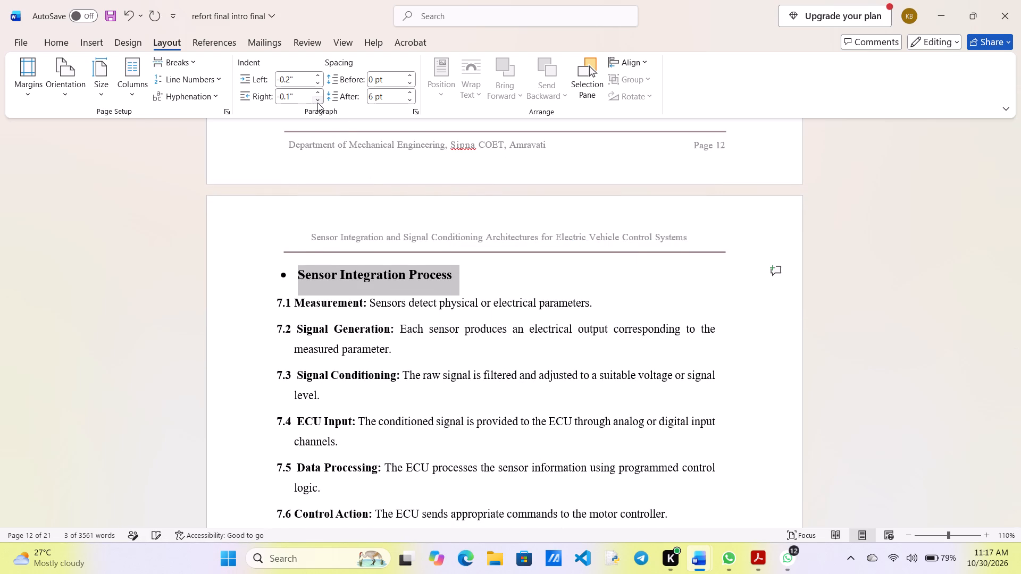
pyautogui.click(317, 91)
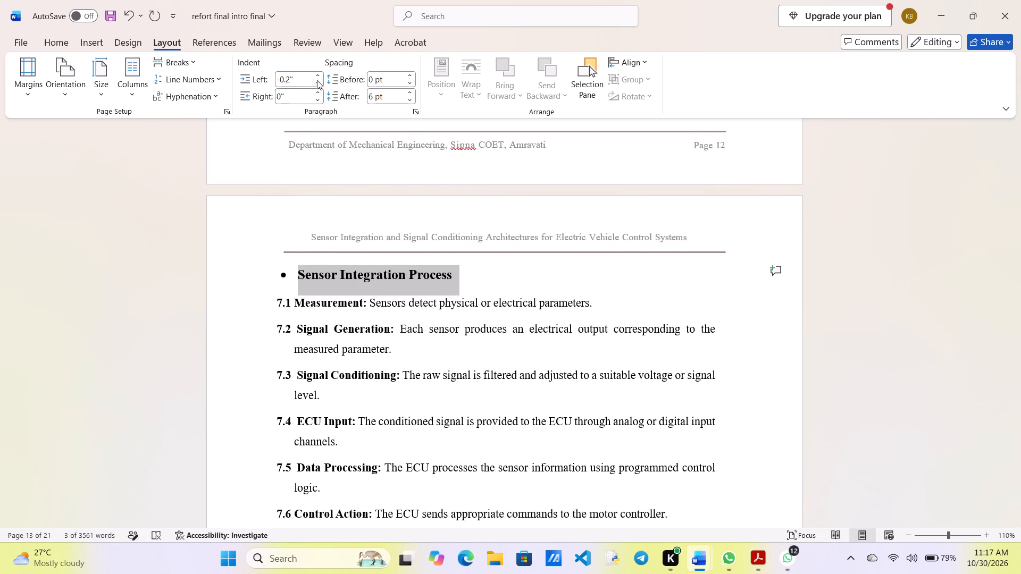
pyautogui.click(317, 87)
pyautogui.click(316, 73)
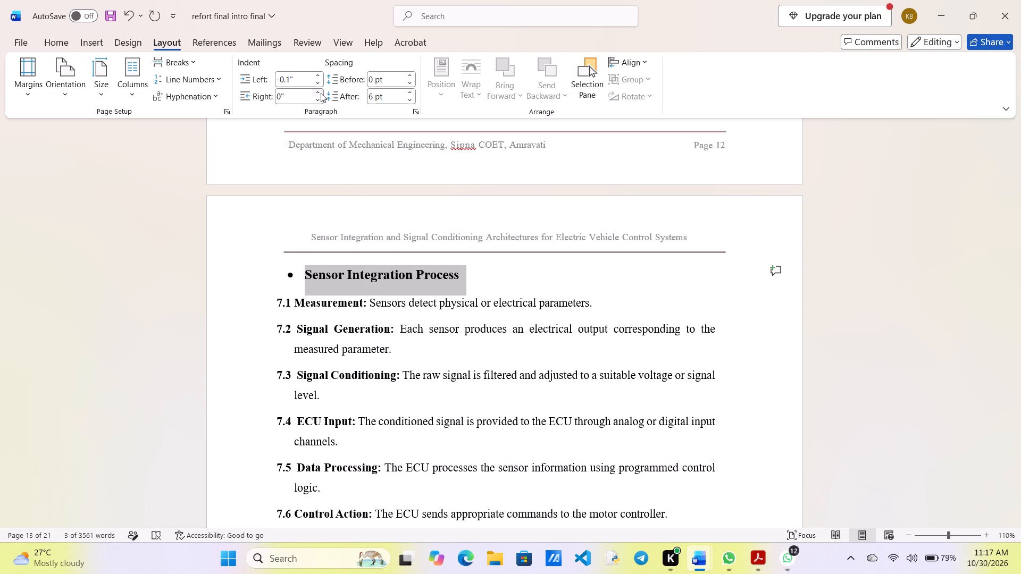
pyautogui.click(320, 86)
pyautogui.click(316, 76)
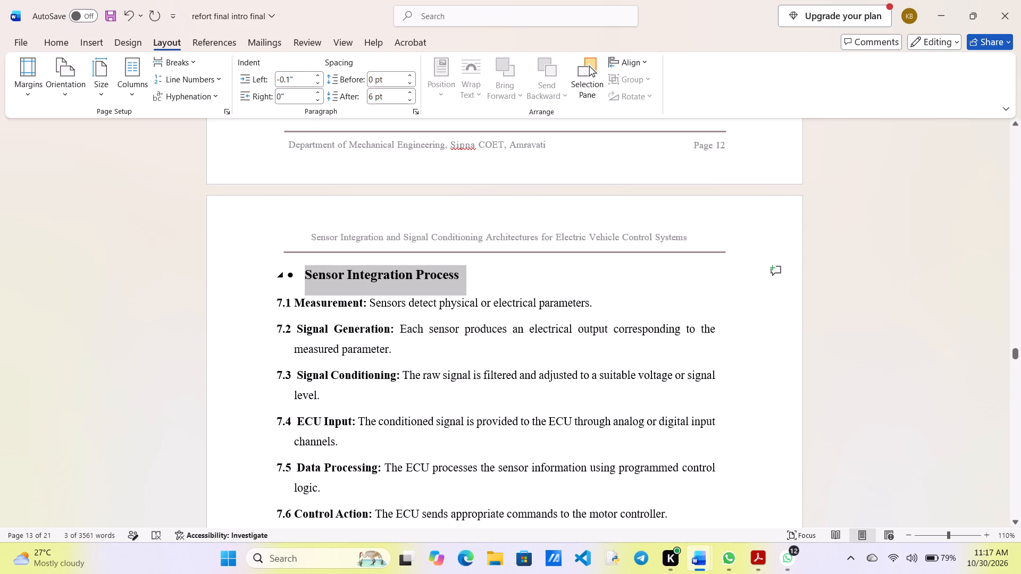
# Set the left indent to 0.1" and right indent to -0.1" for items 7.1 to 7.7 and the closing paragraph below them.
pyautogui.moveTo(294, 296); pyautogui.dragTo(516, 521)
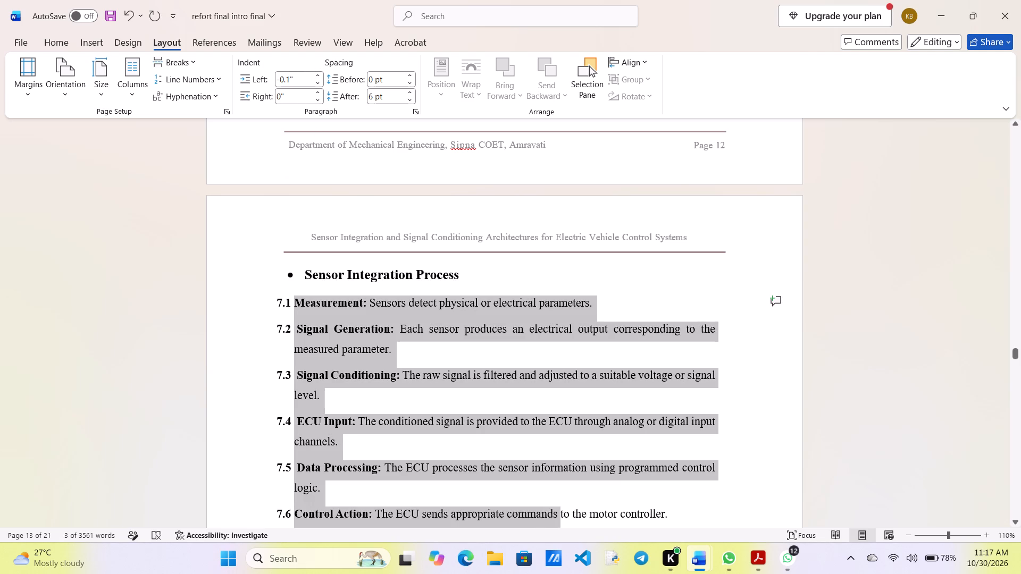
pyautogui.moveTo(516, 521); pyautogui.dragTo(503, 379)
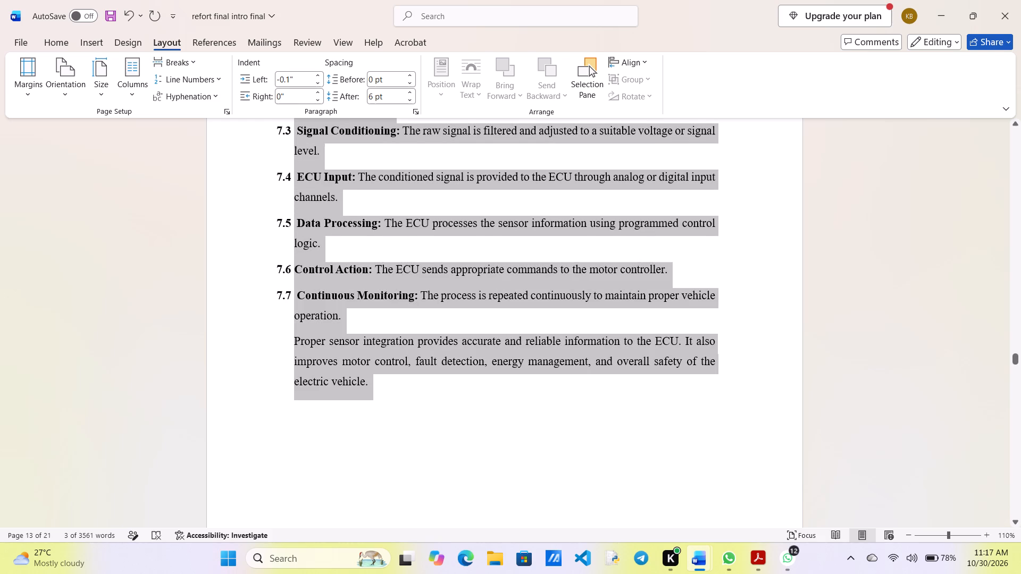
pyautogui.moveTo(503, 379); pyautogui.dragTo(502, 377)
pyautogui.scroll(2, 502, 377)
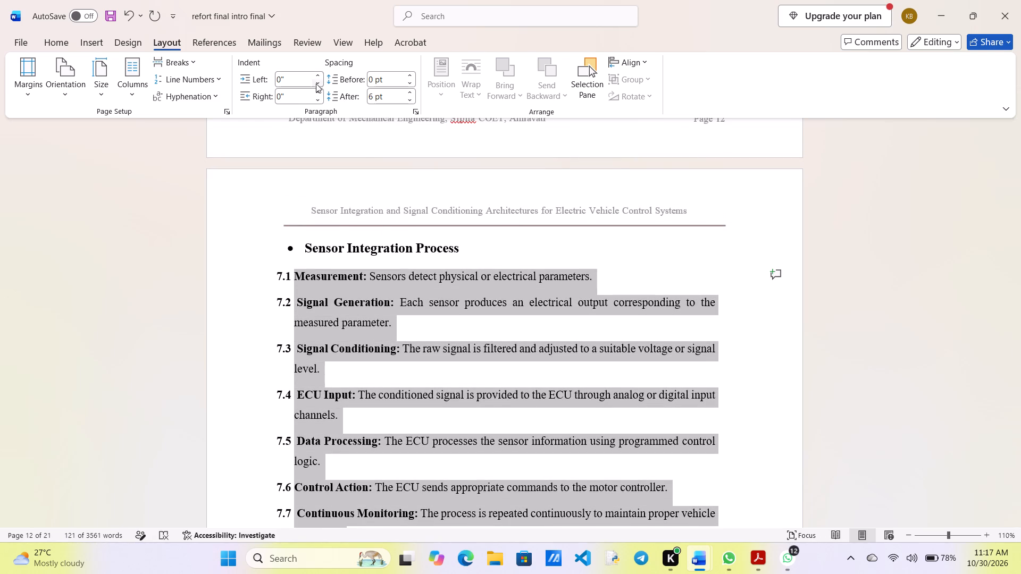
pyautogui.click(319, 76)
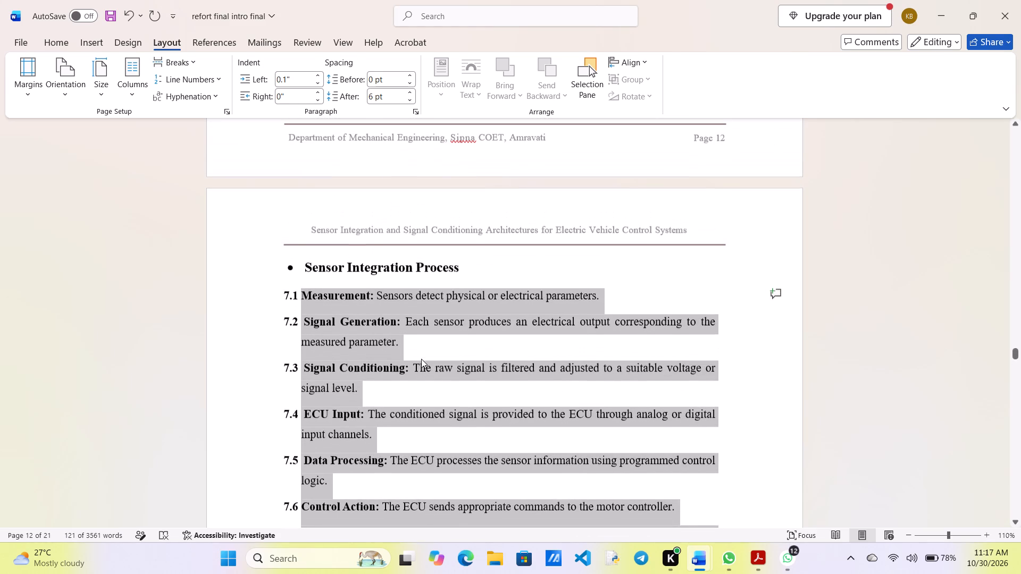
pyautogui.click(315, 99)
# Set the left and right indents of section 8. Signal Conditioning, from its heading through the 8.5 Signal Protection text, to -0.1".
pyautogui.scroll(-4, 456, 341)
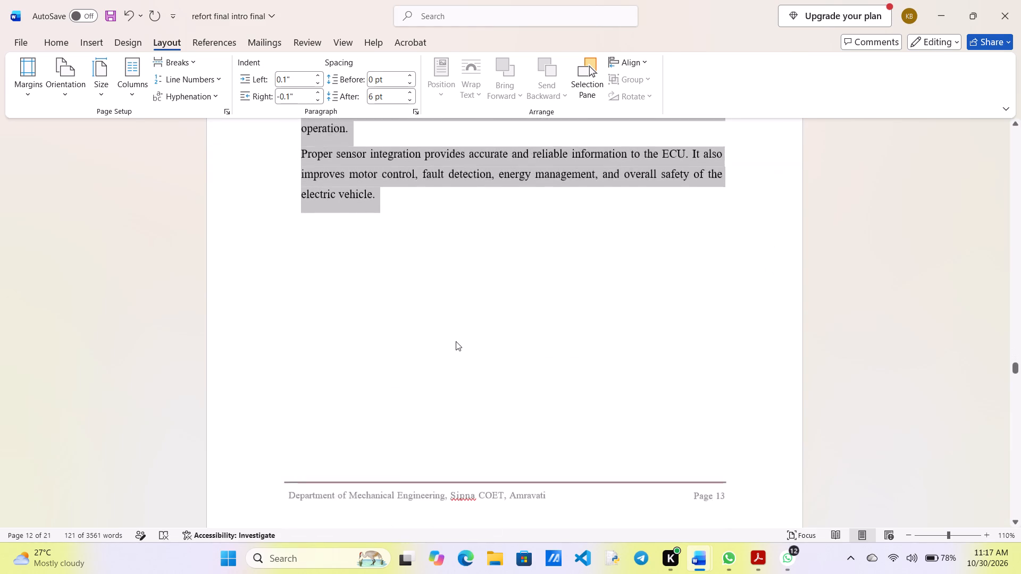
pyautogui.scroll(-1, 456, 341)
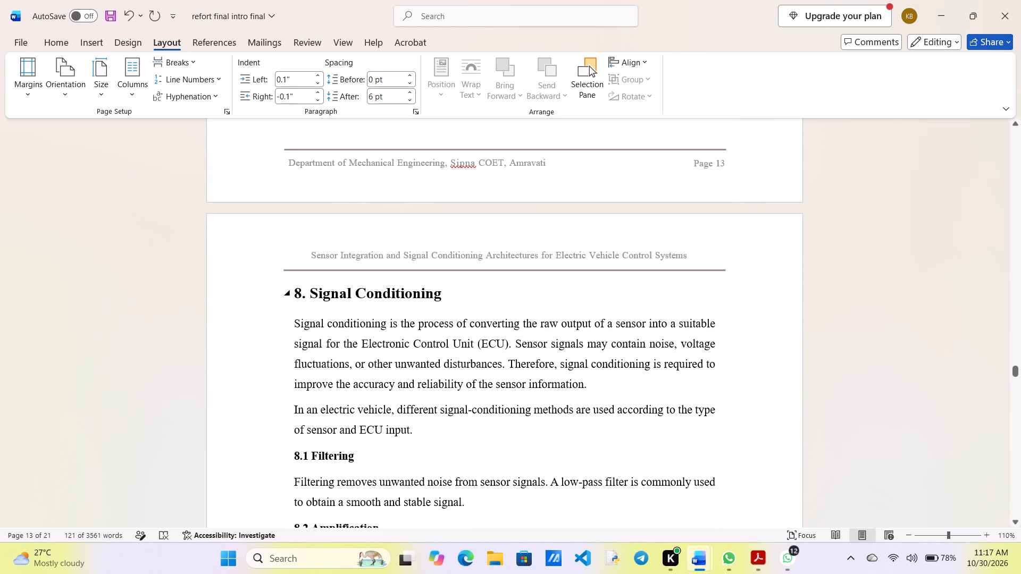
pyautogui.moveTo(297, 293); pyautogui.dragTo(436, 550)
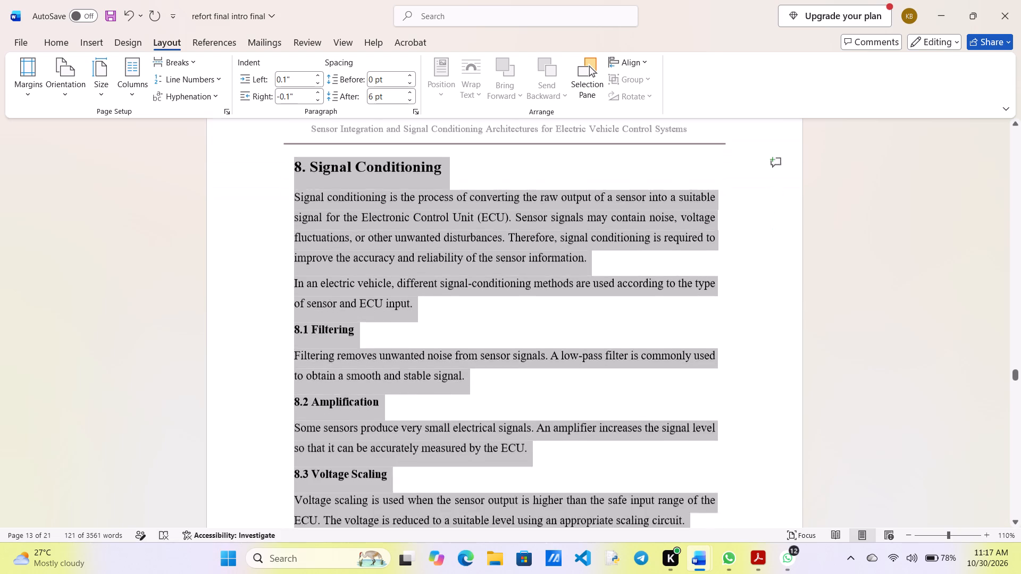
pyautogui.moveTo(436, 550); pyautogui.dragTo(434, 441)
pyautogui.scroll(2, 434, 441)
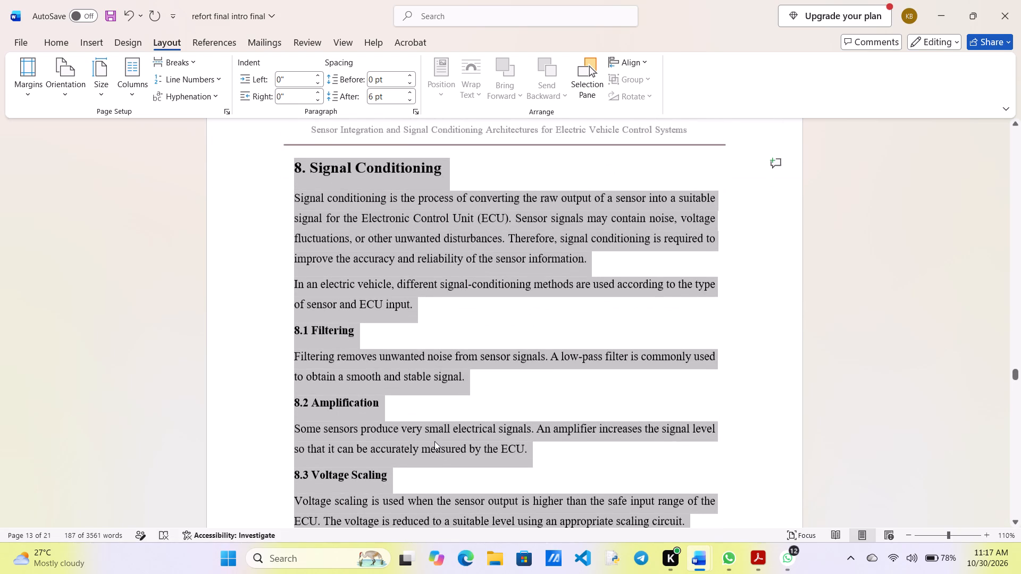
pyautogui.scroll(1, 334, 198)
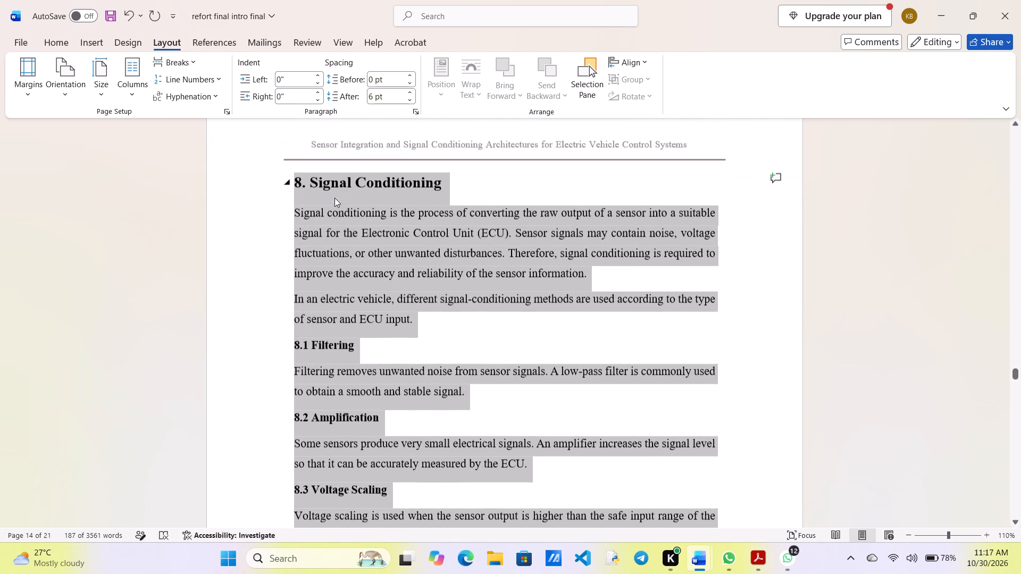
pyautogui.scroll(1, 334, 198)
pyautogui.click(316, 83)
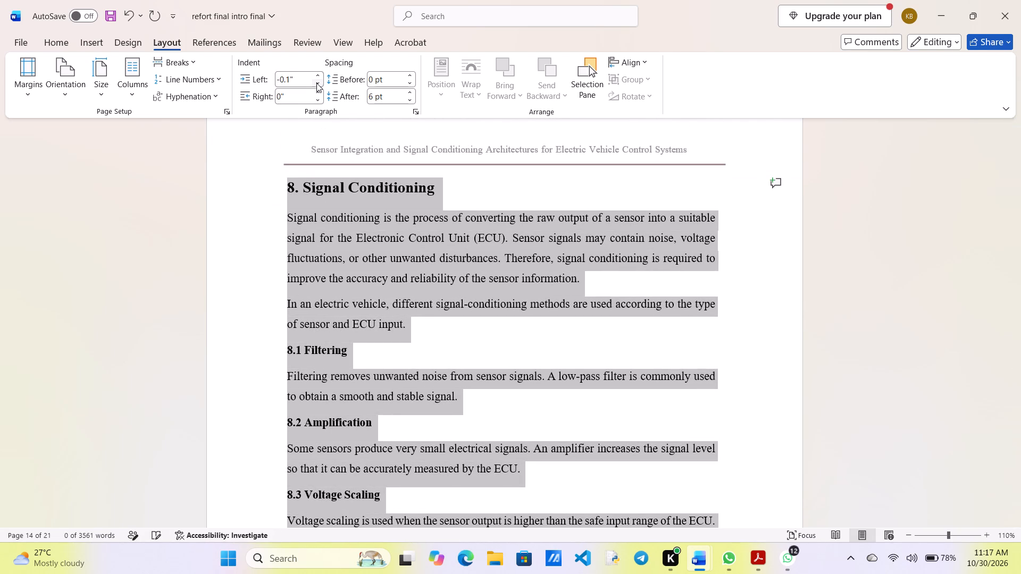
pyautogui.click(317, 99)
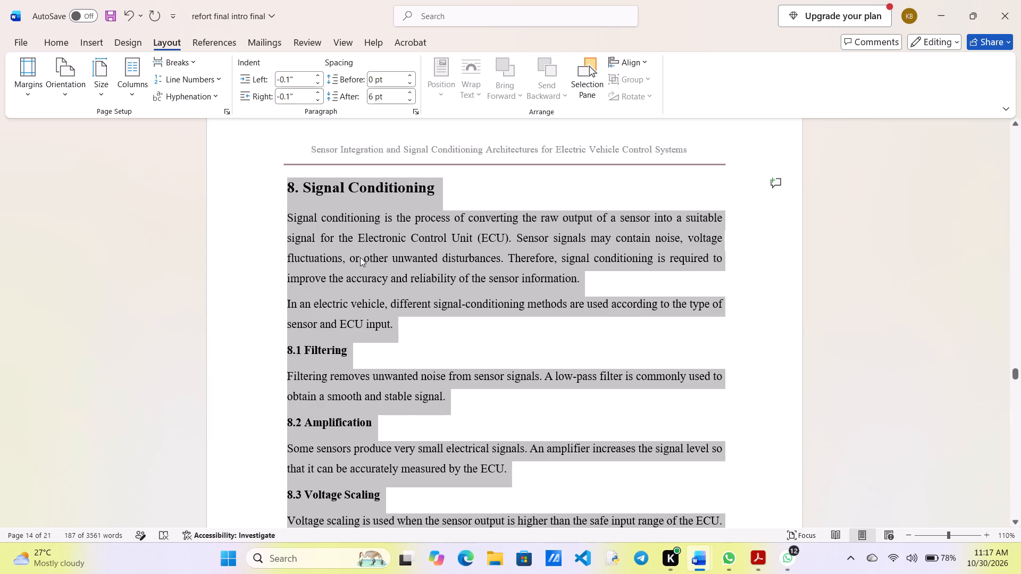
# Set the left indent of the Importance of Signal Conditioning bullet heading to -0.1", keeping its right indent at 0".
pyautogui.scroll(-3, 360, 257)
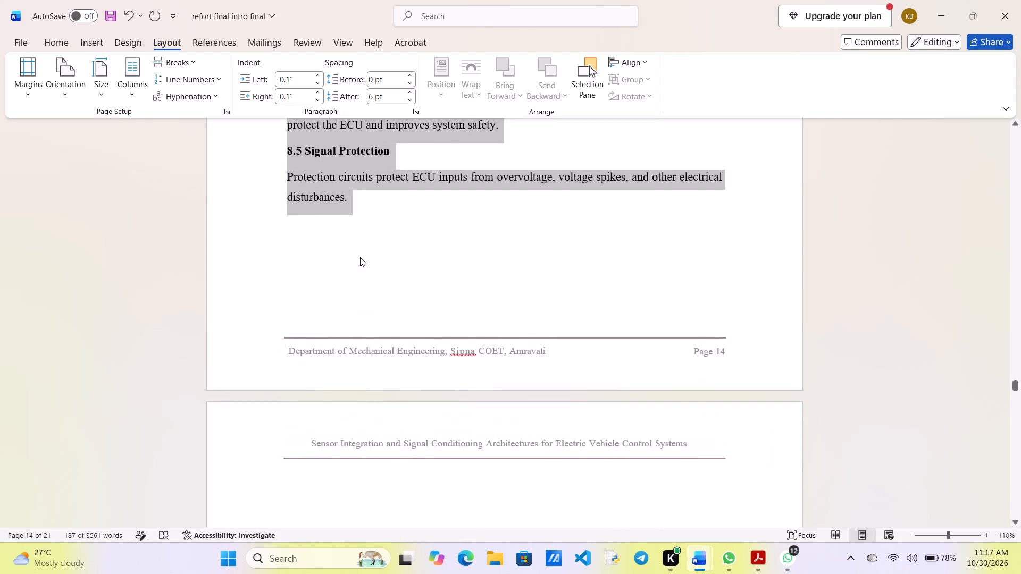
pyautogui.scroll(-3, 360, 257)
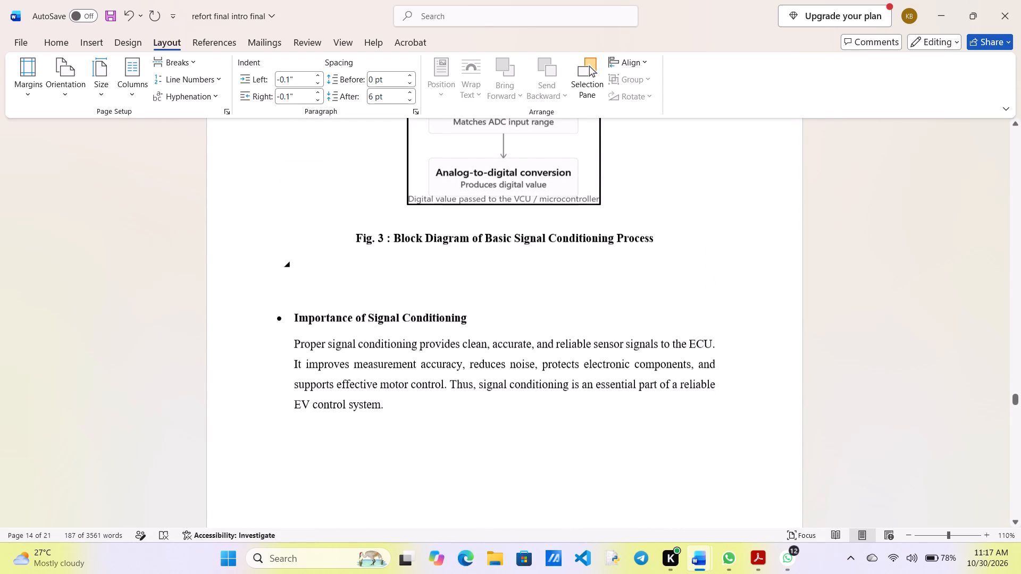
pyautogui.scroll(-1, 360, 257)
pyautogui.scroll(1, 360, 257)
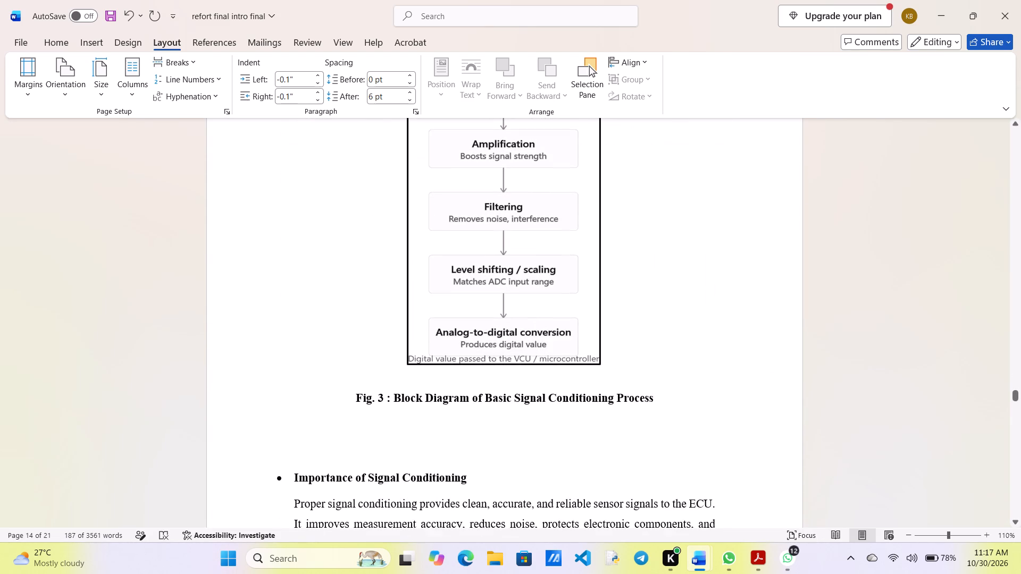
pyautogui.scroll(1, 360, 257)
pyautogui.scroll(-2, 360, 257)
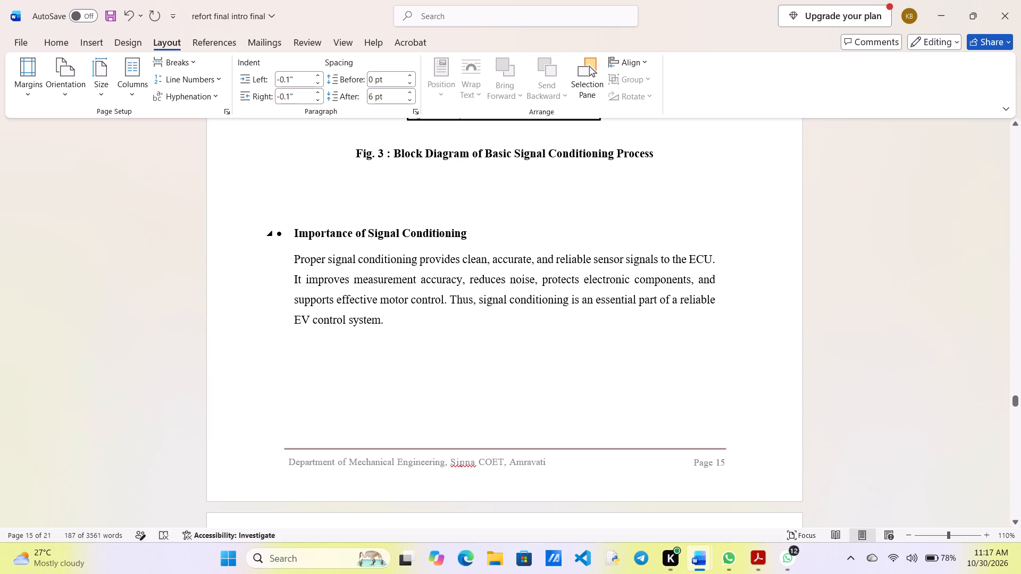
pyautogui.moveTo(295, 231); pyautogui.dragTo(471, 230)
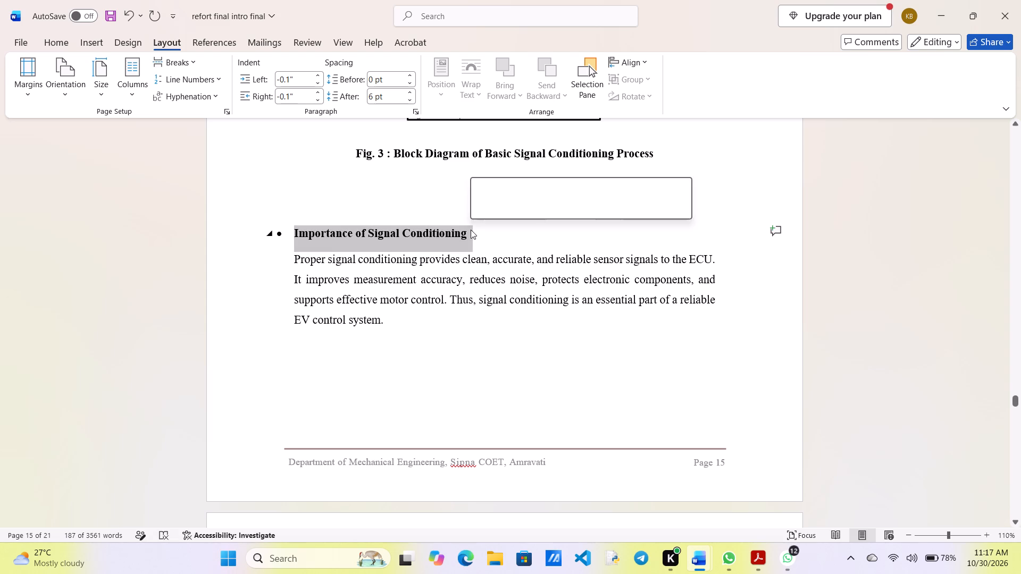
pyautogui.click(317, 99)
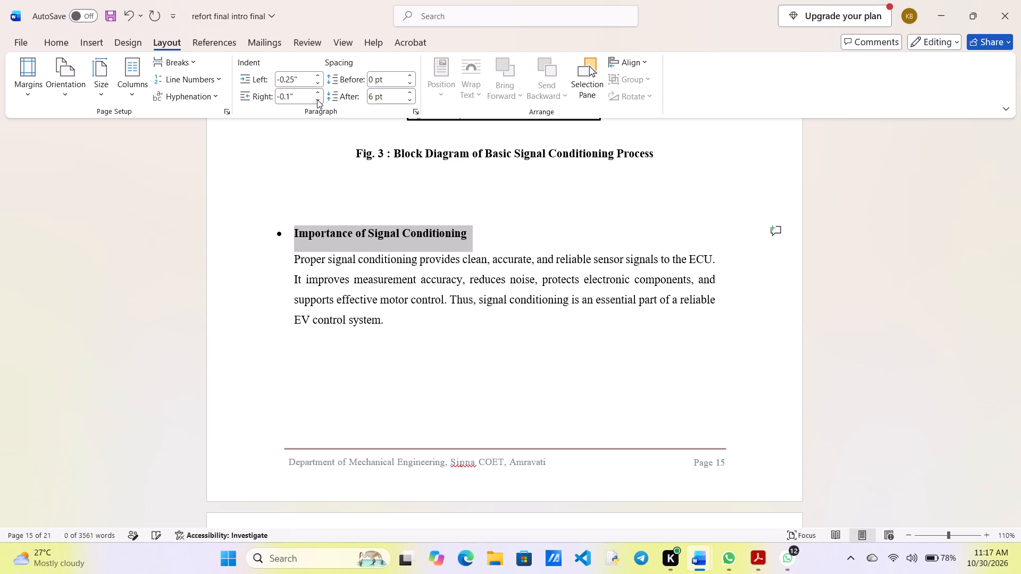
pyautogui.click(317, 87)
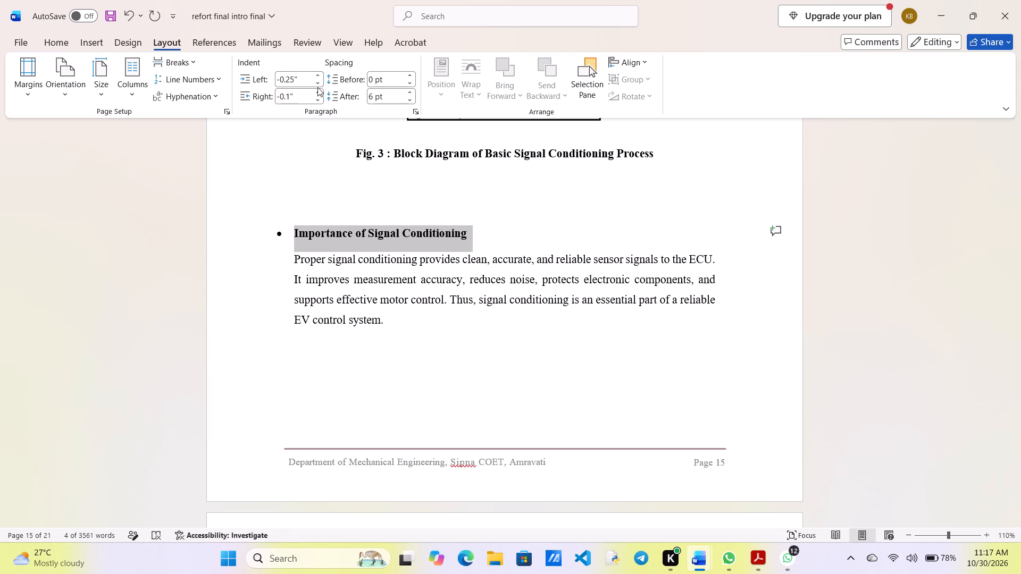
pyautogui.click(318, 89)
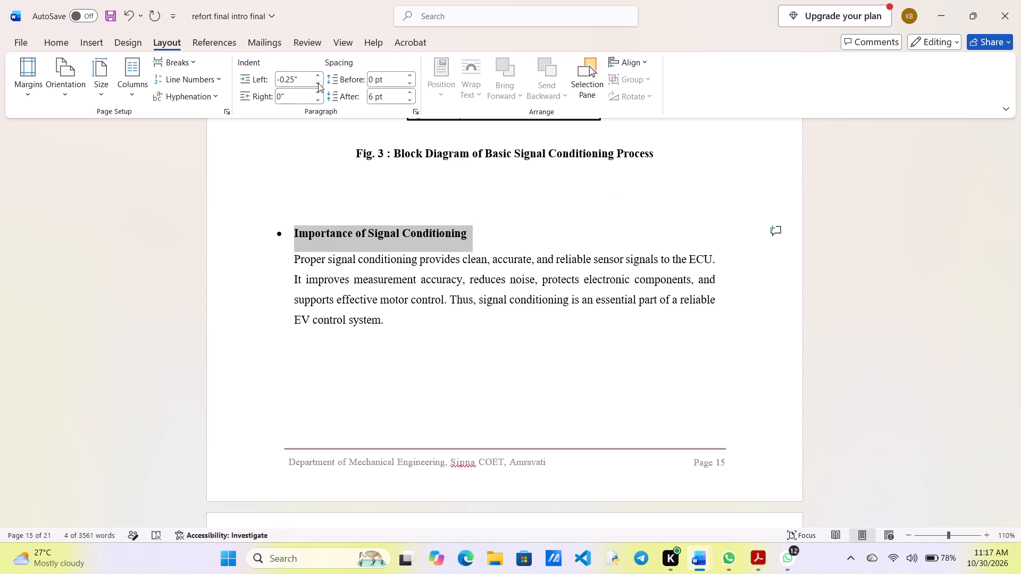
pyautogui.click(318, 82)
pyautogui.doubleClick(317, 75)
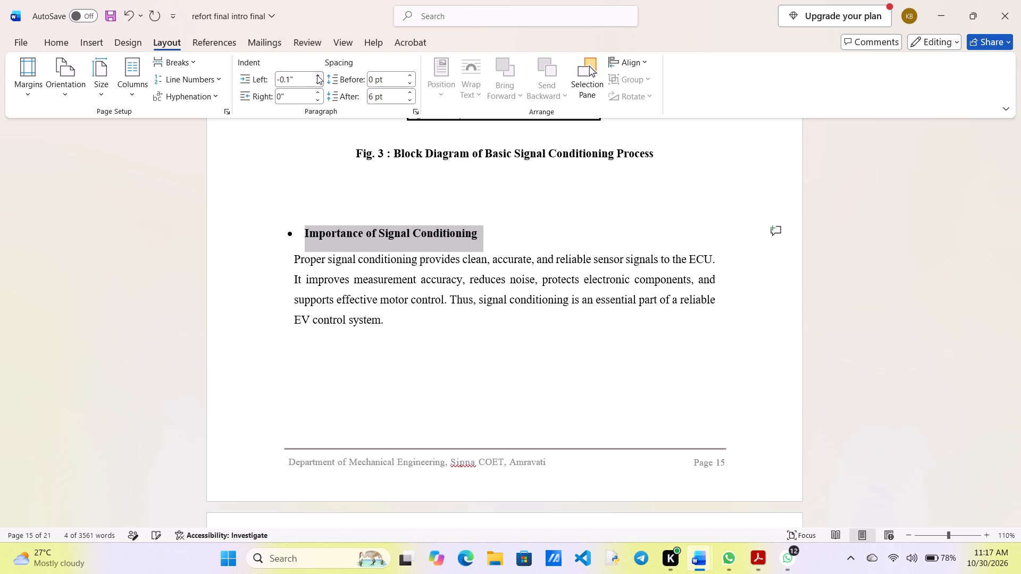
# Set the left and right indents of section 9, from its heading through item 7 Industrial Electric Vehicles, to -0.1".
pyautogui.scroll(4, 349, 210)
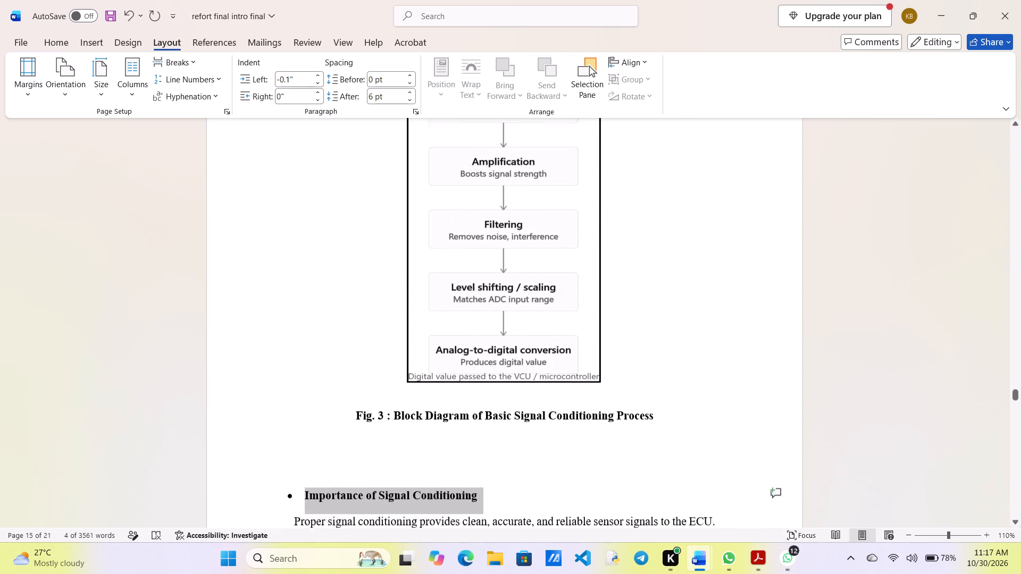
pyautogui.scroll(1, 349, 210)
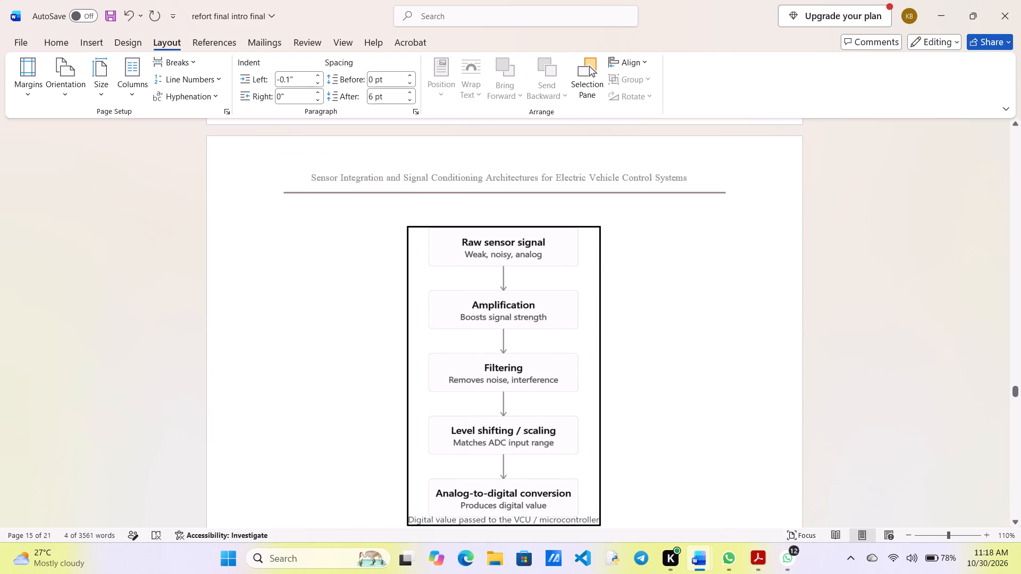
pyautogui.scroll(-3, 283, 202)
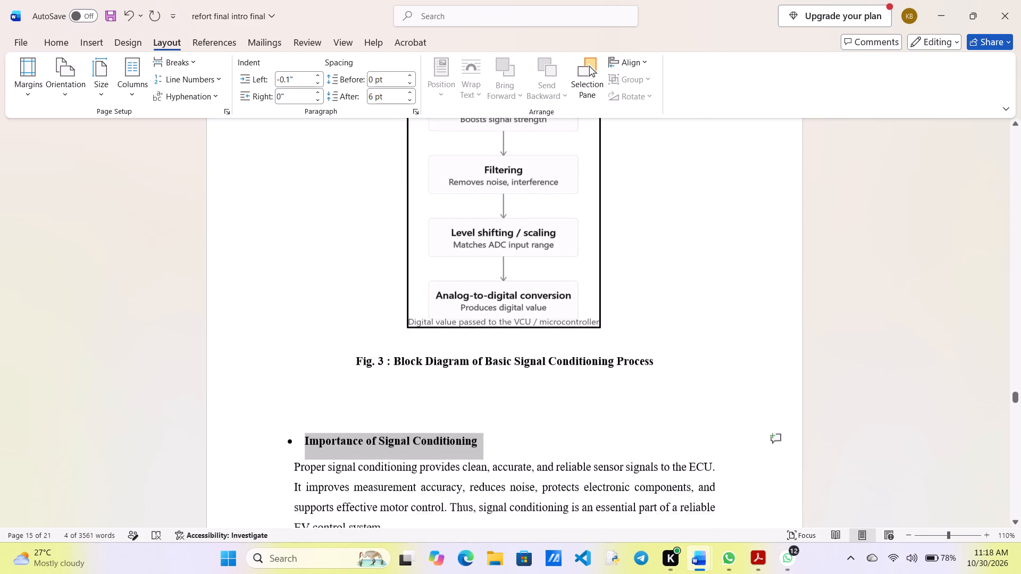
pyautogui.scroll(-3, 283, 202)
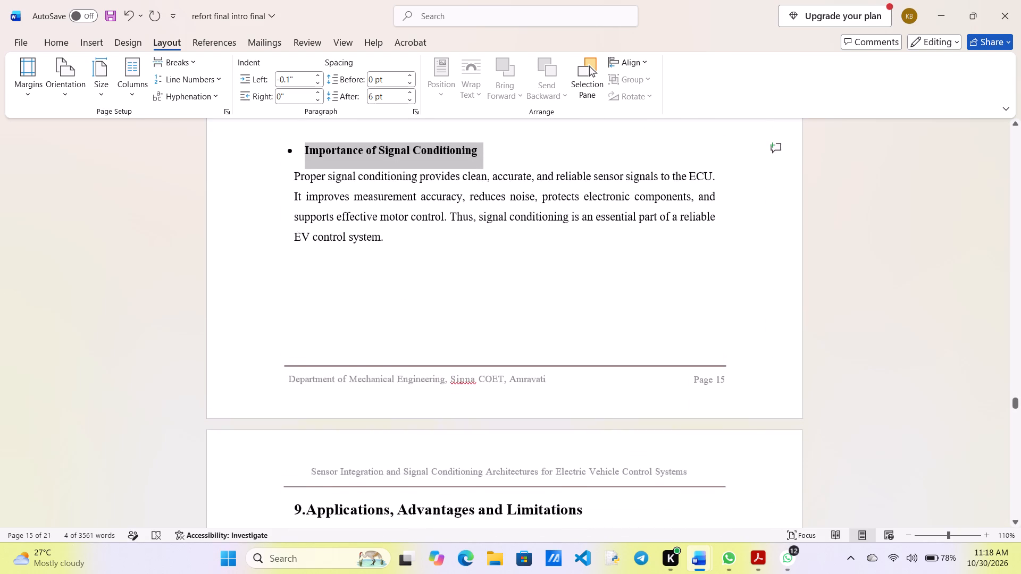
pyautogui.scroll(-1, 283, 202)
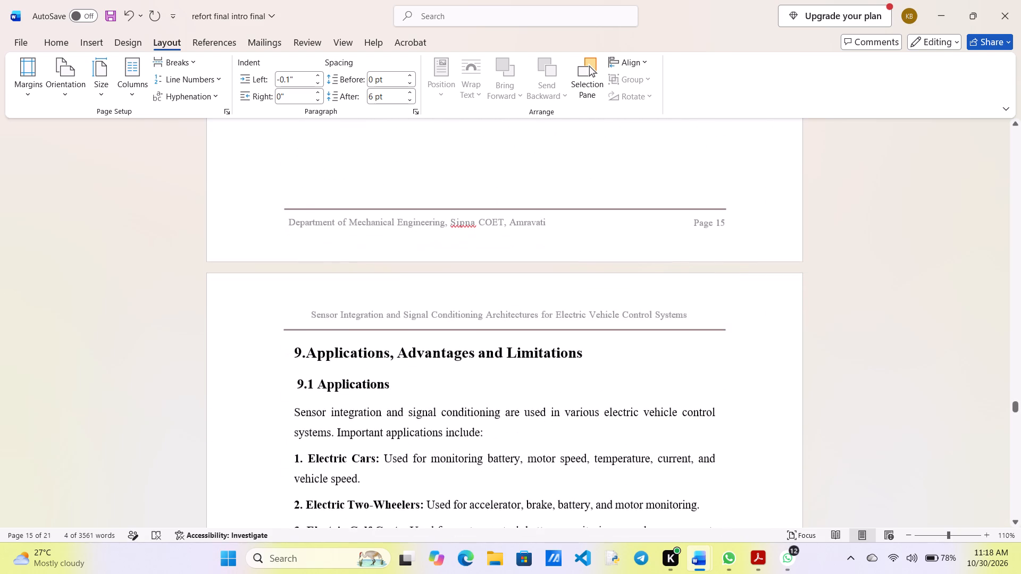
pyautogui.scroll(1, 283, 202)
pyautogui.scroll(-1, 283, 202)
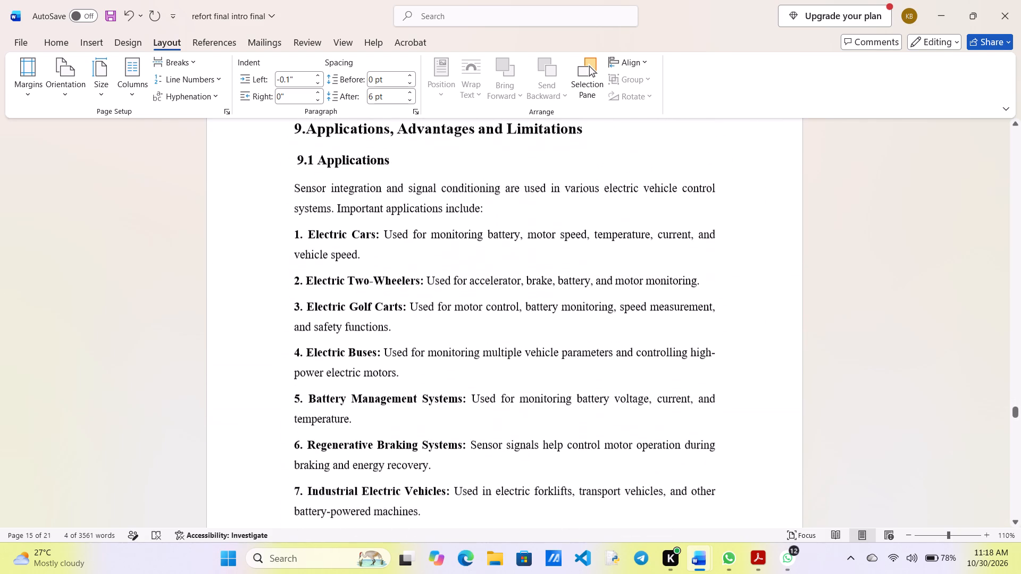
pyautogui.scroll(-1, 283, 202)
pyautogui.moveTo(295, 198); pyautogui.dragTo(378, 465)
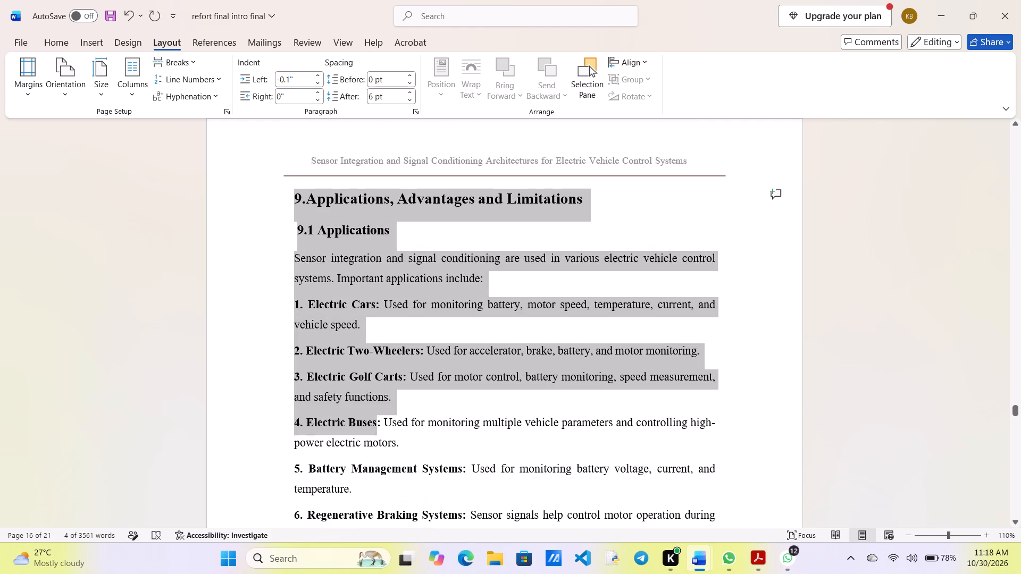
pyautogui.moveTo(378, 465); pyautogui.dragTo(423, 236)
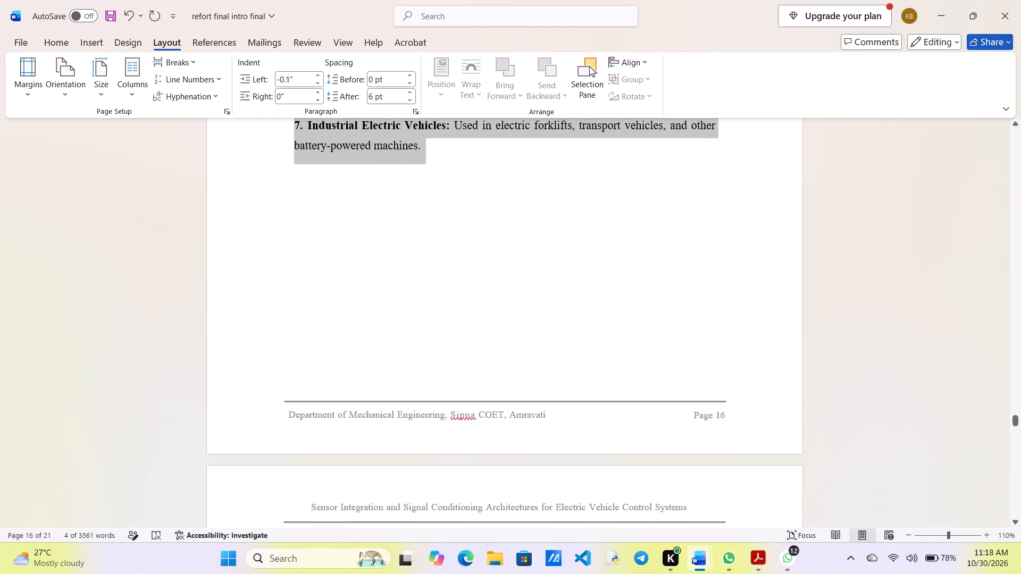
pyautogui.scroll(3, 423, 236)
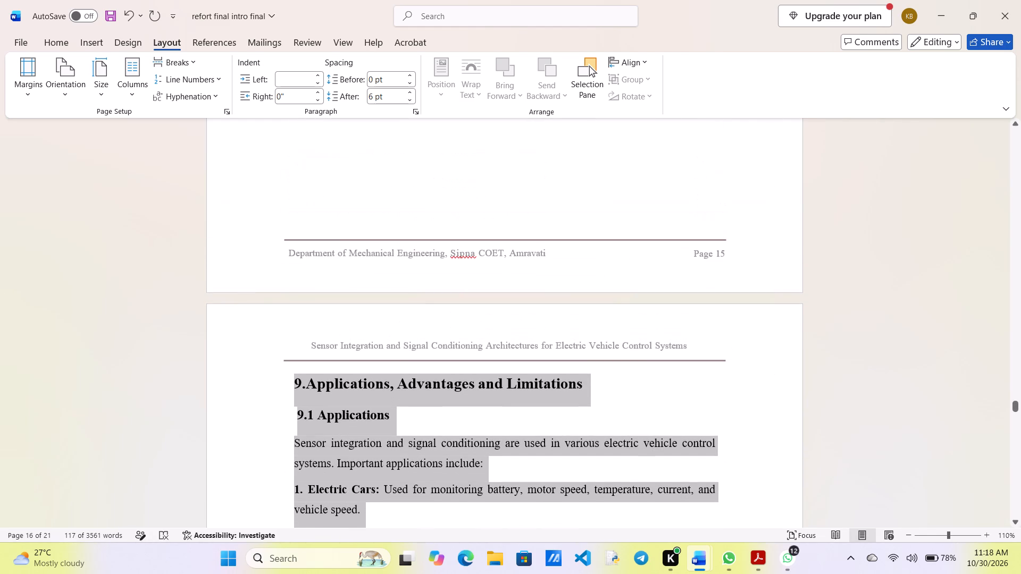
pyautogui.click(317, 85)
pyautogui.click(317, 85)
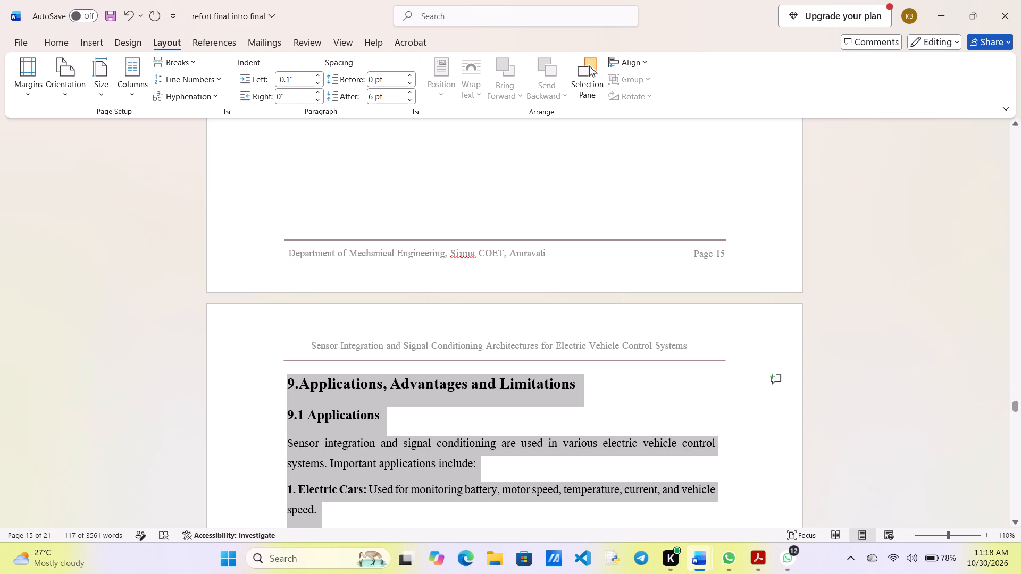
pyautogui.click(317, 105)
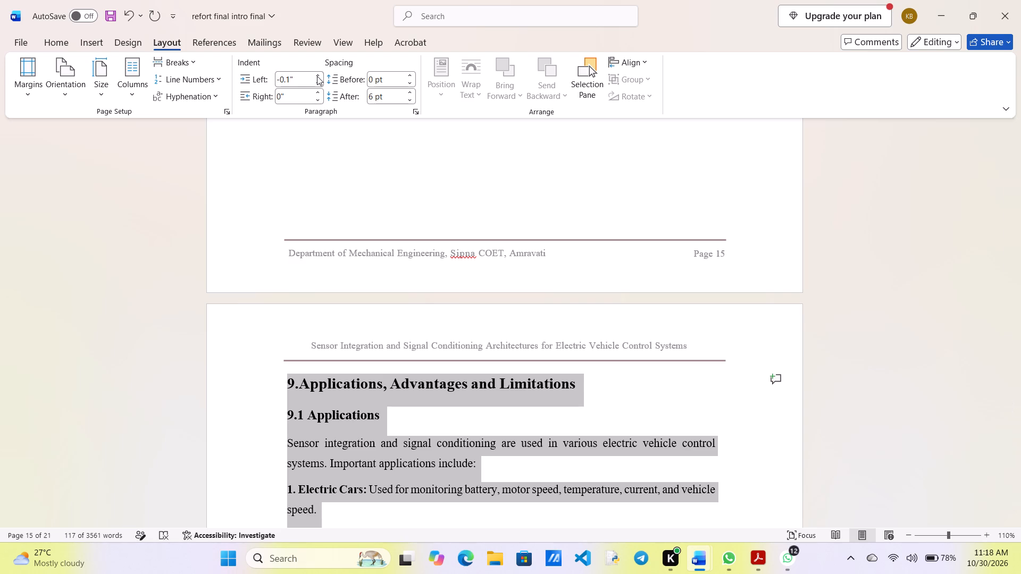
pyautogui.click(317, 76)
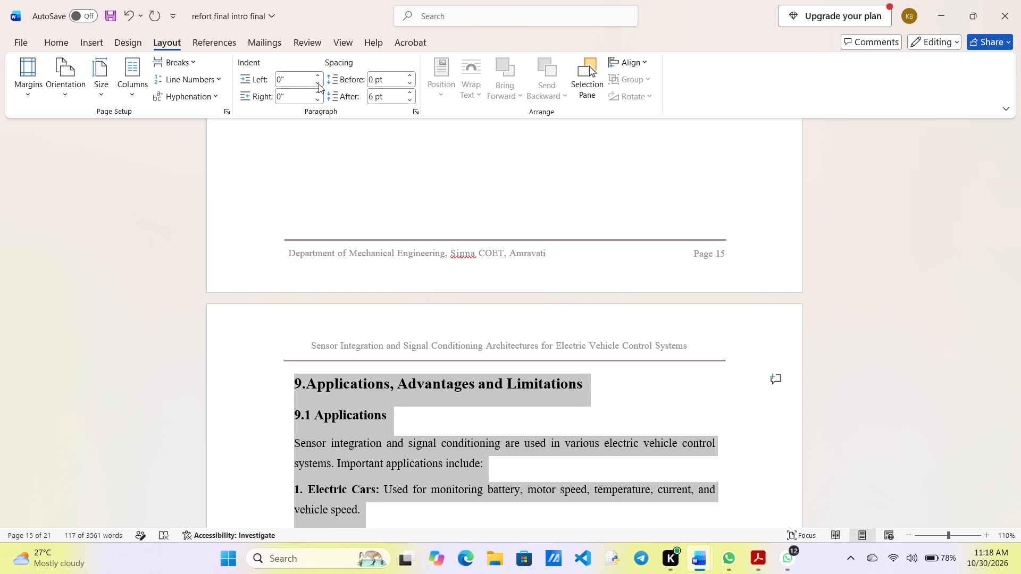
pyautogui.click(319, 84)
pyautogui.click(319, 99)
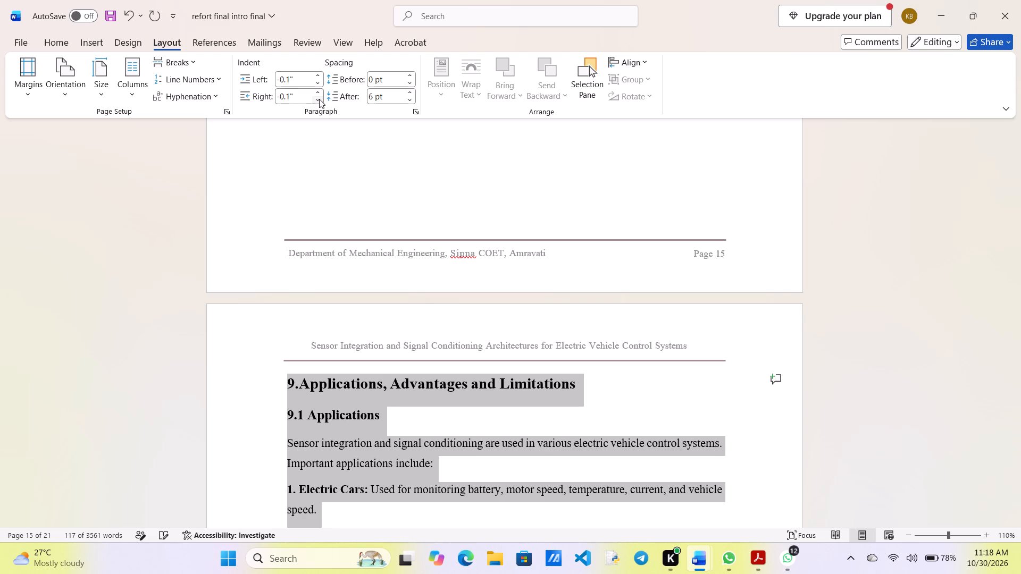
# Set the left and right indents of the 9.1 Advantages heading to -0.1".
pyautogui.scroll(-4, 371, 298)
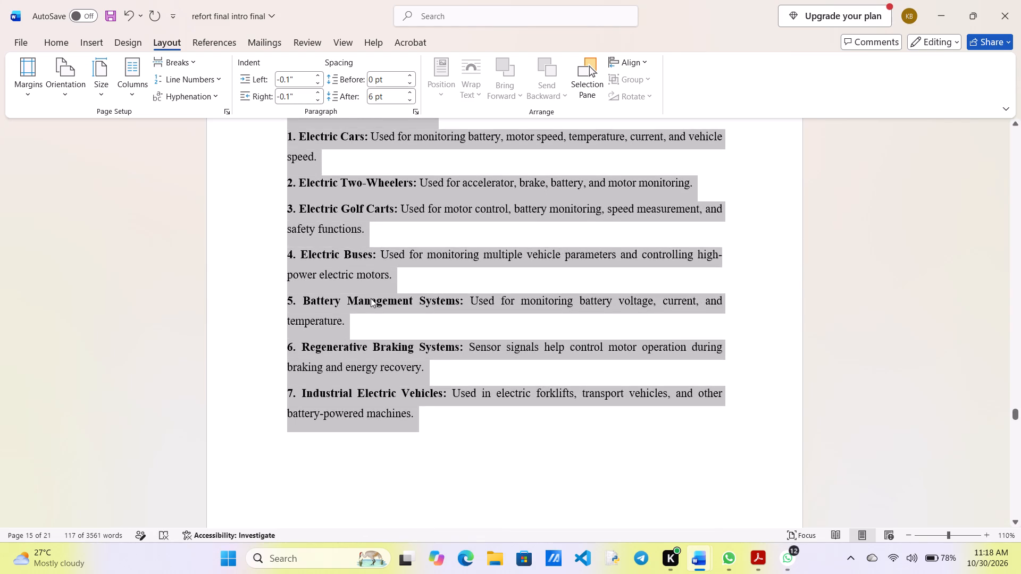
pyautogui.scroll(-5, 371, 298)
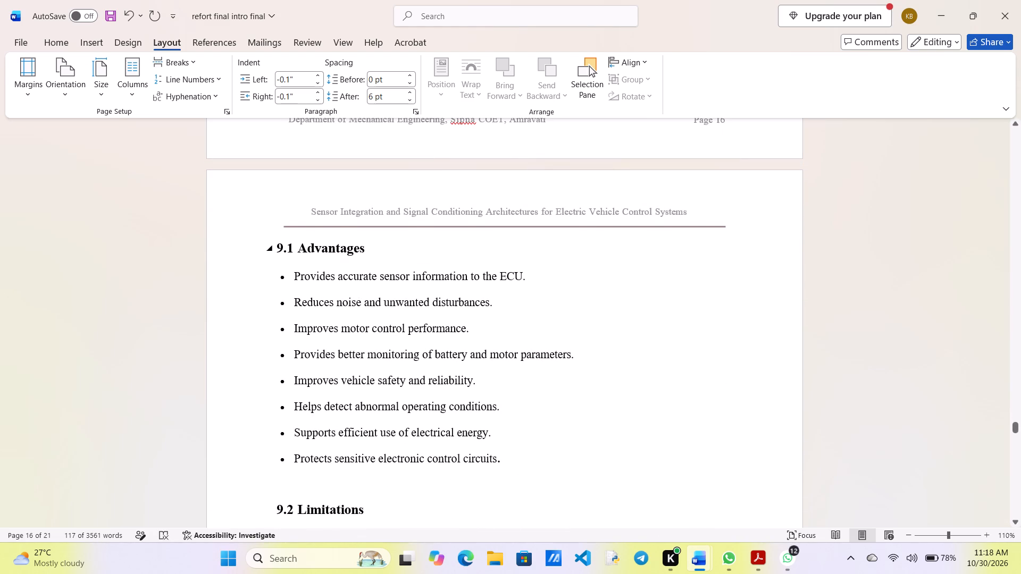
pyautogui.moveTo(279, 246); pyautogui.dragTo(467, 431)
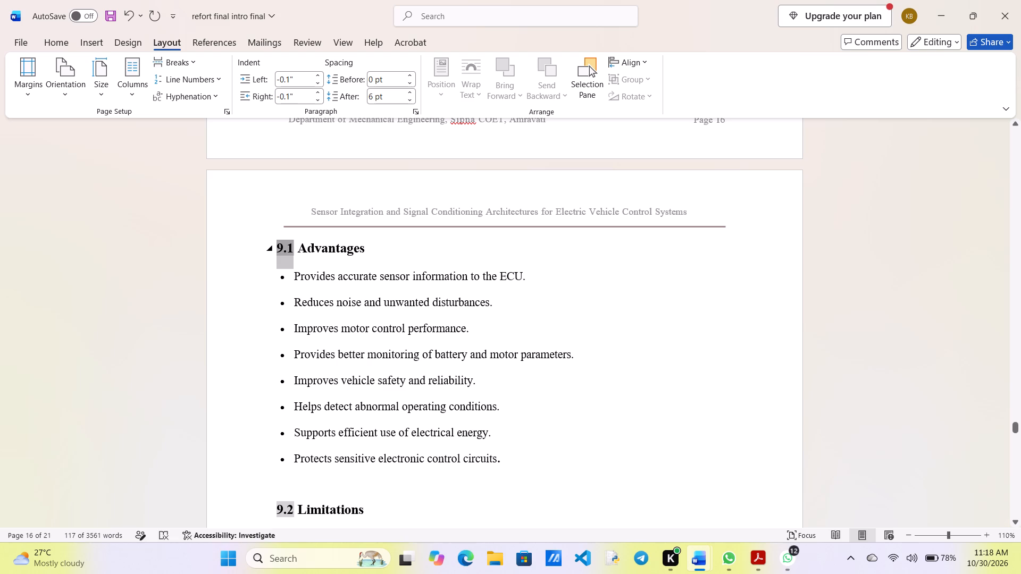
pyautogui.moveTo(467, 431); pyautogui.dragTo(467, 432)
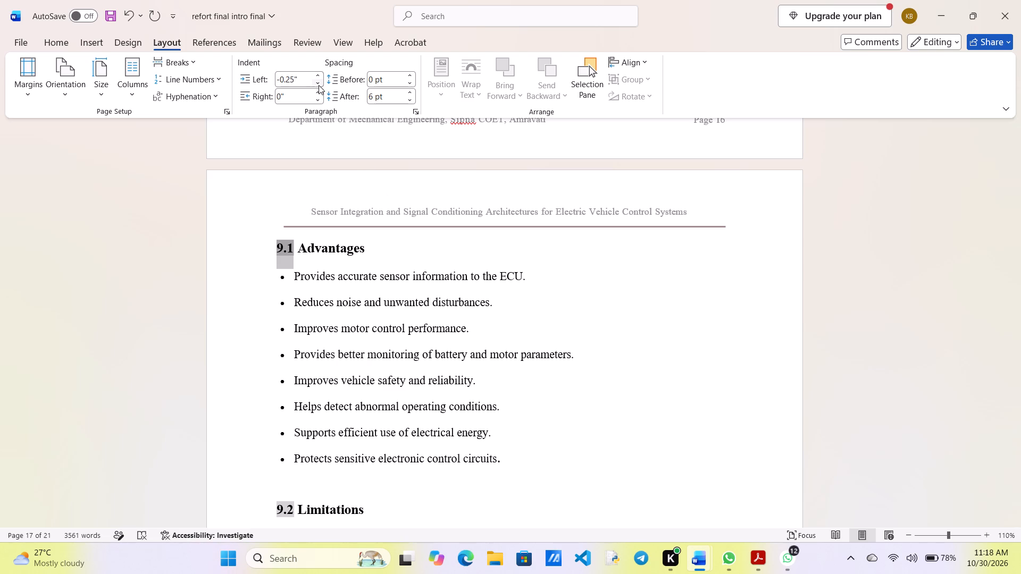
pyautogui.click(319, 85)
pyautogui.click(317, 74)
pyautogui.click(317, 74)
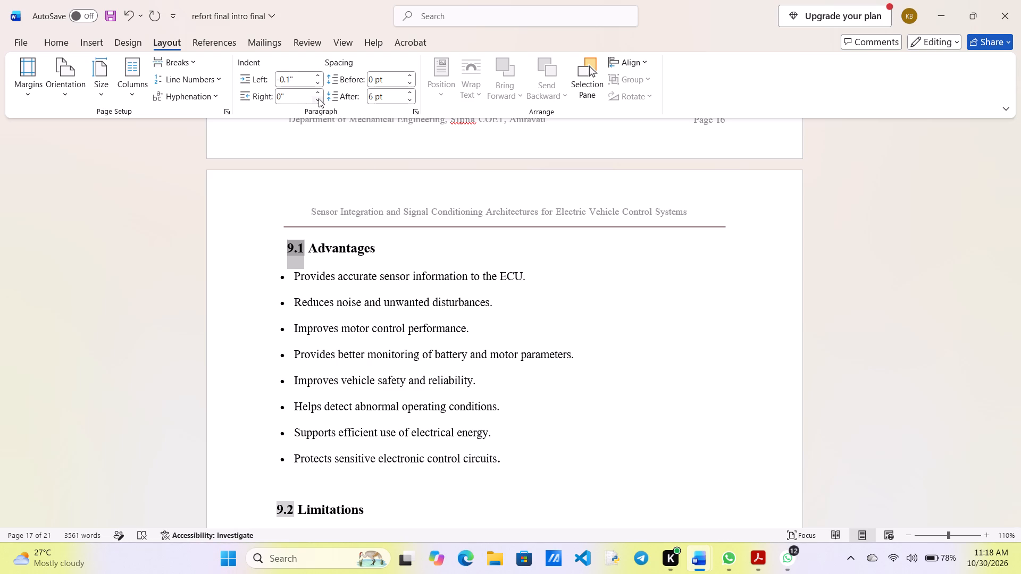
pyautogui.click(319, 98)
pyautogui.click(319, 82)
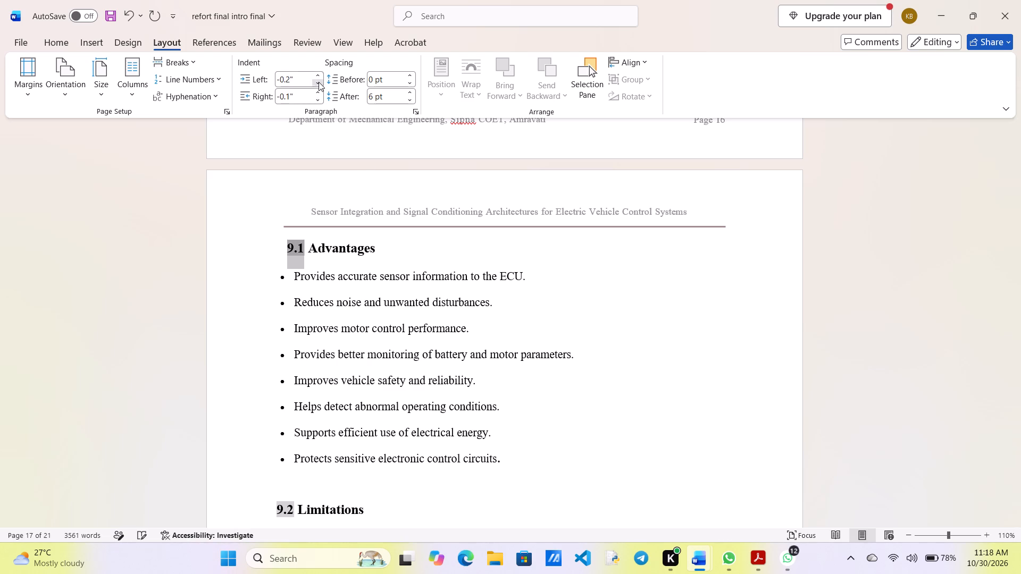
pyautogui.click(319, 75)
# Set the left indent to 0.2" and the right indent to -0.2" for the bullet list under 9.1 Advantages.
pyautogui.scroll(-1, 381, 327)
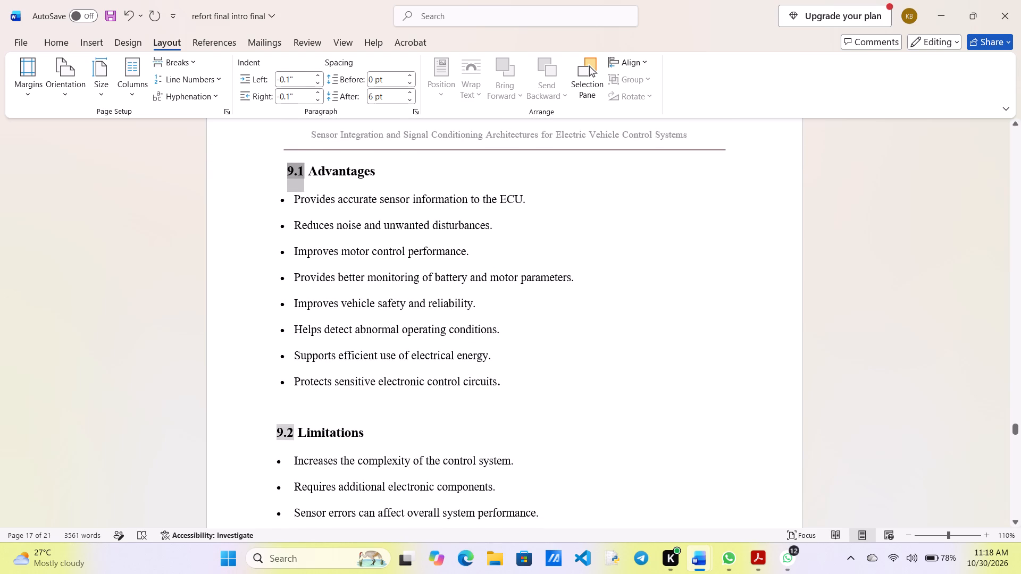
pyautogui.moveTo(293, 202); pyautogui.dragTo(497, 409)
pyautogui.click(318, 102)
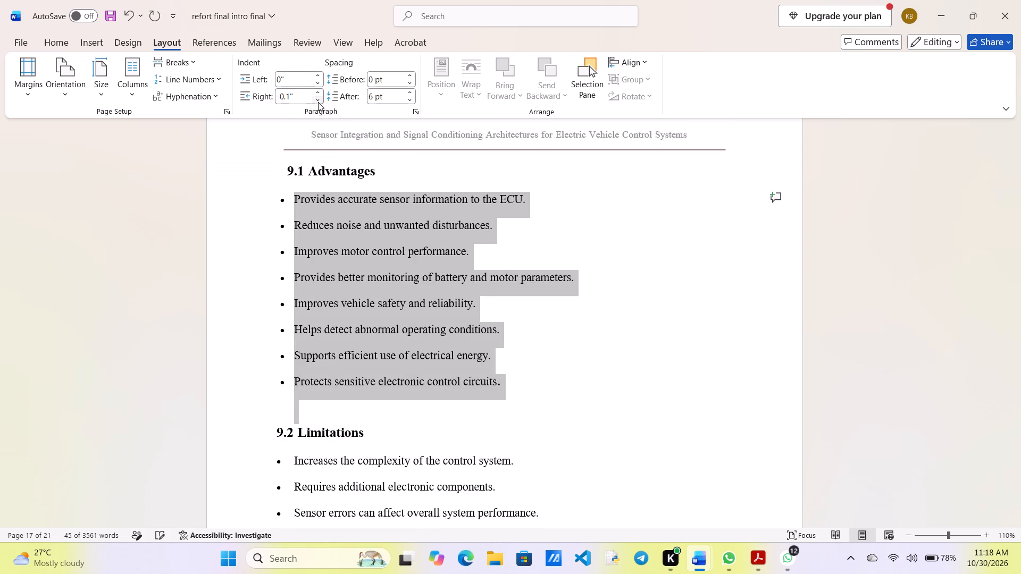
pyautogui.click(316, 81)
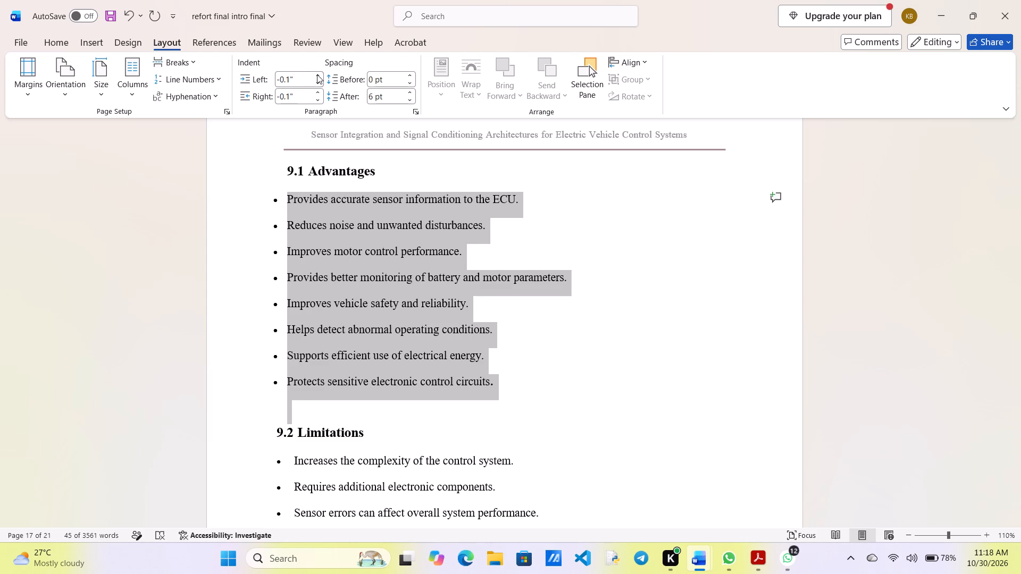
pyautogui.click(317, 74)
pyautogui.click(317, 74)
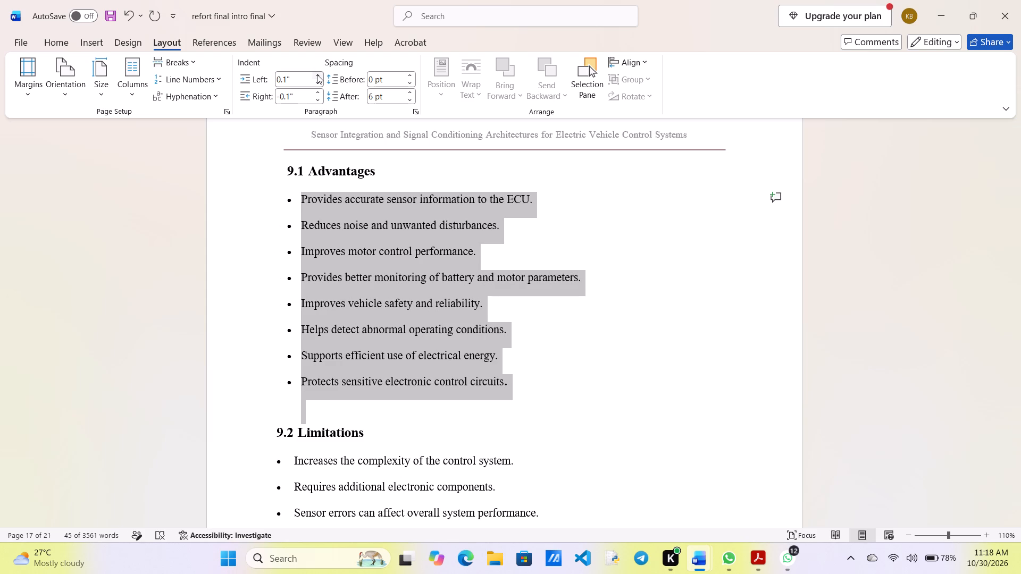
pyautogui.click(317, 74)
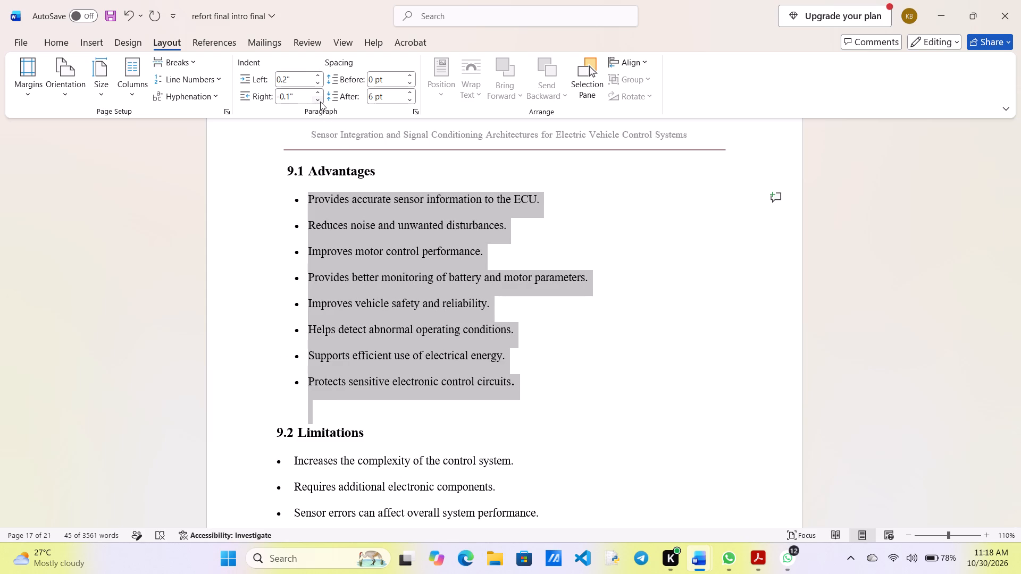
pyautogui.click(320, 101)
pyautogui.click(319, 85)
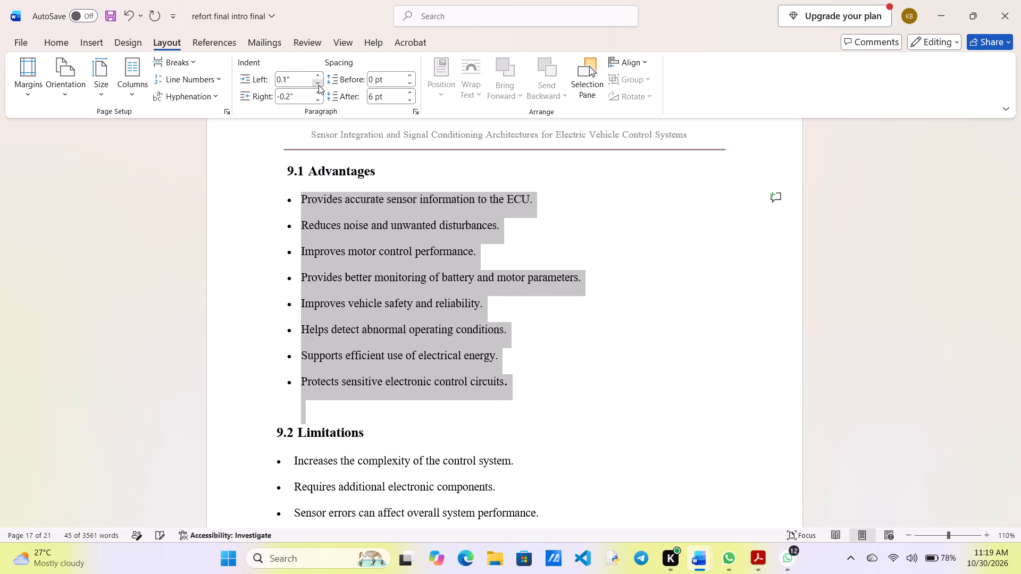
pyautogui.click(319, 77)
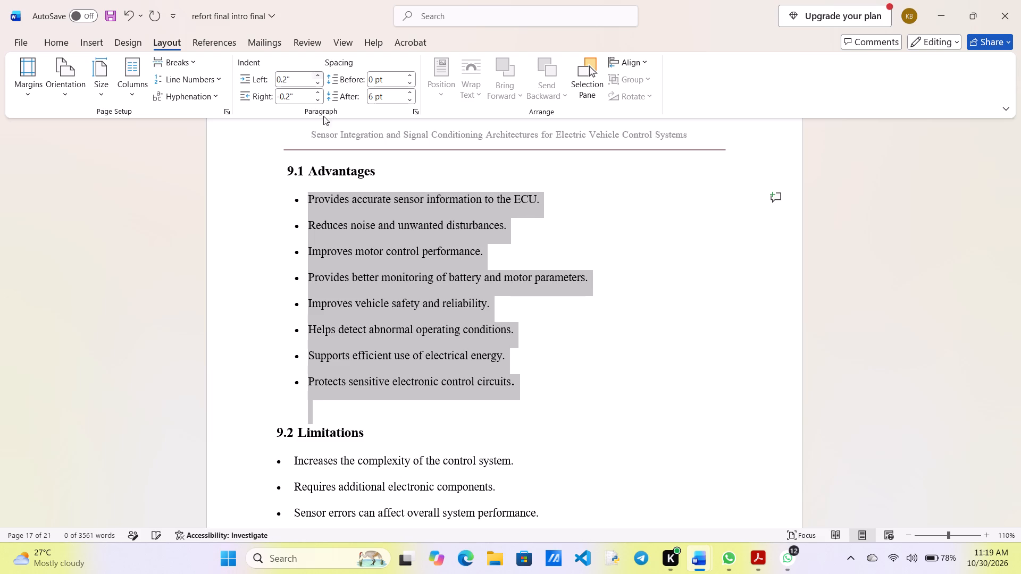
# Set the left indent of the seven bullets under 9.2 Limitations to 0".
pyautogui.scroll(-1, 370, 298)
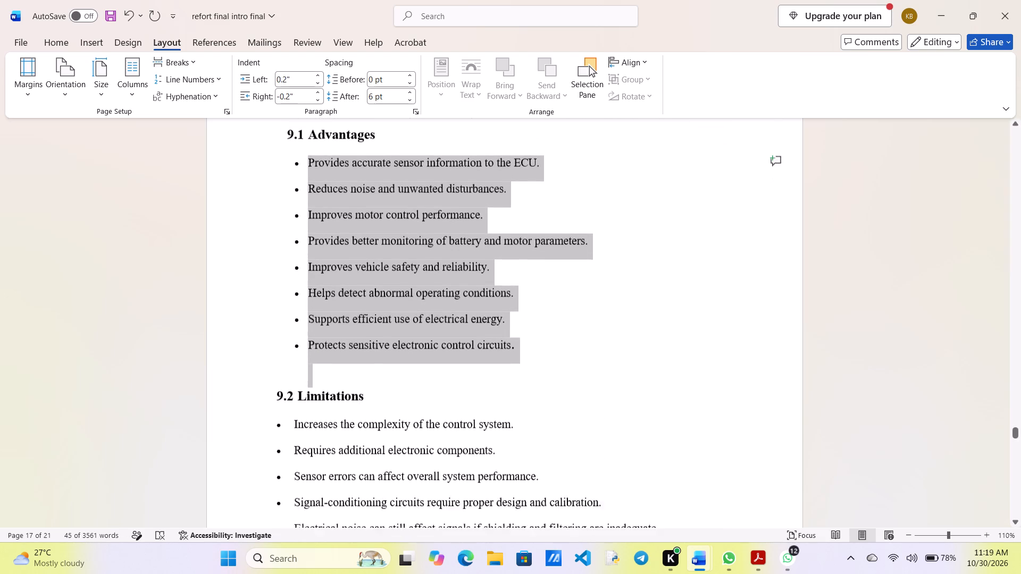
pyautogui.moveTo(289, 286); pyautogui.dragTo(581, 448)
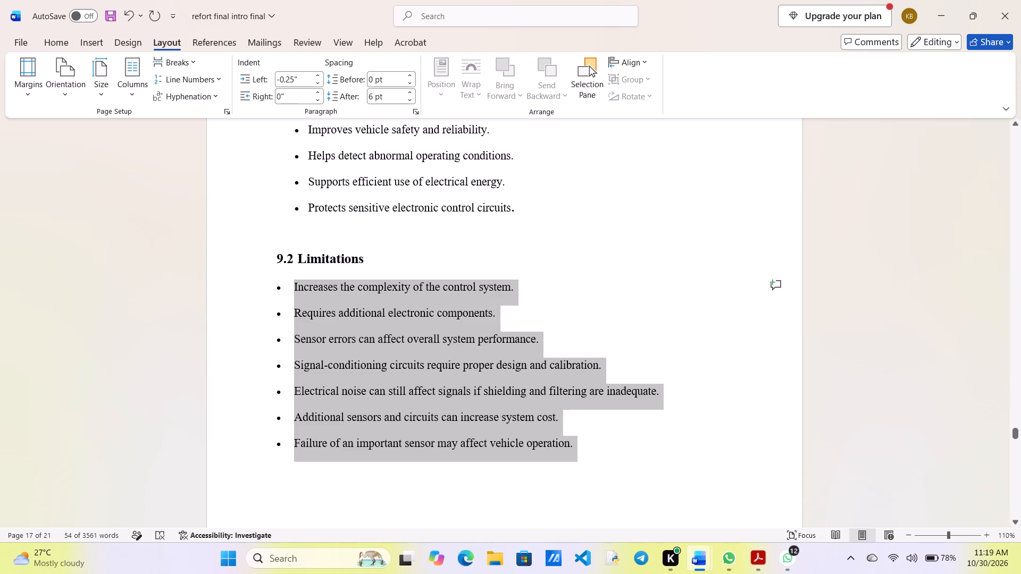
pyautogui.click(317, 85)
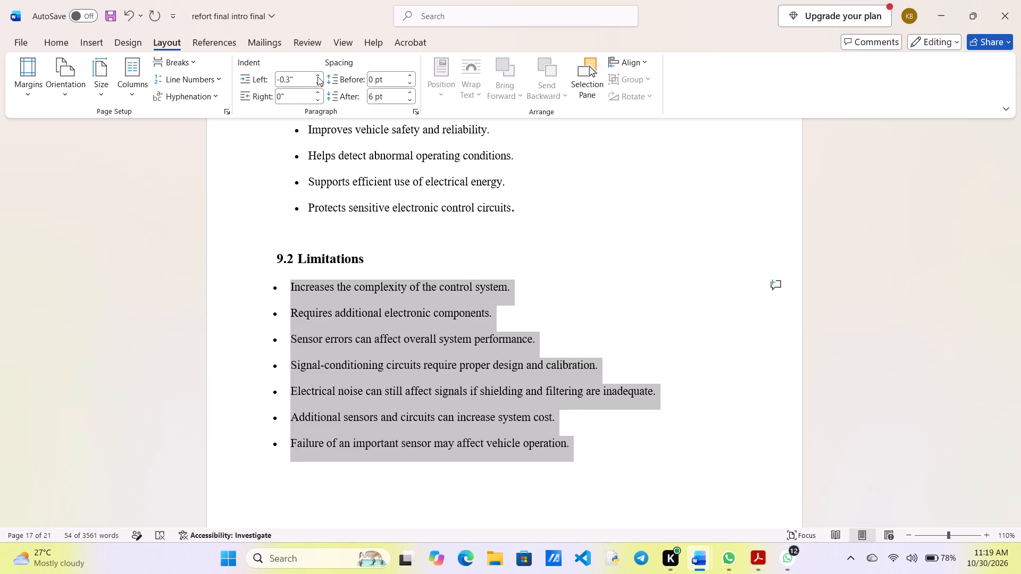
pyautogui.click(317, 76)
pyautogui.click(317, 76)
pyautogui.click(317, 76)
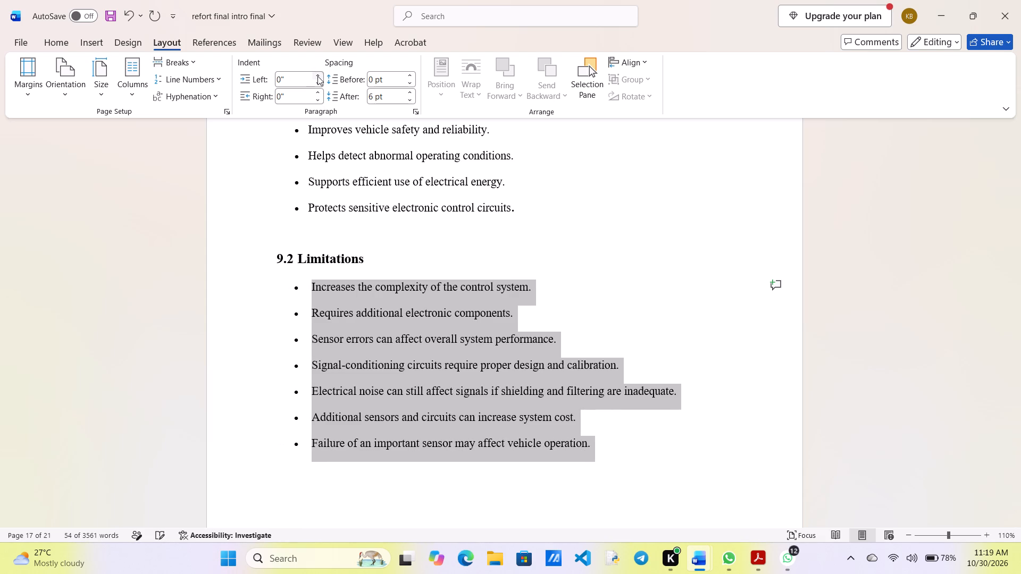
# Set the left indent of the 9.2 Limitations heading to -0.1".
pyautogui.scroll(1, 331, 238)
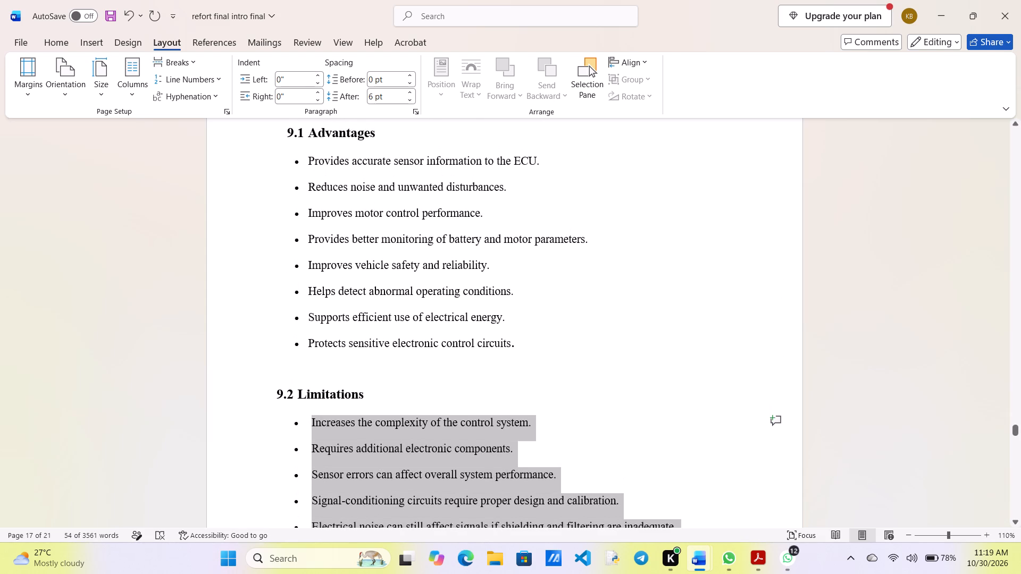
pyautogui.scroll(1, 331, 238)
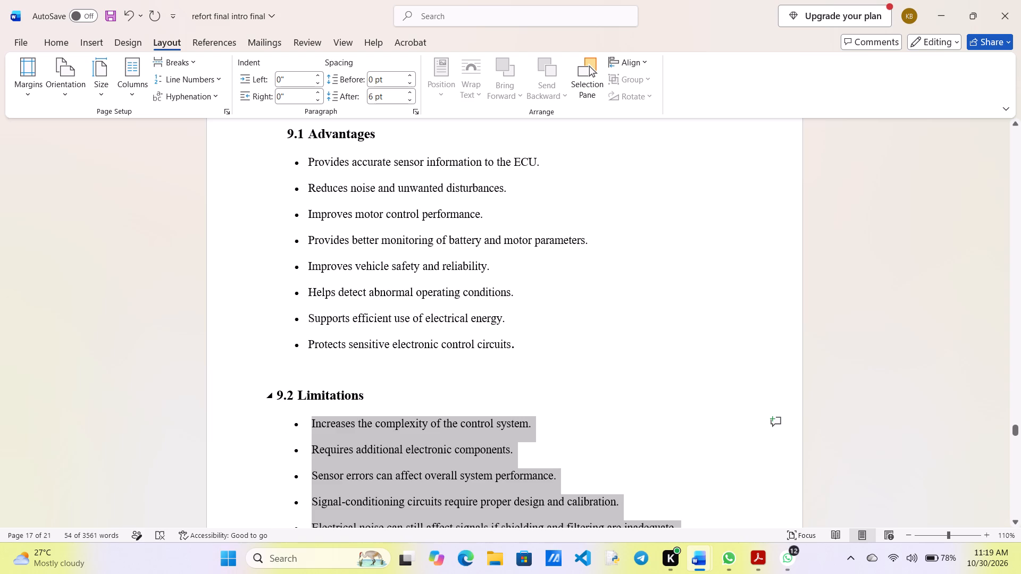
pyautogui.moveTo(294, 396); pyautogui.dragTo(353, 397)
pyautogui.click(353, 397)
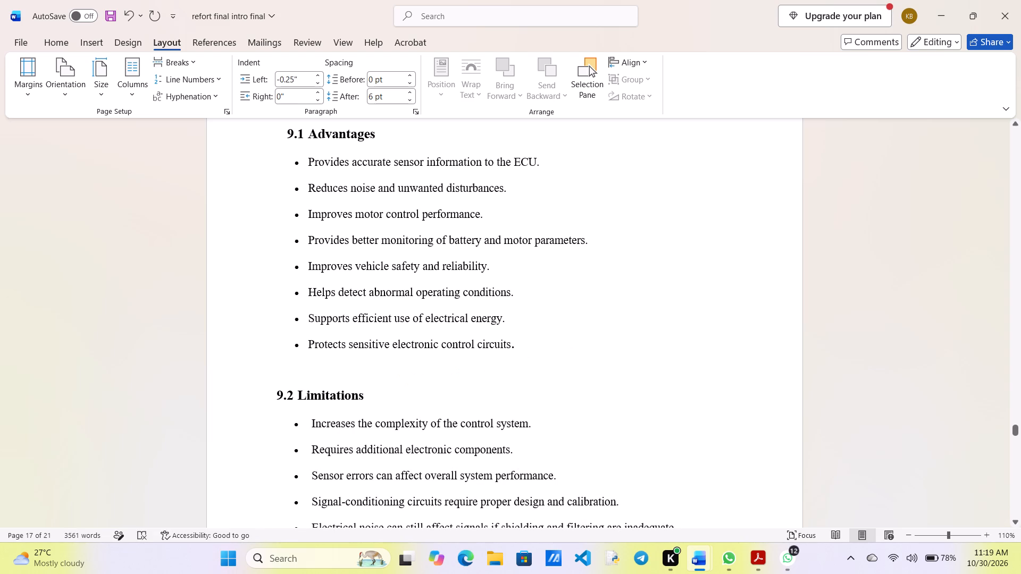
pyautogui.moveTo(277, 396); pyautogui.dragTo(391, 399)
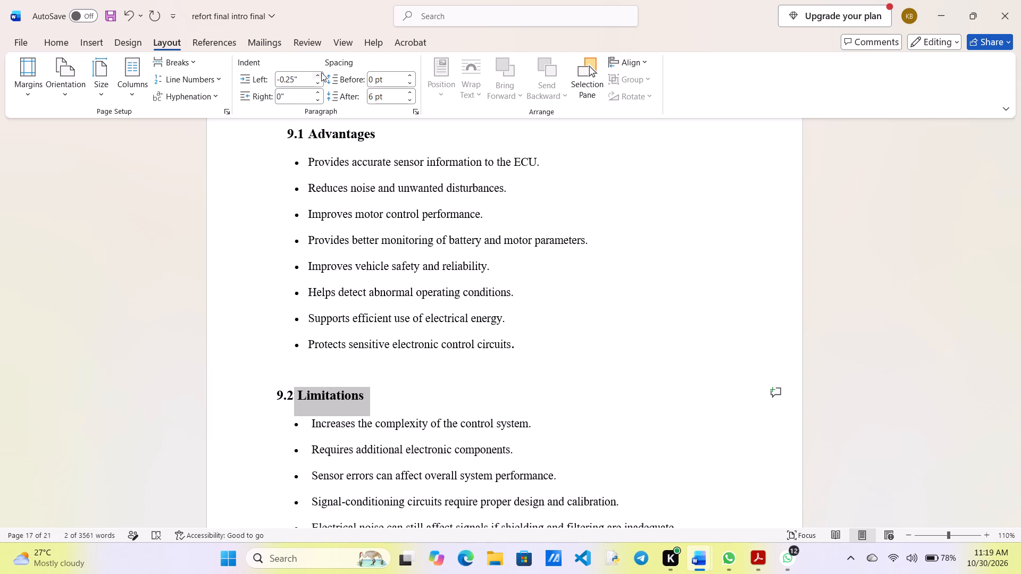
pyautogui.click(319, 74)
pyautogui.click(319, 74)
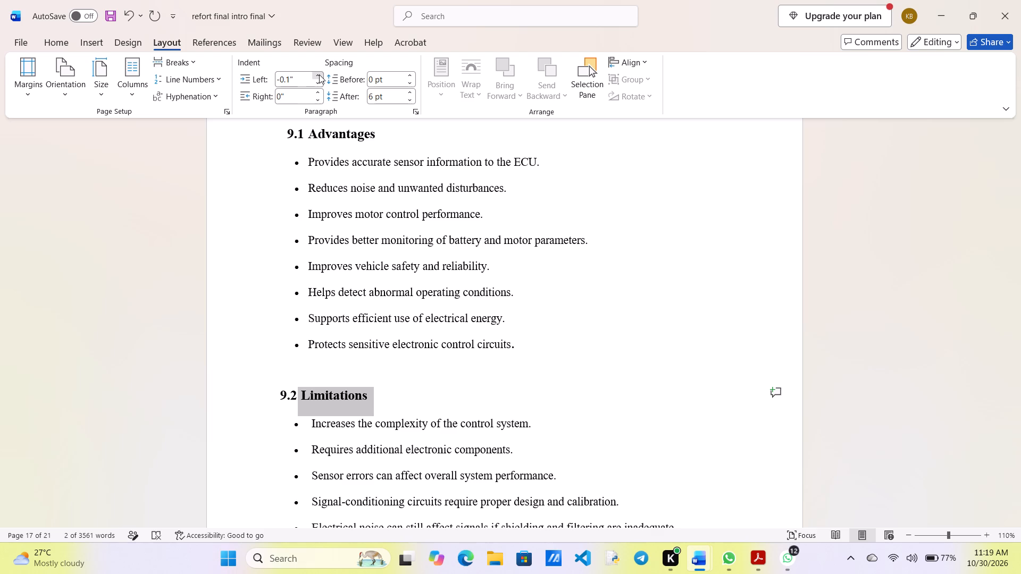
# Set the left and right indents of section 10, from the Future Scope heading through item 7 Integrated Control Systems, to -0.1".
pyautogui.scroll(-2, 360, 305)
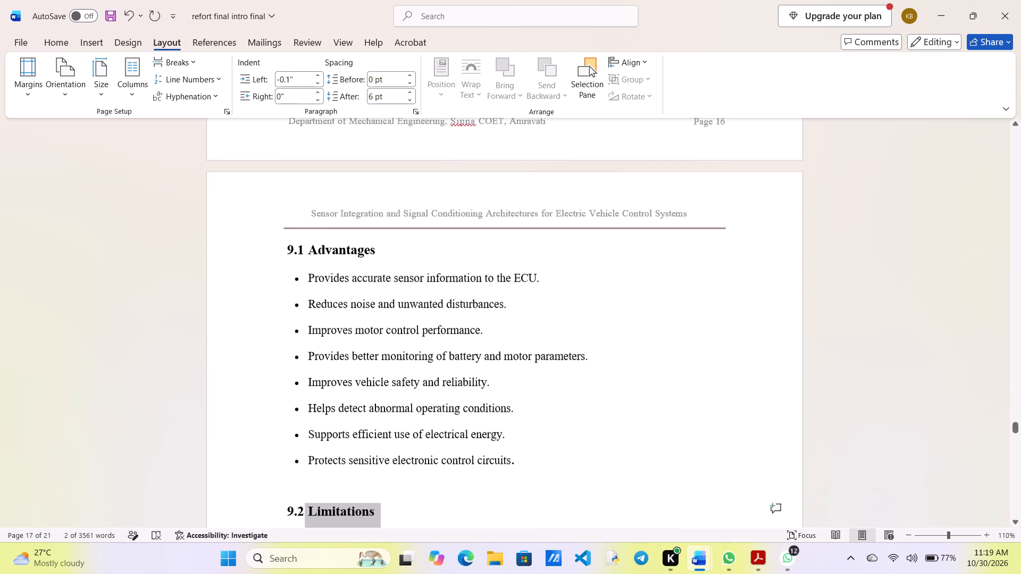
pyautogui.scroll(-2, 360, 305)
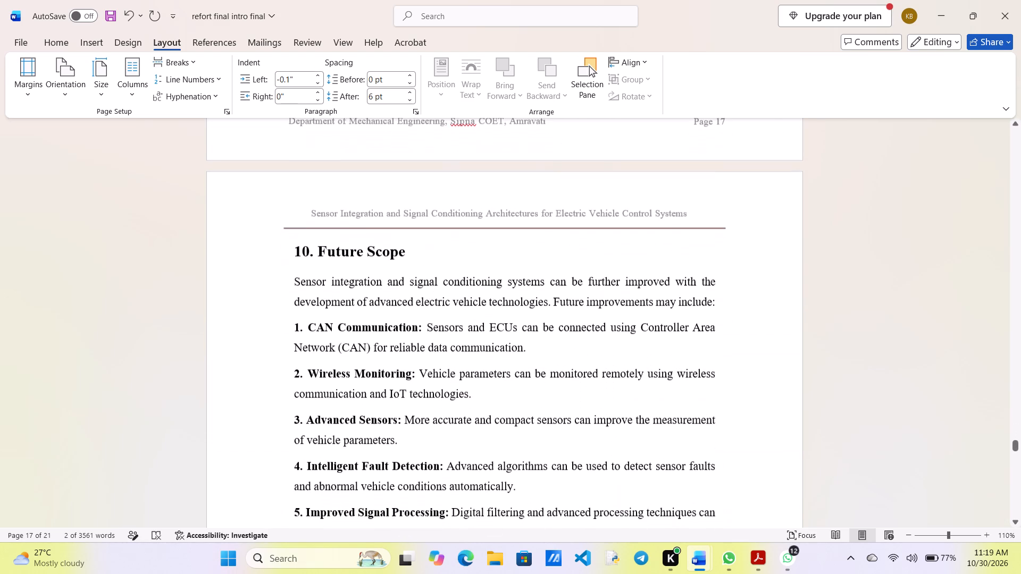
pyautogui.scroll(-1, 360, 305)
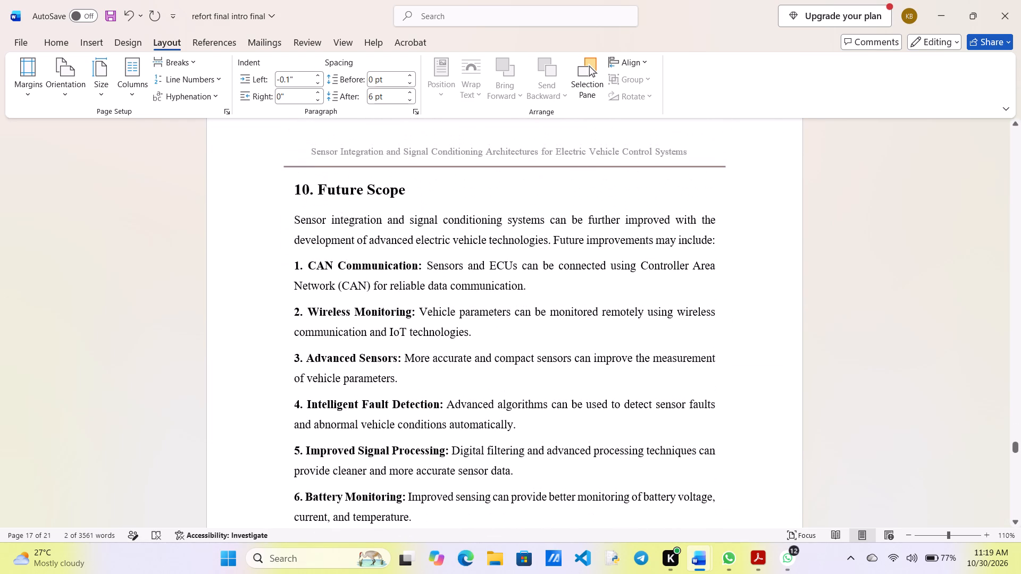
pyautogui.moveTo(295, 190); pyautogui.dragTo(465, 430)
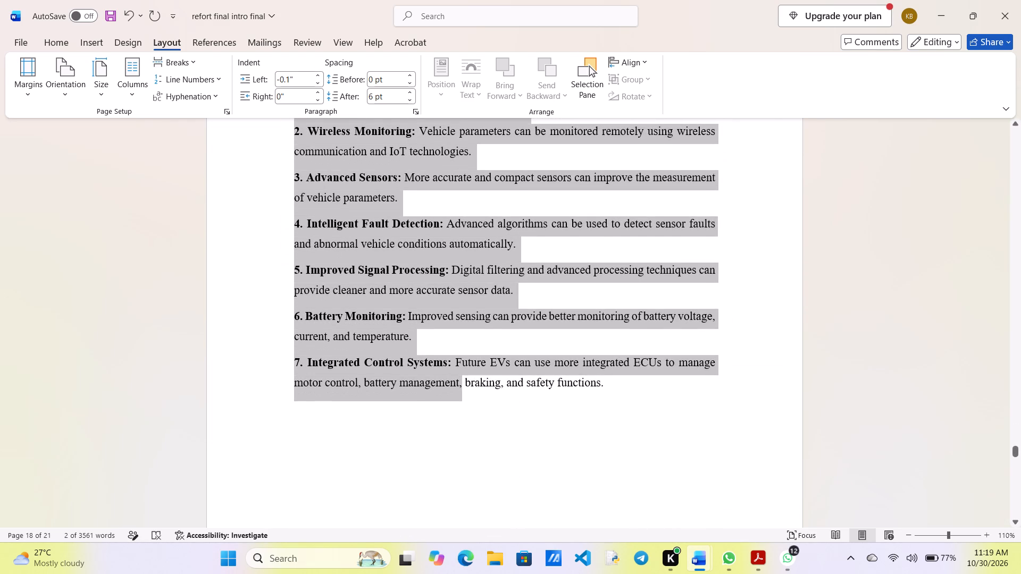
pyautogui.moveTo(465, 430); pyautogui.dragTo(588, 435)
pyautogui.scroll(1, 588, 435)
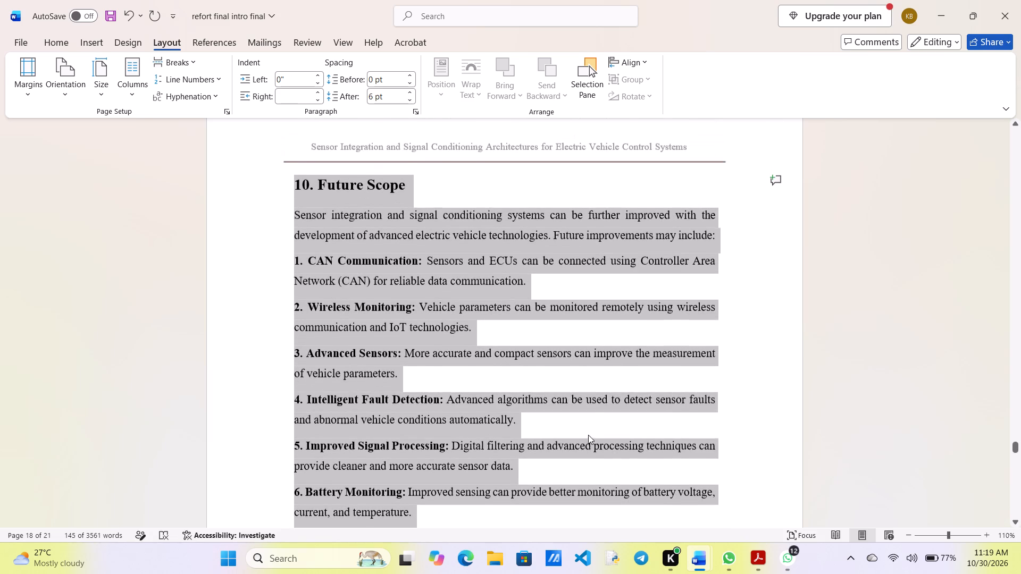
pyautogui.scroll(1, 588, 435)
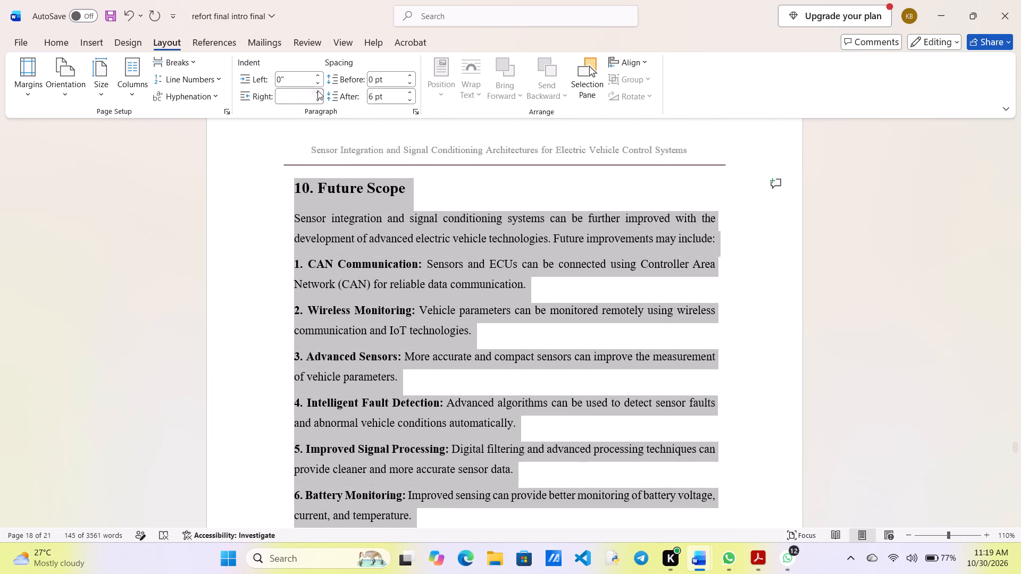
pyautogui.click(321, 83)
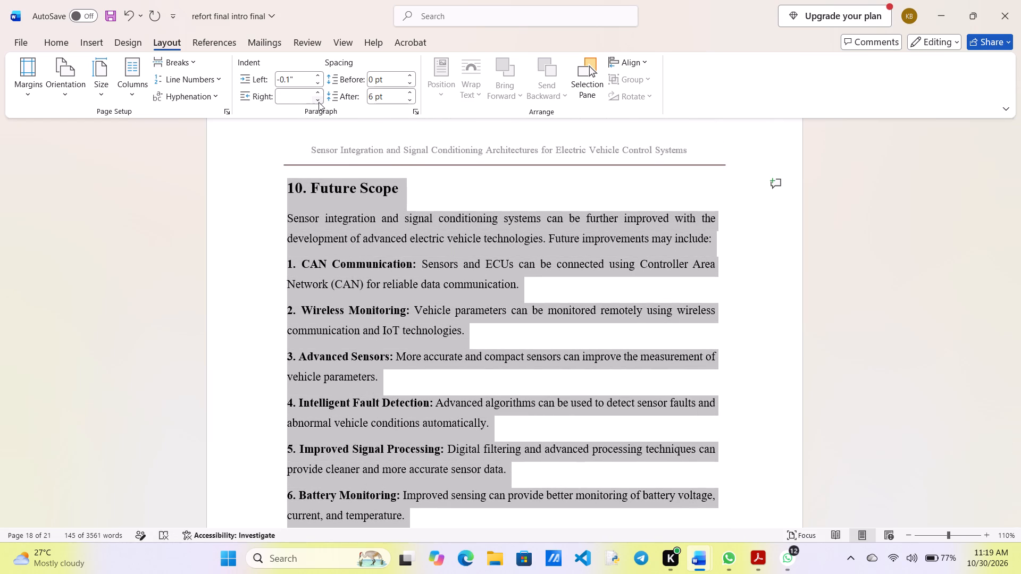
pyautogui.click(319, 102)
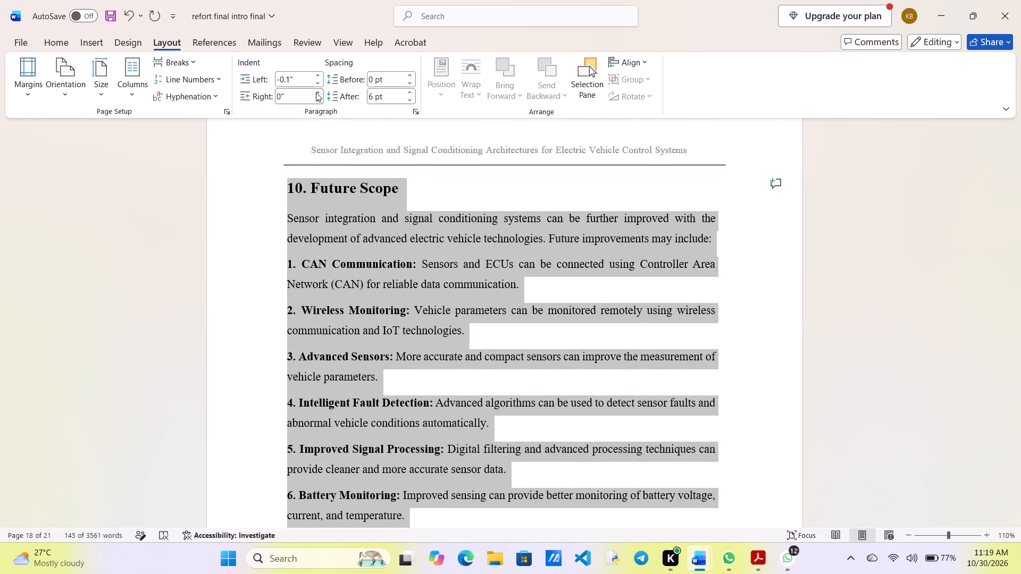
pyautogui.click(316, 92)
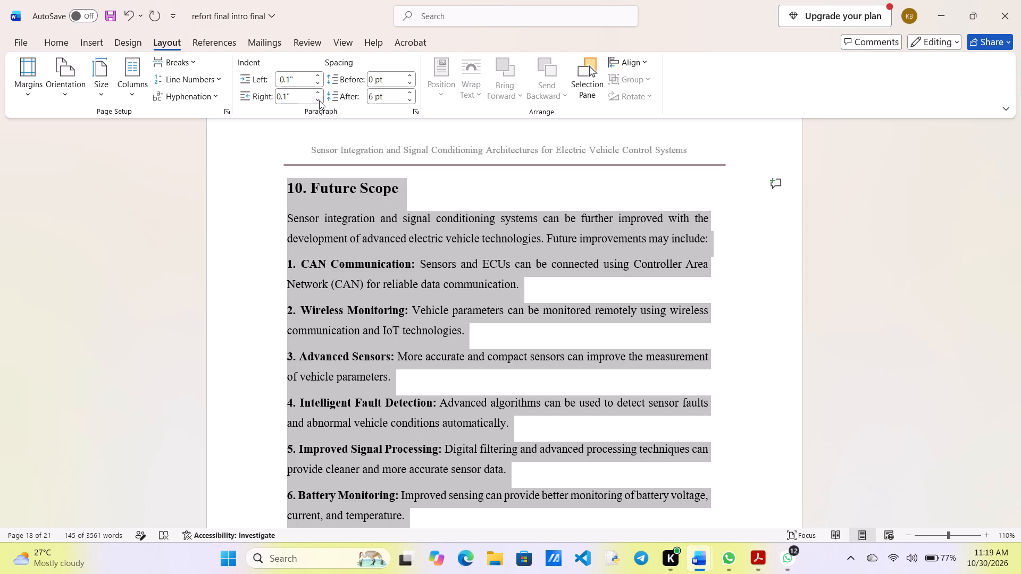
pyautogui.click(319, 100)
pyautogui.click(319, 100)
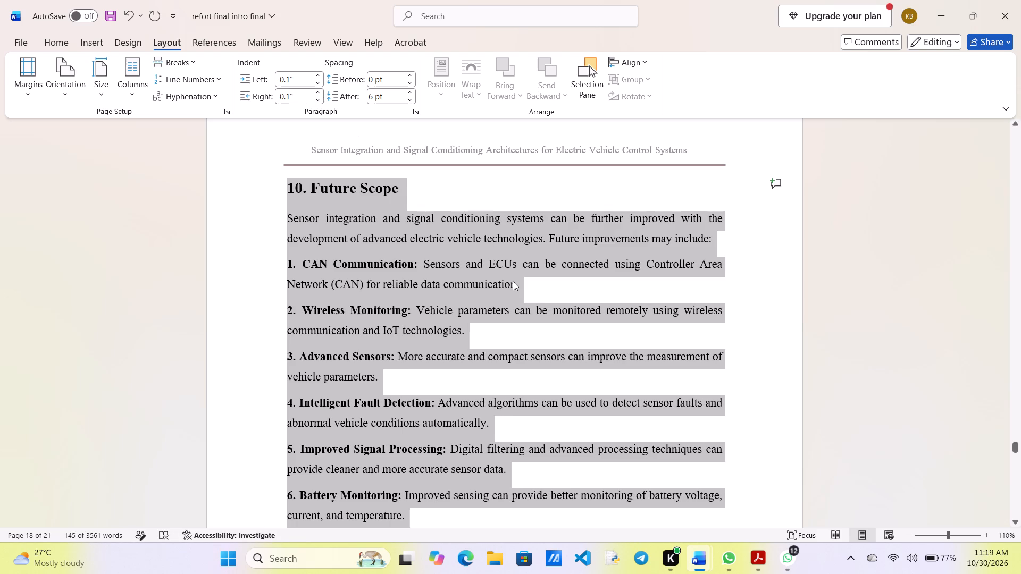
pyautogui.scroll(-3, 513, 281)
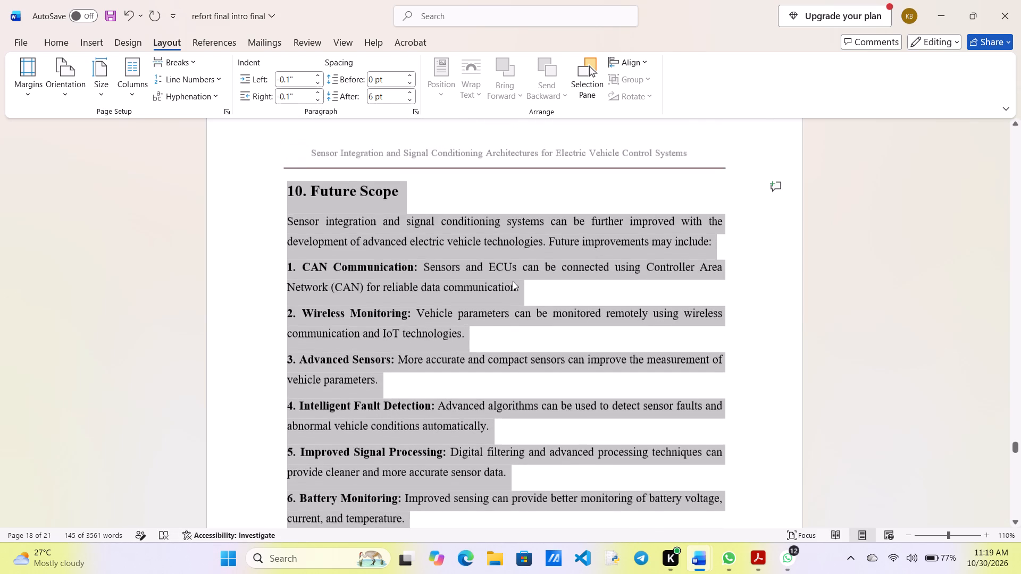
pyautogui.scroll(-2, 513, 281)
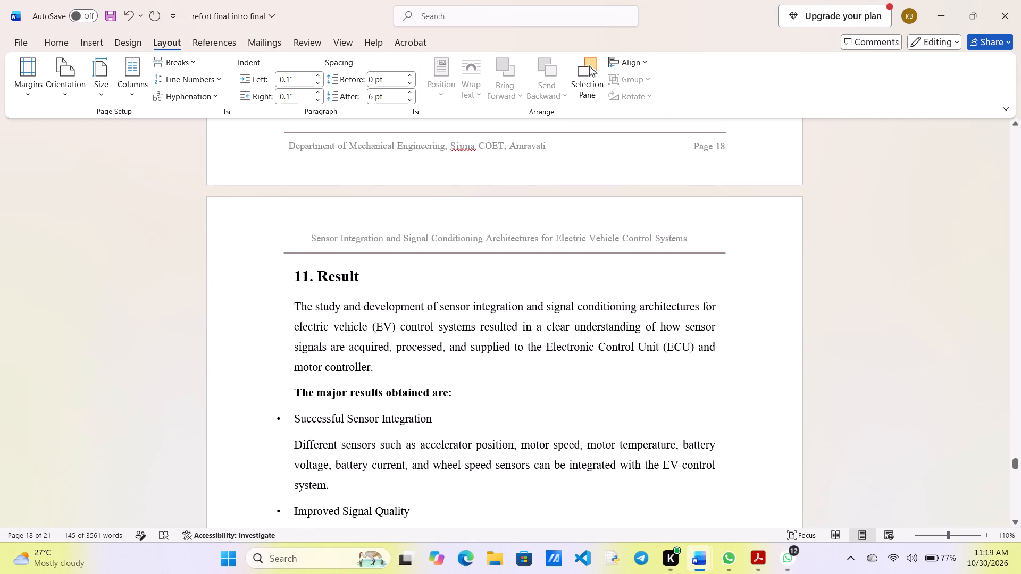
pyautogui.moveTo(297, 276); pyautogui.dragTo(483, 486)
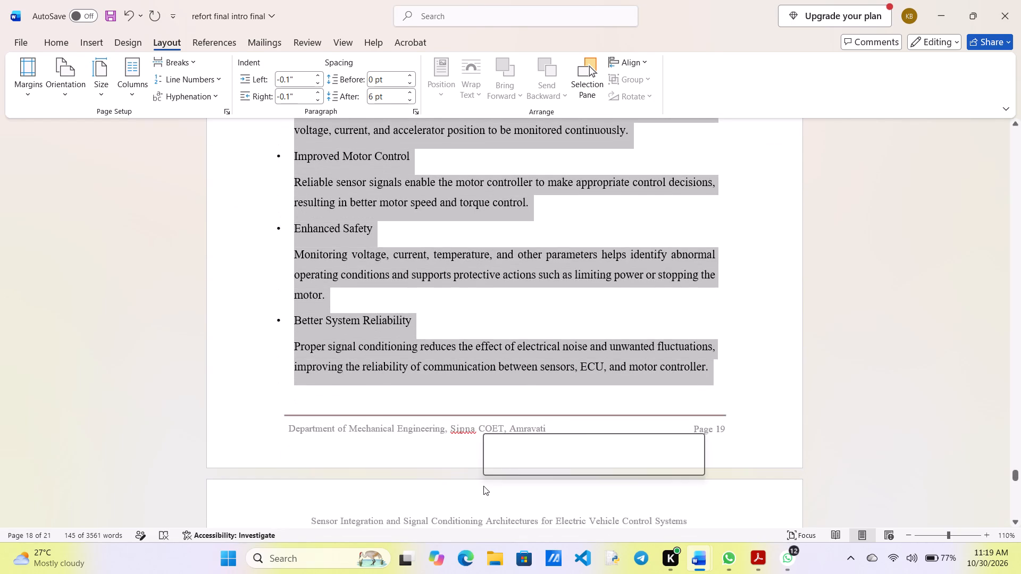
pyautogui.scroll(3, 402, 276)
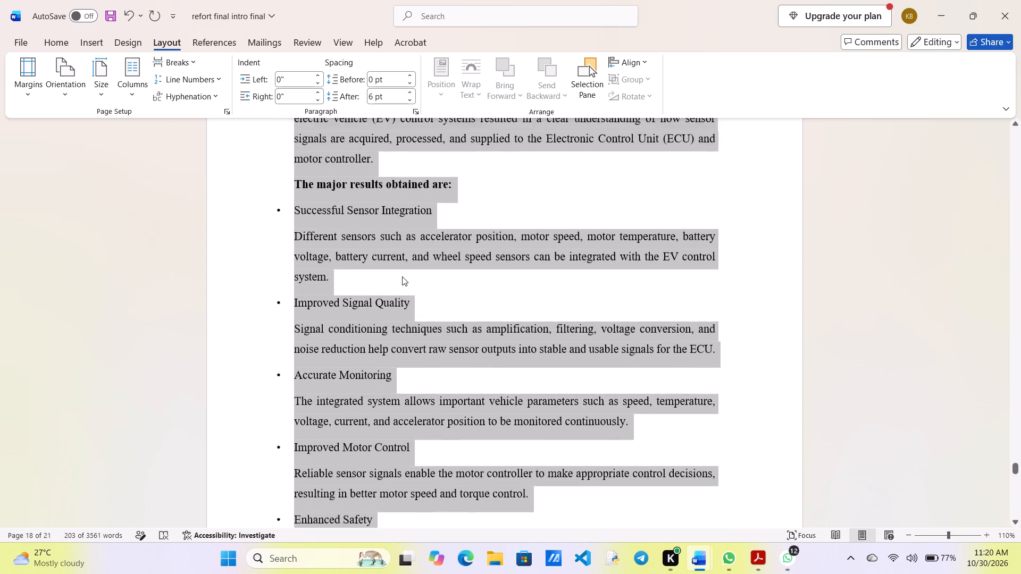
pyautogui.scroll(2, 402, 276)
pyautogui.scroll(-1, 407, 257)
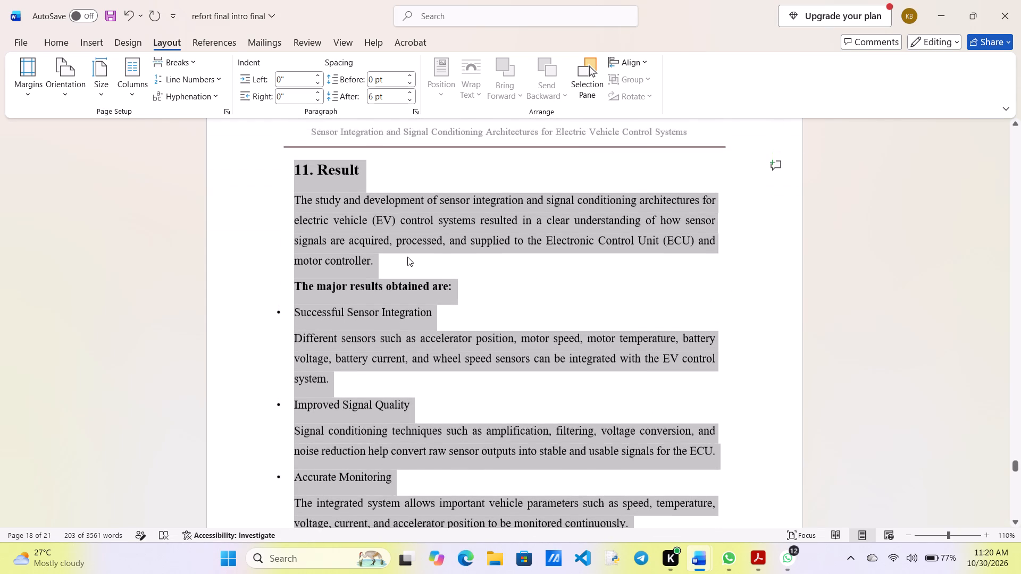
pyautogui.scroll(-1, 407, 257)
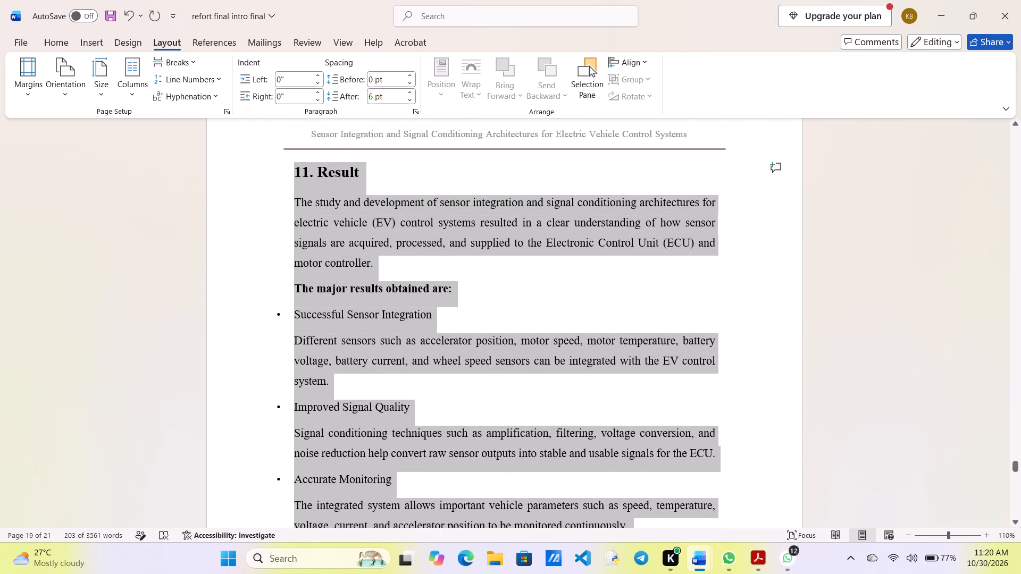
# Move the words "motor controller." from the end of the section 11 Result introduction to just after its opening word "The".
pyautogui.click(277, 256)
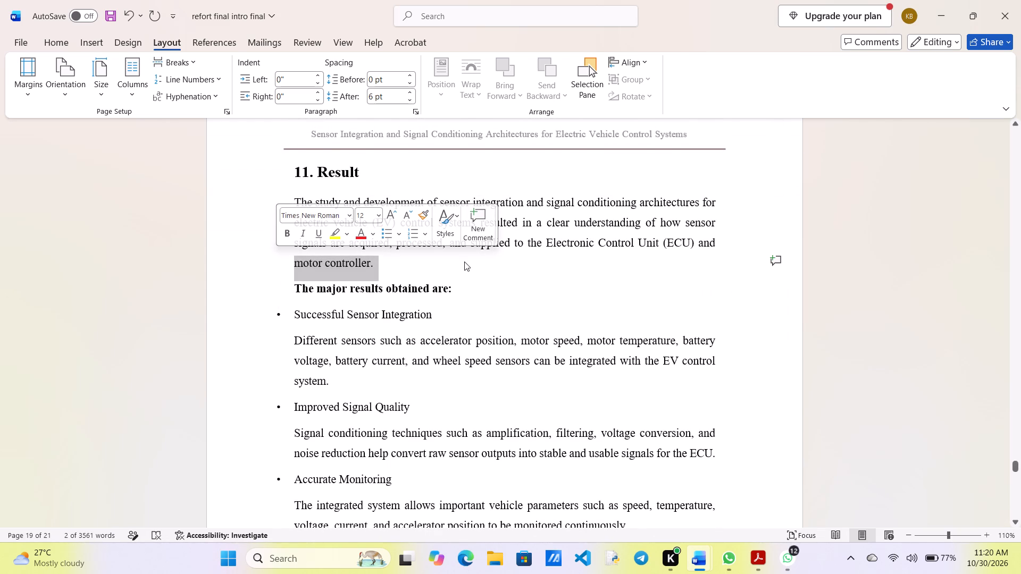
pyautogui.moveTo(445, 262); pyautogui.dragTo(292, 133)
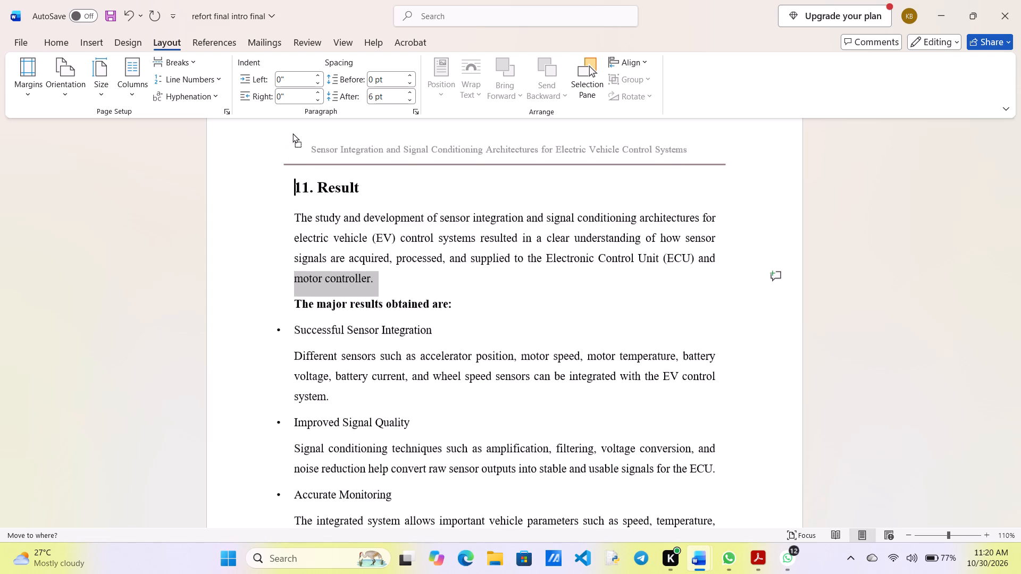
pyautogui.moveTo(292, 133); pyautogui.dragTo(312, 228)
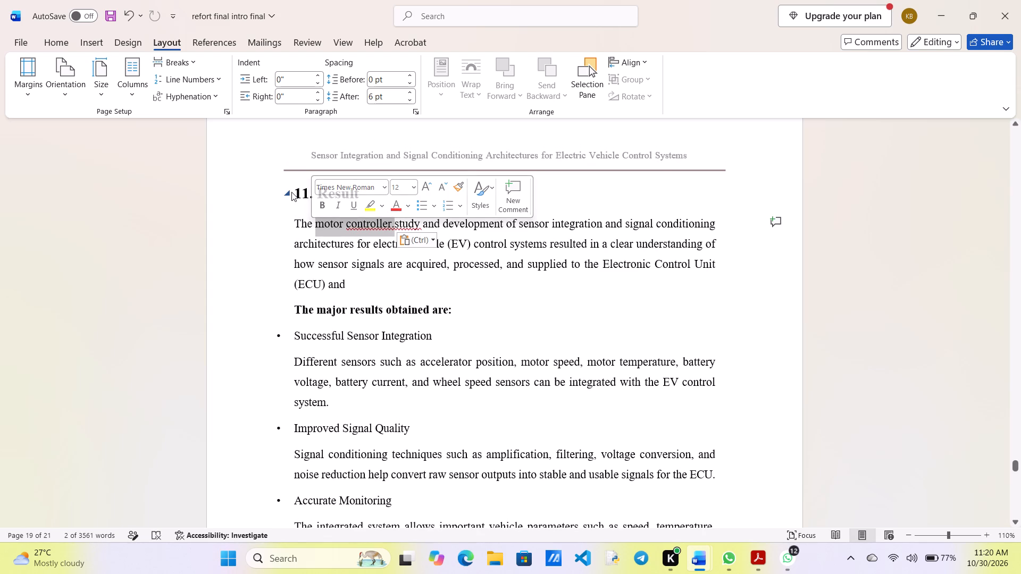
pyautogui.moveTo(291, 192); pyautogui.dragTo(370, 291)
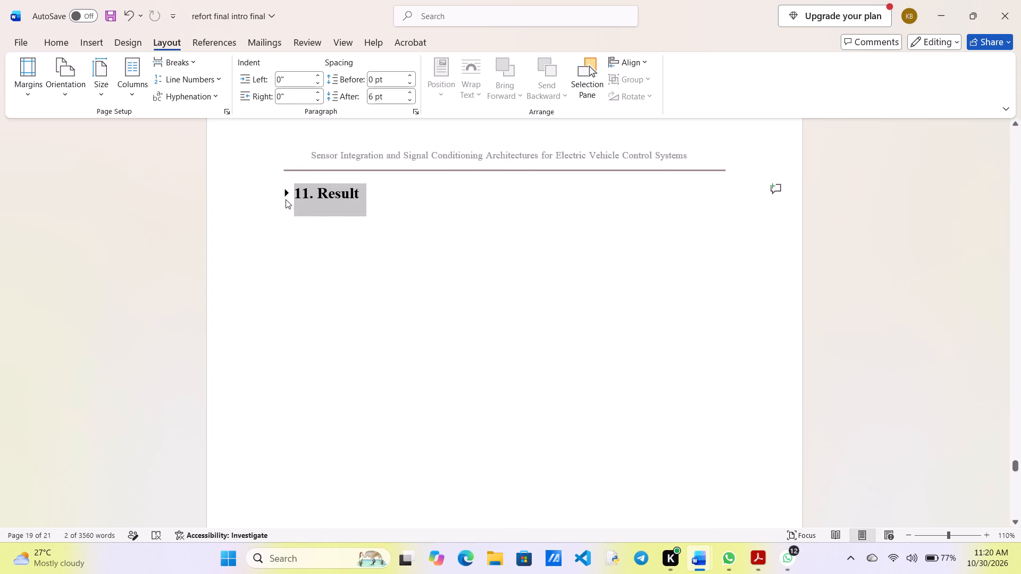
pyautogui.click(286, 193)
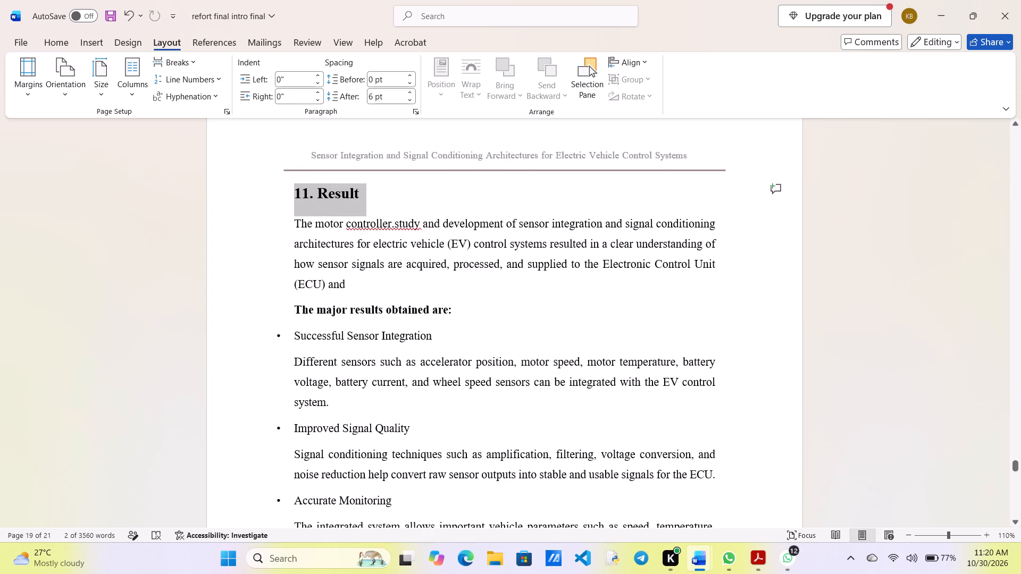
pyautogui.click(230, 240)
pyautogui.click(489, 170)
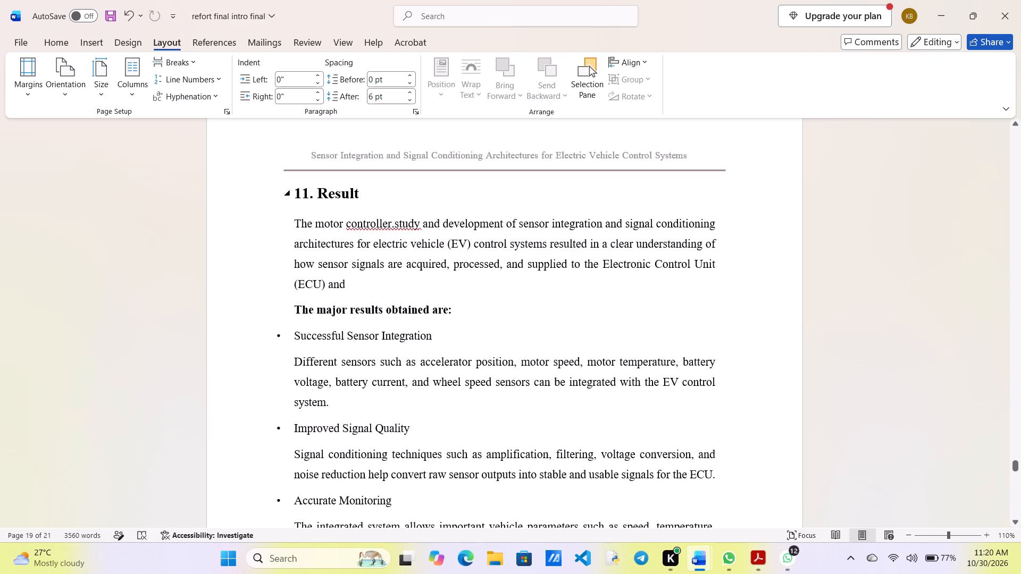
# Set the left and right indents of the 11. Result heading and its introductory paragraph to -0.1".
pyautogui.moveTo(294, 189); pyautogui.dragTo(363, 285)
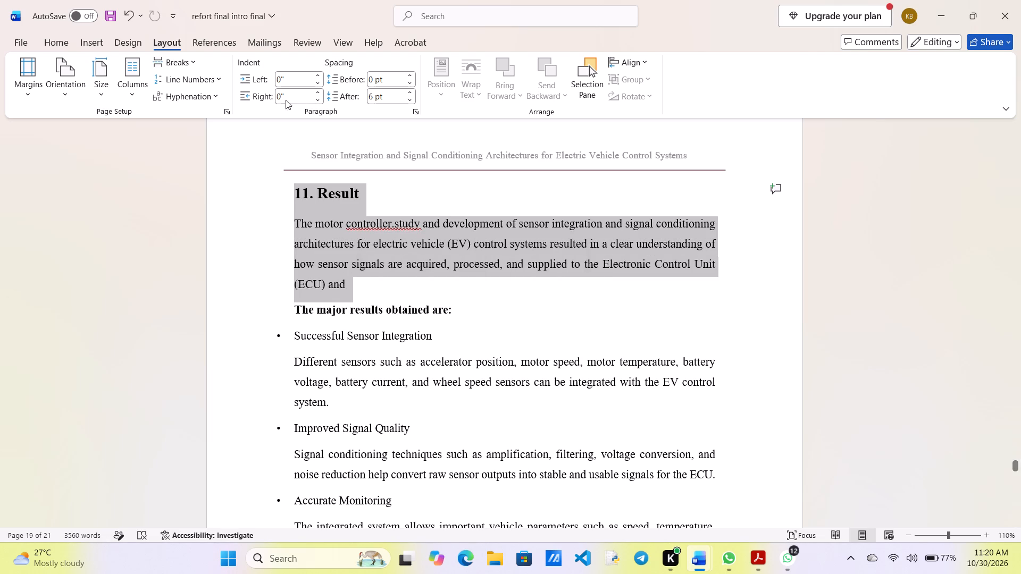
pyautogui.click(317, 83)
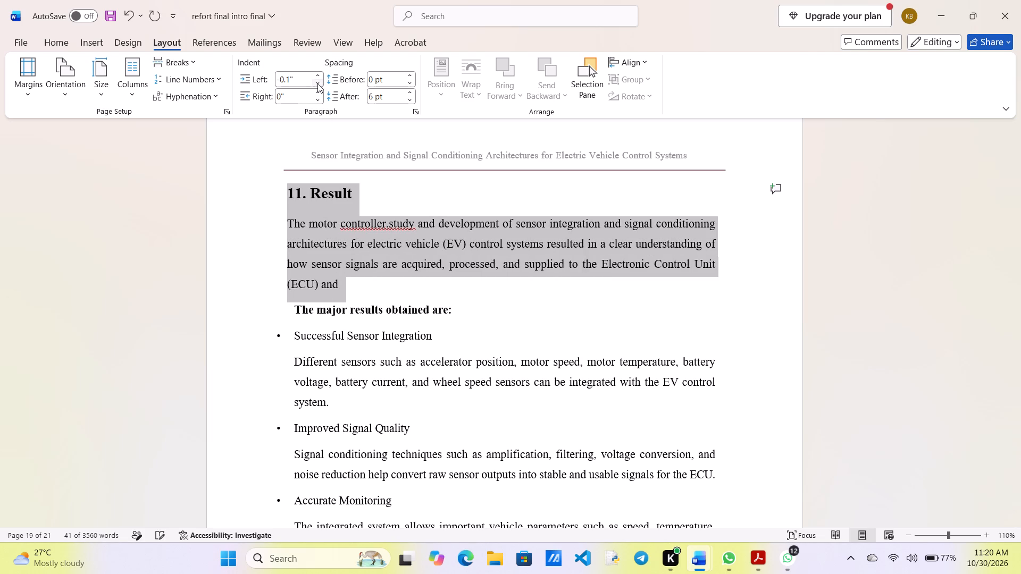
pyautogui.click(317, 91)
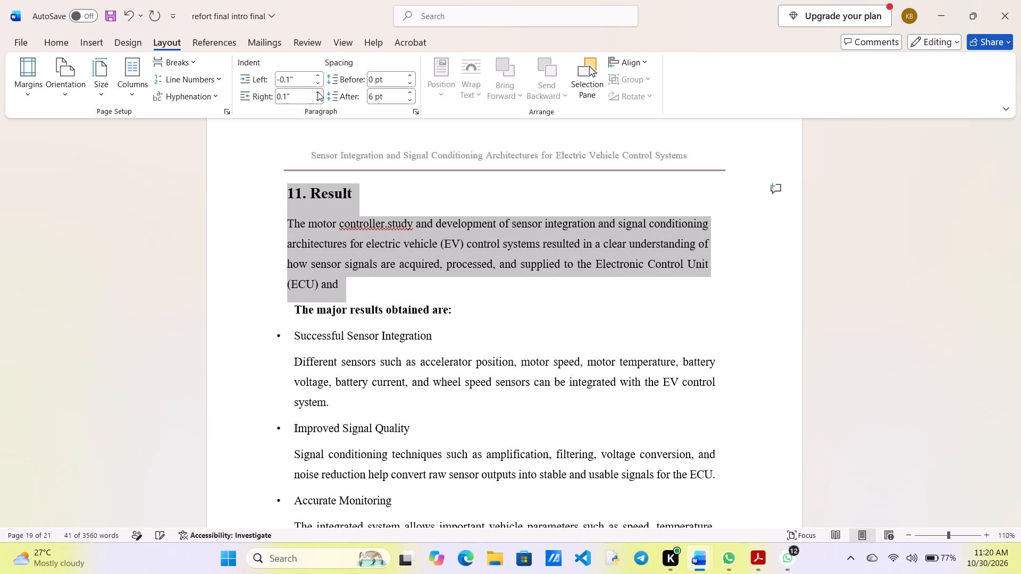
pyautogui.click(318, 98)
pyautogui.click(318, 98)
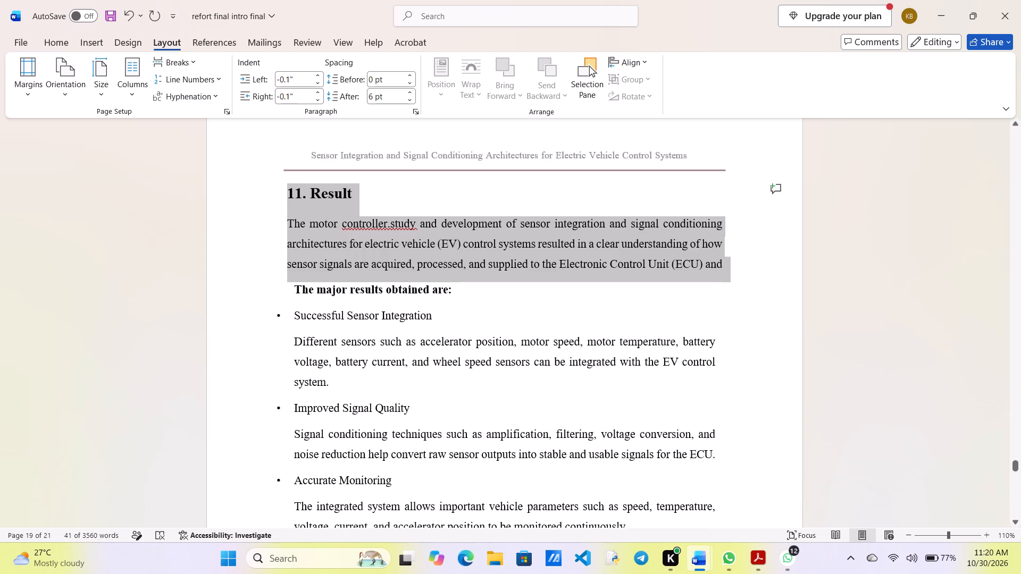
# Set the left and right indents of the line "The major results obtained are:" to -0.1".
pyautogui.moveTo(293, 291); pyautogui.dragTo(456, 288)
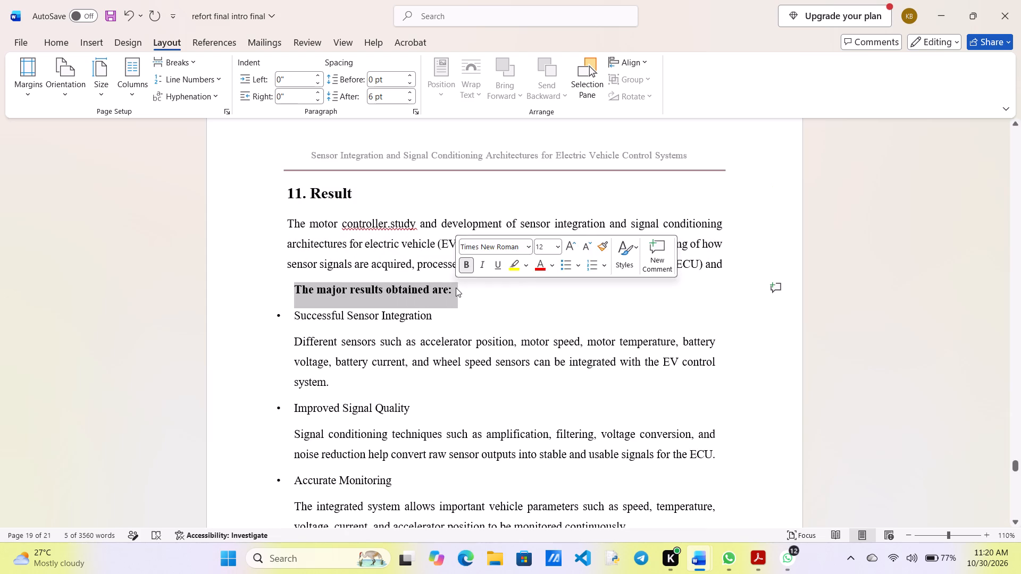
pyautogui.click(317, 104)
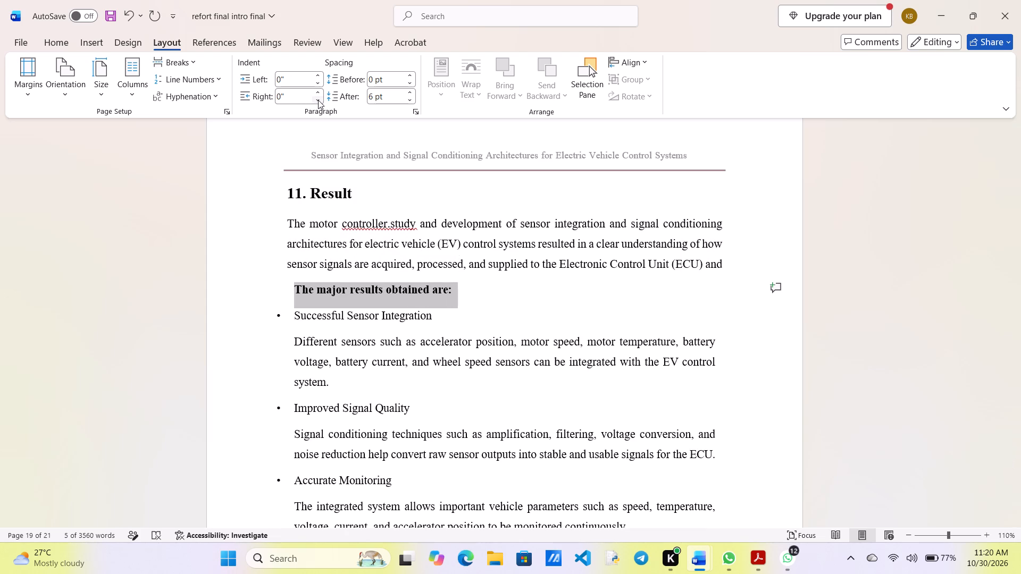
pyautogui.click(318, 100)
pyautogui.click(319, 85)
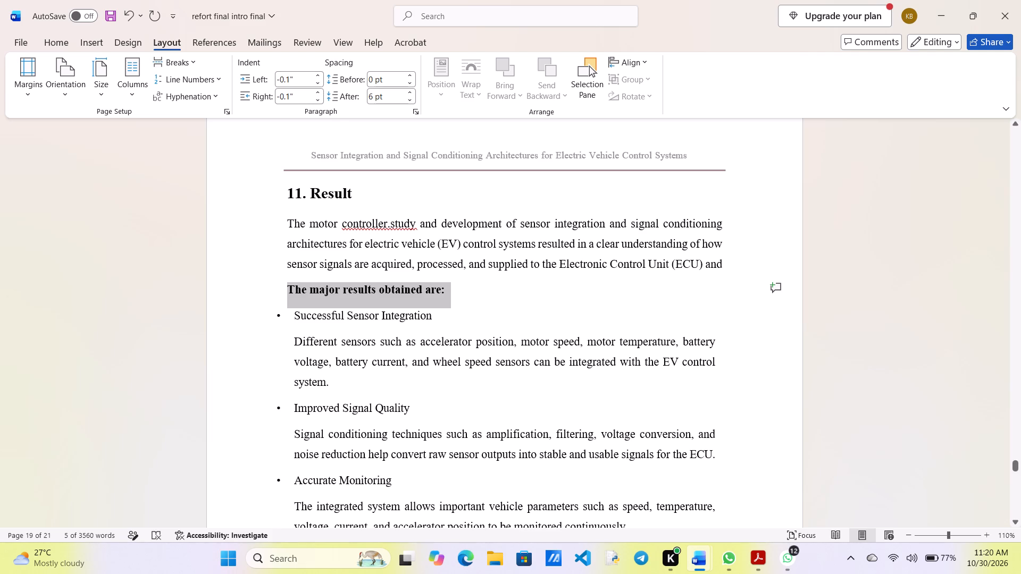
# Set the "Successful Sensor Integration" bullet's left indent to -0.1" and its right indent to 0.1".
pyautogui.moveTo(296, 316); pyautogui.dragTo(437, 308)
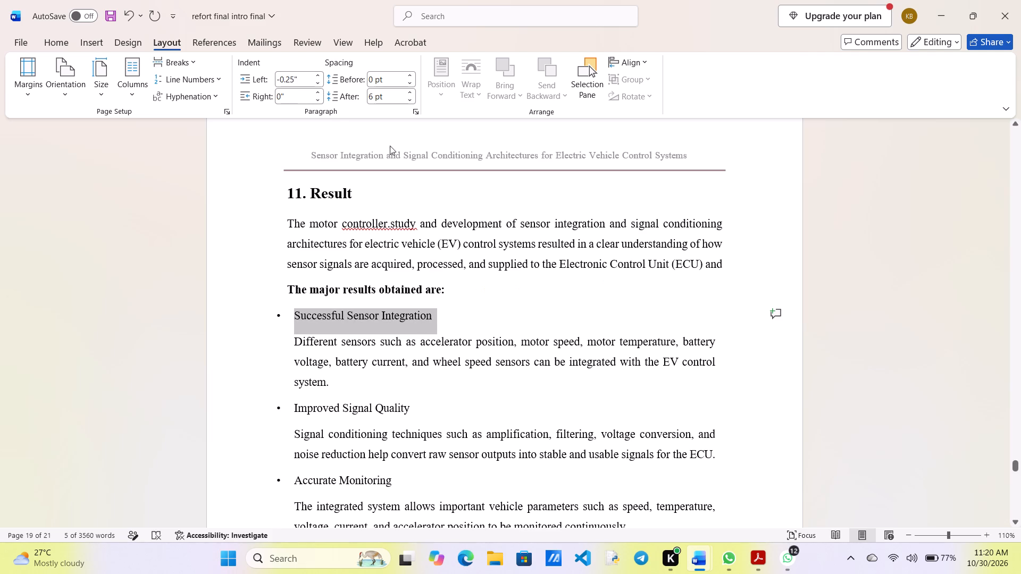
pyautogui.click(319, 91)
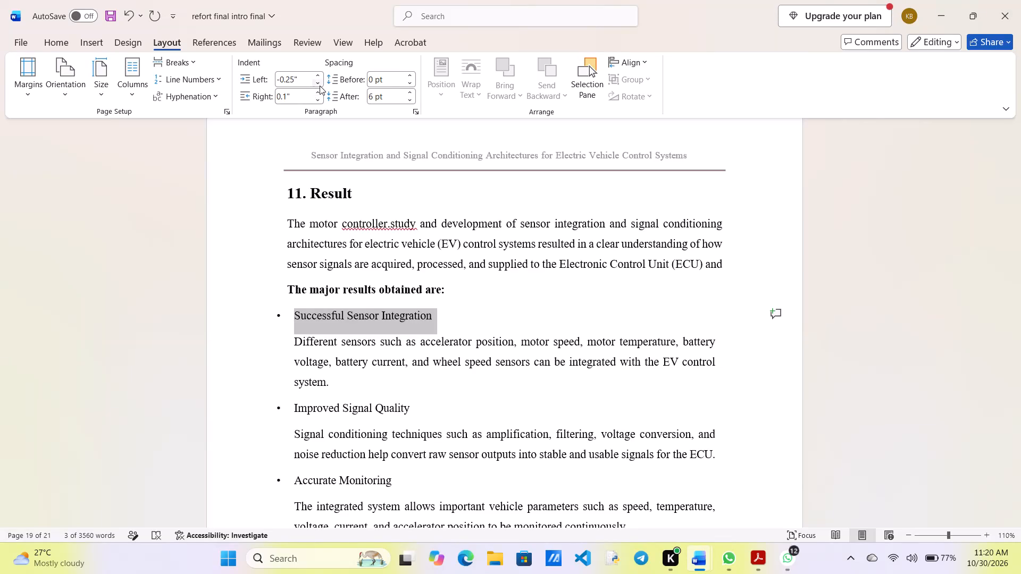
pyautogui.click(320, 85)
pyautogui.doubleClick(316, 72)
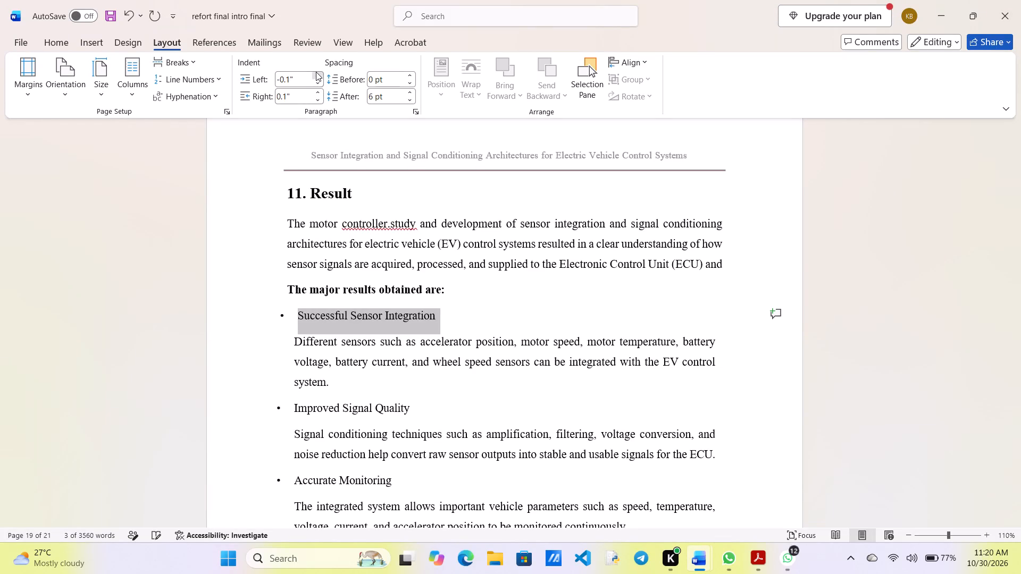
# Set the left indent of the "Improved Signal Quality" and "Accurate Monitoring" bullets in section 11 to -0.1".
pyautogui.scroll(-1, 404, 384)
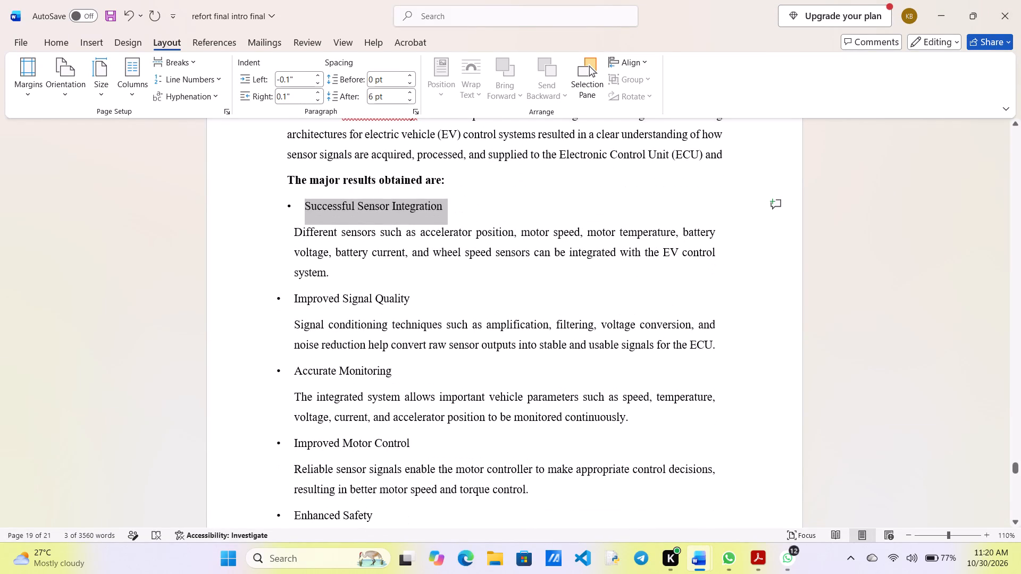
pyautogui.moveTo(294, 297); pyautogui.dragTo(406, 303)
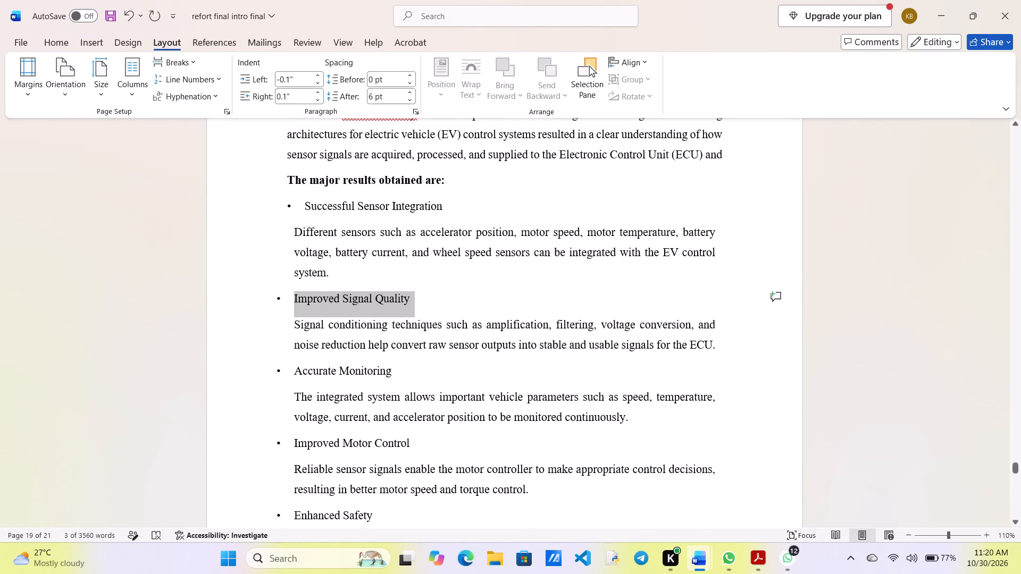
pyautogui.moveTo(406, 303); pyautogui.dragTo(412, 305)
pyautogui.click(320, 77)
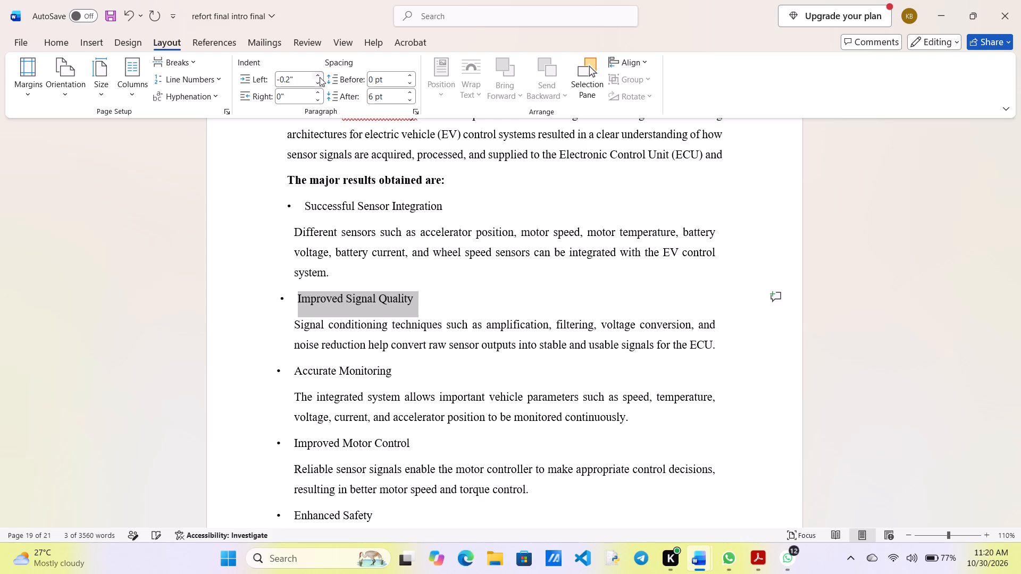
pyautogui.click(320, 77)
pyautogui.scroll(-1, 370, 359)
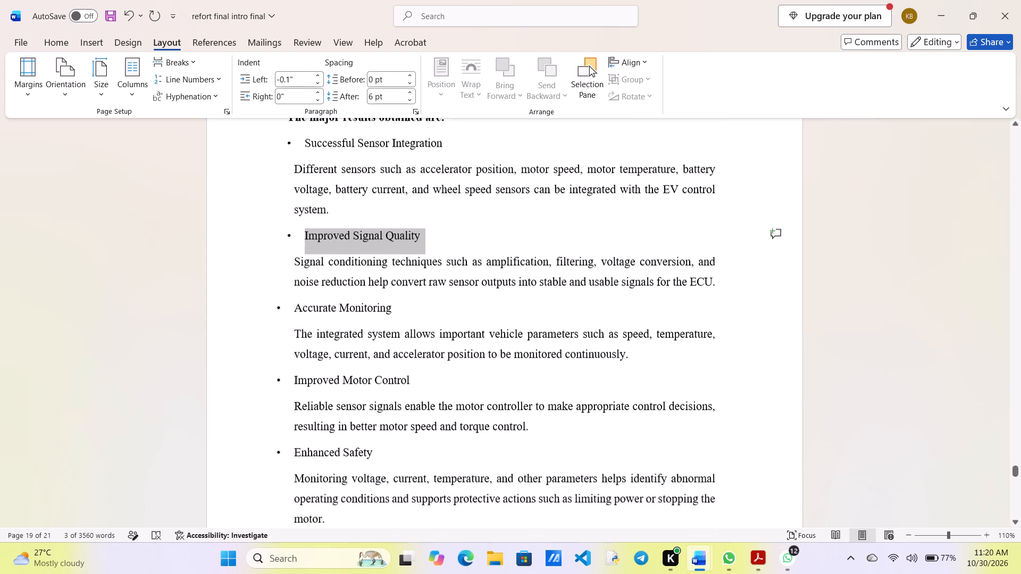
pyautogui.scroll(-1, 370, 359)
pyautogui.moveTo(391, 226); pyautogui.dragTo(282, 240)
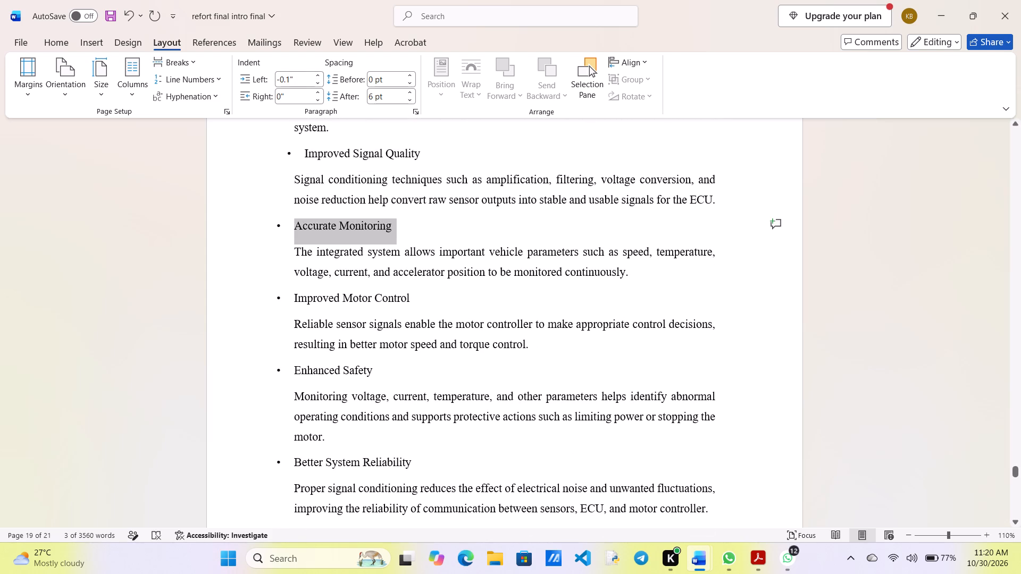
pyautogui.moveTo(282, 240); pyautogui.dragTo(283, 240)
pyautogui.doubleClick(317, 75)
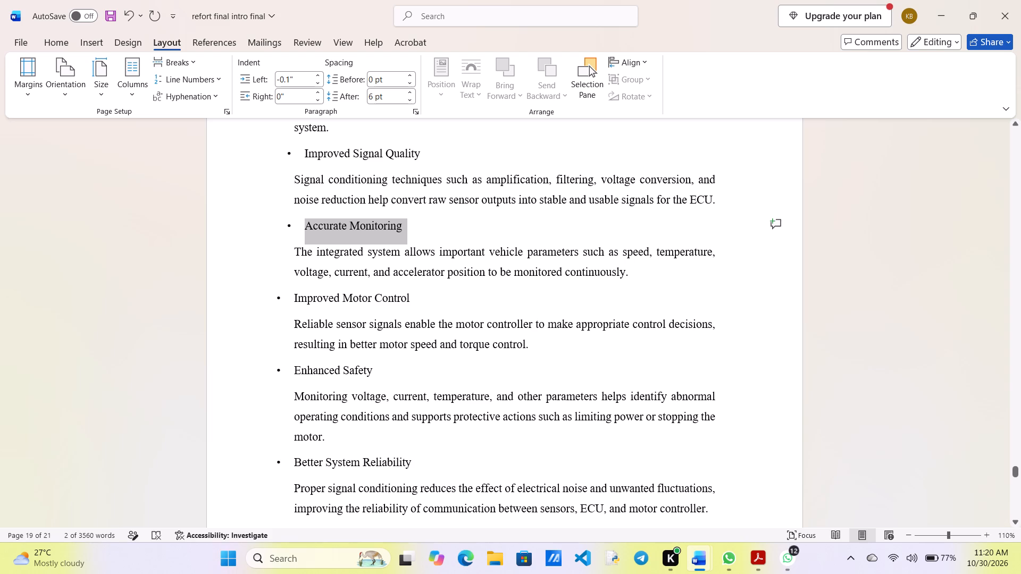
# Set the left indent of the "Improved Motor Control" and "Enhanced Safety" bullets in section 11 to -0.1".
pyautogui.moveTo(421, 292); pyautogui.dragTo(297, 308)
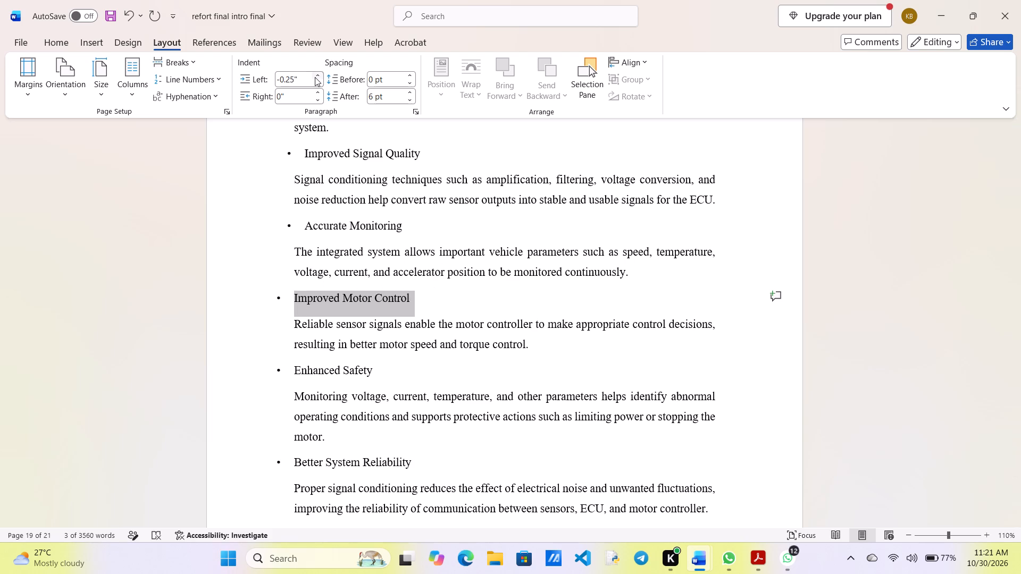
pyautogui.doubleClick(315, 77)
pyautogui.scroll(-1, 403, 331)
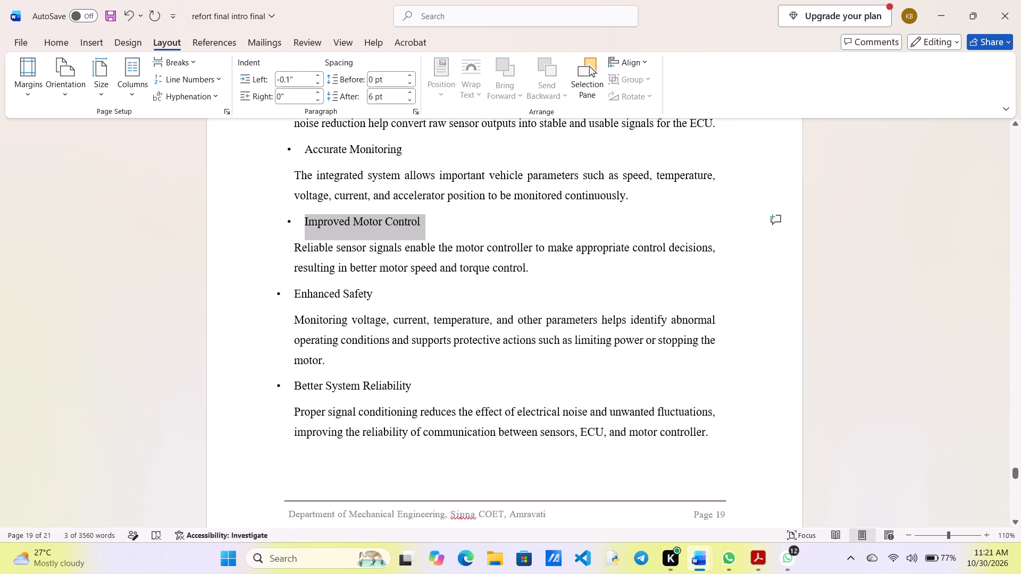
pyautogui.moveTo(384, 297); pyautogui.dragTo(279, 311)
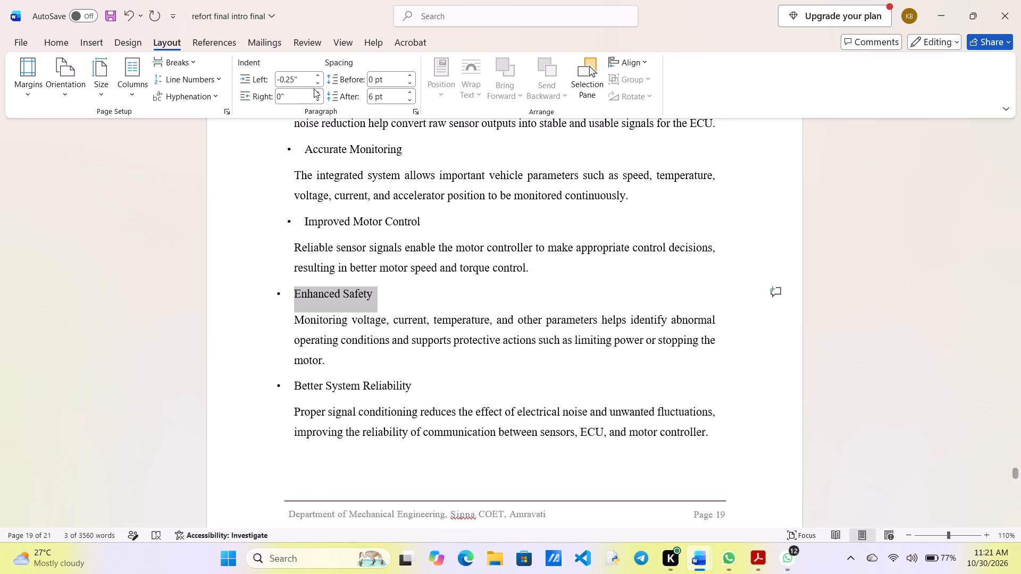
pyautogui.click(319, 75)
pyautogui.click(319, 75)
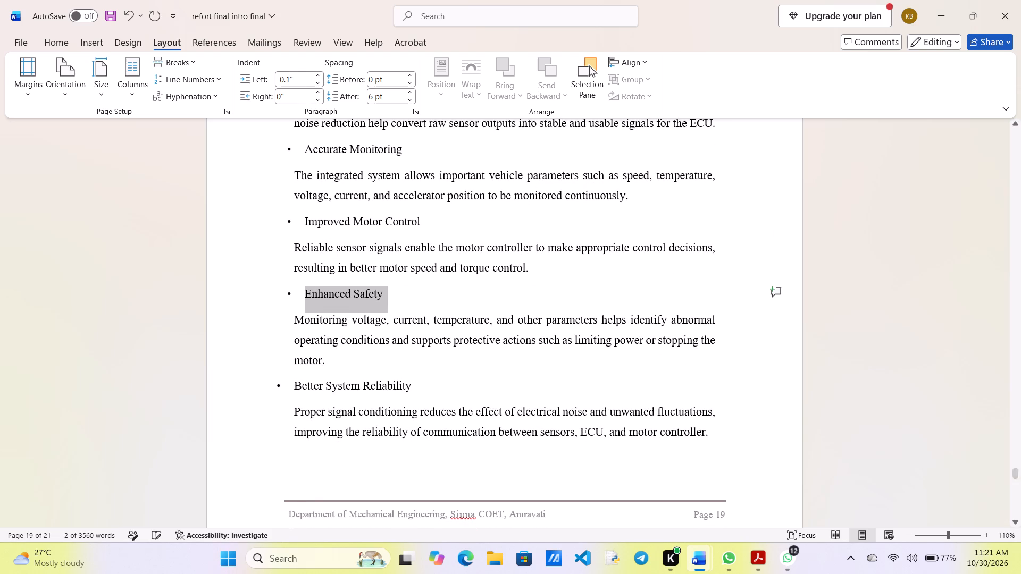
# Set the left indent of the "Better System Reliability" bullet in section 11 to -0.1".
pyautogui.scroll(-1, 420, 311)
pyautogui.moveTo(412, 336); pyautogui.dragTo(387, 336)
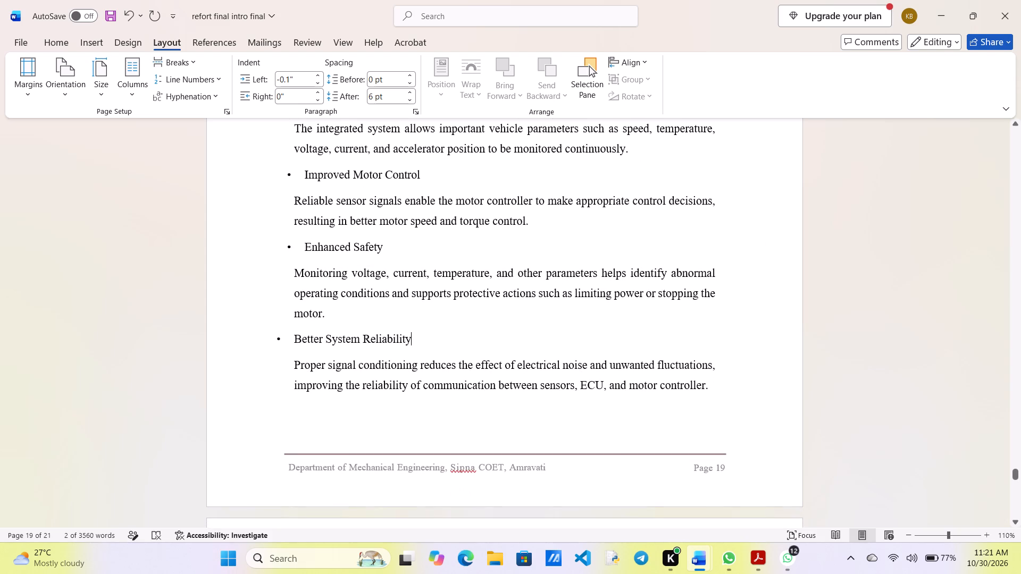
pyautogui.moveTo(387, 336); pyautogui.dragTo(290, 342)
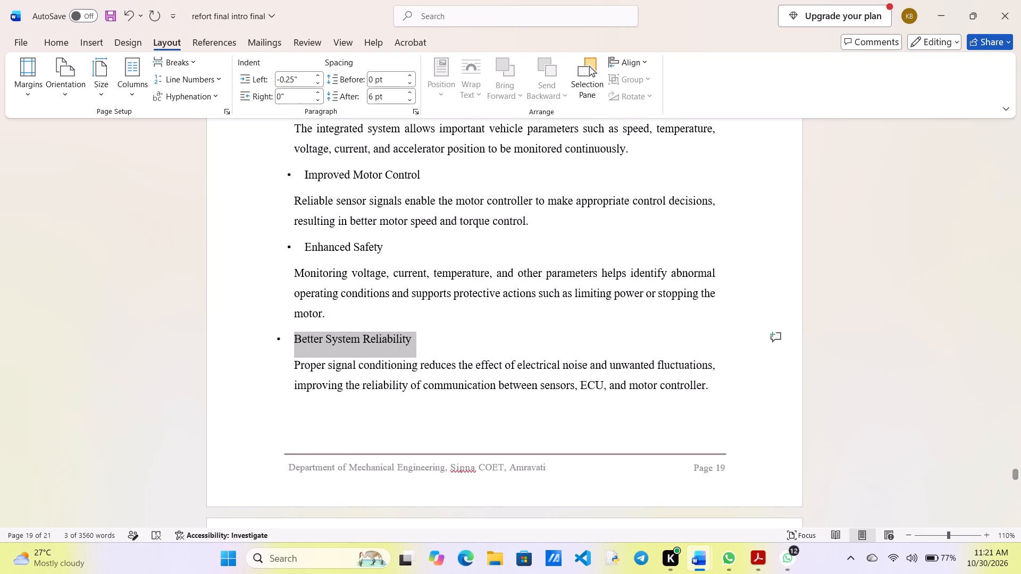
pyautogui.click(317, 75)
pyautogui.click(317, 75)
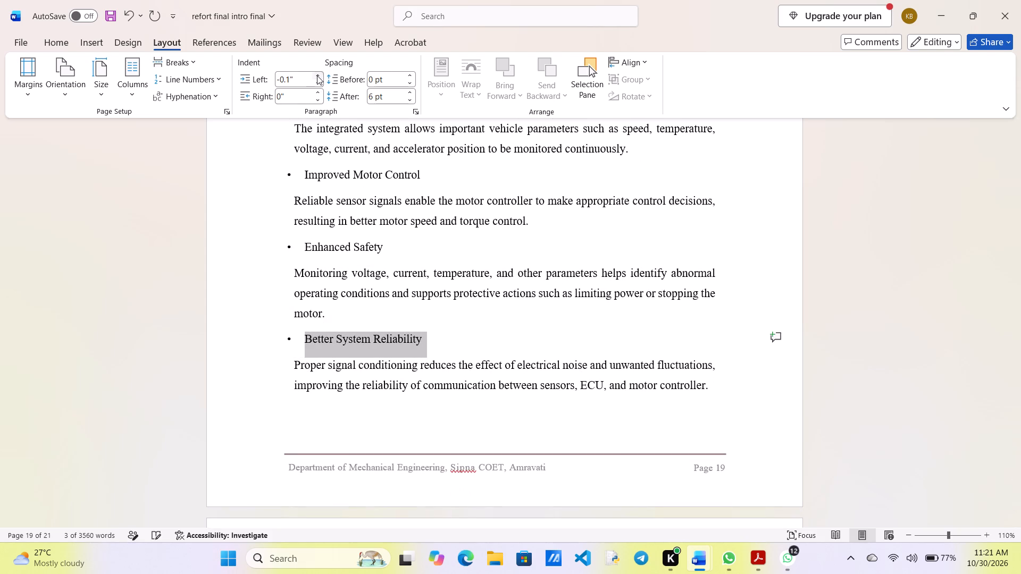
# Set the right indent of the paragraphs under "Successful Sensor Integration" and "Improved Signal Quality" to -0.1".
pyautogui.scroll(4, 407, 308)
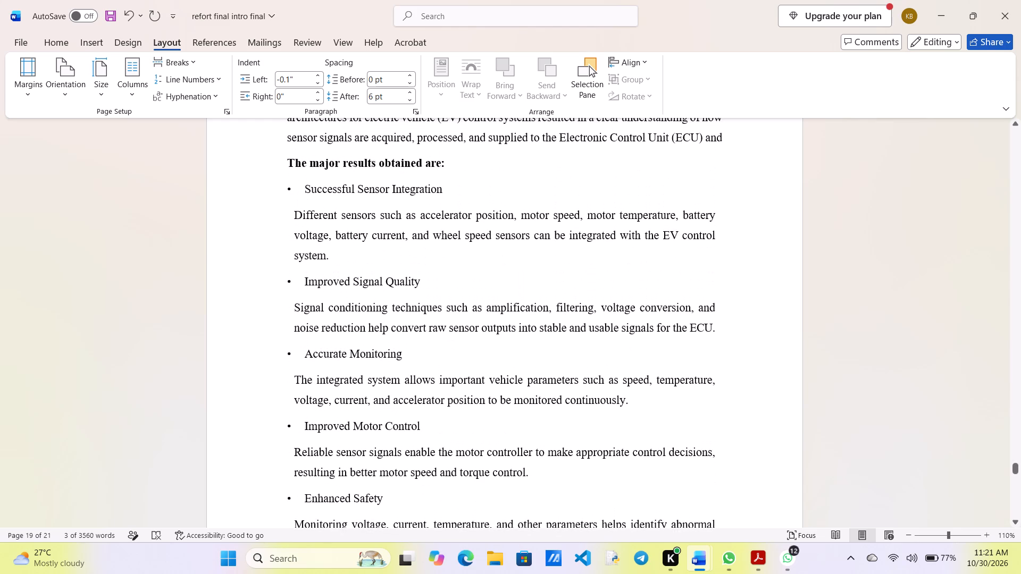
pyautogui.scroll(1, 407, 308)
pyautogui.moveTo(292, 214); pyautogui.dragTo(323, 232)
pyautogui.moveTo(323, 232); pyautogui.dragTo(333, 249)
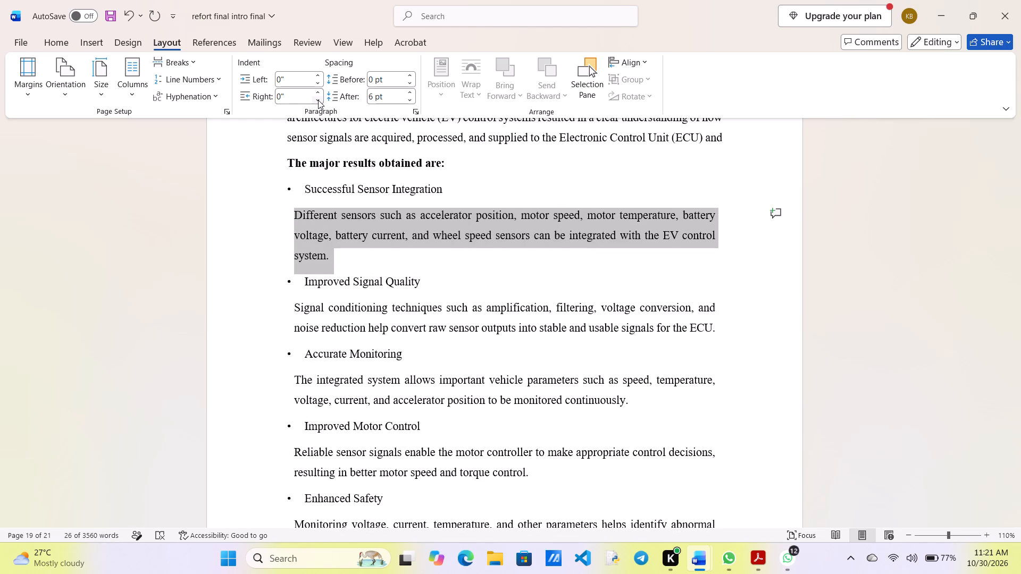
pyautogui.click(318, 100)
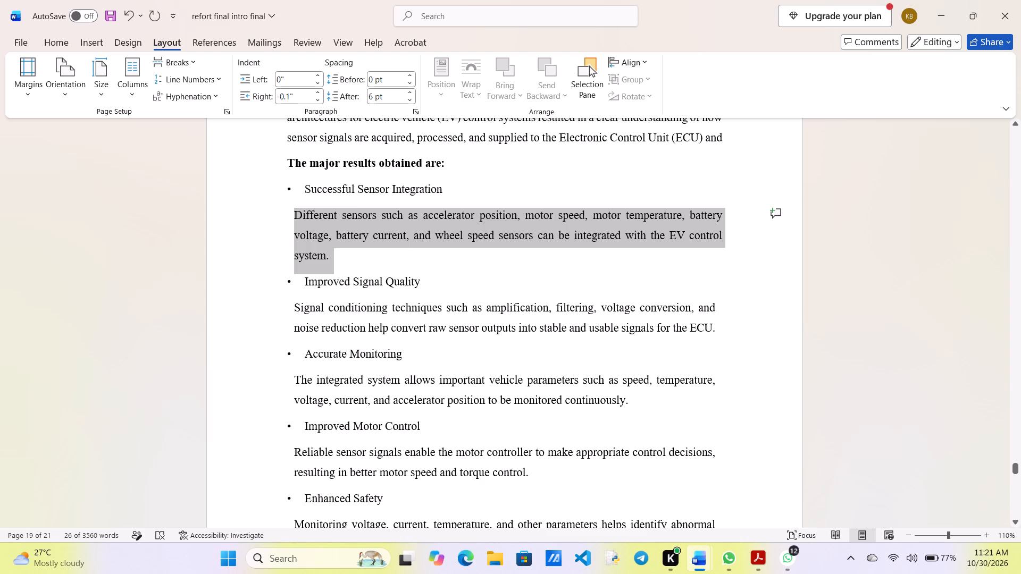
pyautogui.moveTo(712, 332); pyautogui.dragTo(304, 311)
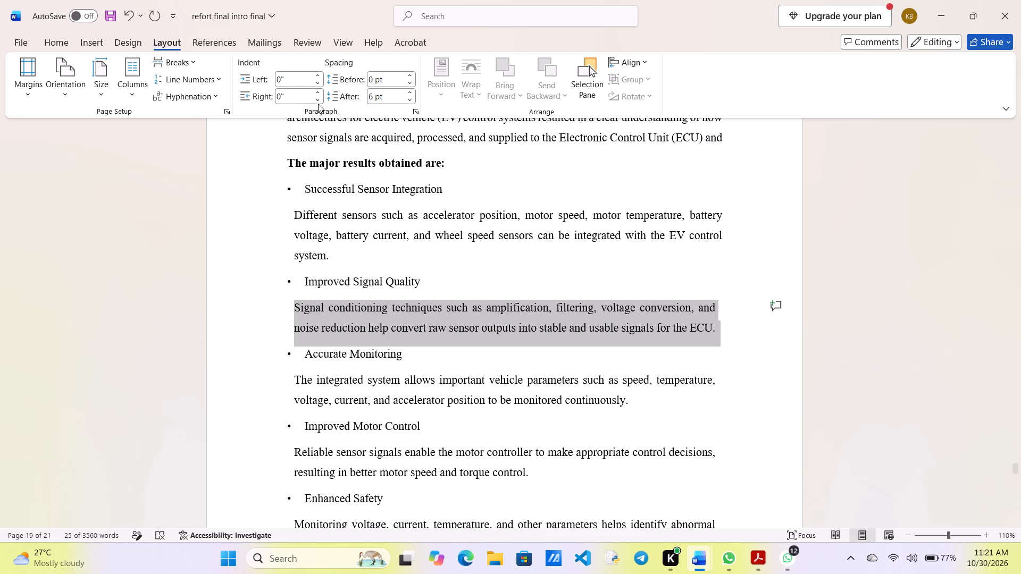
pyautogui.click(316, 99)
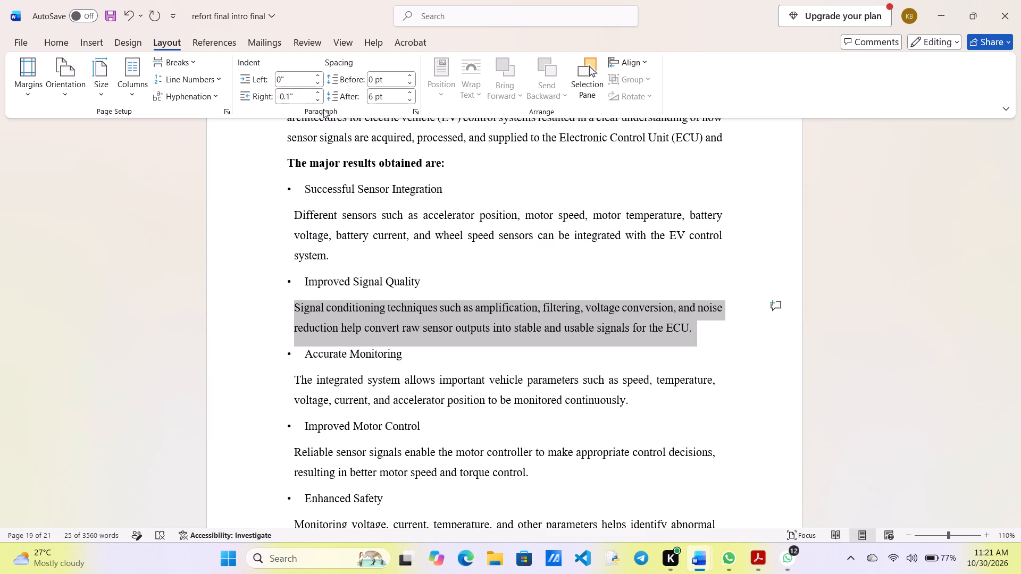
# Set the right indent of section 11 from the "Accurate Monitoring" bullet through the paragraph under "Better System Reliability" to -0.1".
pyautogui.scroll(-1, 496, 352)
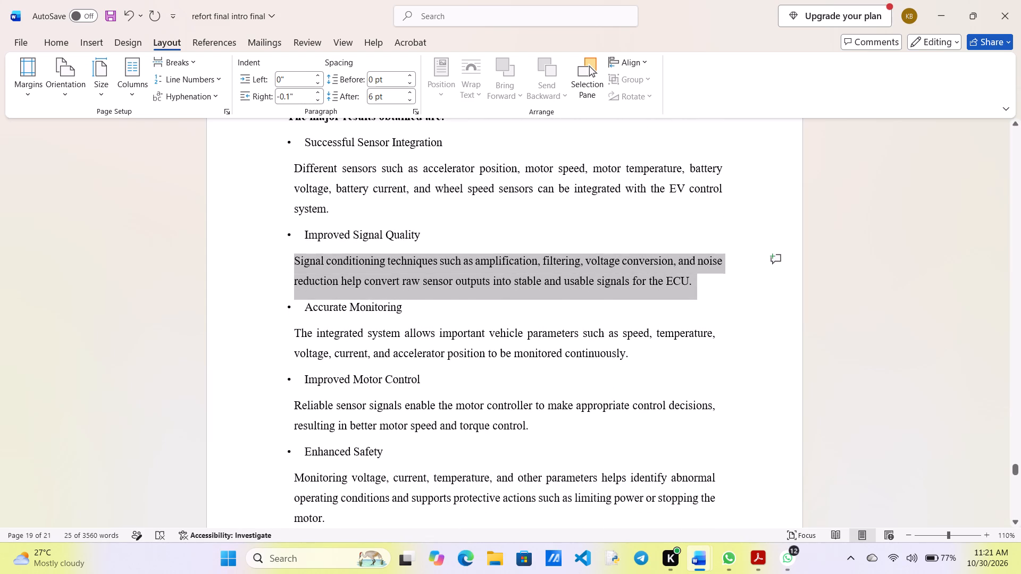
pyautogui.moveTo(629, 352); pyautogui.dragTo(303, 325)
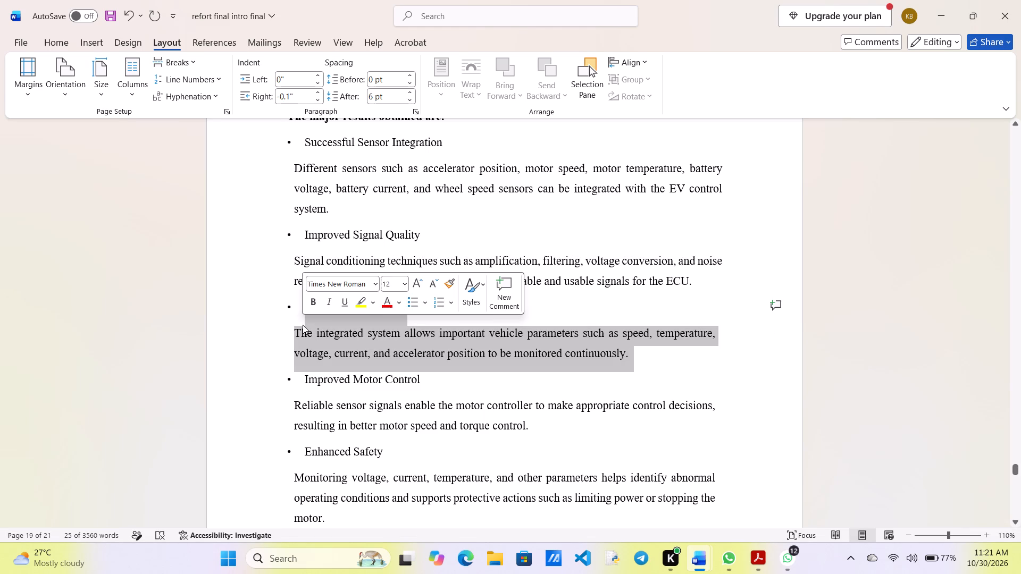
pyautogui.click(319, 101)
pyautogui.scroll(-2, 447, 354)
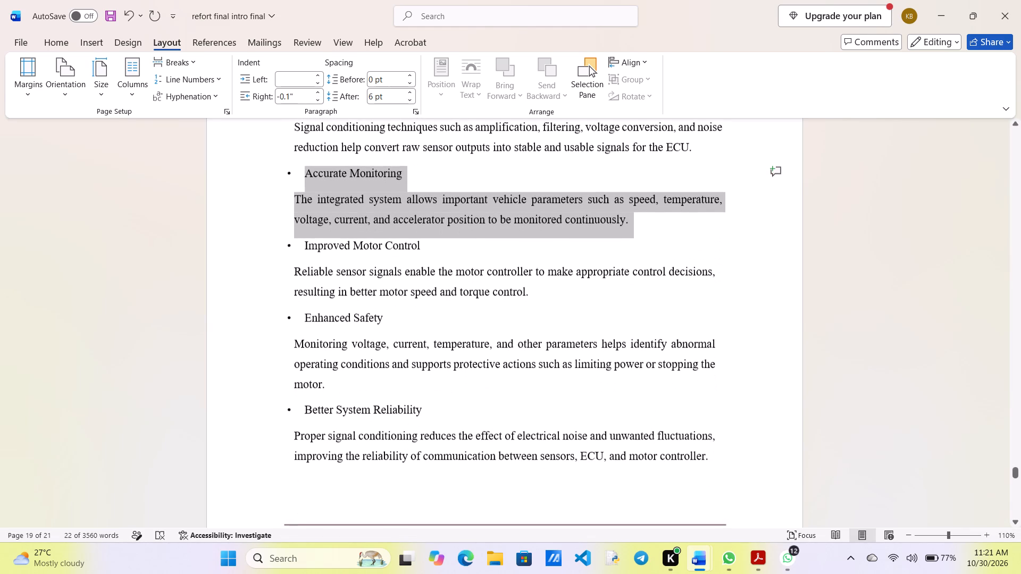
pyautogui.moveTo(302, 249); pyautogui.dragTo(510, 486)
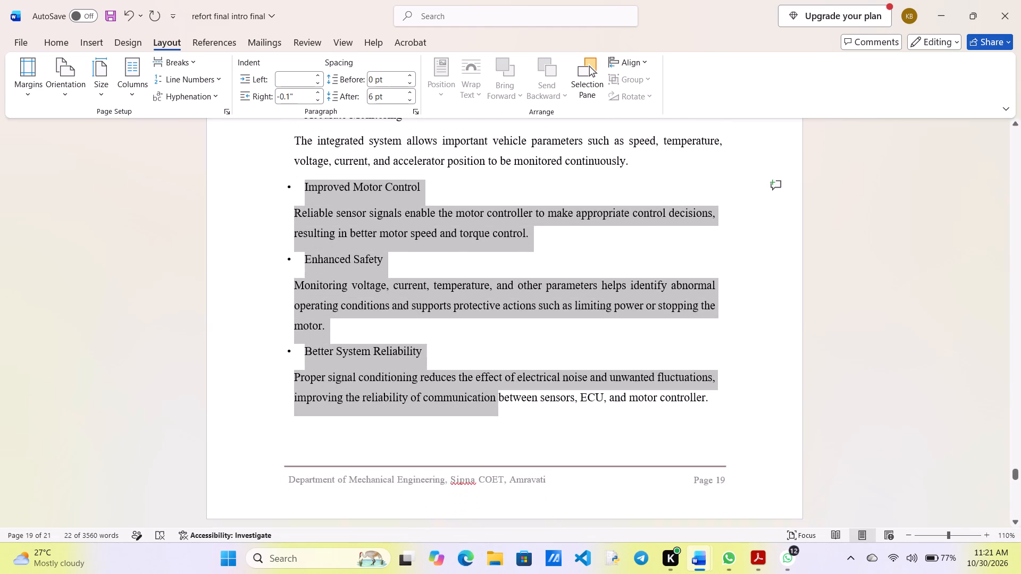
pyautogui.moveTo(510, 486); pyautogui.dragTo(739, 386)
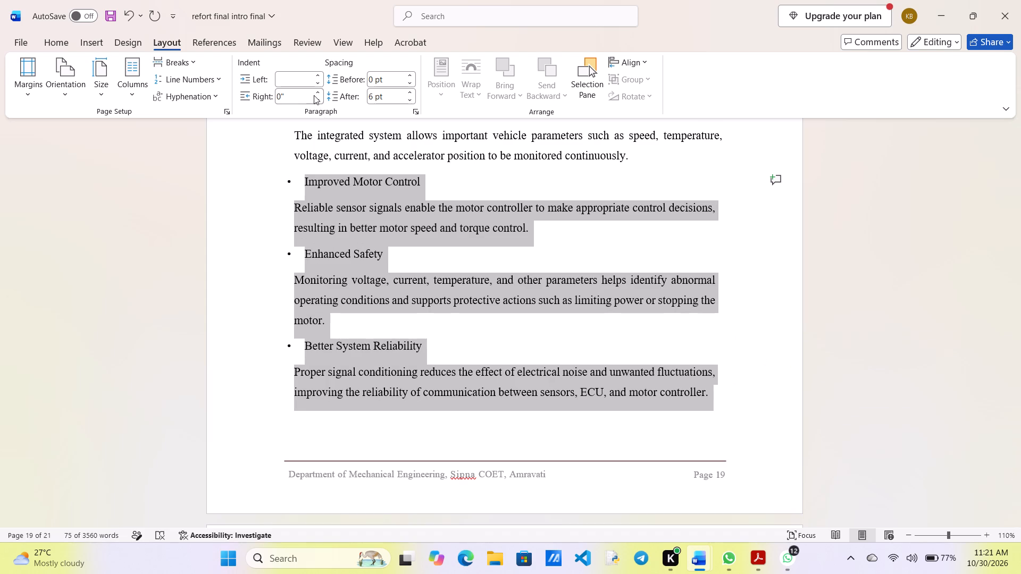
pyautogui.click(315, 98)
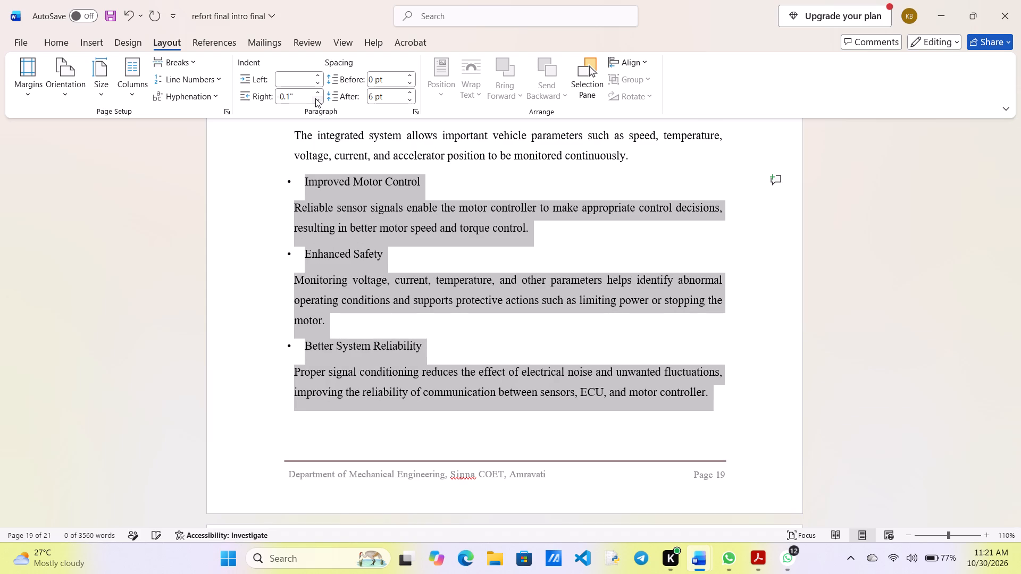
pyautogui.click(859, 323)
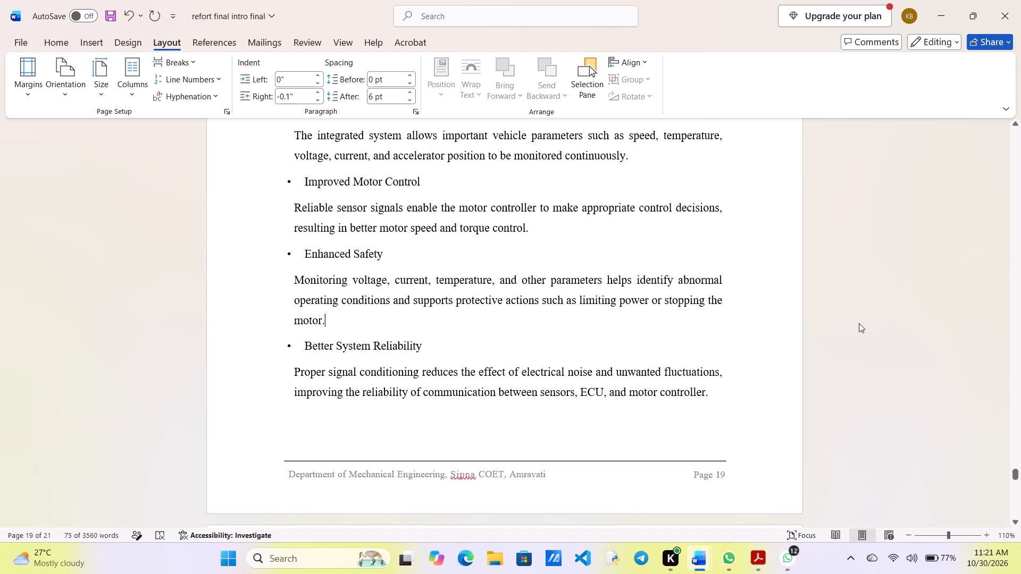
# Set the left and right indents of the whole "12. Conclusion" section, heading included, to -0.1".
pyautogui.keyDown('ctrl'); pyautogui.scroll(-1, 718, 318); pyautogui.keyUp('ctrl')
pyautogui.scroll(-1, 718, 318)
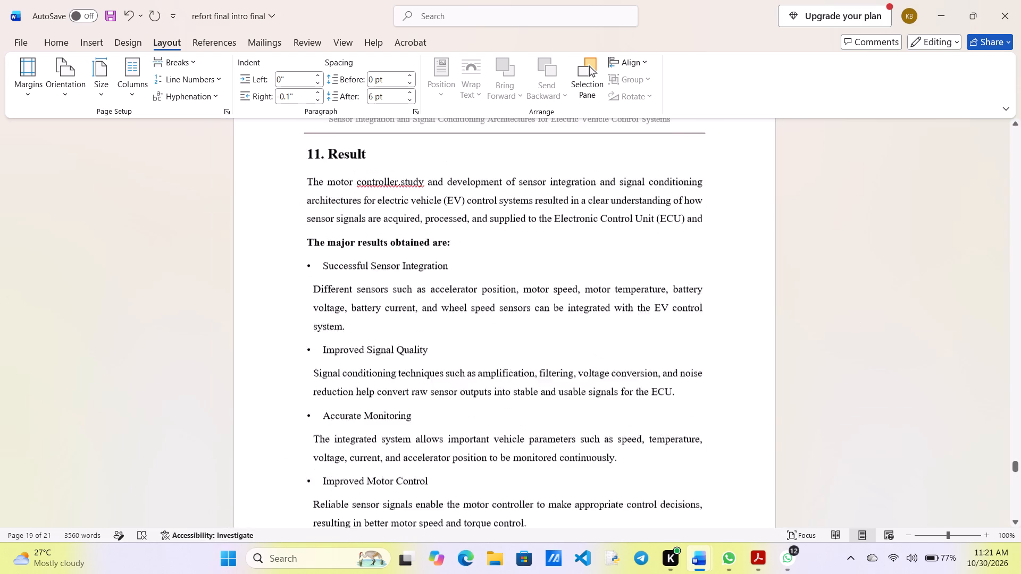
pyautogui.scroll(-1, 718, 318)
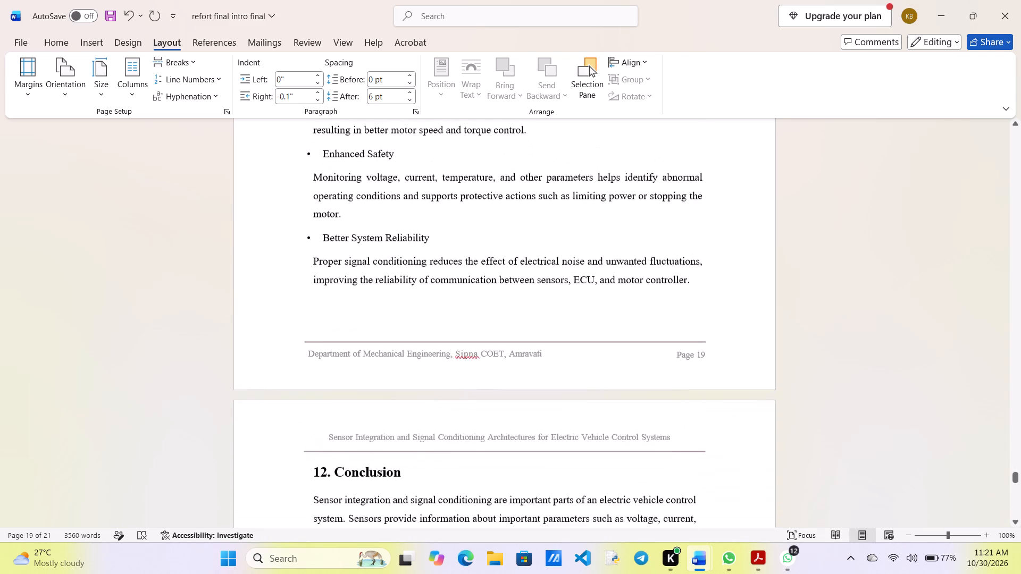
pyautogui.scroll(-1, 718, 318)
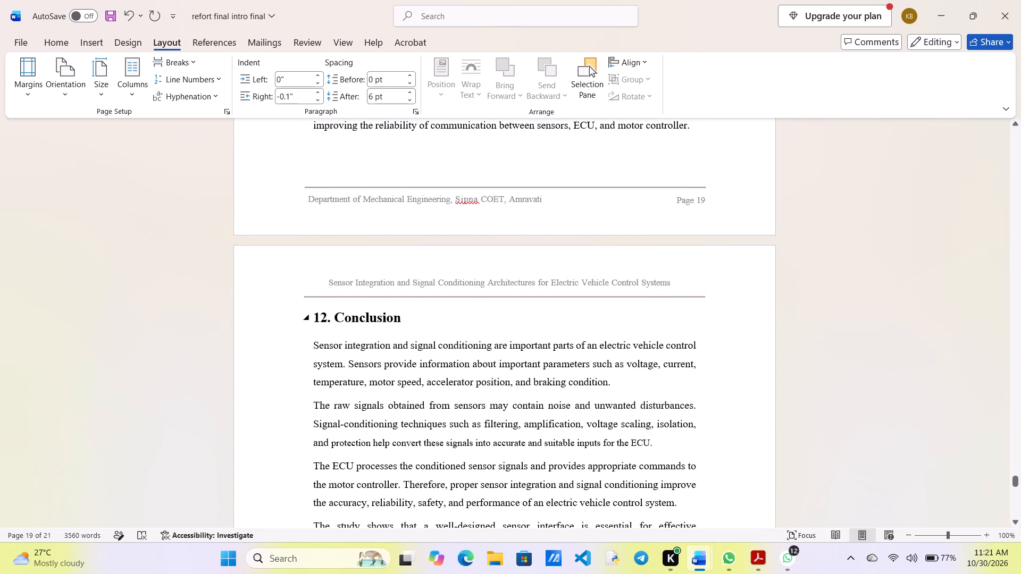
pyautogui.moveTo(314, 314); pyautogui.dragTo(539, 573)
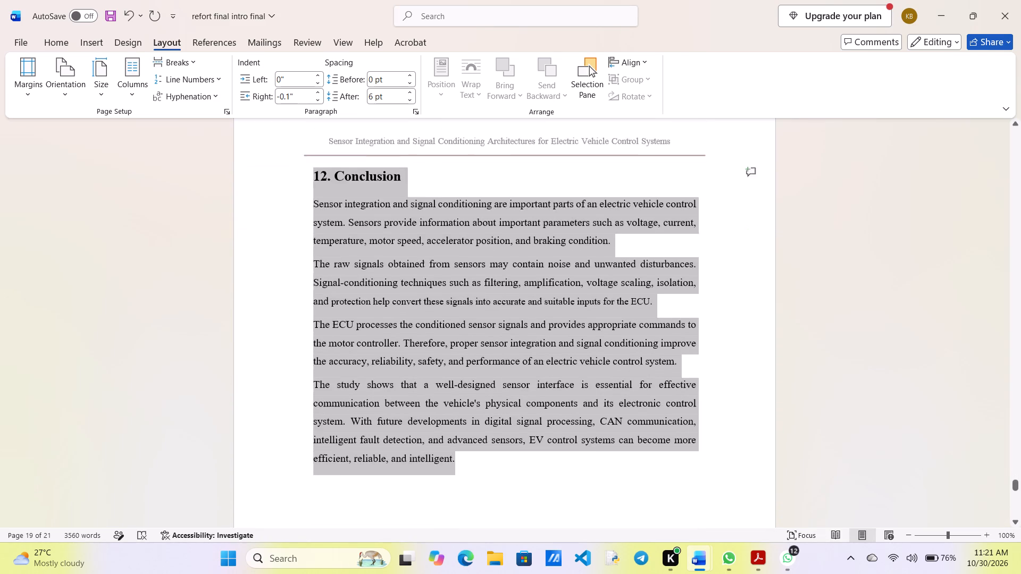
pyautogui.moveTo(539, 573); pyautogui.dragTo(476, 337)
pyautogui.scroll(1, 476, 337)
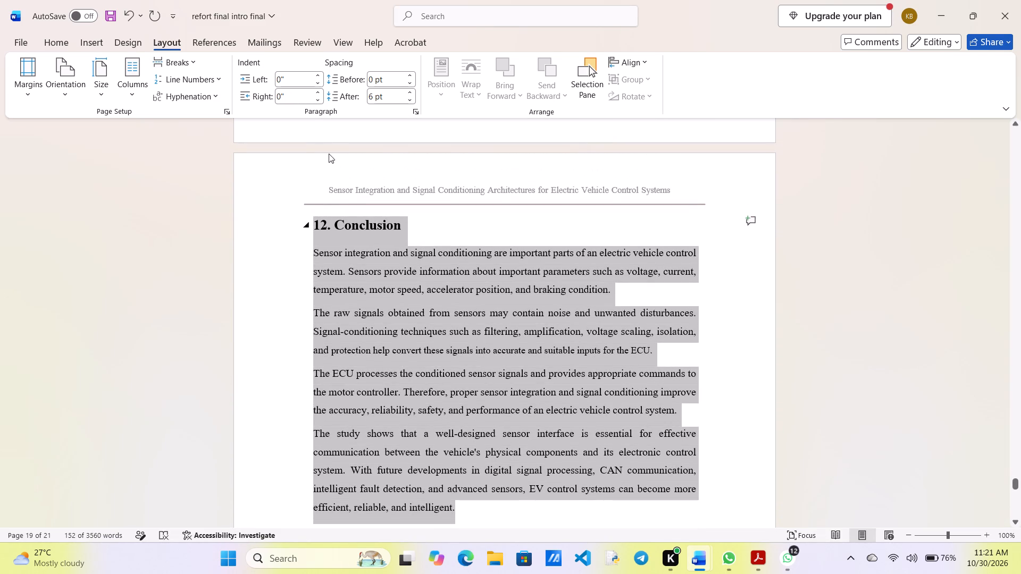
pyautogui.click(314, 83)
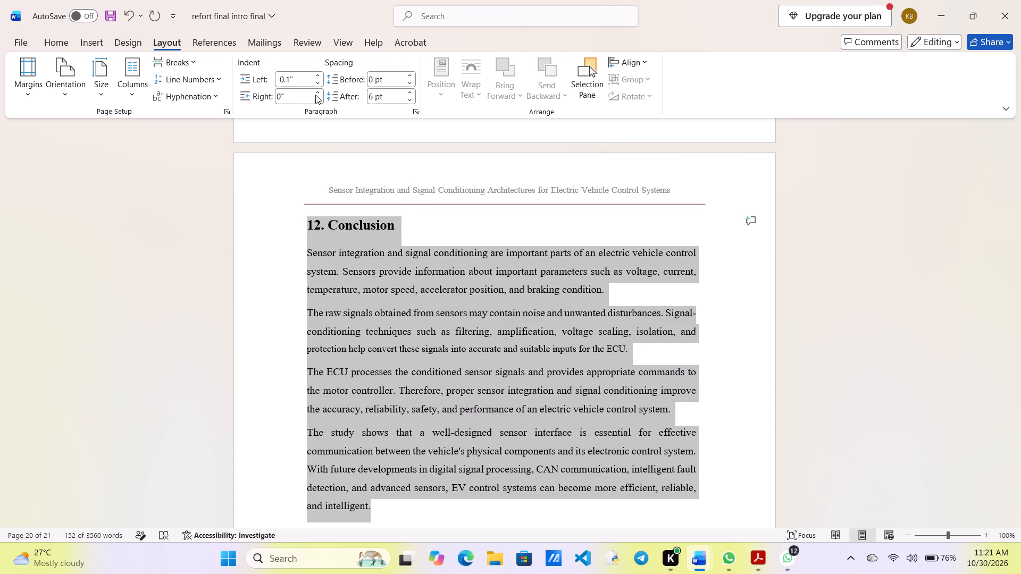
pyautogui.click(316, 93)
pyautogui.doubleClick(316, 102)
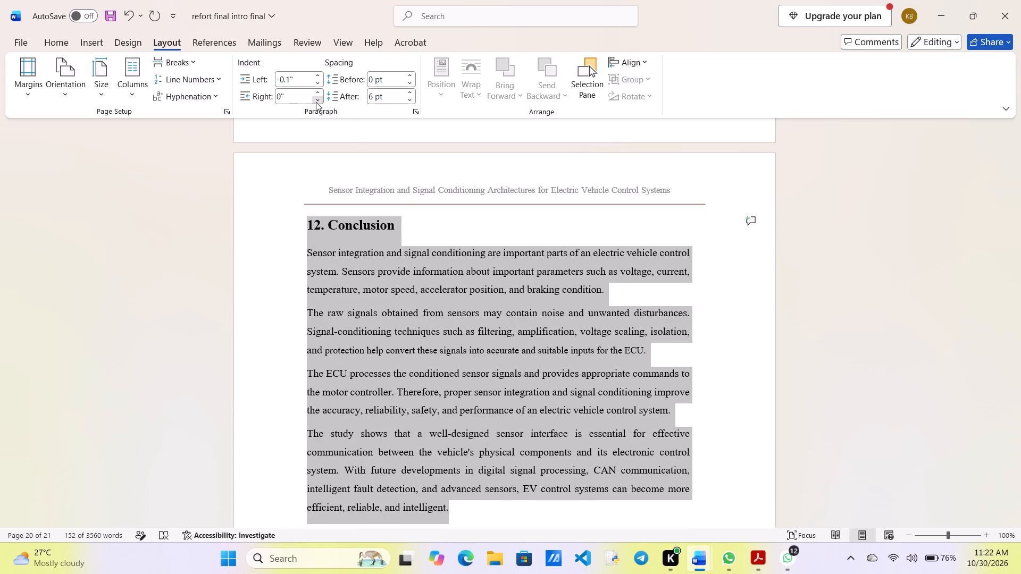
# Set the "11. References" heading and its numbered reference list to a 0.1" left indent and a -0.1" right indent.
pyautogui.scroll(-2, 481, 294)
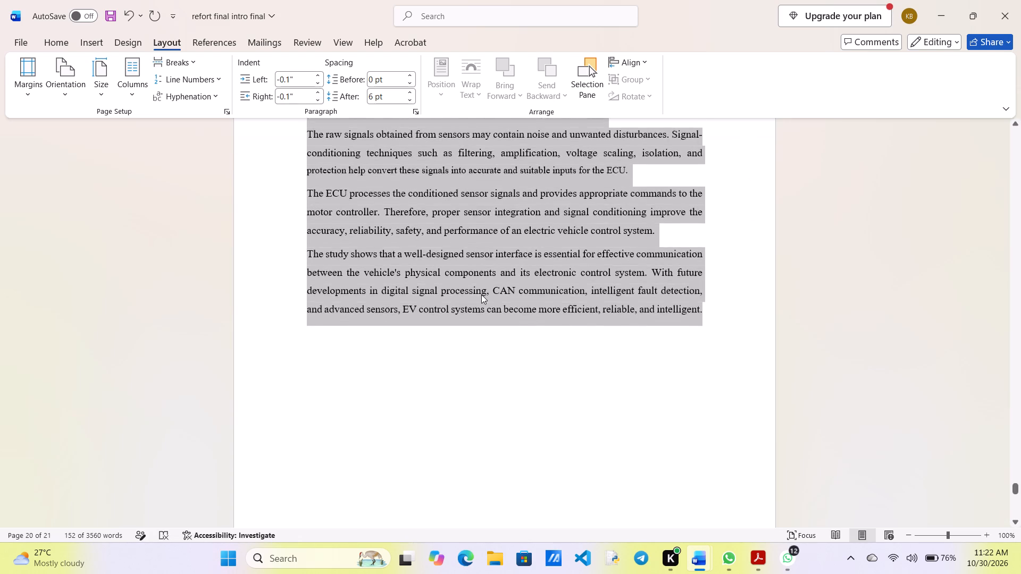
pyautogui.scroll(-3, 481, 294)
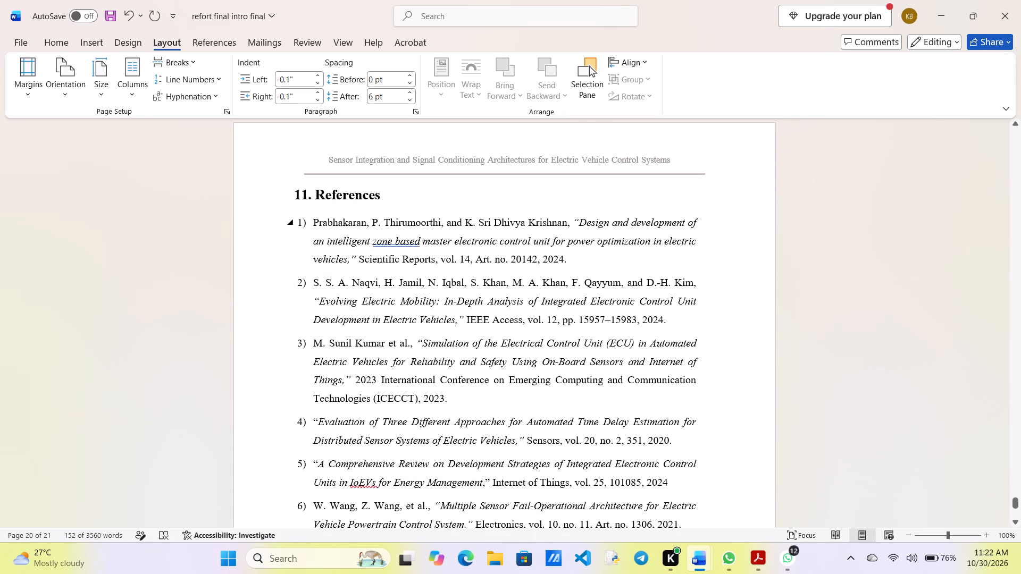
pyautogui.moveTo(295, 193); pyautogui.dragTo(591, 487)
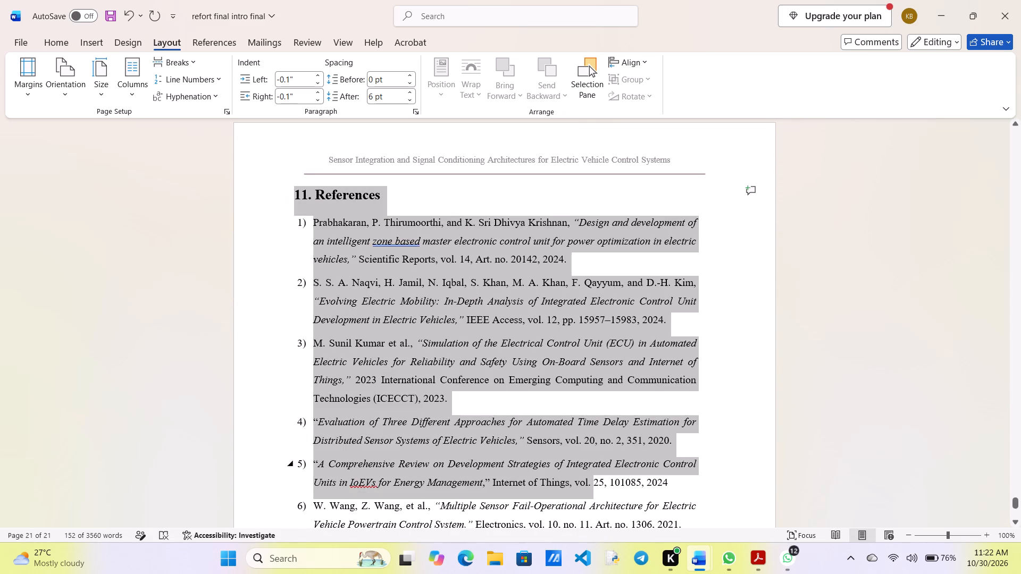
pyautogui.moveTo(591, 487); pyautogui.dragTo(629, 401)
pyautogui.scroll(1, 629, 401)
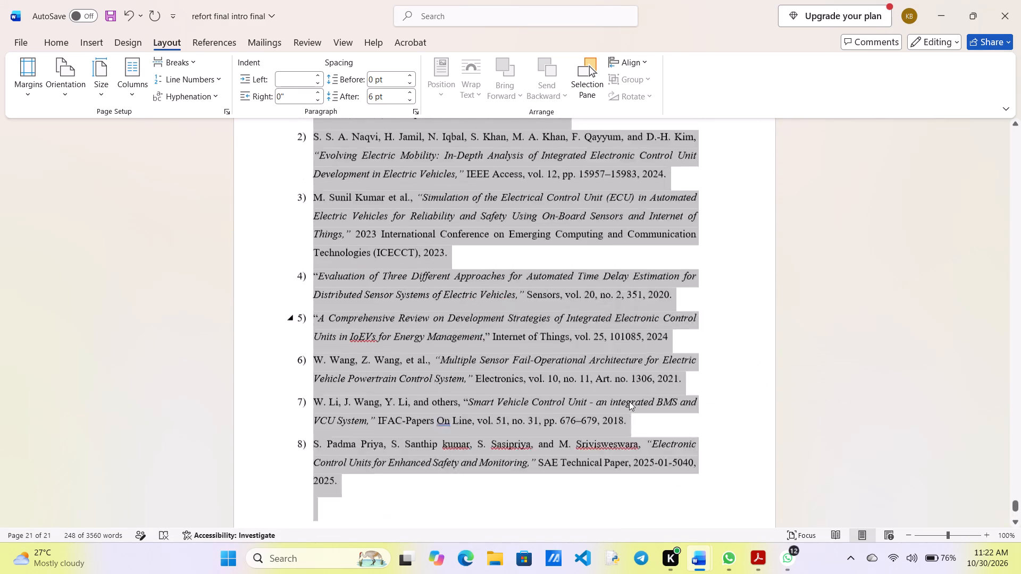
pyautogui.scroll(2, 629, 401)
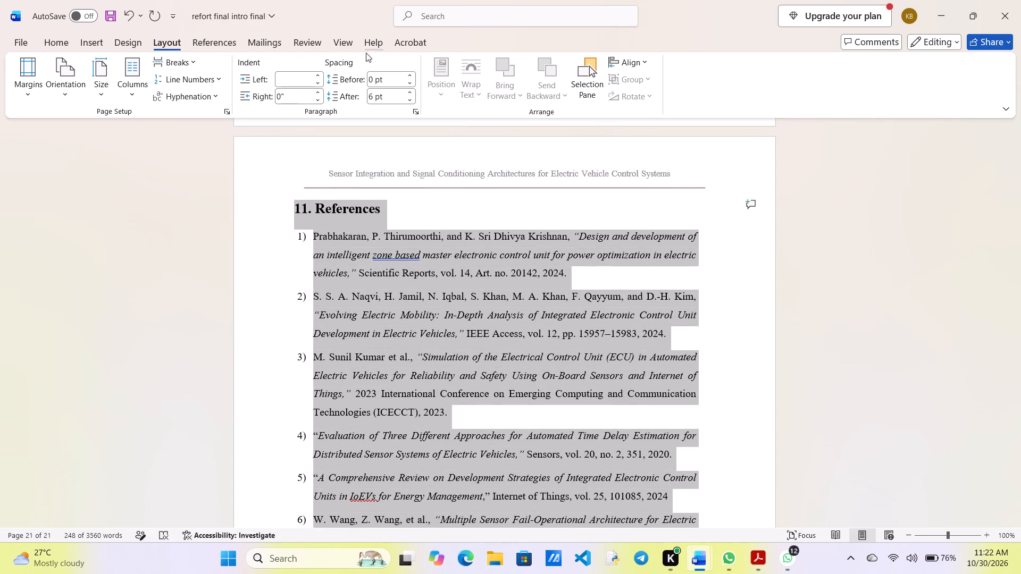
pyautogui.click(318, 77)
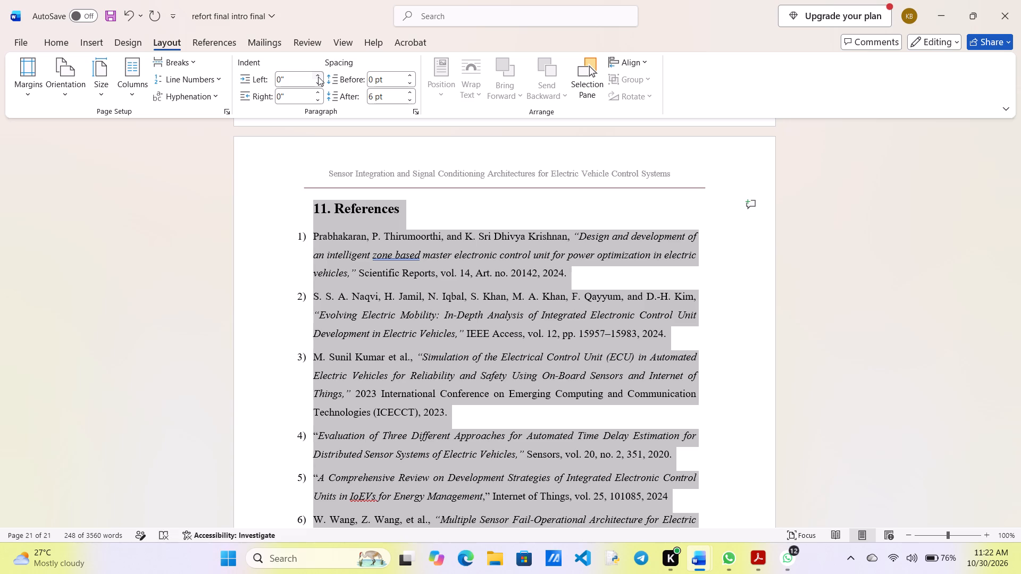
pyautogui.click(318, 77)
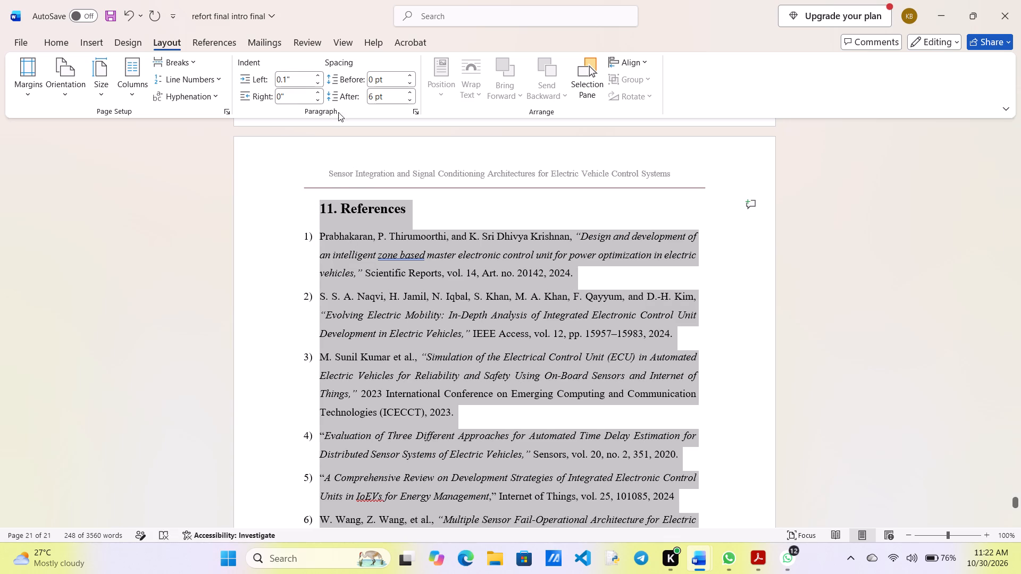
pyautogui.click(317, 103)
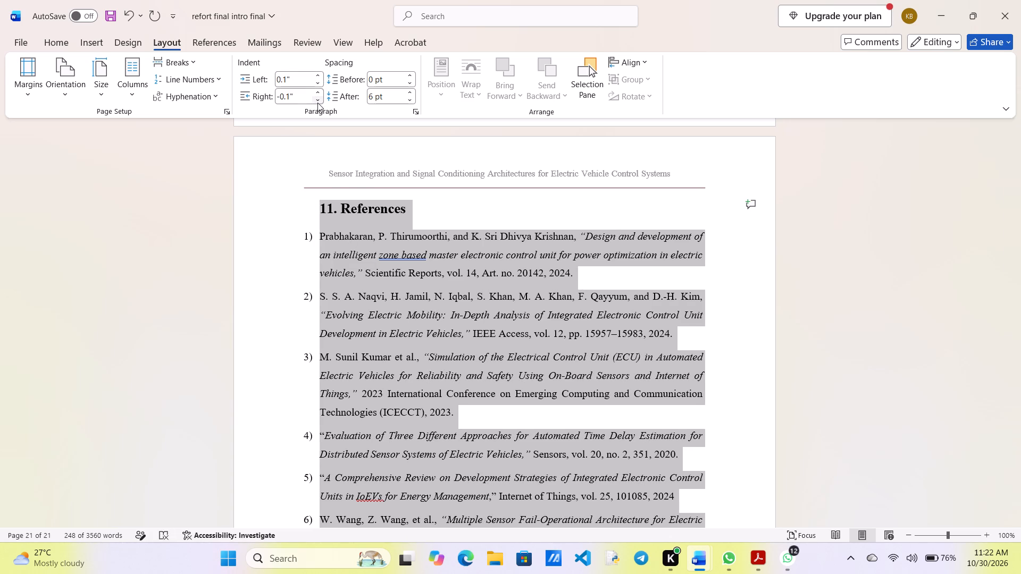
pyautogui.click(227, 280)
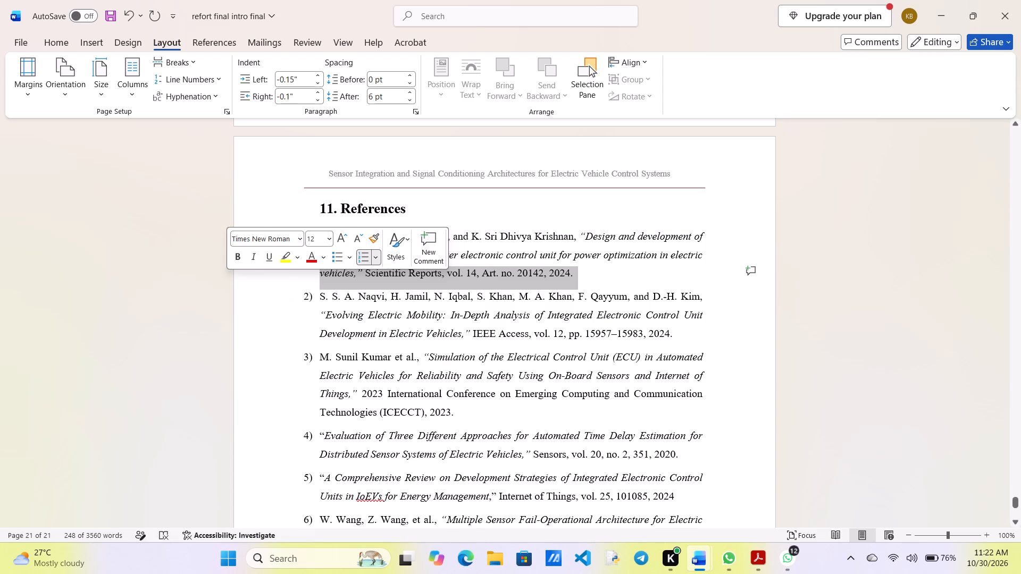
# Set the left indent of the "11. References" heading alone to -0.1".
pyautogui.moveTo(430, 207); pyautogui.dragTo(300, 210)
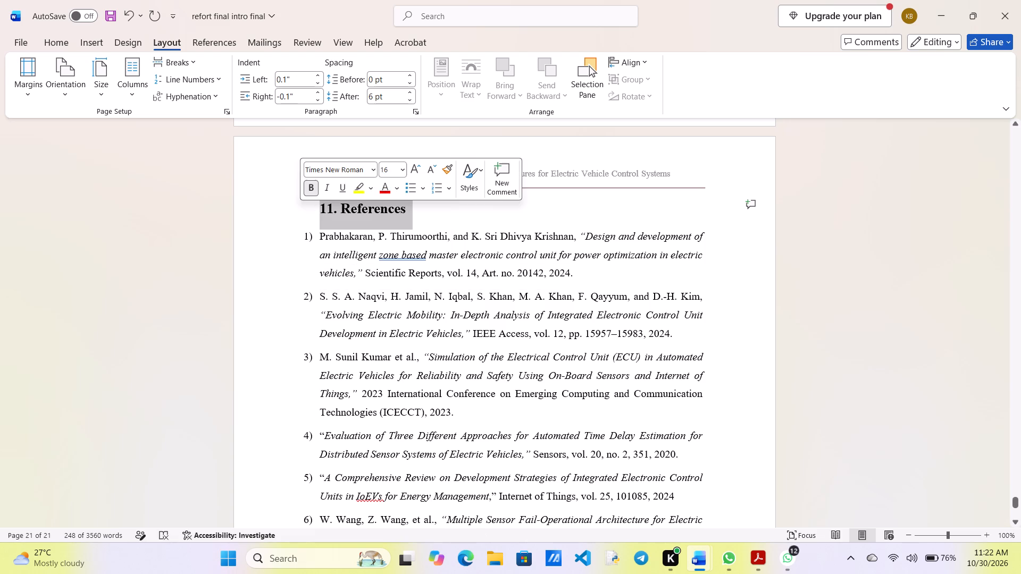
pyautogui.click(317, 85)
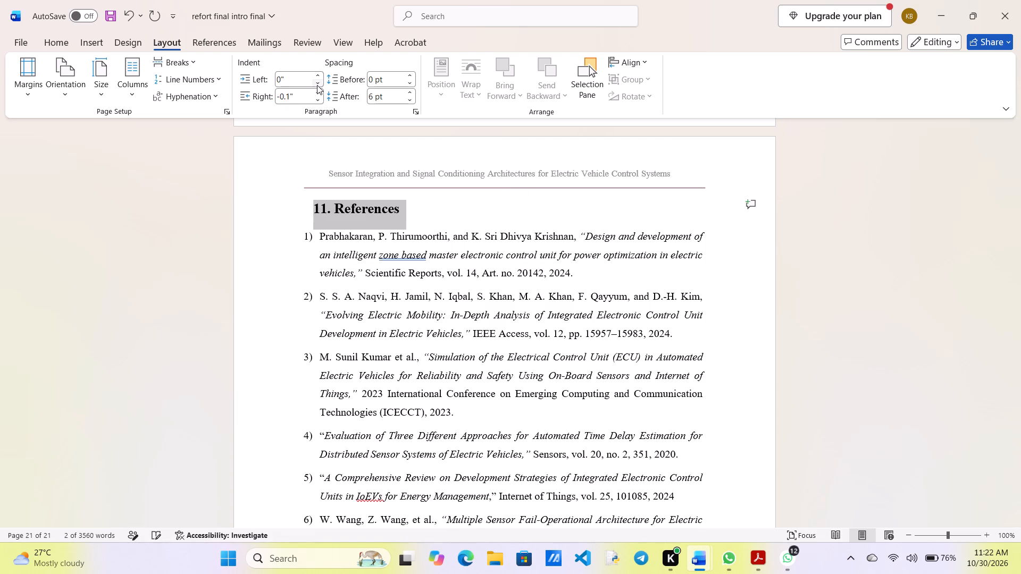
pyautogui.click(317, 85)
pyautogui.click(317, 85)
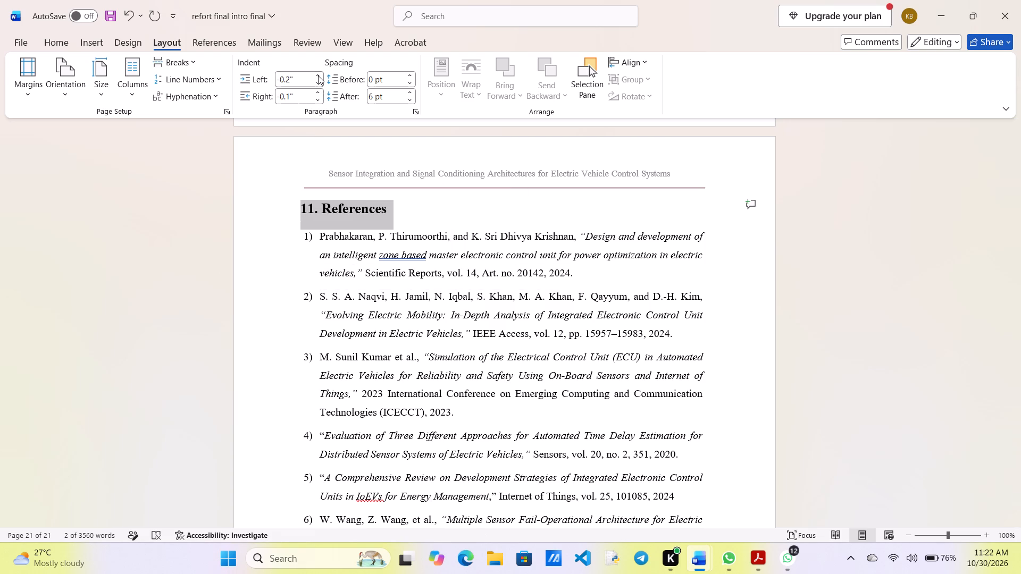
pyautogui.click(318, 75)
pyautogui.click(184, 370)
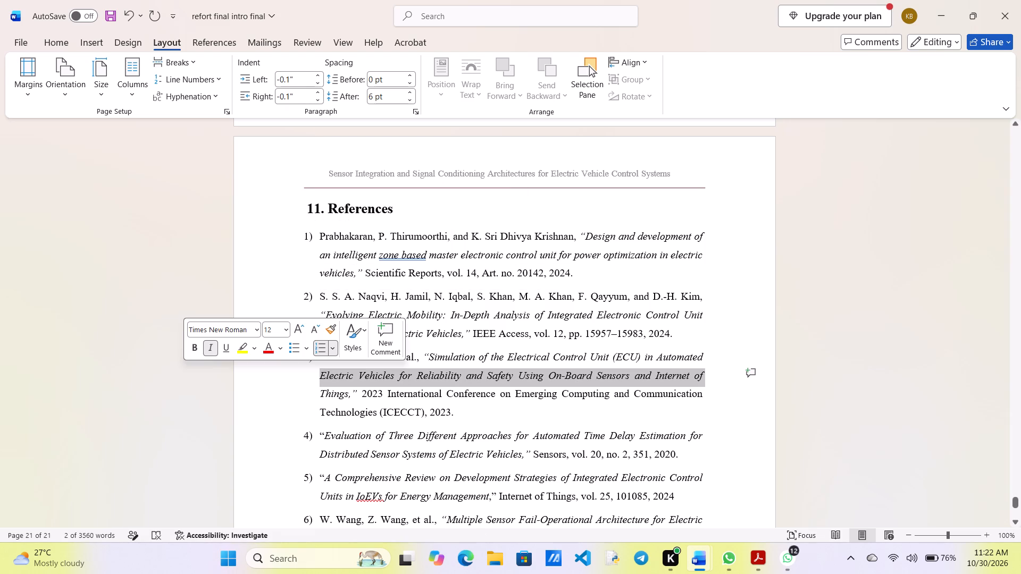
# Increase the font size of the "8.1 Filtering", "8.2 Amplification" and "8.3 Voltage Scaling" headings to 14 pt.
pyautogui.scroll(-2, 502, 233)
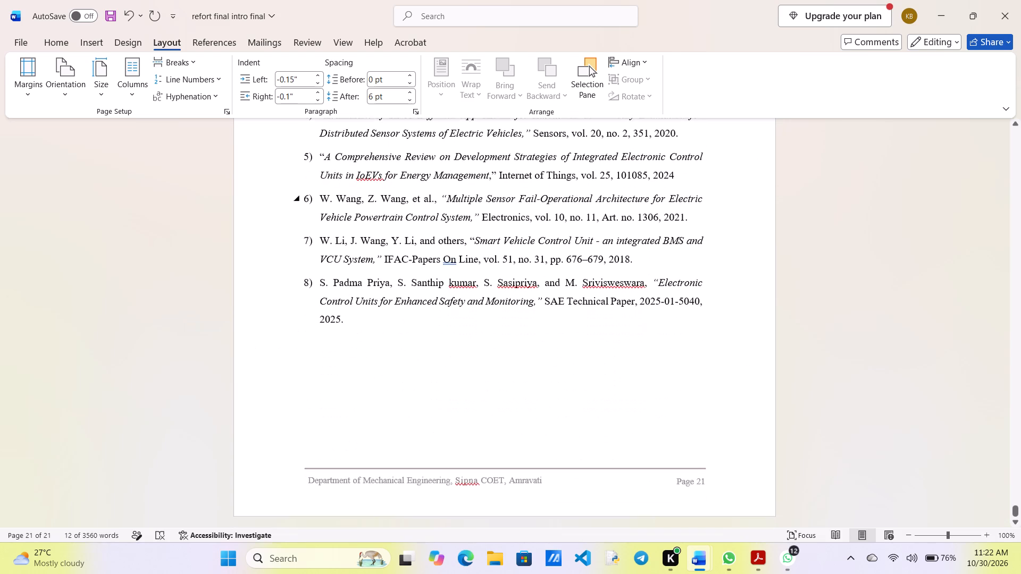
pyautogui.scroll(-2, 502, 233)
pyautogui.scroll(13, 502, 233)
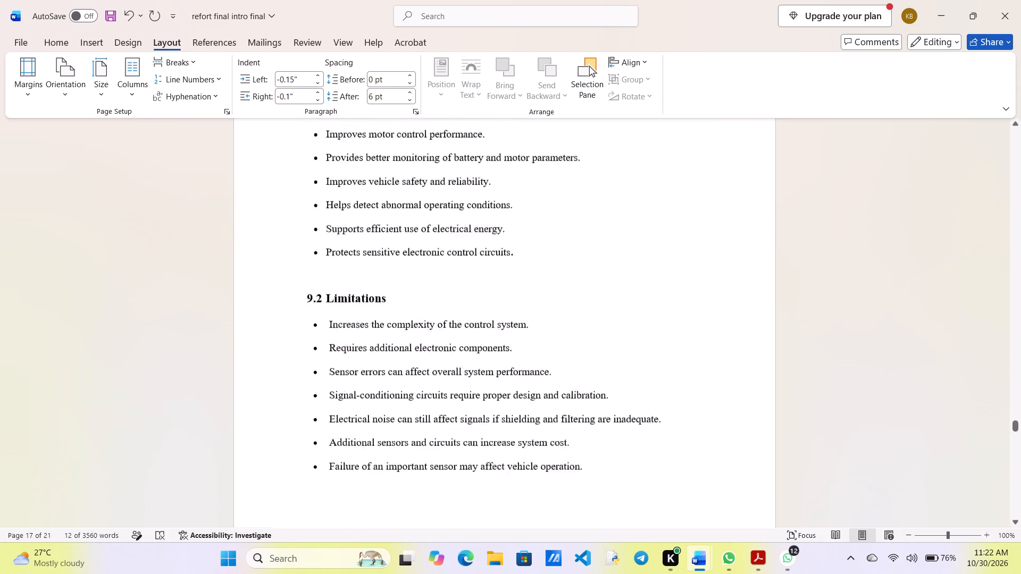
pyautogui.scroll(13, 502, 233)
pyautogui.scroll(-1, 502, 233)
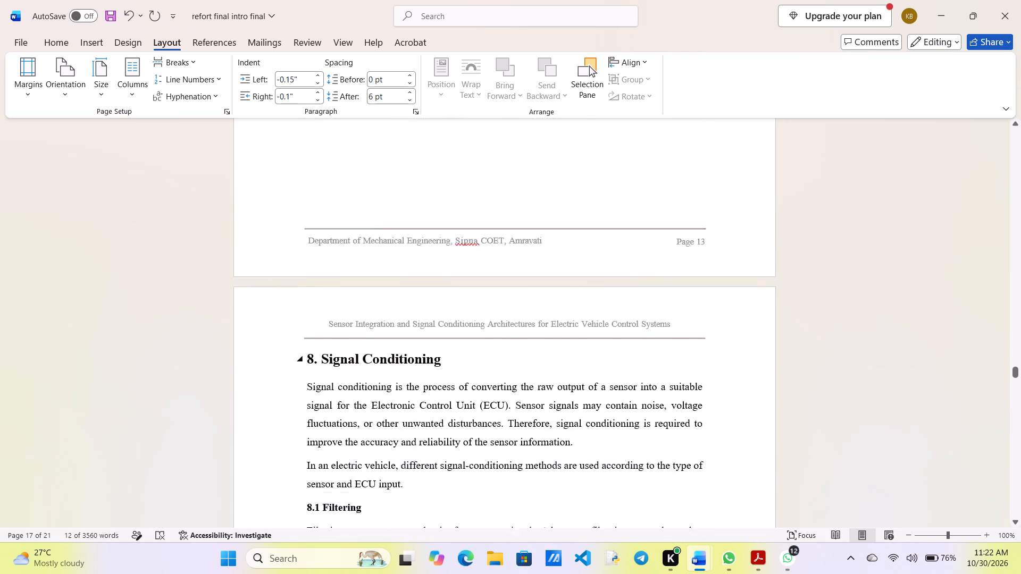
pyautogui.scroll(-3, 502, 233)
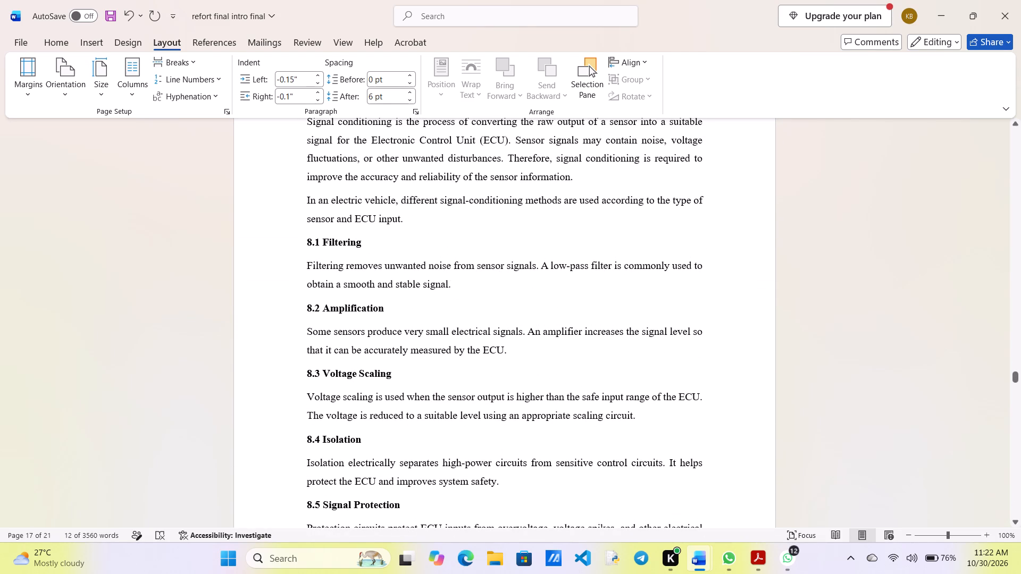
pyautogui.moveTo(364, 245); pyautogui.dragTo(299, 252)
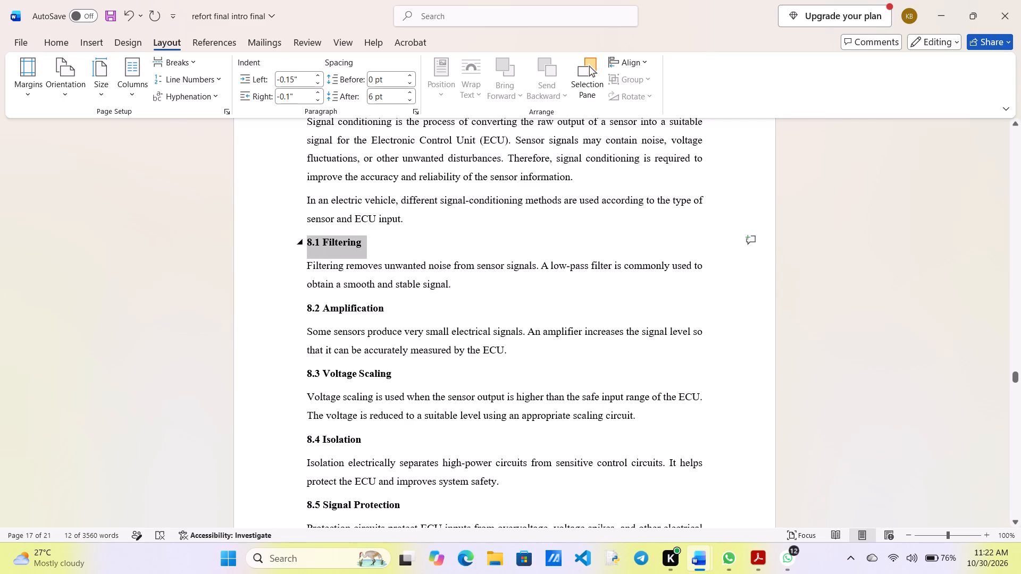
pyautogui.moveTo(299, 252); pyautogui.dragTo(300, 252)
pyautogui.click(53, 45)
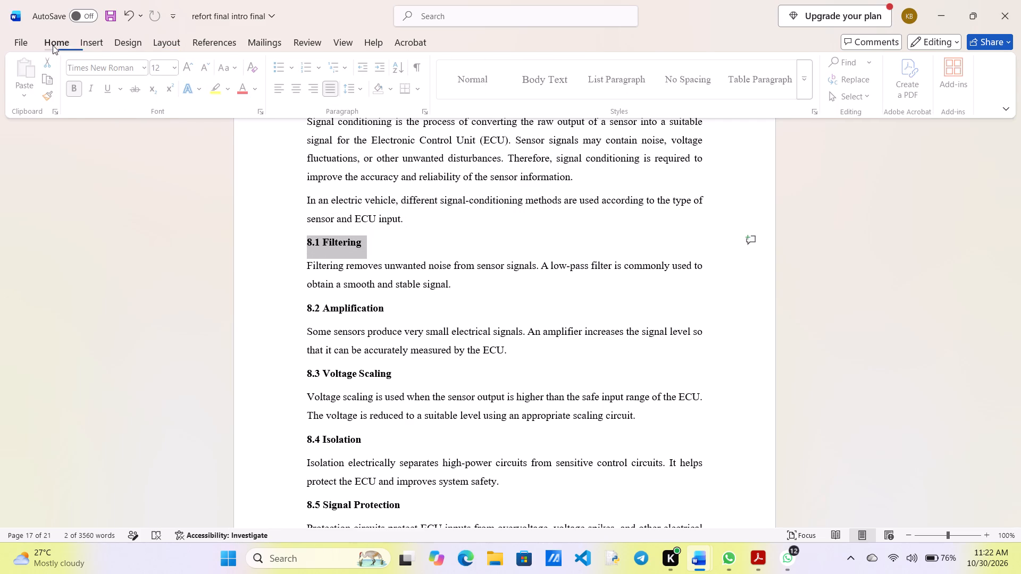
pyautogui.click(191, 63)
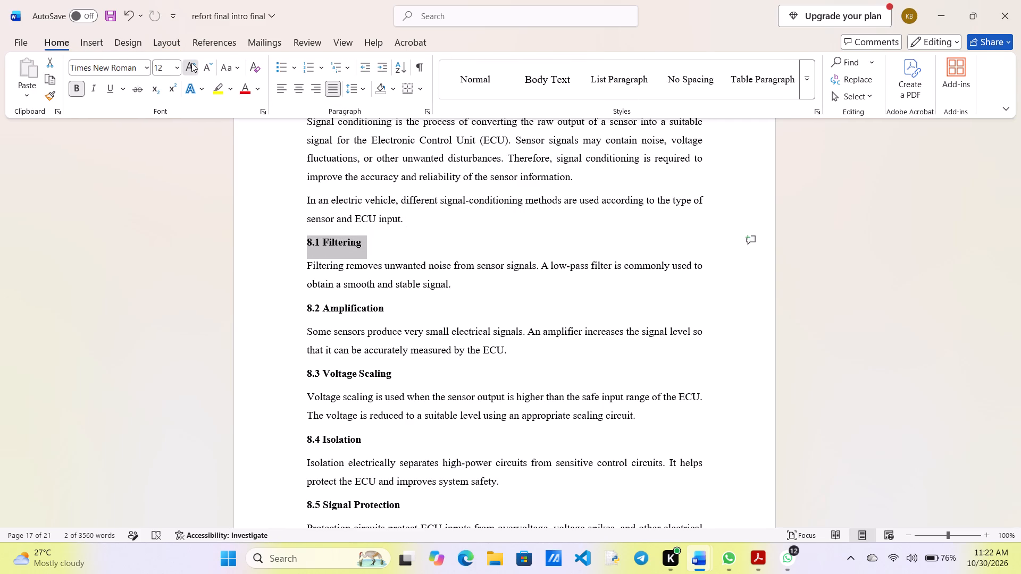
pyautogui.moveTo(391, 307); pyautogui.dragTo(302, 322)
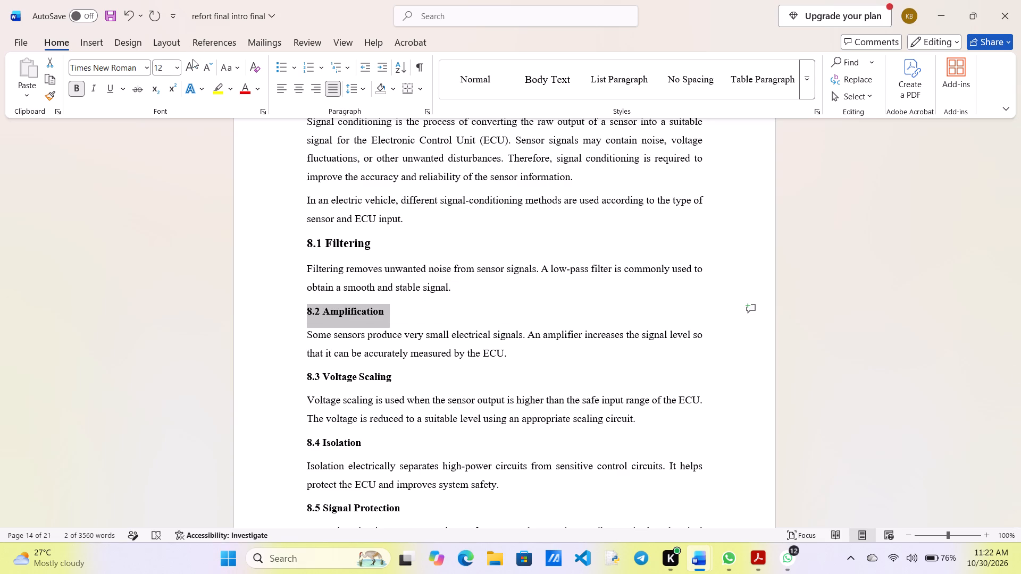
pyautogui.click(192, 61)
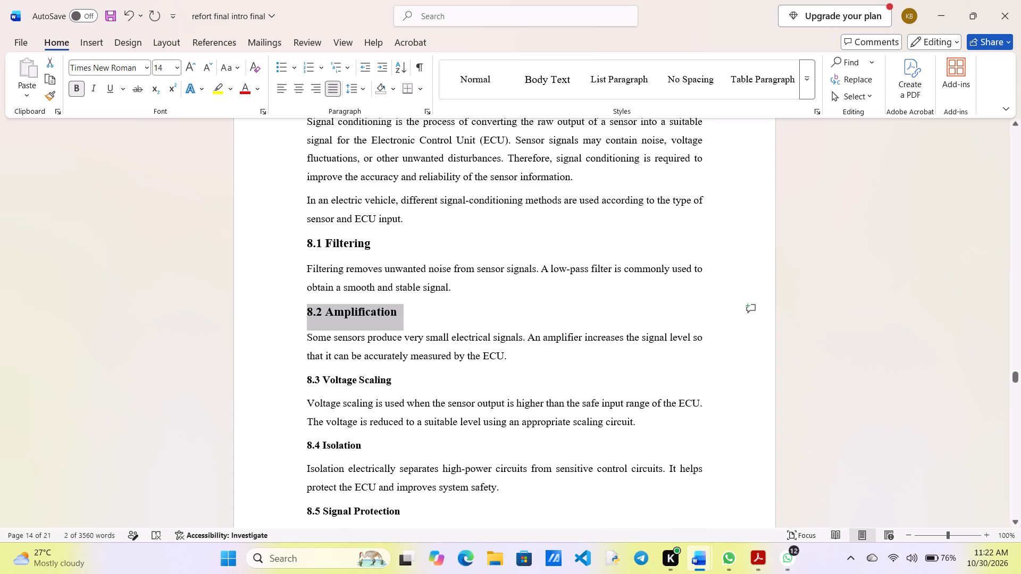
pyautogui.moveTo(408, 378); pyautogui.dragTo(304, 393)
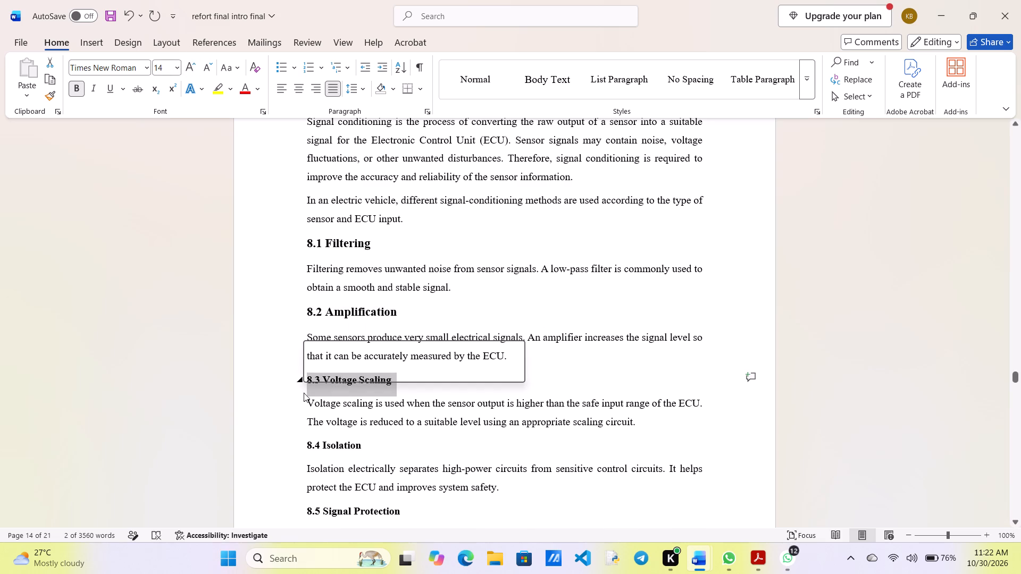
pyautogui.click(188, 64)
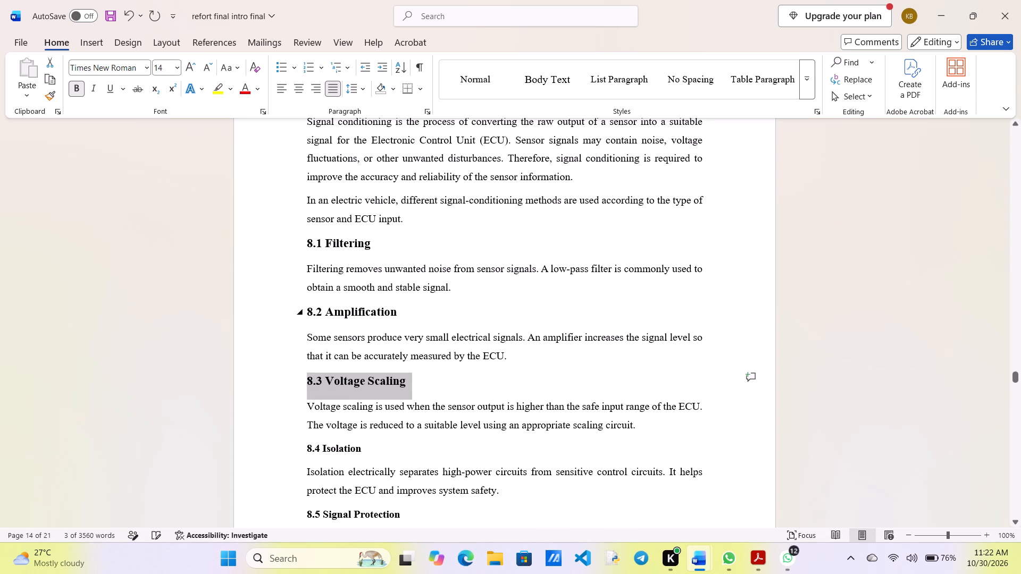
# Increase the font size of the "8.4 Isolation" and "8.5 Signal Protection" headings to 14 pt.
pyautogui.scroll(-1, 404, 349)
pyautogui.moveTo(370, 325); pyautogui.dragTo(302, 342)
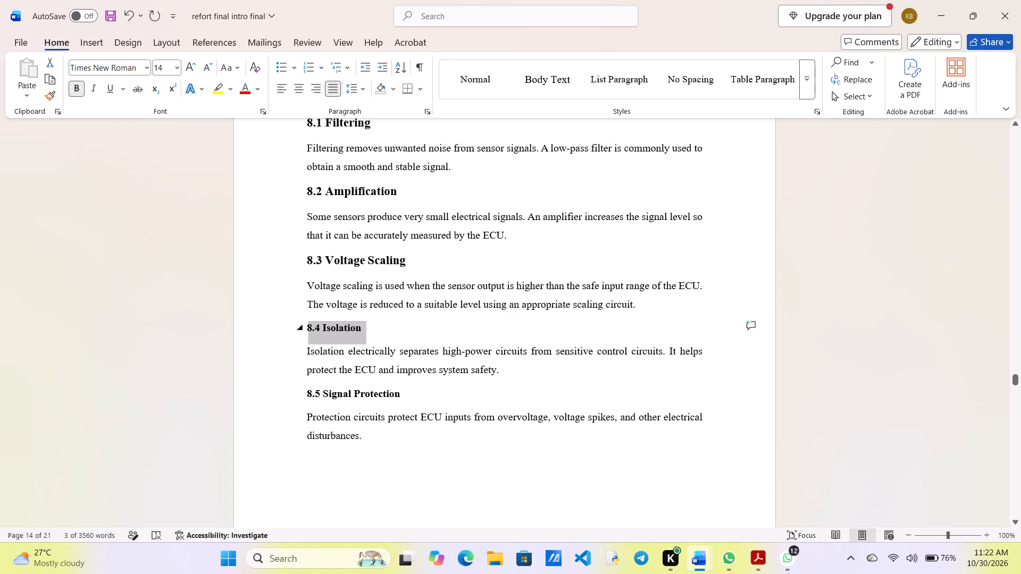
pyautogui.moveTo(302, 342); pyautogui.dragTo(288, 340)
pyautogui.click(193, 65)
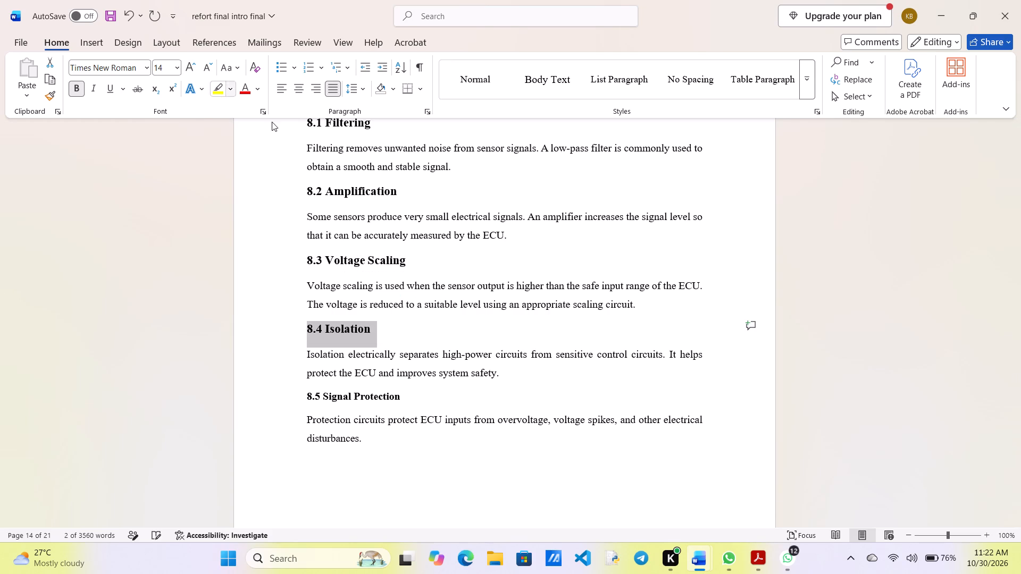
pyautogui.moveTo(402, 400); pyautogui.dragTo(299, 406)
pyautogui.click(191, 65)
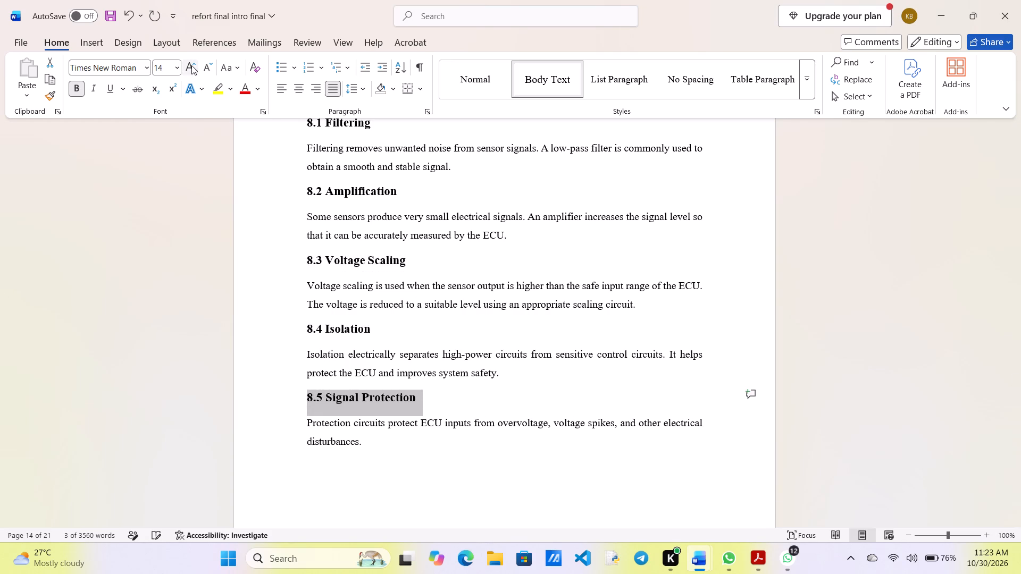
pyautogui.scroll(-3, 405, 377)
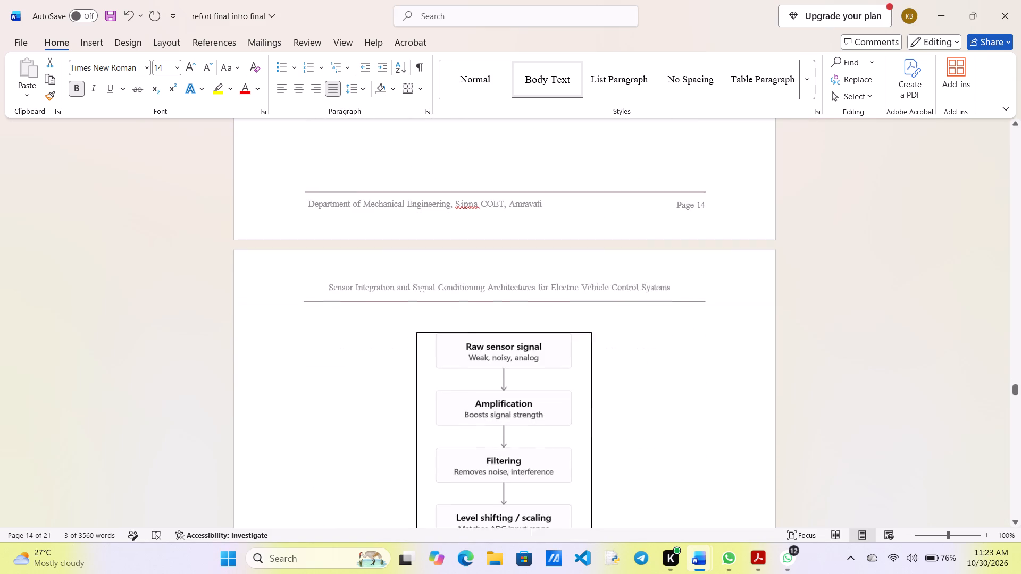
# Check the font size and bold formatting of the "Advantages" and "Limitations" headings in section 9.
pyautogui.scroll(-4, 405, 377)
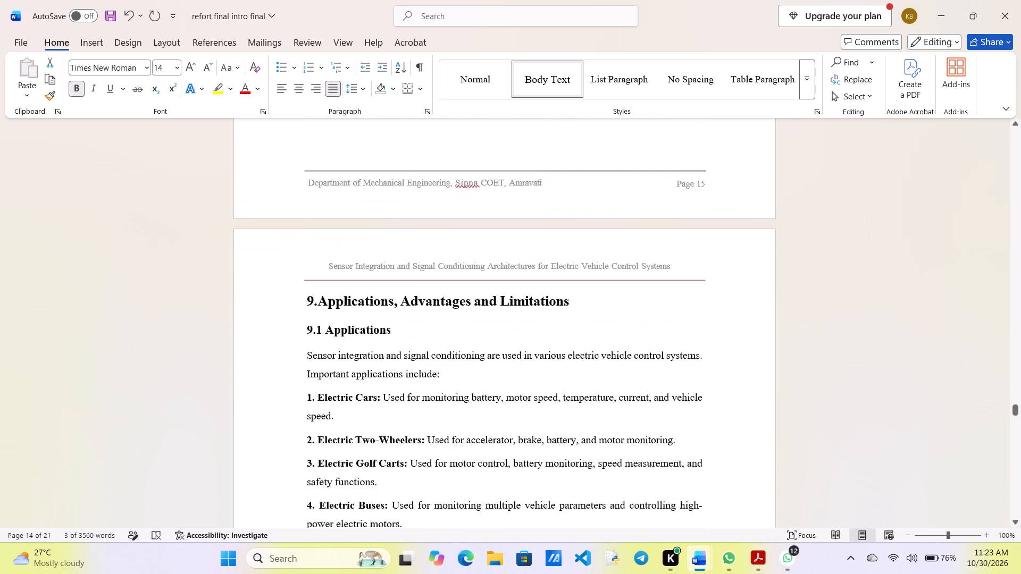
pyautogui.scroll(-3, 405, 377)
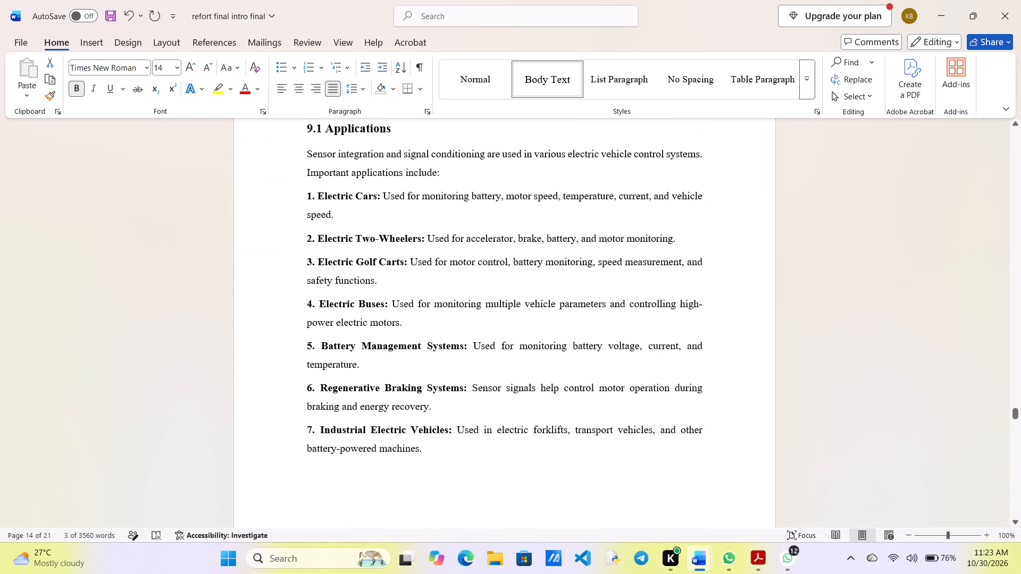
pyautogui.scroll(-1, 405, 377)
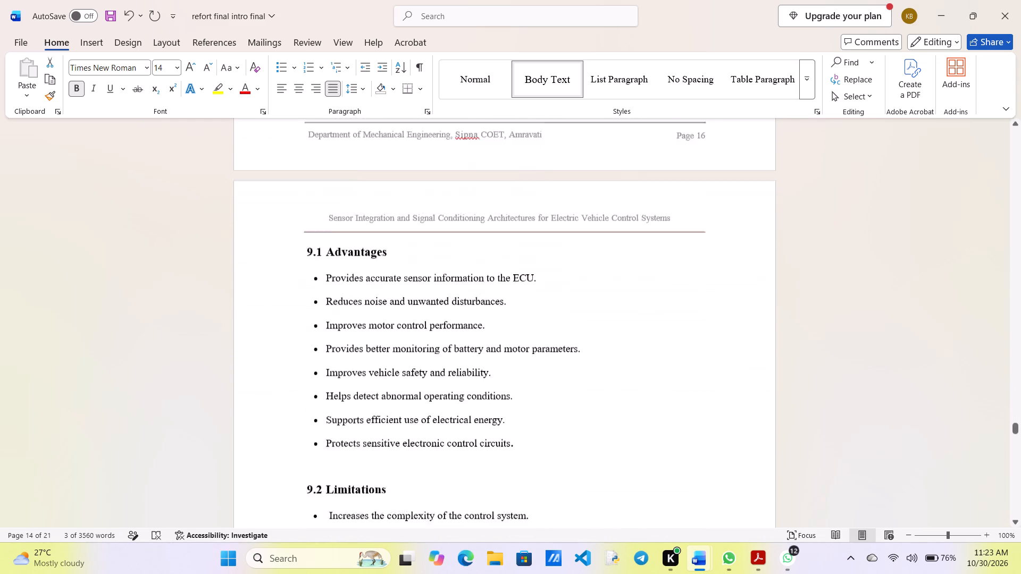
pyautogui.scroll(-1, 405, 377)
pyautogui.moveTo(381, 165); pyautogui.dragTo(336, 170)
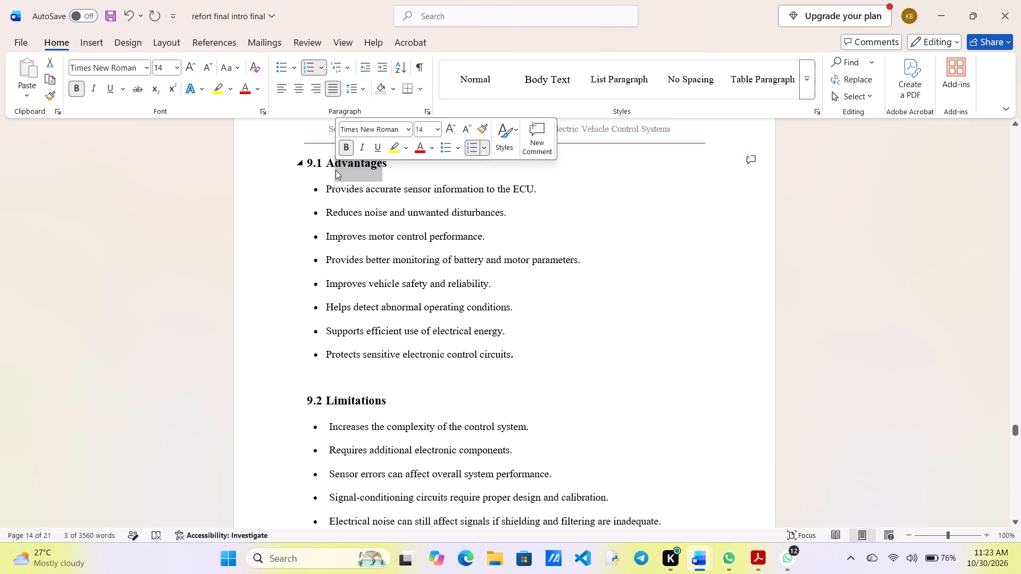
pyautogui.moveTo(391, 405); pyautogui.dragTo(332, 404)
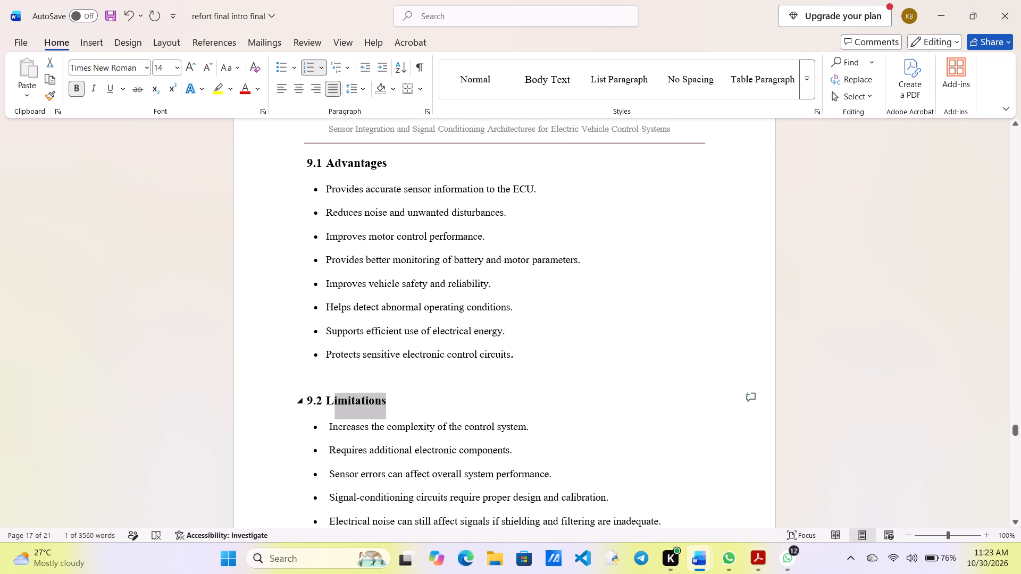
pyautogui.moveTo(332, 404); pyautogui.dragTo(333, 404)
# Retype the number 7 before "Integrated Control Systems" in the "10. Future Scope" list and toggle bold formatting at that number.
pyautogui.scroll(-3, 333, 404)
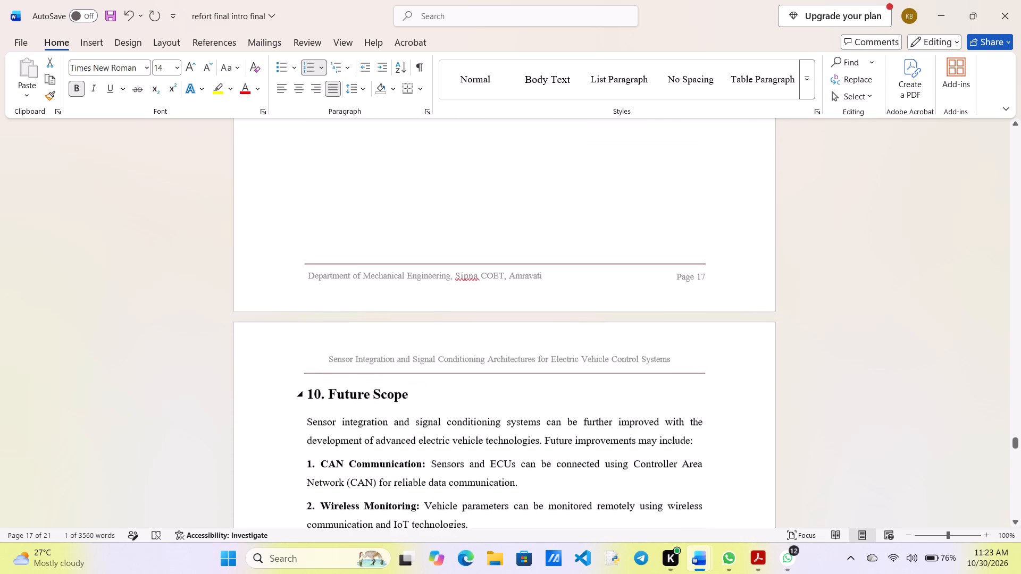
pyautogui.scroll(-4, 333, 404)
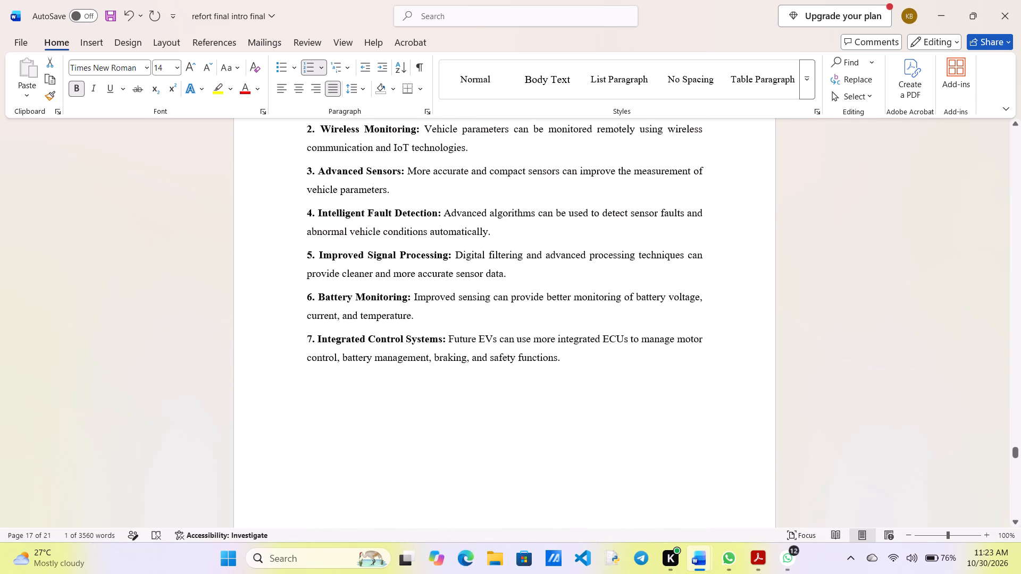
pyautogui.scroll(-2, 333, 404)
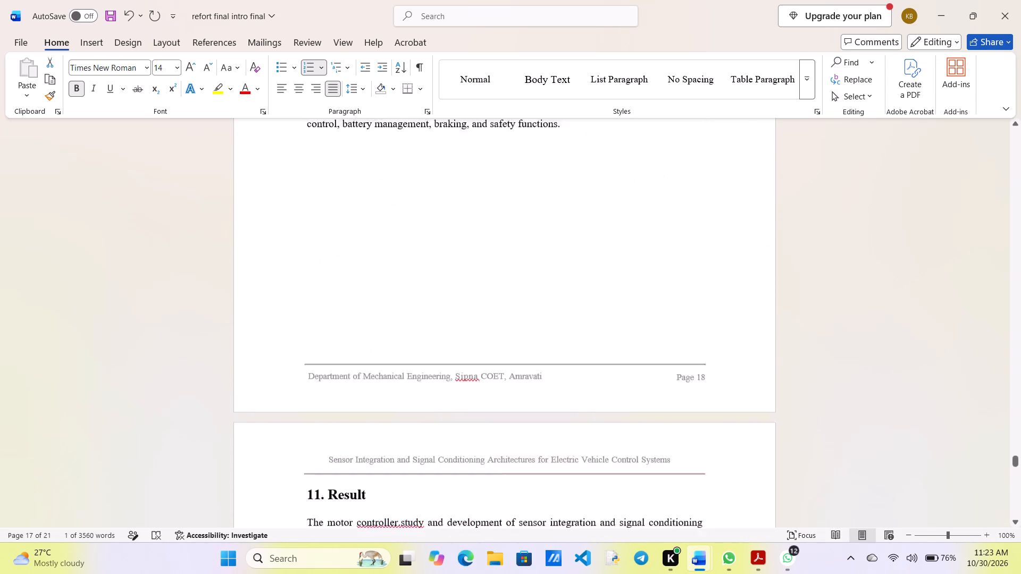
pyautogui.scroll(-1, 333, 404)
pyautogui.scroll(1, 333, 404)
pyautogui.scroll(-2, 333, 404)
pyautogui.scroll(3, 333, 404)
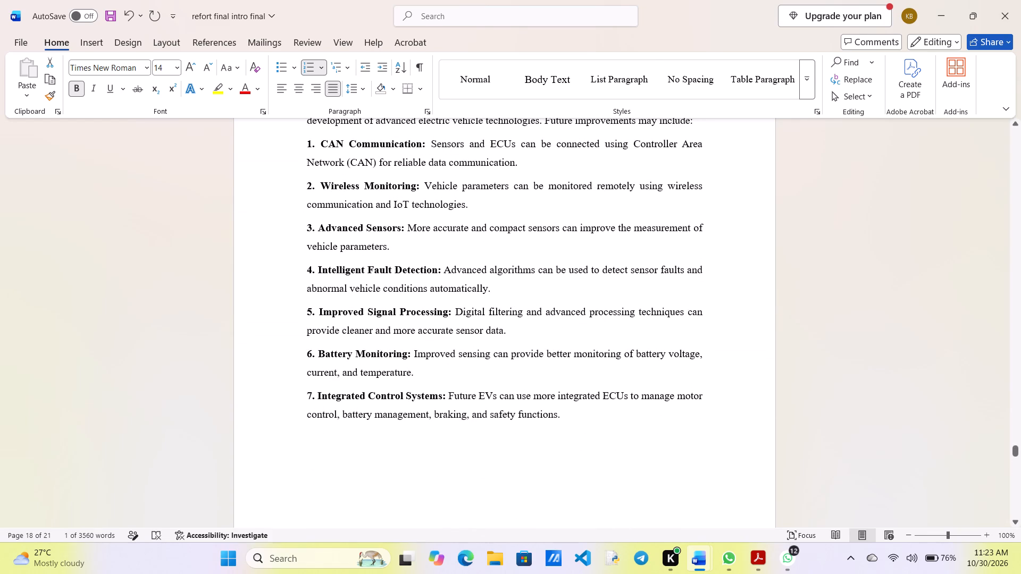
pyautogui.moveTo(311, 395); pyautogui.dragTo(294, 399)
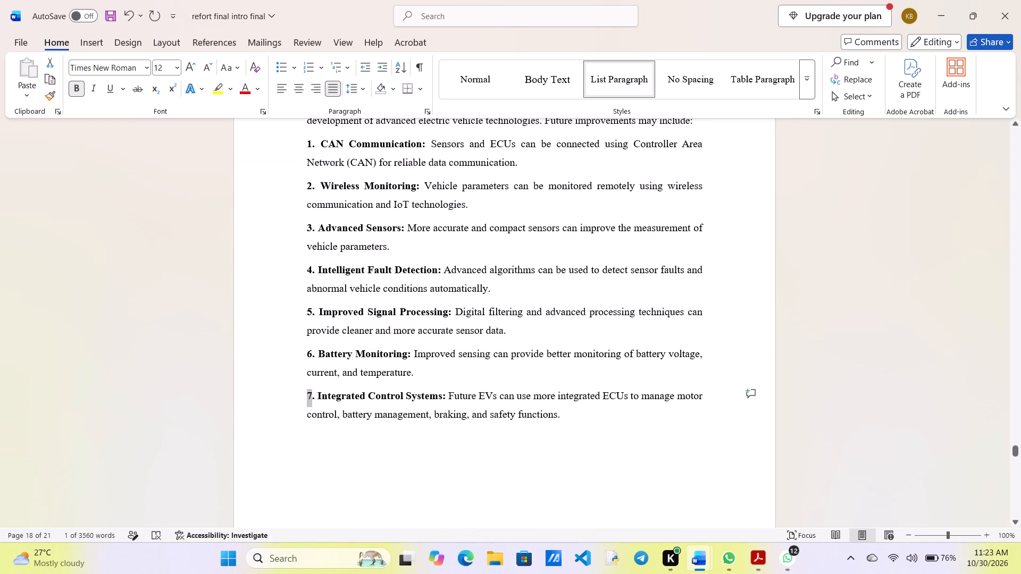
pyautogui.press('BackSpace')
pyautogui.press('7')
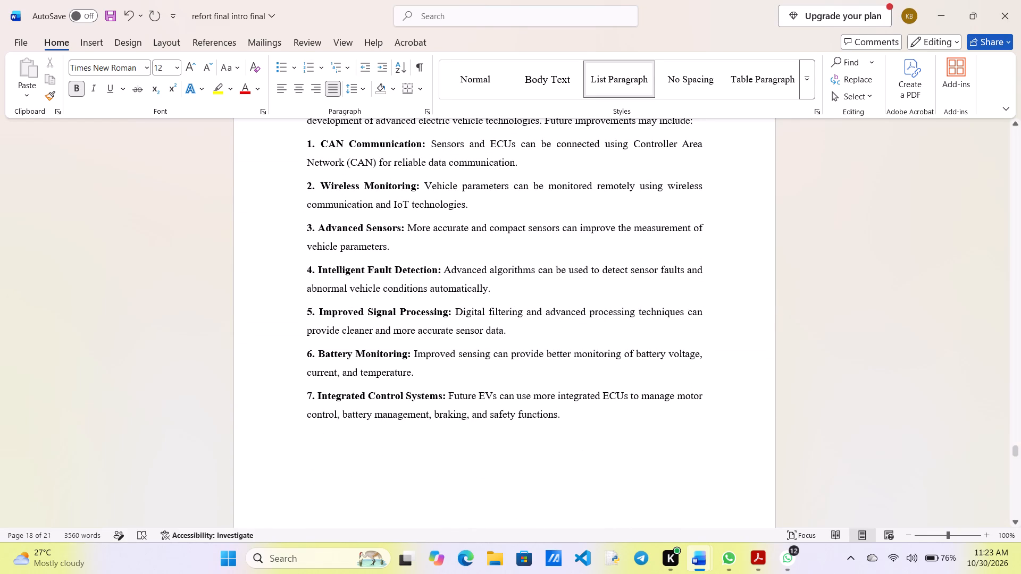
pyautogui.click(73, 93)
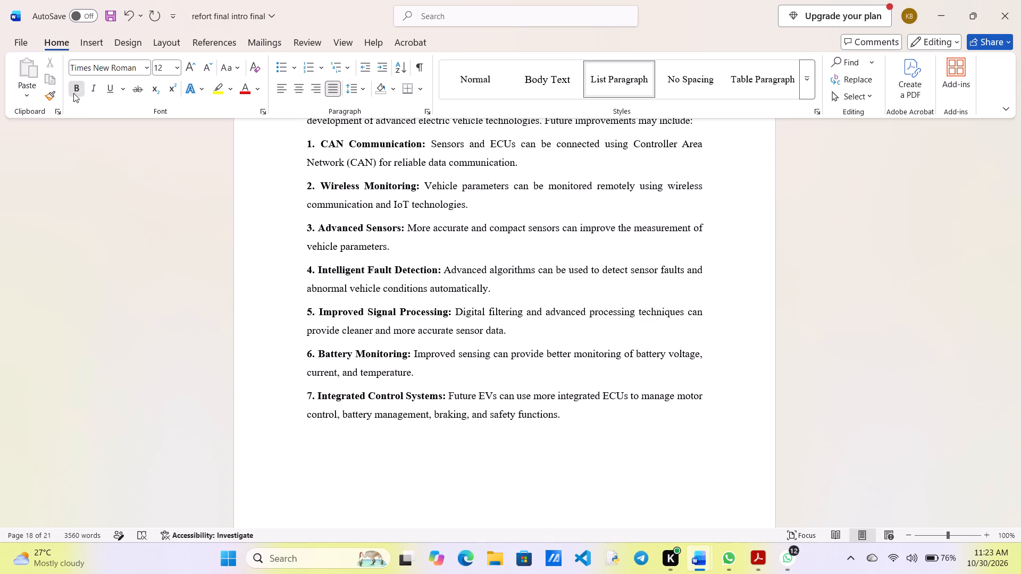
pyautogui.click(73, 93)
pyautogui.tripleClick(73, 93)
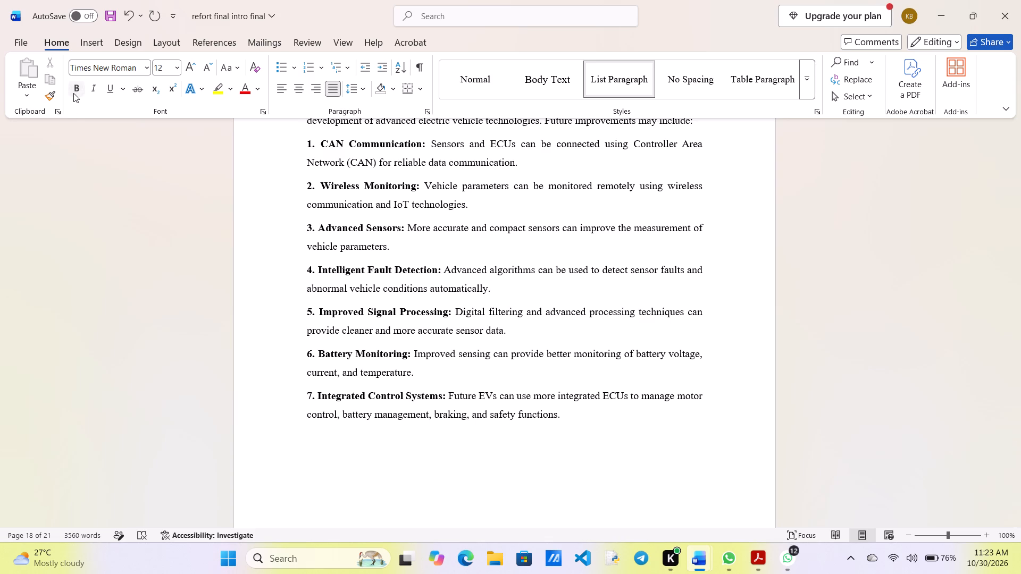
# Review the report pages backwards from the future improvements list through the signal conditioning section to the sensor integration process for formatting consistency.
pyautogui.tripleClick(73, 93)
pyautogui.scroll(6, 325, 298)
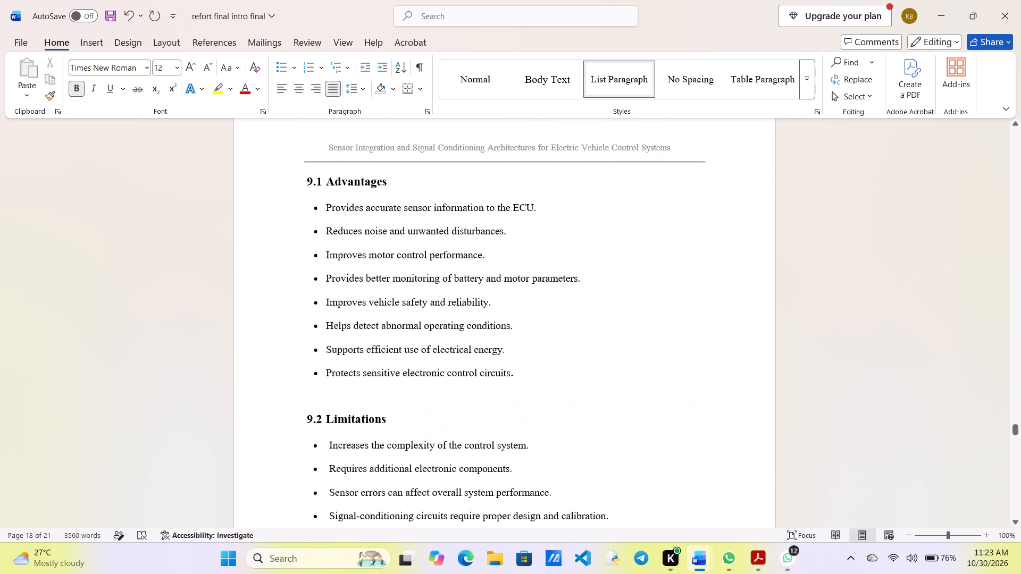
pyautogui.scroll(8, 325, 298)
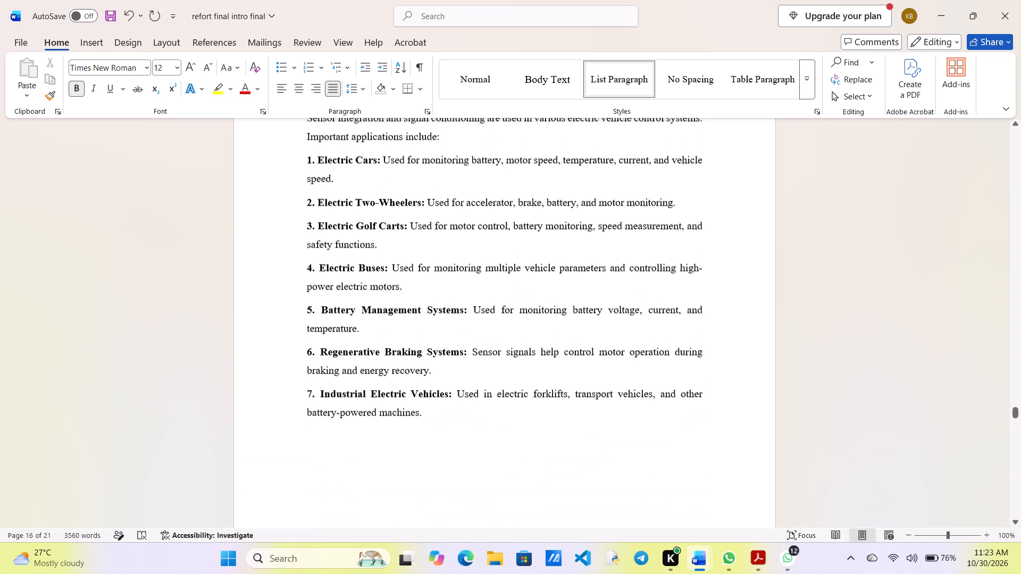
pyautogui.scroll(5, 325, 298)
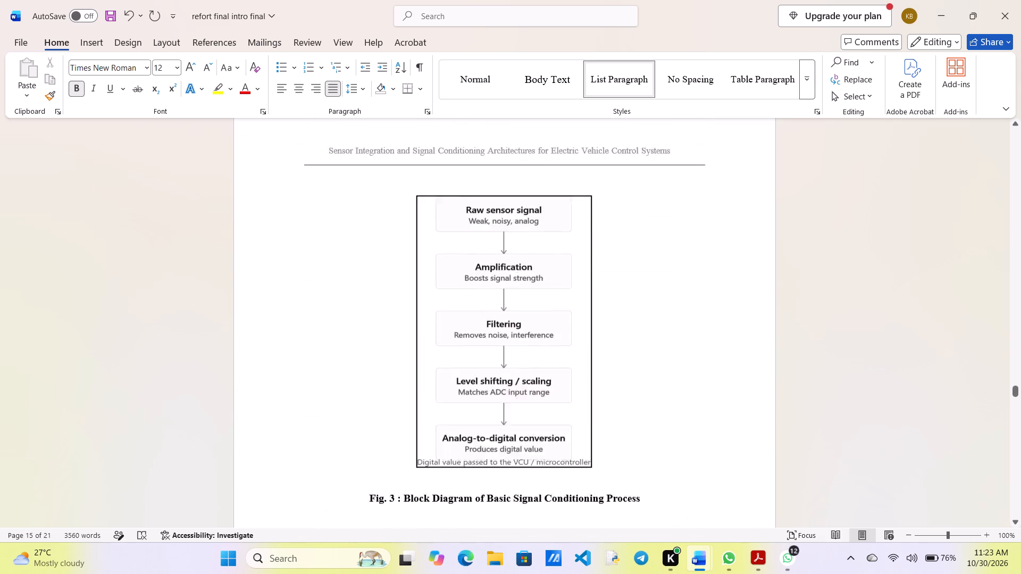
pyautogui.scroll(-20, 325, 298)
pyautogui.scroll(-6, 325, 298)
pyautogui.scroll(4, 325, 298)
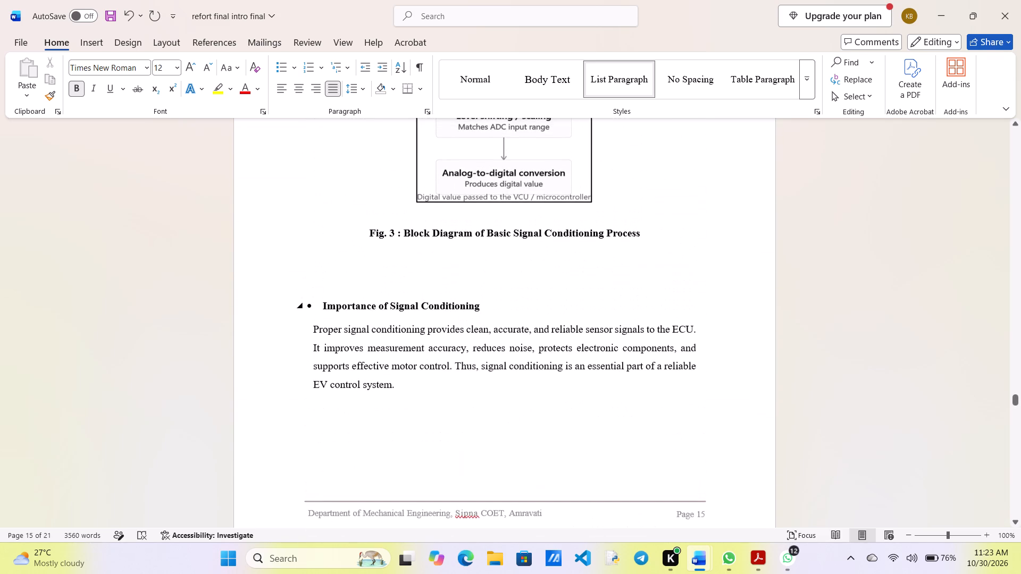
pyautogui.scroll(3, 325, 298)
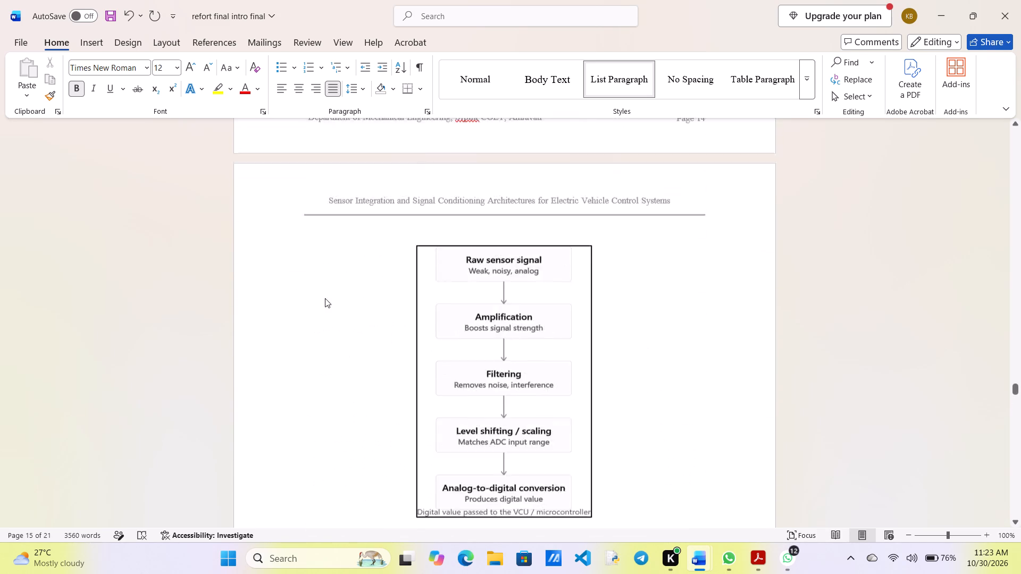
pyautogui.scroll(5, 325, 298)
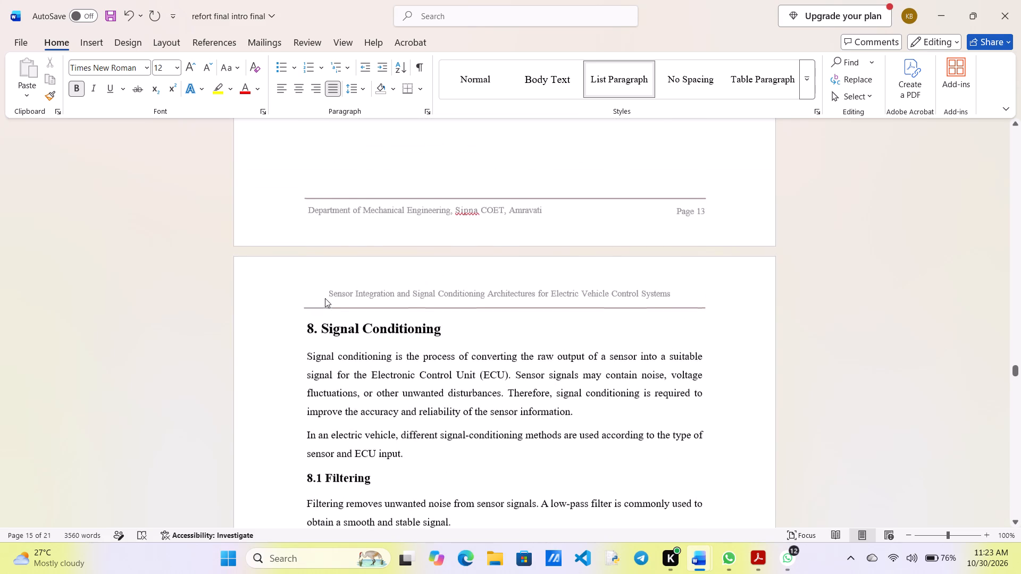
pyautogui.scroll(5, 325, 298)
pyautogui.scroll(-1, 325, 298)
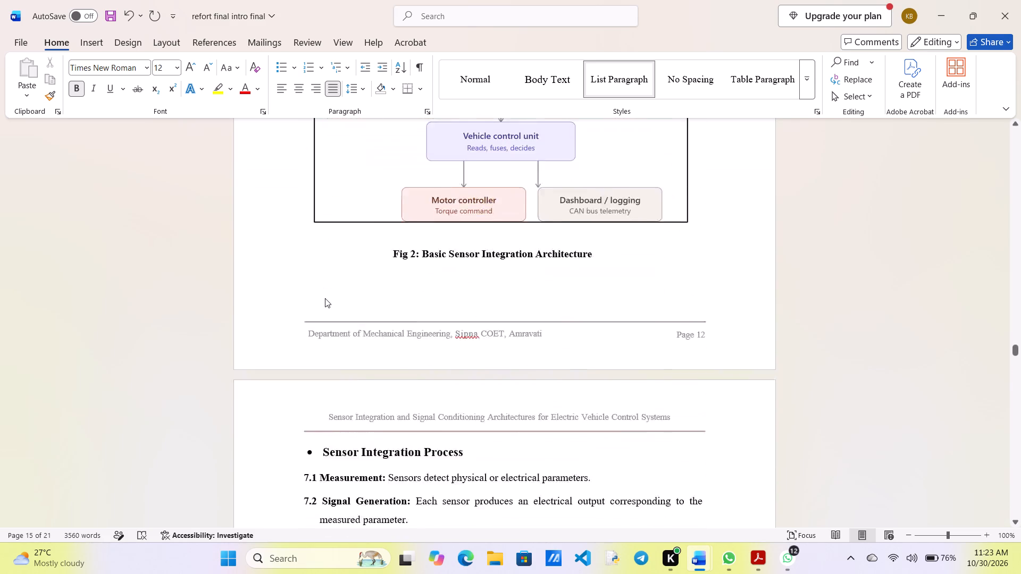
pyautogui.scroll(-5, 325, 298)
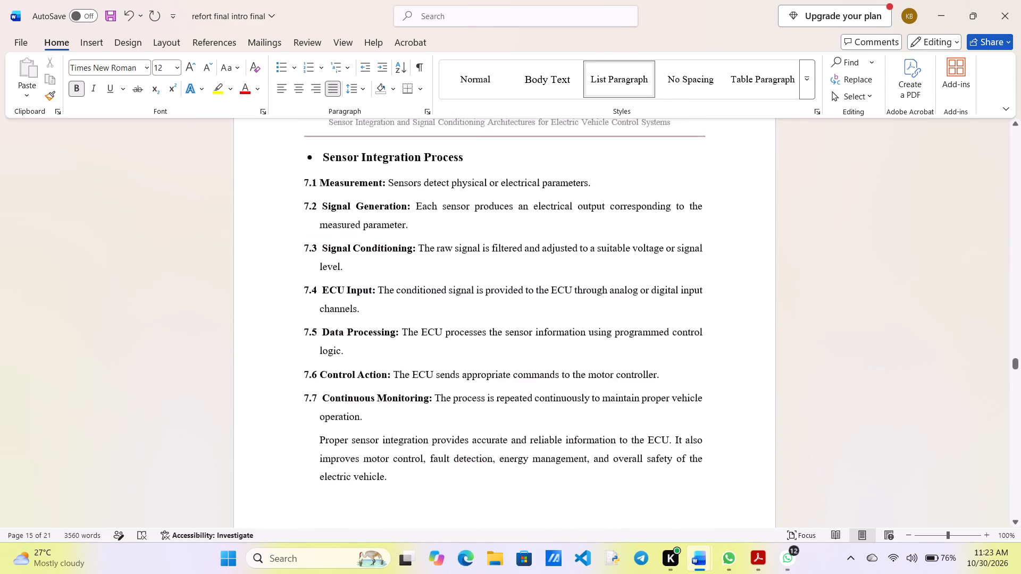
pyautogui.scroll(-1, 325, 298)
# Check the font sizes of the "Sensor Integration Process" and "7. Sensor Integration" headings.
pyautogui.scroll(20, 325, 298)
pyautogui.scroll(3, 325, 298)
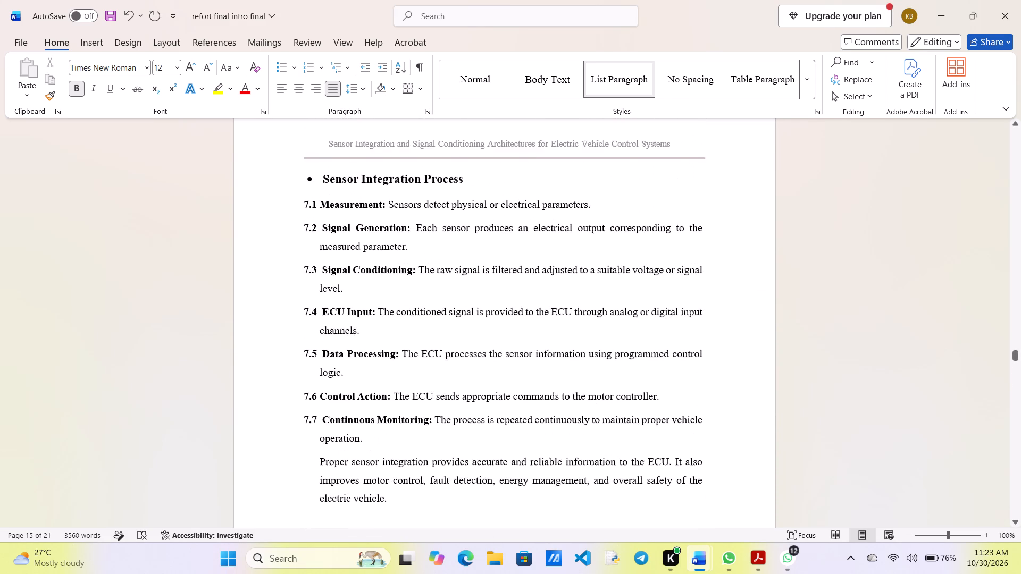
pyautogui.scroll(4, 325, 298)
pyautogui.moveTo(463, 215); pyautogui.dragTo(355, 220)
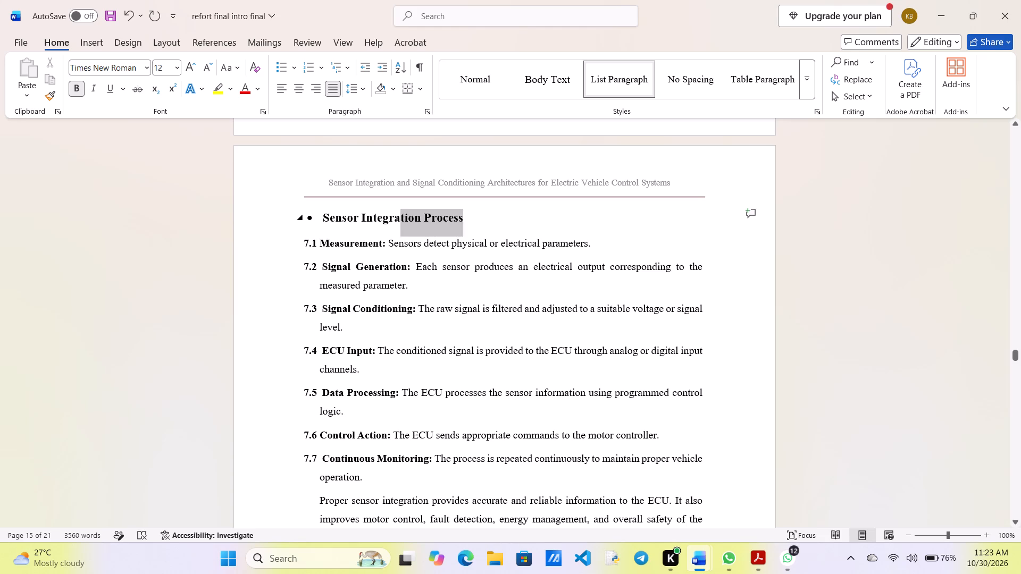
pyautogui.moveTo(355, 220); pyautogui.dragTo(314, 223)
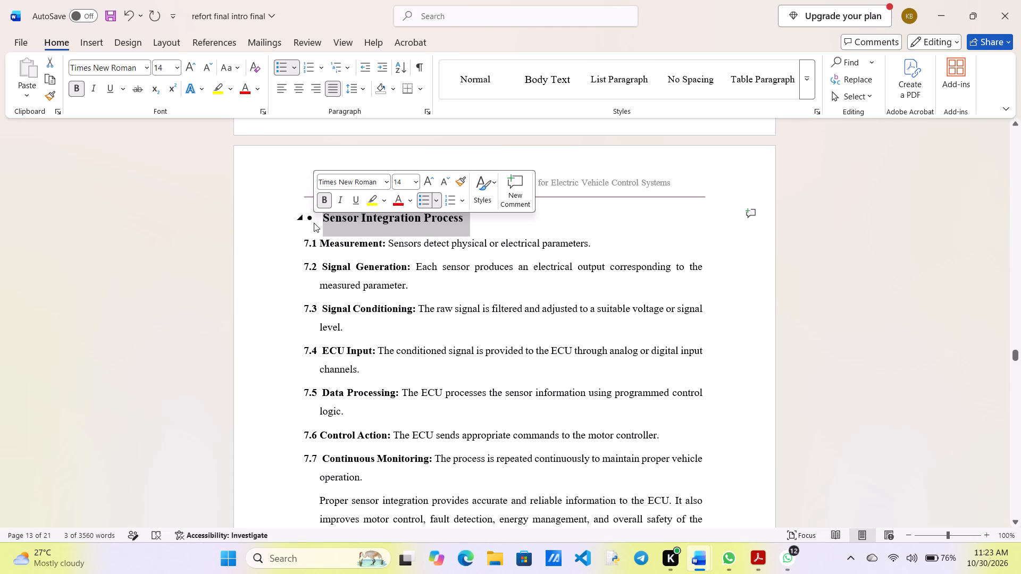
pyautogui.scroll(1, 408, 437)
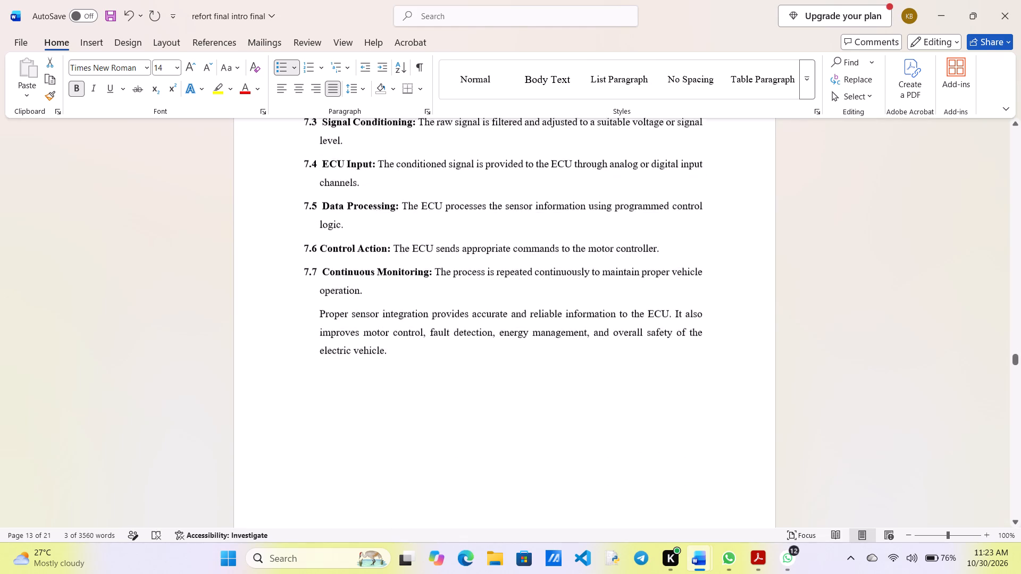
pyautogui.scroll(5, 408, 437)
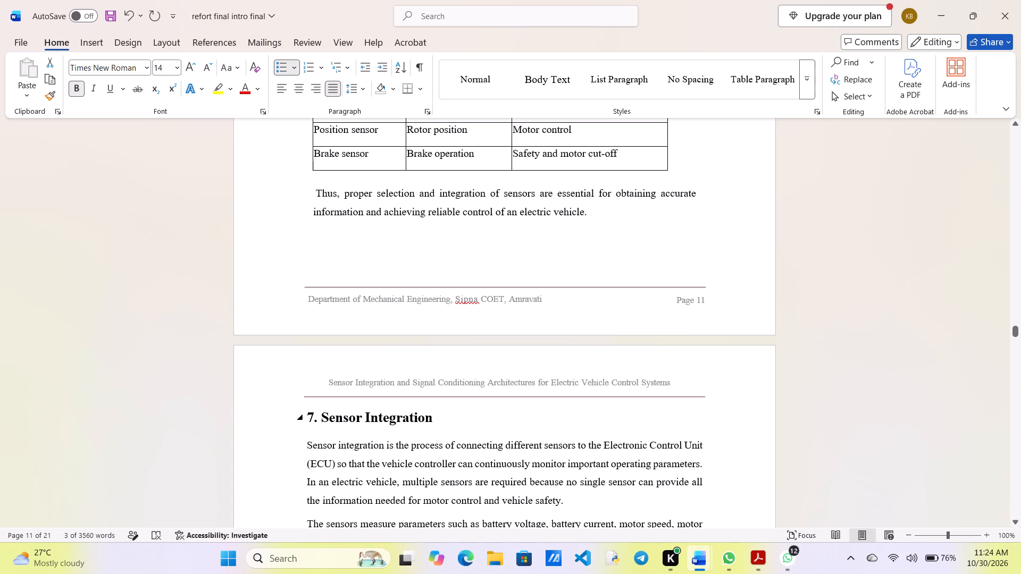
pyautogui.moveTo(435, 418); pyautogui.dragTo(287, 423)
# Check the section 6 and 5 pages and the font sizes of the "Main Functions of an EV Control System" and "4.2 Scope" headings.
pyautogui.scroll(1, 287, 423)
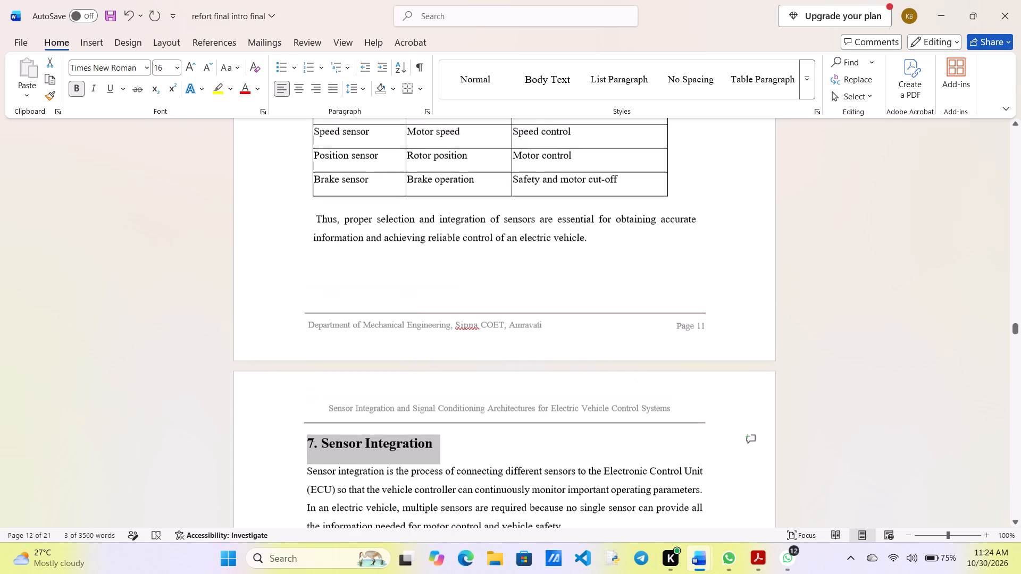
pyautogui.scroll(6, 287, 423)
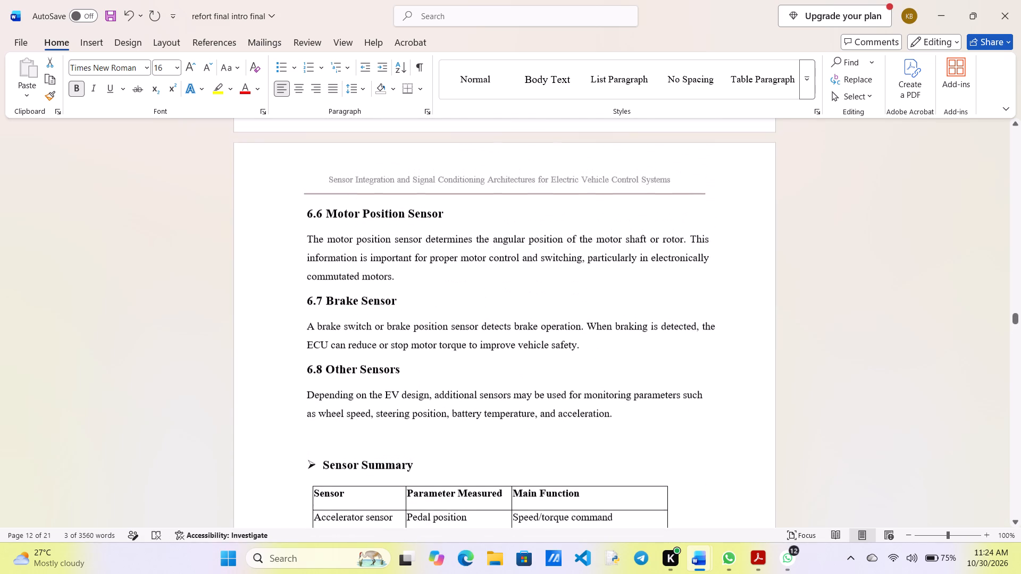
pyautogui.scroll(4, 287, 423)
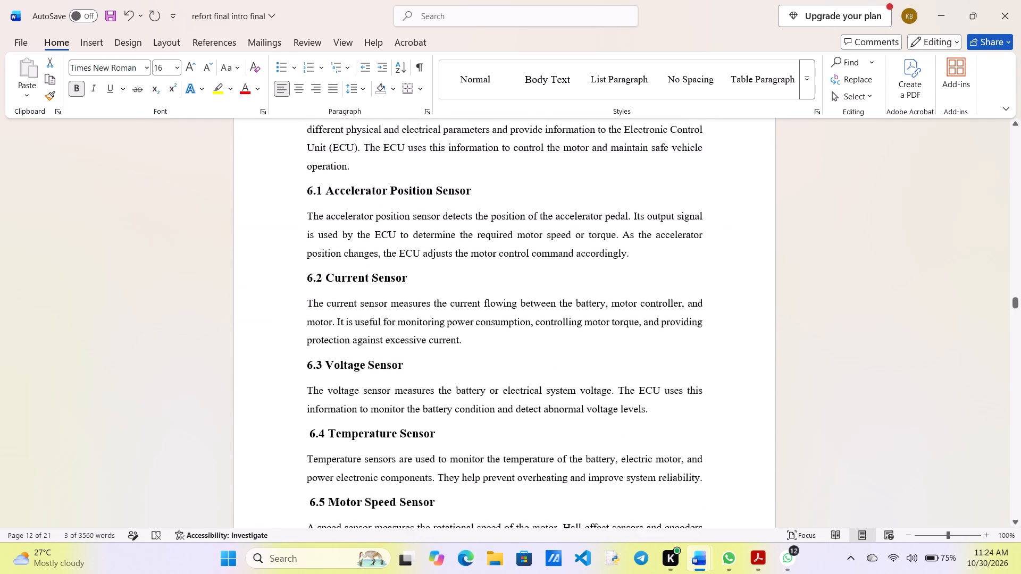
pyautogui.scroll(5, 287, 423)
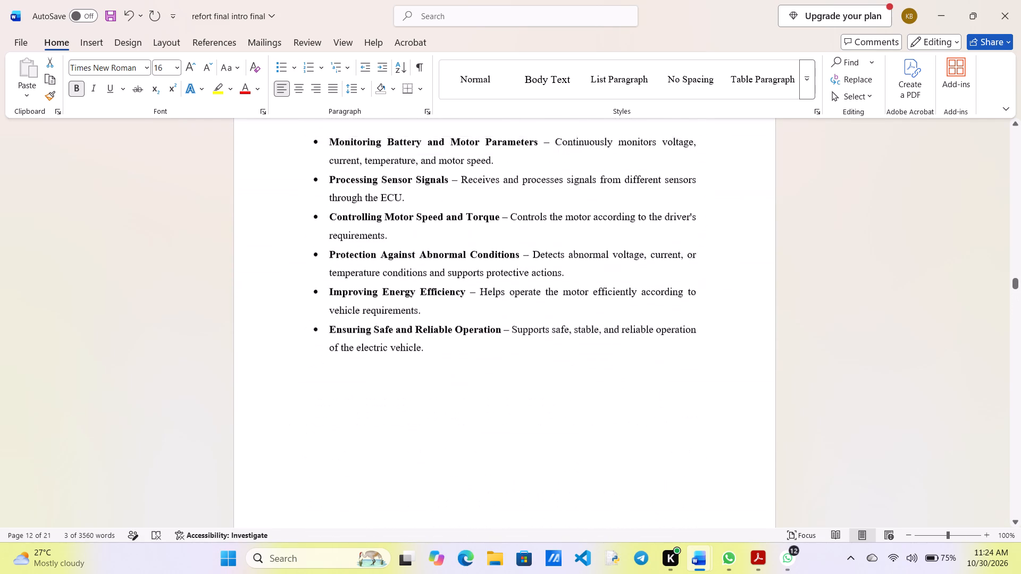
pyautogui.scroll(1, 287, 423)
pyautogui.scroll(-2, 287, 423)
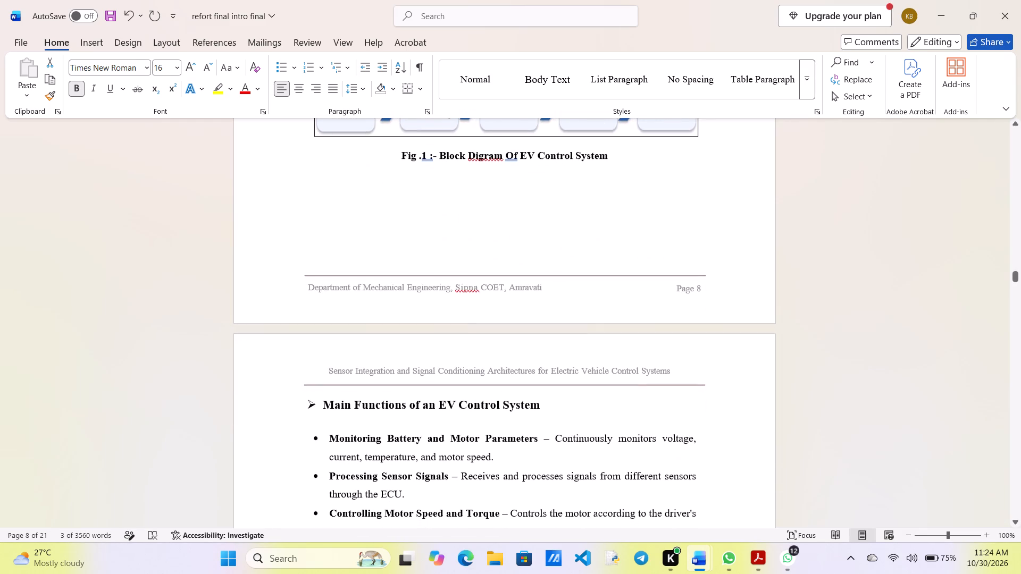
pyautogui.moveTo(531, 405); pyautogui.dragTo(367, 420)
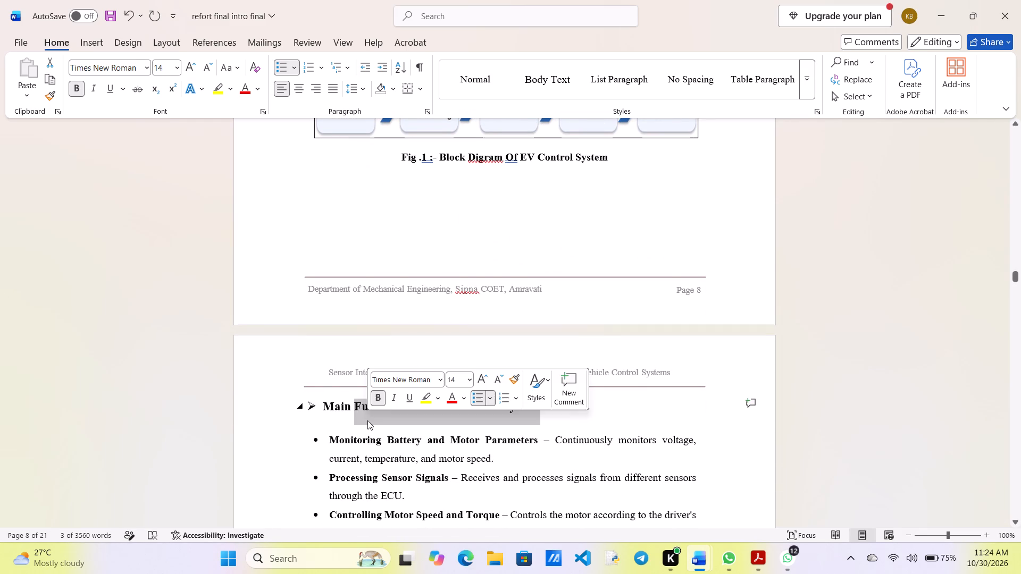
pyautogui.scroll(2, 350, 294)
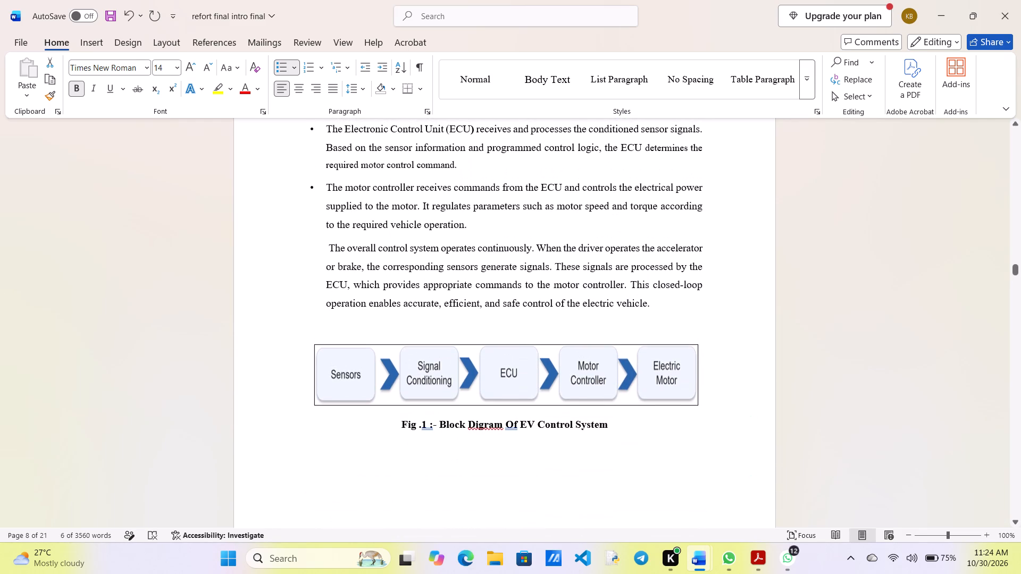
pyautogui.scroll(2, 431, 460)
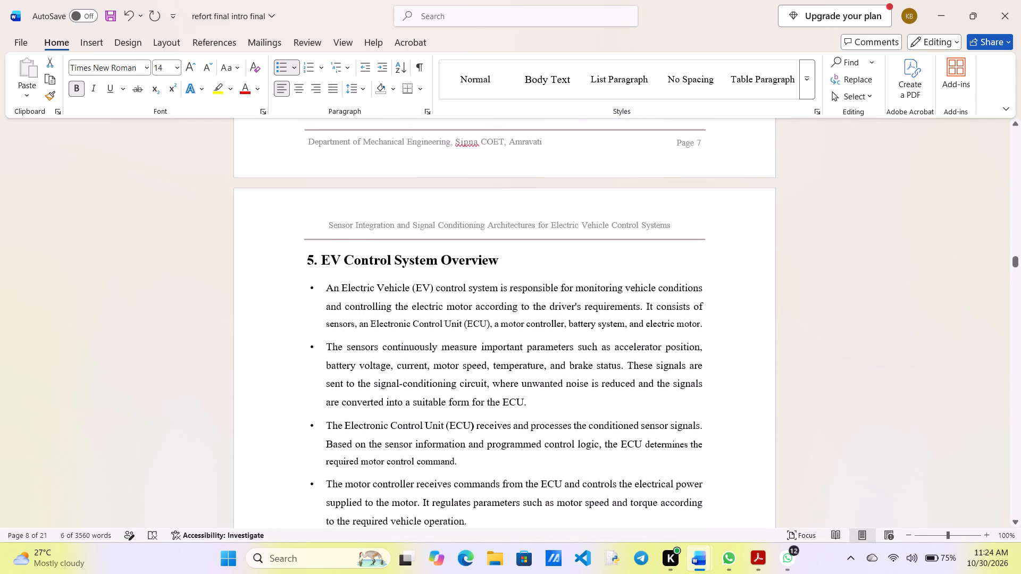
pyautogui.scroll(5, 431, 460)
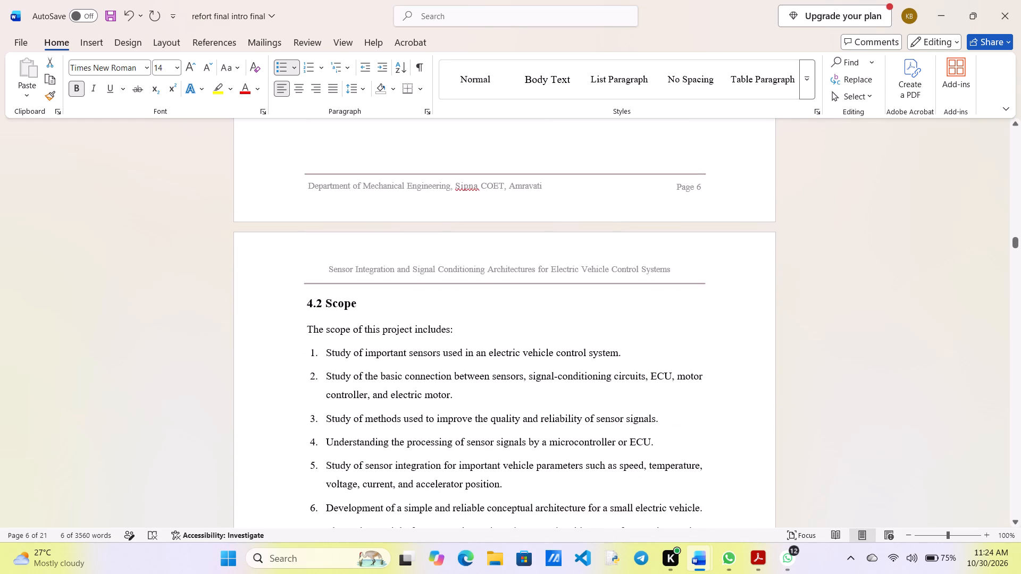
pyautogui.moveTo(368, 304); pyautogui.dragTo(283, 306)
# Change the section 4 heading from all capitals to title case, reading "4. Objectives And Scope".
pyautogui.scroll(1, 262, 295)
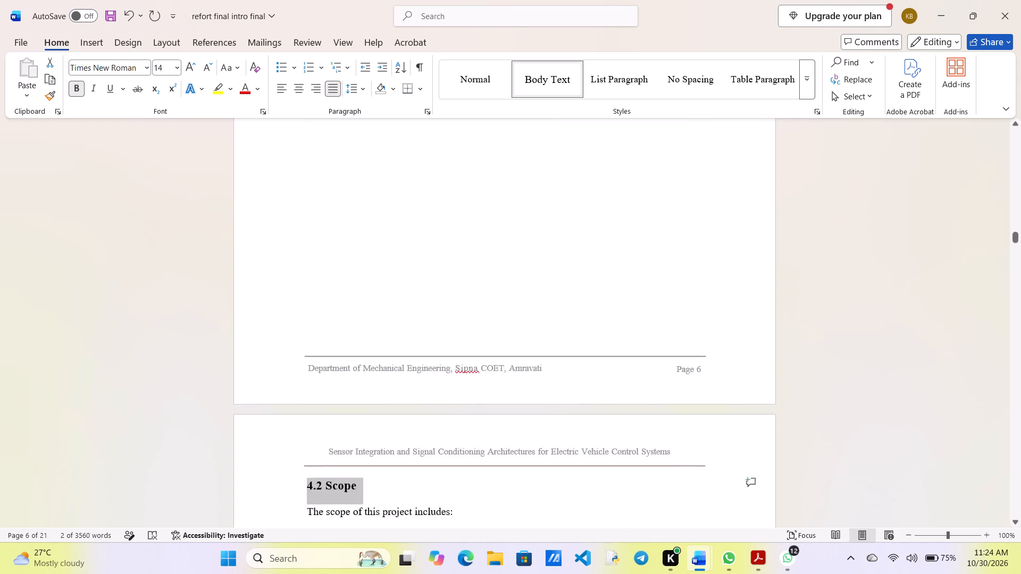
pyautogui.scroll(3, 262, 295)
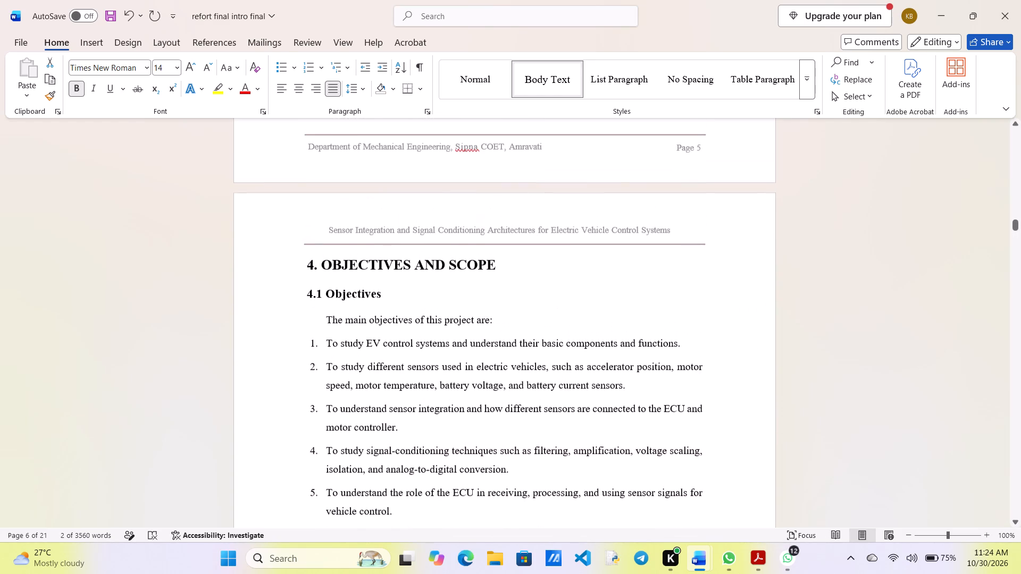
pyautogui.scroll(2, 262, 295)
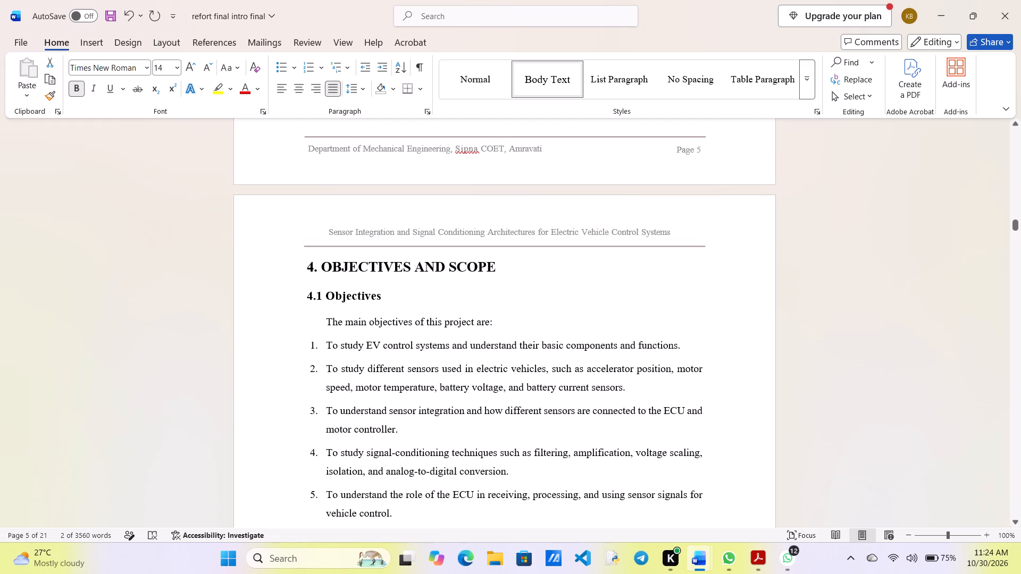
pyautogui.click(412, 264)
pyautogui.press('BackSpace')
pyautogui.press('BackSpace')
pyautogui.press('BackSpace')
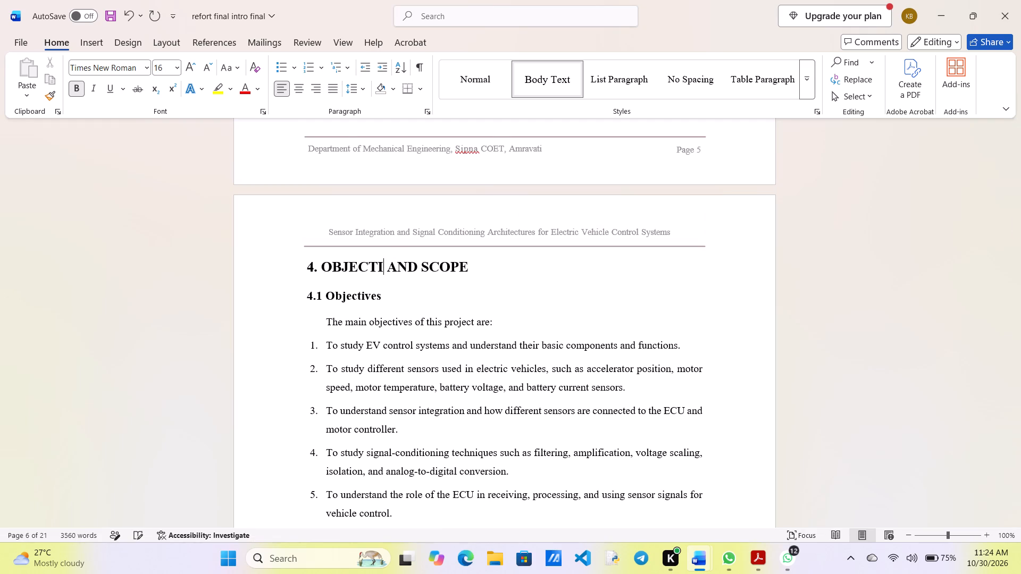
pyautogui.press('BackSpace')
pyautogui.press('BackSpace')
pyautogui.press('BackSpace')
pyautogui.press('BackSpace')
pyautogui.press('BackSpace')
pyautogui.press('BackSpace')
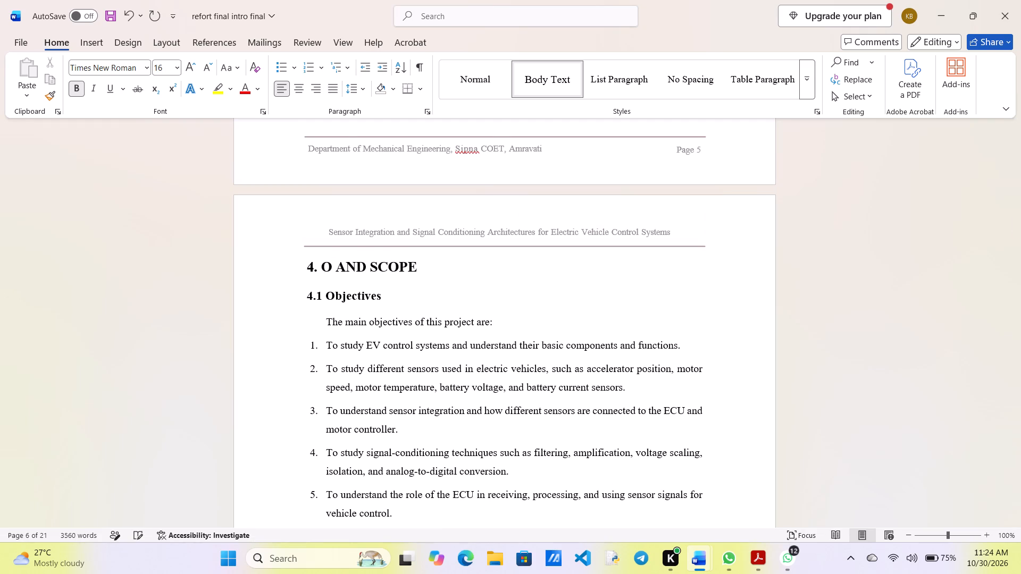
pyautogui.write('bjective')
pyautogui.press('s')
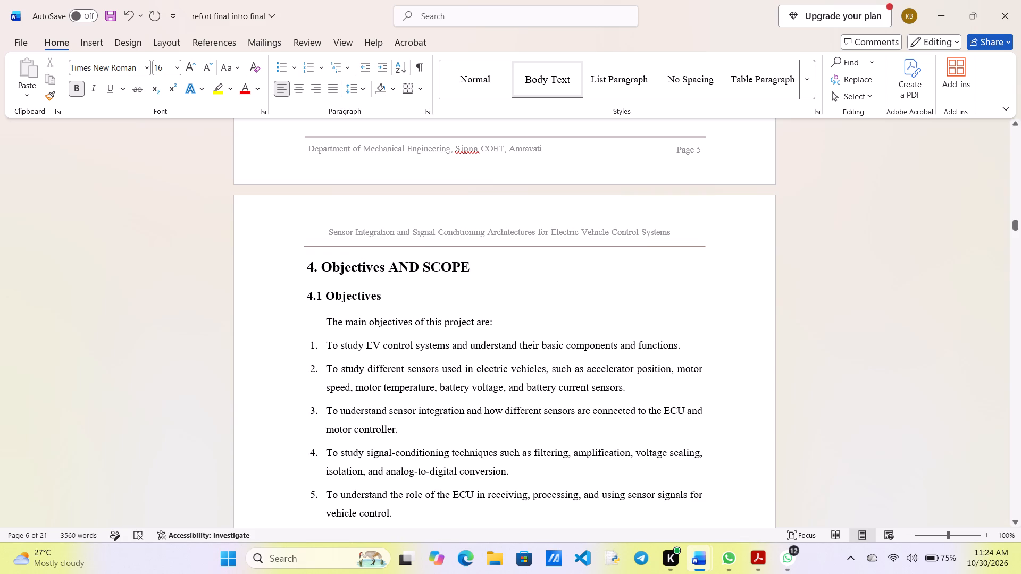
pyautogui.click(419, 265)
pyautogui.press('BackSpace')
pyautogui.press('BackSpace')
pyautogui.write('nd')
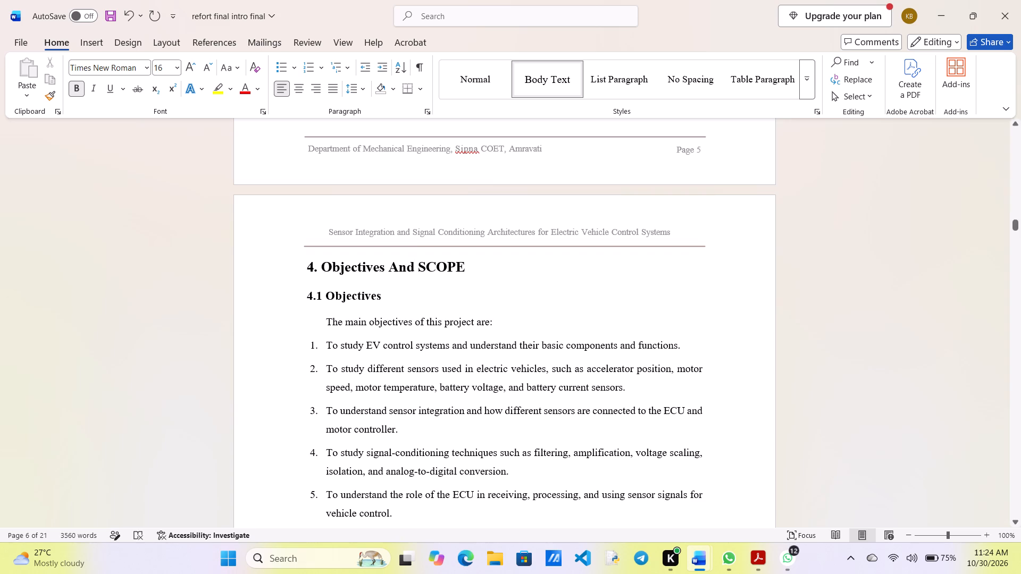
pyautogui.click(464, 259)
pyautogui.press('BackSpace')
pyautogui.press('BackSpace')
pyautogui.press('BackSpace')
pyautogui.press('BackSpace')
pyautogui.write('cope')
# Change the section 3 heading from all capitals to title case, reading "3. Problem Statement".
pyautogui.scroll(2, 464, 259)
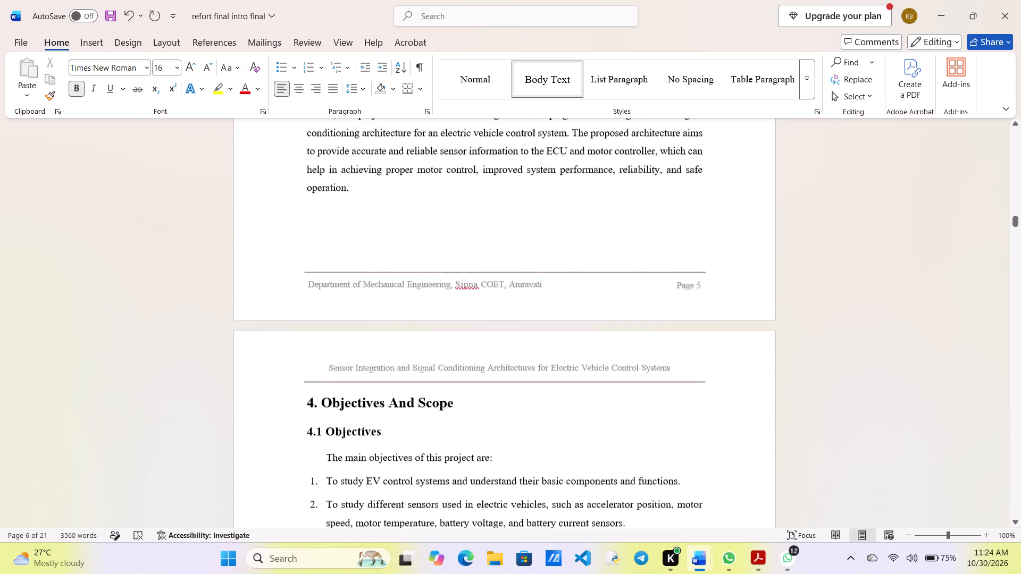
pyautogui.scroll(5, 464, 259)
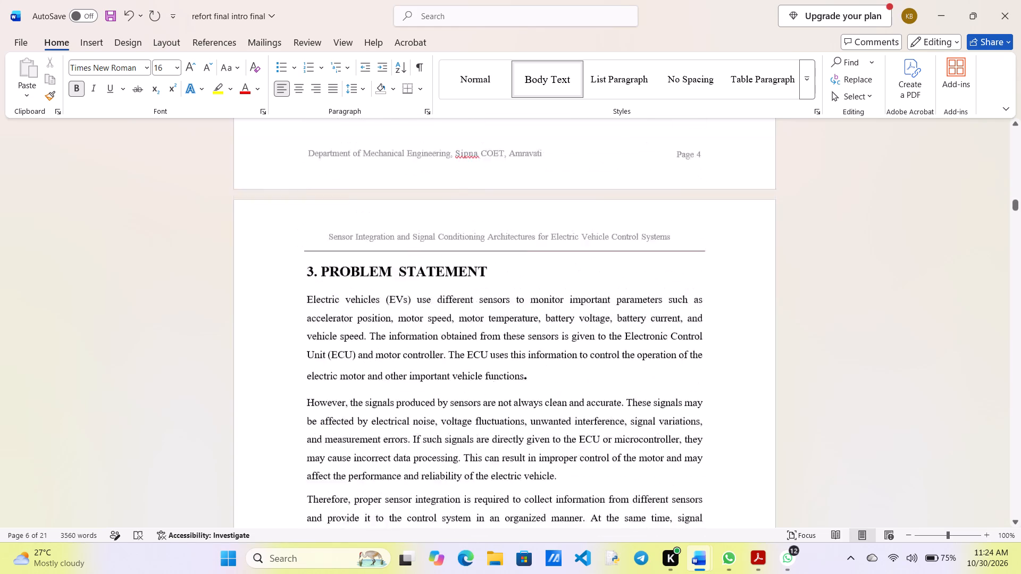
pyautogui.scroll(1, 464, 259)
pyautogui.click(391, 326)
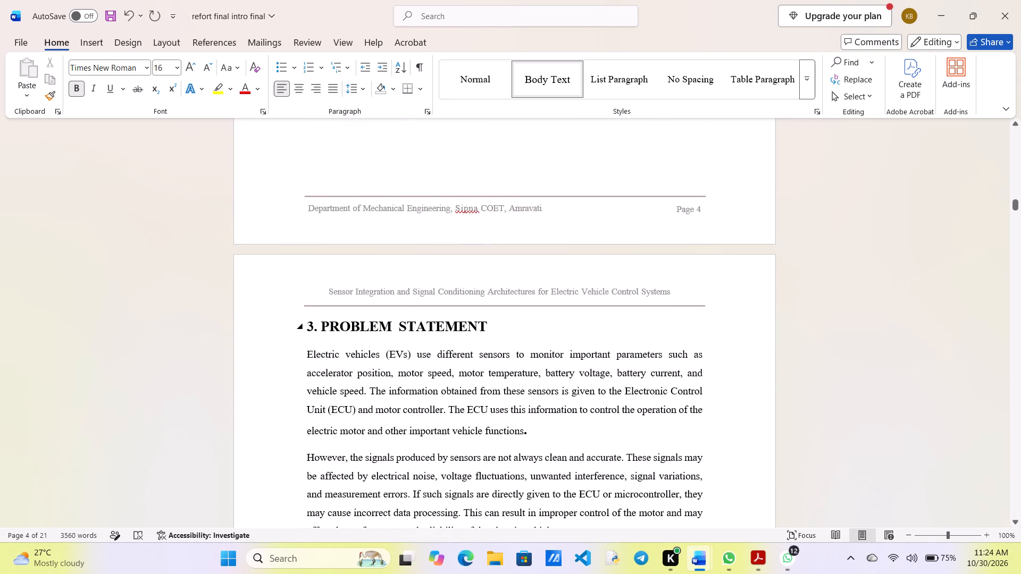
pyautogui.press('BackSpace')
pyautogui.press('BackSpace')
pyautogui.press('BackSpace')
pyautogui.press('BackSpace')
pyautogui.press('BackSpace')
pyautogui.press('BackSpace')
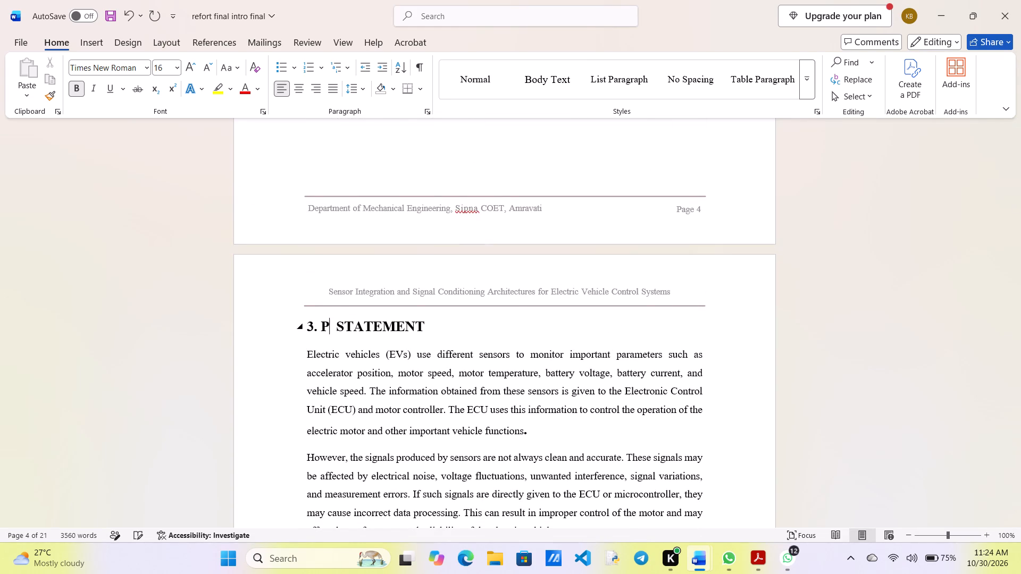
pyautogui.write('roblem')
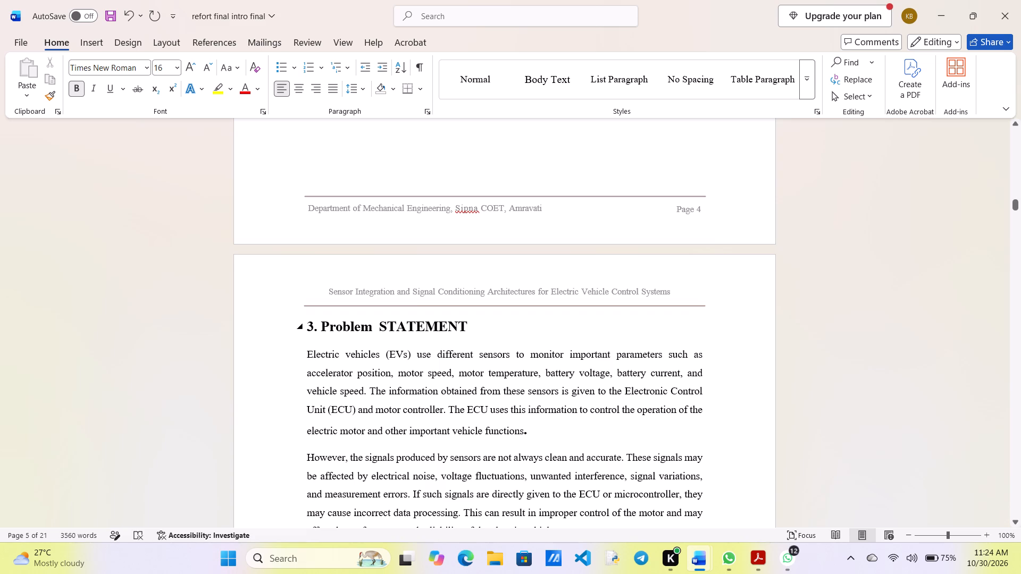
pyautogui.click(464, 323)
pyautogui.press('BackSpace')
pyautogui.press('BackSpace')
pyautogui.press('BackSpace')
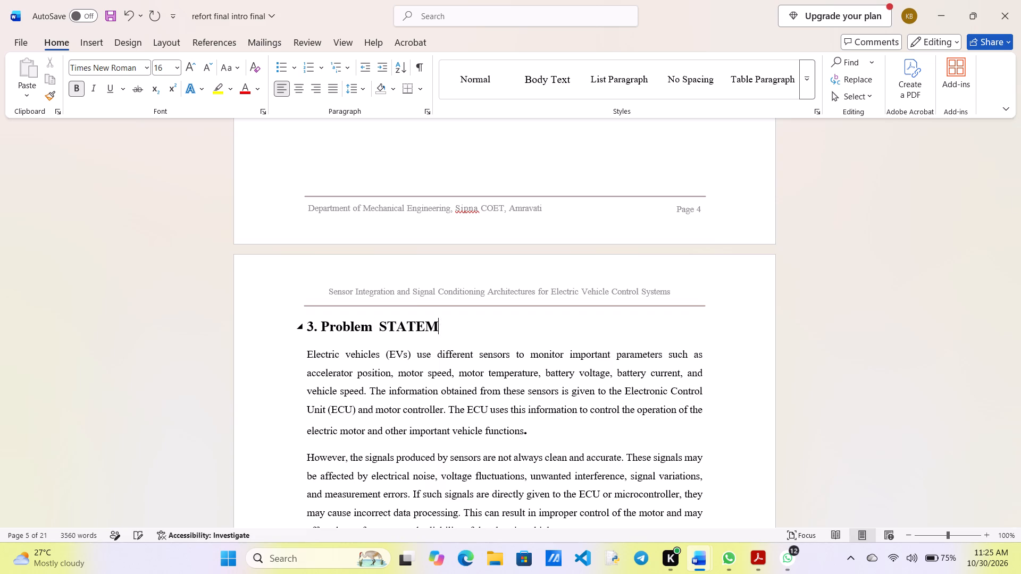
pyautogui.press('BackSpace')
pyautogui.press('BackSpace')
pyautogui.press('BackSpace')
pyautogui.press('BackSpace')
pyautogui.press('BackSpace')
pyautogui.write('tatement')
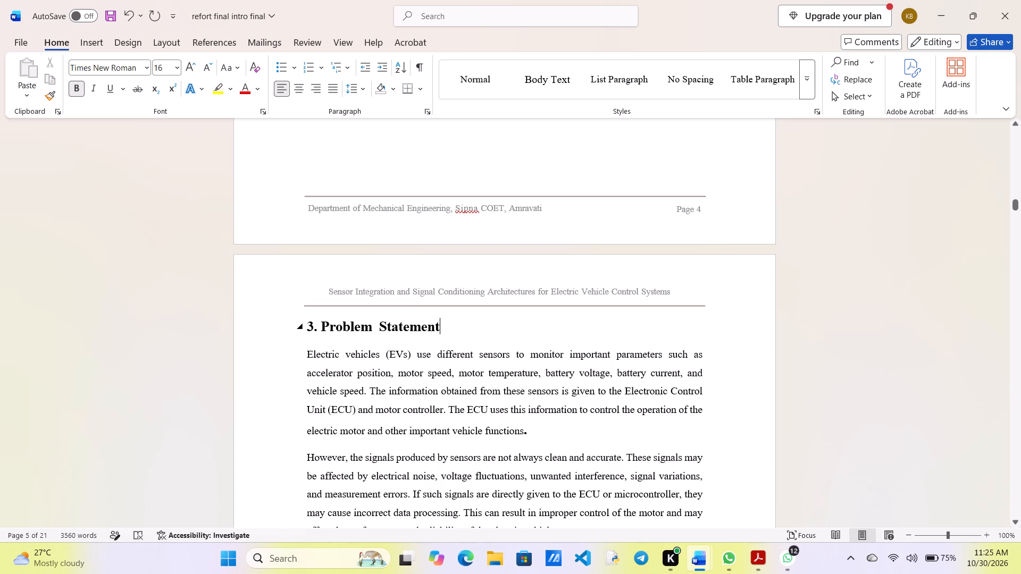
# Review the pages backwards from the problem statement through the literature review to the introduction for heading and formatting consistency.
pyautogui.scroll(1, 448, 329)
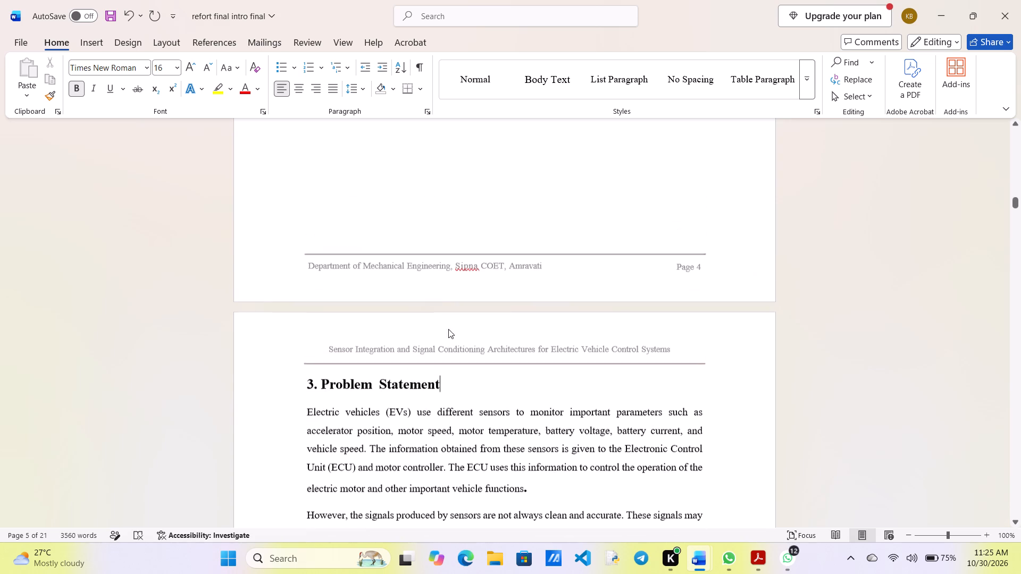
pyautogui.scroll(2, 448, 329)
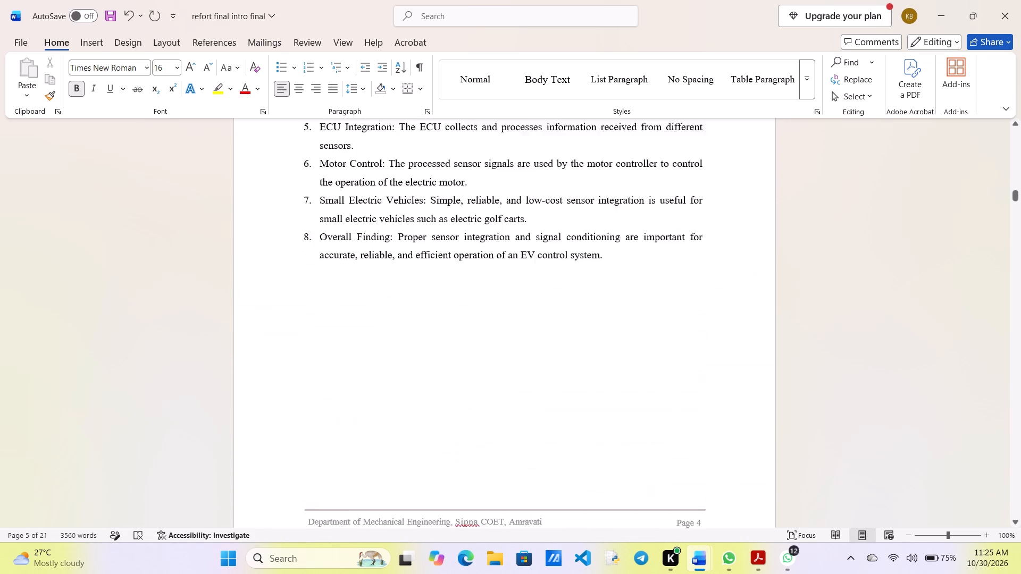
pyautogui.scroll(1, 448, 329)
pyautogui.scroll(1, 447, 380)
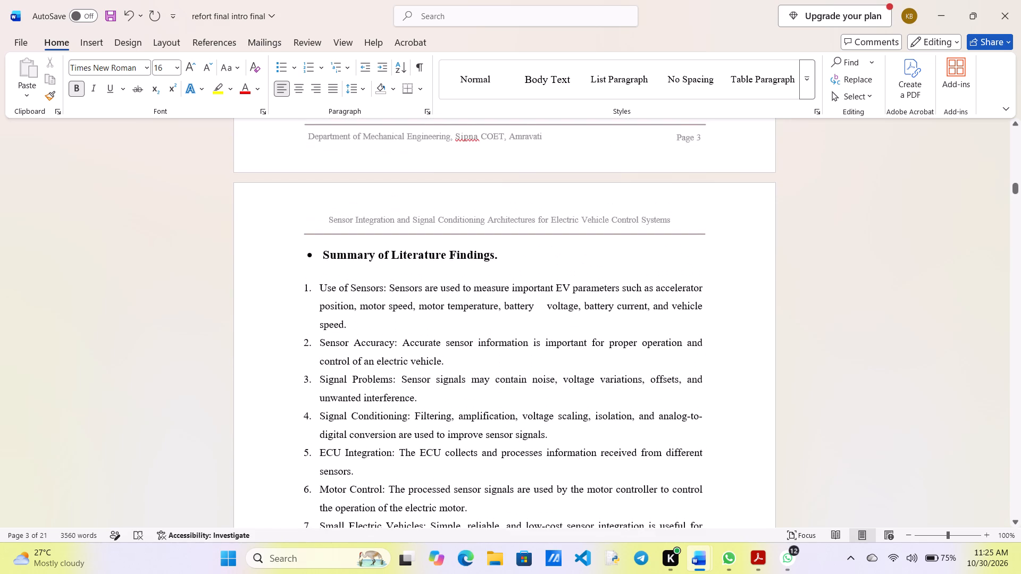
pyautogui.scroll(3, 447, 380)
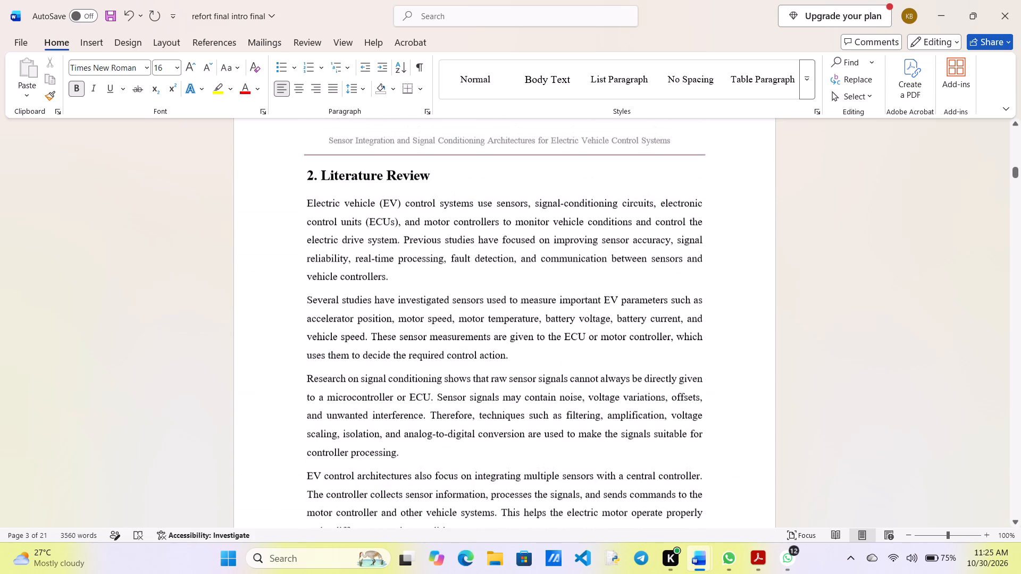
pyautogui.scroll(5, 447, 380)
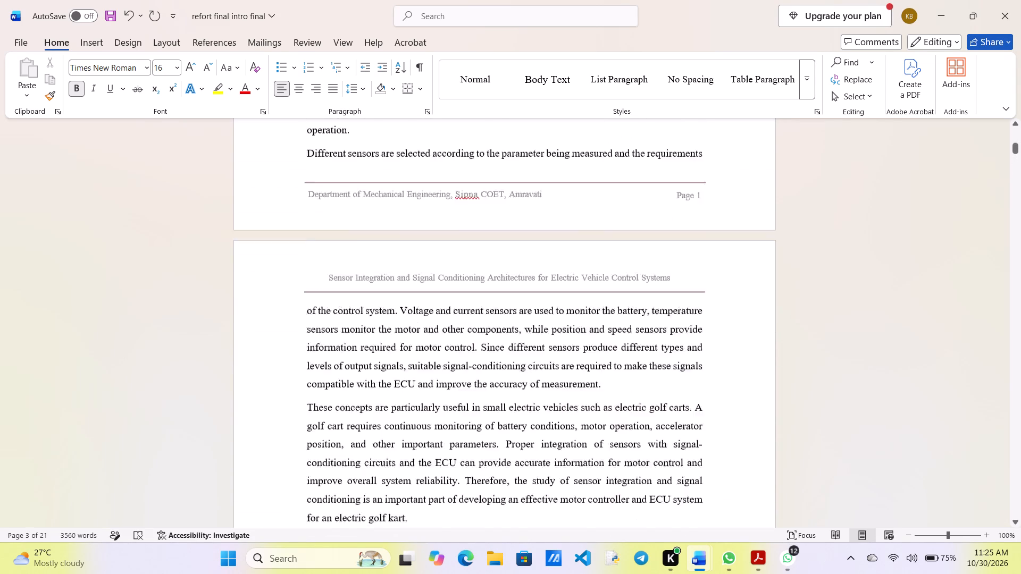
pyautogui.scroll(4, 447, 380)
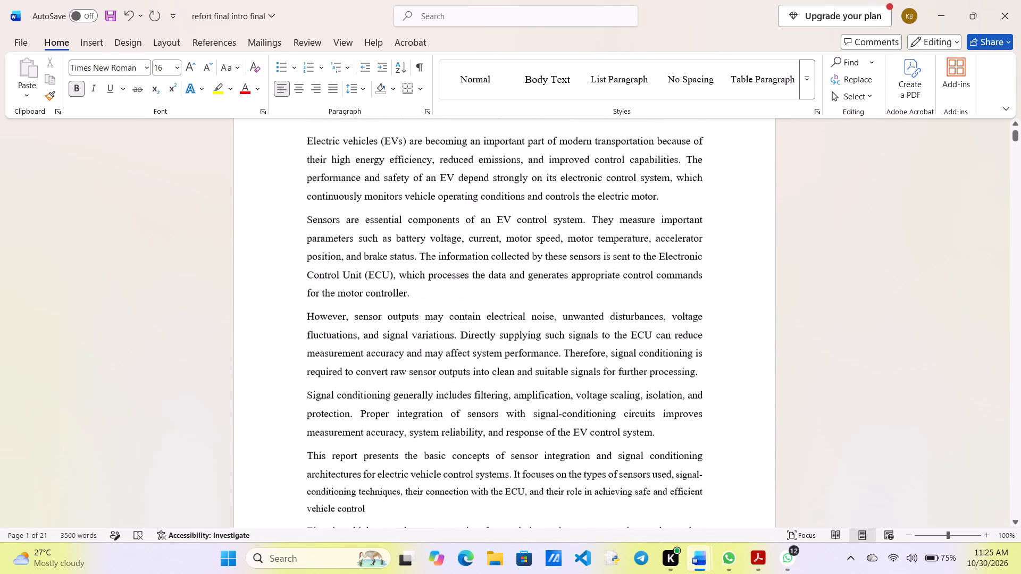
pyautogui.scroll(6, 447, 380)
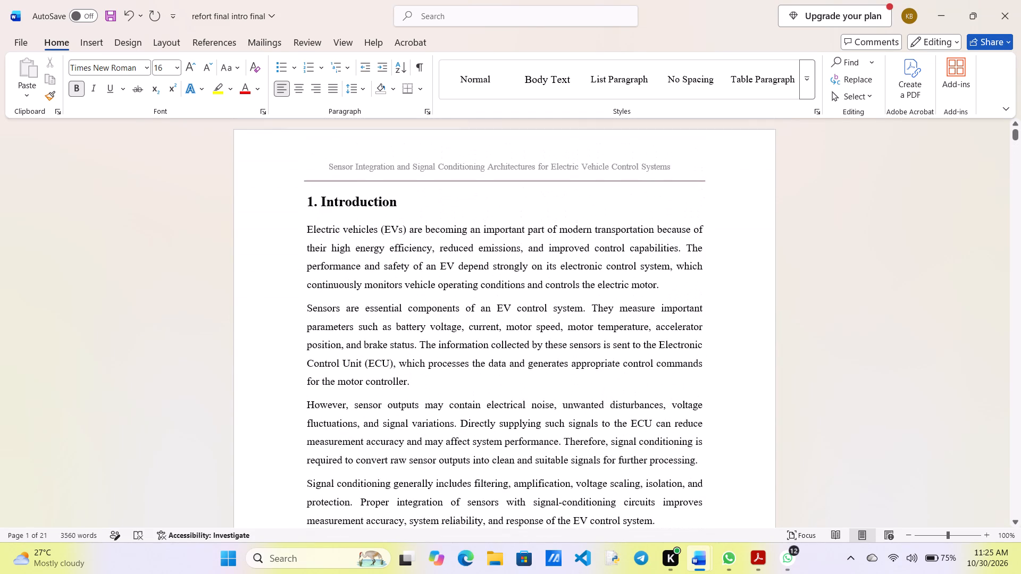
pyautogui.scroll(6, 456, 234)
# Examine the two introduction pages and check the font size of the body text on page 2.
pyautogui.scroll(-4, 456, 234)
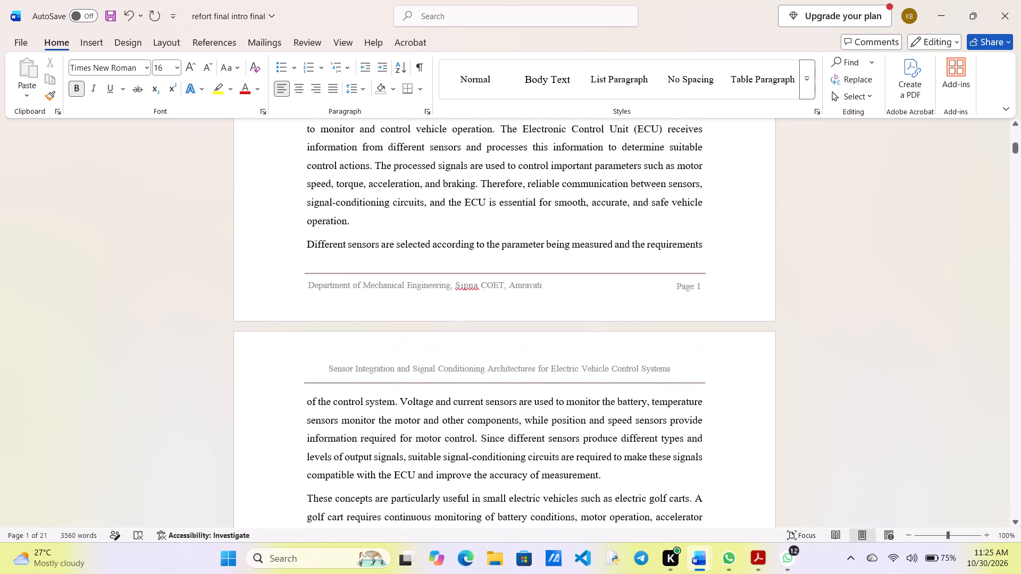
pyautogui.scroll(-1, 456, 234)
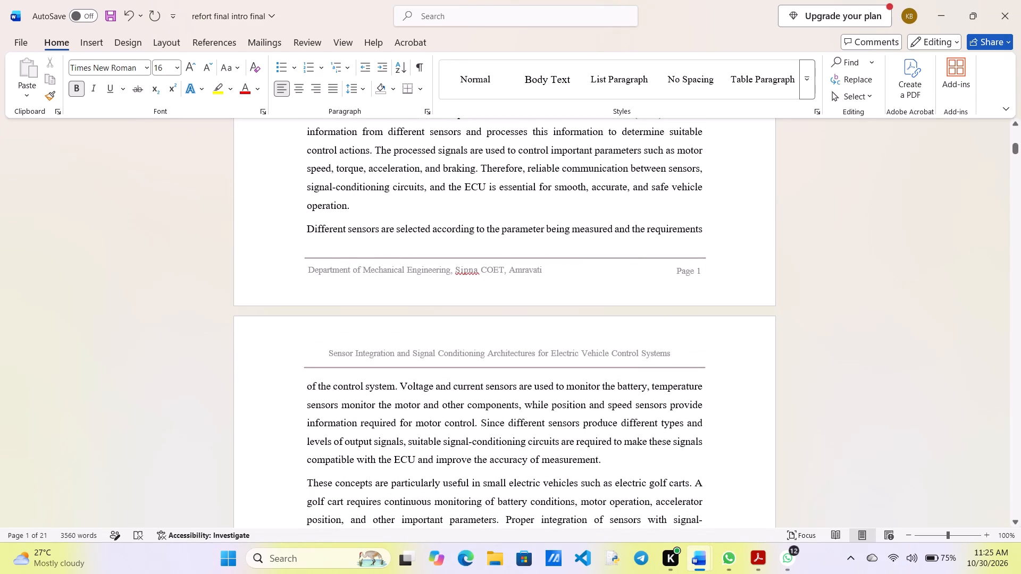
pyautogui.scroll(3, 370, 333)
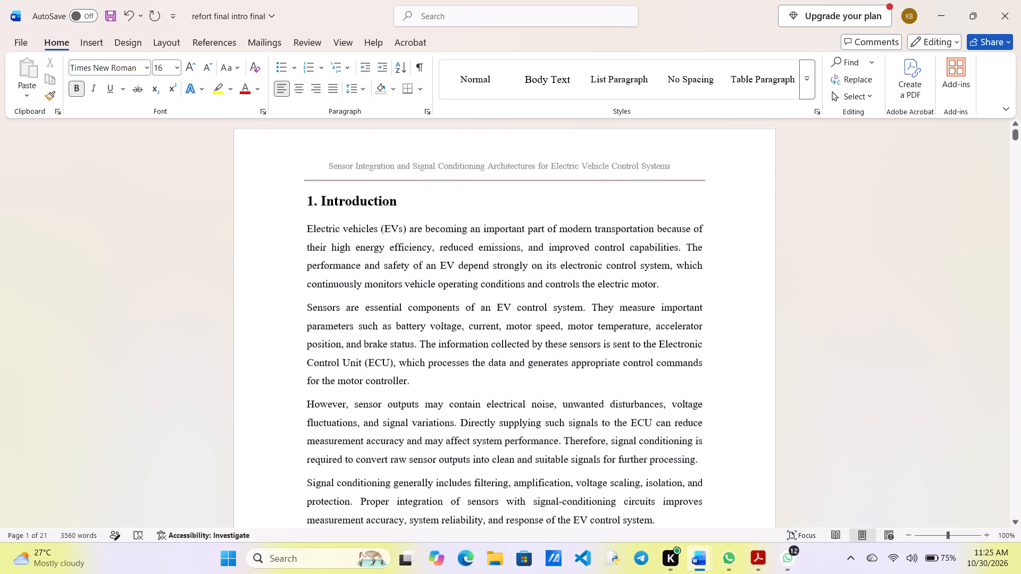
pyautogui.scroll(-6, 370, 333)
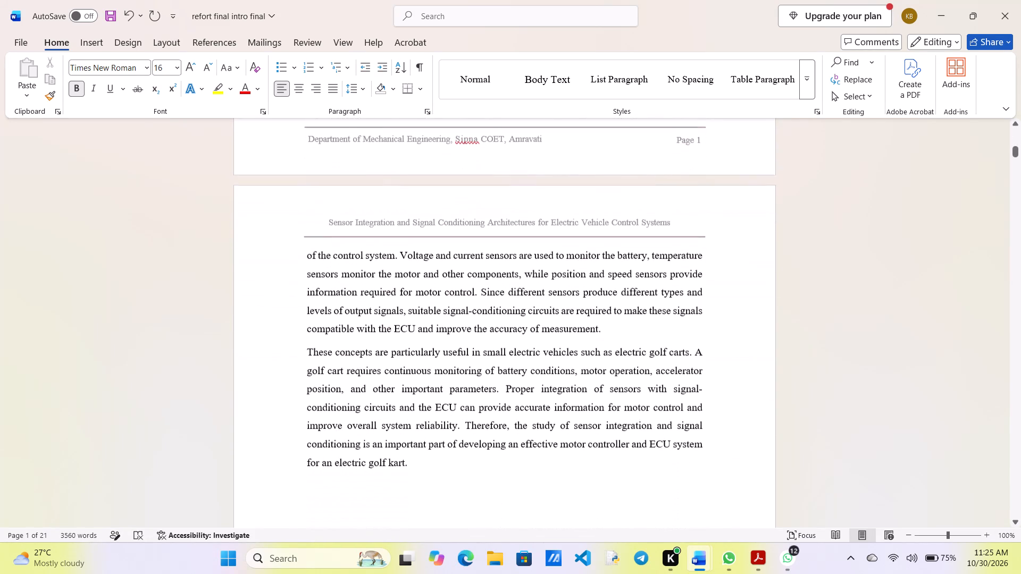
pyautogui.moveTo(356, 329); pyautogui.dragTo(422, 364)
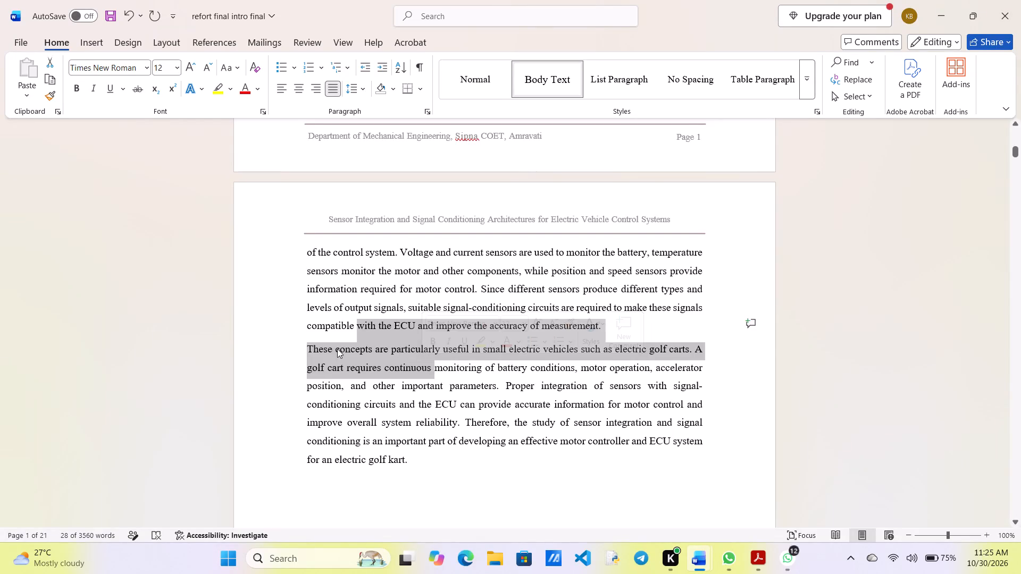
# Review the literature review, summary of findings and problem statement pages for consistent headings and layout.
pyautogui.scroll(-4, 298, 372)
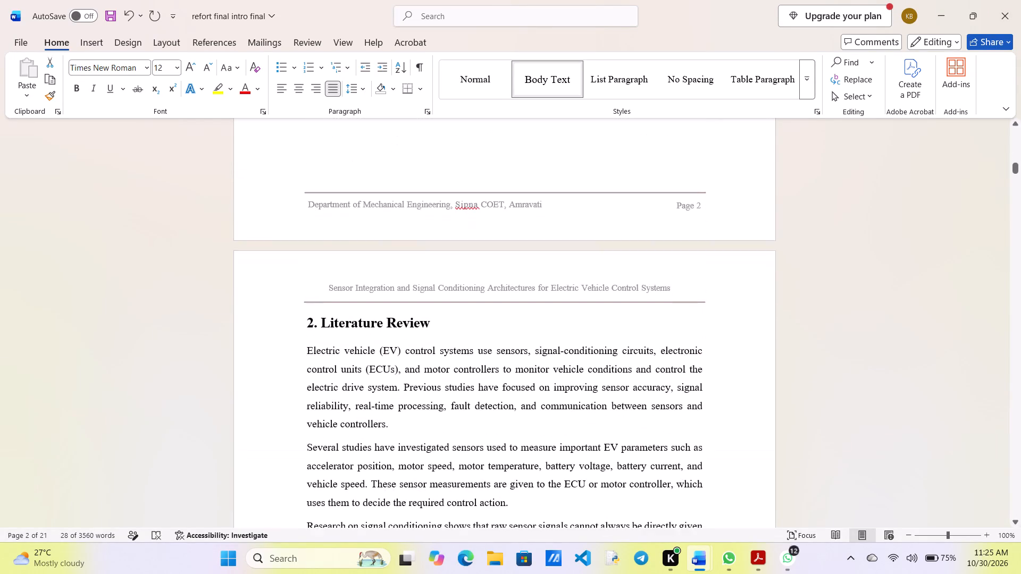
pyautogui.scroll(-5, 298, 372)
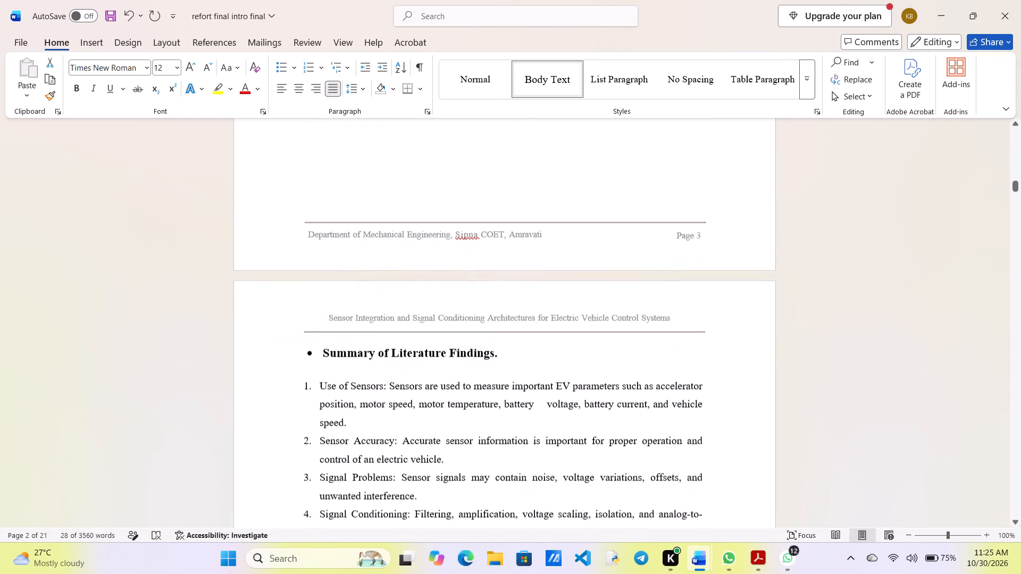
pyautogui.scroll(-3, 298, 372)
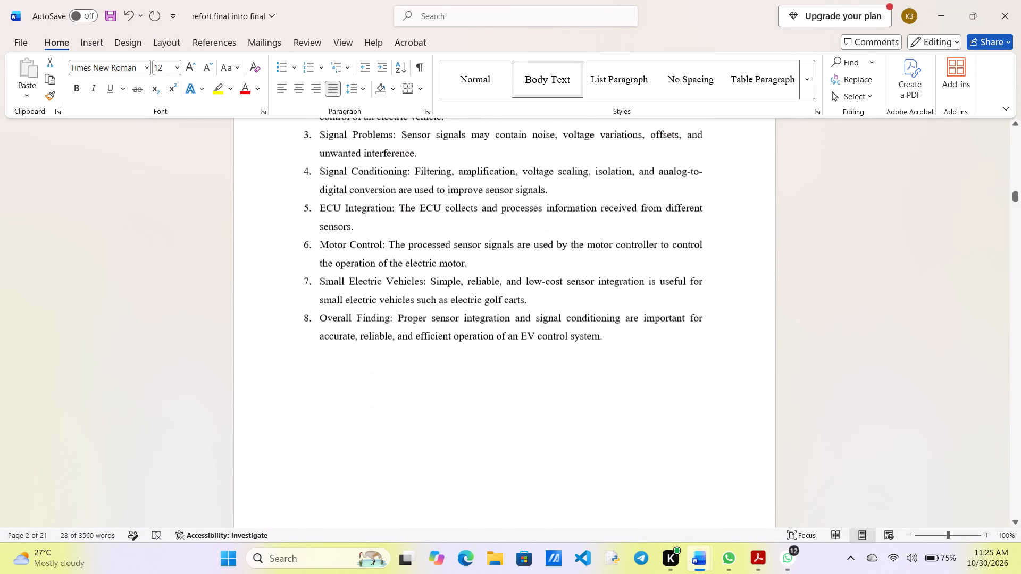
pyautogui.scroll(-1, 298, 372)
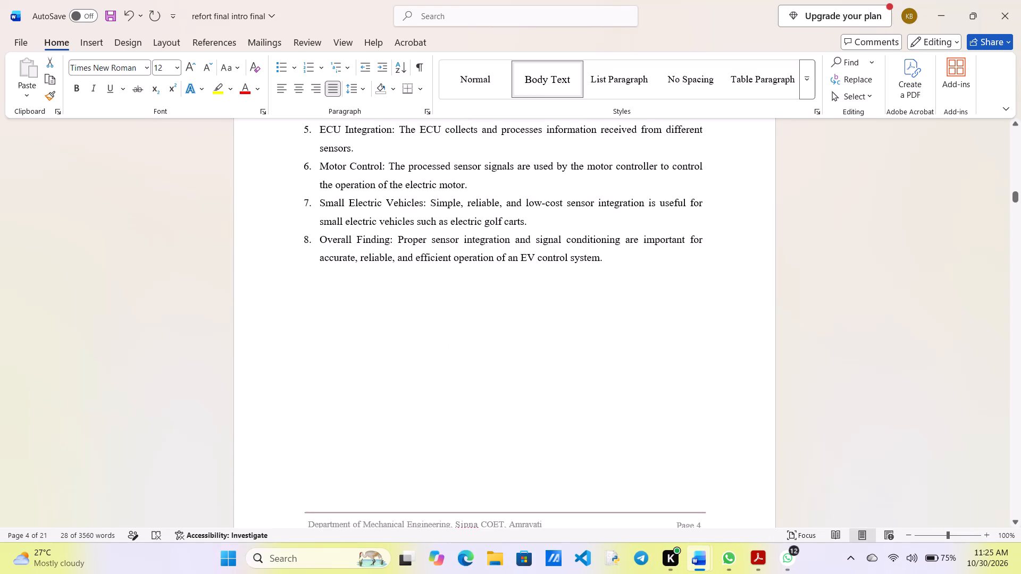
pyautogui.scroll(-3, 298, 372)
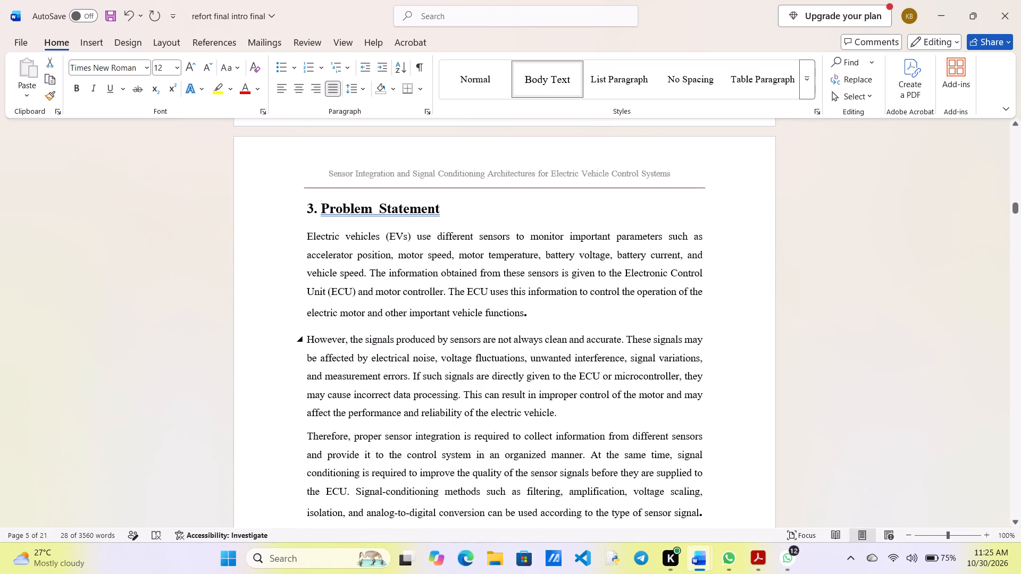
pyautogui.scroll(-3, 298, 372)
pyautogui.scroll(3, 298, 372)
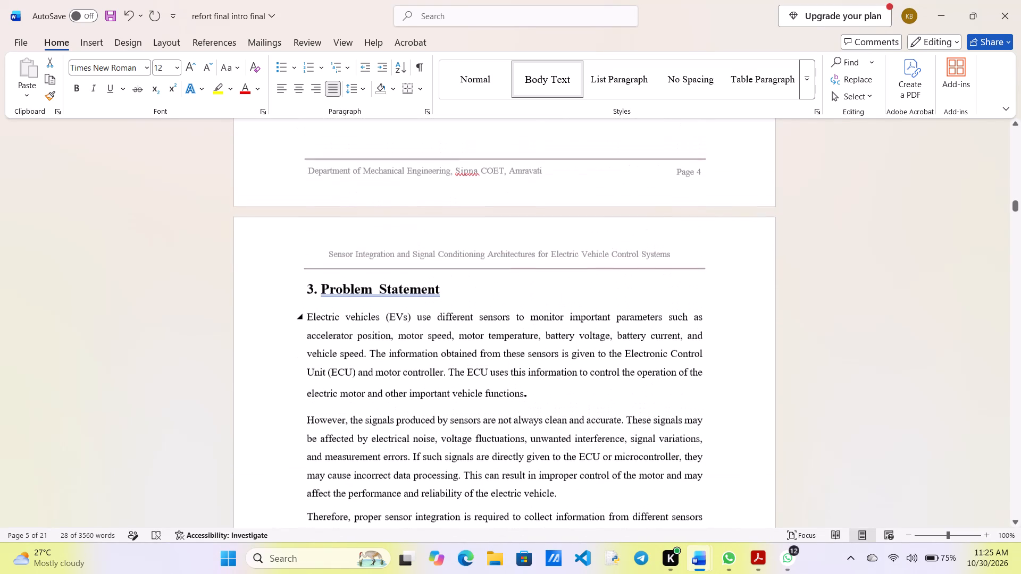
pyautogui.scroll(-3, 298, 372)
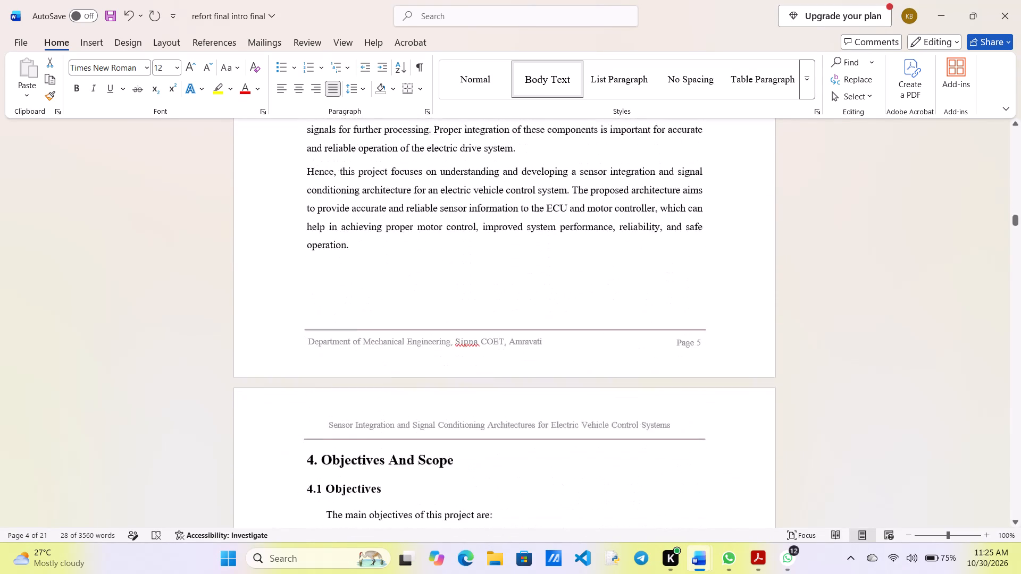
# Review sections 4 and 5, from the objectives and scope through the EV control system overview, for consistent headings and layout.
pyautogui.scroll(-3, 298, 372)
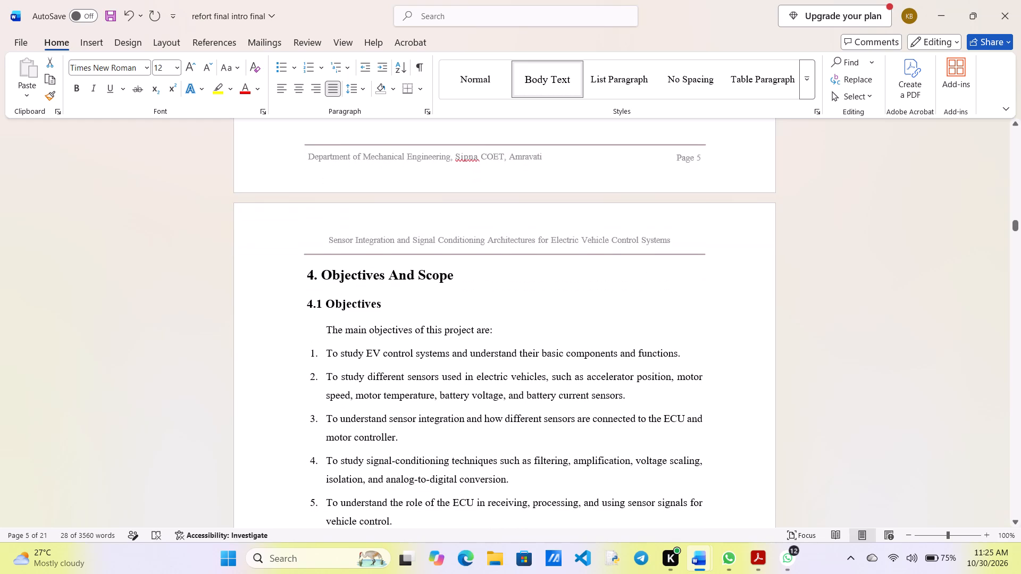
pyautogui.scroll(-5, 298, 372)
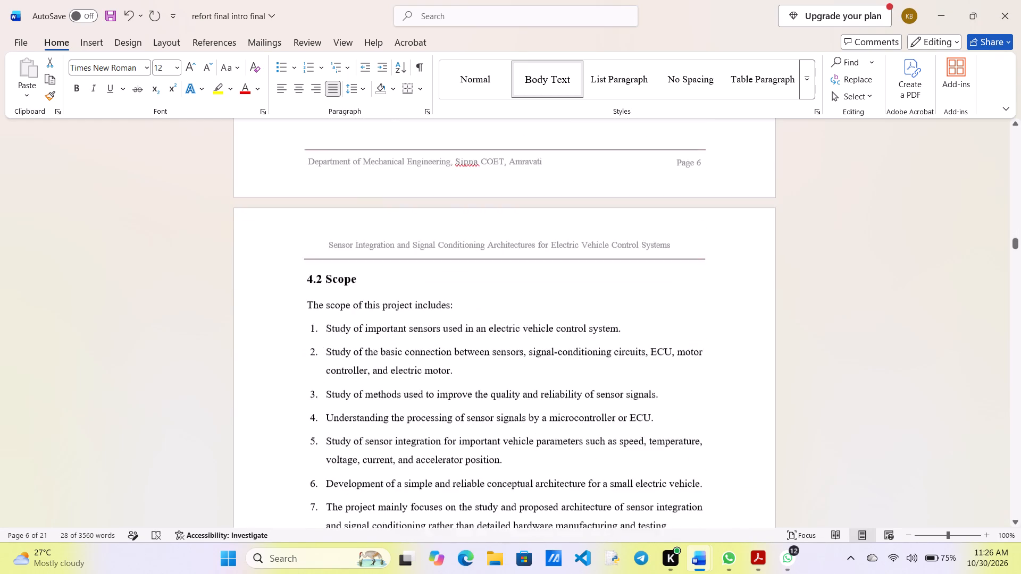
pyautogui.scroll(-4, 298, 372)
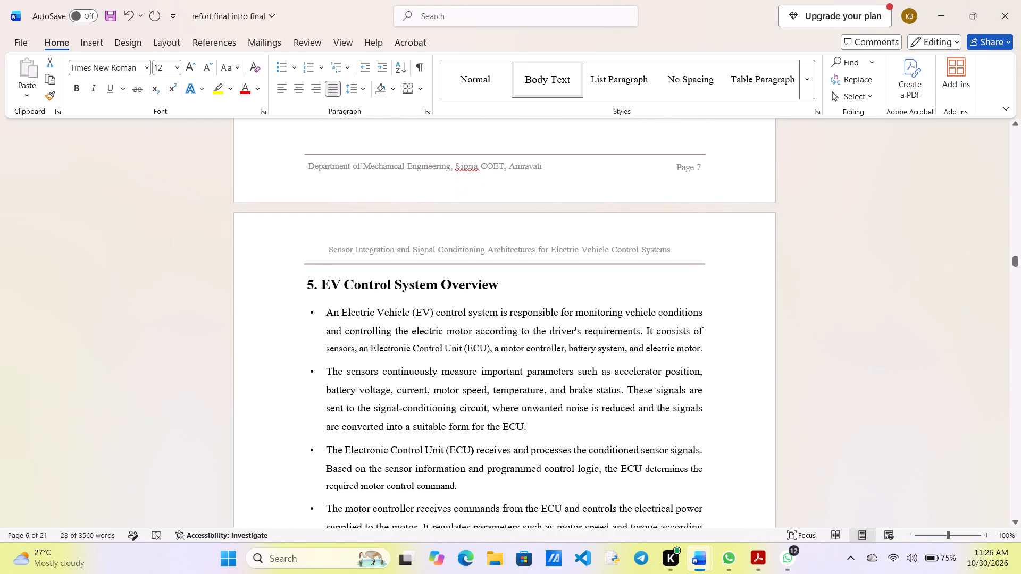
pyautogui.scroll(-3, 298, 372)
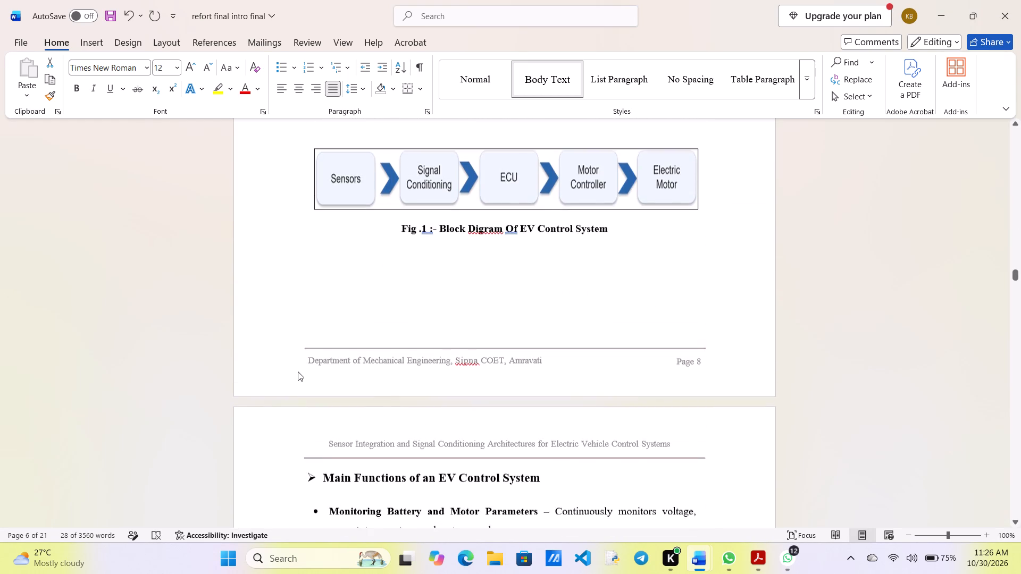
pyautogui.scroll(-5, 298, 372)
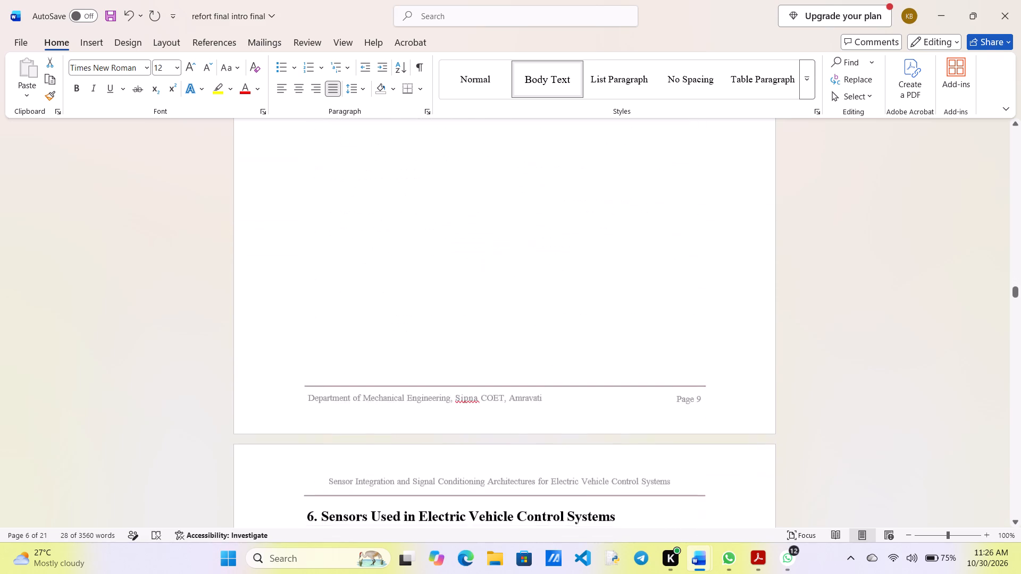
# Review section 6 on the sensors used in EV control systems, including its numbered subheadings and the sensor summary table.
pyautogui.scroll(-1, 298, 372)
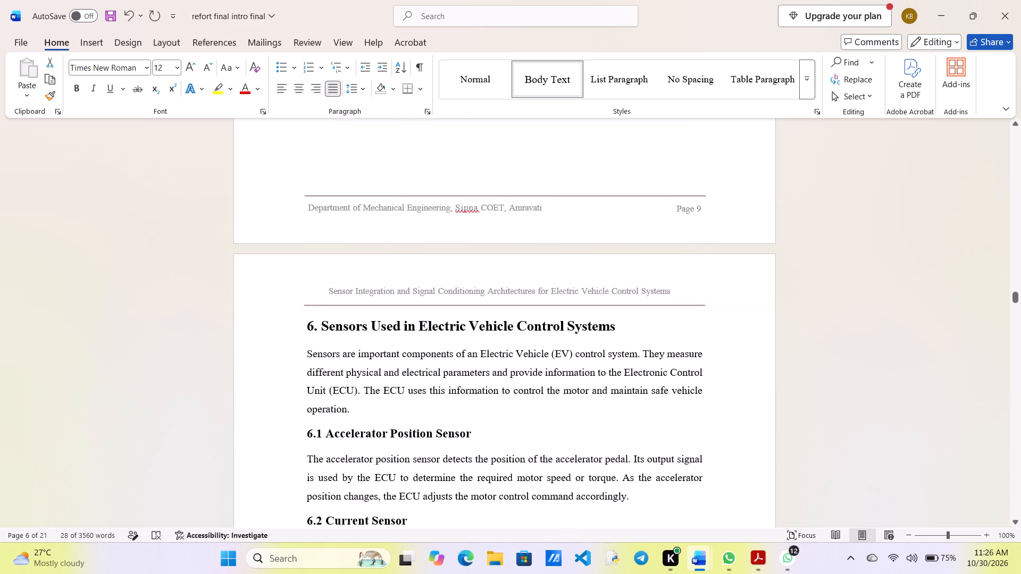
pyautogui.scroll(-4, 298, 372)
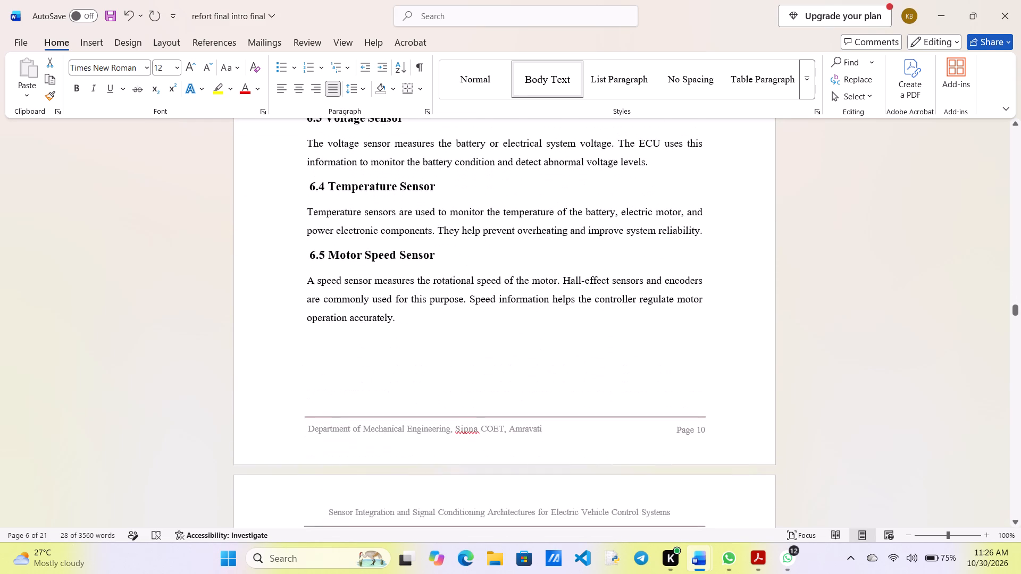
pyautogui.scroll(-3, 298, 372)
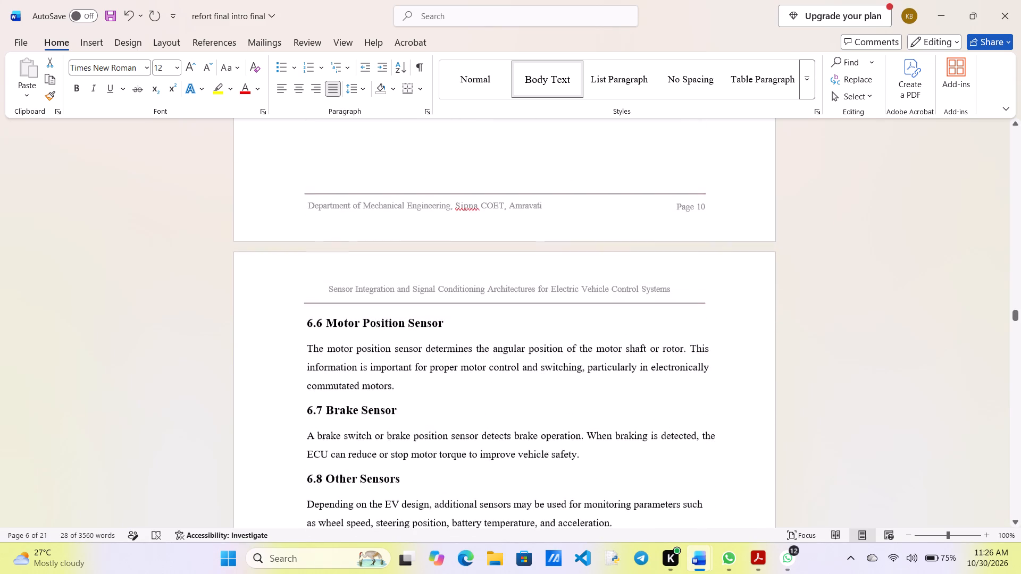
pyautogui.scroll(-1, 298, 372)
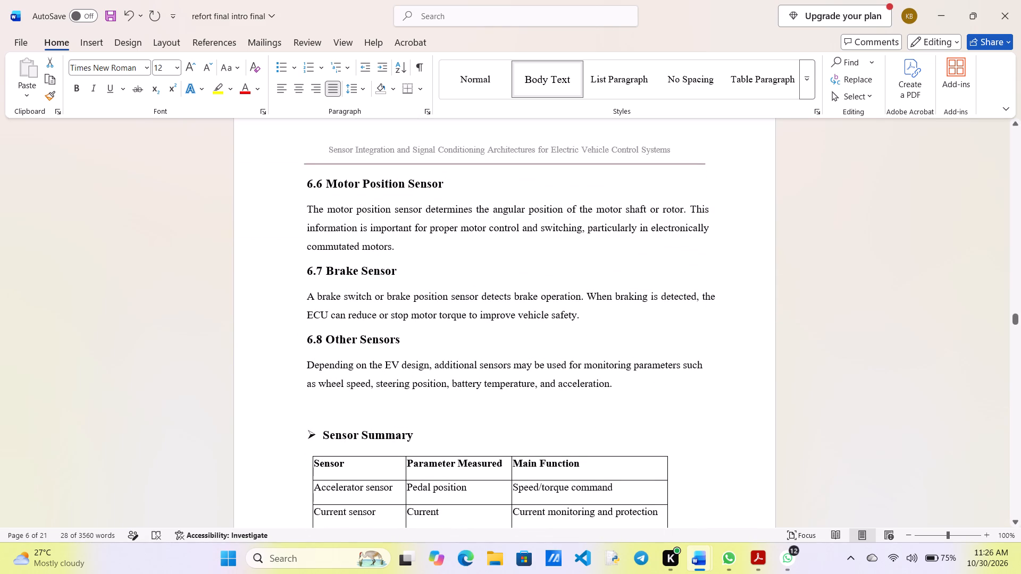
pyautogui.scroll(-1, 408, 339)
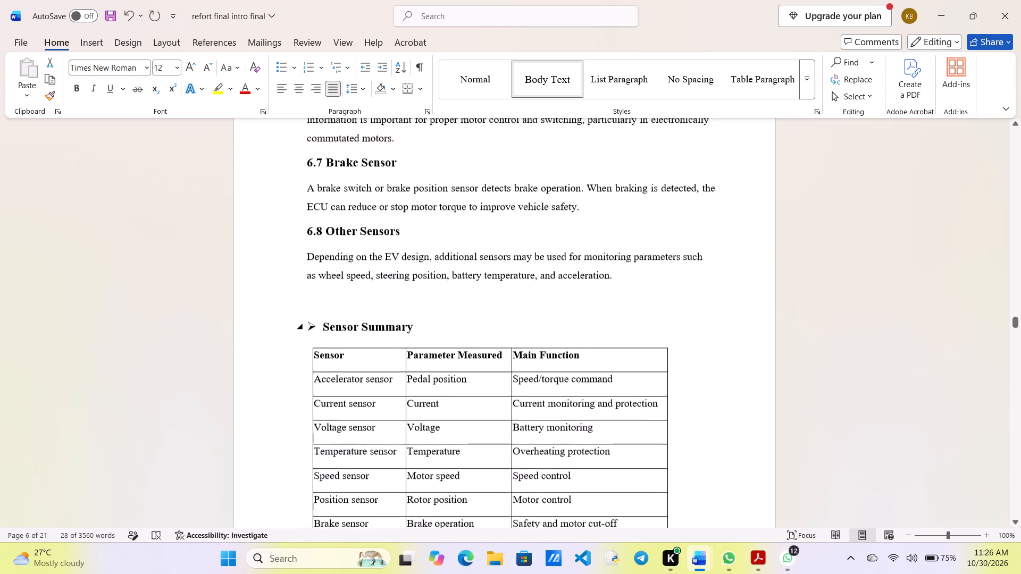
pyautogui.scroll(-3, 408, 339)
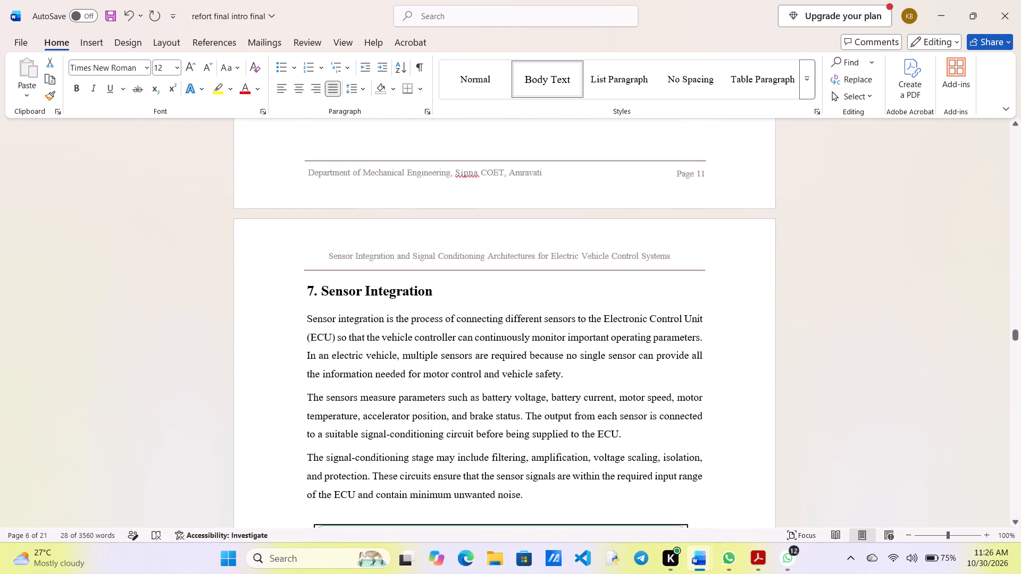
# Review section 7 on sensor integration and the opening pages of section 8 on signal conditioning for consistent formatting.
pyautogui.scroll(-3, 408, 339)
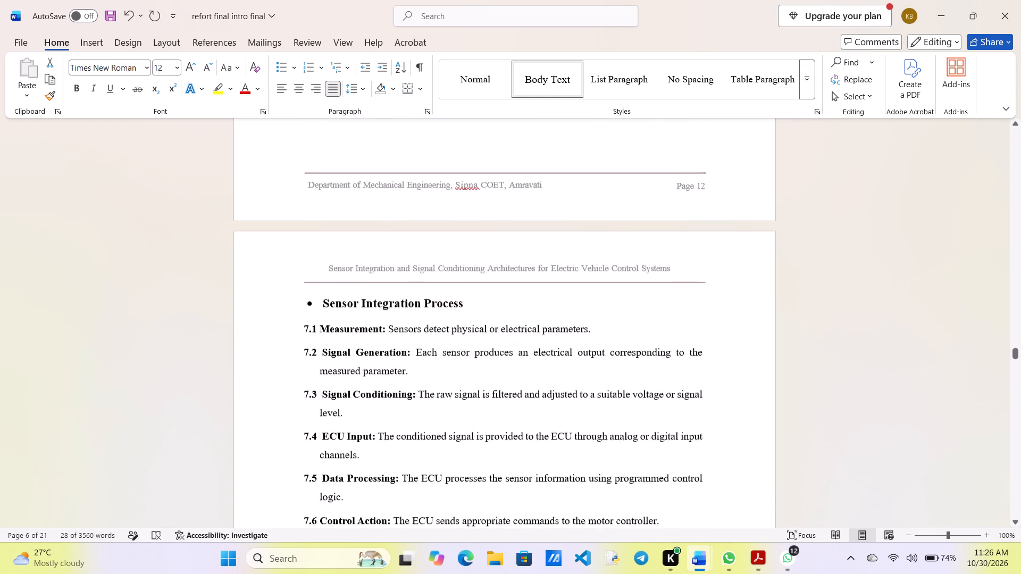
pyautogui.scroll(-3, 408, 339)
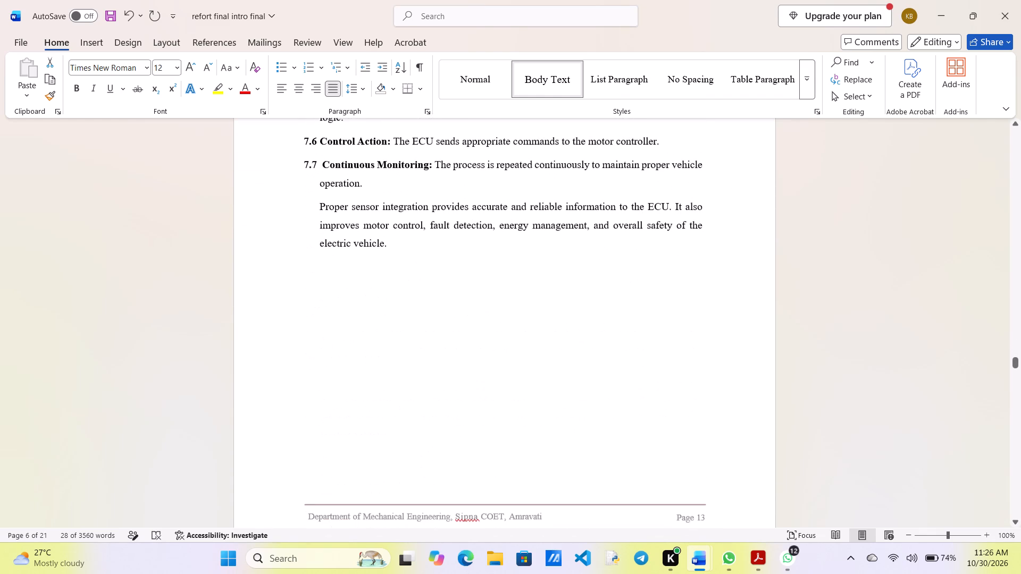
pyautogui.scroll(-3, 408, 339)
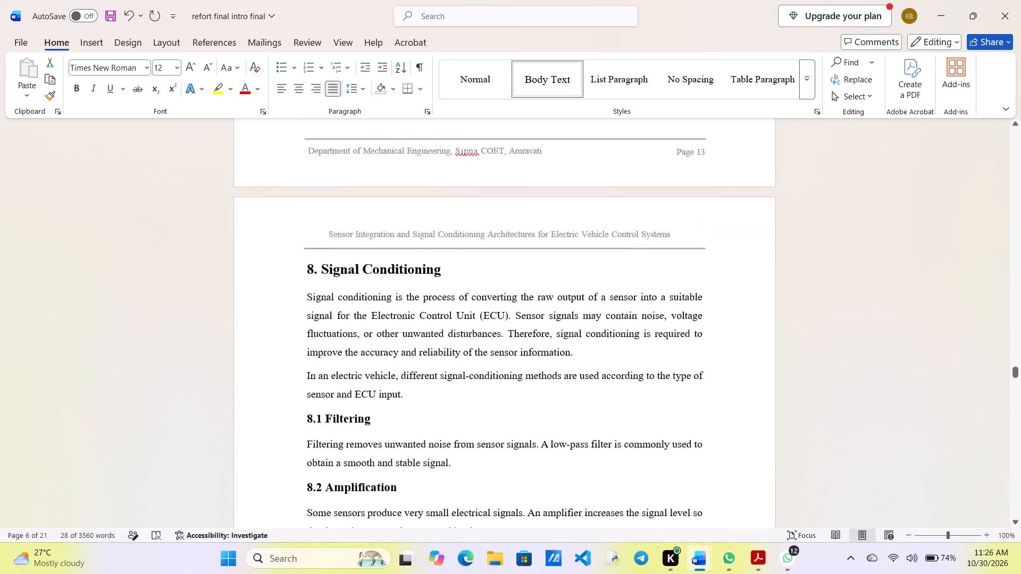
pyautogui.scroll(-6, 408, 339)
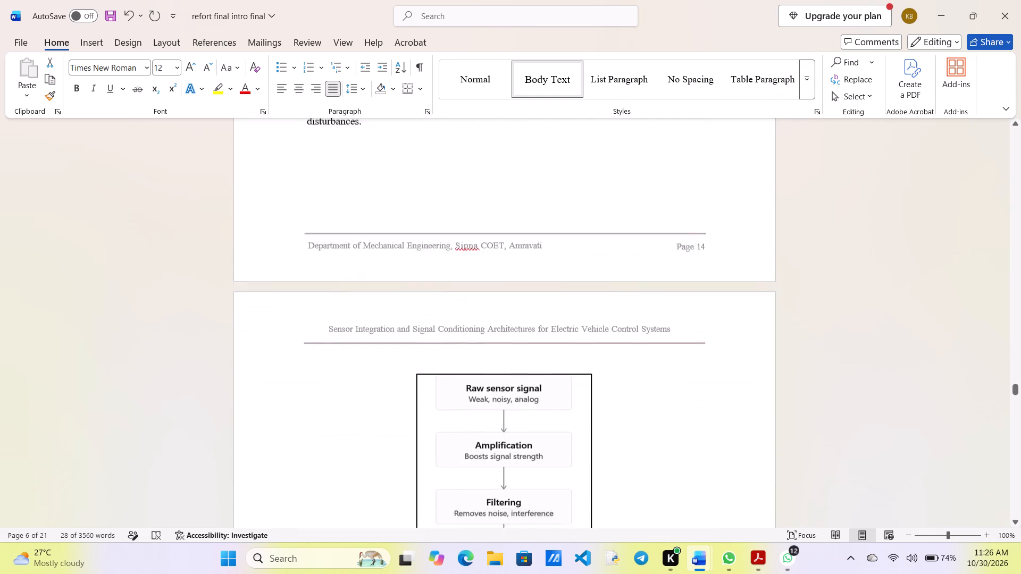
# Increase the "Importance of Signal Conditioning" subheading below the Fig. 3 caption to 14 pt.
pyautogui.scroll(-5, 408, 339)
pyautogui.moveTo(481, 201); pyautogui.dragTo(438, 205)
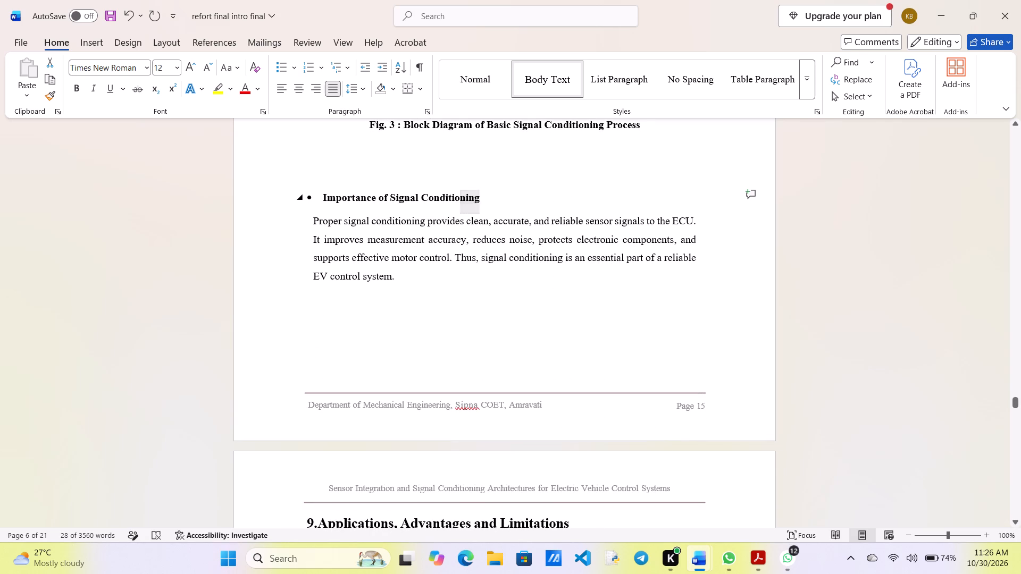
pyautogui.moveTo(438, 205); pyautogui.dragTo(305, 201)
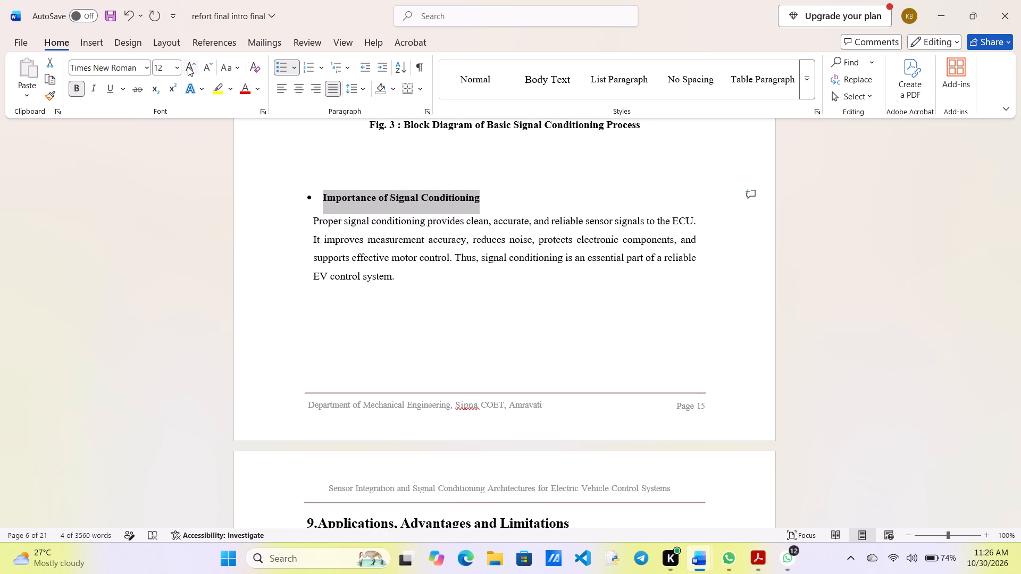
pyautogui.click(188, 67)
# Review sections 9 and 10, covering applications, advantages, limitations and future scope, for consistent headings and layout.
pyautogui.scroll(-1, 366, 394)
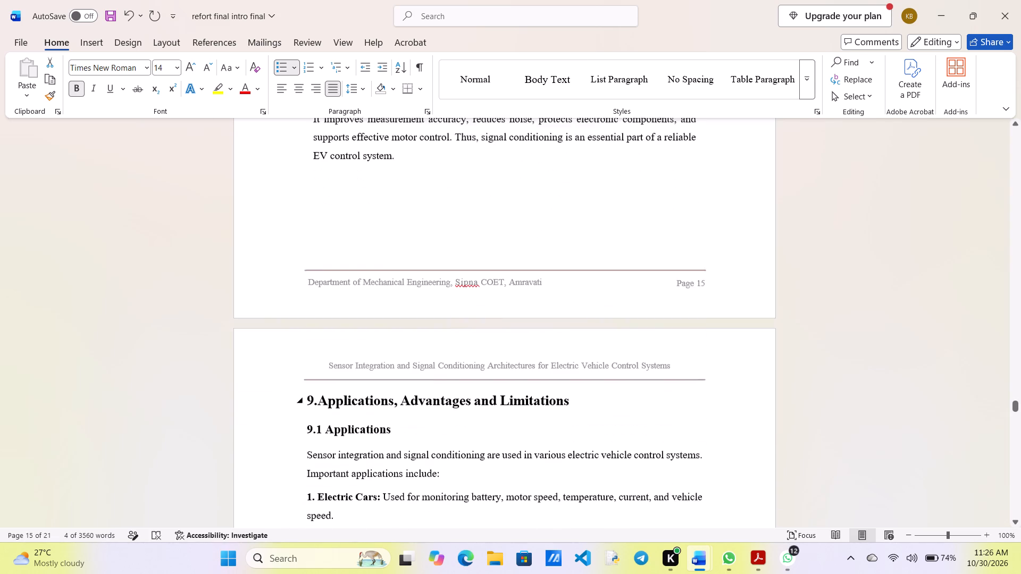
pyautogui.scroll(-4, 366, 394)
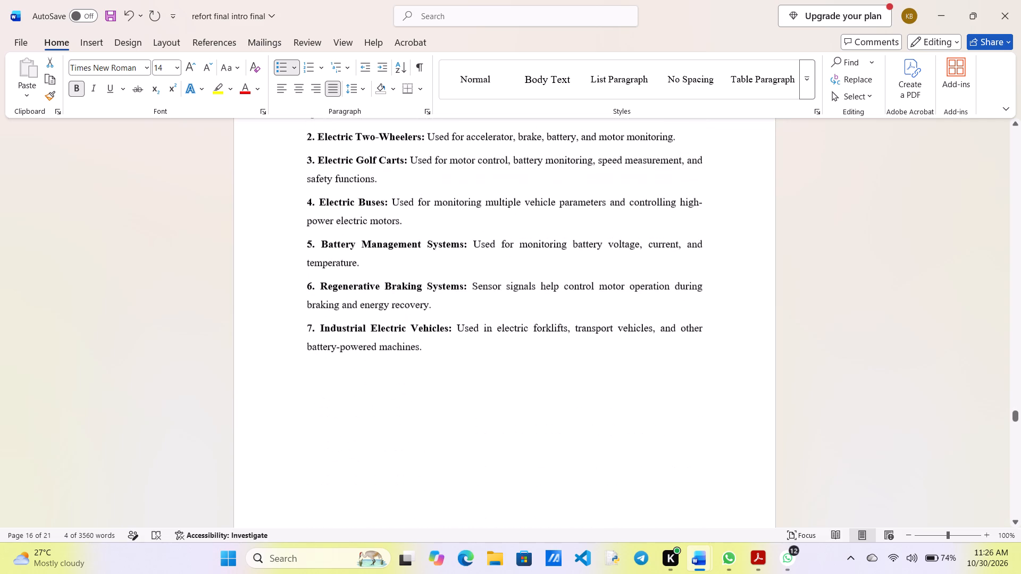
pyautogui.scroll(-3, 366, 394)
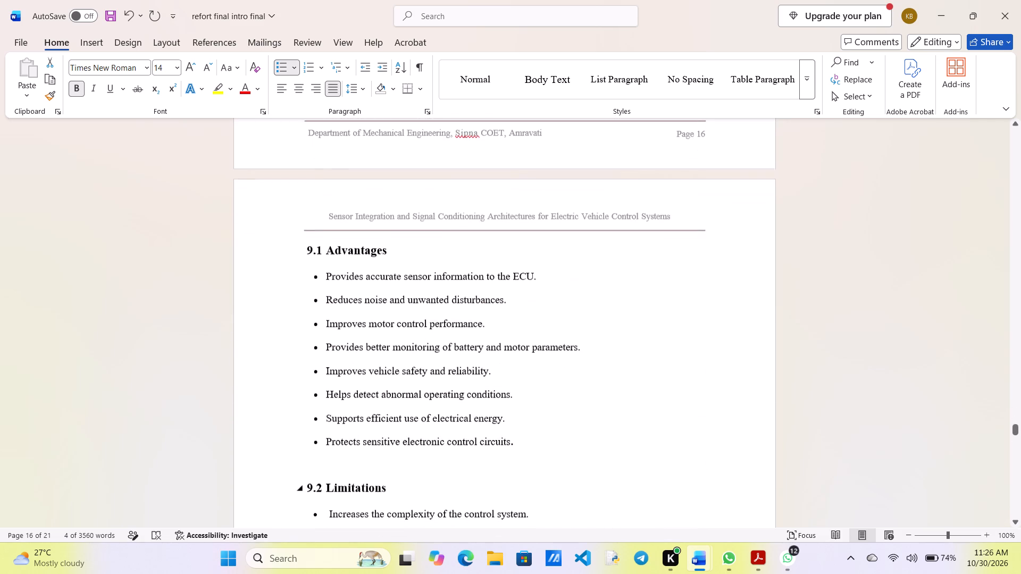
pyautogui.scroll(-4, 366, 394)
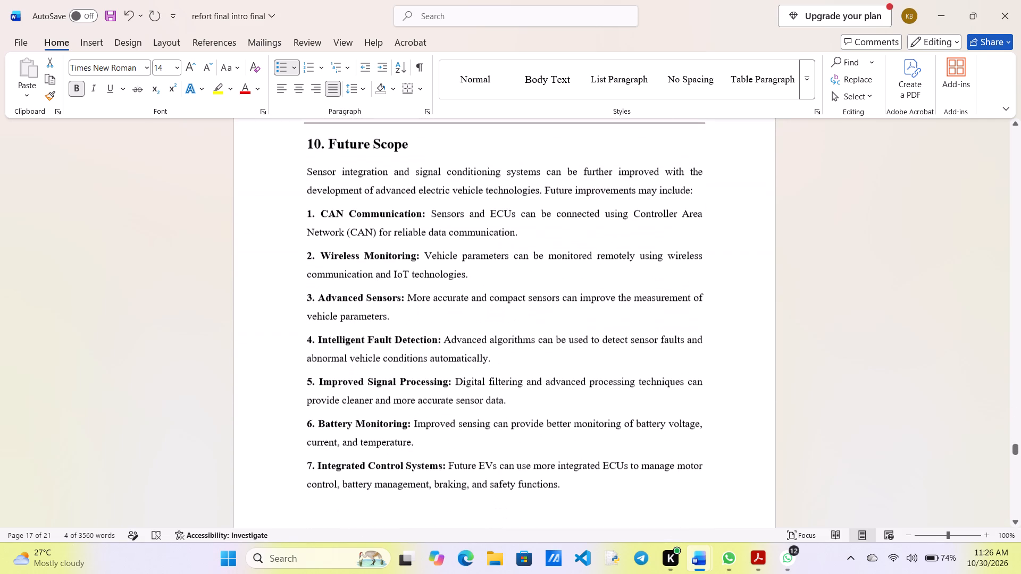
pyautogui.scroll(-5, 366, 394)
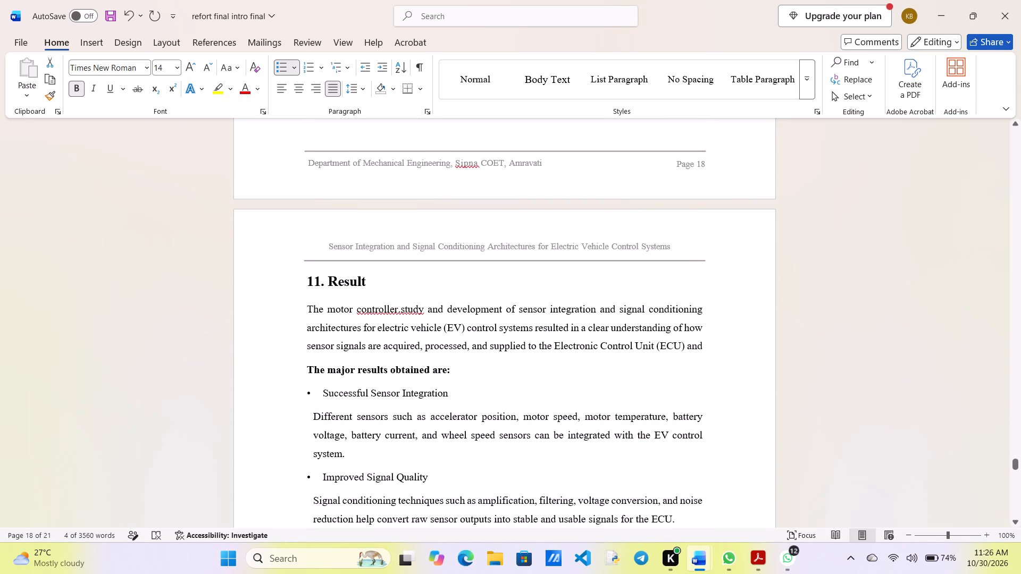
# Insert a space between "controller" and ".study" in the first sentence of section 11, Result.
pyautogui.scroll(-1, 366, 394)
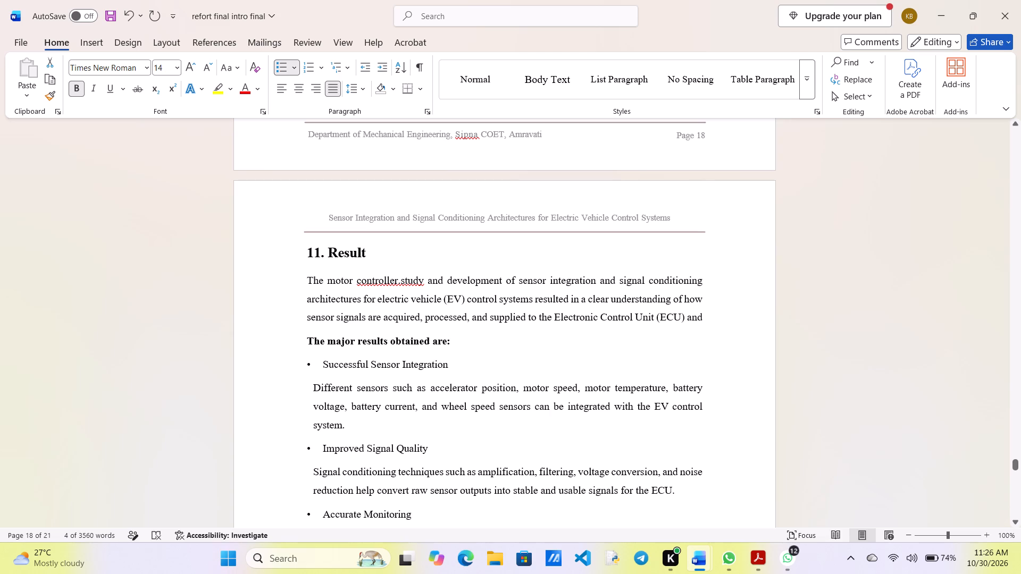
pyautogui.click(399, 279)
pyautogui.press('space')
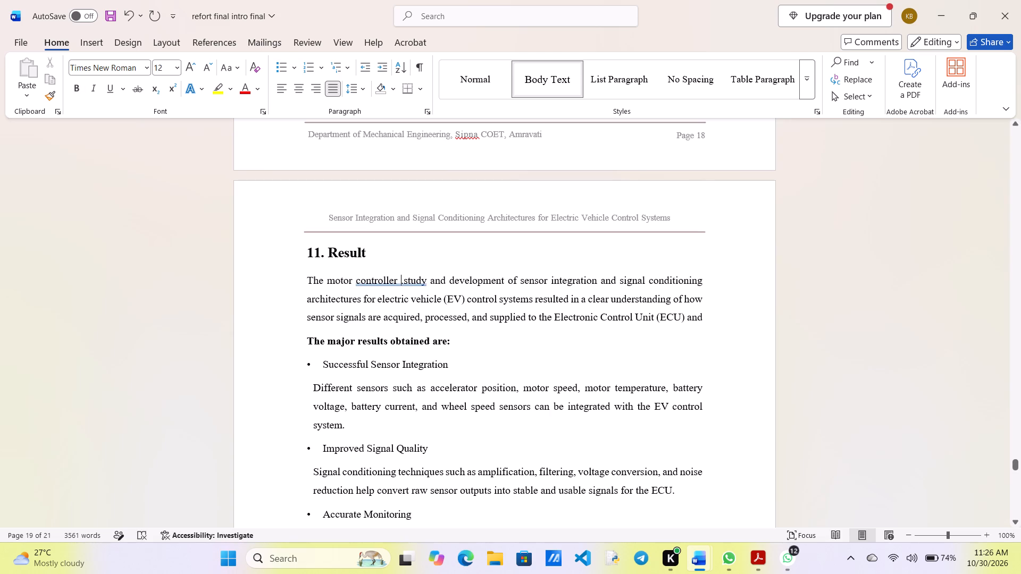
# Increase the "The major results obtained are:" line in the Result section to 14 pt.
pyautogui.scroll(-1, 397, 291)
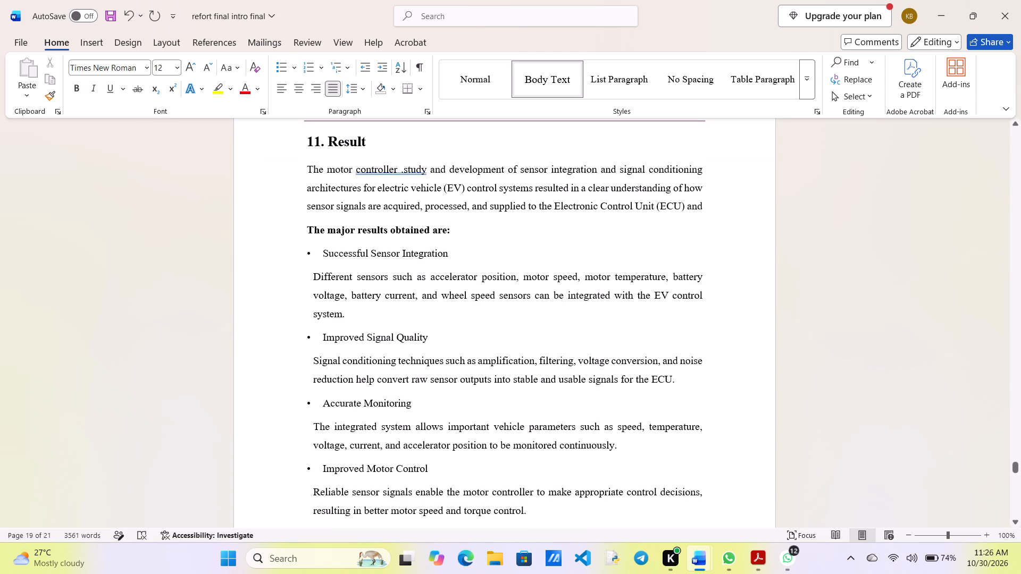
pyautogui.moveTo(447, 229); pyautogui.dragTo(309, 238)
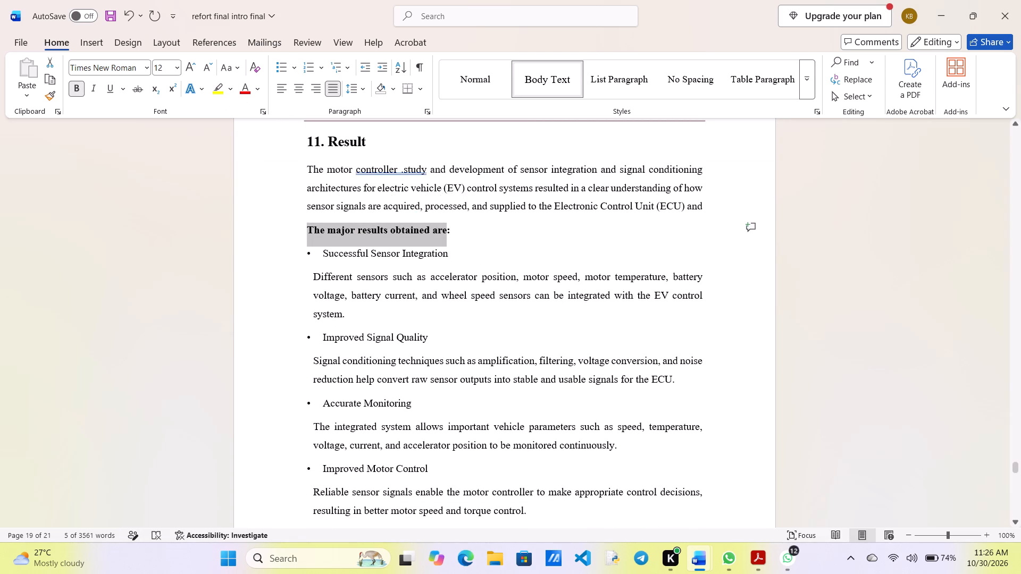
pyautogui.click(481, 226)
pyautogui.moveTo(481, 226); pyautogui.dragTo(287, 242)
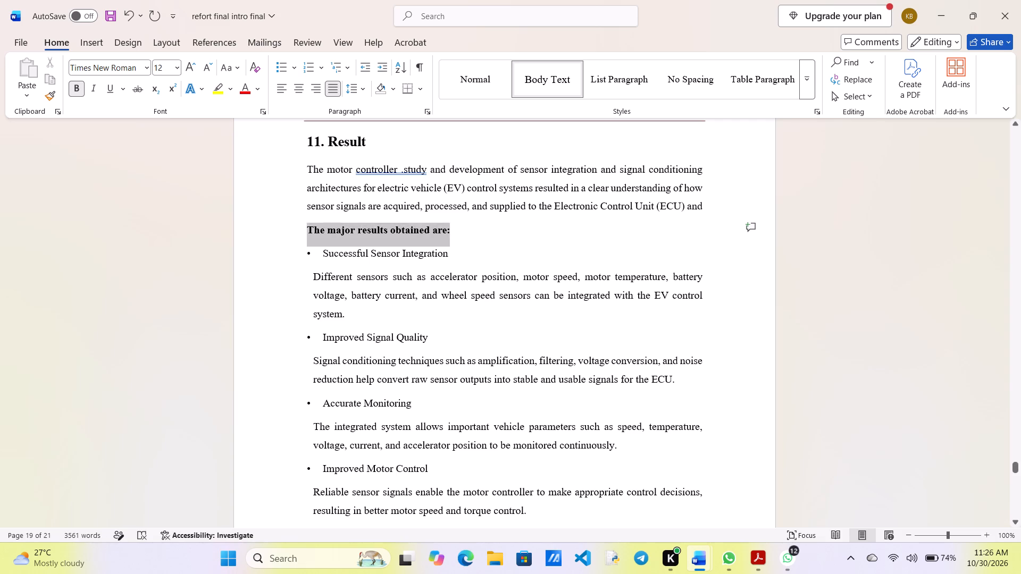
pyautogui.moveTo(287, 242); pyautogui.dragTo(288, 243)
pyautogui.click(195, 68)
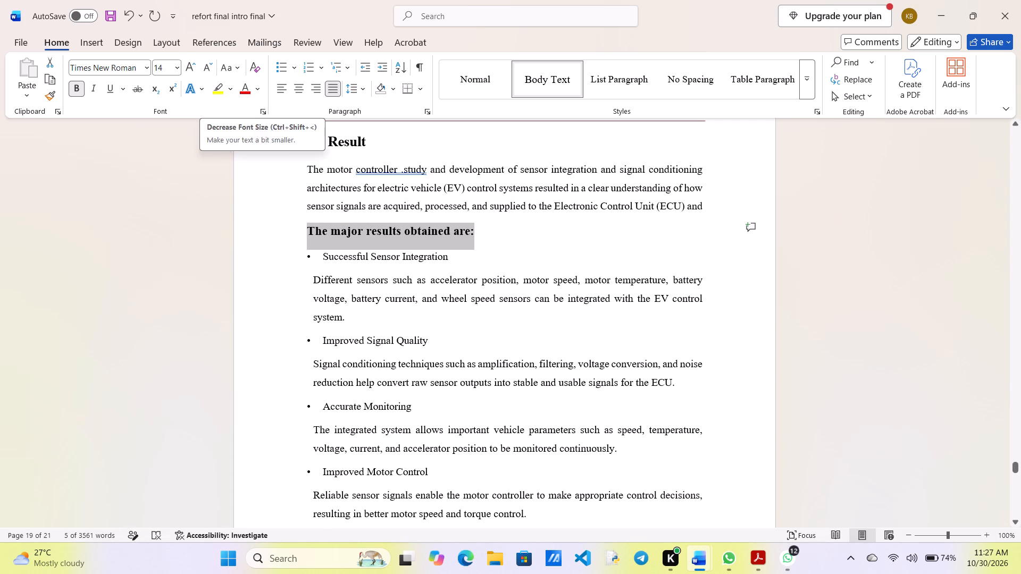
# Review the rest of the results, the concluding page and the references list for consistent formatting.
pyautogui.scroll(-2, 293, 312)
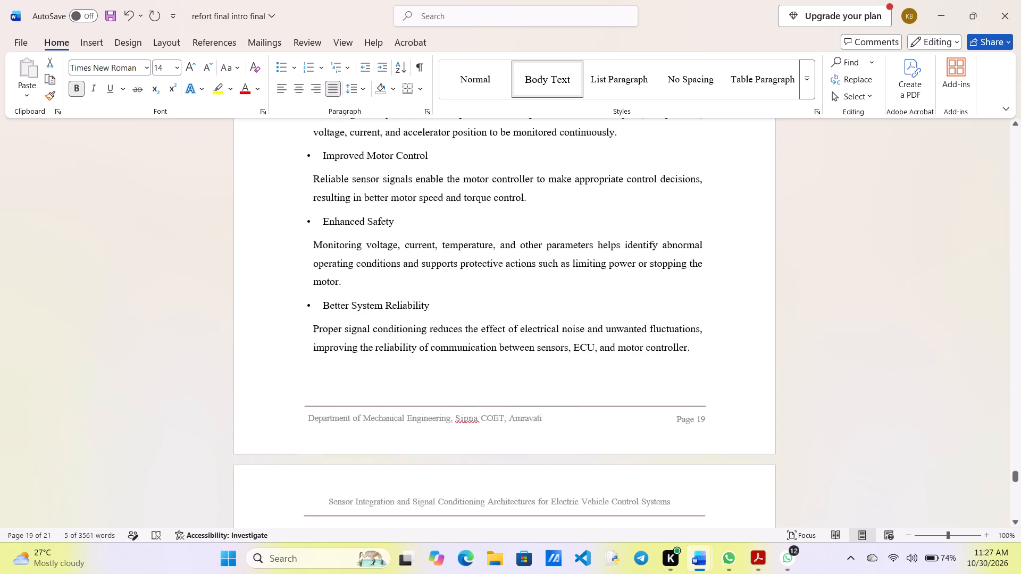
pyautogui.scroll(-5, 293, 312)
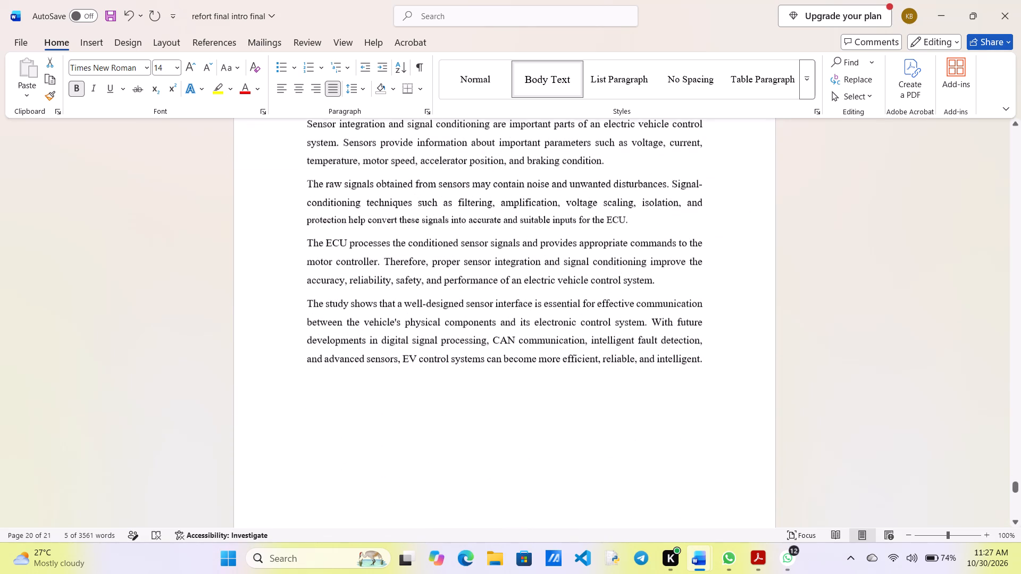
pyautogui.scroll(-3, 293, 312)
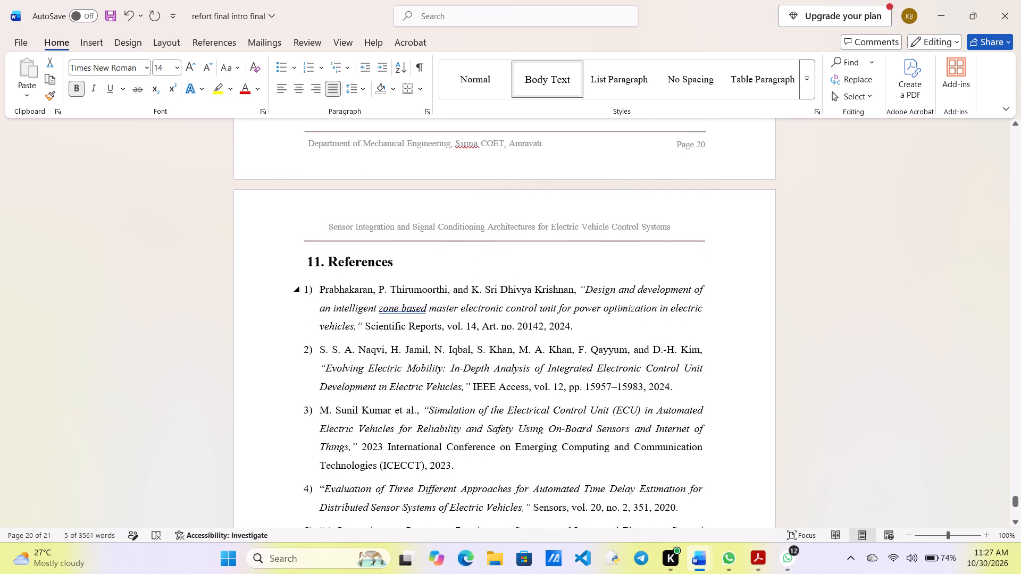
pyautogui.click(293, 312)
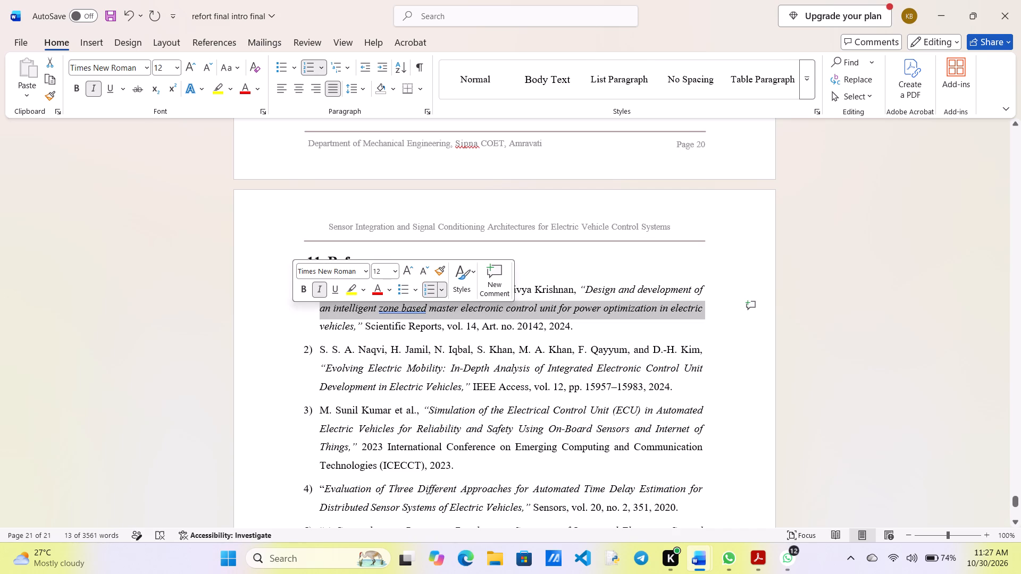
pyautogui.scroll(-1, 367, 382)
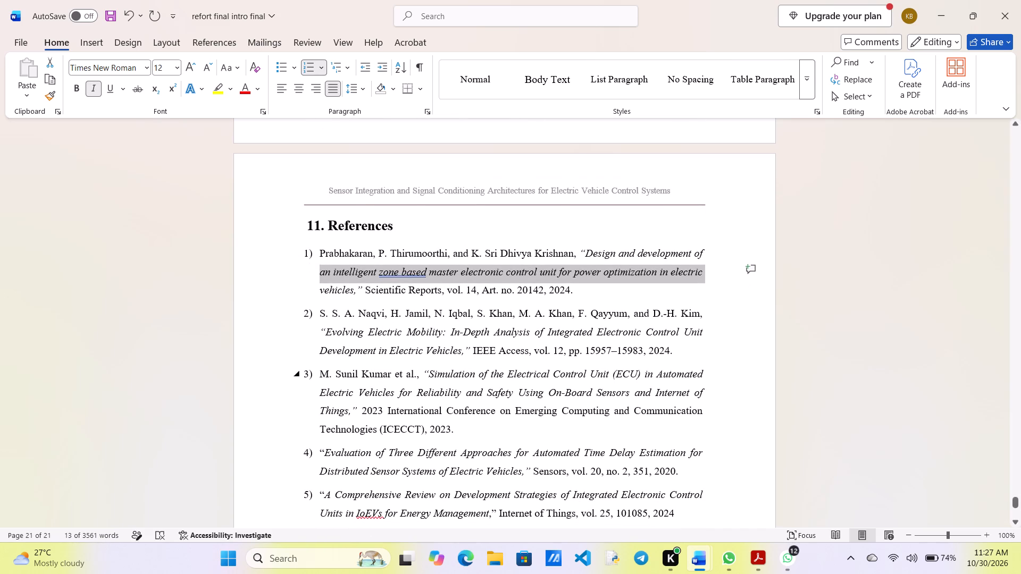
pyautogui.scroll(-2, 367, 382)
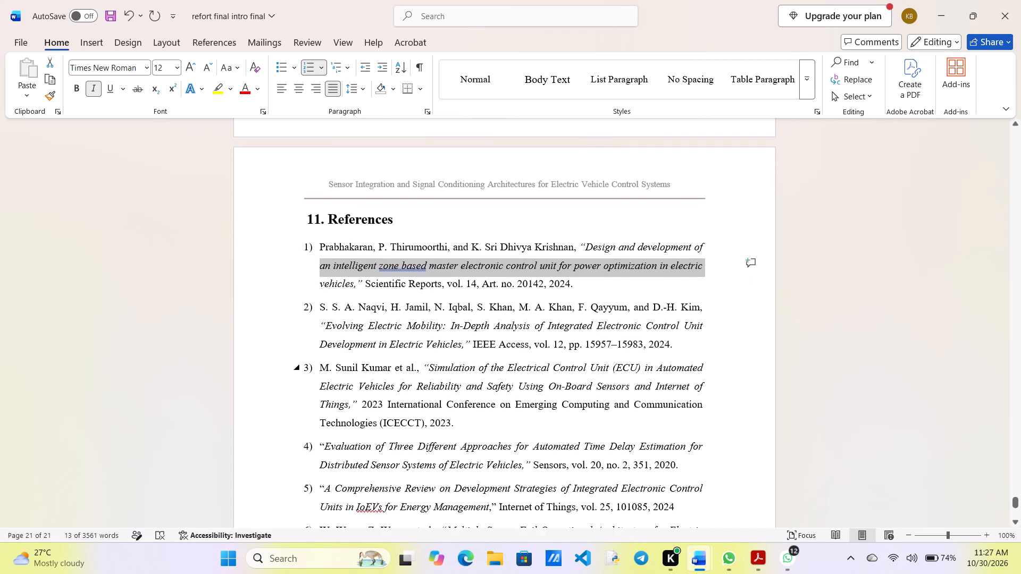
# Examine the entries of the References list through the end of the last page for consistent formatting.
pyautogui.scroll(-1, 367, 382)
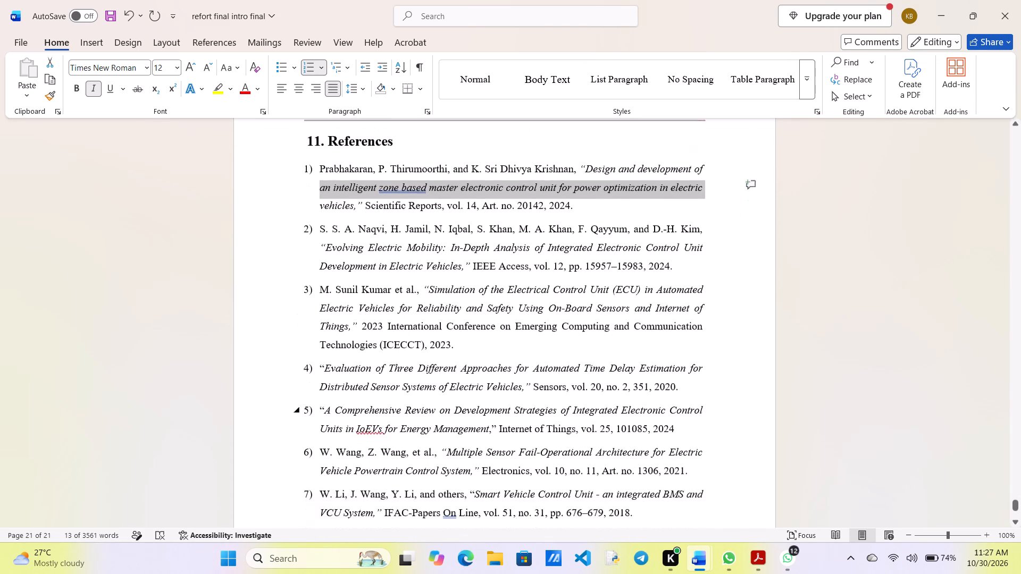
pyautogui.scroll(-2, 367, 382)
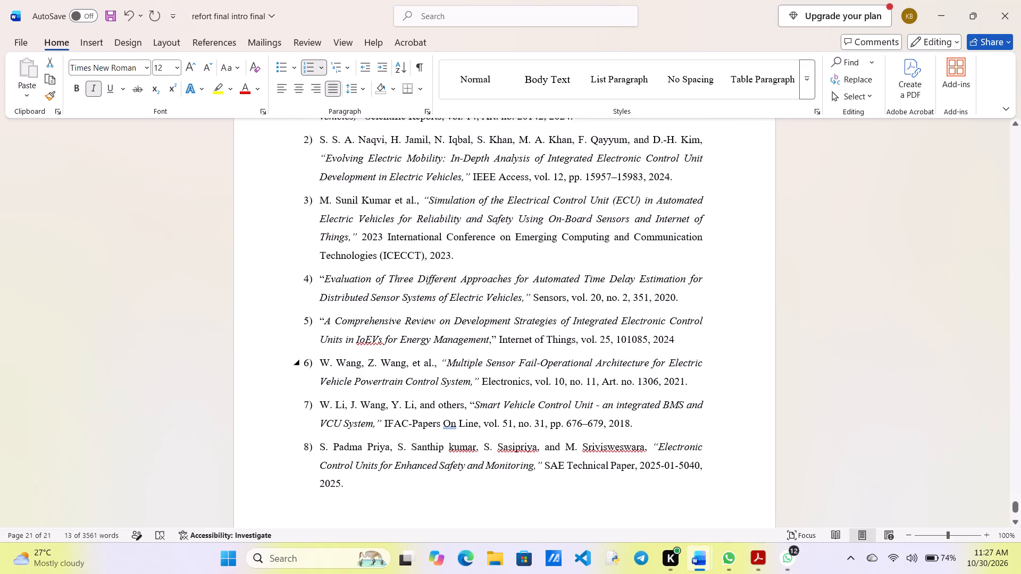
pyautogui.scroll(-1, 367, 382)
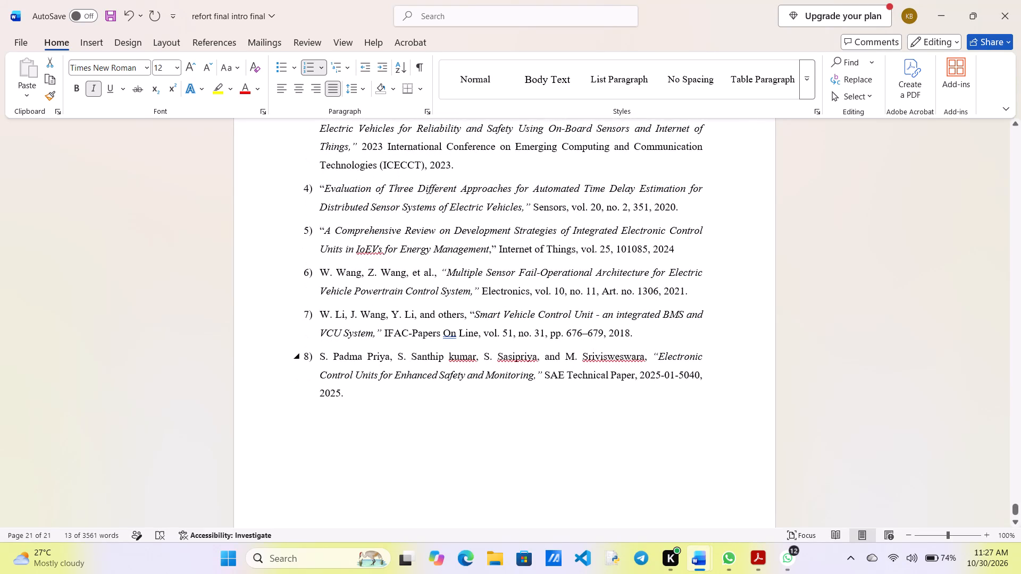
pyautogui.scroll(-2, 367, 382)
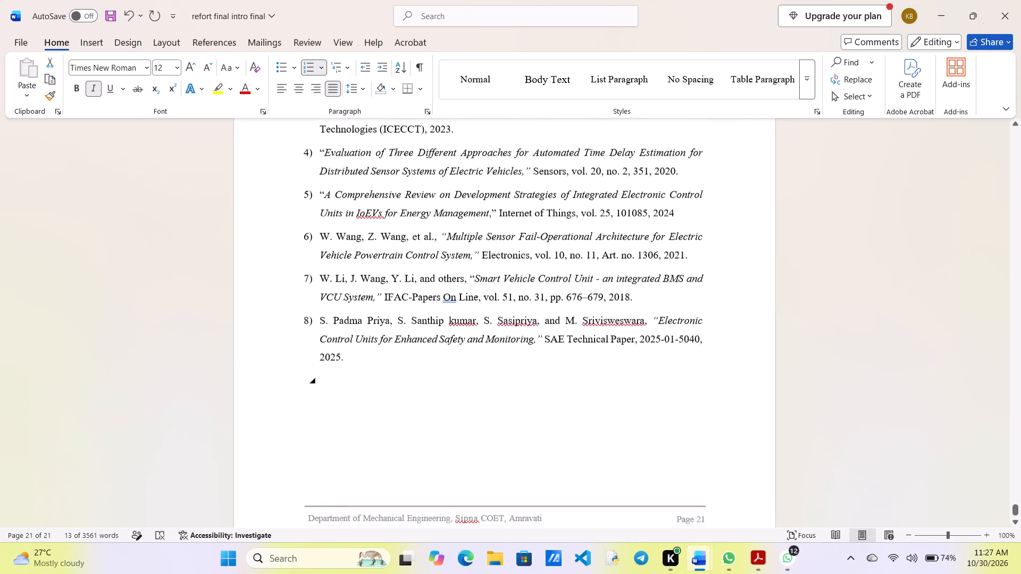
pyautogui.scroll(-1, 367, 382)
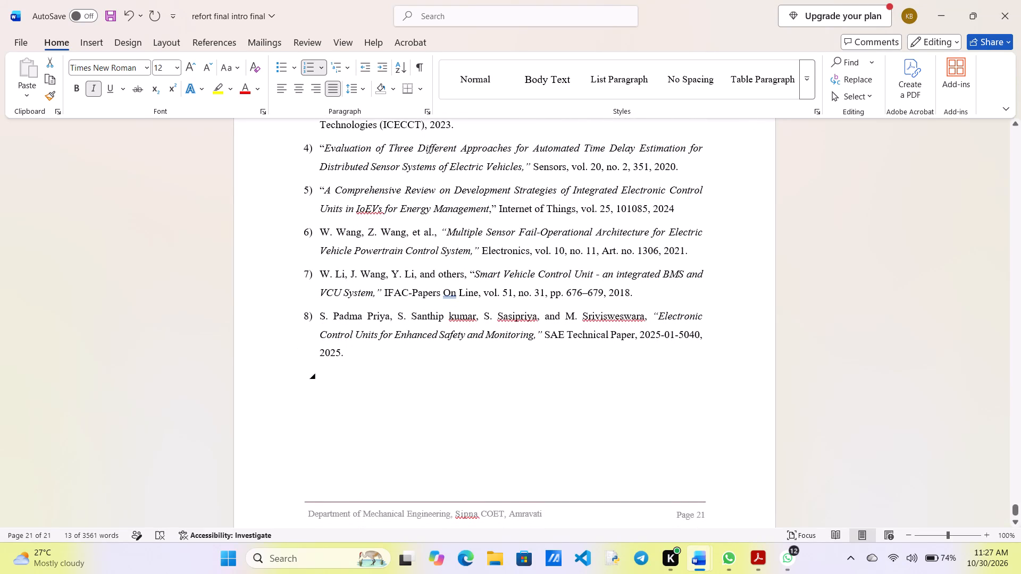
pyautogui.scroll(-3, 367, 382)
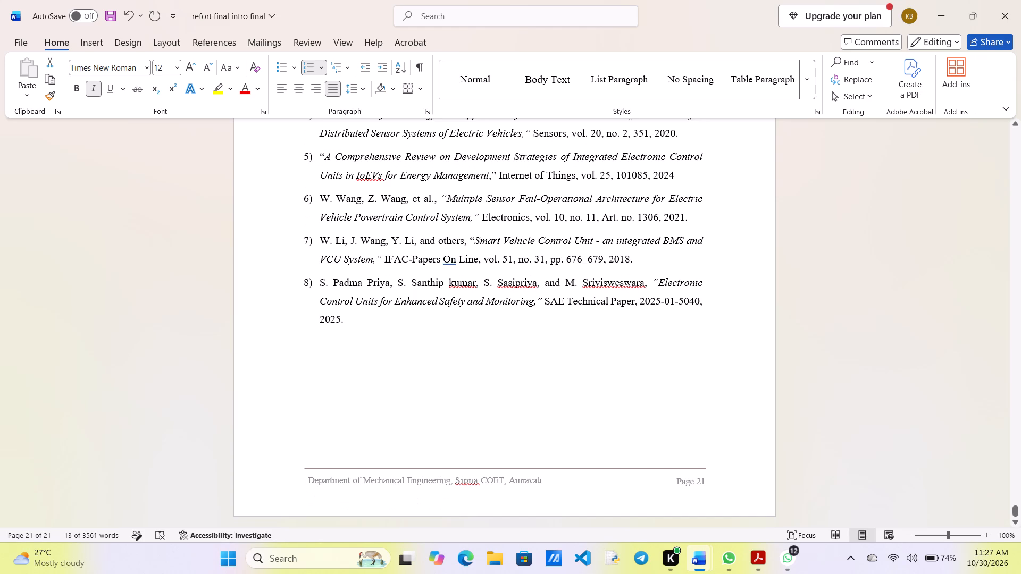
# Recheck the pages from the end of the report back to section 6 for consistent paragraph alignment and layout.
pyautogui.scroll(10, 367, 382)
pyautogui.scroll(13, 367, 382)
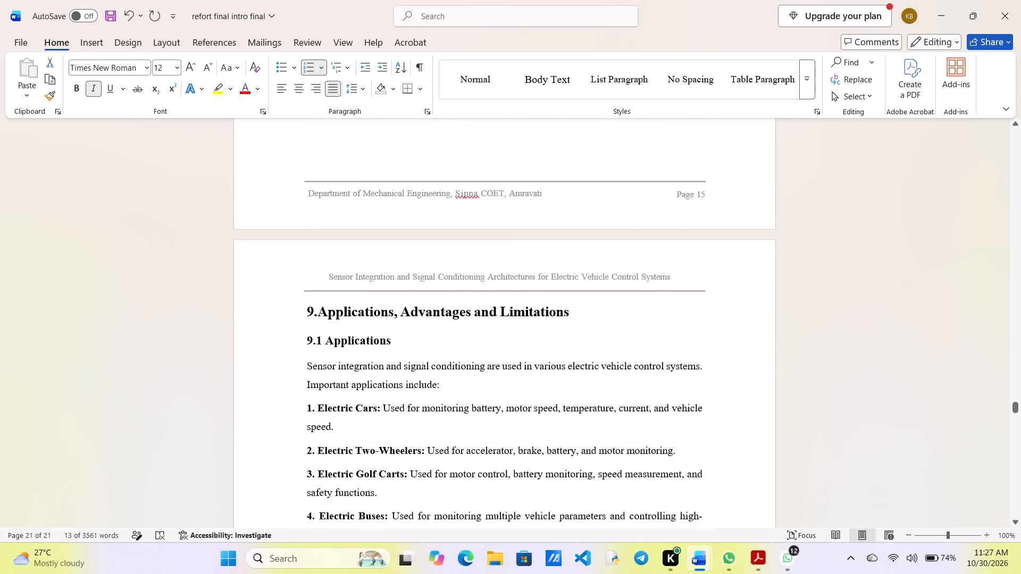
pyautogui.scroll(8, 367, 382)
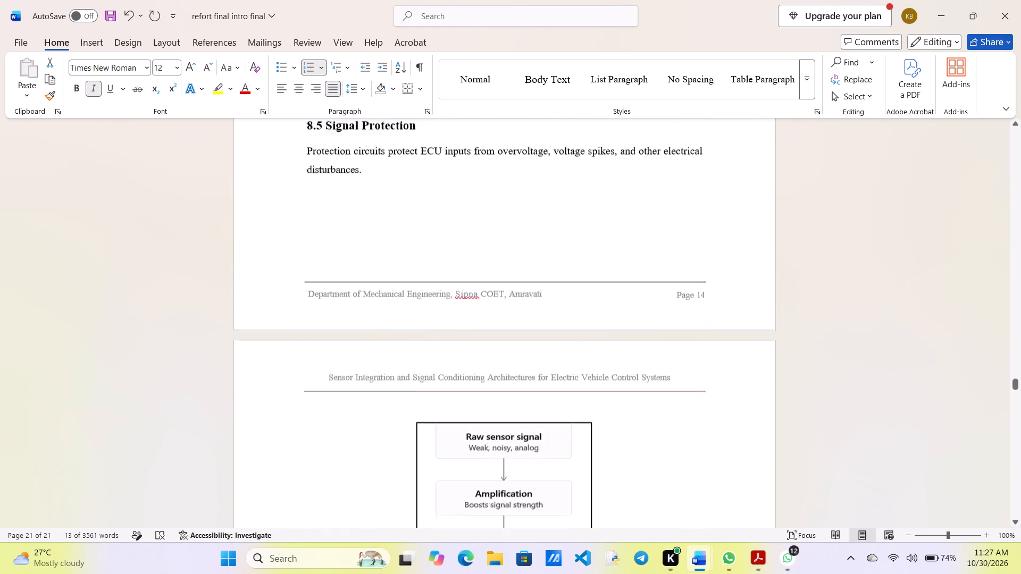
pyautogui.scroll(8, 367, 382)
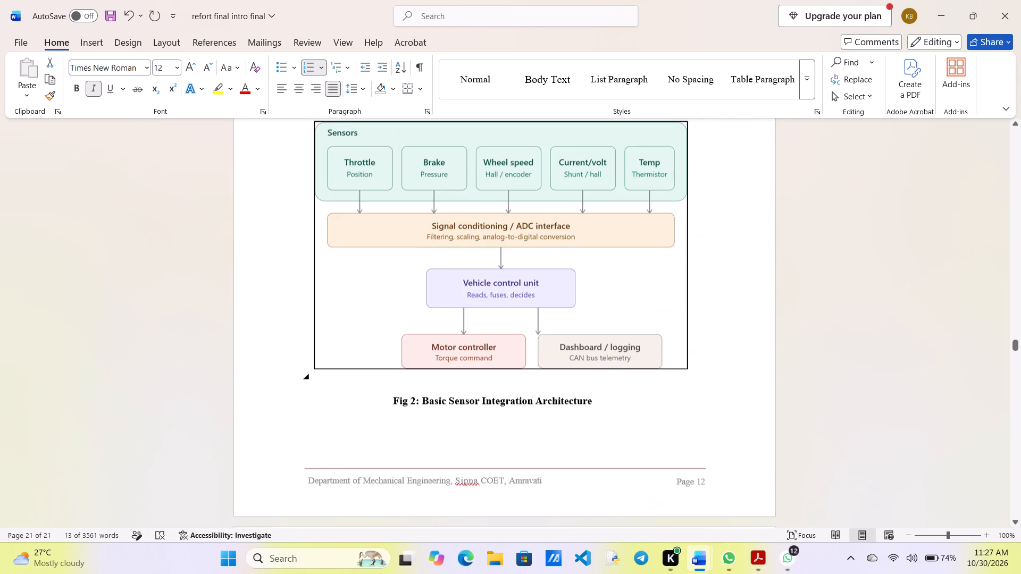
pyautogui.scroll(4, 367, 382)
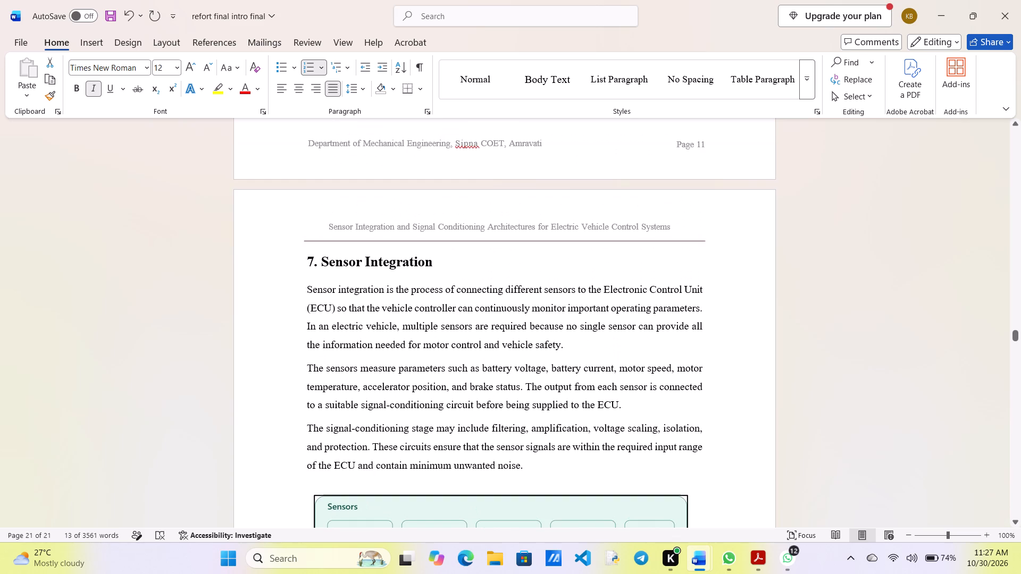
pyautogui.scroll(4, 367, 382)
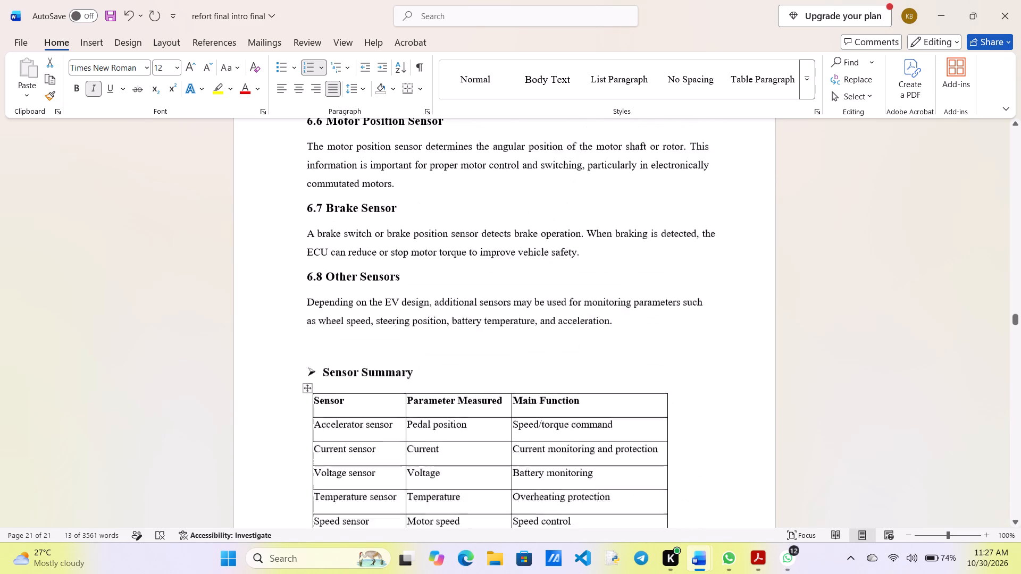
pyautogui.scroll(1, 367, 382)
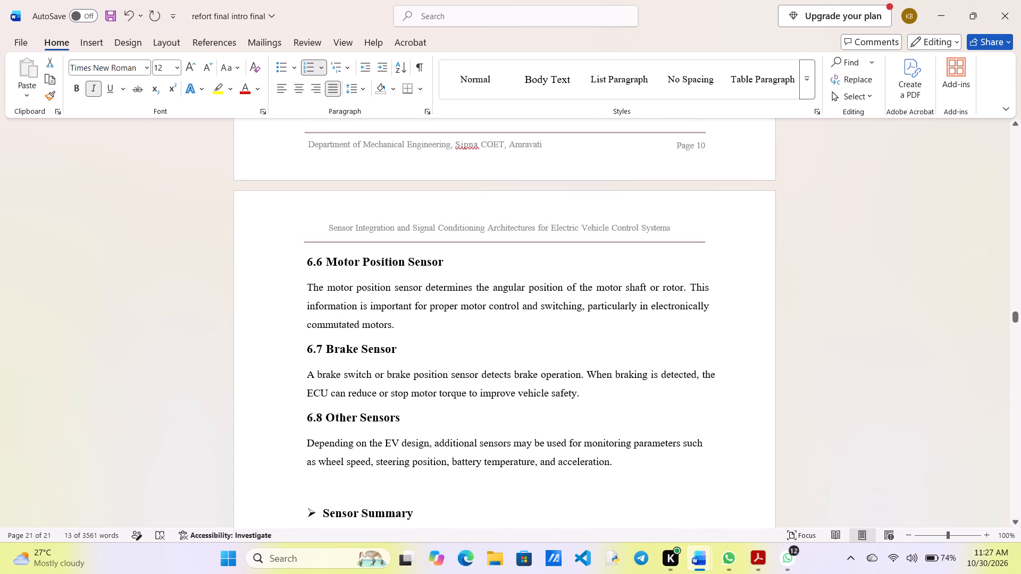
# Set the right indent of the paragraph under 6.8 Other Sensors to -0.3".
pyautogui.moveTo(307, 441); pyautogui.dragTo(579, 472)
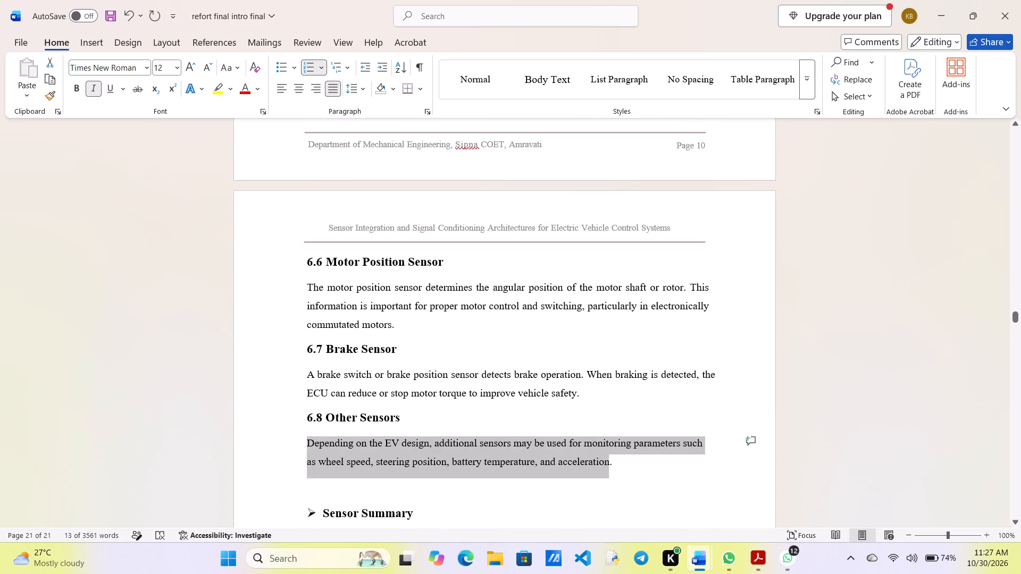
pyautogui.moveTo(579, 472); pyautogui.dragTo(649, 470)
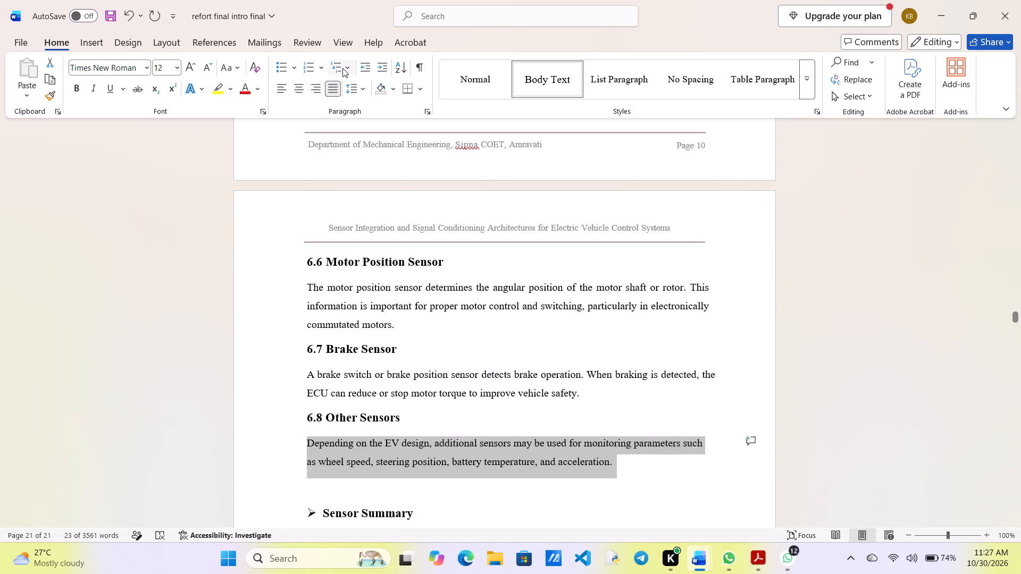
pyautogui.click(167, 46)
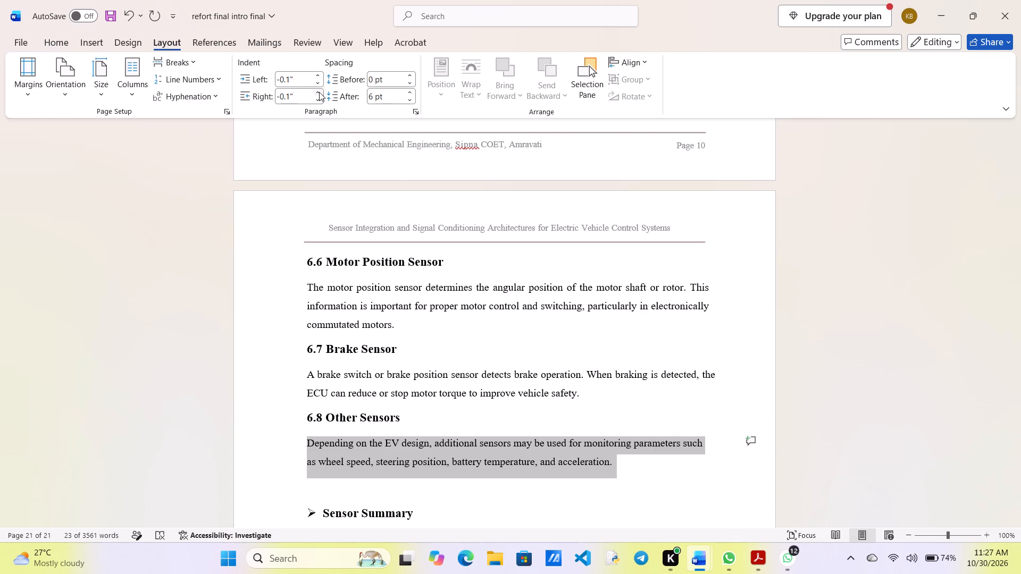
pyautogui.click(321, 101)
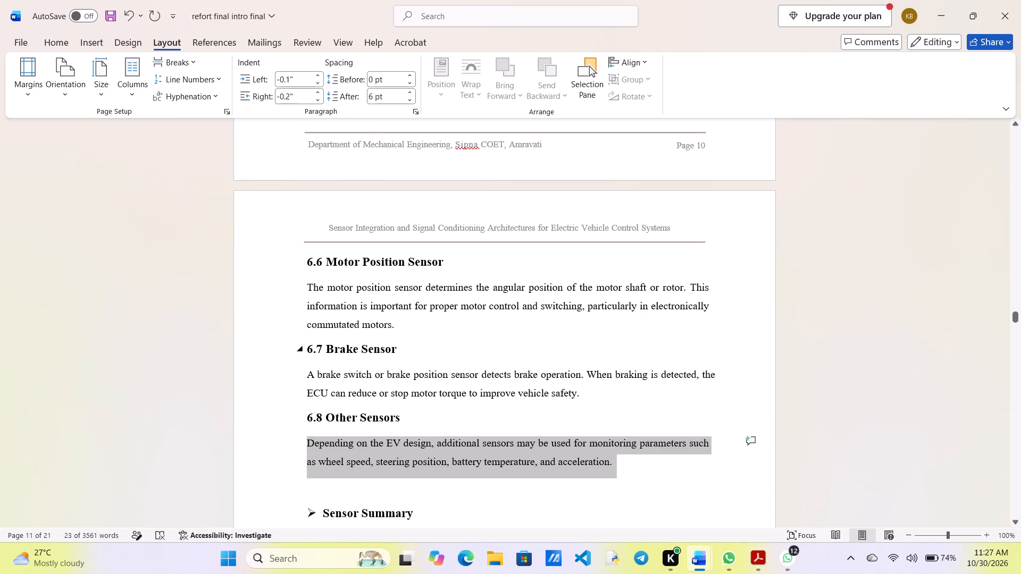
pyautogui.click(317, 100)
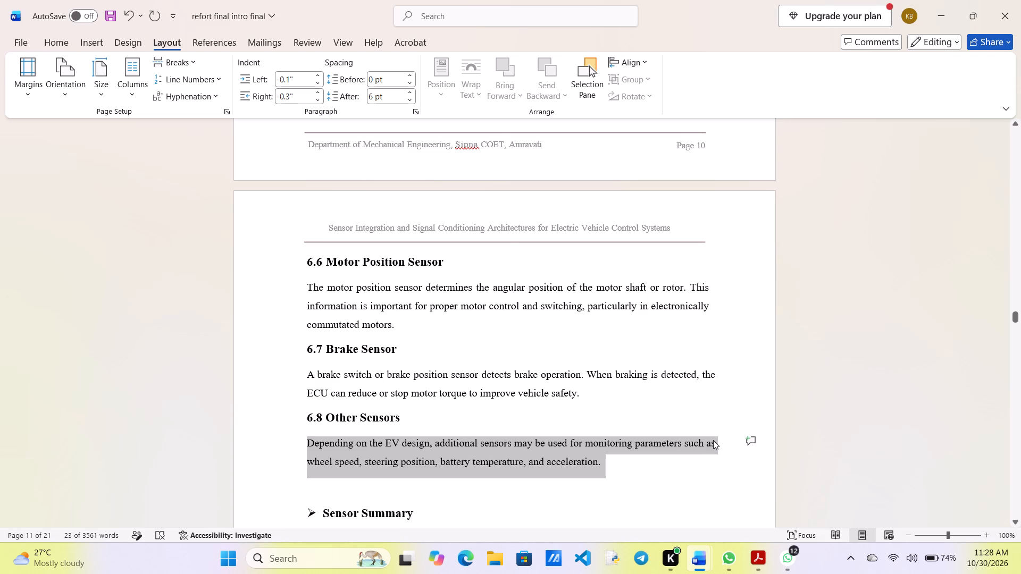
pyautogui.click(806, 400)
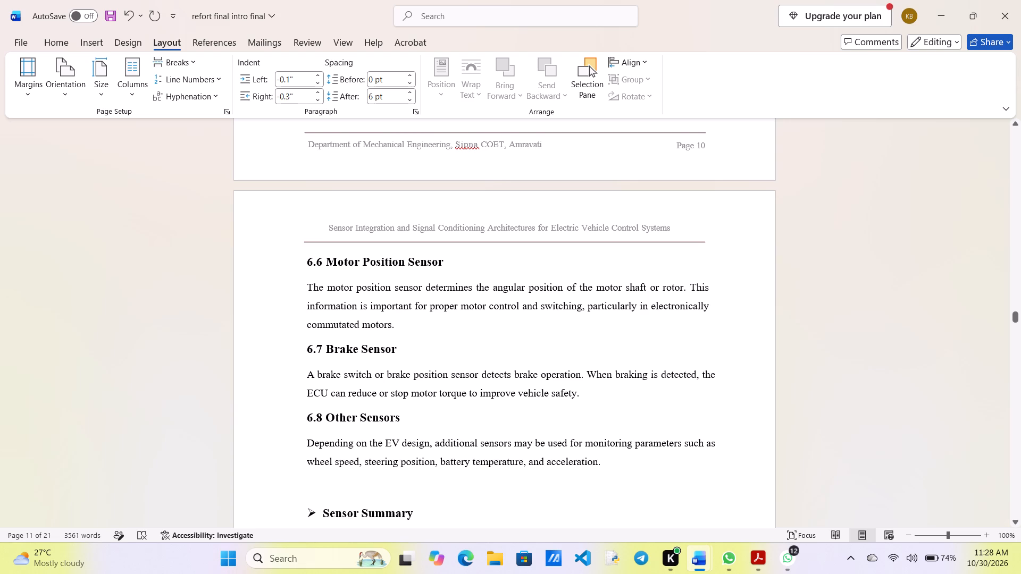
# Compare the neighbouring section 6 paragraphs and set the right indent of the 6.8 Other Sensors paragraph to -0.2".
pyautogui.scroll(4, 715, 443)
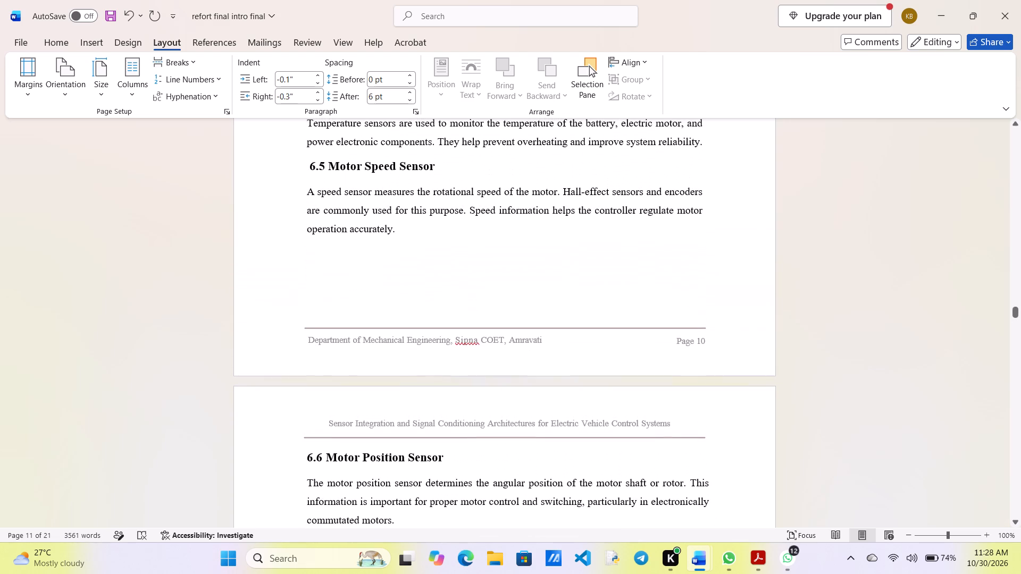
pyautogui.scroll(-1, 715, 443)
pyautogui.scroll(1, 715, 443)
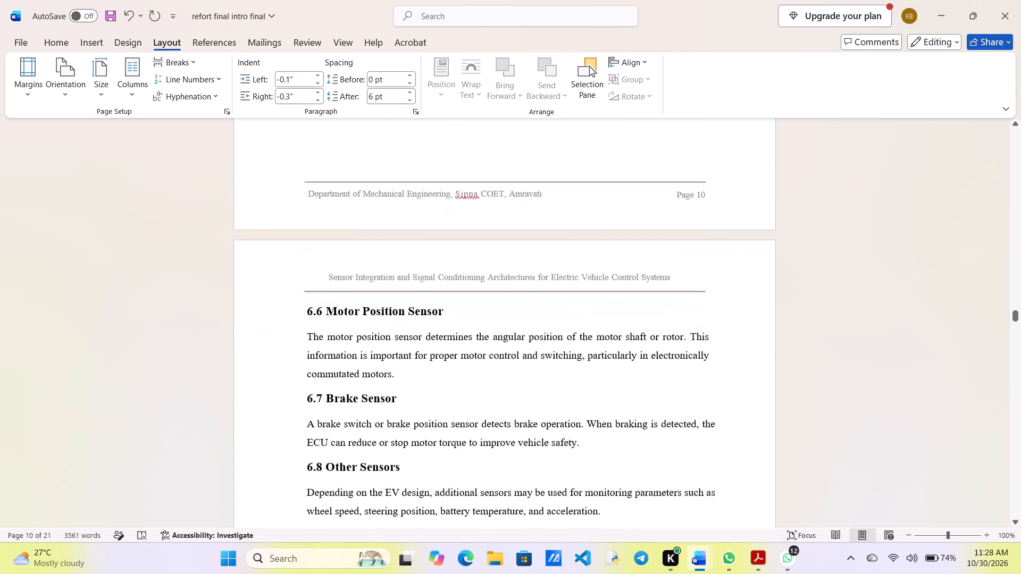
pyautogui.scroll(1, 715, 443)
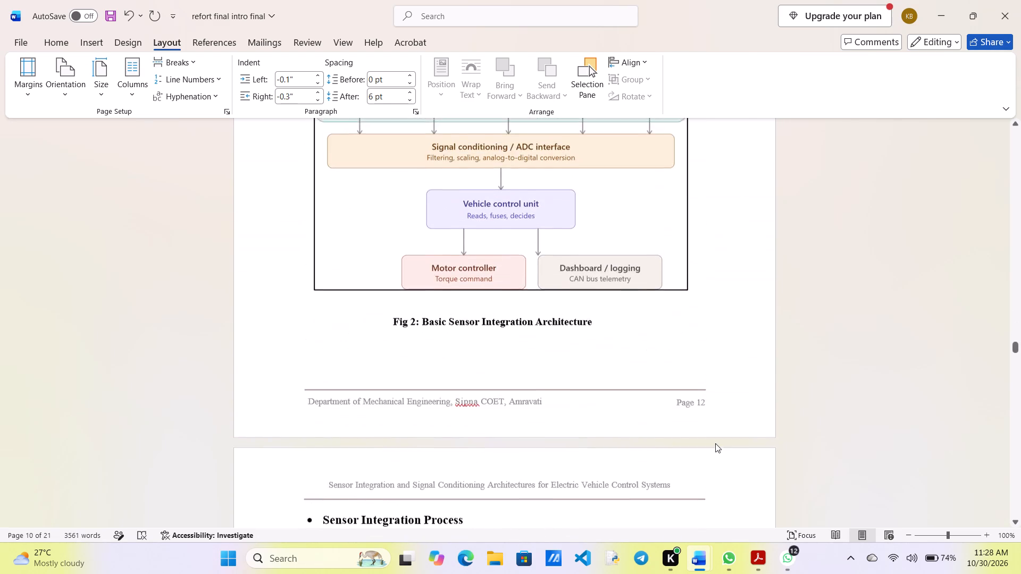
pyautogui.scroll(4, 715, 443)
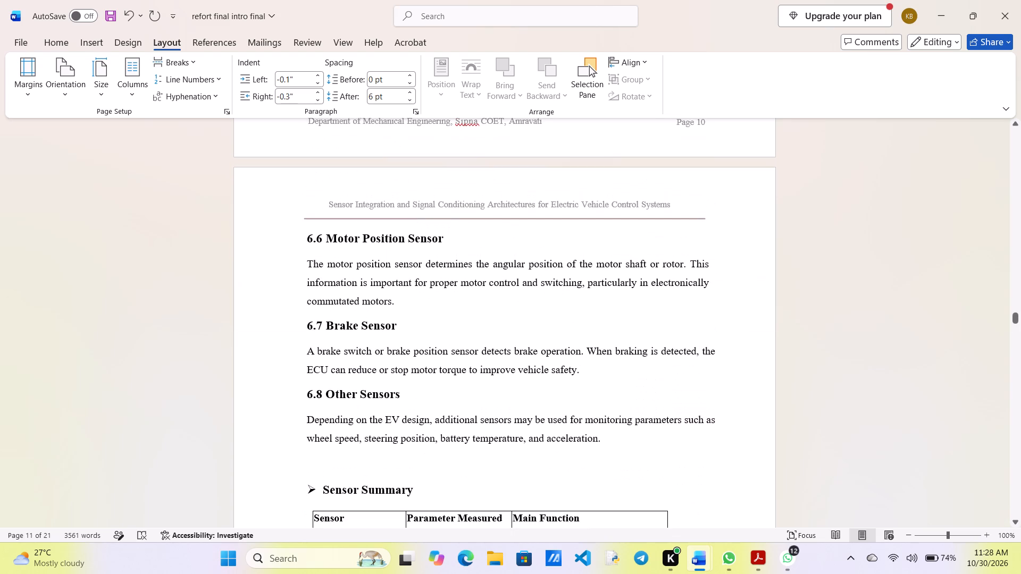
pyautogui.scroll(1, 715, 443)
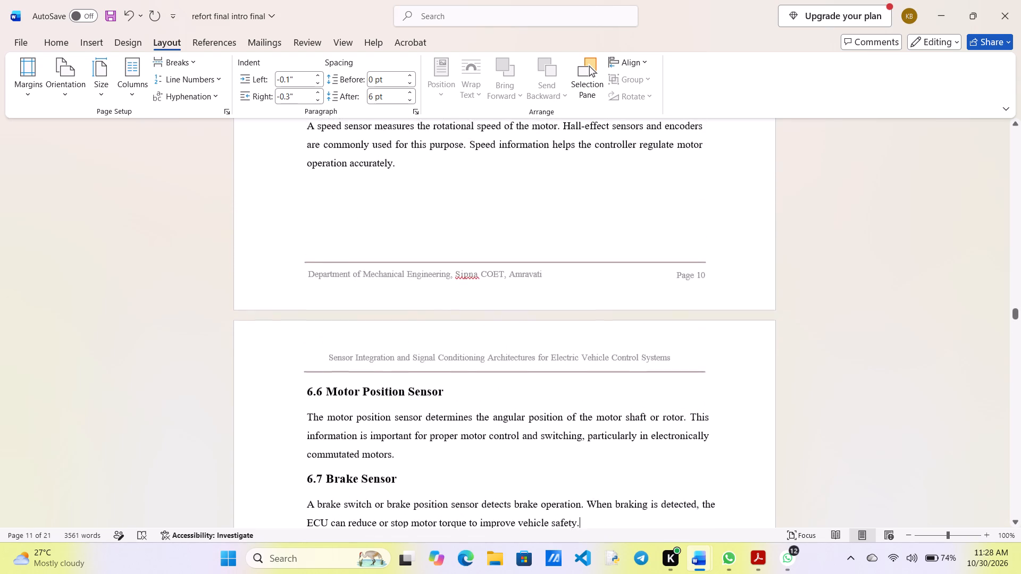
pyautogui.scroll(1, 715, 443)
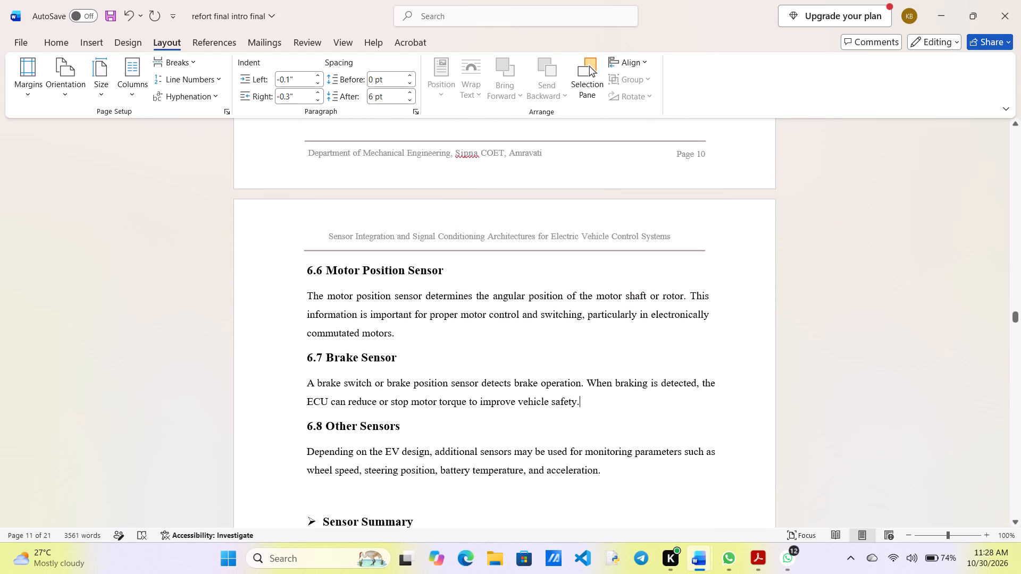
pyautogui.scroll(-1, 715, 443)
pyautogui.moveTo(715, 443); pyautogui.dragTo(433, 438)
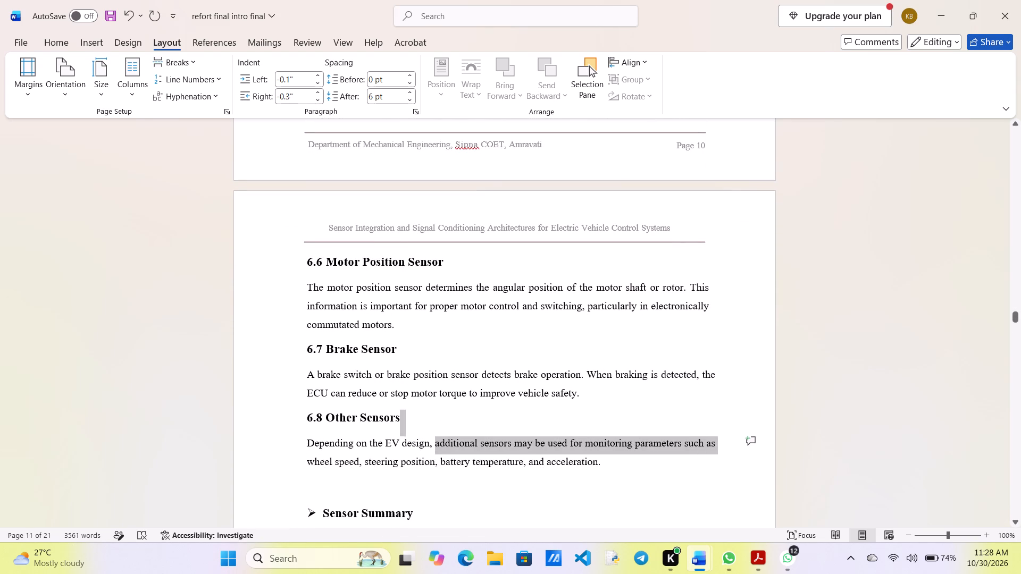
pyautogui.moveTo(433, 438); pyautogui.dragTo(372, 452)
pyautogui.moveTo(628, 468); pyautogui.dragTo(324, 439)
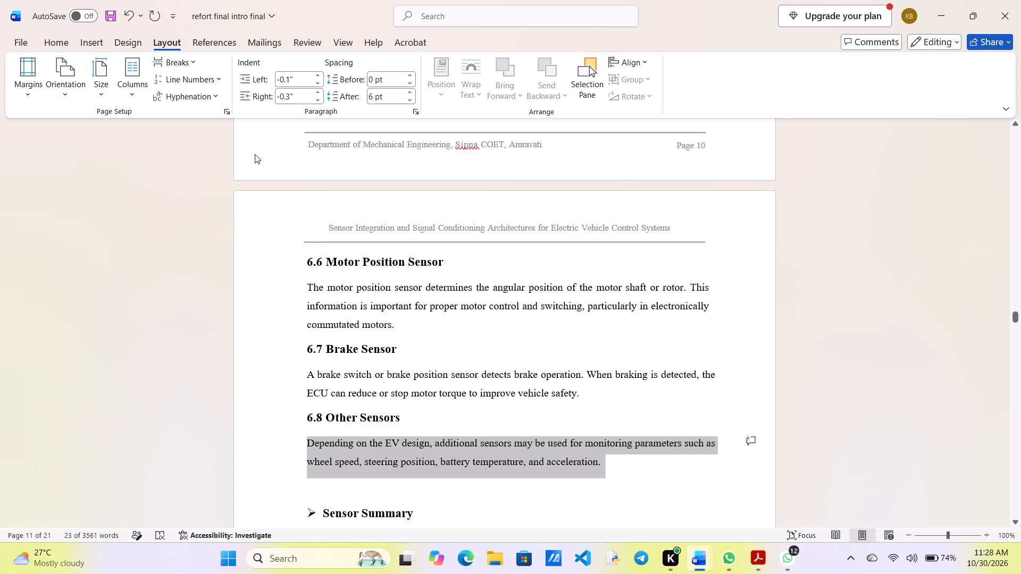
pyautogui.click(316, 98)
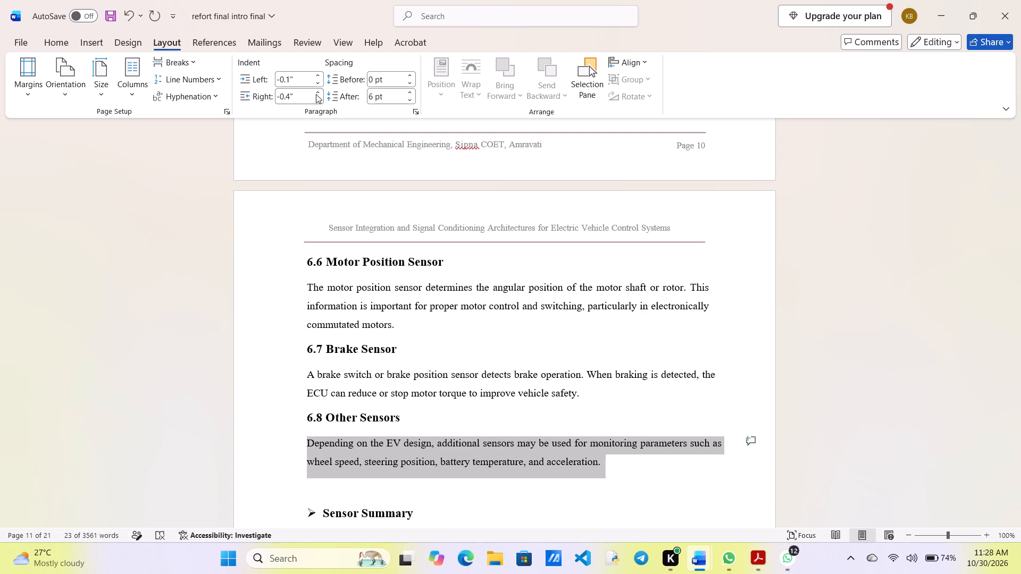
pyautogui.click(316, 95)
pyautogui.click(316, 95)
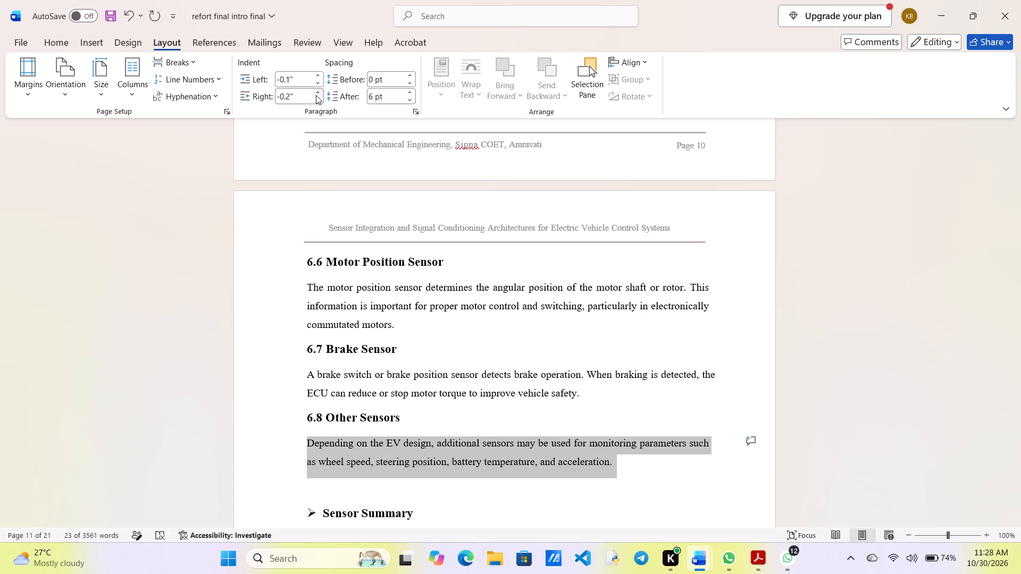
# Set the right indent of the paragraph under 6.7 Brake Sensor to -0.2".
pyautogui.moveTo(631, 392); pyautogui.dragTo(602, 392)
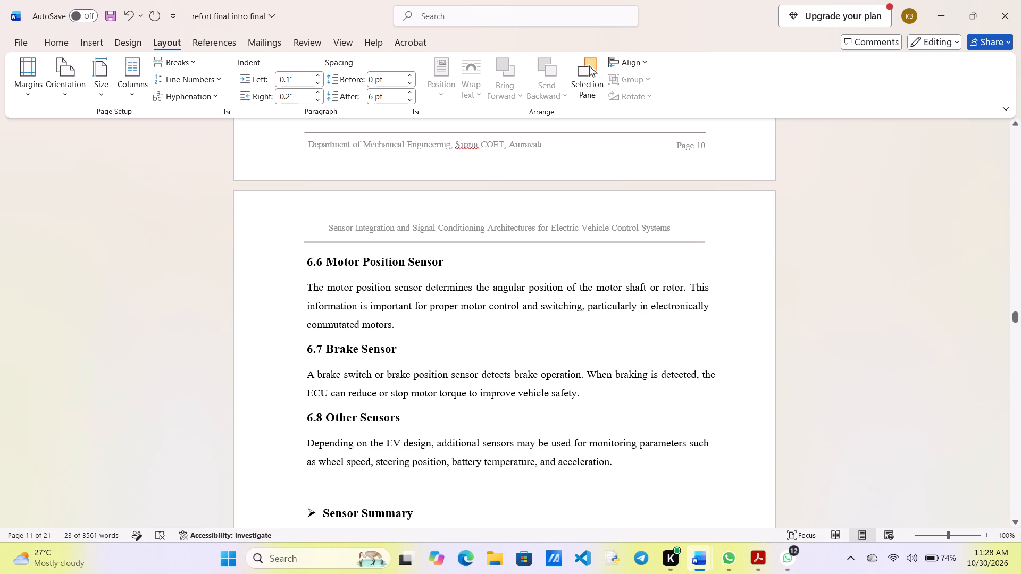
pyautogui.moveTo(602, 392); pyautogui.dragTo(305, 372)
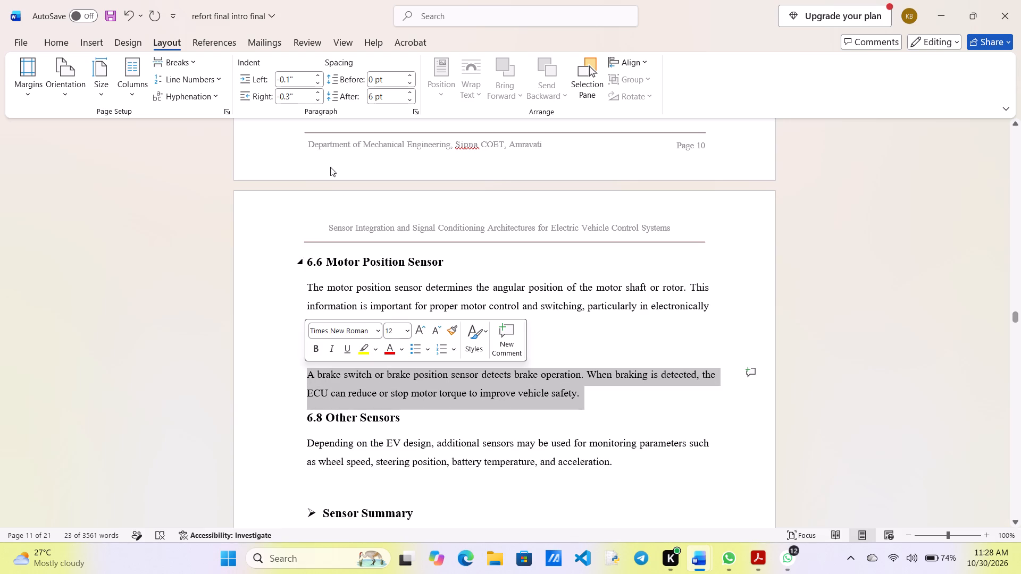
pyautogui.click(314, 97)
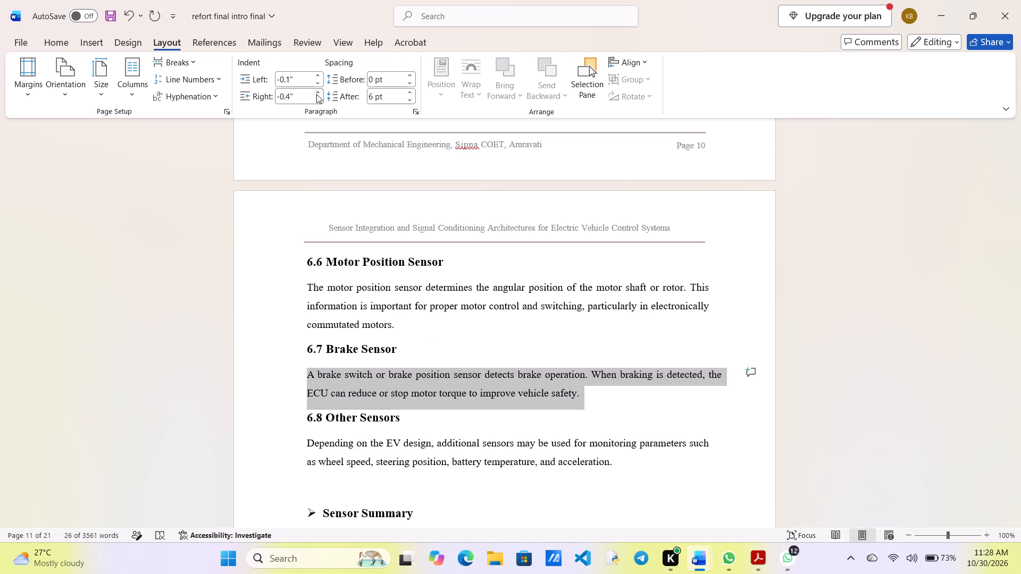
pyautogui.doubleClick(317, 91)
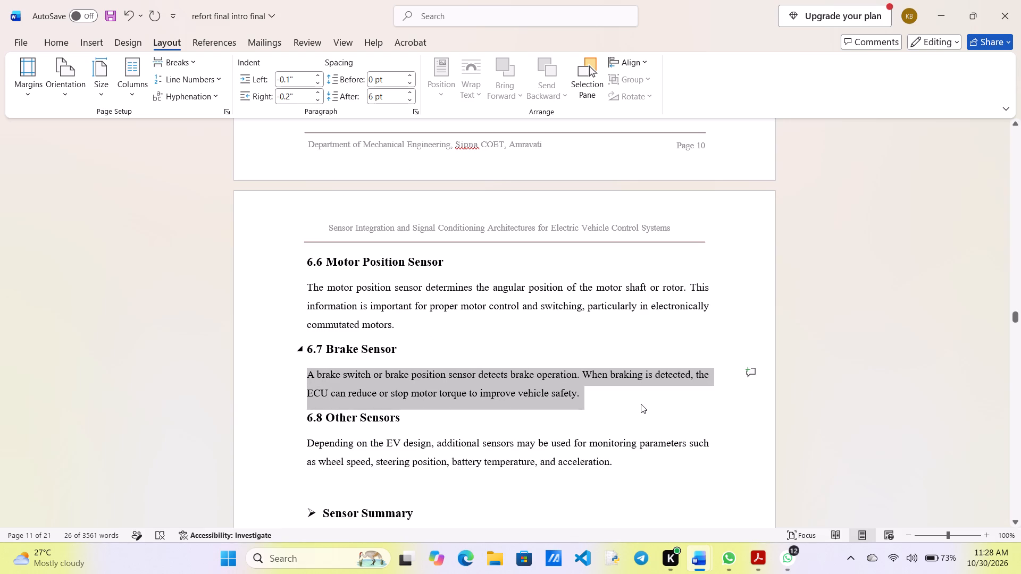
# Review the pages from section 6 back to 4.2 Scope for consistent paragraph alignment and layout.
pyautogui.scroll(4, 641, 404)
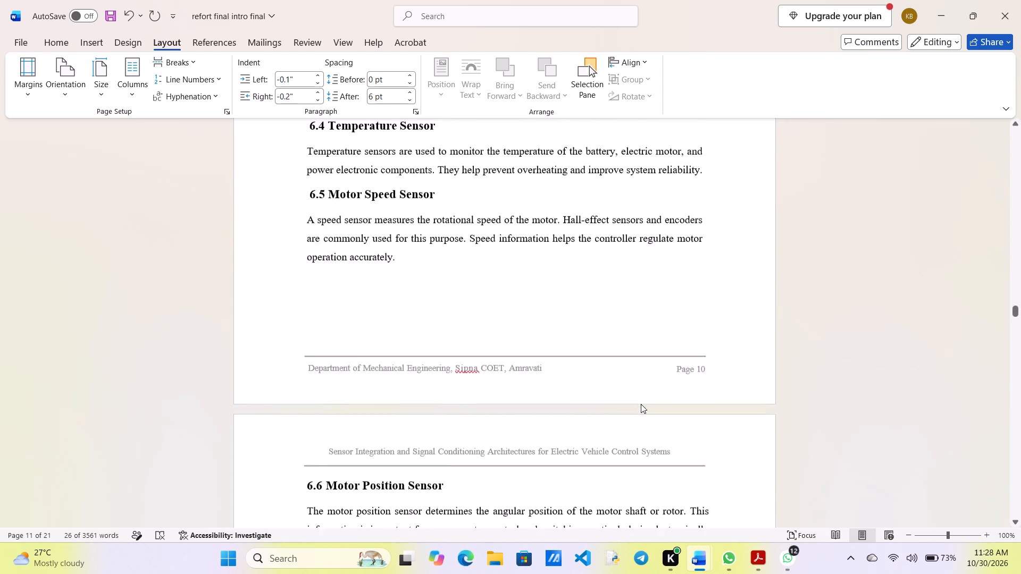
pyautogui.scroll(8, 641, 404)
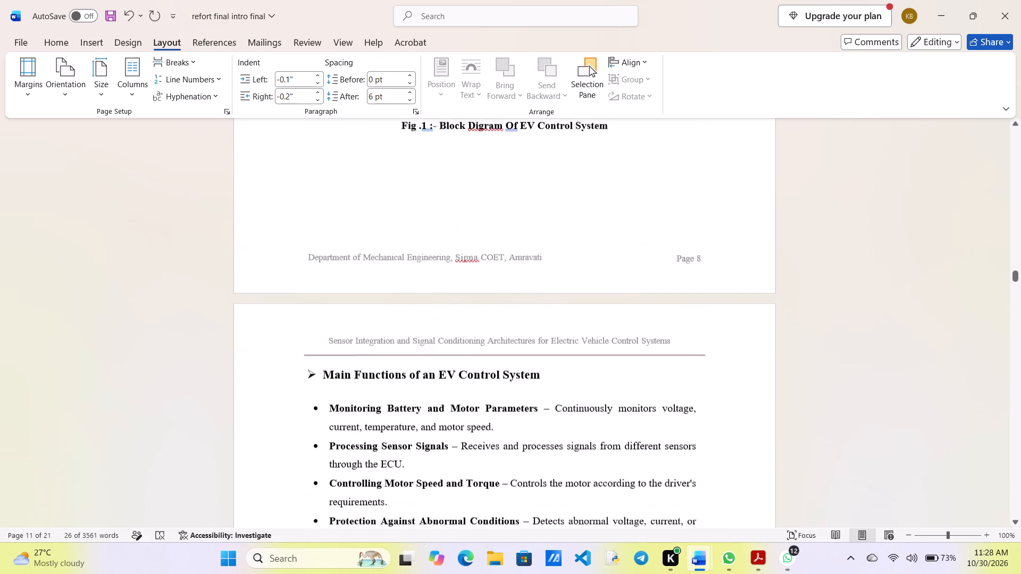
pyautogui.scroll(4, 641, 404)
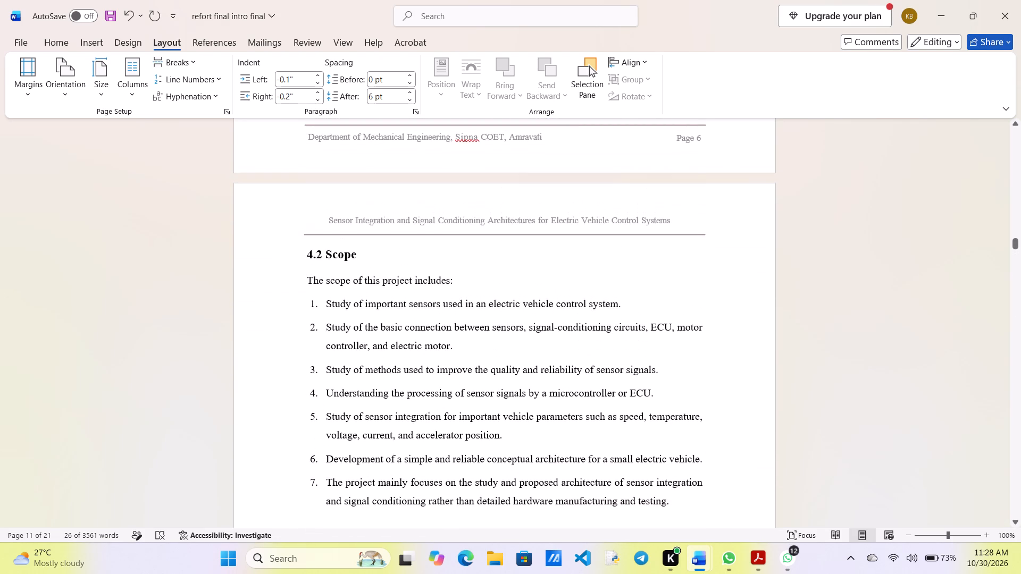
pyautogui.scroll(-1, 641, 406)
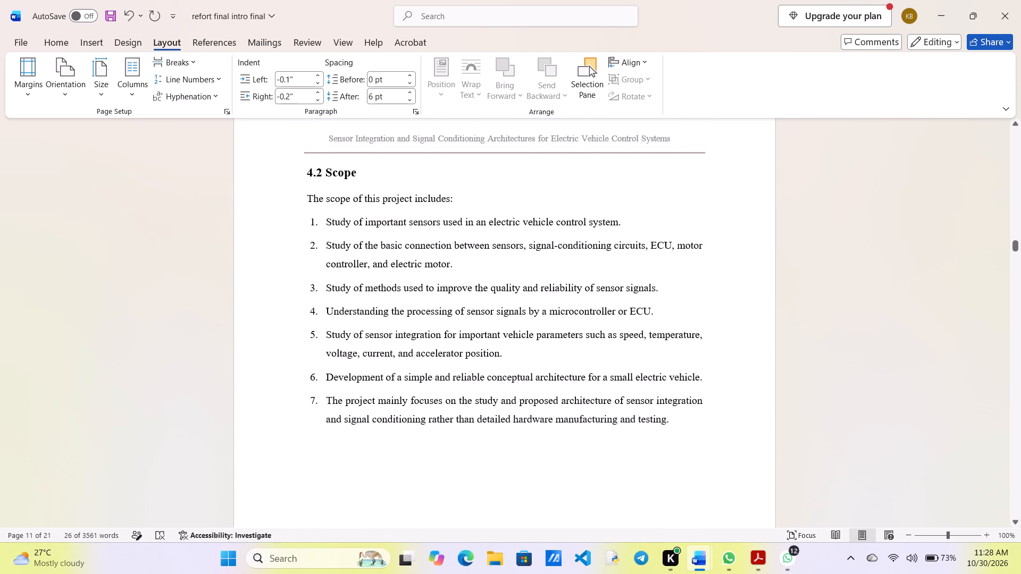
pyautogui.scroll(-2, 641, 406)
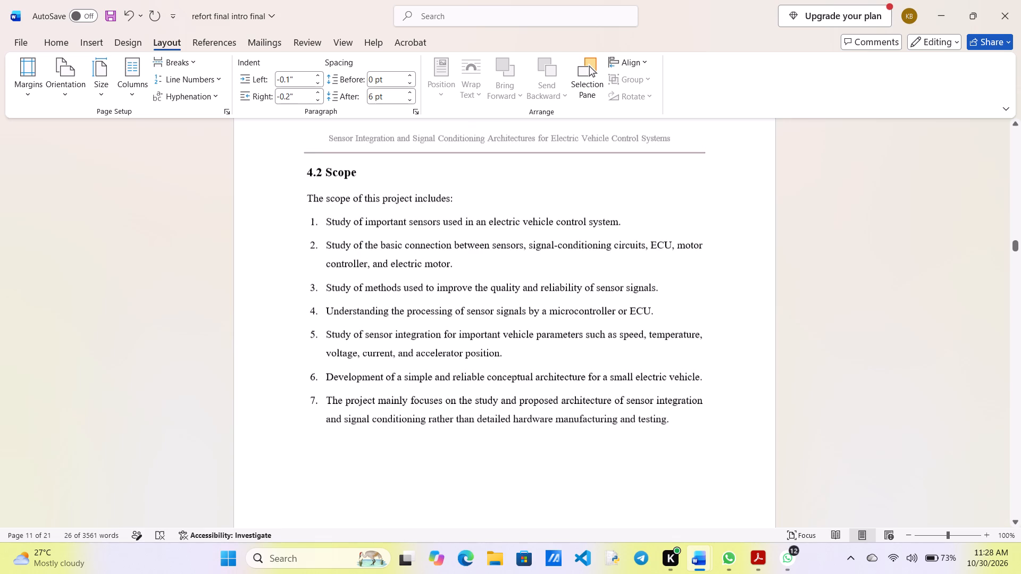
pyautogui.scroll(-1, 641, 406)
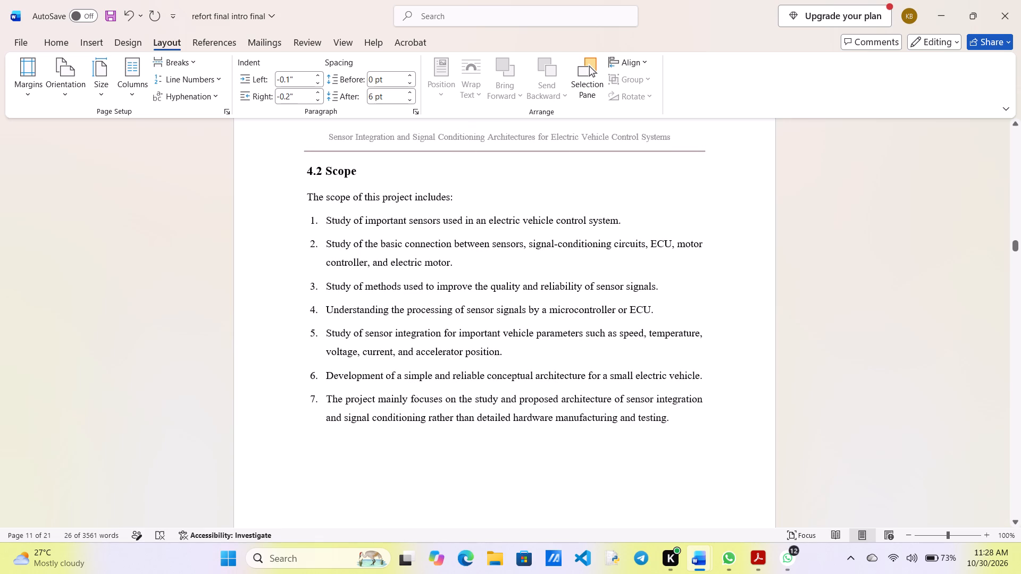
# Check the indents and font formatting of the numbered list under 4.2 Scope.
pyautogui.moveTo(666, 416); pyautogui.dragTo(317, 193)
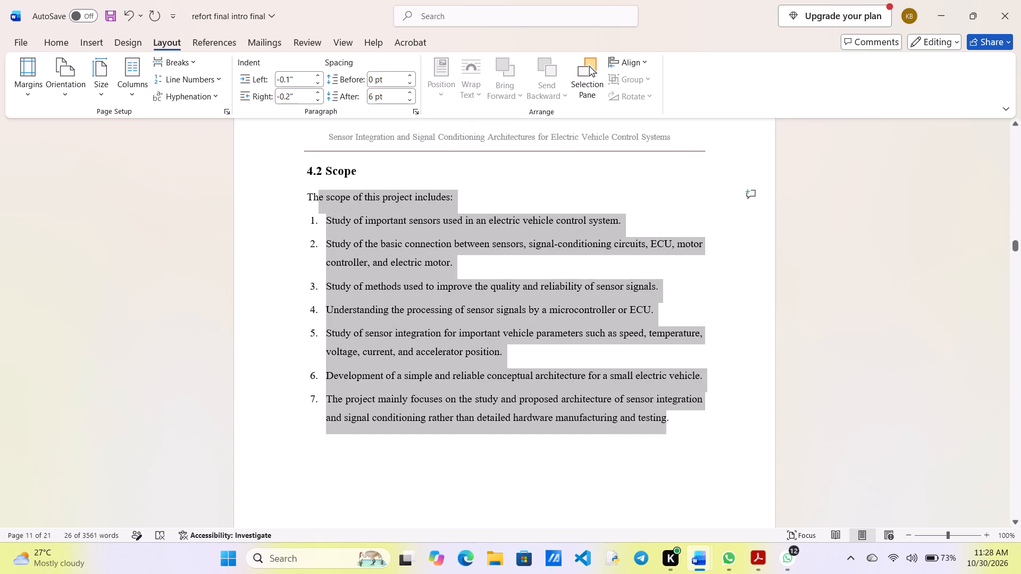
pyautogui.moveTo(317, 193); pyautogui.dragTo(329, 223)
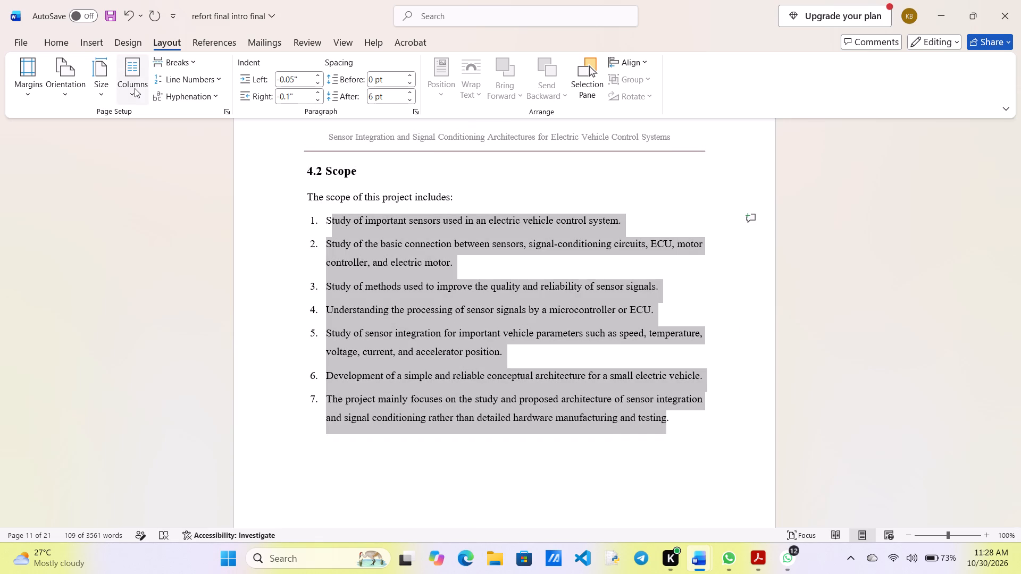
pyautogui.click(63, 47)
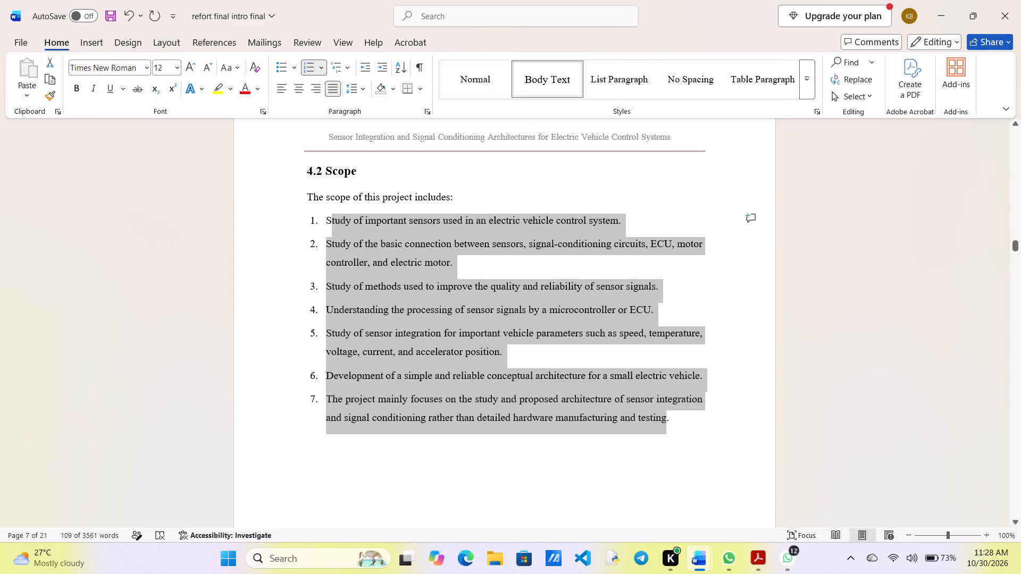
pyautogui.click(871, 419)
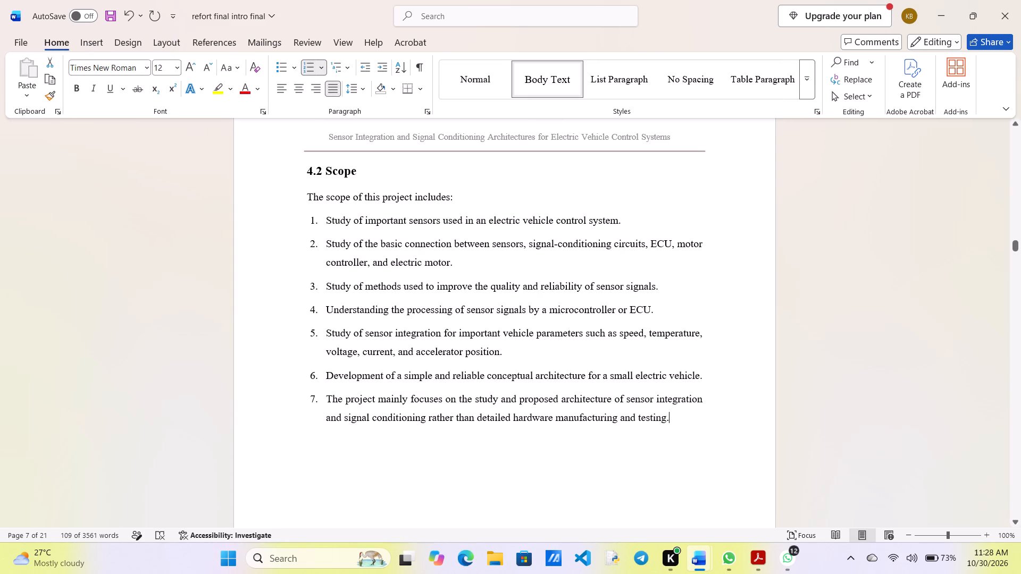
# Look through the report from 4.1 Objectives to the findings list, on to the references, and back to 1. Introduction for consistent formatting.
pyautogui.scroll(5, 871, 419)
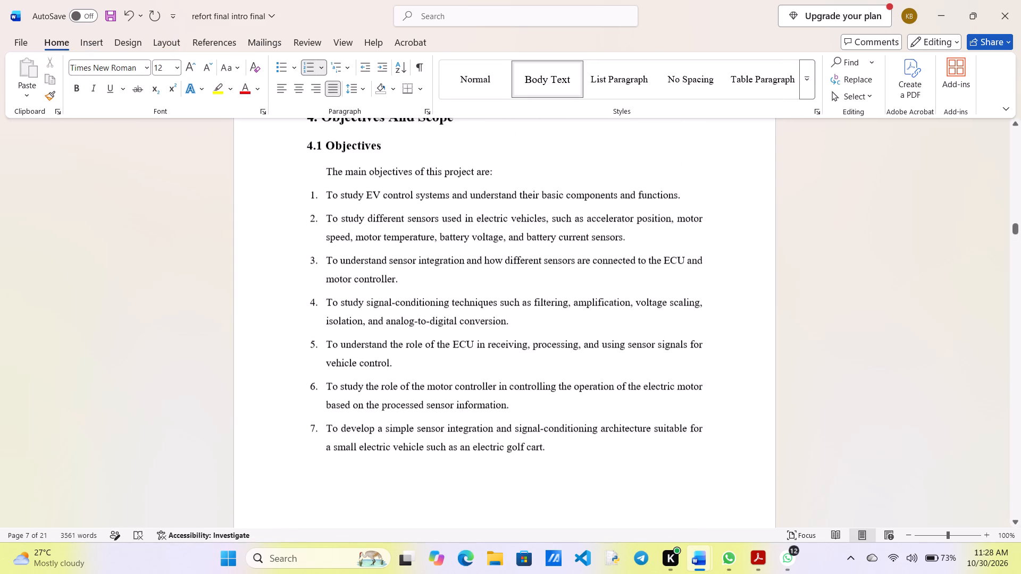
pyautogui.scroll(9, 871, 419)
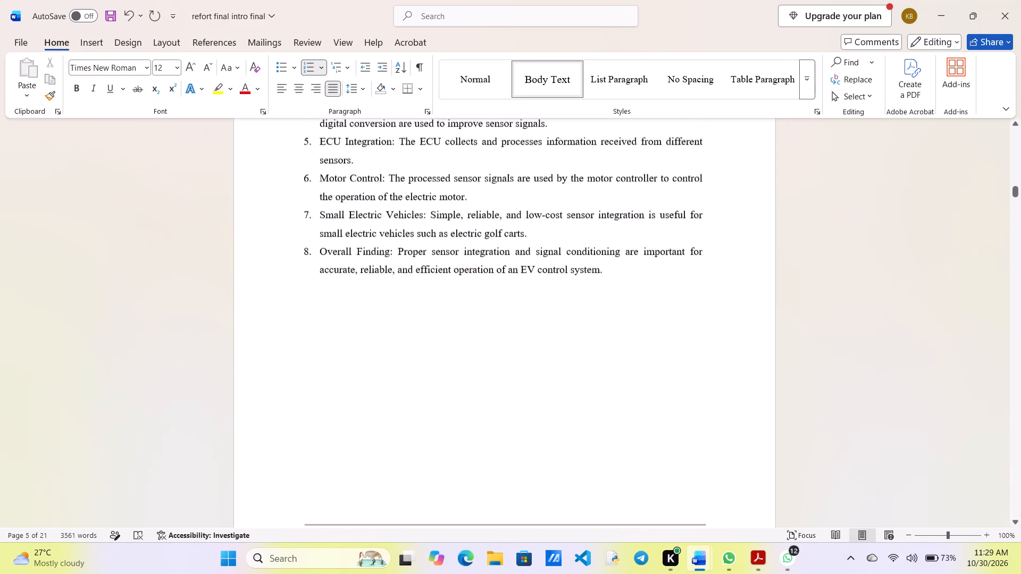
pyautogui.hscroll(1, 871, 419)
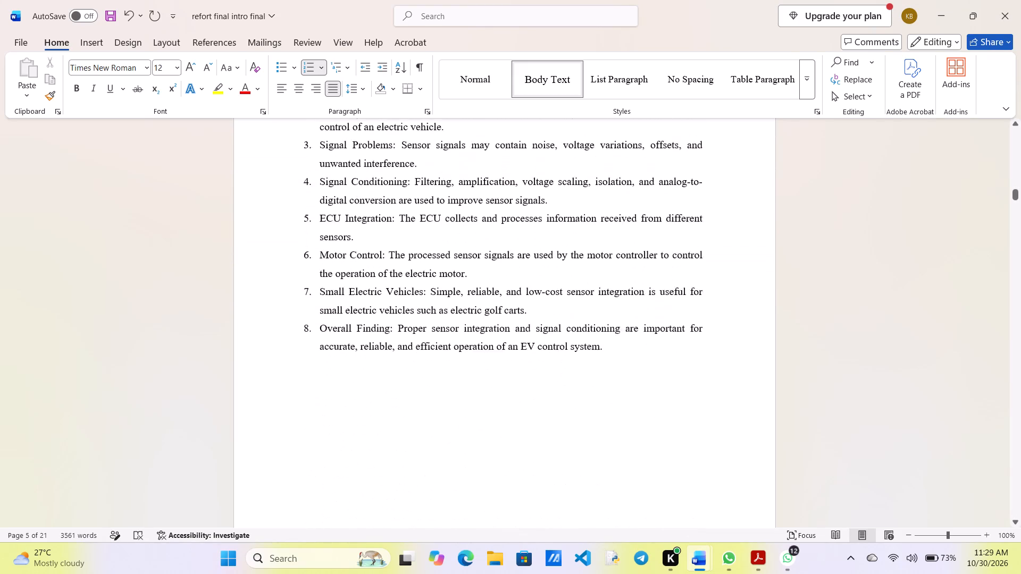
pyautogui.scroll(-20, 871, 419)
pyautogui.scroll(-11, 871, 419)
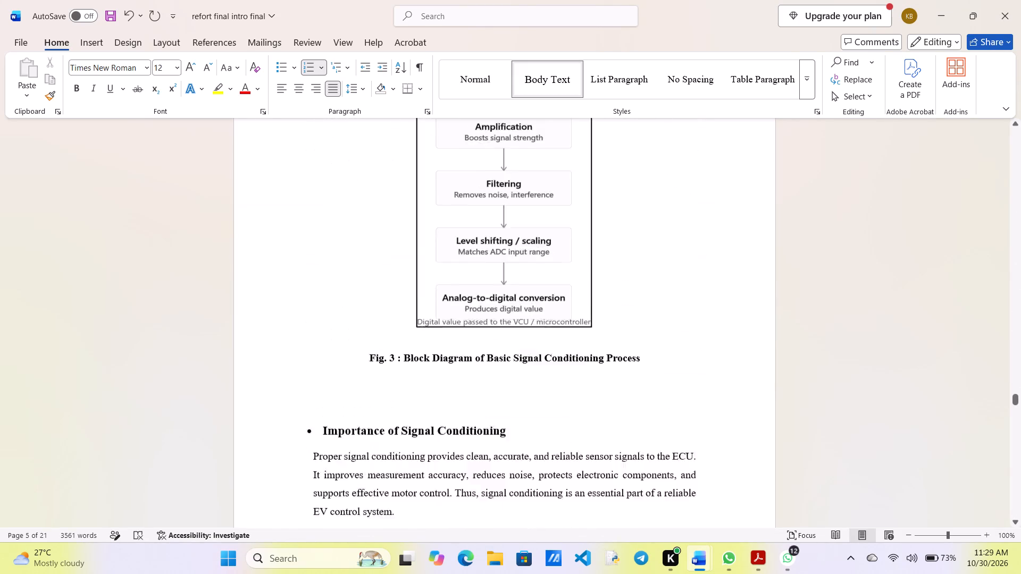
pyautogui.scroll(-17, 871, 419)
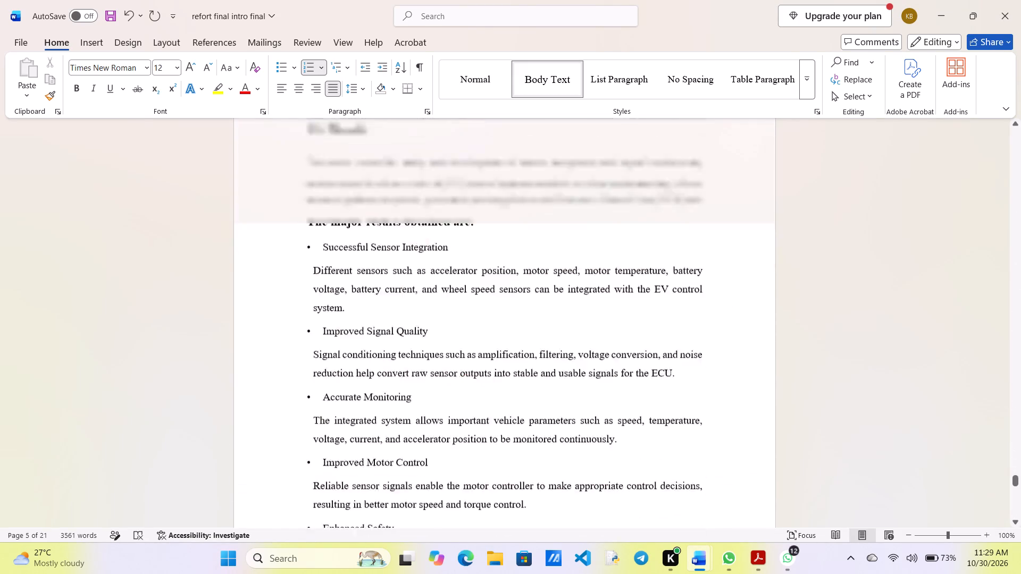
pyautogui.scroll(-10, 871, 419)
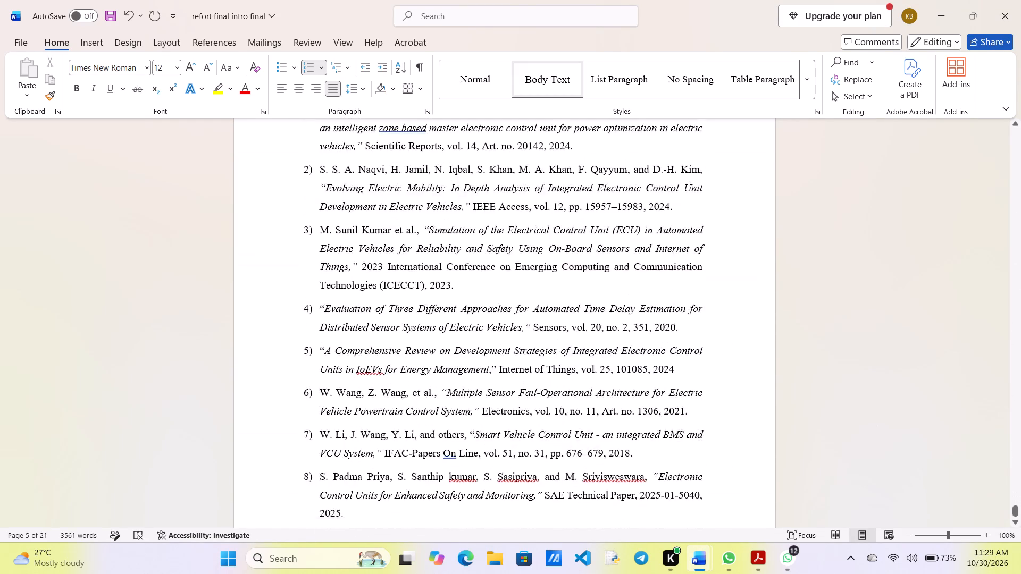
pyautogui.scroll(-3, 871, 419)
pyautogui.scroll(17, 871, 419)
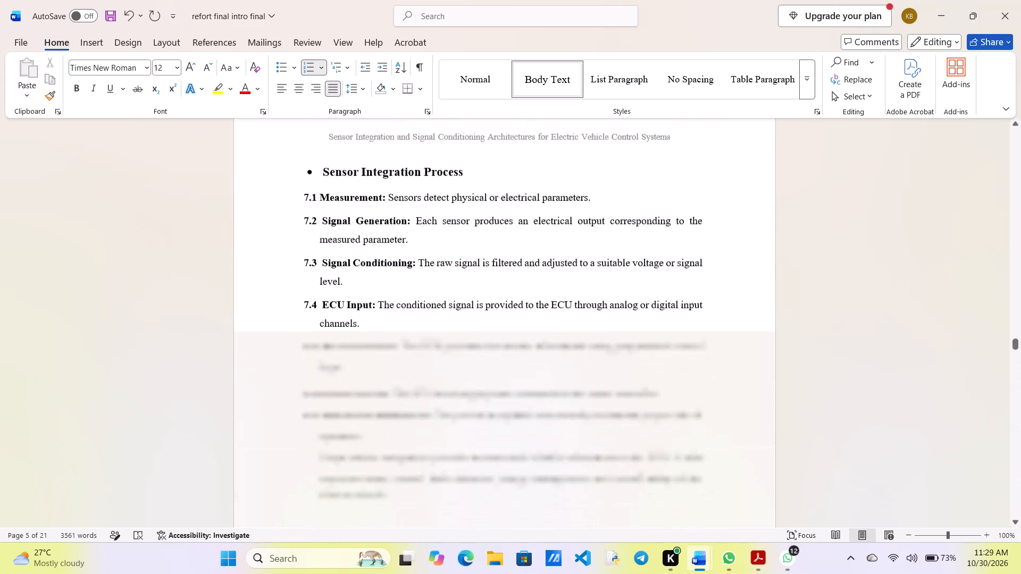
pyautogui.scroll(14, 871, 419)
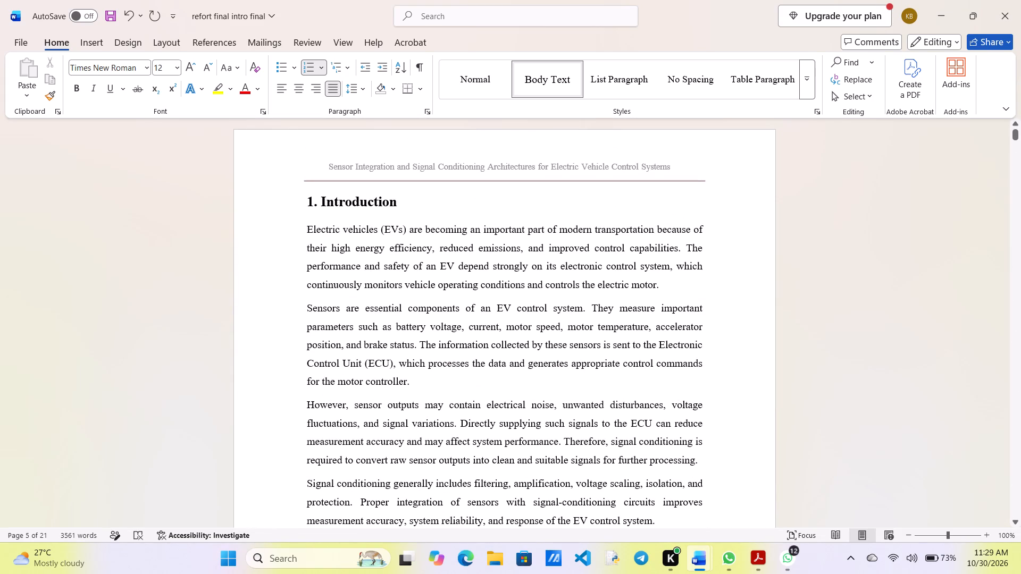
# Select text from the end of the 1. Introduction heading into the start of its first paragraph.
pyautogui.moveTo(400, 206); pyautogui.dragTo(315, 228)
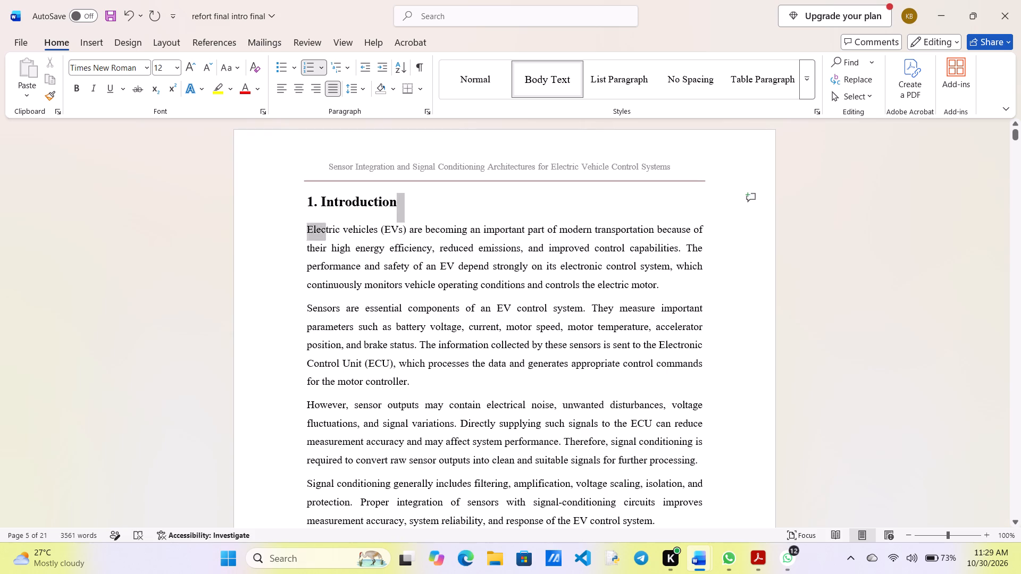
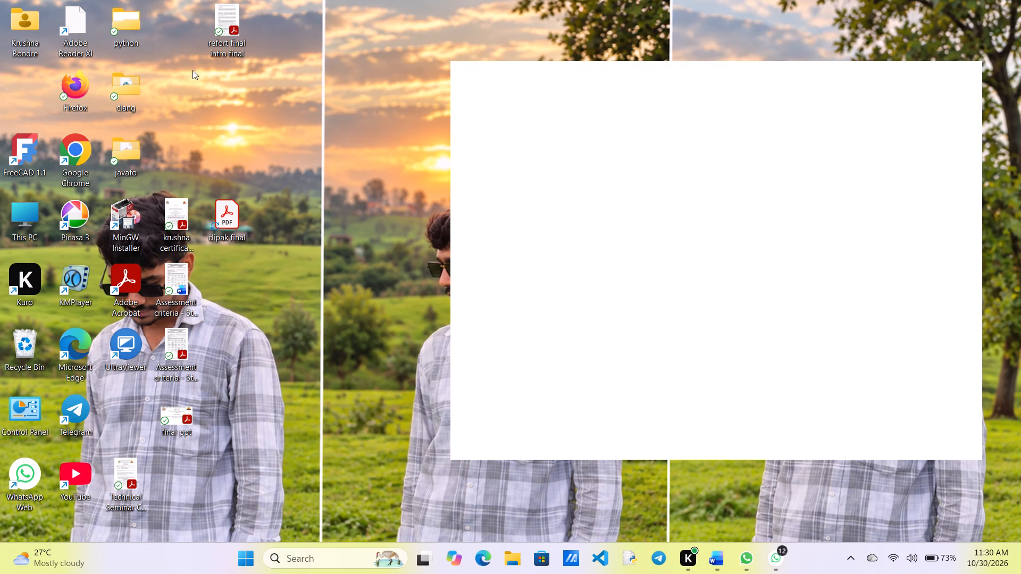
# Delete the "refort final intro final" PDF from the desktop.
pyautogui.click(227, 23)
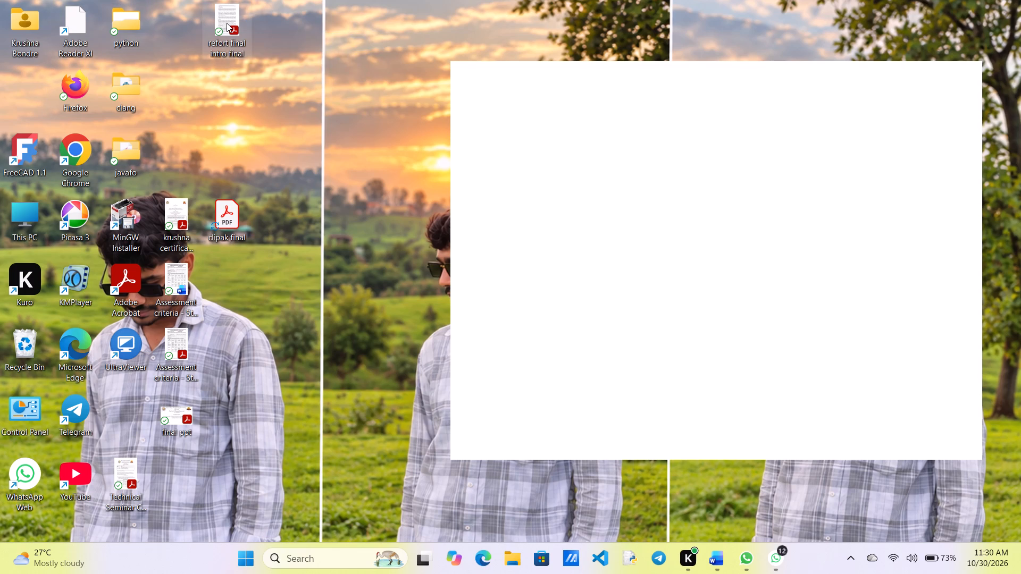
pyautogui.rightClick(227, 23)
pyautogui.click(423, 34)
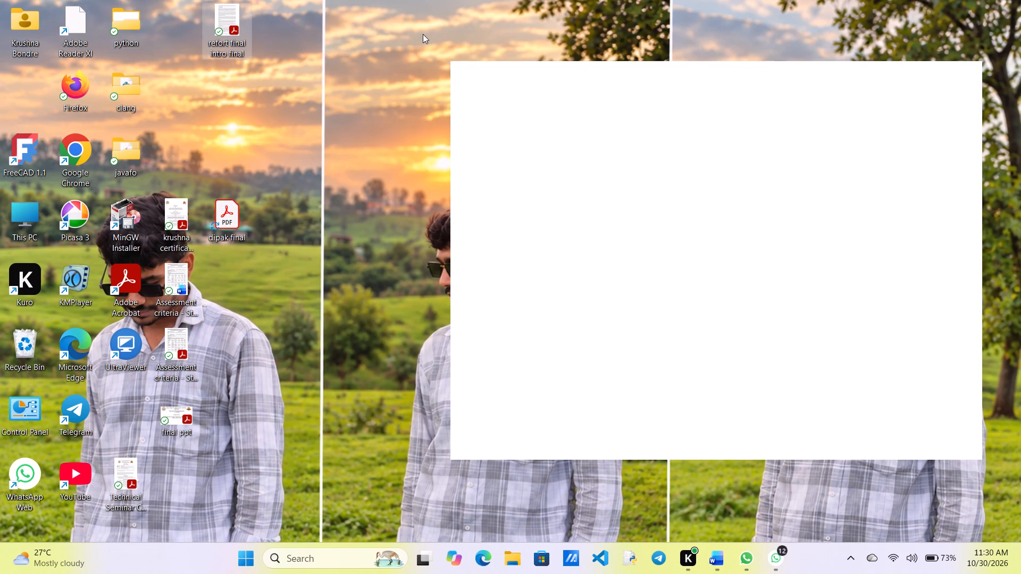
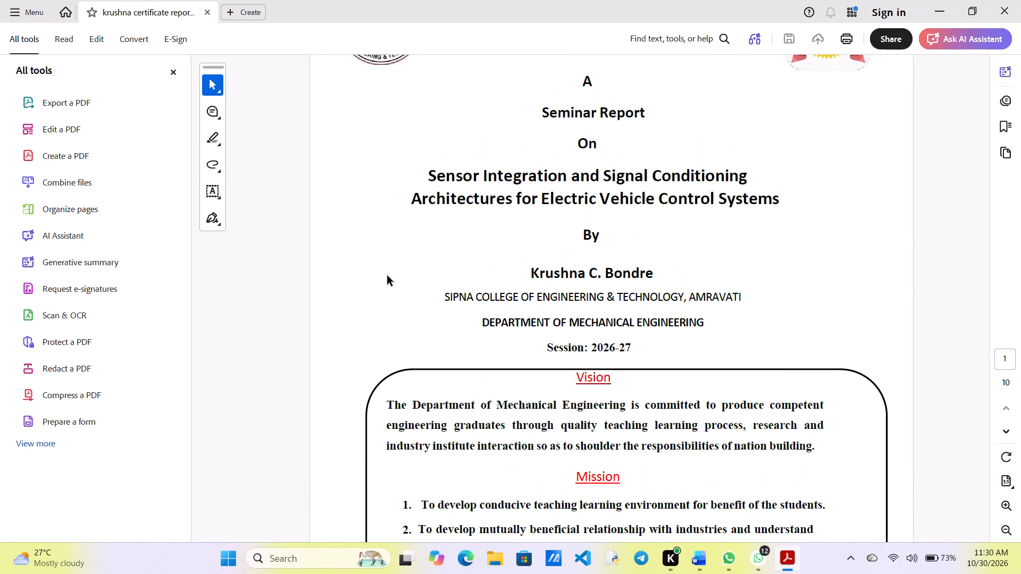
# Review the certificate report PDF from the cover page through the certificate, acknowledgement, abstract, lists of figures and tables, and contents pages.
pyautogui.scroll(-7, 387, 276)
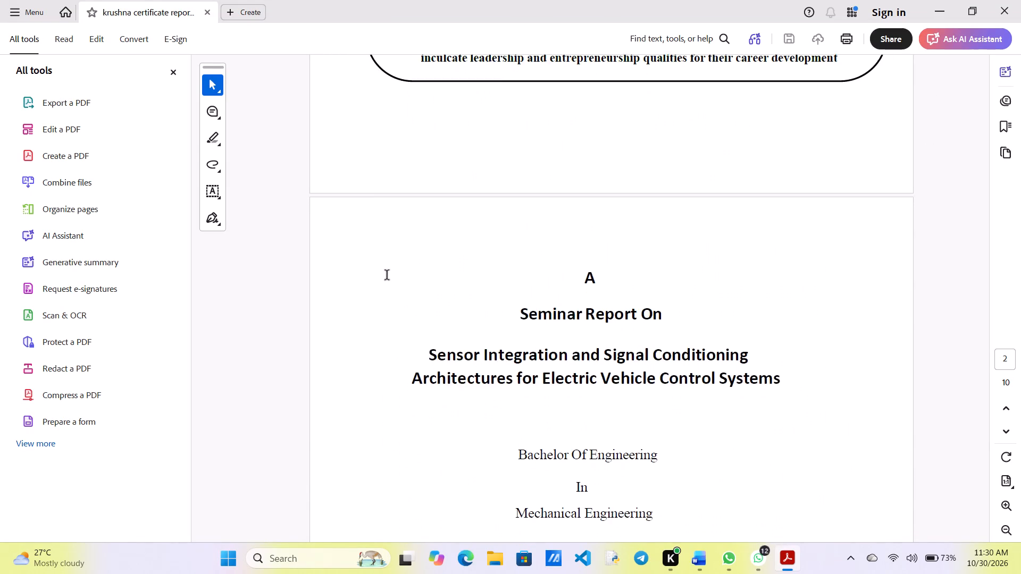
pyautogui.scroll(-3, 387, 276)
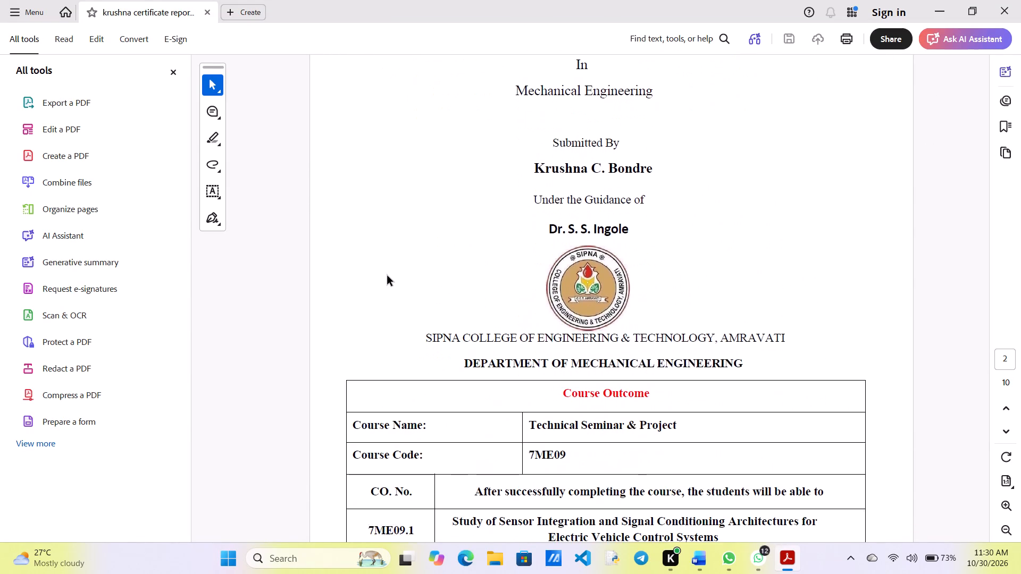
pyautogui.scroll(-4, 387, 276)
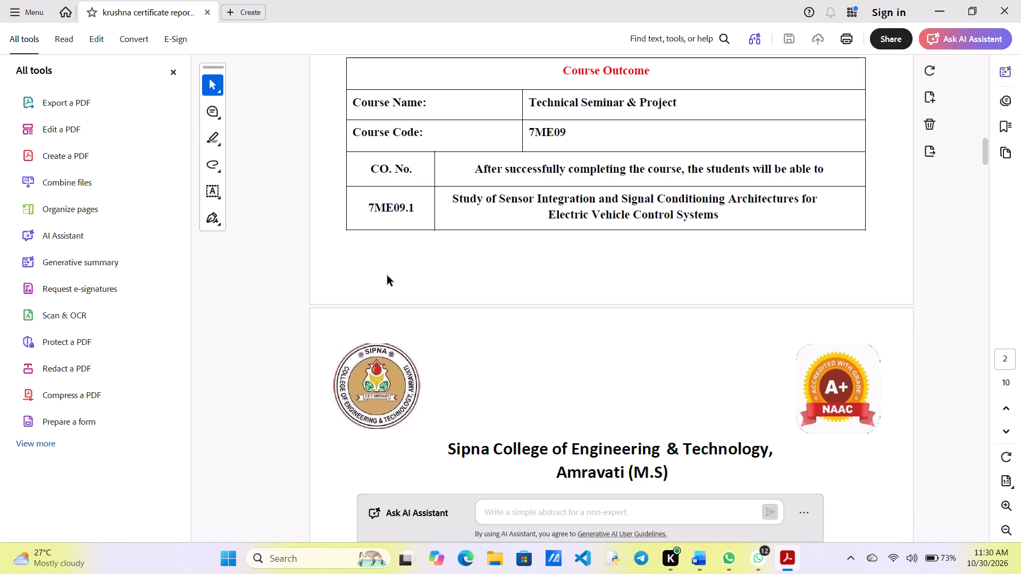
pyautogui.scroll(-4, 387, 276)
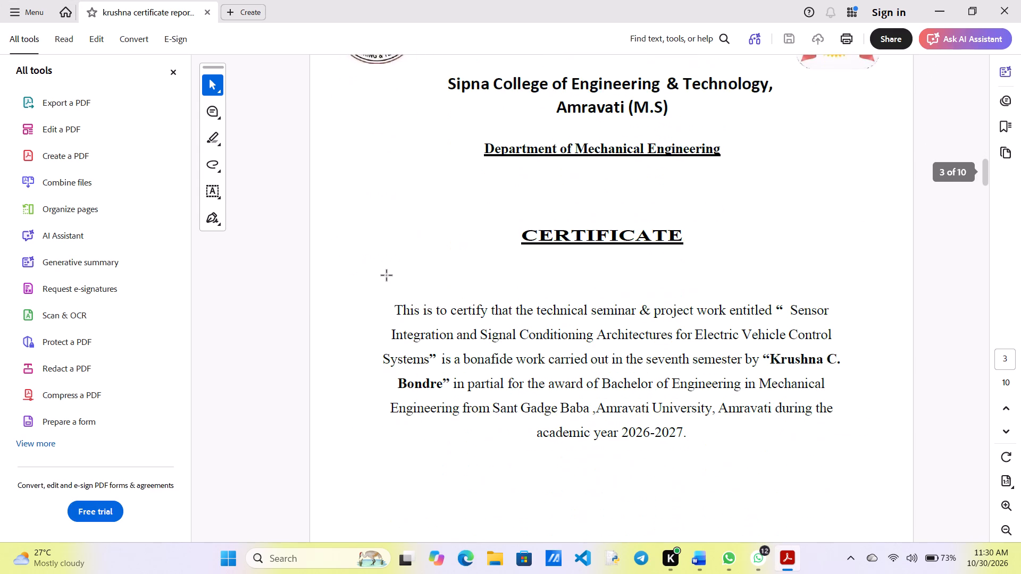
pyautogui.scroll(-8, 387, 276)
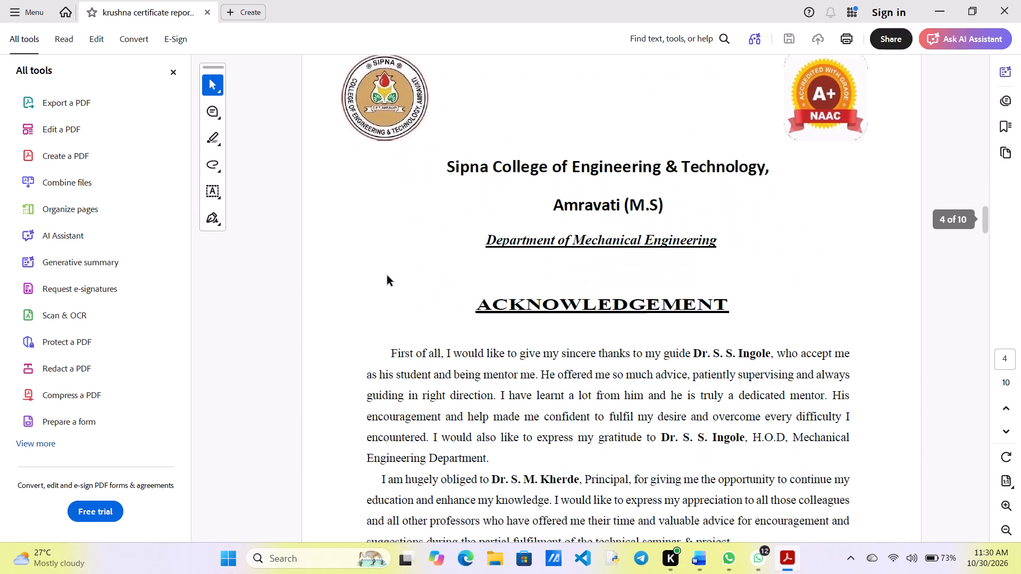
pyautogui.scroll(-5, 387, 276)
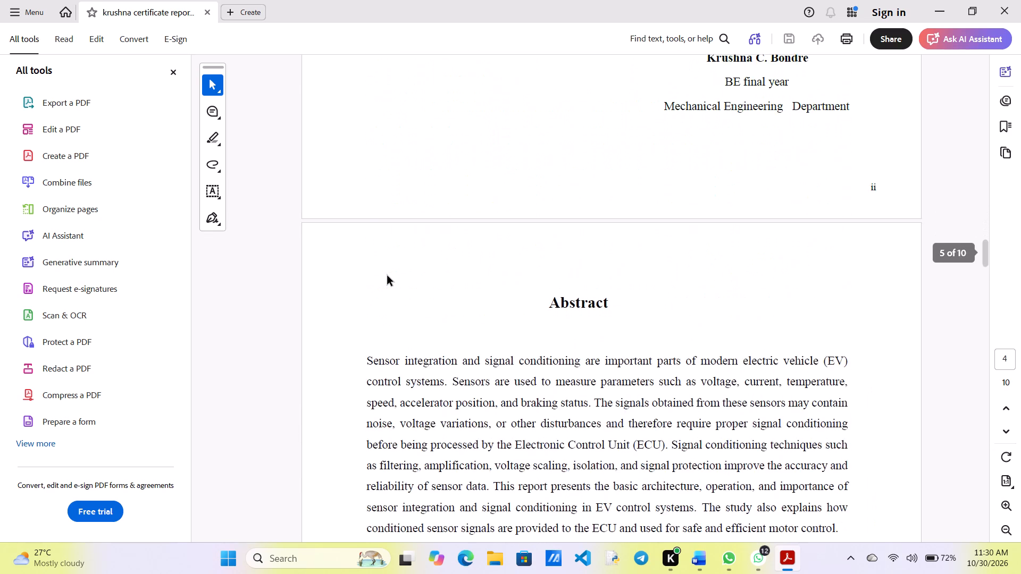
pyautogui.scroll(-10, 387, 276)
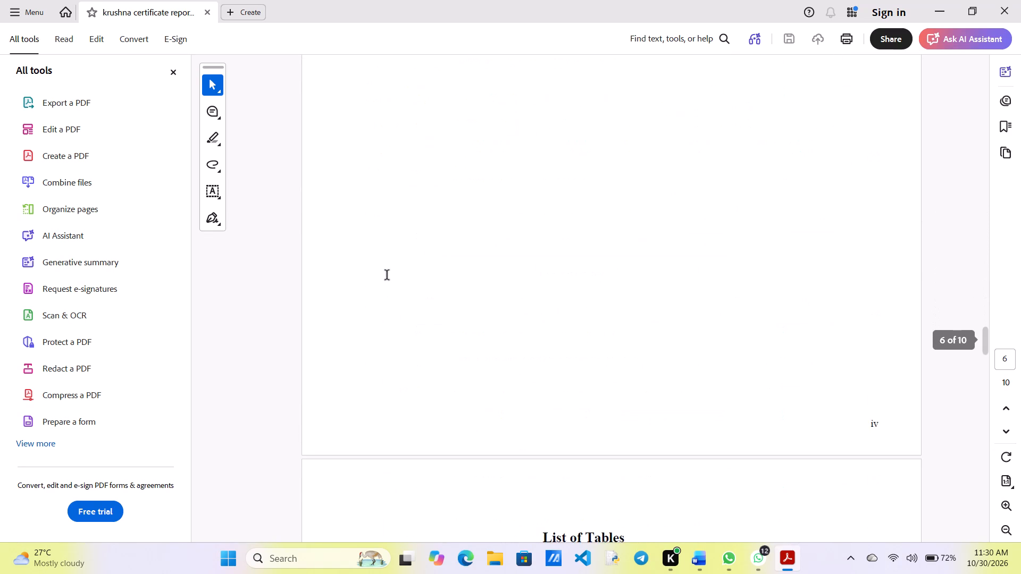
pyautogui.scroll(-9, 387, 276)
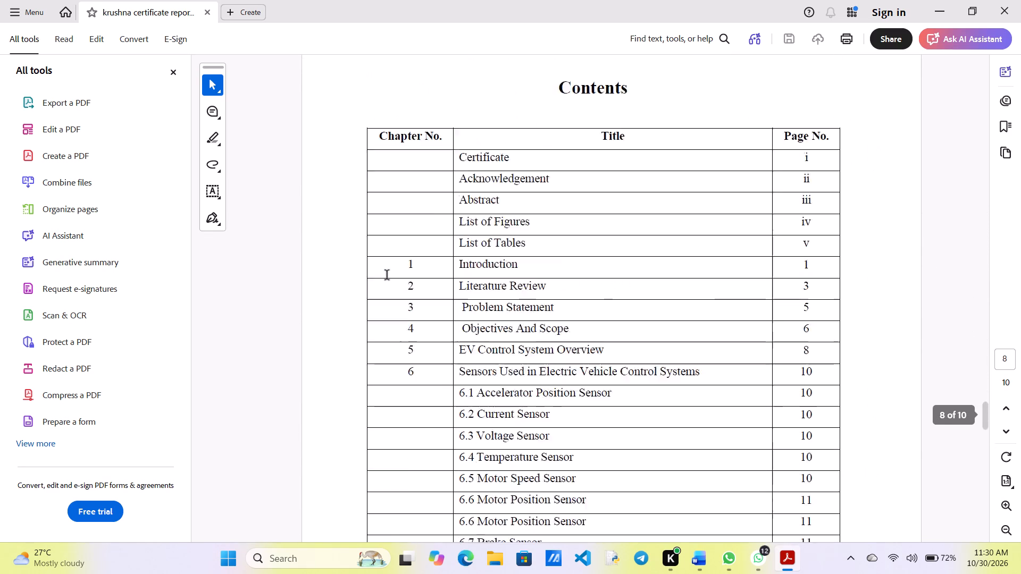
pyautogui.scroll(-9, 387, 276)
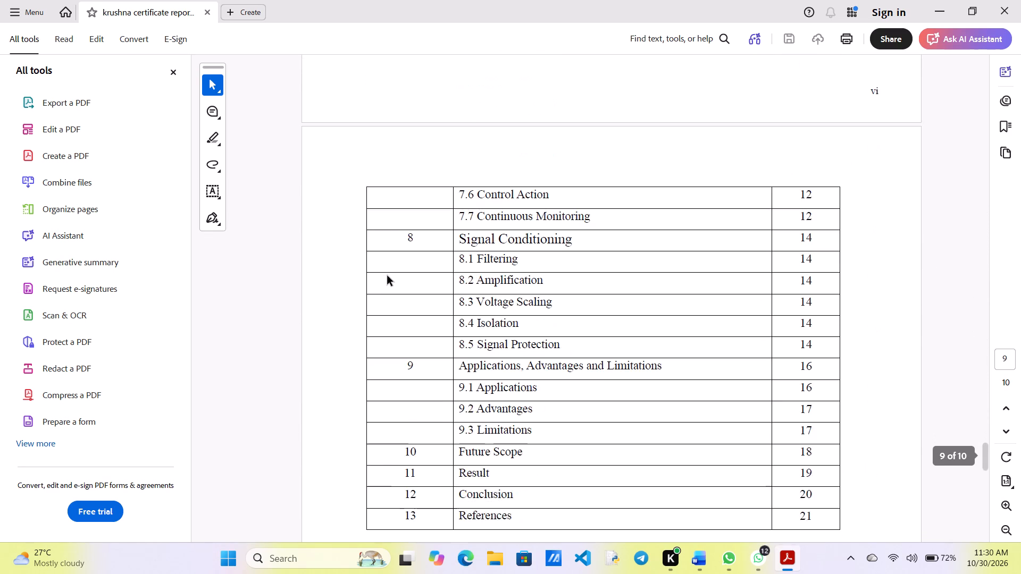
pyautogui.scroll(-9, 387, 276)
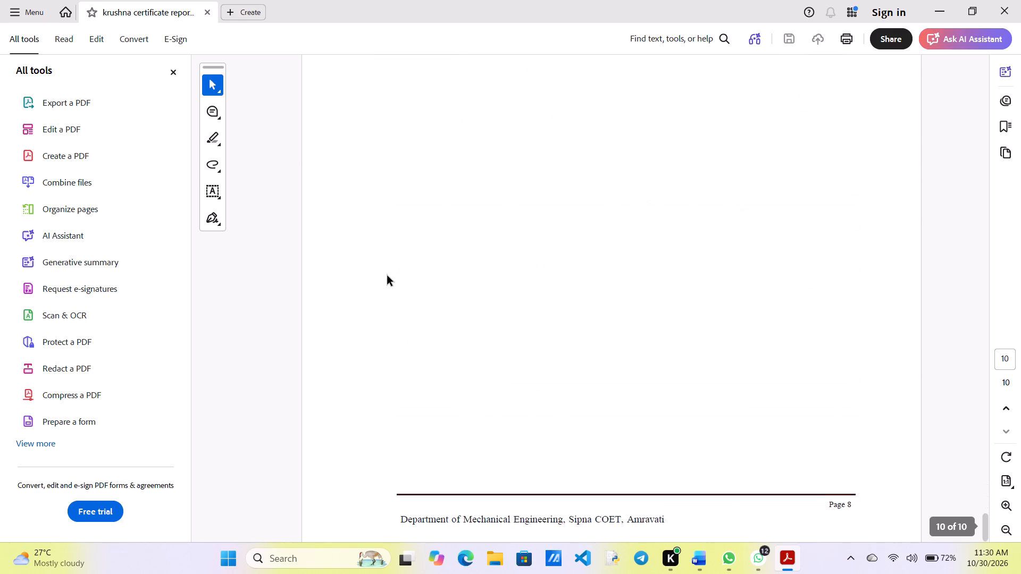
pyautogui.scroll(-4, 387, 276)
pyautogui.scroll(13, 387, 276)
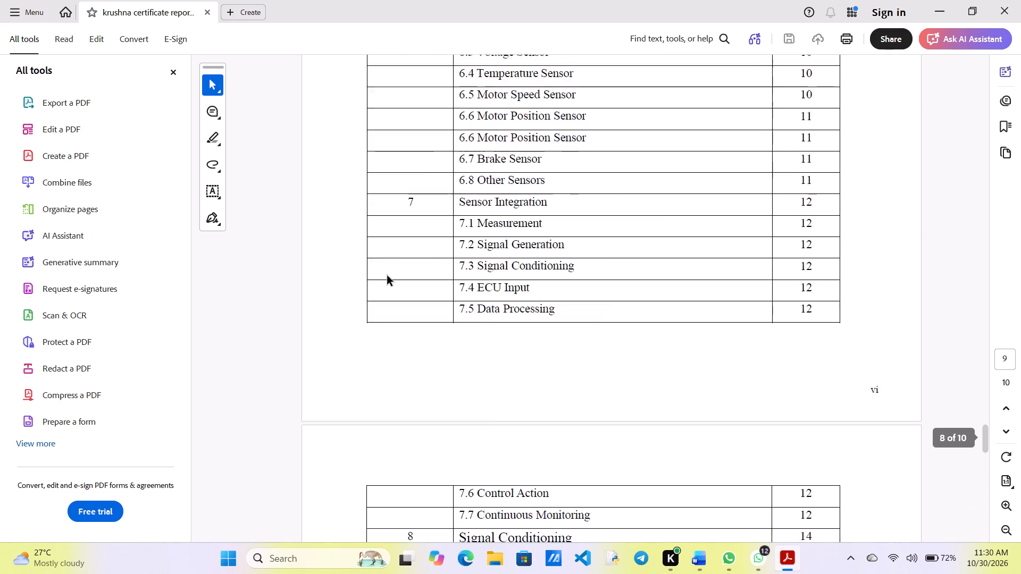
pyautogui.scroll(9, 387, 276)
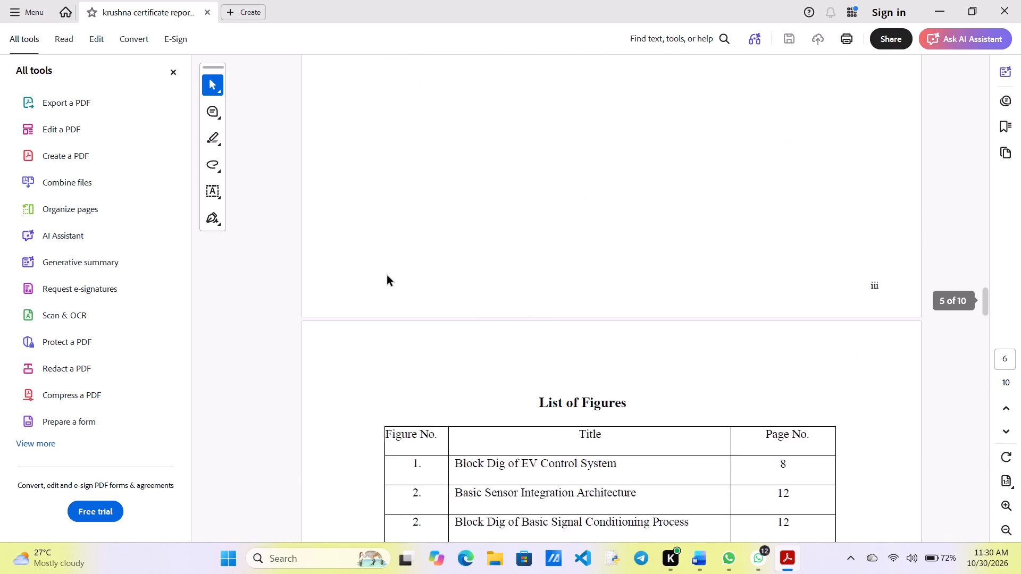
pyautogui.scroll(12, 387, 276)
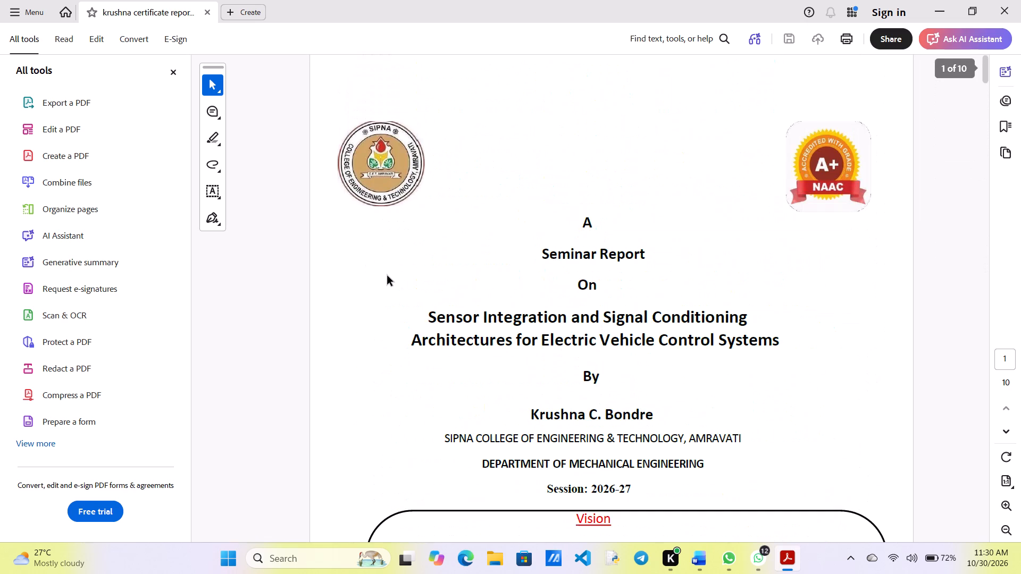
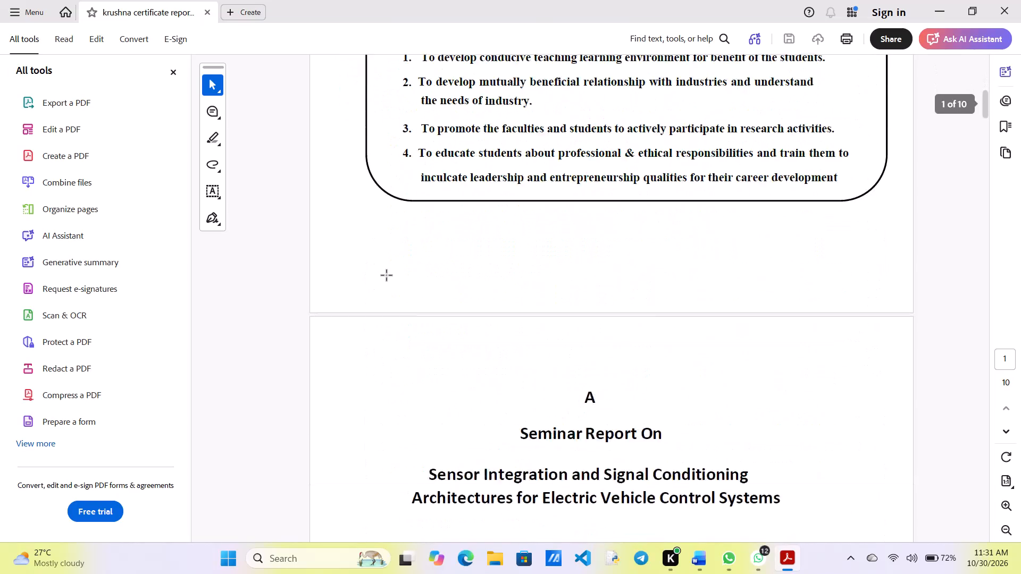
# Recheck the certificate report PDF's front matter from the vision and mission page through the certificate, acknowledgement and abstract to the List of Figures.
pyautogui.scroll(-9, 387, 276)
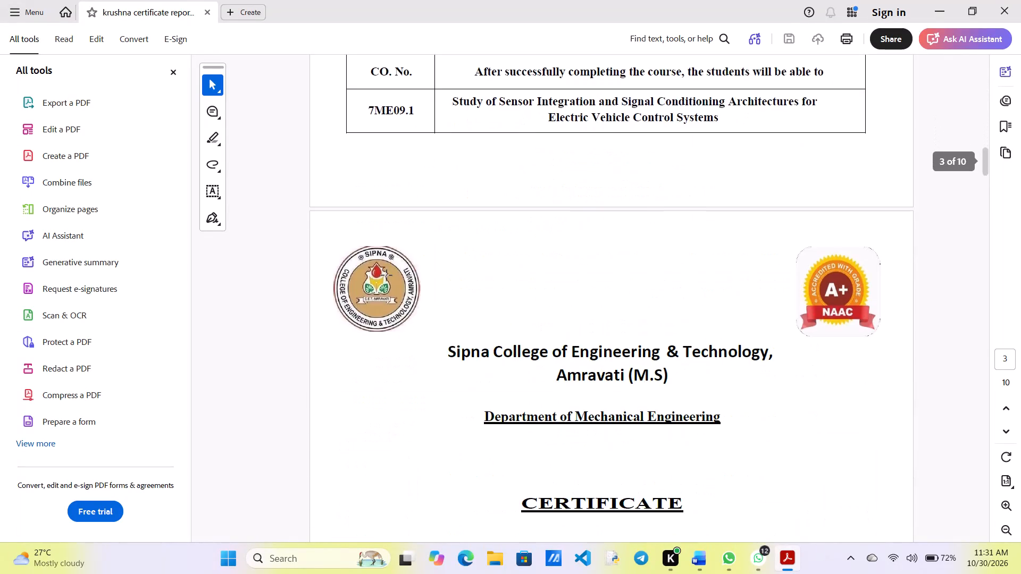
pyautogui.scroll(-9, 387, 276)
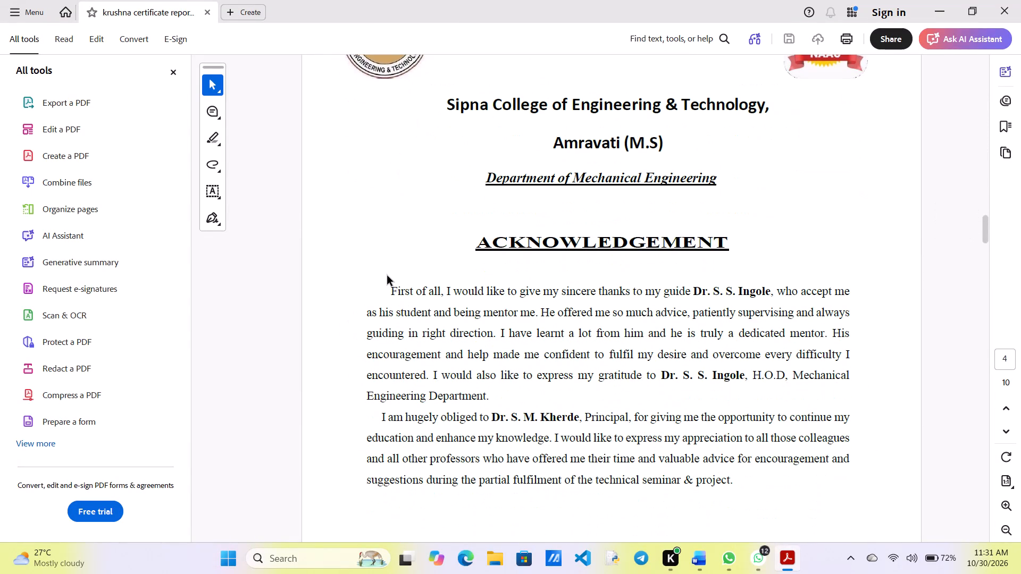
pyautogui.scroll(-2, 387, 276)
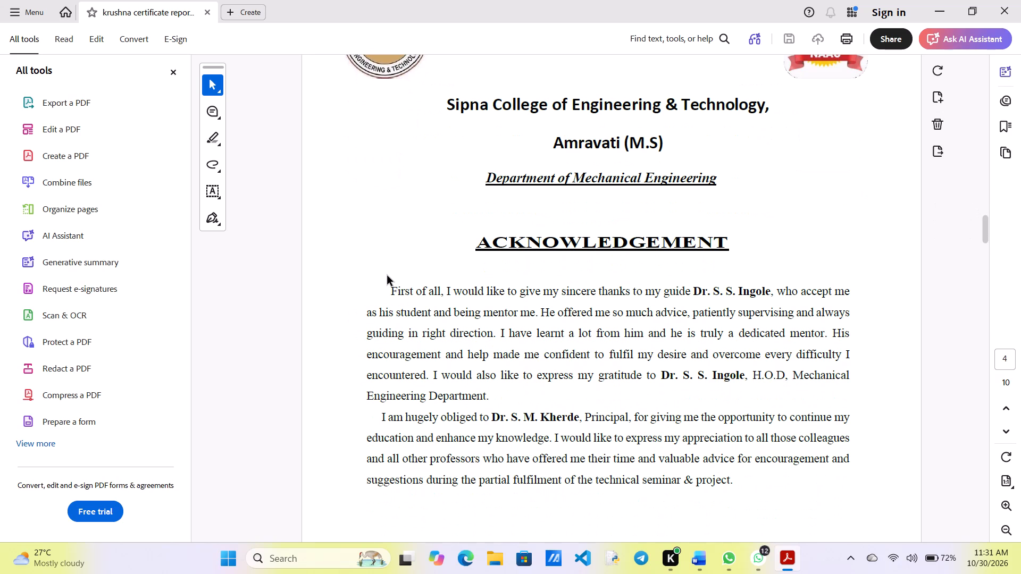
pyautogui.scroll(-5, 387, 276)
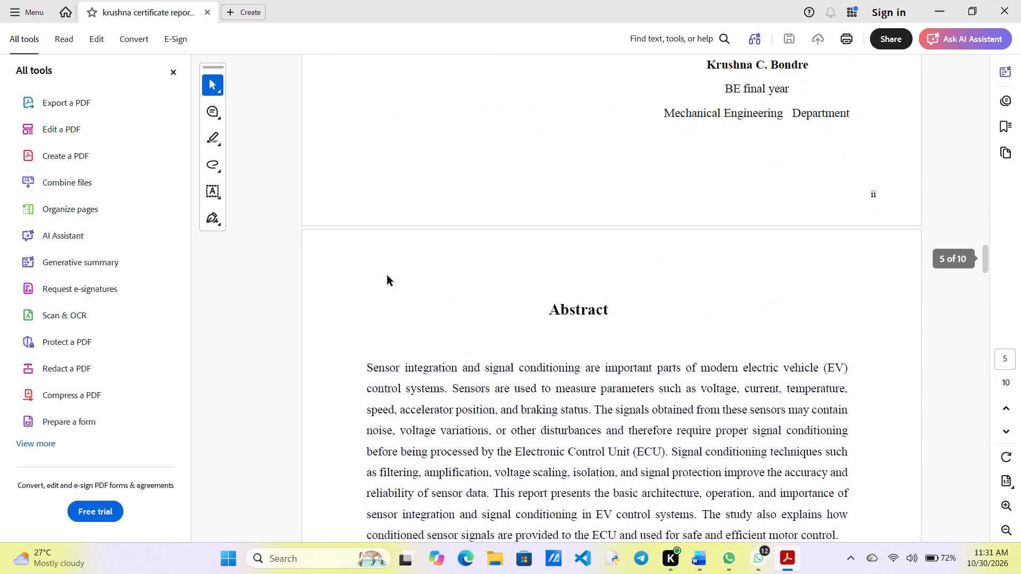
pyautogui.scroll(-10, 387, 276)
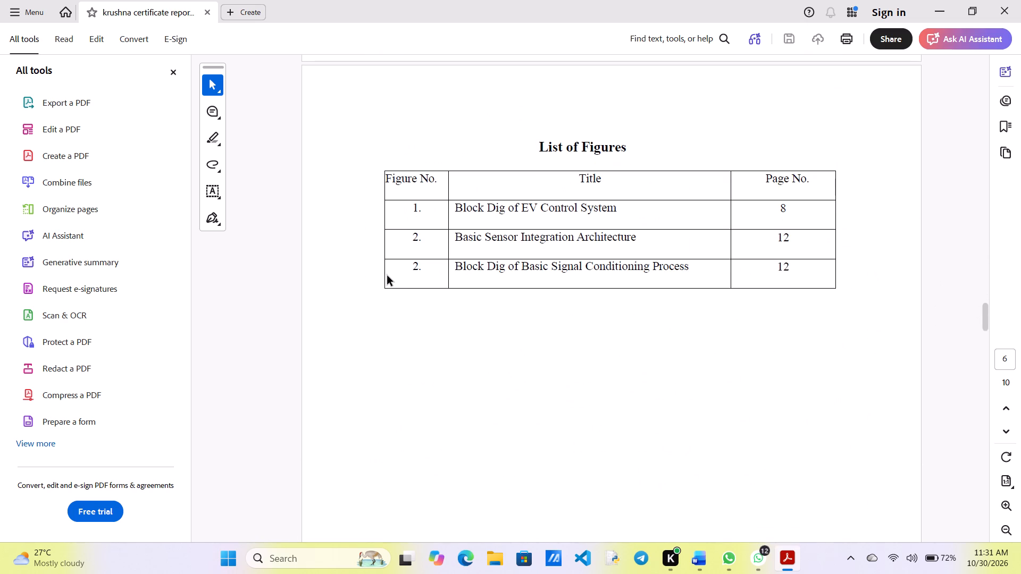
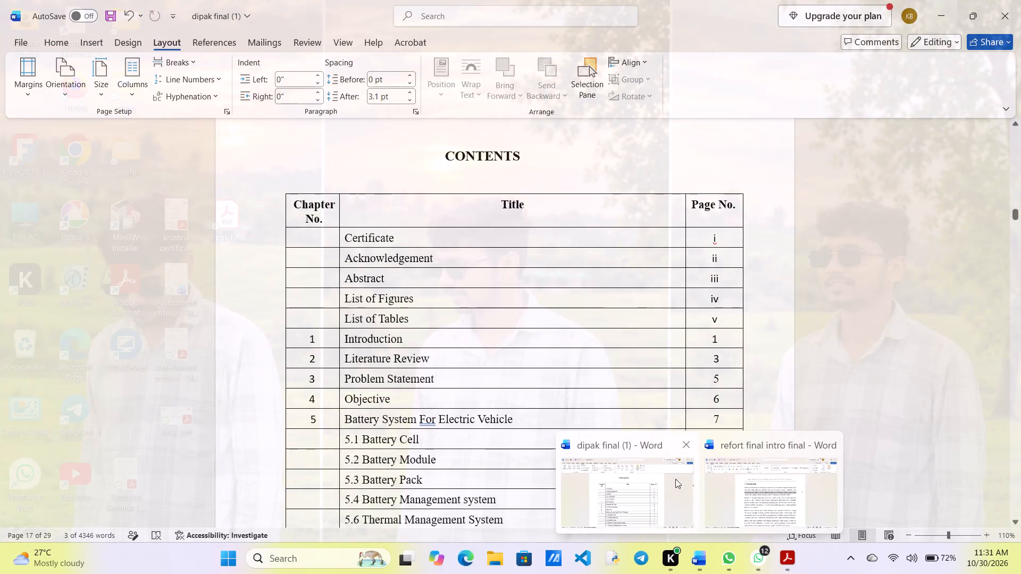
# Close the "dipak final (1)" document, saving its changes in Downloads, with the "refort final intro final" report brought up.
pyautogui.click(689, 445)
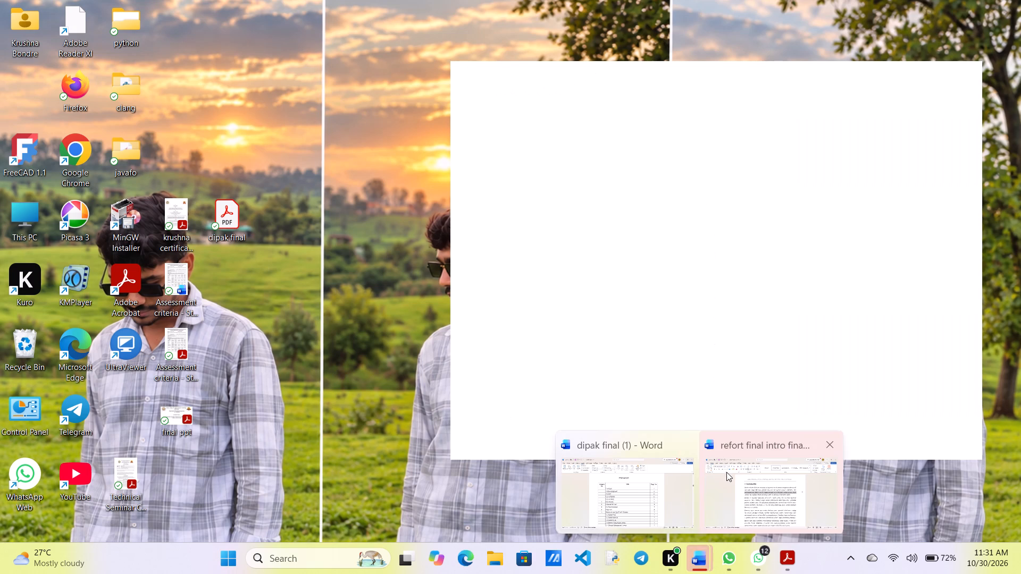
pyautogui.click(729, 474)
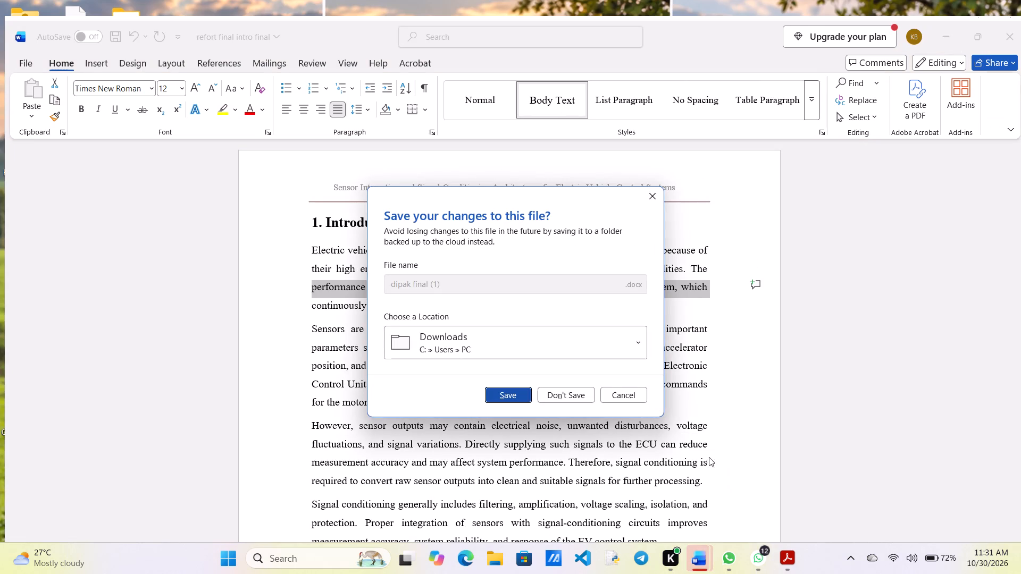
pyautogui.click(516, 394)
# Review the sensor integration report from the Introduction through the Literature Review and Problem Statement to Objectives And Scope.
pyautogui.scroll(-2, 516, 394)
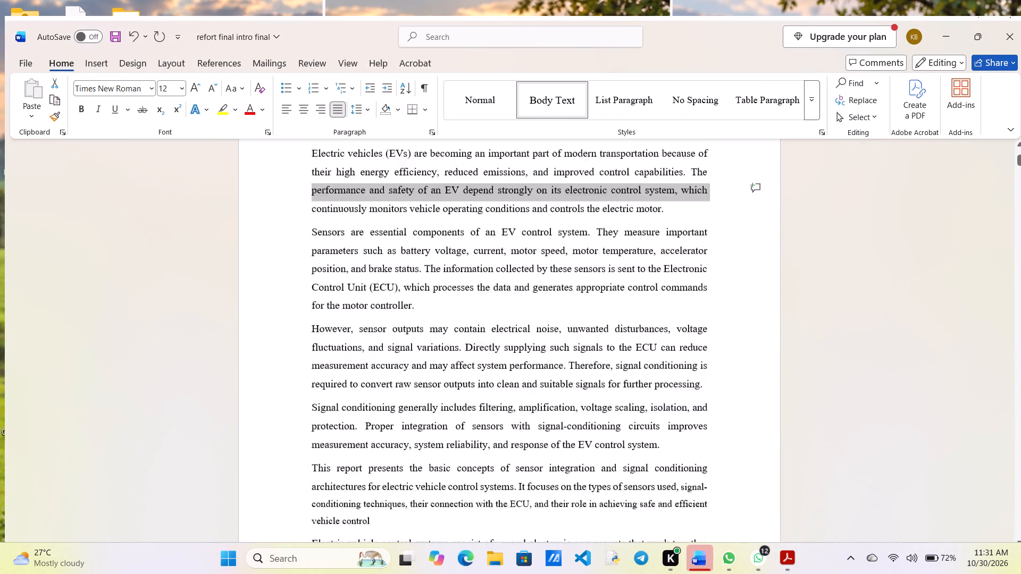
pyautogui.scroll(-12, 516, 394)
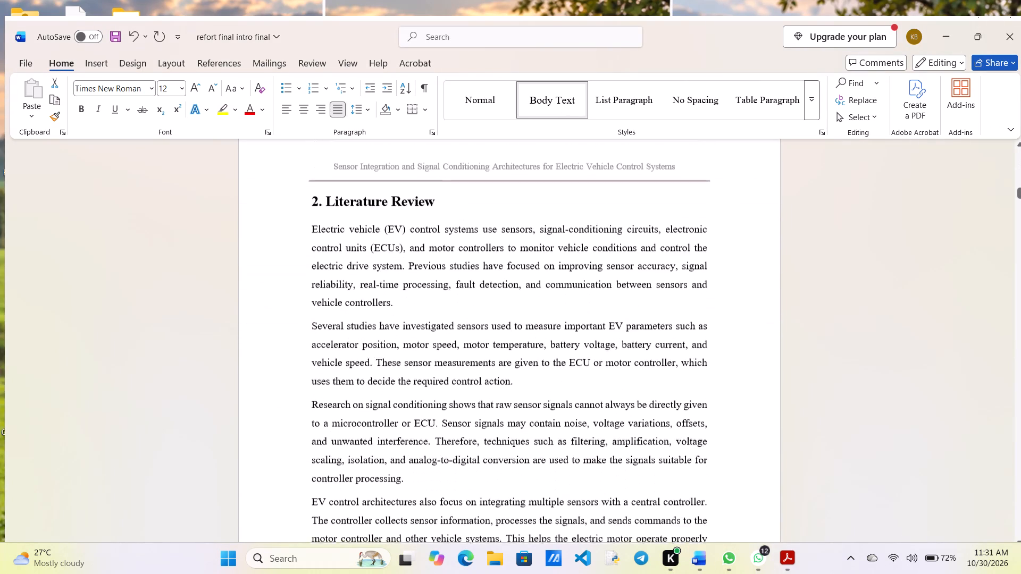
pyautogui.scroll(-7, 516, 394)
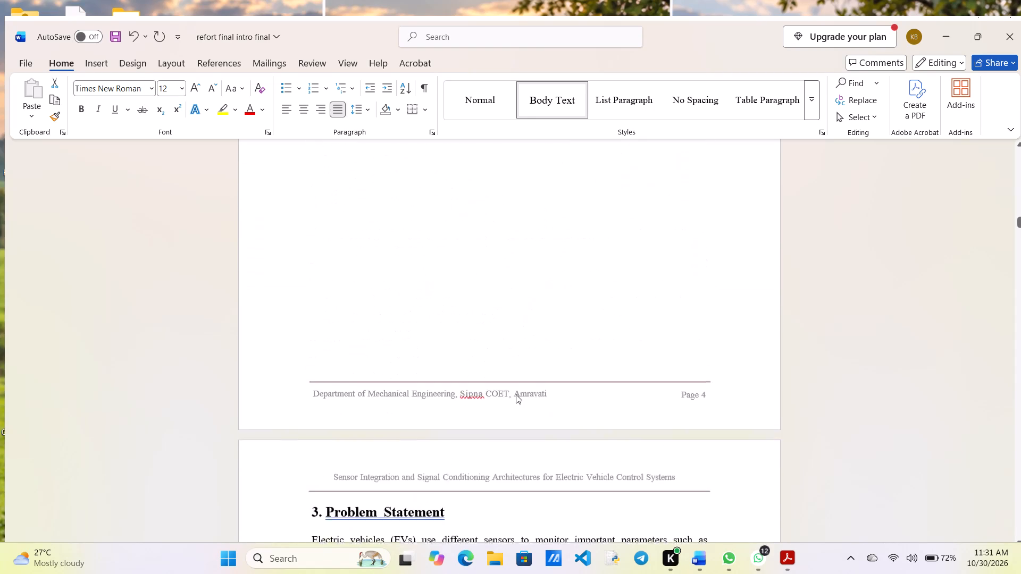
pyautogui.scroll(-7, 516, 394)
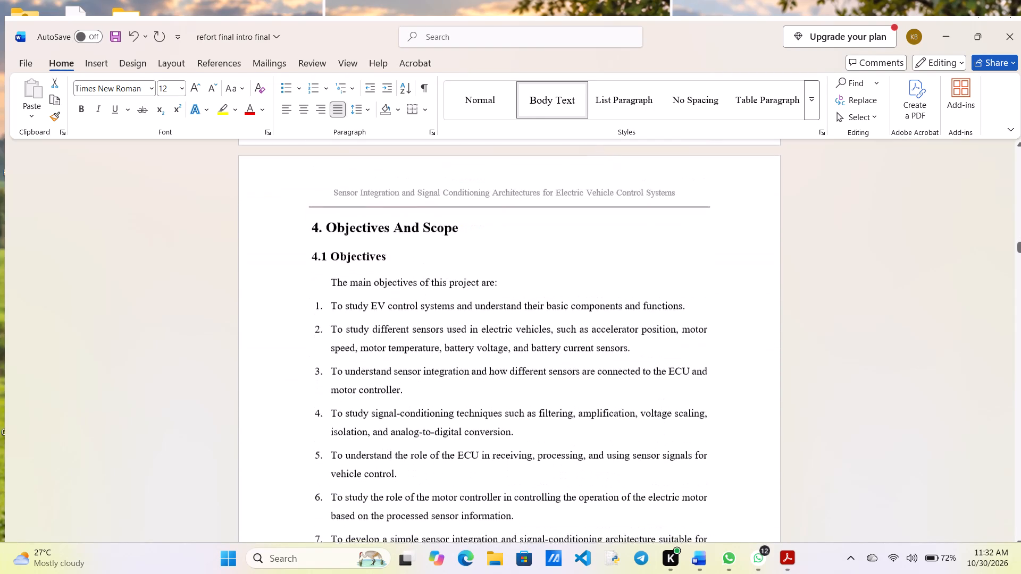
pyautogui.scroll(-6, 516, 394)
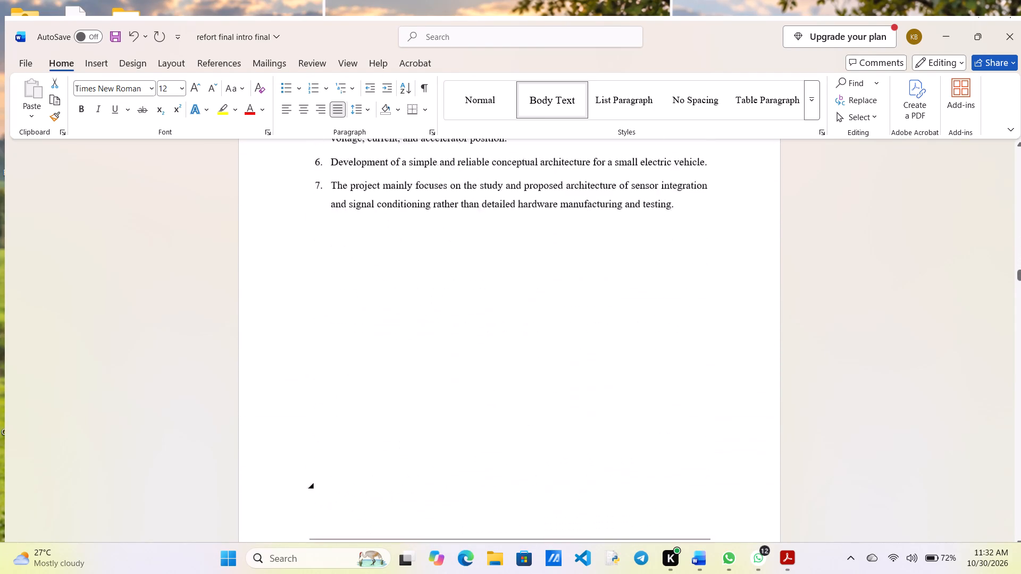
# Check chapter 5, EV Control System Overview, including its bullet points, the control system block diagram and the figure caption.
pyautogui.scroll(-4, 516, 394)
pyautogui.scroll(1, 516, 394)
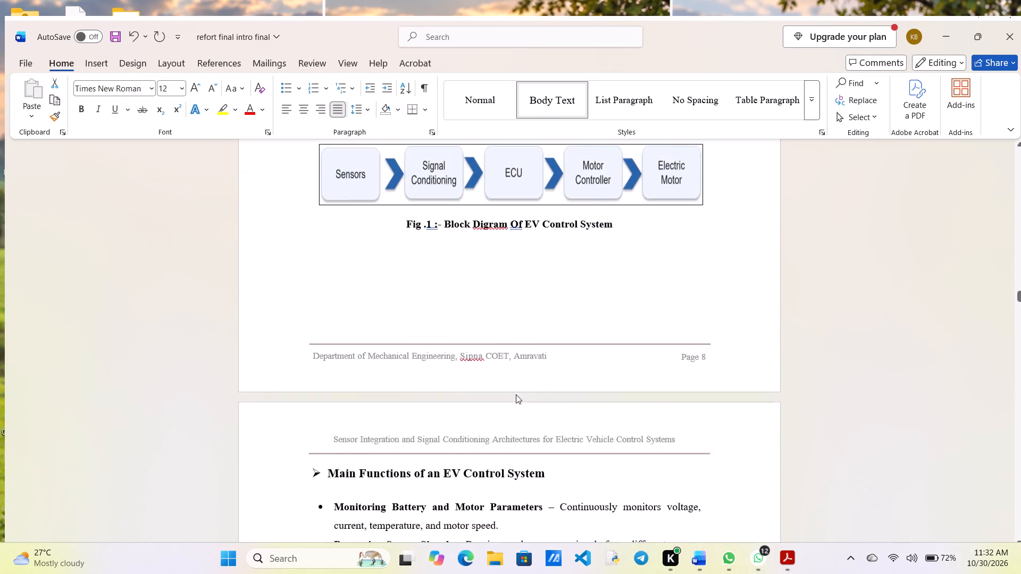
pyautogui.scroll(1, 516, 394)
pyautogui.scroll(-1, 516, 394)
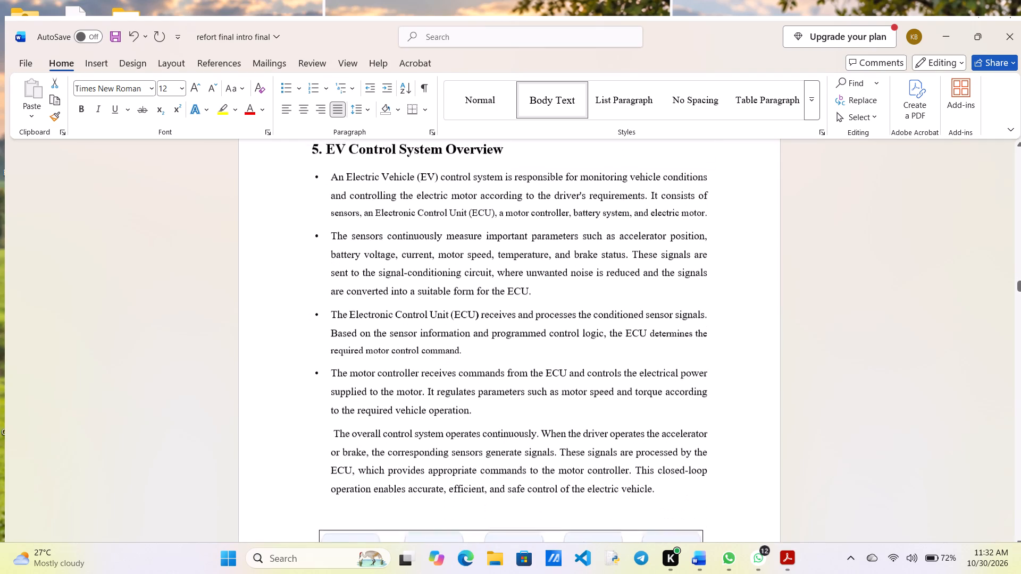
pyautogui.scroll(-2, 516, 394)
pyautogui.keyDown('ctrl'); pyautogui.scroll(1, 516, 394); pyautogui.keyUp('ctrl')
pyautogui.scroll(-3, 516, 394)
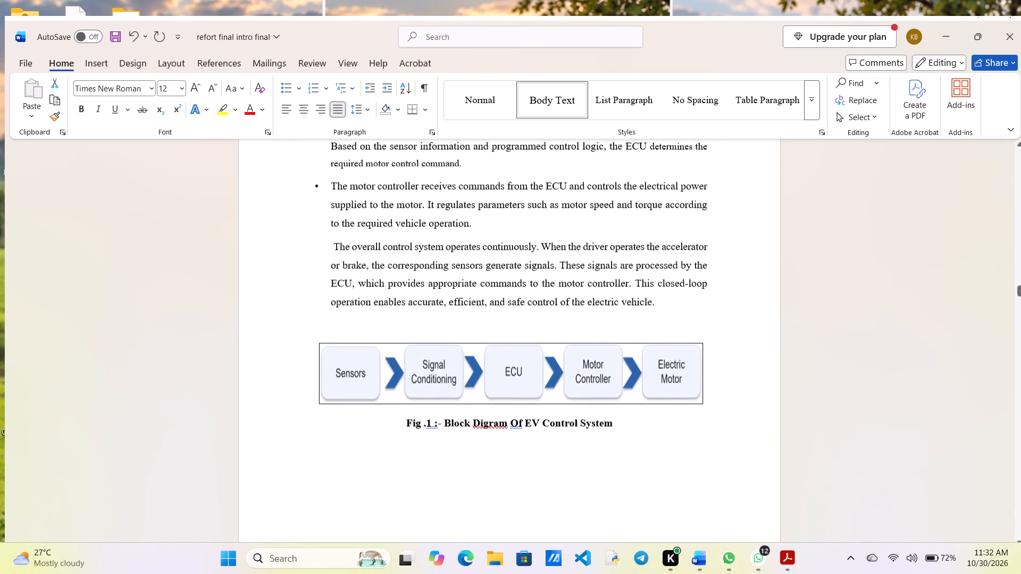
# Examine chapter 6 on sensors used in EV control systems, from sections 6.1 to 6.8 and the Sensor Summary table.
pyautogui.scroll(-7, 516, 394)
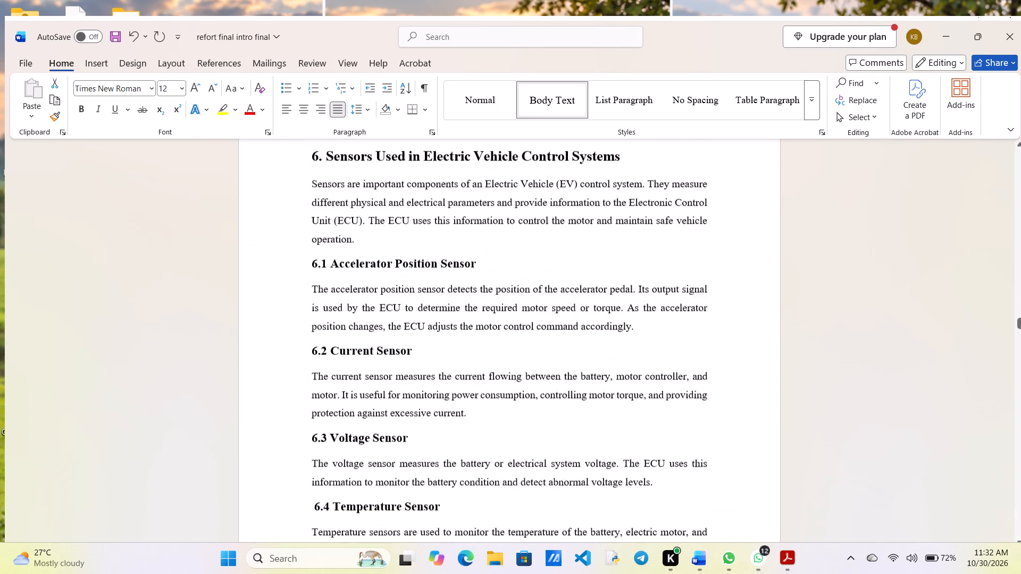
pyautogui.scroll(-5, 516, 394)
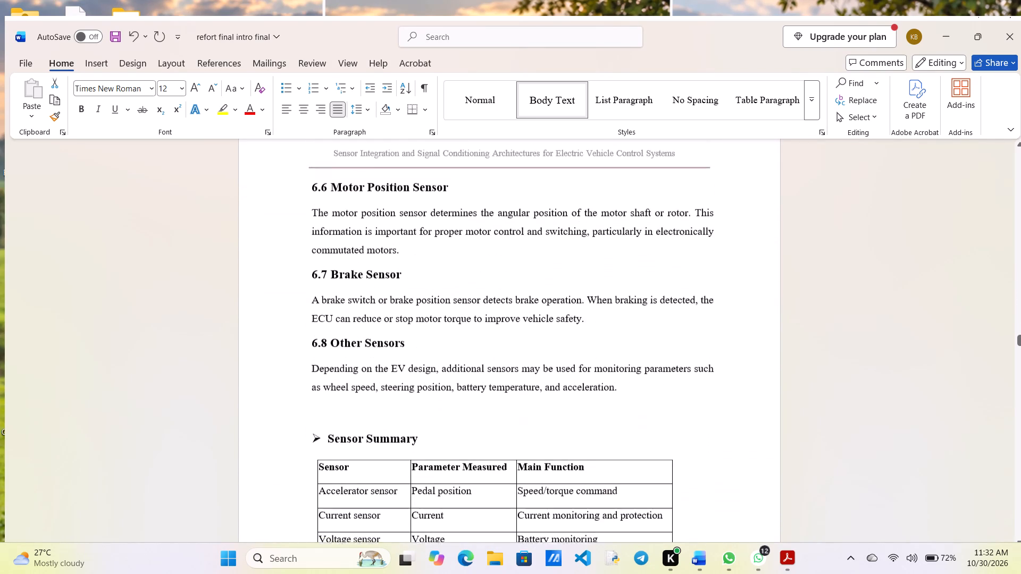
pyautogui.scroll(-2, 516, 394)
pyautogui.scroll(2, 516, 394)
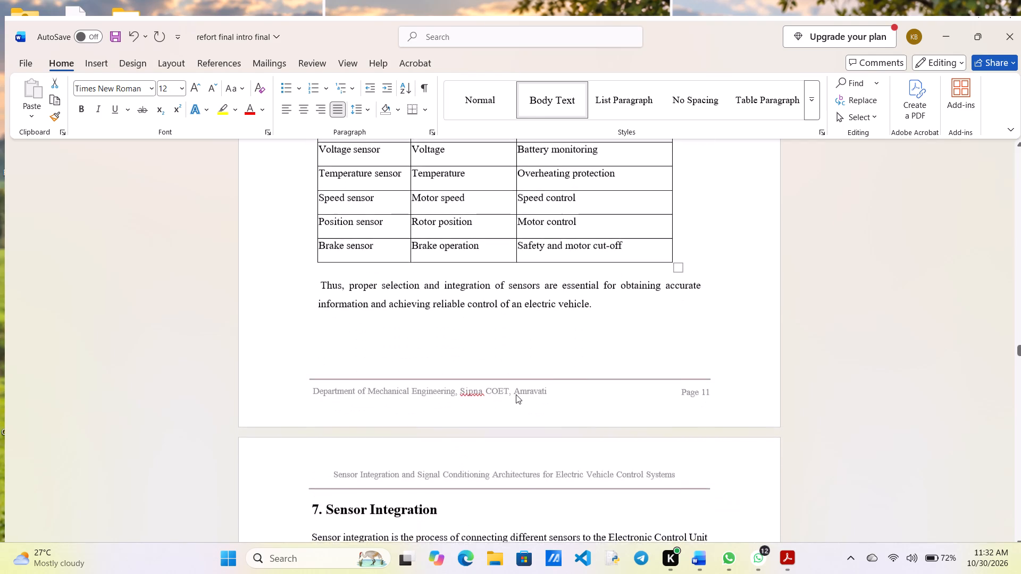
pyautogui.scroll(2, 516, 394)
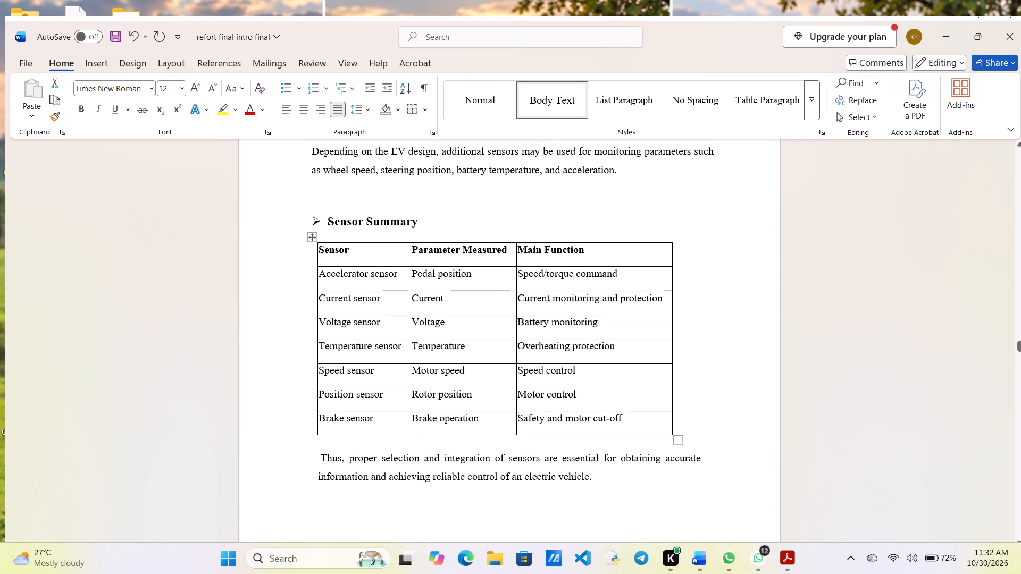
pyautogui.scroll(2, 516, 394)
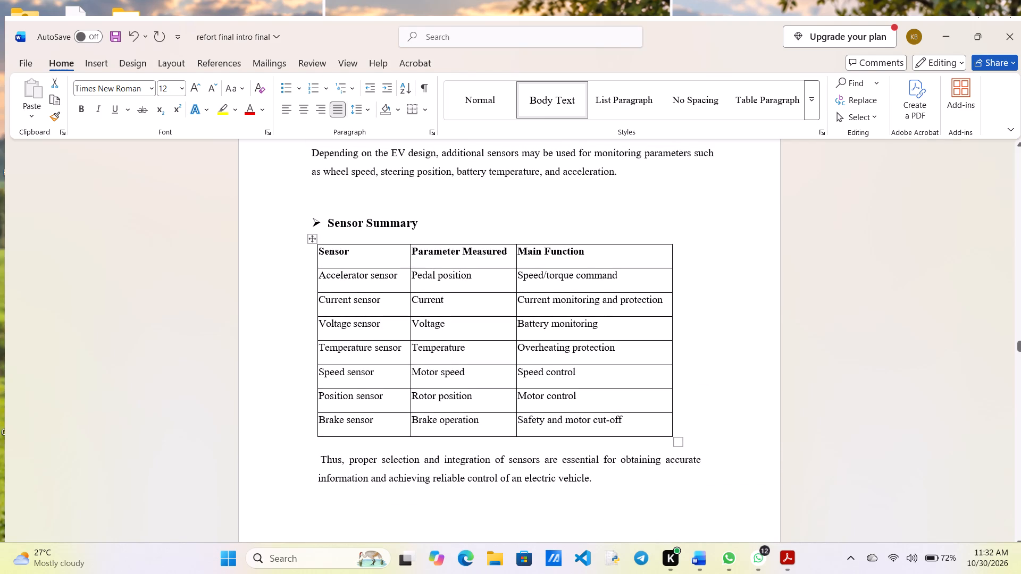
pyautogui.scroll(2, 516, 394)
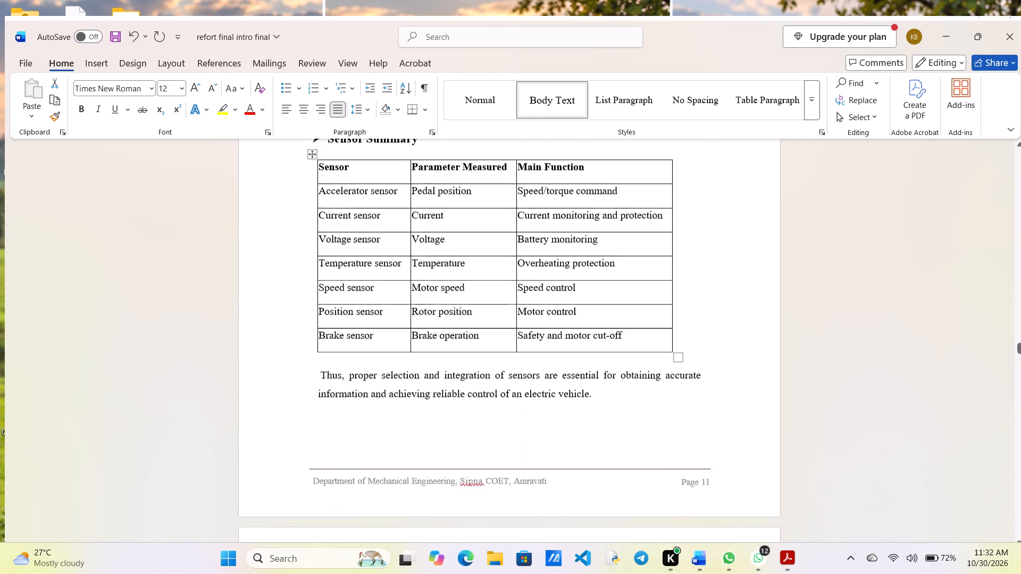
pyautogui.scroll(6, 516, 394)
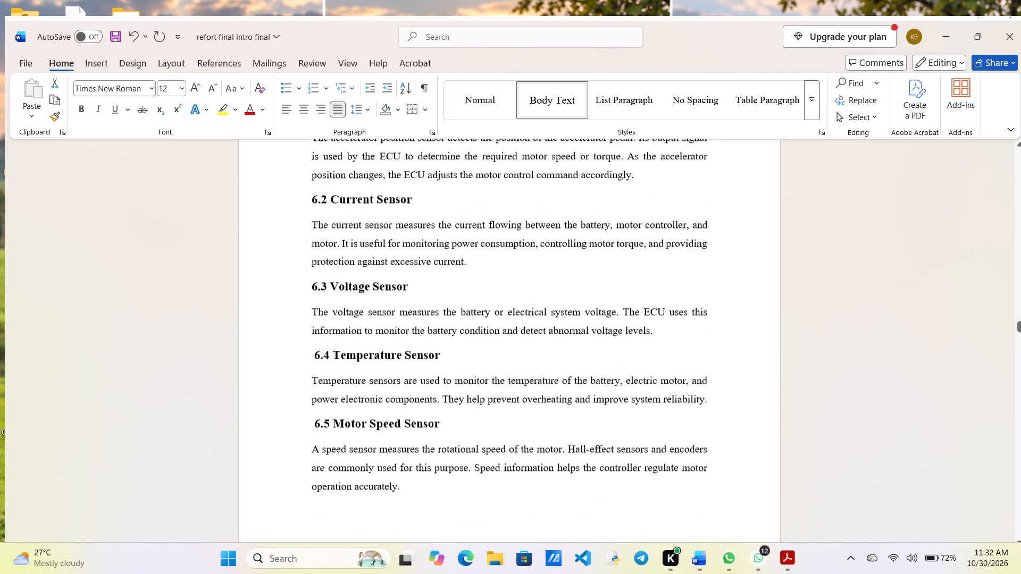
pyautogui.scroll(2, 516, 394)
pyautogui.scroll(-3, 516, 394)
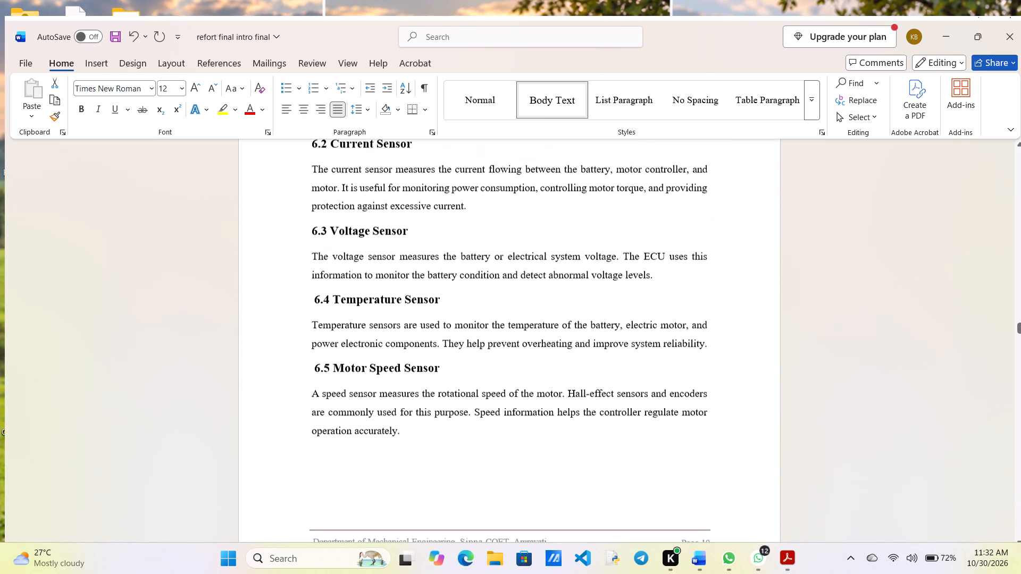
pyautogui.scroll(-3, 516, 394)
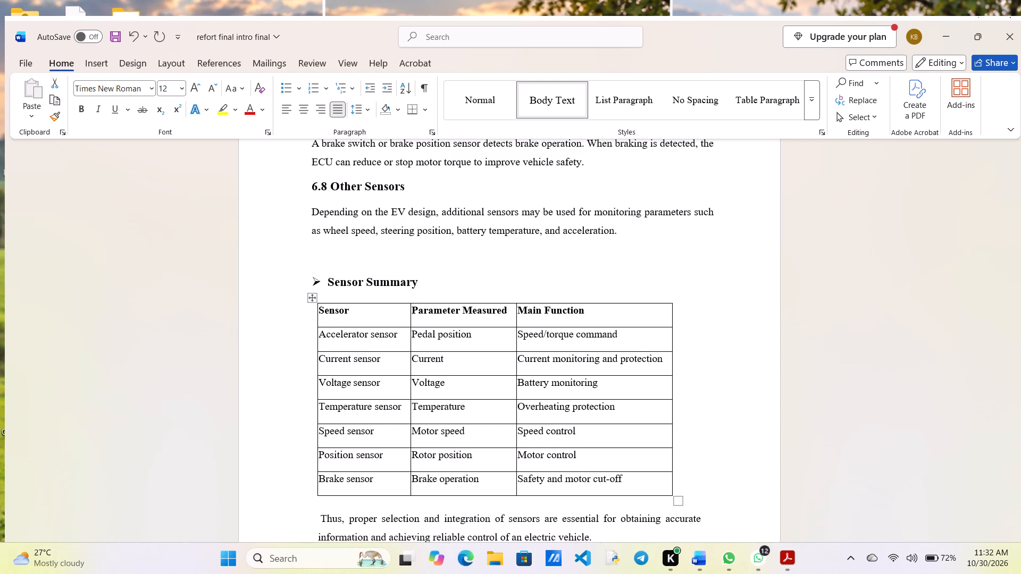
# Review the Sensor Integration and signal conditioning chapters, including Fig 2, Fig. 3 and the Importance of Signal Conditioning section.
pyautogui.scroll(-4, 516, 394)
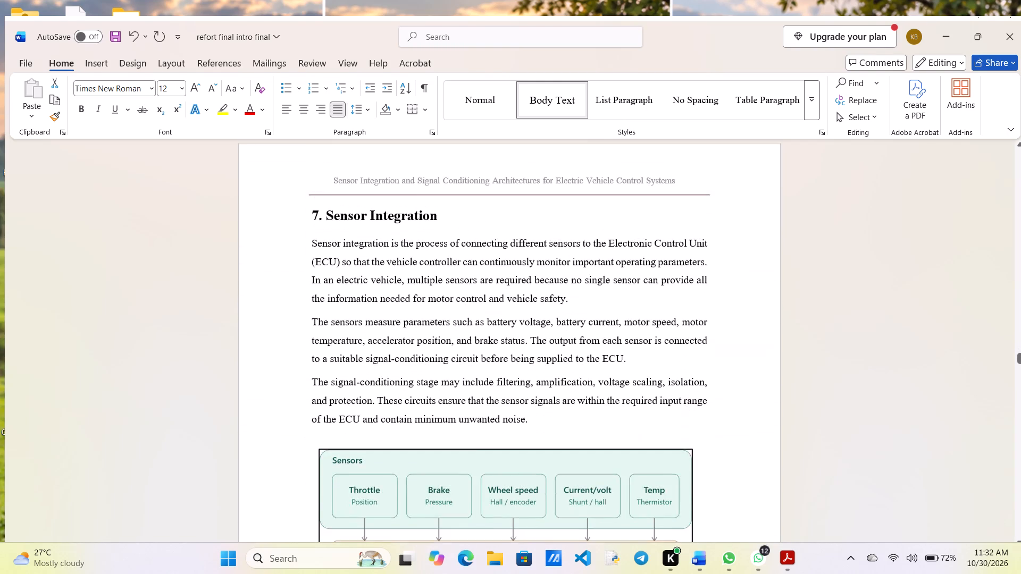
pyautogui.scroll(-3, 516, 394)
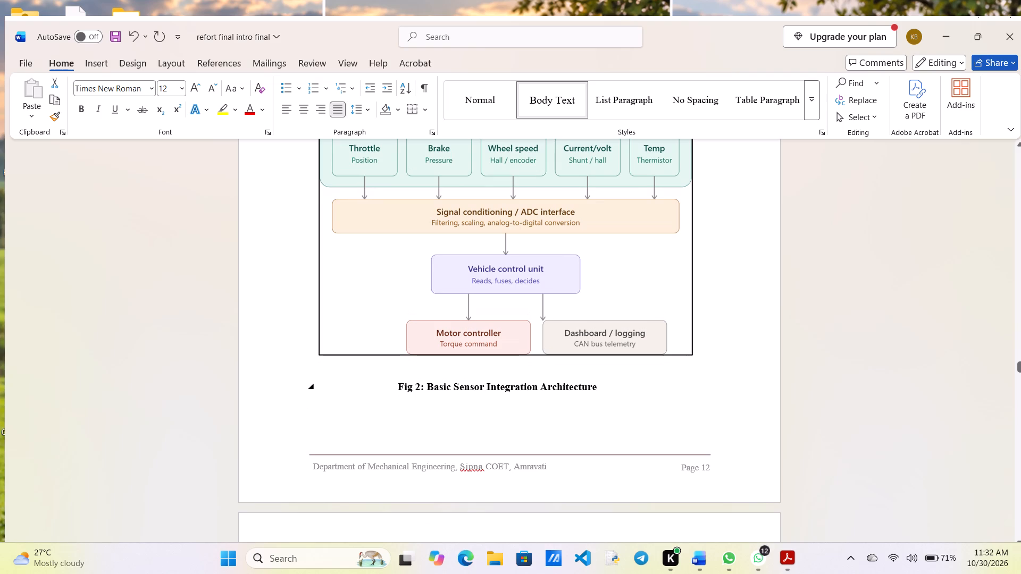
pyautogui.scroll(-2, 516, 394)
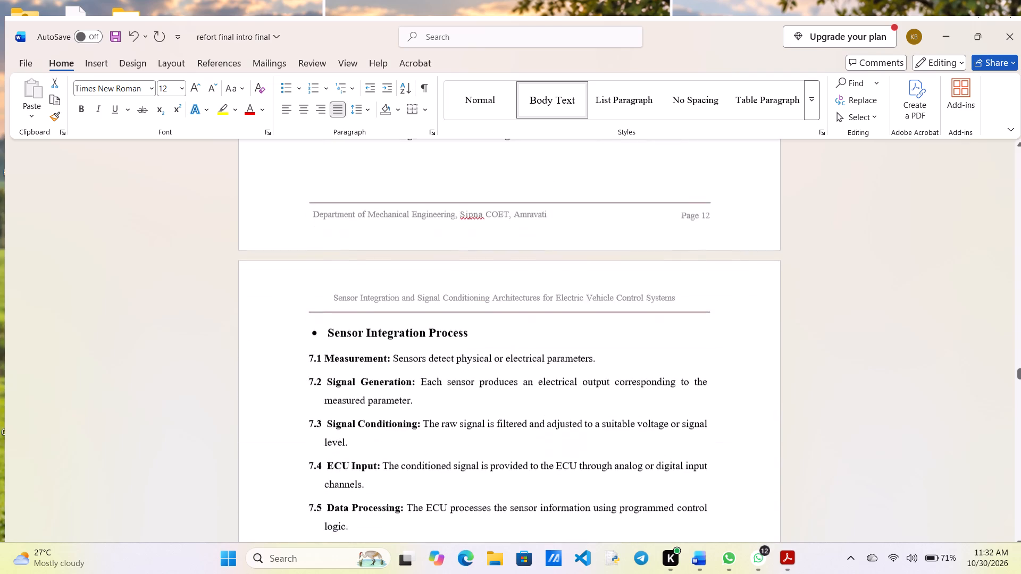
pyautogui.scroll(-6, 516, 394)
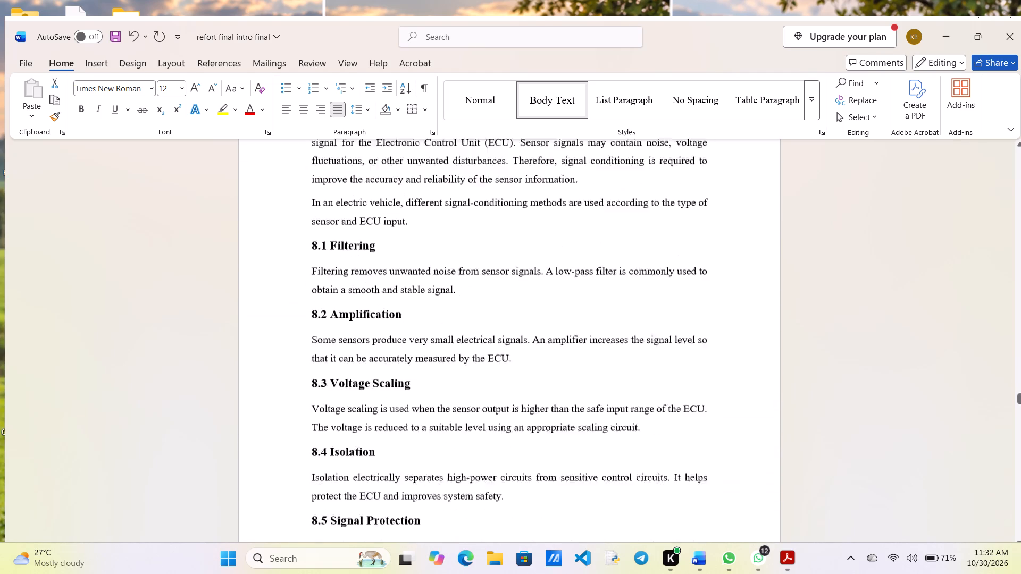
pyautogui.scroll(-4, 516, 394)
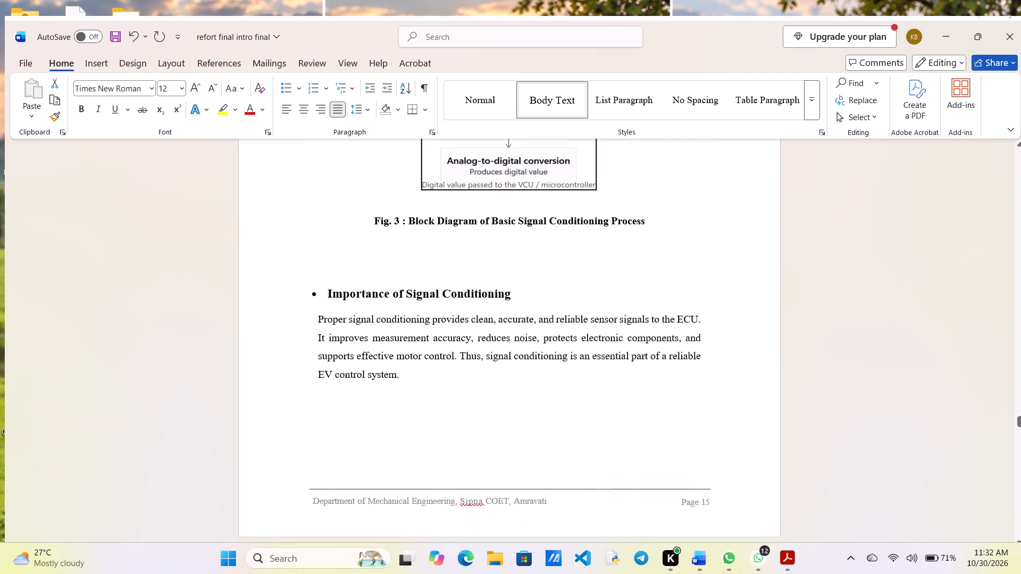
pyautogui.scroll(-2, 516, 394)
pyautogui.scroll(1, 516, 394)
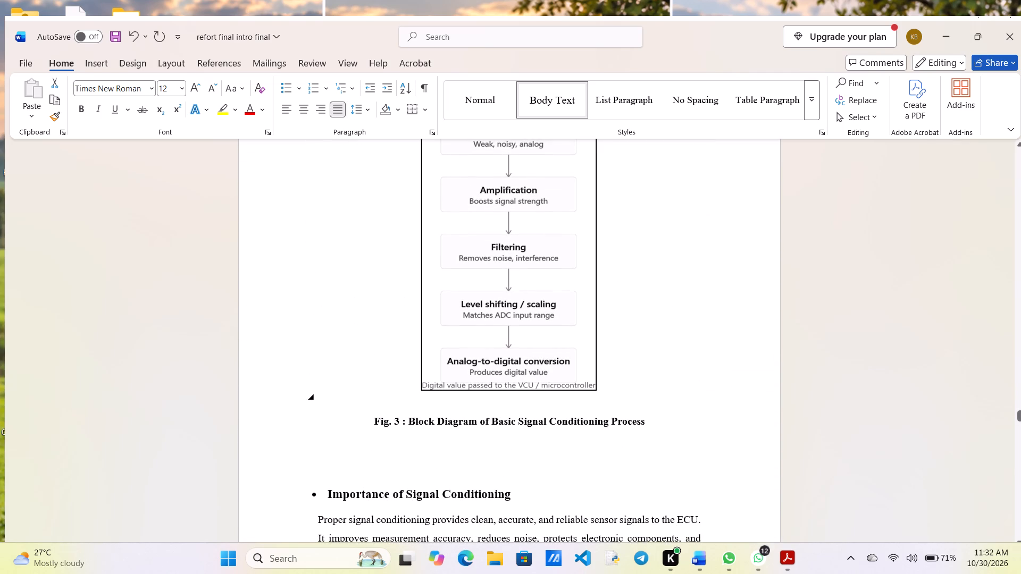
pyautogui.scroll(1, 516, 394)
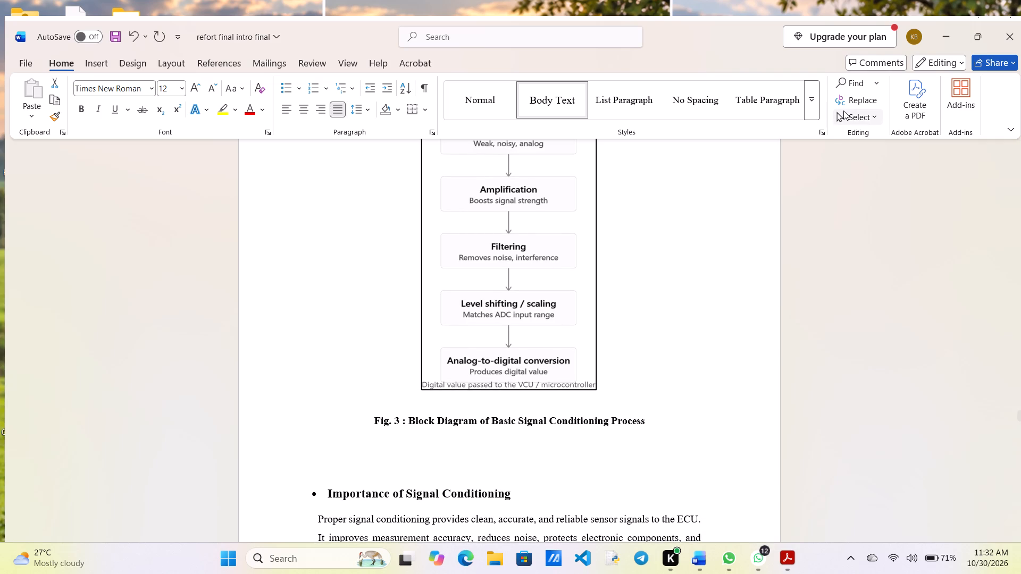
pyautogui.click(843, 111)
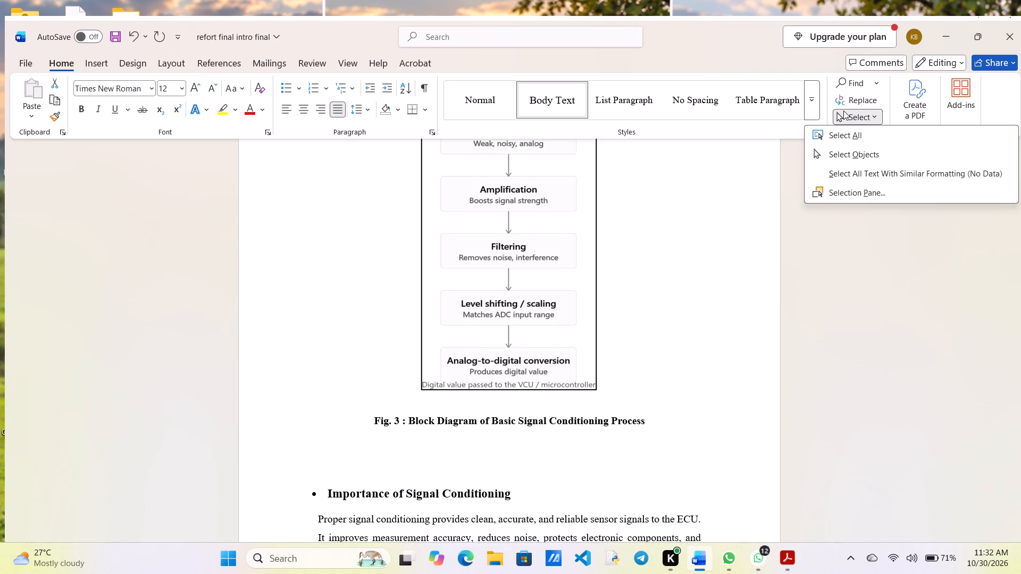
pyautogui.click(846, 236)
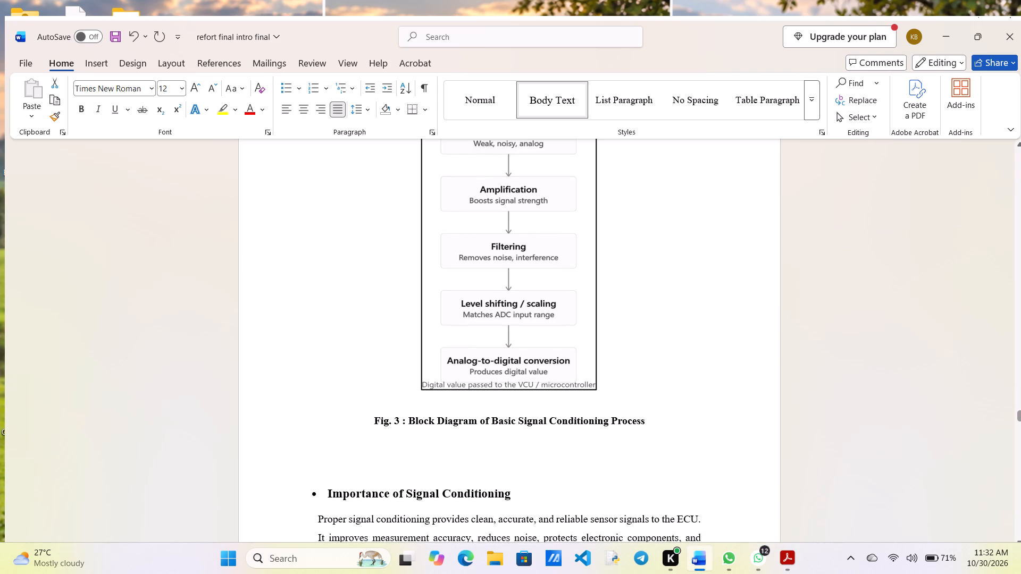
pyautogui.scroll(-3, 690, 237)
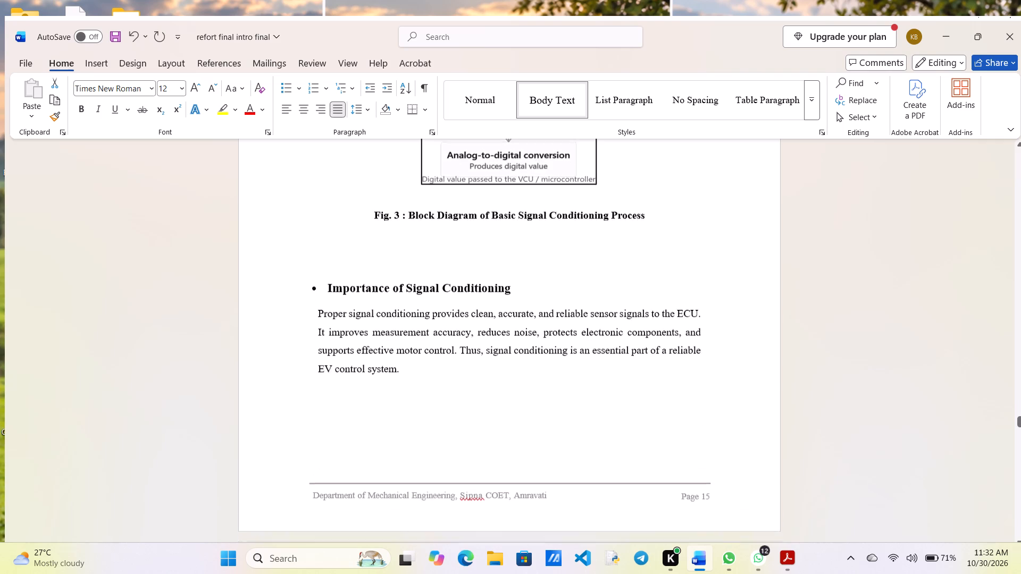
pyautogui.scroll(-1, 690, 237)
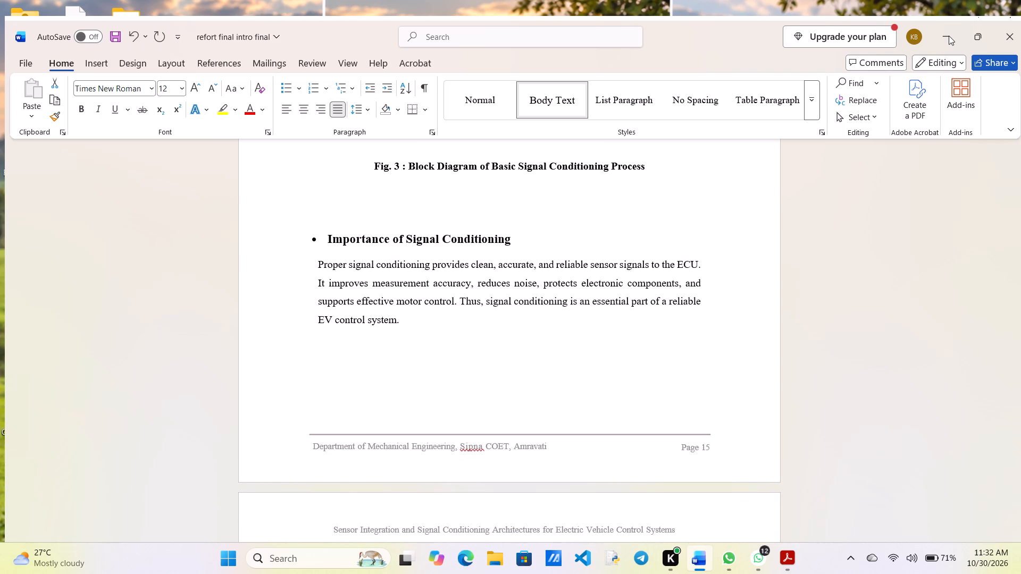
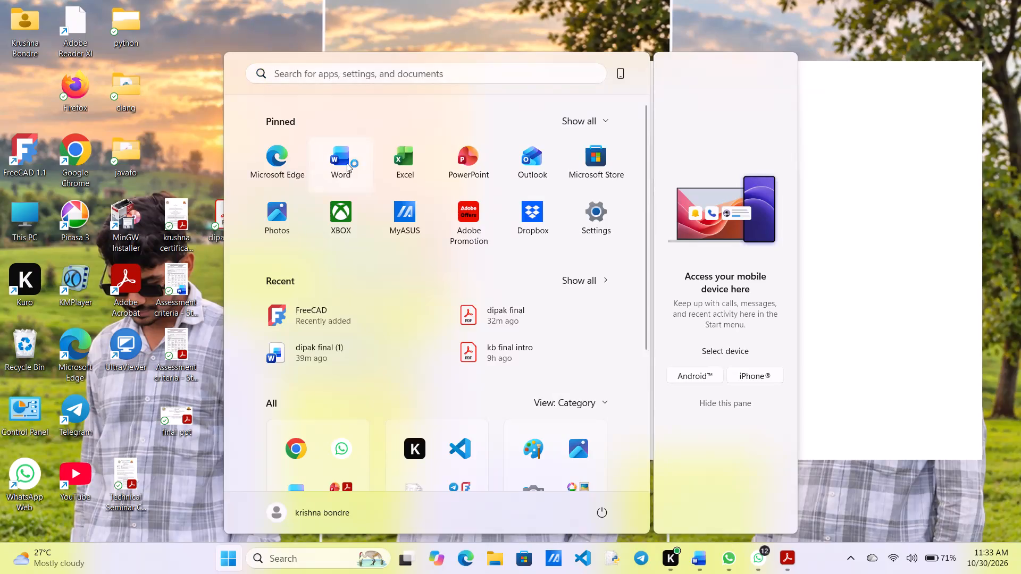
# Open the recent document "krushna certificate report" in Word.
pyautogui.moveTo(347, 163); pyautogui.dragTo(348, 297)
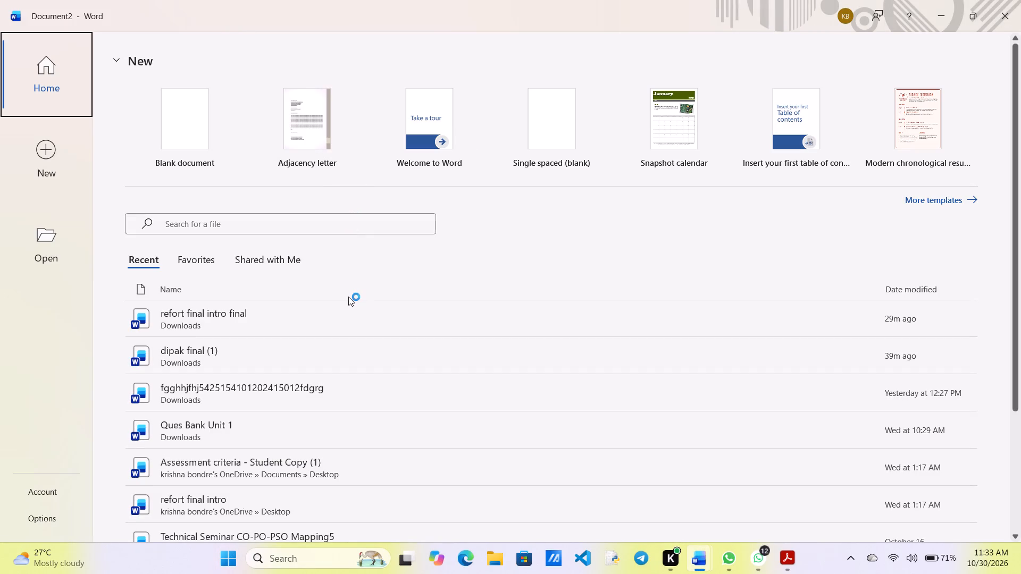
pyautogui.moveTo(348, 297); pyautogui.dragTo(348, 297)
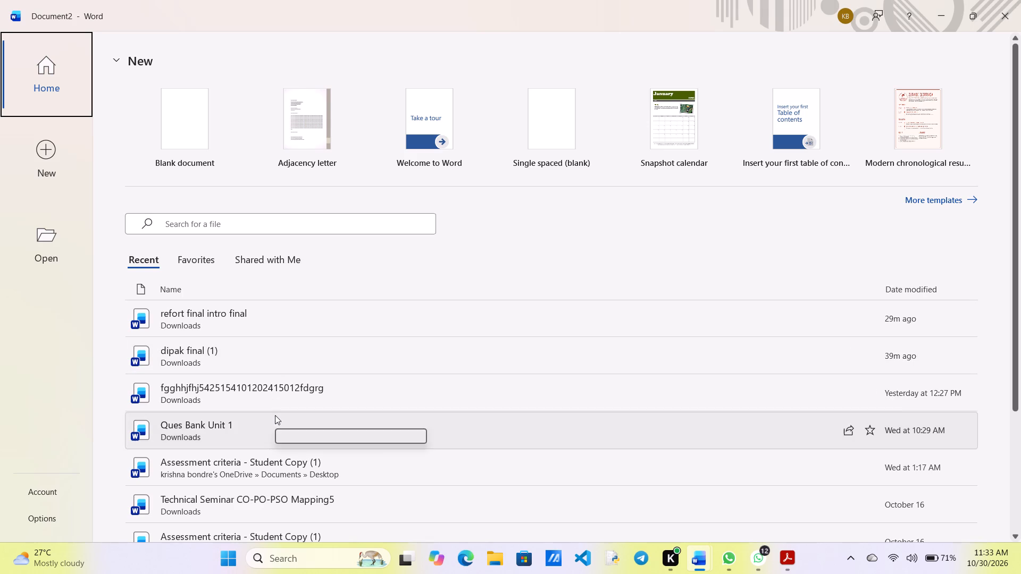
pyautogui.scroll(-2, 275, 415)
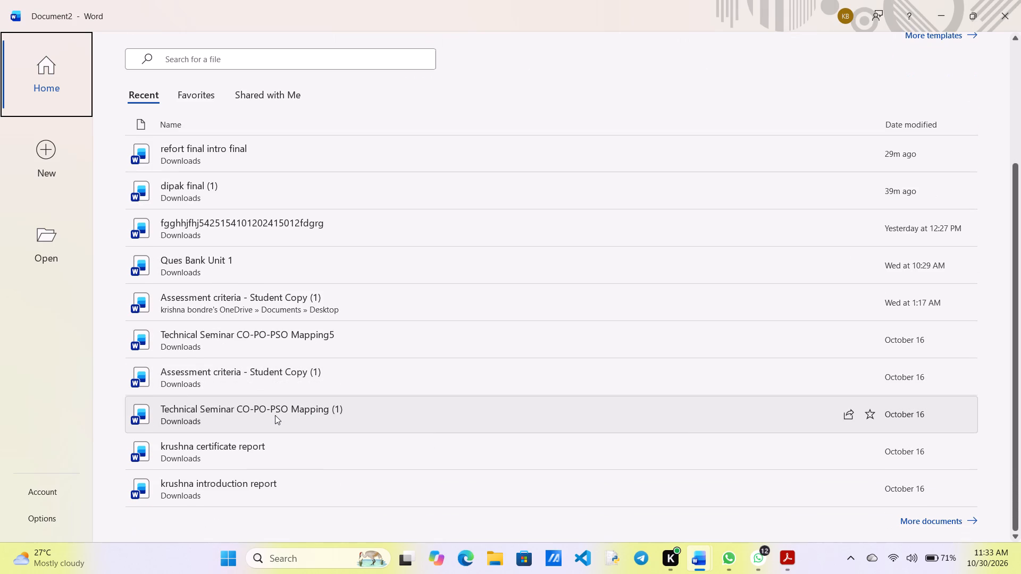
pyautogui.doubleClick(259, 455)
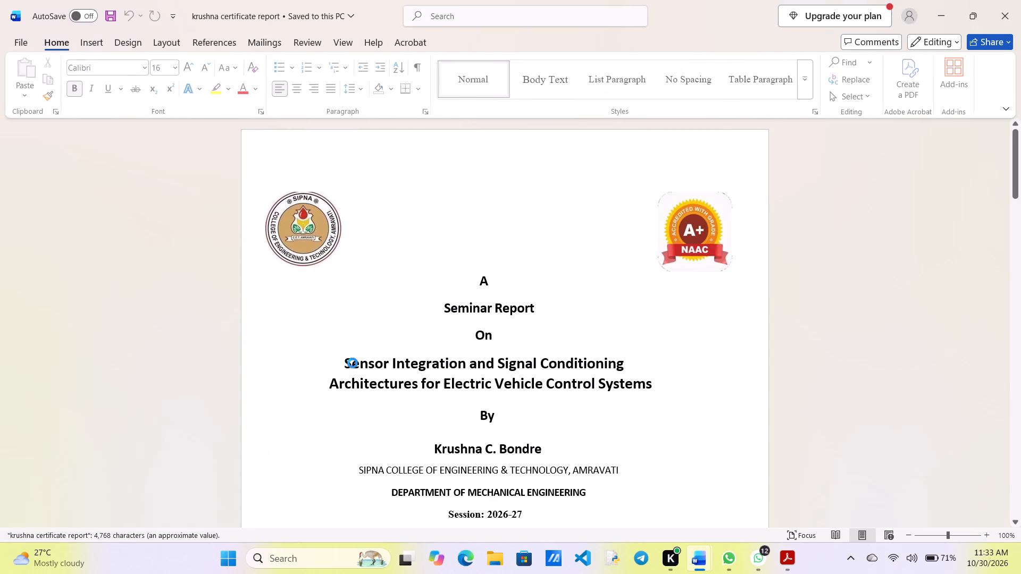
# Review the report's front pages from the title page through the certificate, acknowledgement and abstract to the List of Figures.
pyautogui.scroll(-3, 353, 363)
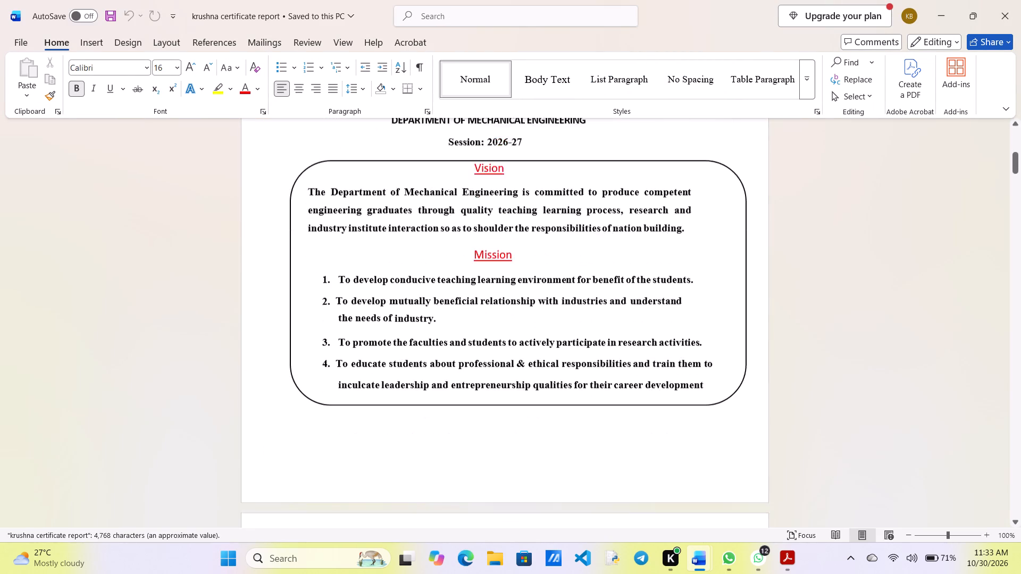
pyautogui.scroll(-3, 353, 363)
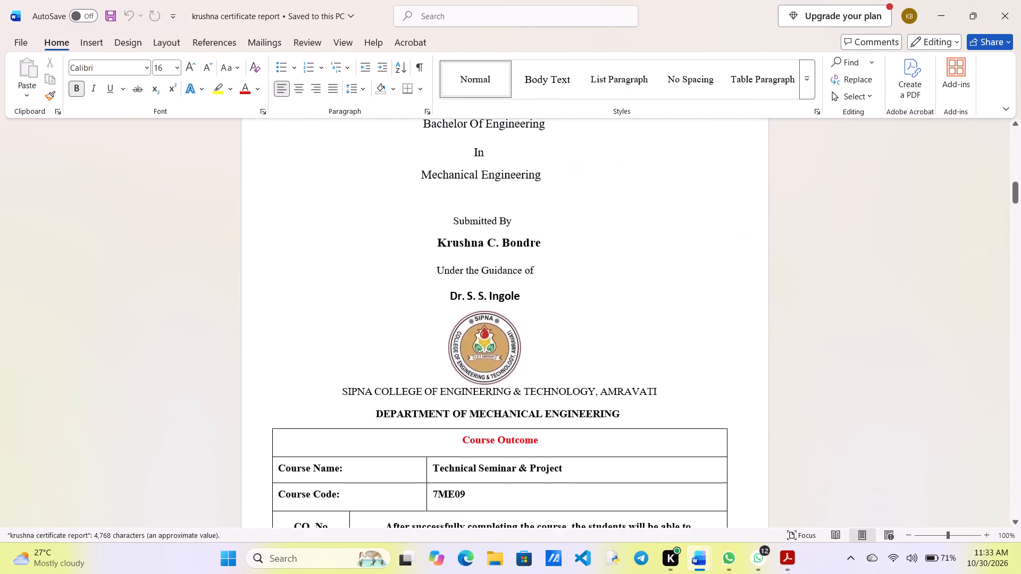
pyautogui.scroll(-1, 353, 363)
pyautogui.scroll(1, 353, 363)
pyautogui.scroll(-1, 353, 363)
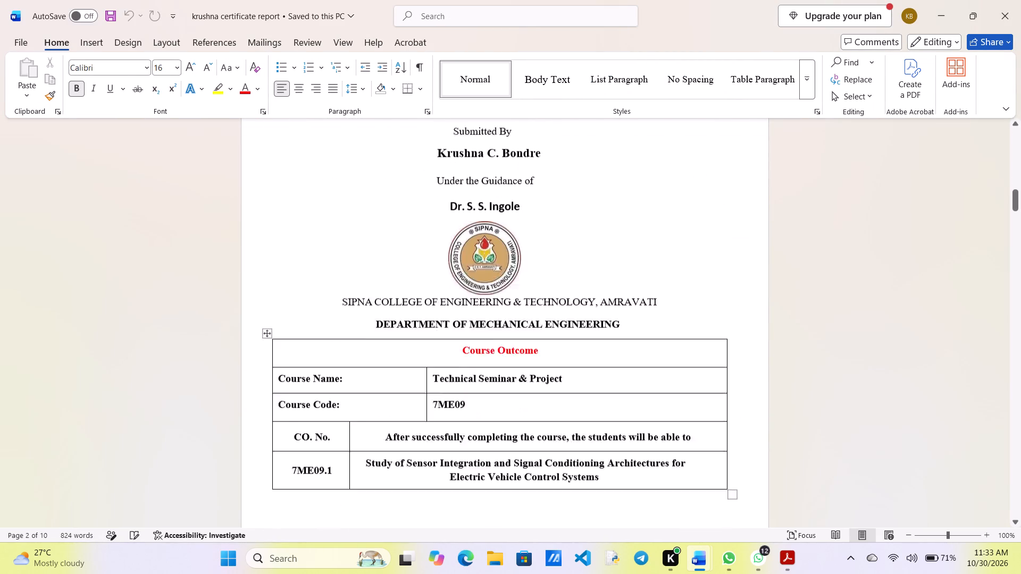
pyautogui.scroll(-3, 353, 363)
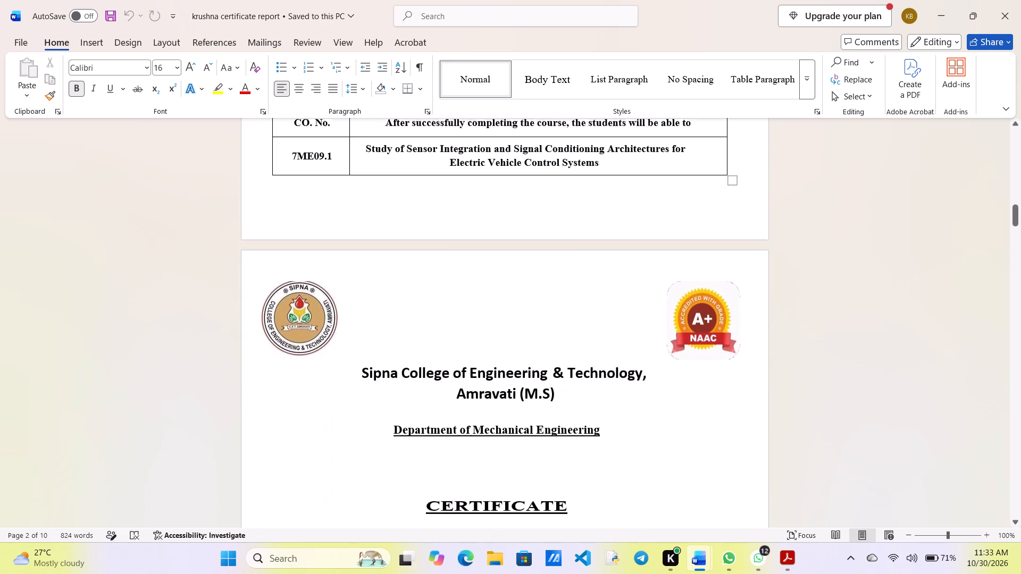
pyautogui.scroll(-3, 353, 363)
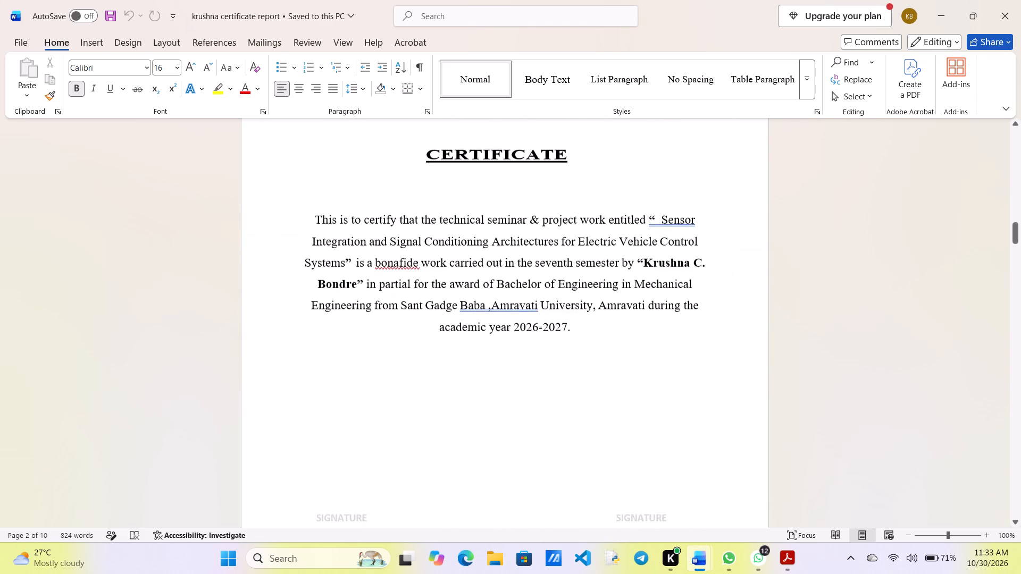
pyautogui.scroll(-3, 353, 363)
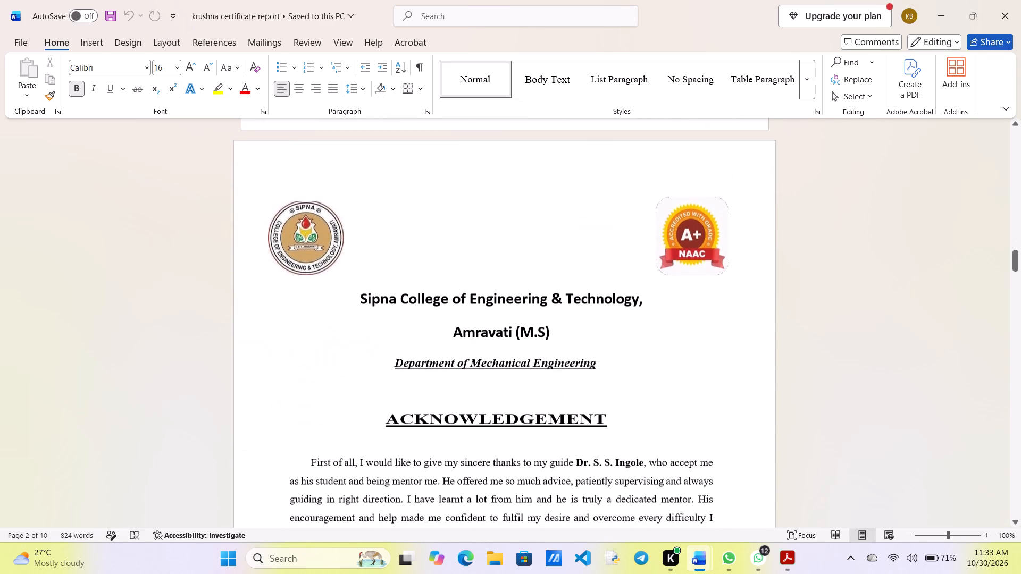
pyautogui.scroll(-4, 353, 363)
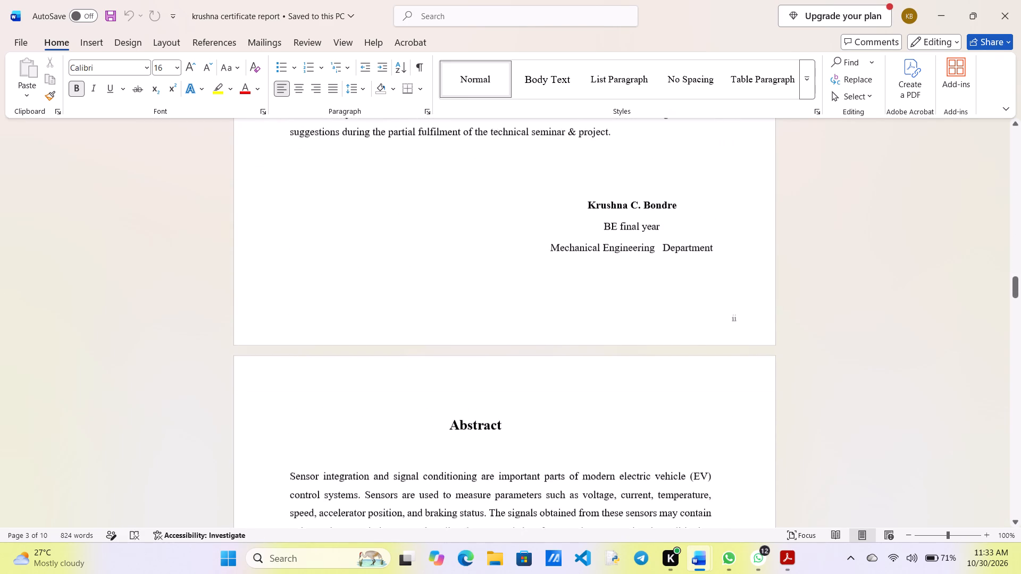
pyautogui.scroll(-5, 353, 363)
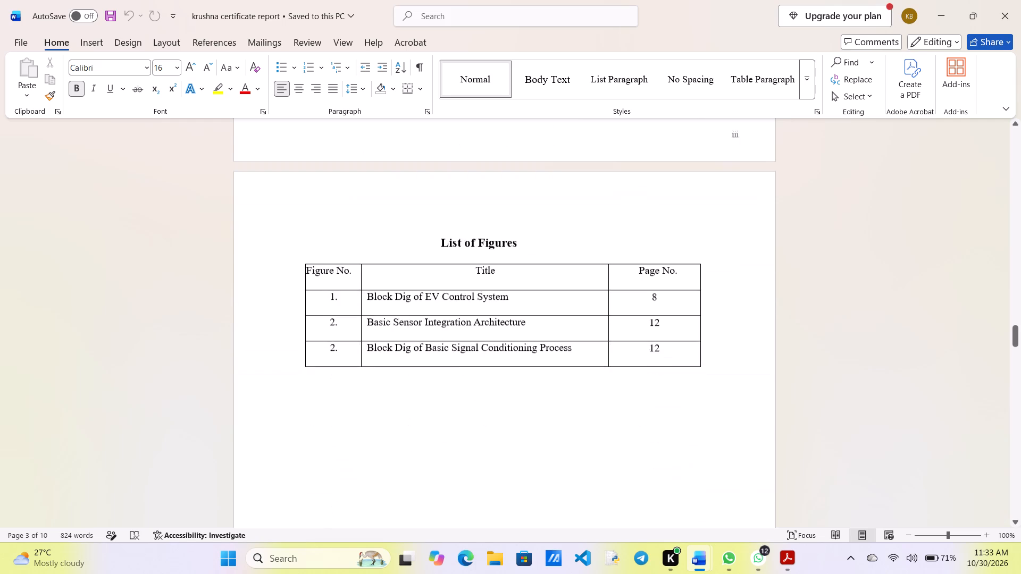
# Extend "Dig" to "Digram" in the first title of the List of Figures, for the EV Control System.
pyautogui.click(409, 272)
pyautogui.write('ram')
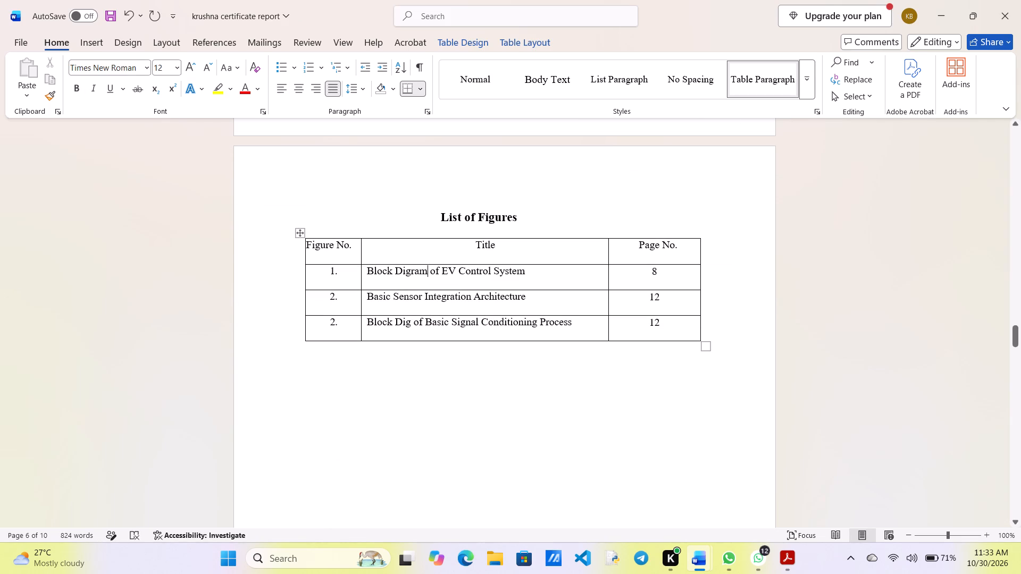
# Set the page number of the Basic Signal Conditioning Process entry in the List of Figures to 15.
pyautogui.click(683, 327)
pyautogui.press('BackSpace')
pyautogui.press('5')
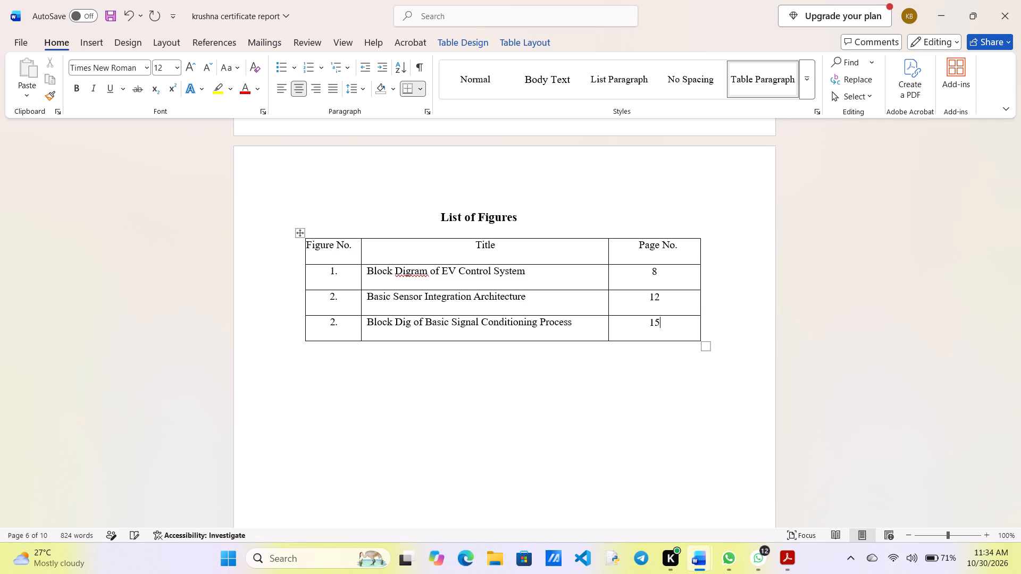
# Review the List of Tables and the chapter titles and page numbers in the Contents table.
pyautogui.scroll(1, 683, 327)
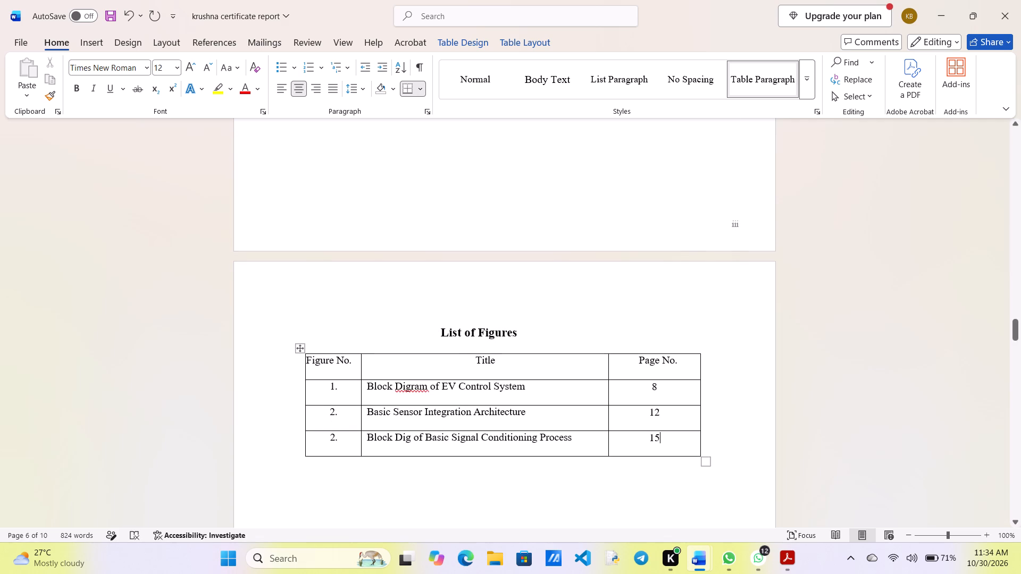
pyautogui.scroll(-4, 505, 347)
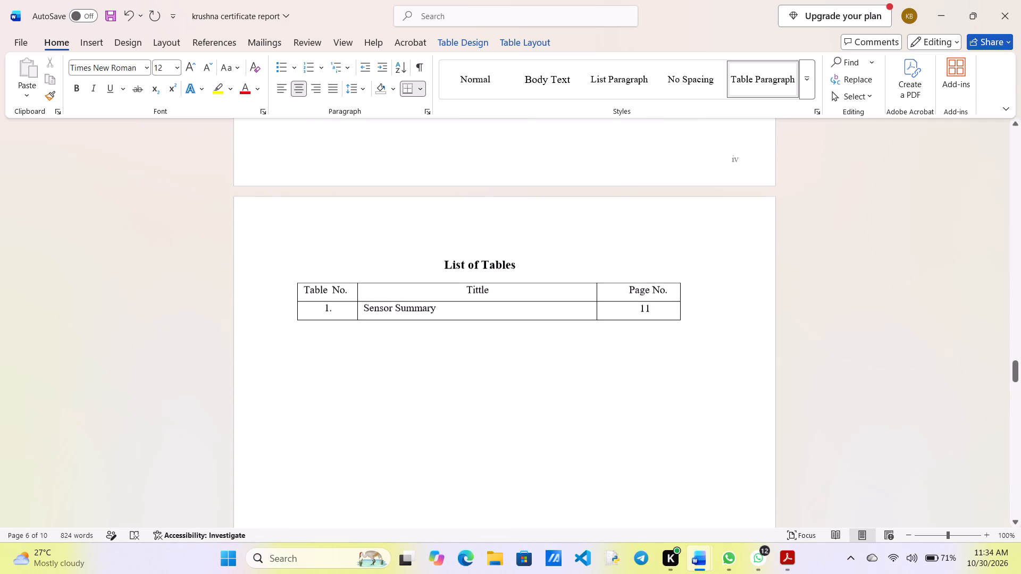
pyautogui.scroll(-4, 505, 347)
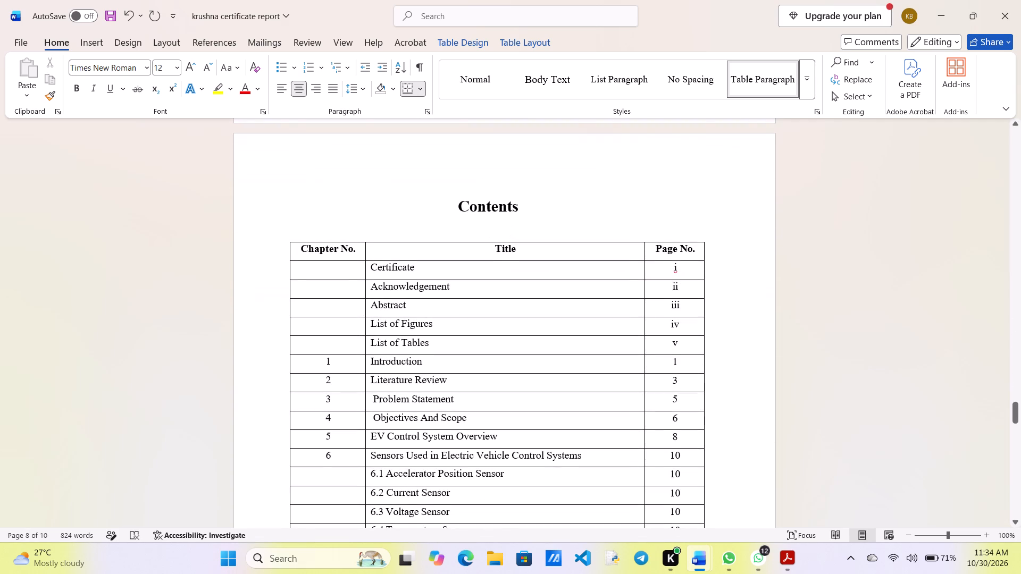
pyautogui.scroll(-3, 505, 347)
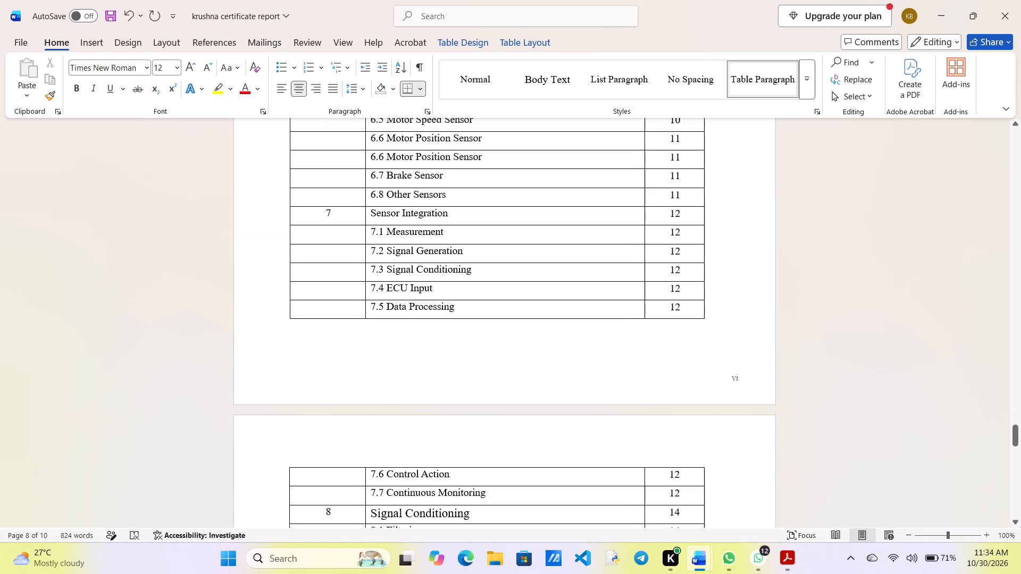
pyautogui.scroll(-2, 505, 347)
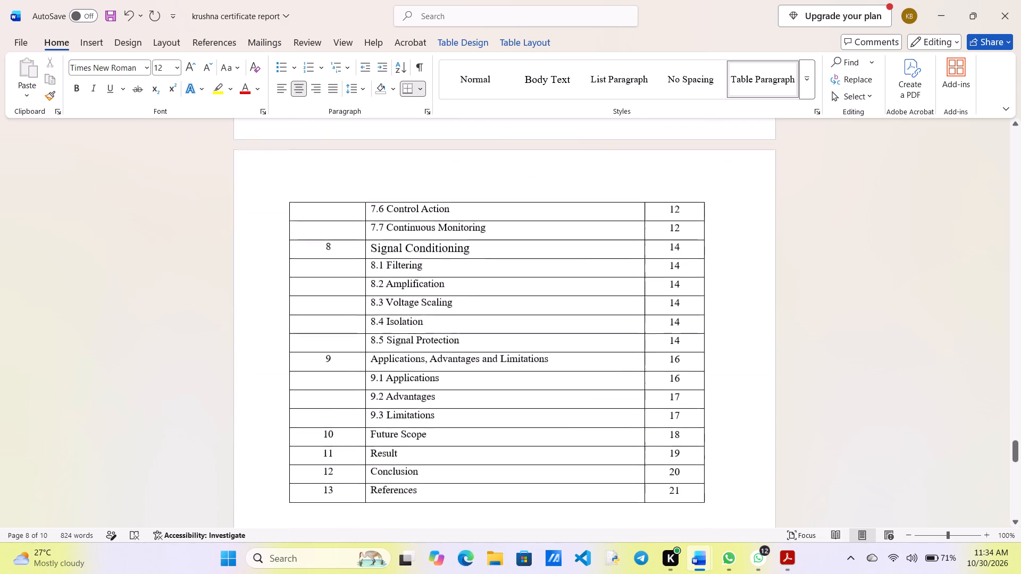
pyautogui.scroll(-1, 505, 347)
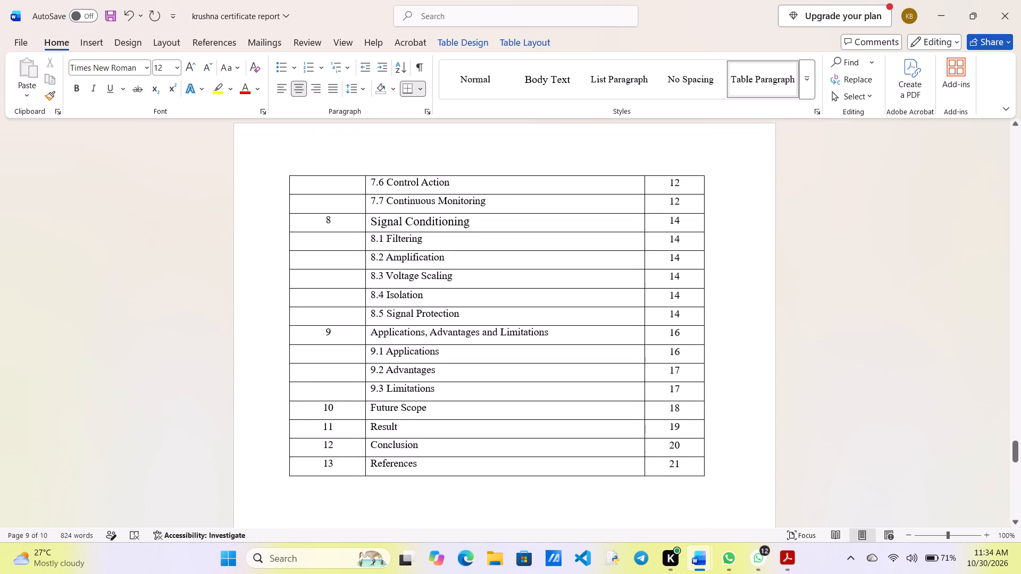
pyautogui.scroll(-4, 505, 347)
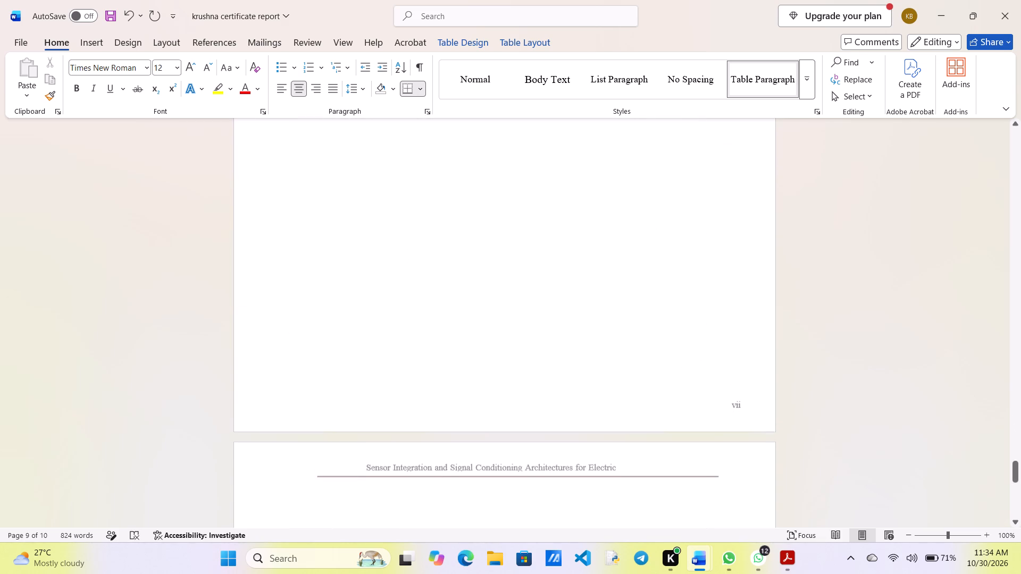
pyautogui.scroll(-2, 505, 347)
pyautogui.scroll(4, 505, 347)
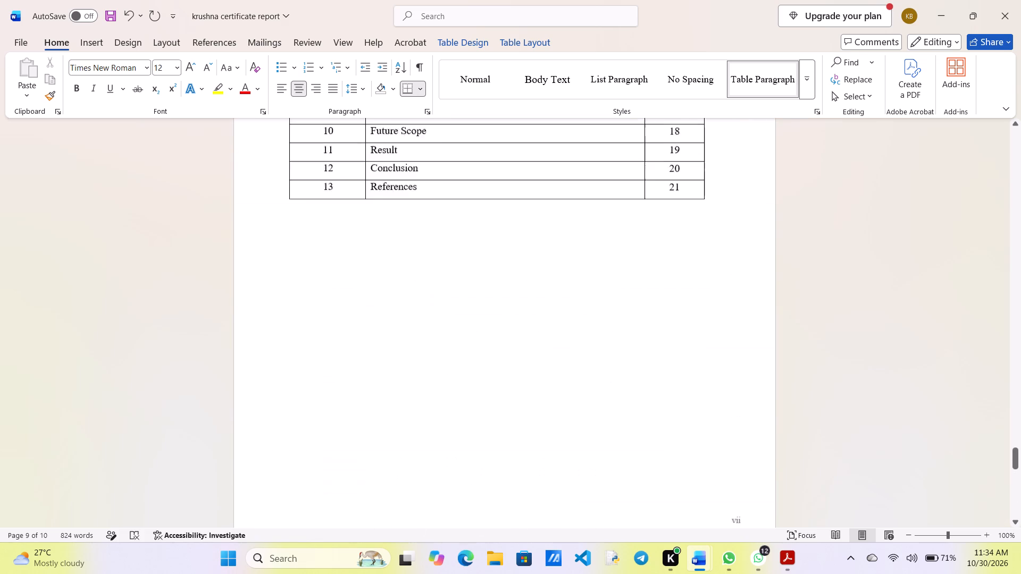
pyautogui.scroll(2, 505, 347)
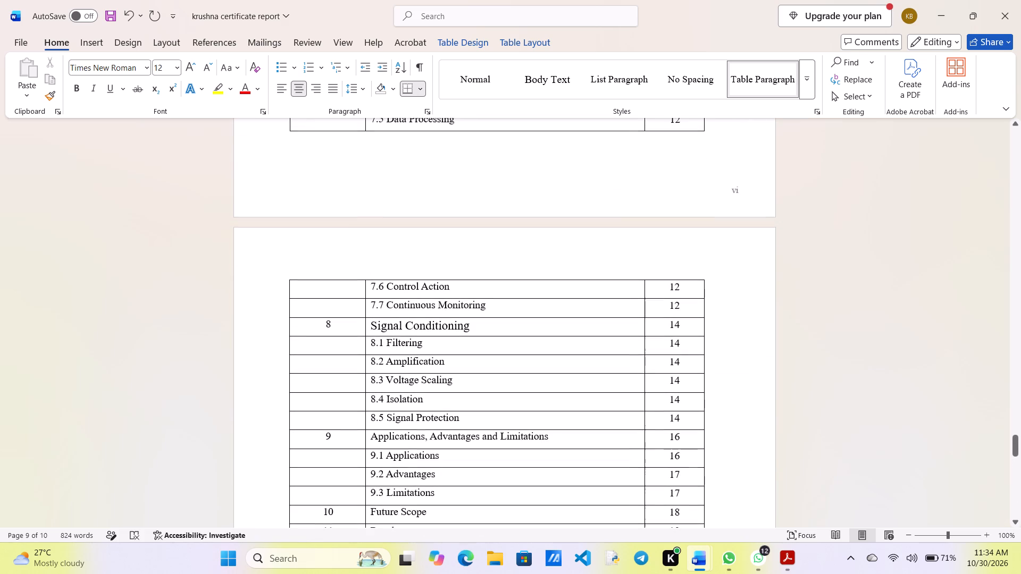
pyautogui.scroll(5, 505, 347)
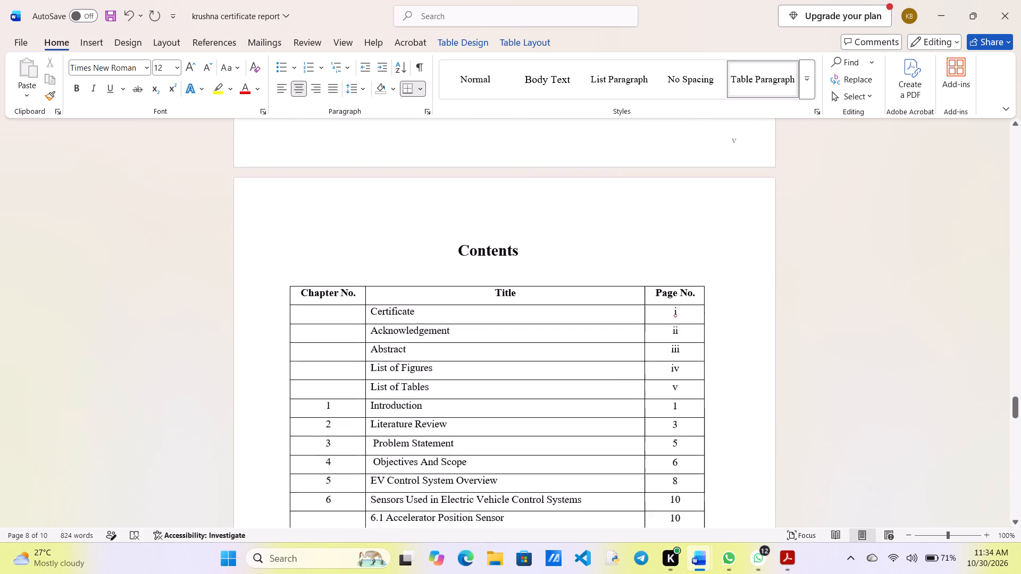
# Remove the centring and spacing in front of the Contents heading, deleting back to the List of Tables page.
pyautogui.scroll(2, 505, 347)
pyautogui.click(446, 332)
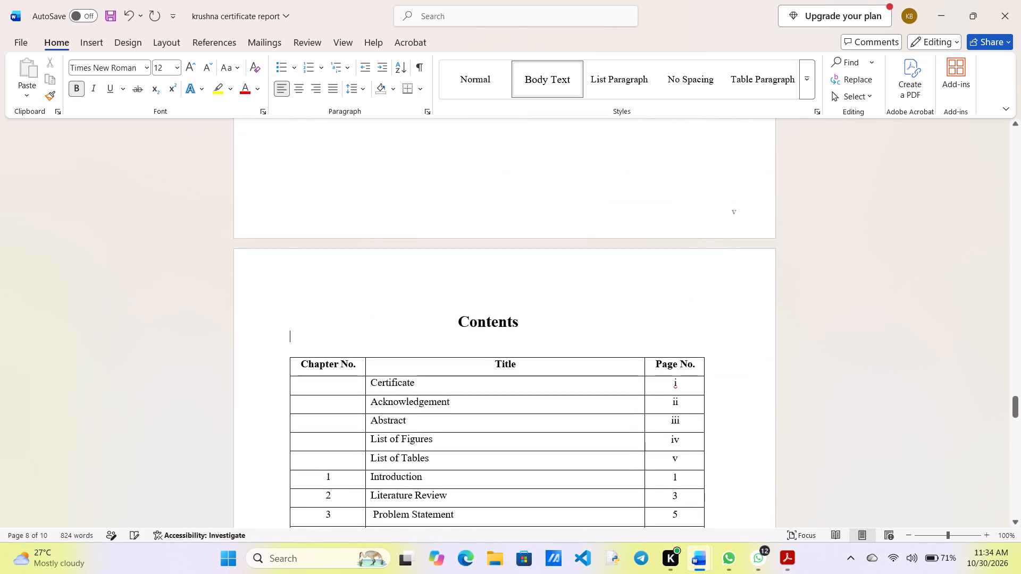
pyautogui.click(444, 318)
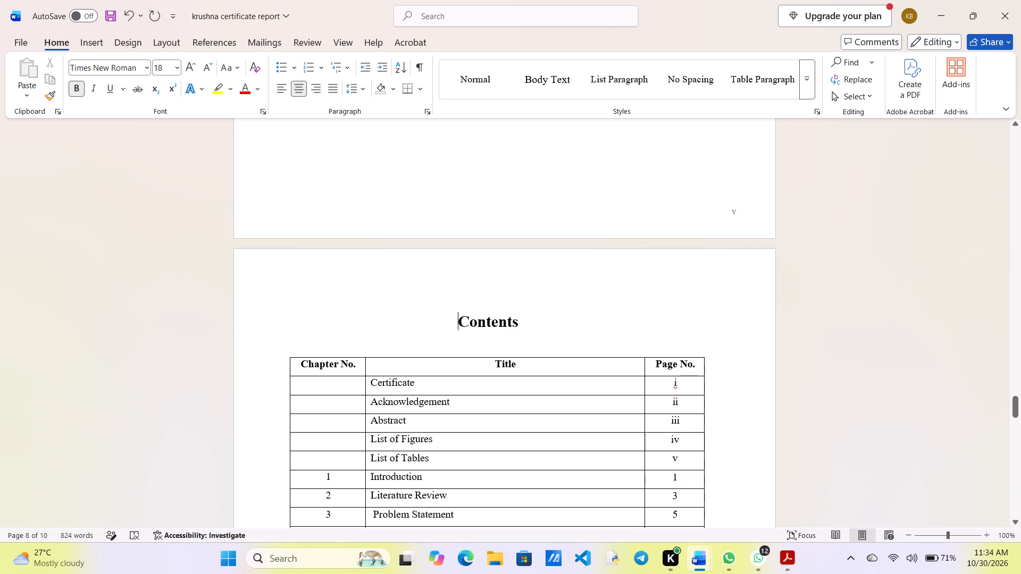
pyautogui.press('BackSpace')
pyautogui.press('BackSpace')
pyautogui.press('BackSpace')
pyautogui.press('BackSpace')
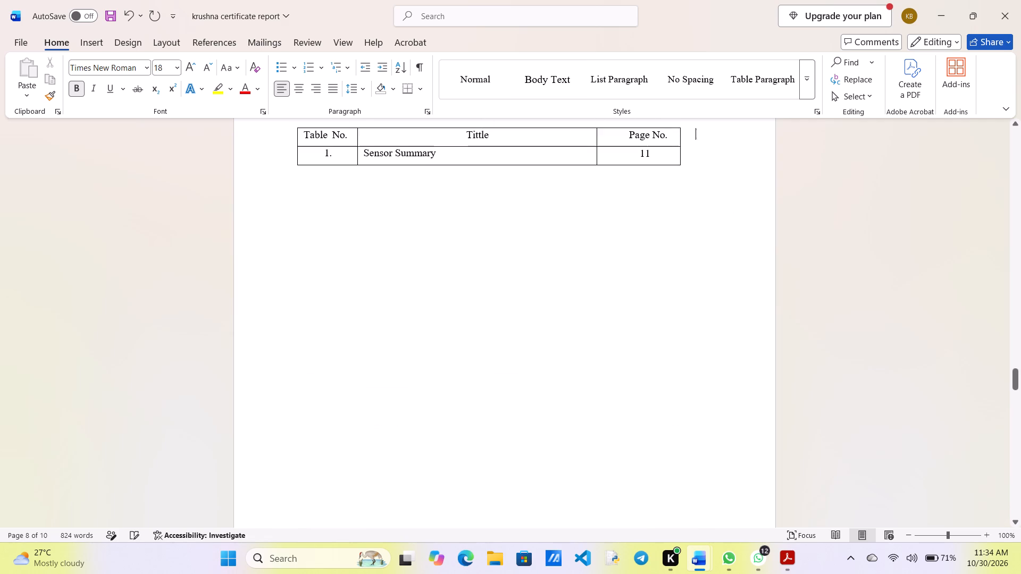
# Insert blank lines beneath the List of Tables table down to near the foot of page v.
pyautogui.press('Return')
pyautogui.press('Return')
pyautogui.press('Return')
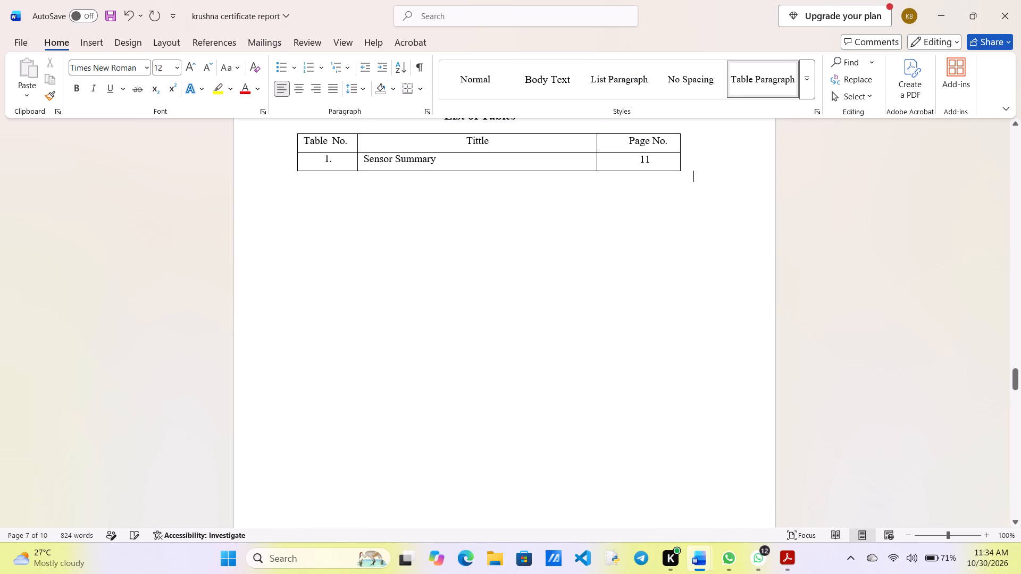
pyautogui.press('Return')
pyautogui.press('Return')
pyautogui.press('Return')
pyautogui.press('Return')
pyautogui.press('Return')
pyautogui.press('Return')
pyautogui.press('Return')
pyautogui.press('Return')
pyautogui.press('Return')
pyautogui.press('Return')
pyautogui.press('Return')
pyautogui.press('Return')
pyautogui.press('Return')
pyautogui.press('Return')
pyautogui.press('Return')
pyautogui.press('Return')
pyautogui.press('Return')
pyautogui.press('Return')
pyautogui.press('Return')
pyautogui.press('Return')
pyautogui.press('Return')
pyautogui.press('Return')
pyautogui.press('Return')
pyautogui.press('Return')
pyautogui.press('Return')
pyautogui.press('Return')
pyautogui.press('Return')
pyautogui.scroll(-3, 444, 318)
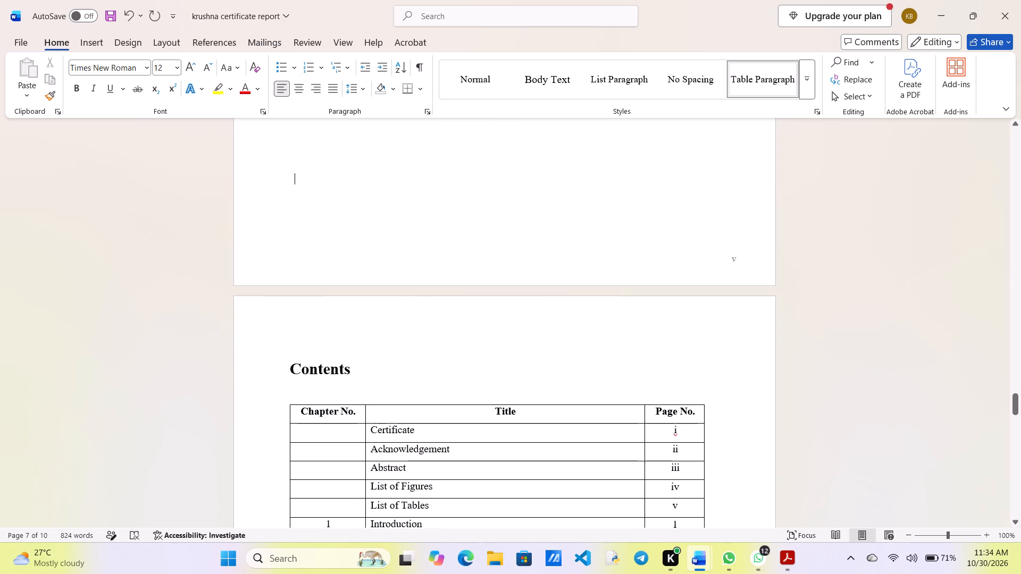
pyautogui.press('BackSpace')
pyautogui.press('Return')
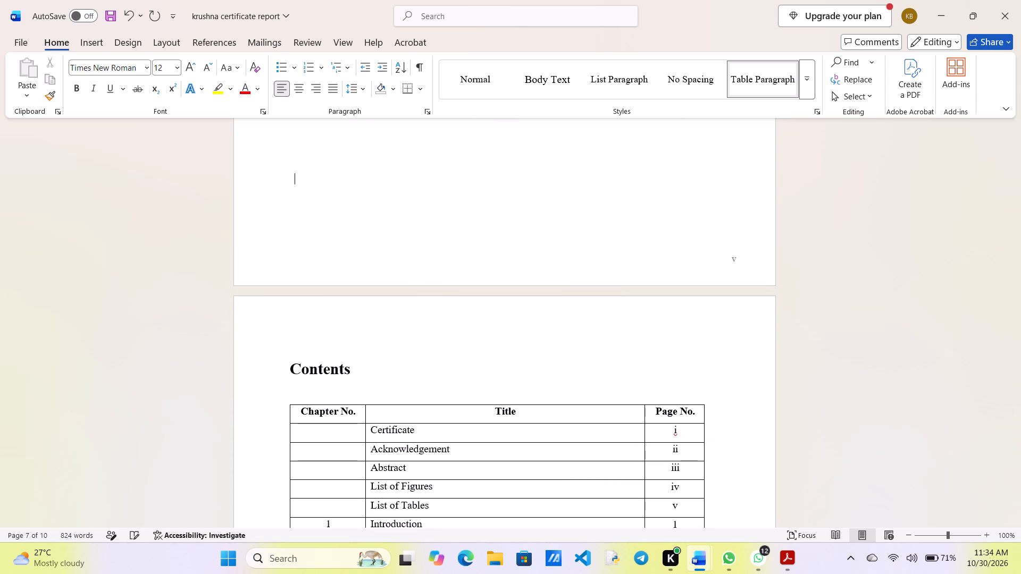
# Centre the Contents heading above the chapter table.
pyautogui.moveTo(313, 330); pyautogui.dragTo(313, 324)
pyautogui.moveTo(313, 324); pyautogui.dragTo(283, 430)
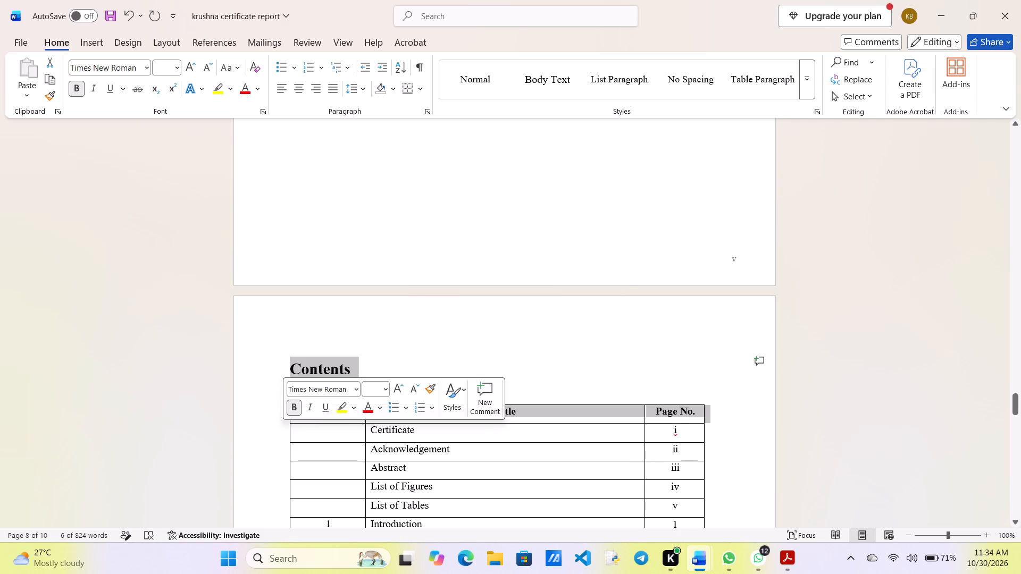
pyautogui.click(145, 349)
pyautogui.click(232, 375)
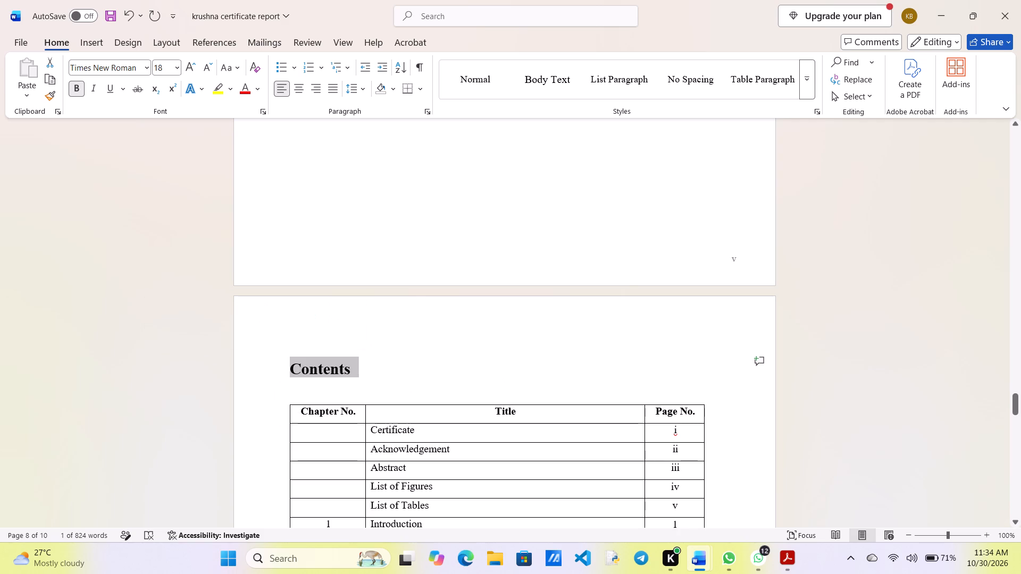
pyautogui.click(268, 373)
pyautogui.click(154, 371)
pyautogui.click(409, 369)
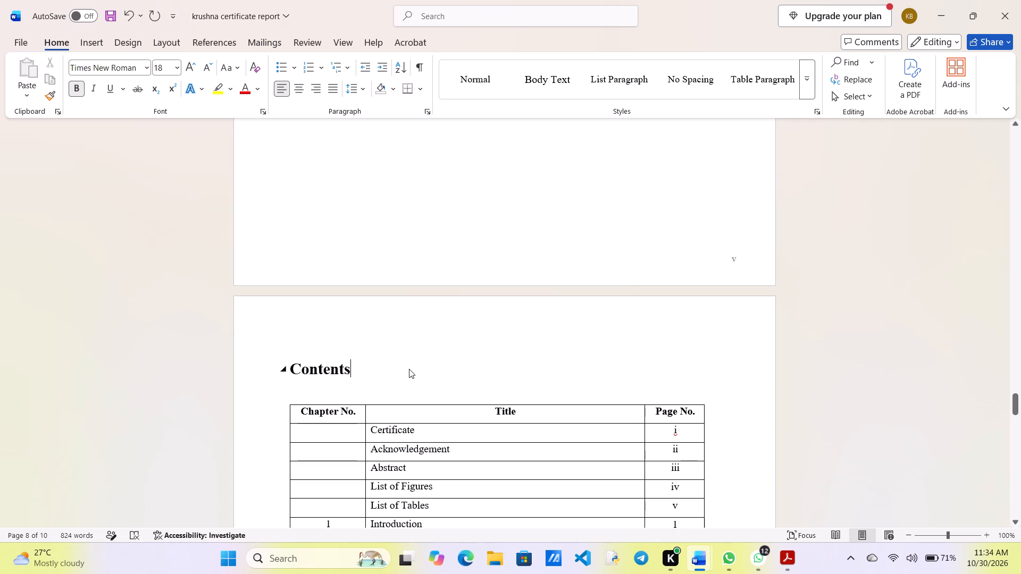
pyautogui.click(291, 369)
pyautogui.moveTo(291, 369); pyautogui.dragTo(375, 365)
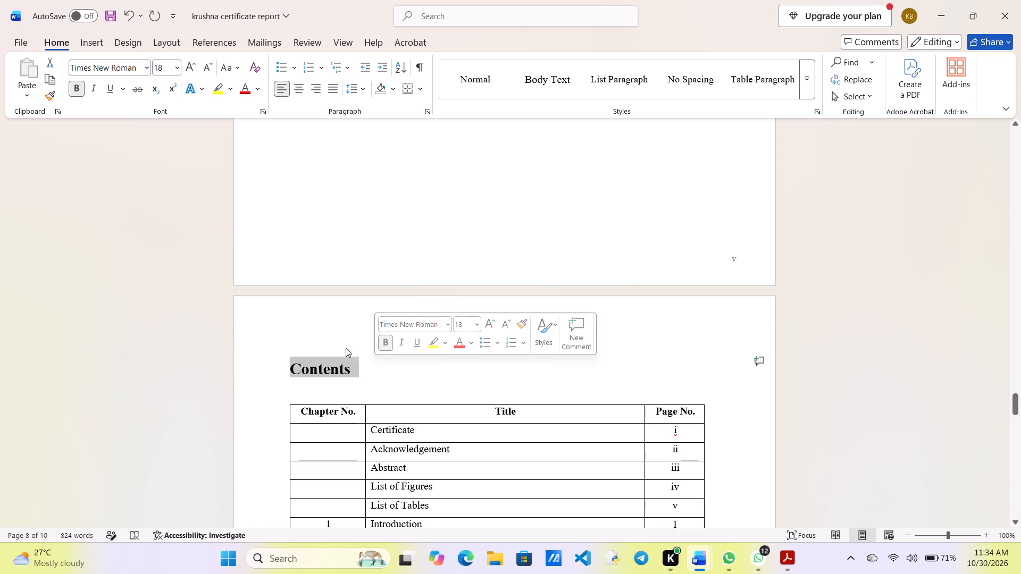
pyautogui.click(298, 84)
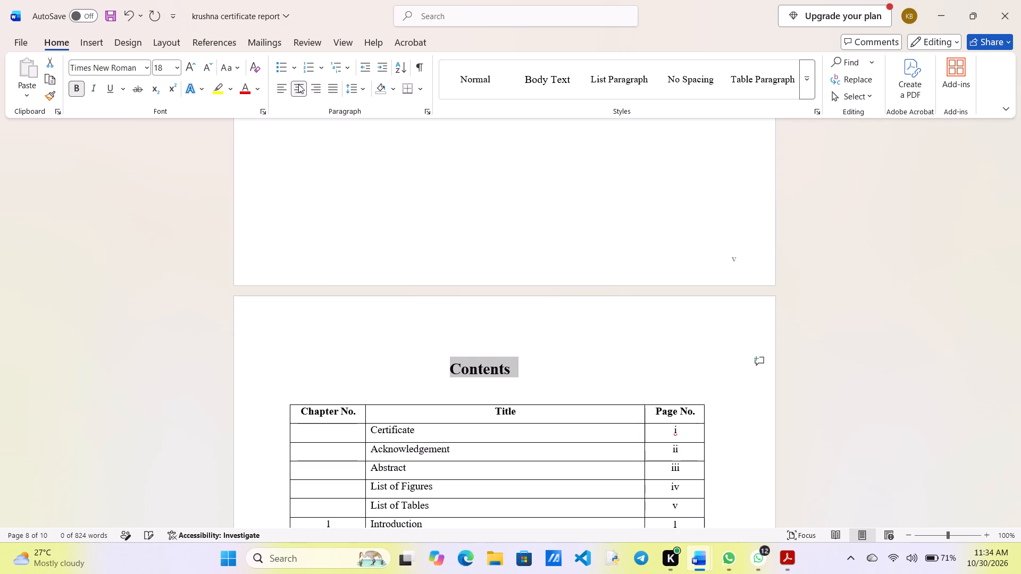
# Set the Contents heading's left indent to 0.1" and its right indent to 0.6".
pyautogui.click(170, 41)
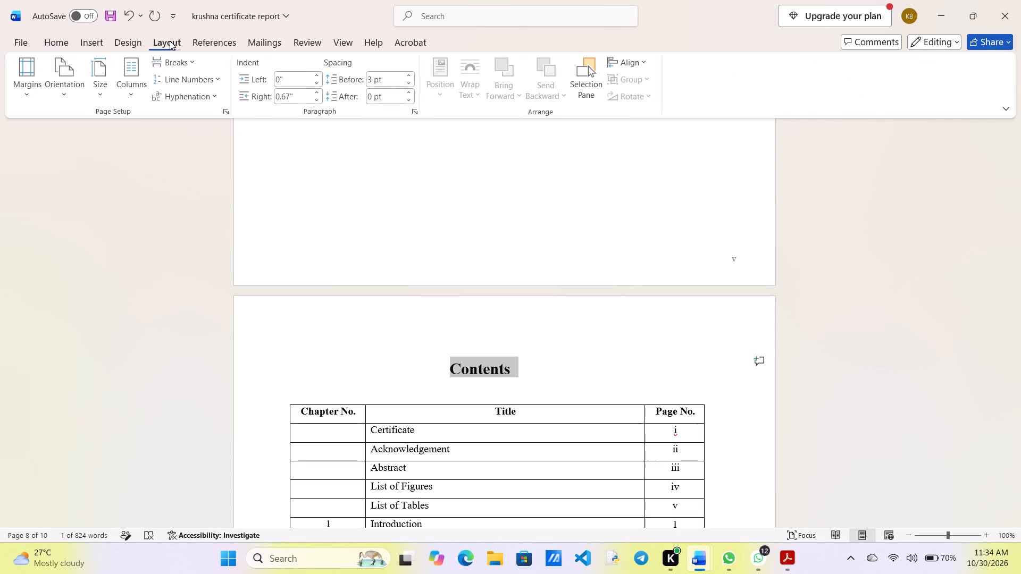
pyautogui.click(318, 75)
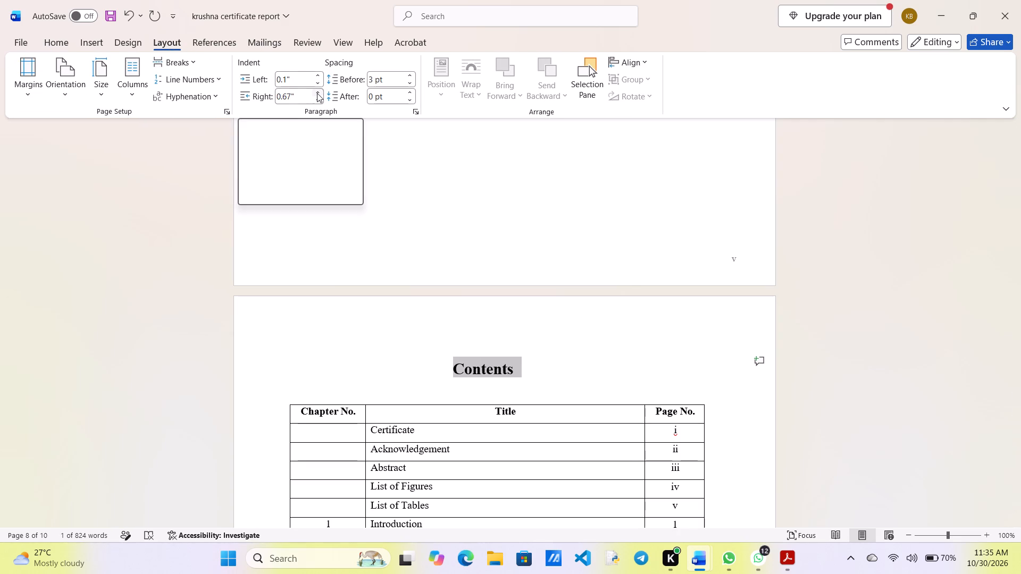
pyautogui.click(317, 93)
pyautogui.click(318, 99)
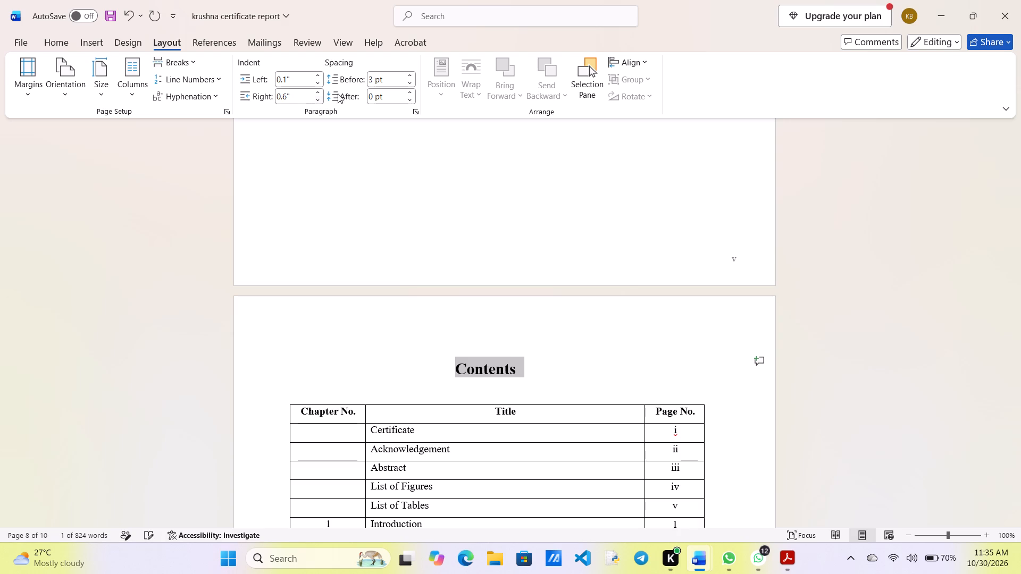
# Set the Contents heading's paragraph spacing to 0 pt before and 0 pt after.
pyautogui.click(409, 76)
pyautogui.click(411, 80)
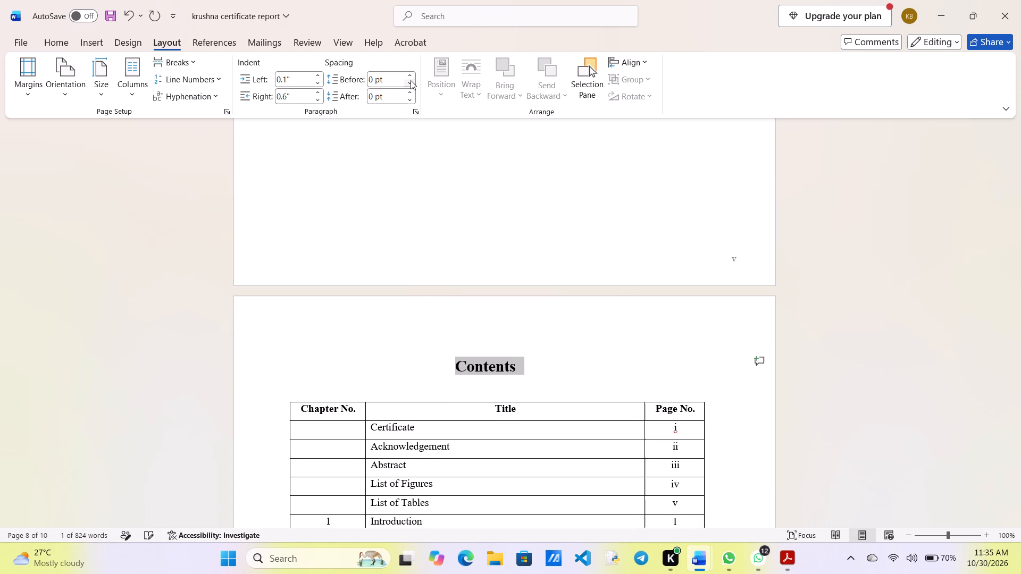
pyautogui.click(411, 80)
pyautogui.click(411, 80)
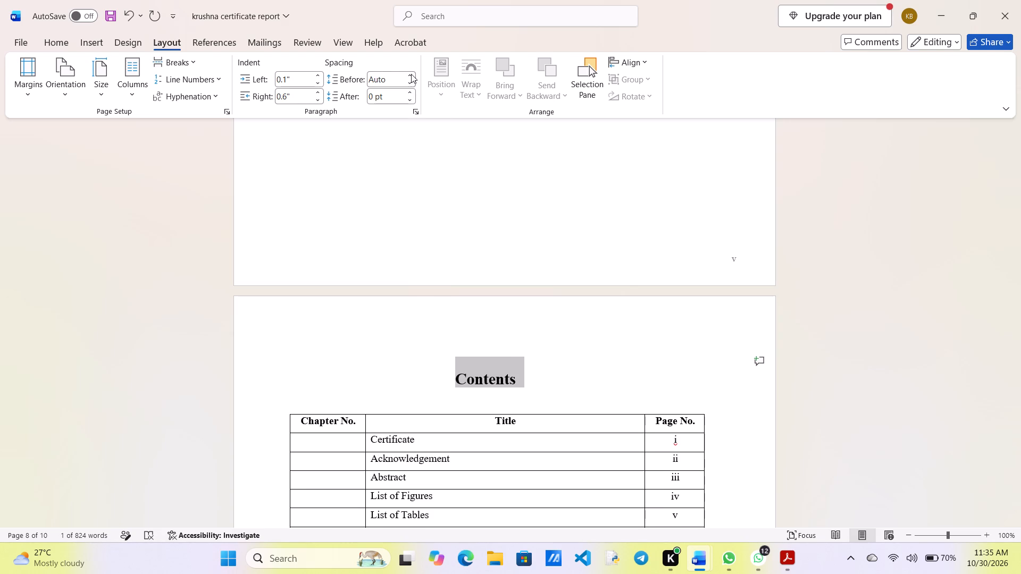
pyautogui.click(411, 74)
pyautogui.click(411, 96)
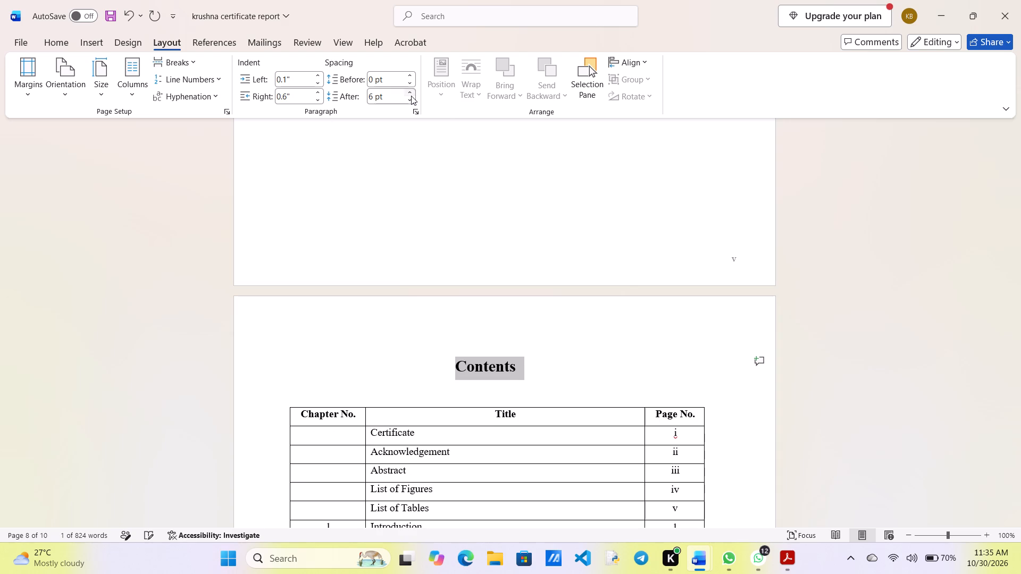
pyautogui.click(412, 99)
pyautogui.click(412, 99)
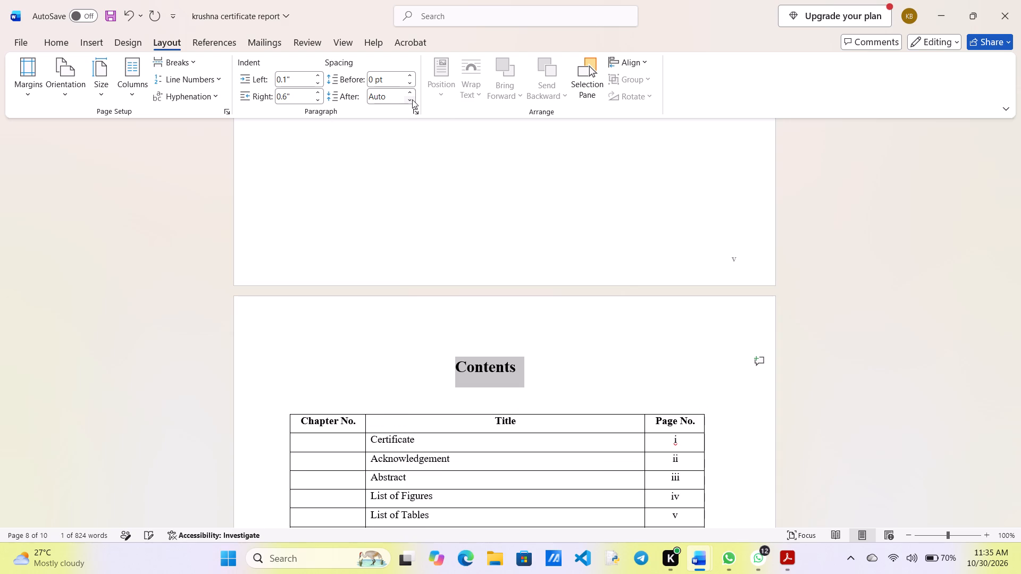
pyautogui.click(412, 99)
pyautogui.click(412, 99)
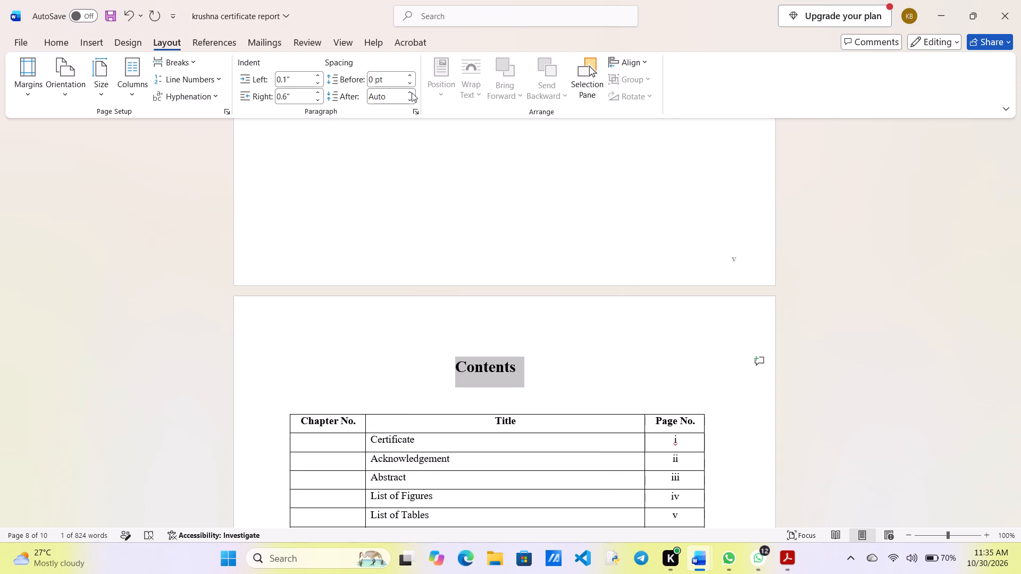
pyautogui.click(412, 92)
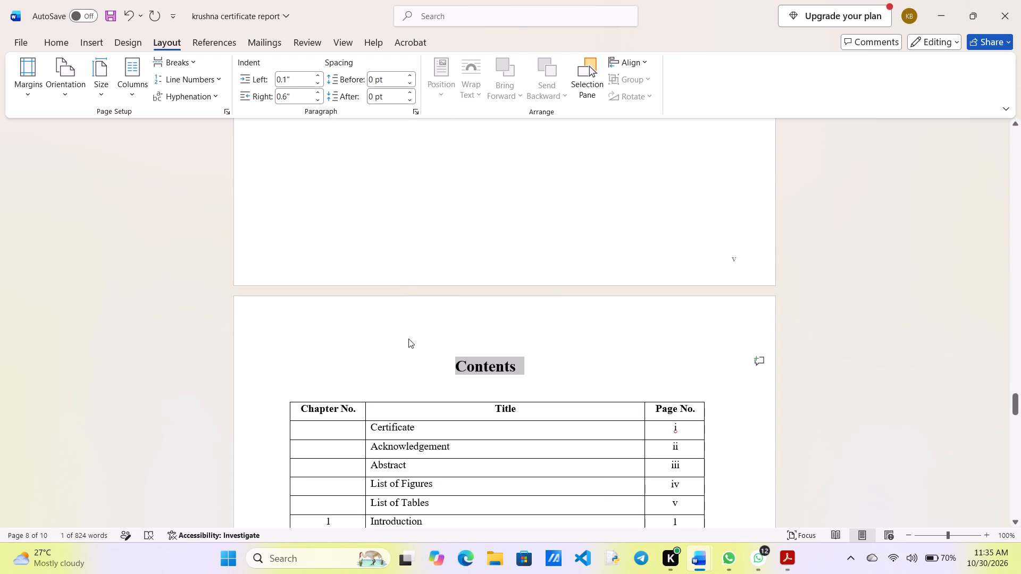
# Reselect the Contents heading and set its left indent to 0.3".
pyautogui.click(429, 333)
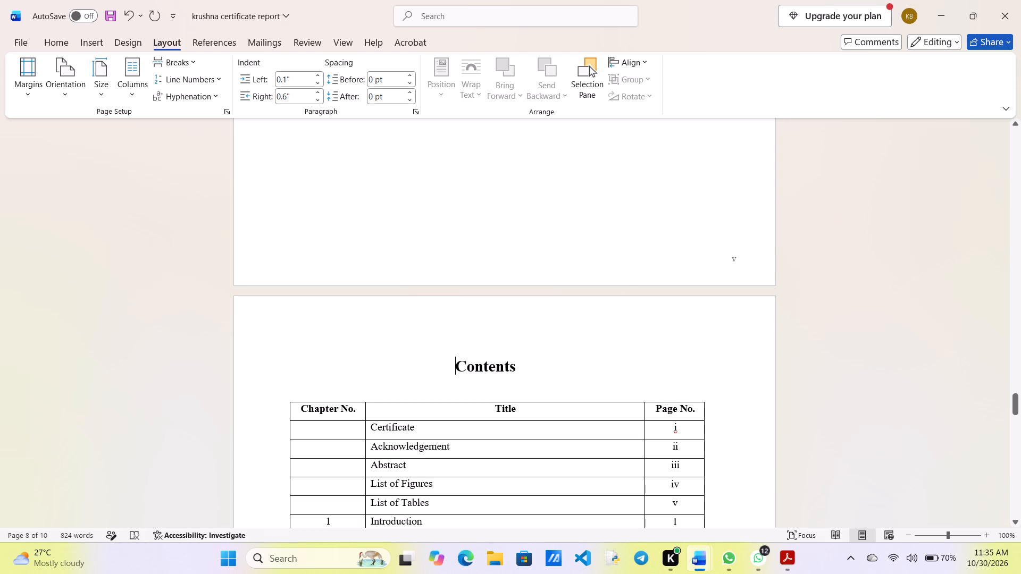
pyautogui.moveTo(482, 341); pyautogui.dragTo(478, 314)
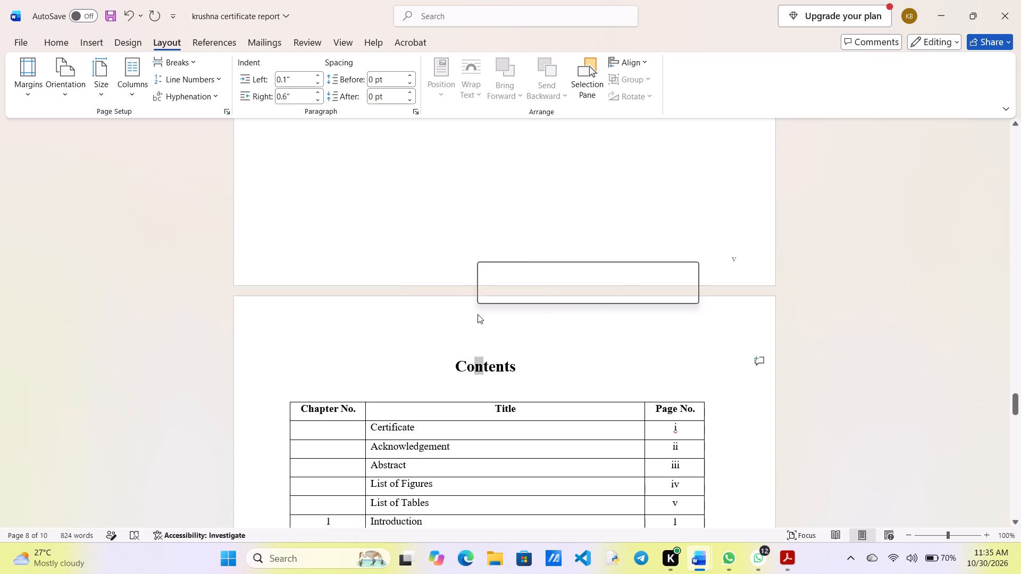
pyautogui.click(715, 448)
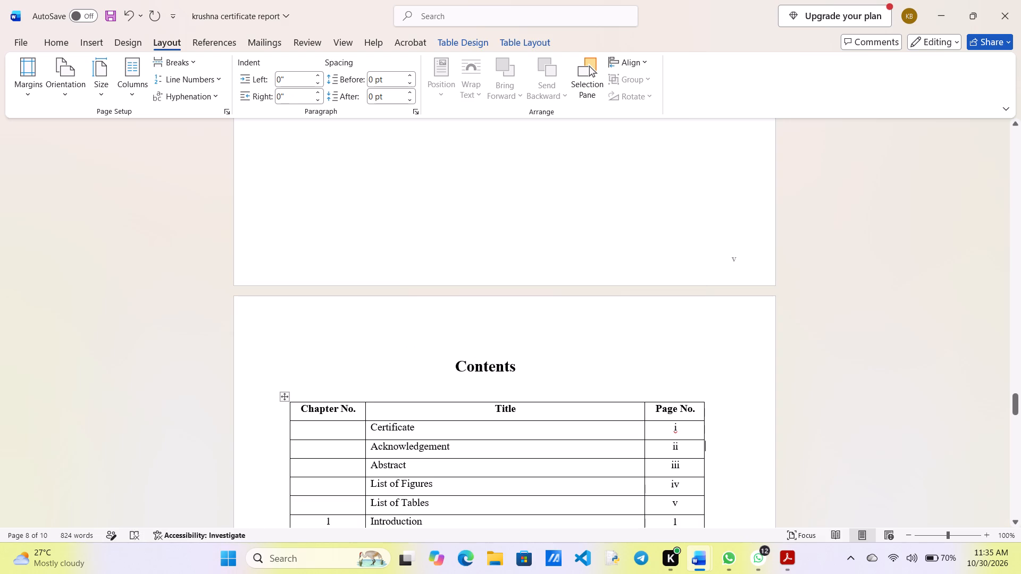
pyautogui.doubleClick(666, 375)
pyautogui.moveTo(588, 364); pyautogui.dragTo(555, 362)
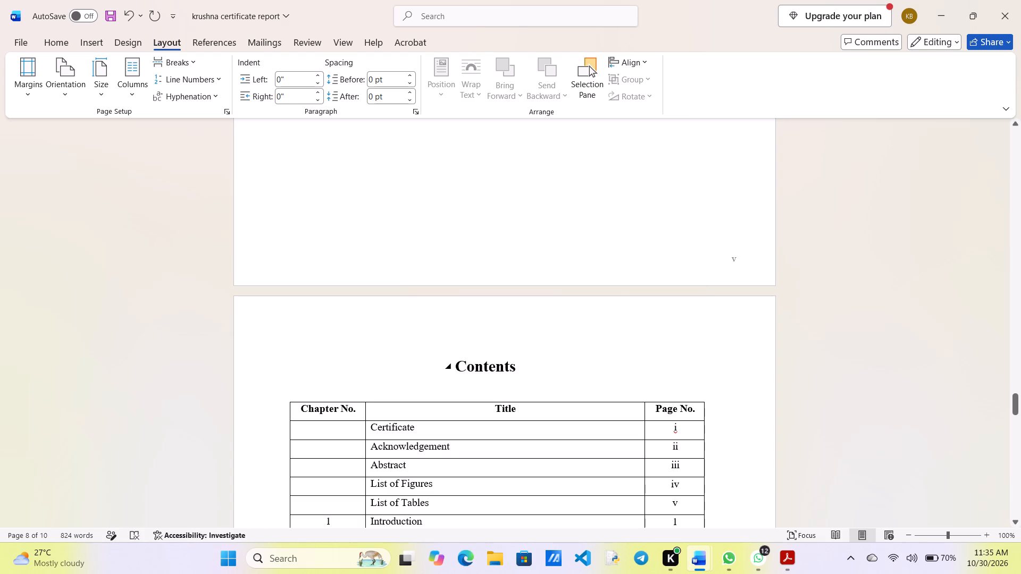
pyautogui.moveTo(555, 362); pyautogui.dragTo(438, 348)
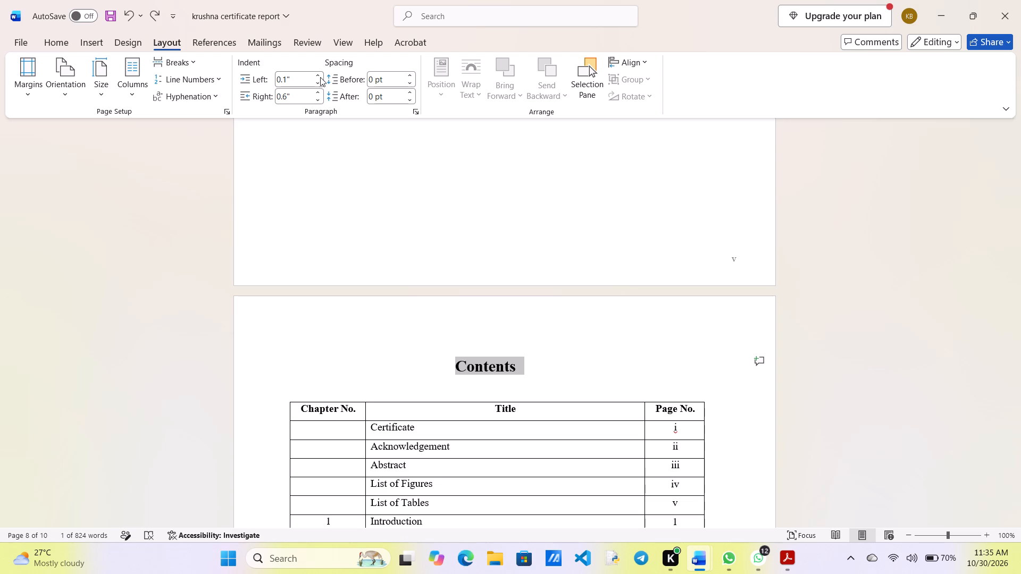
pyautogui.click(322, 77)
pyautogui.click(322, 77)
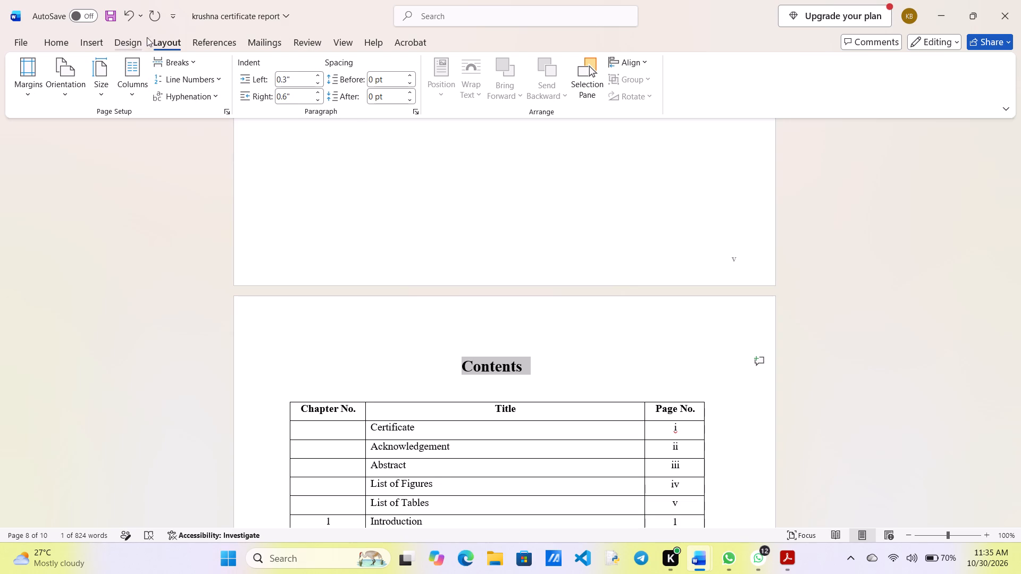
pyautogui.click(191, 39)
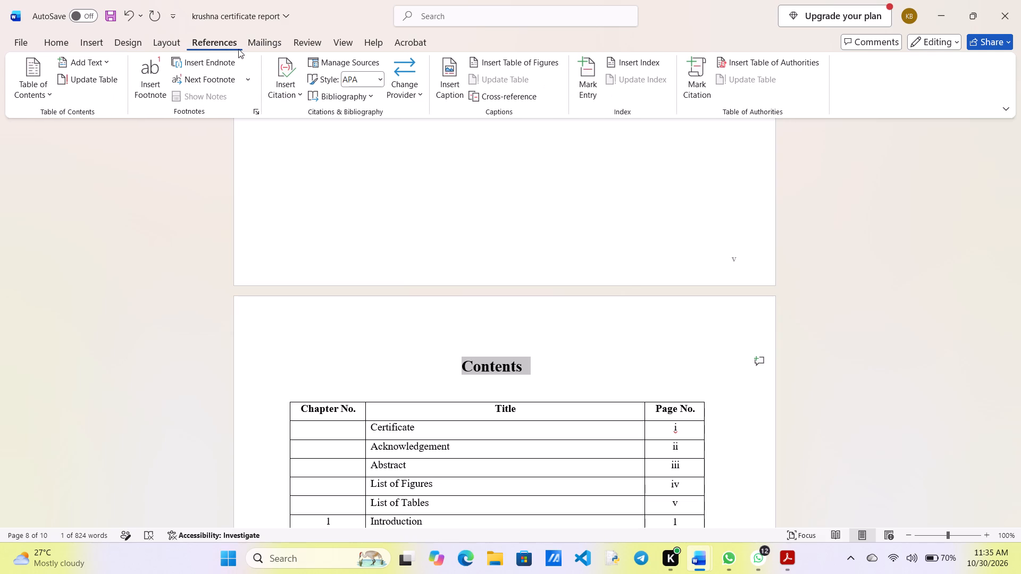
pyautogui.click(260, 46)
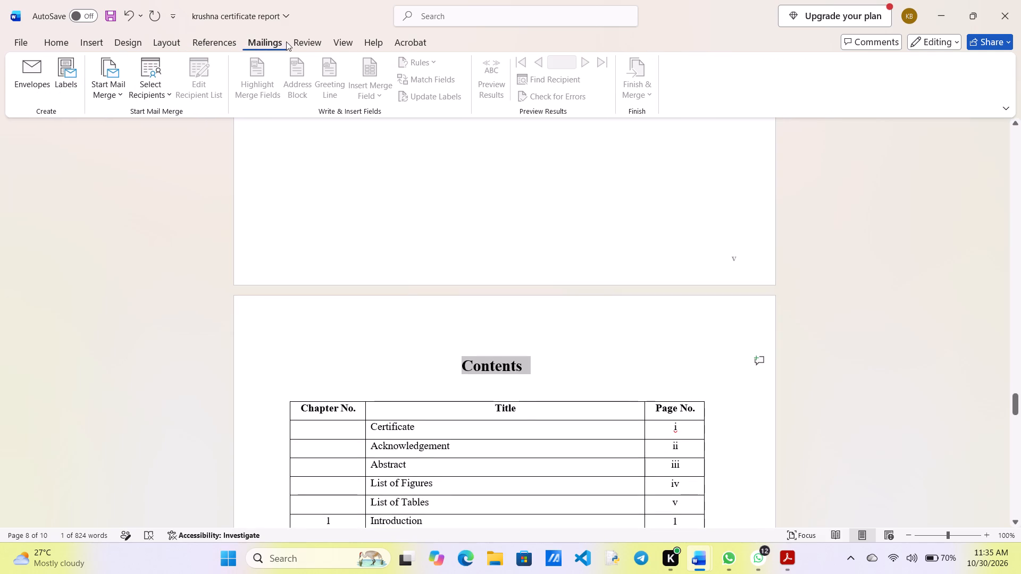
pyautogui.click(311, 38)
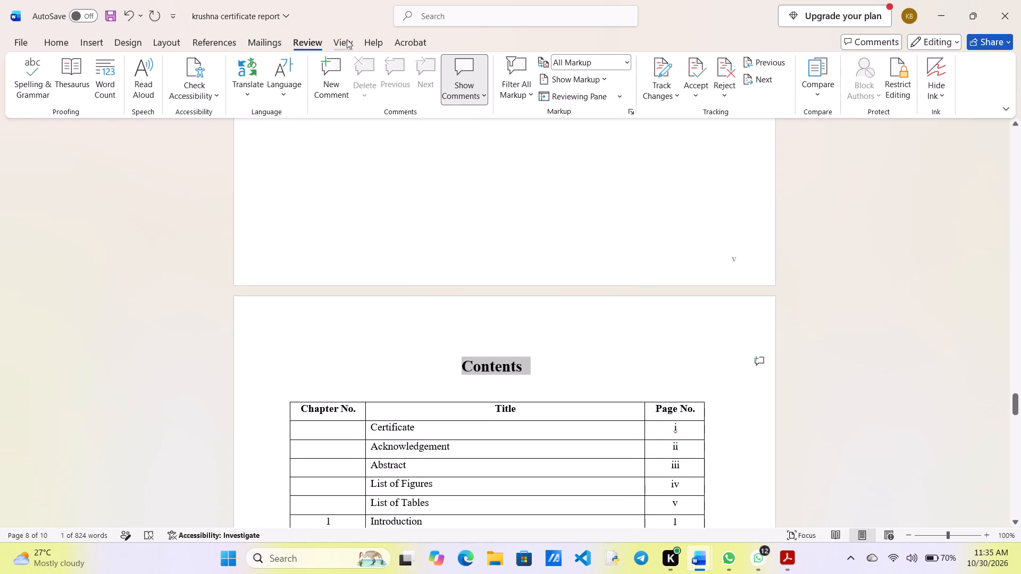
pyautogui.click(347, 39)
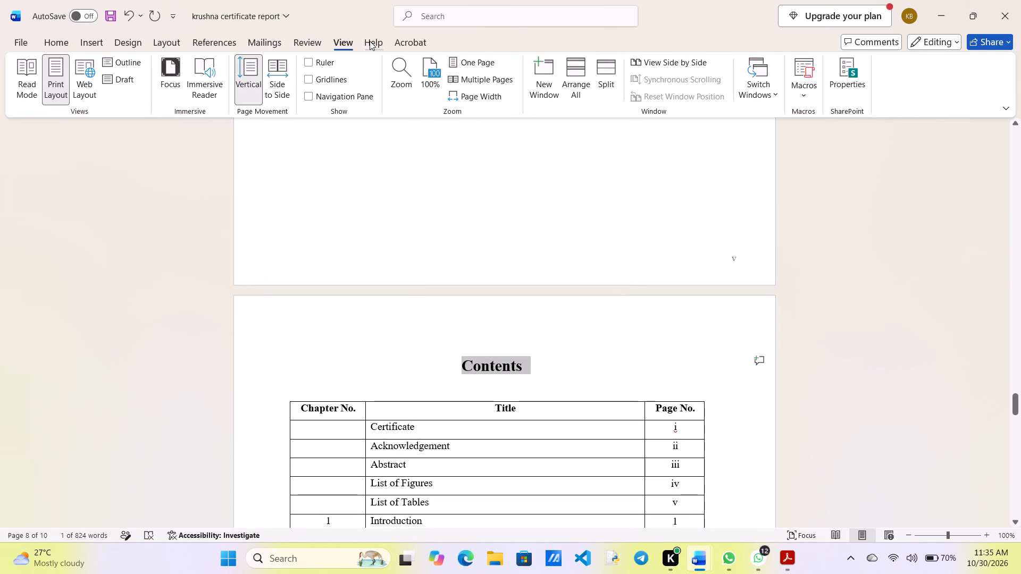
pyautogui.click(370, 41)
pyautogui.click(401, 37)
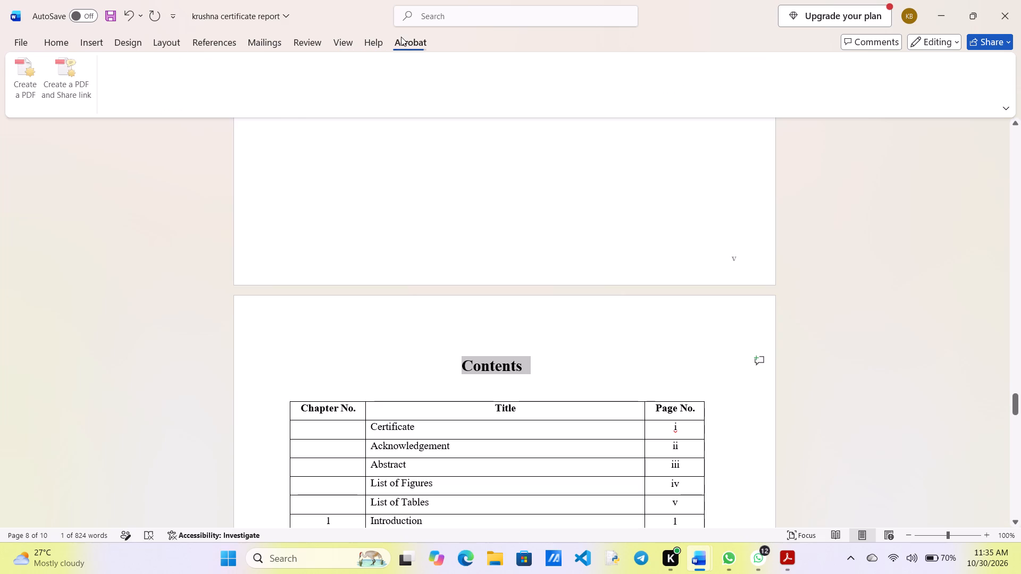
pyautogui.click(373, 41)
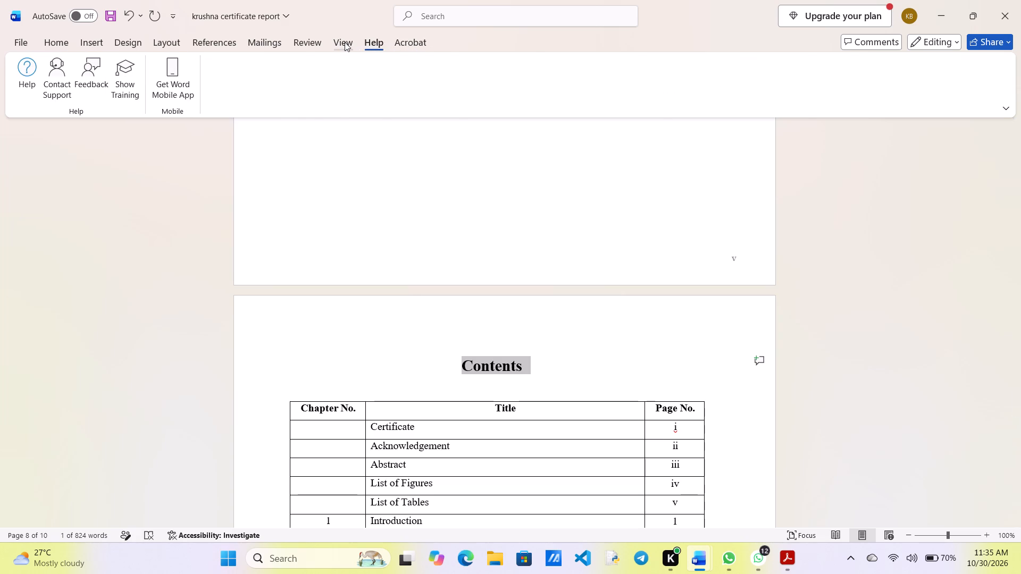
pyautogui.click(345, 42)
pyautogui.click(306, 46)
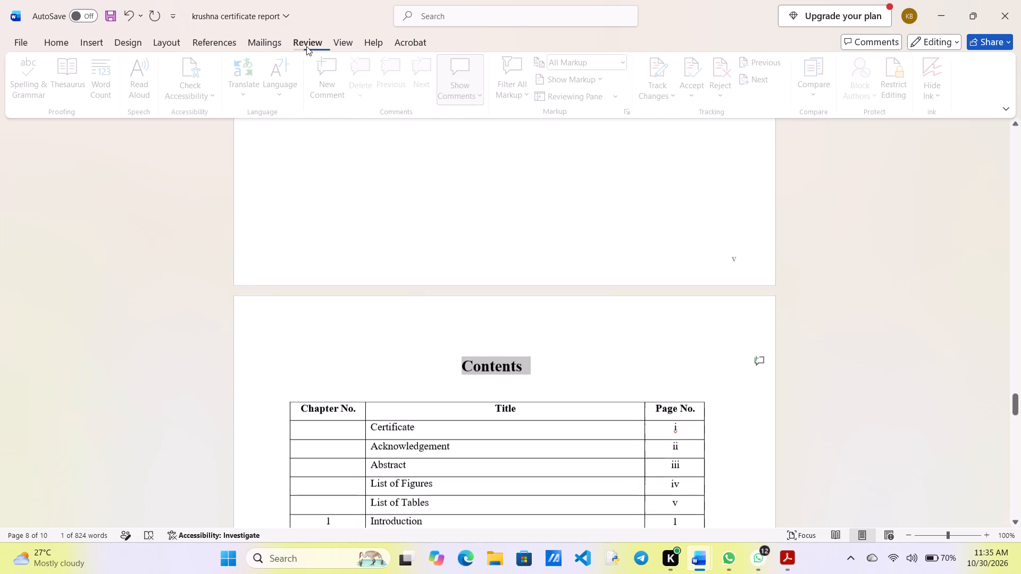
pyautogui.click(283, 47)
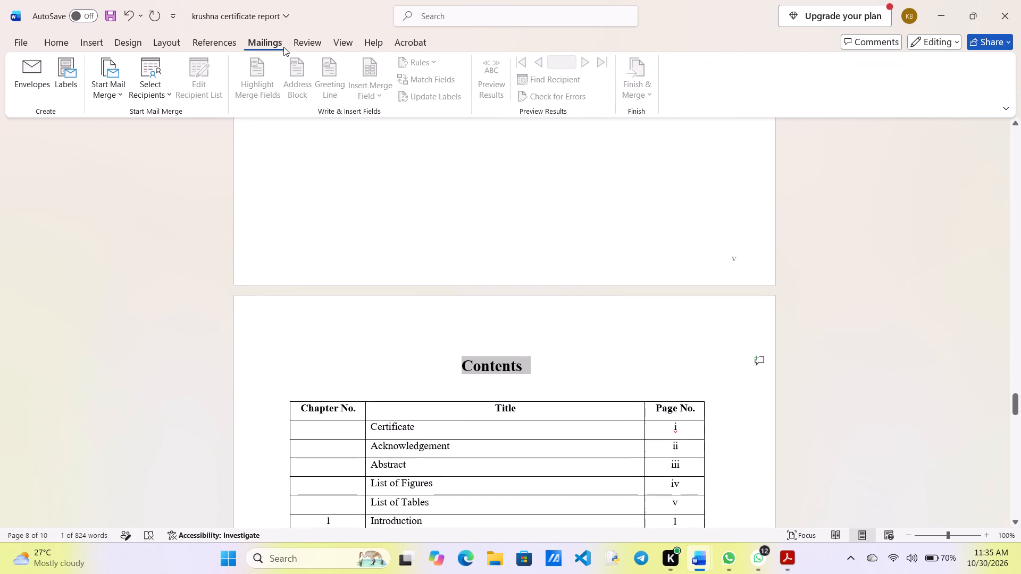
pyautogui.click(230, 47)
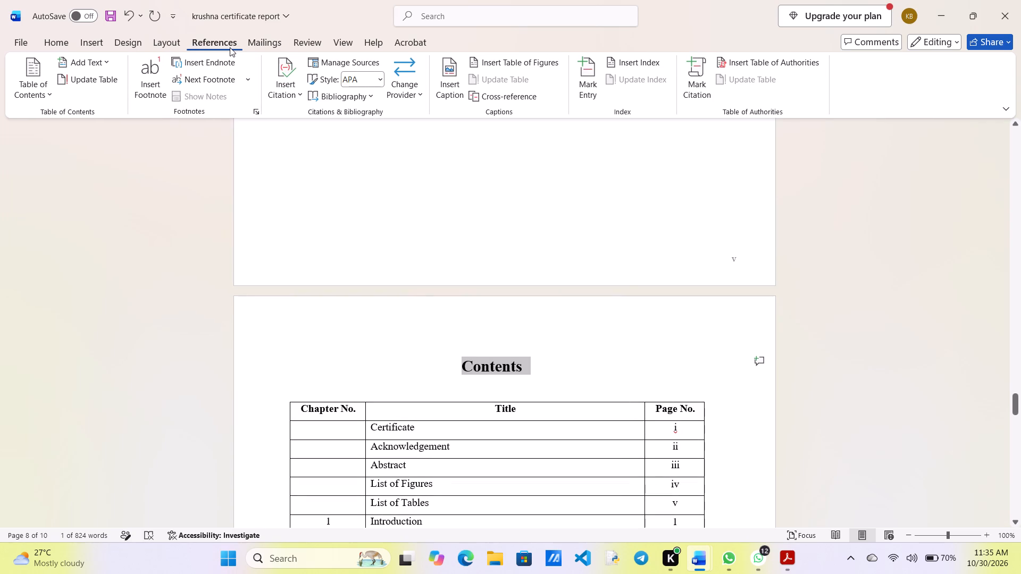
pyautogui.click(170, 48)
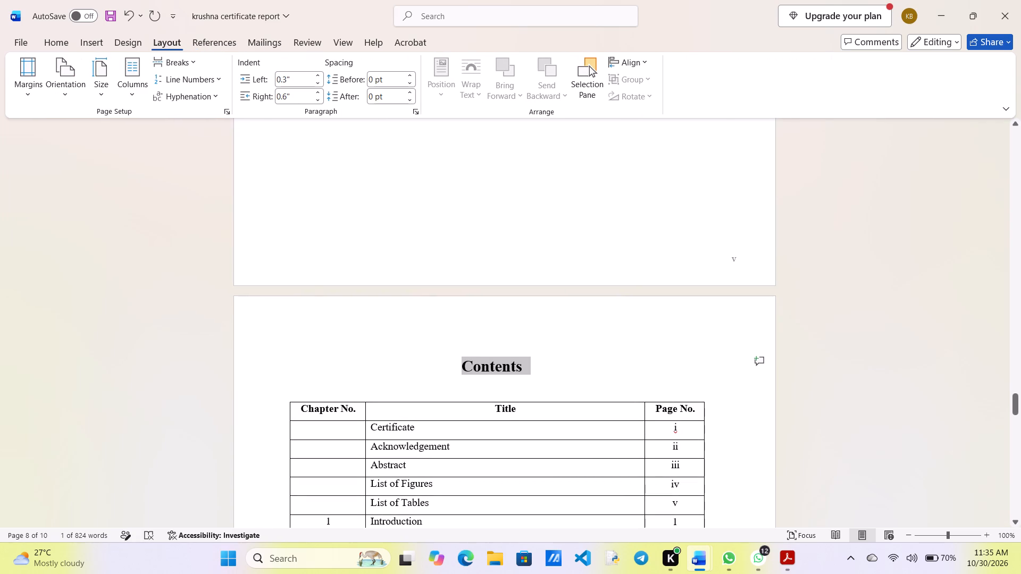
# Review the front matter pages from the List of Figures back to the Certificate, and forward again to the Abstract.
pyautogui.scroll(3, 308, 285)
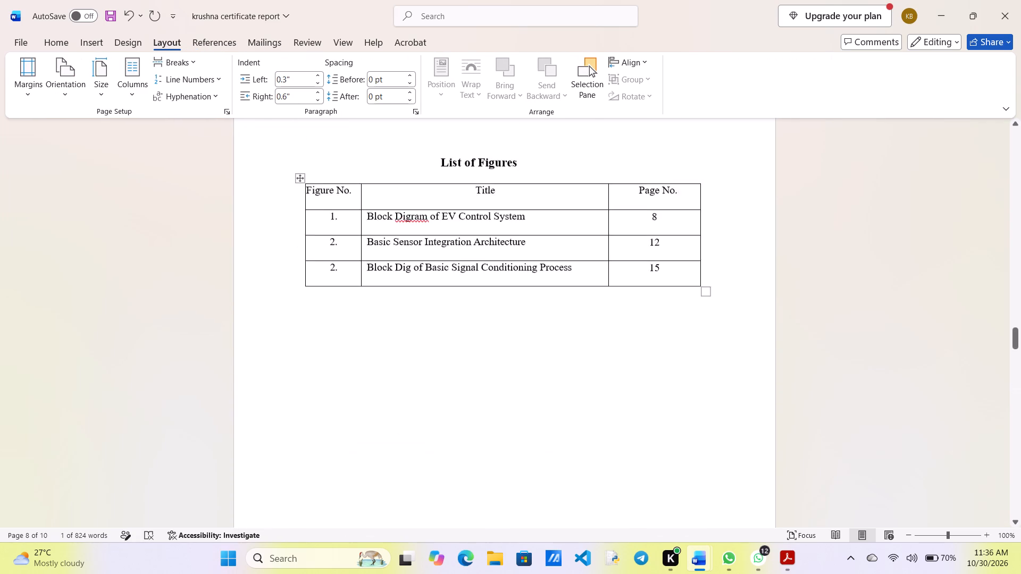
pyautogui.scroll(3, 308, 285)
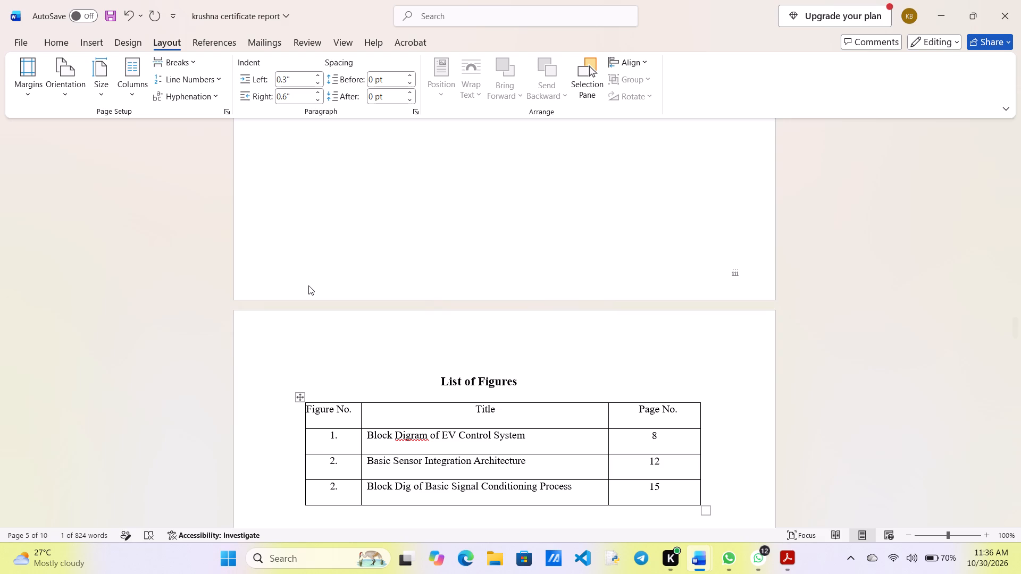
pyautogui.scroll(5, 308, 285)
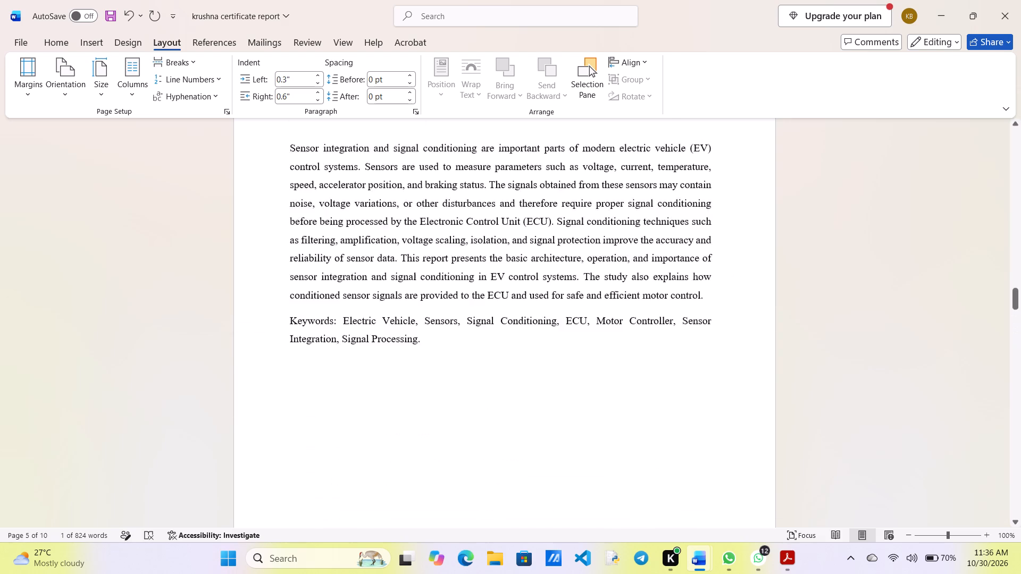
pyautogui.scroll(1, 308, 285)
pyautogui.scroll(2, 398, 311)
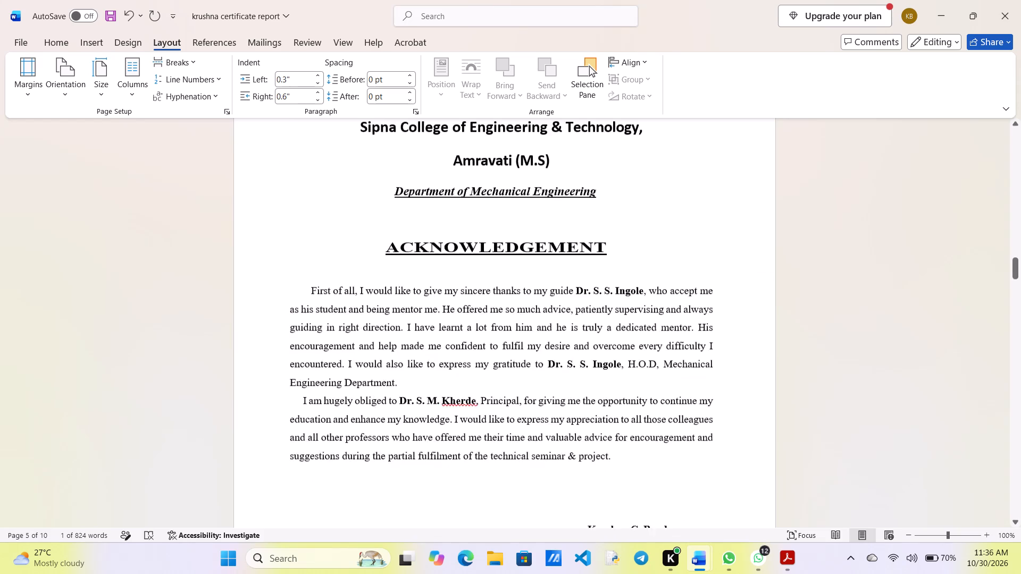
pyautogui.scroll(5, 398, 311)
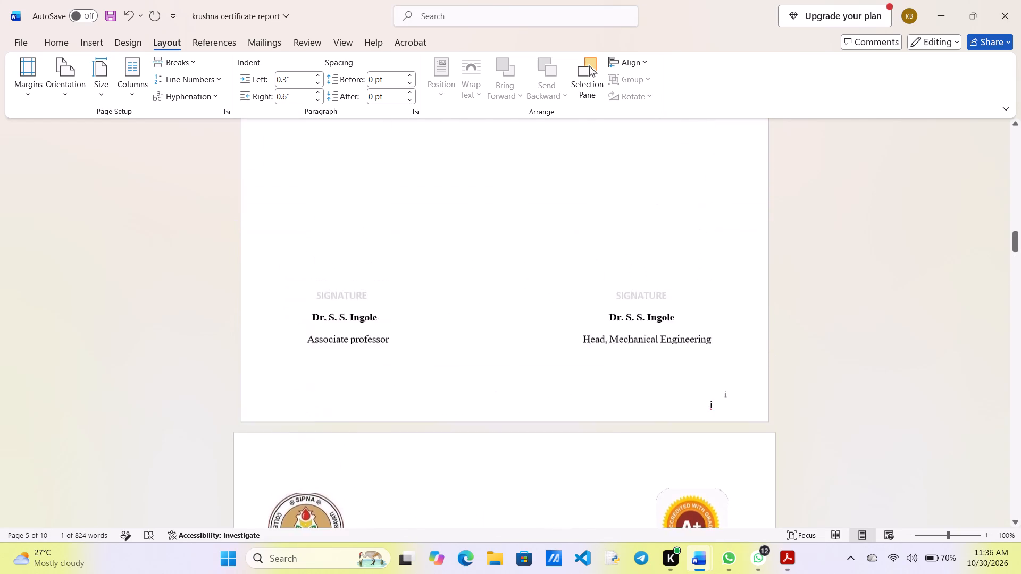
pyautogui.scroll(2, 398, 311)
pyautogui.scroll(-1, 398, 311)
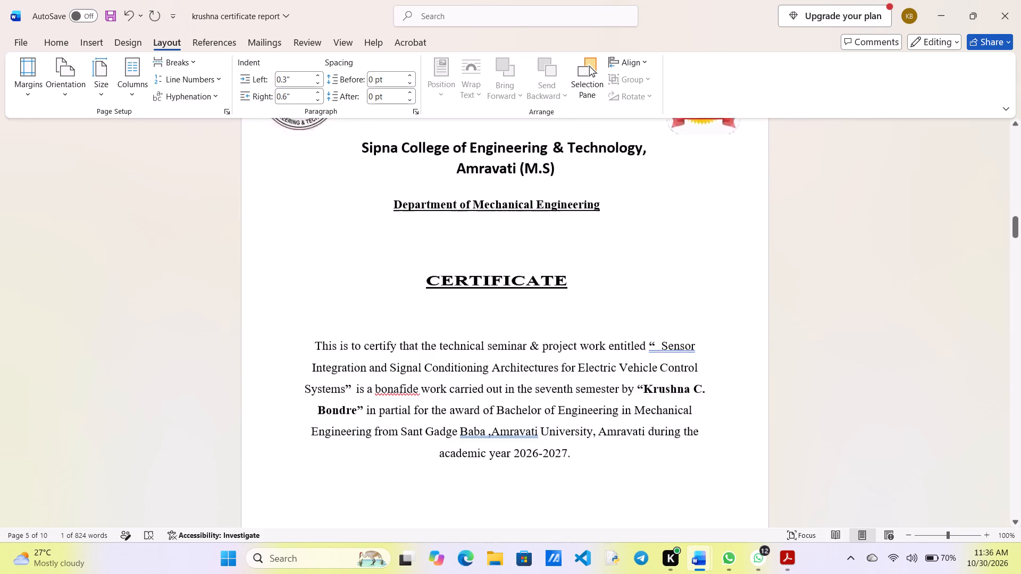
pyautogui.scroll(-4, 398, 311)
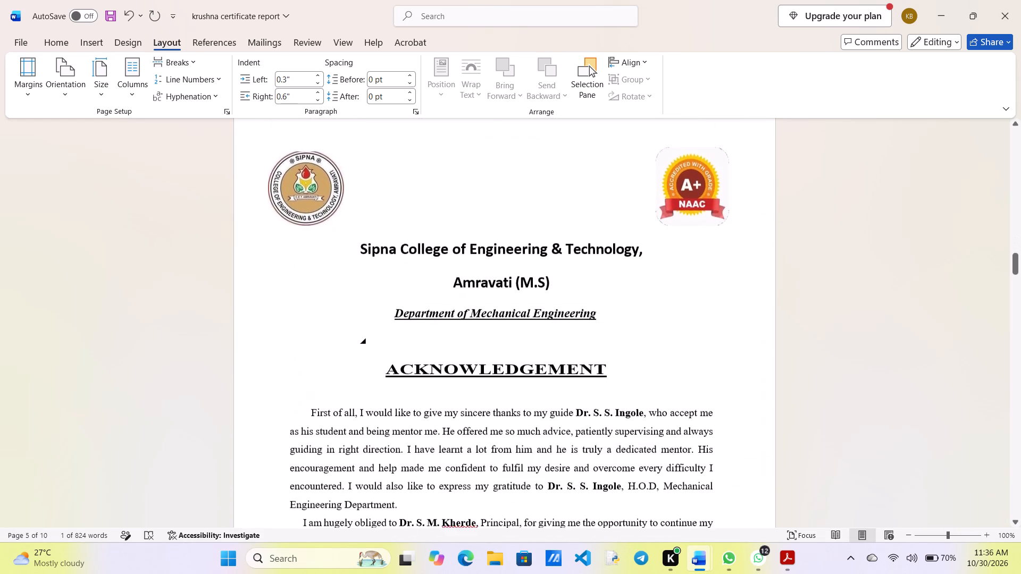
pyautogui.scroll(-5, 398, 311)
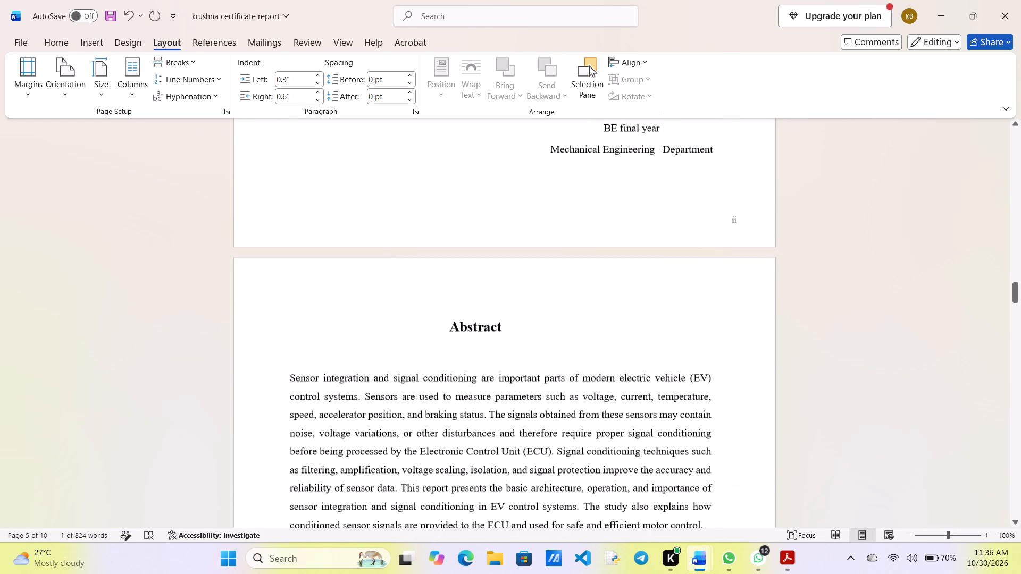
# Open the Abstract page's header for editing and try to move its lower boundary up.
pyautogui.doubleClick(470, 286)
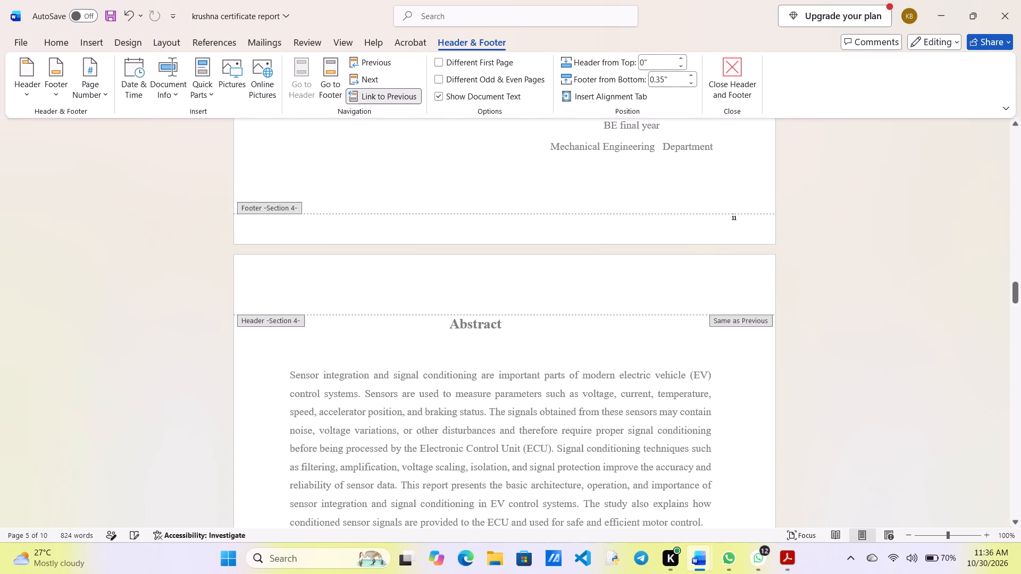
pyautogui.moveTo(428, 314); pyautogui.dragTo(428, 306)
pyautogui.moveTo(428, 306); pyautogui.dragTo(426, 306)
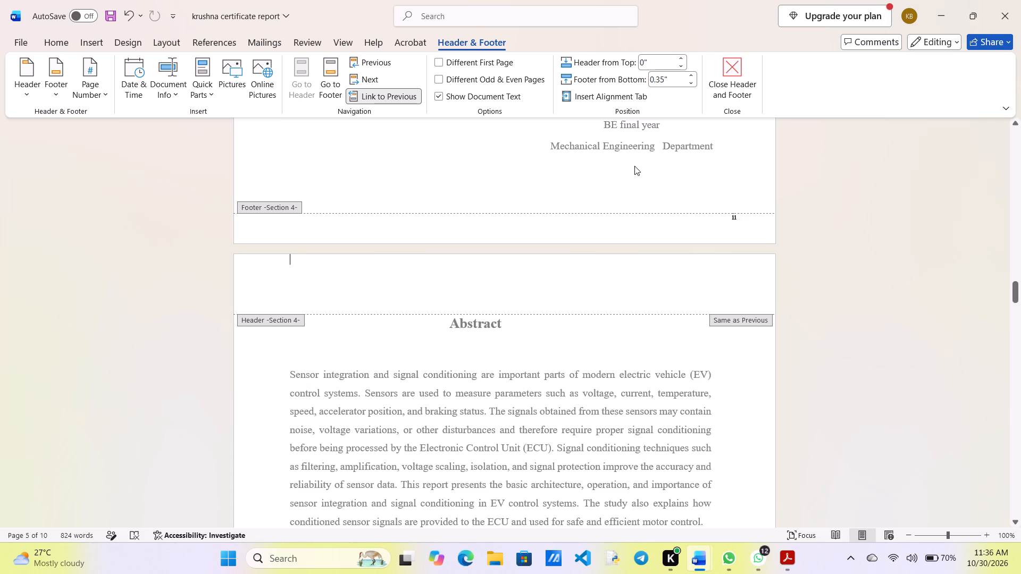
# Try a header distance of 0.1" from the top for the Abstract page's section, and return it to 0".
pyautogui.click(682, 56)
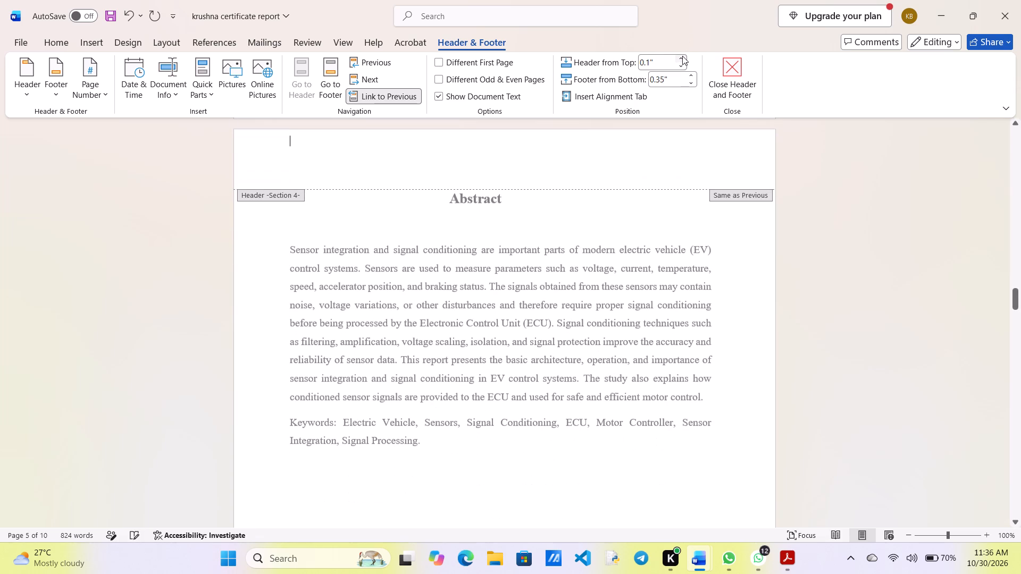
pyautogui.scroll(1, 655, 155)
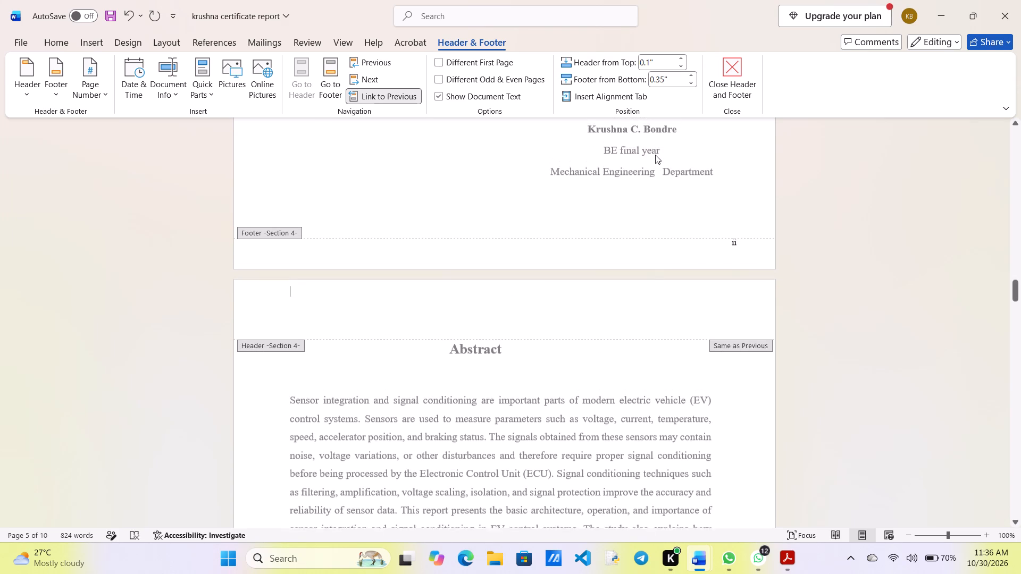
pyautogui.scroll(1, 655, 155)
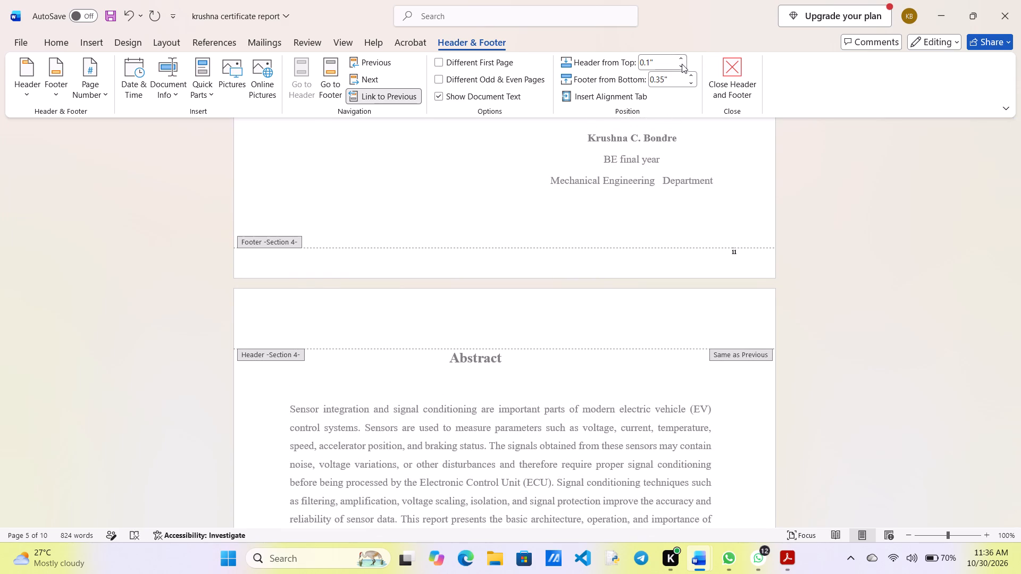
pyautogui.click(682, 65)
# Set the footer distance from the bottom to 0.4" for the section containing the Abstract.
pyautogui.scroll(1, 676, 171)
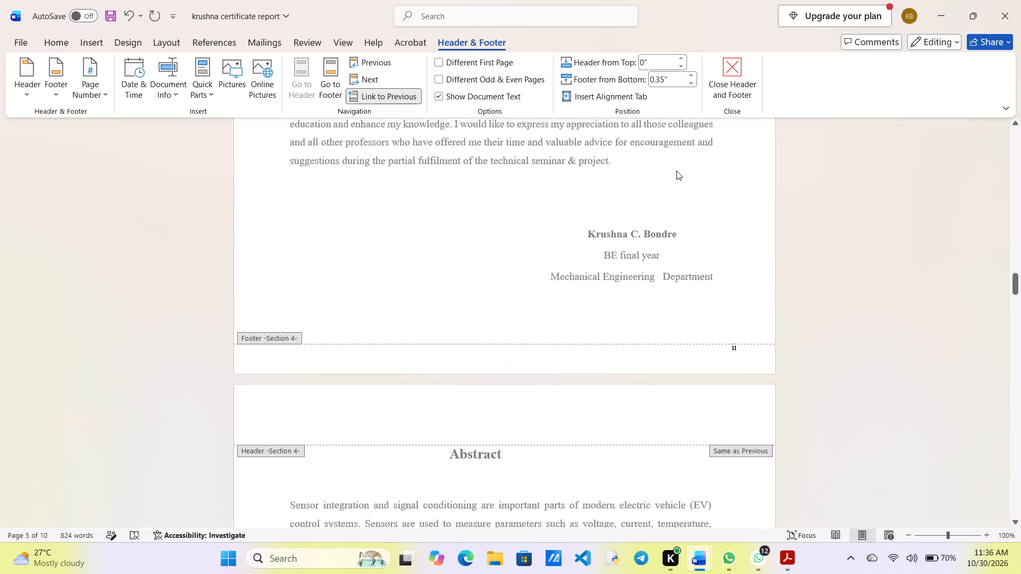
pyautogui.scroll(1, 676, 171)
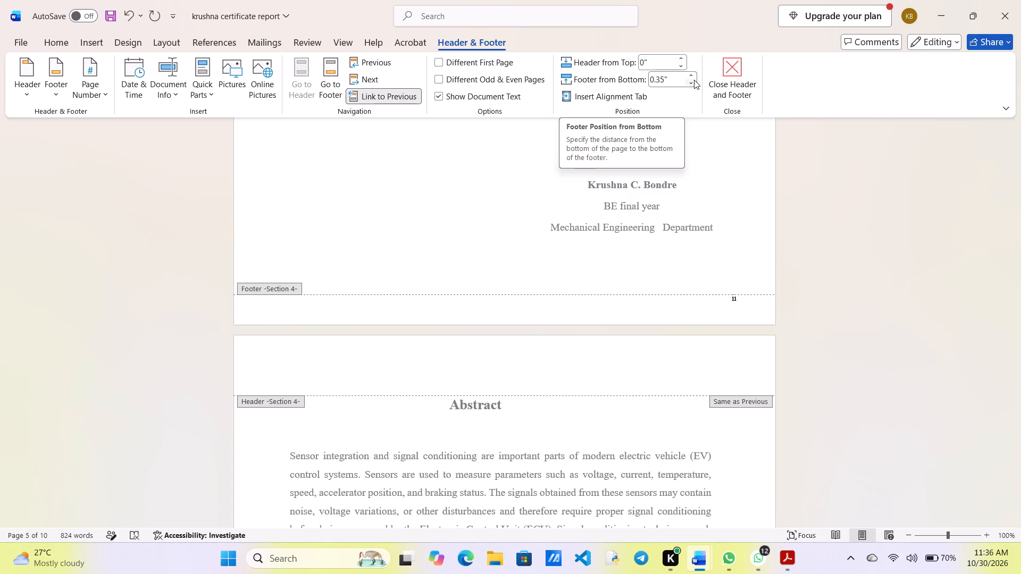
pyautogui.click(694, 80)
pyautogui.scroll(1, 672, 171)
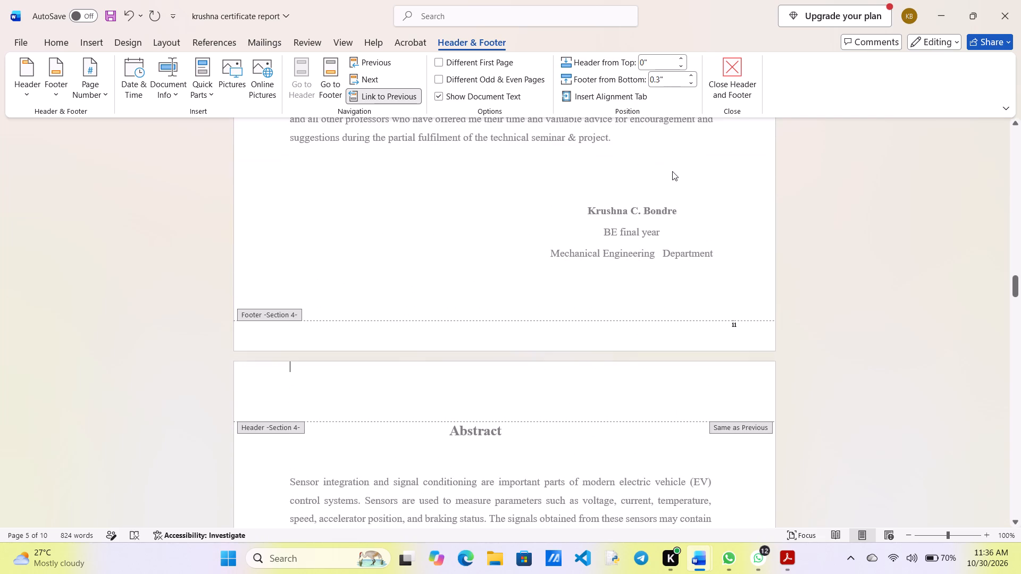
pyautogui.scroll(1, 672, 171)
pyautogui.click(689, 72)
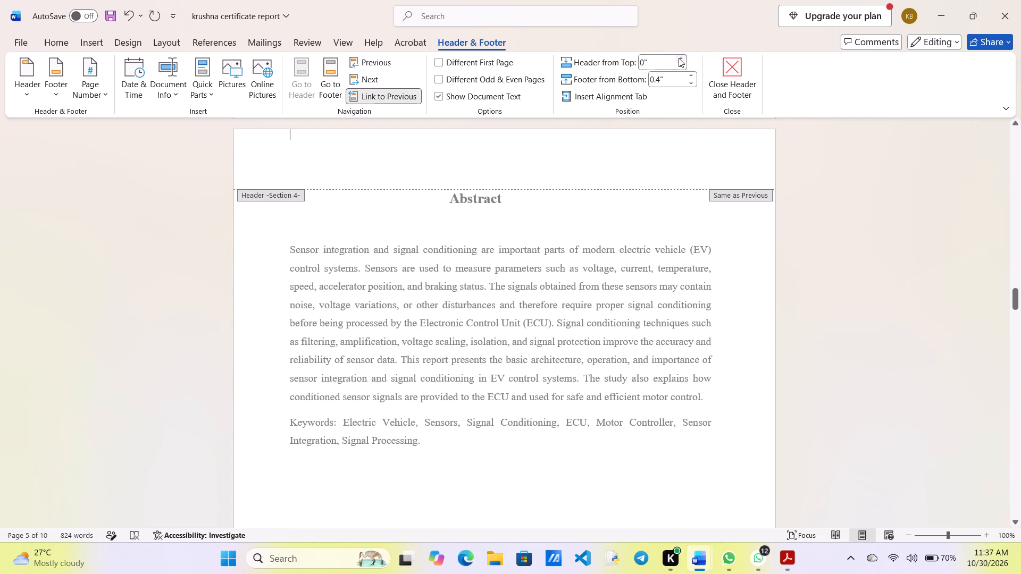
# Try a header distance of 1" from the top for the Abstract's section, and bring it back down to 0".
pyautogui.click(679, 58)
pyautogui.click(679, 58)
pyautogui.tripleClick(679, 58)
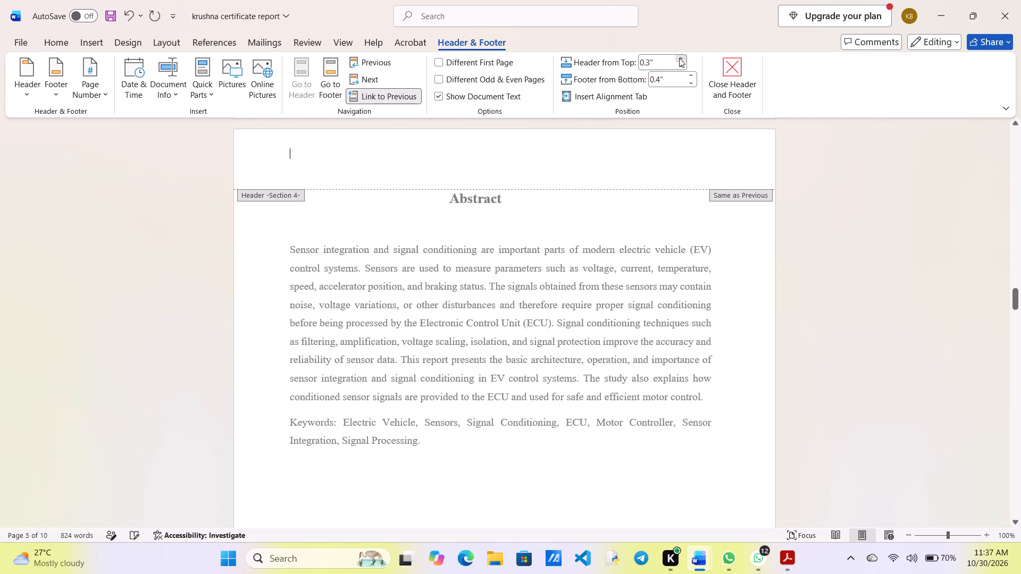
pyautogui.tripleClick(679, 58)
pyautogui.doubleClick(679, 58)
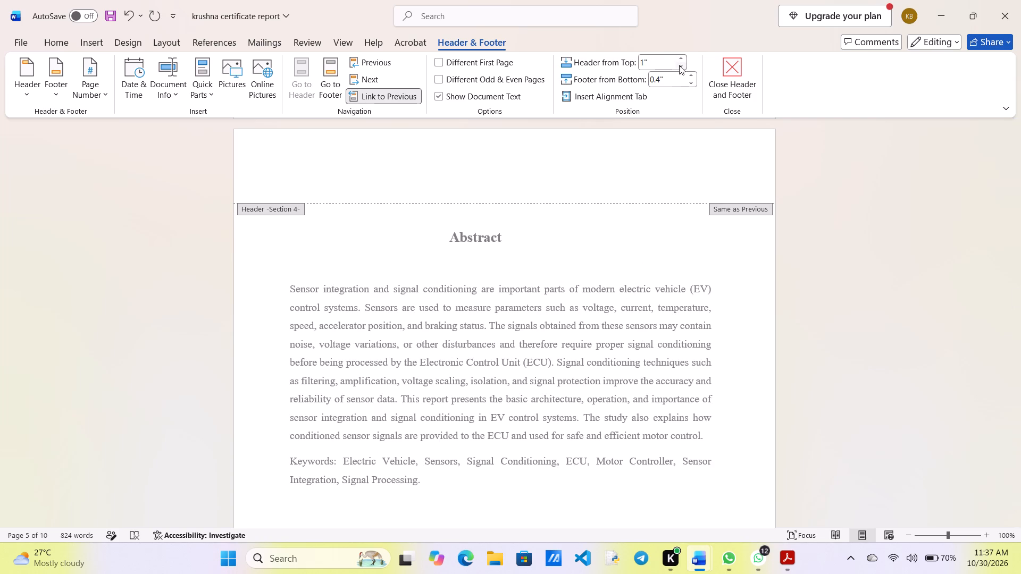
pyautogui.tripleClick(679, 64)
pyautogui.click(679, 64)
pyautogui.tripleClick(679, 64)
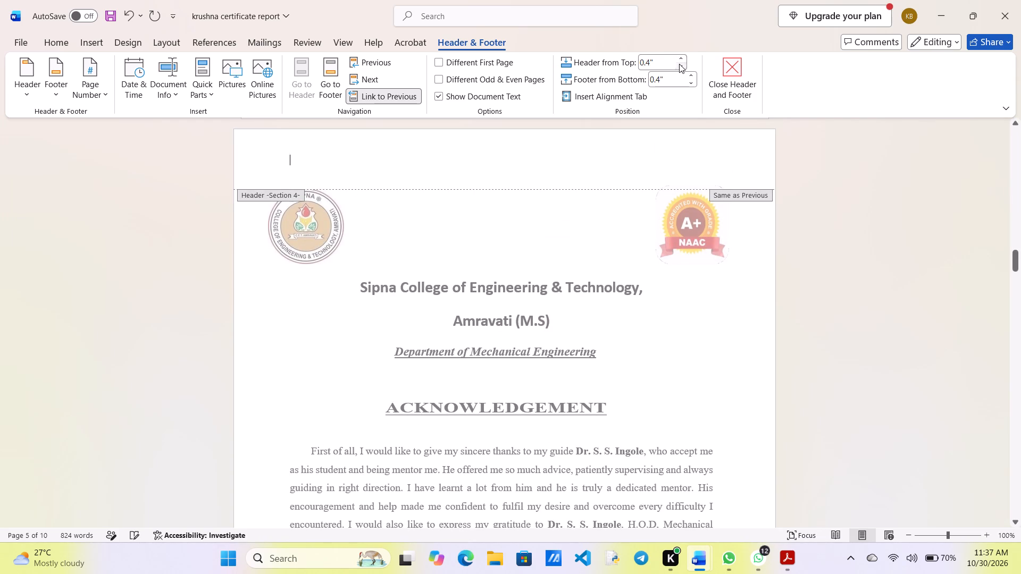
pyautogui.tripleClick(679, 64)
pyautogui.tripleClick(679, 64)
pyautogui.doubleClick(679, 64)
# Examine the header and footer areas from the Acknowledgement page through the Contents page.
pyautogui.scroll(-2, 679, 64)
pyautogui.scroll(-1, 606, 313)
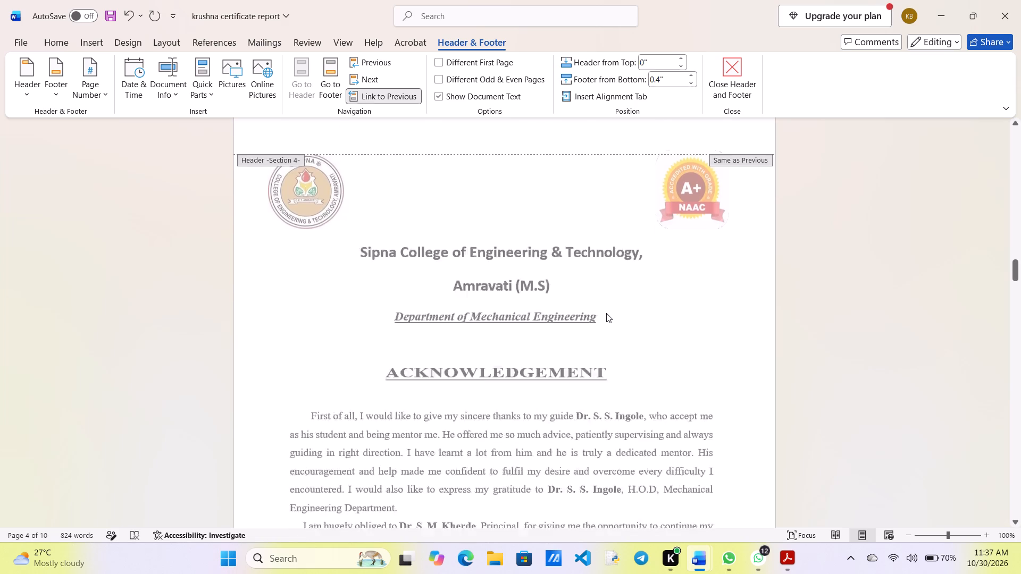
pyautogui.scroll(-5, 606, 313)
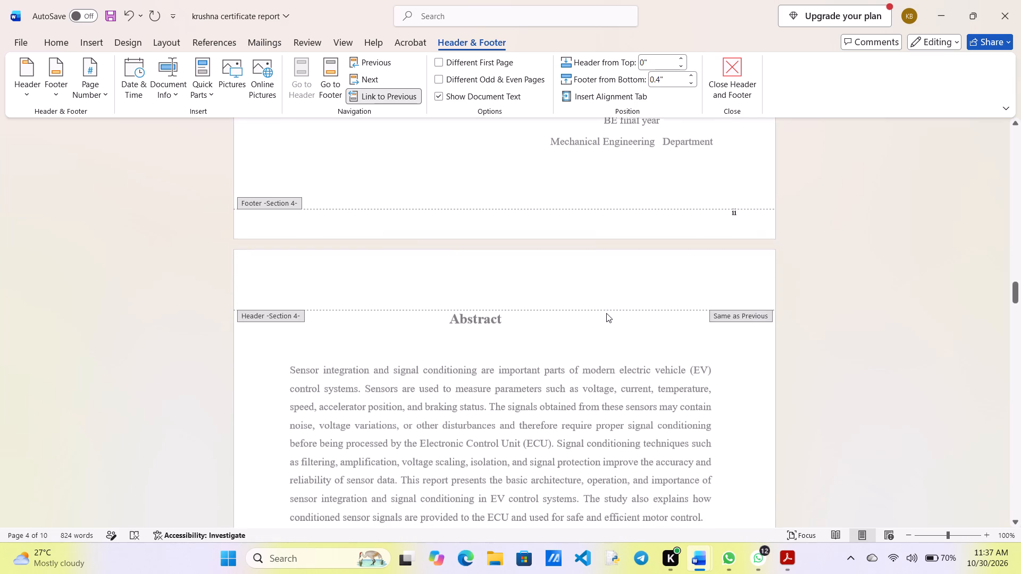
pyautogui.scroll(-3, 606, 313)
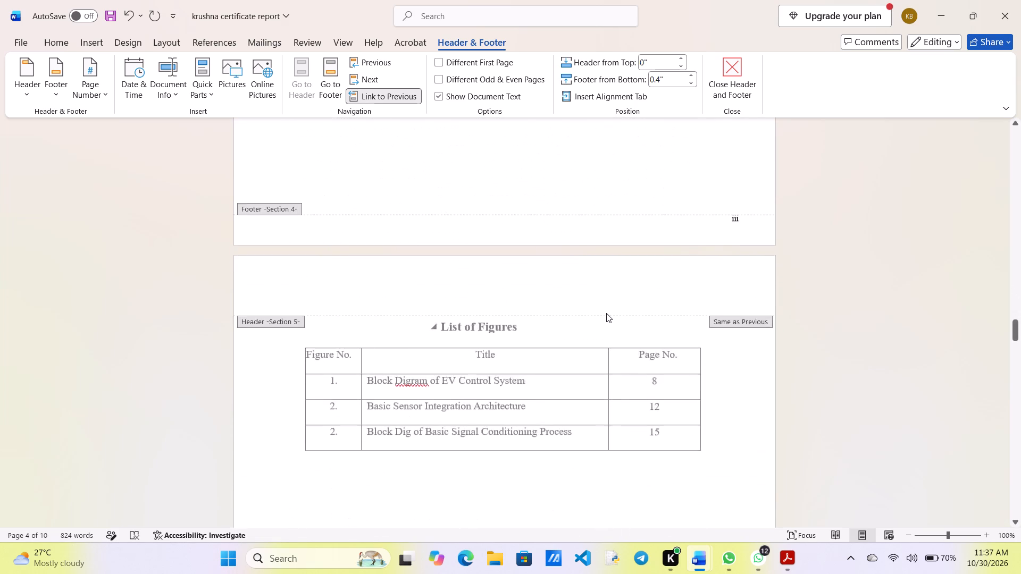
pyautogui.scroll(-3, 606, 313)
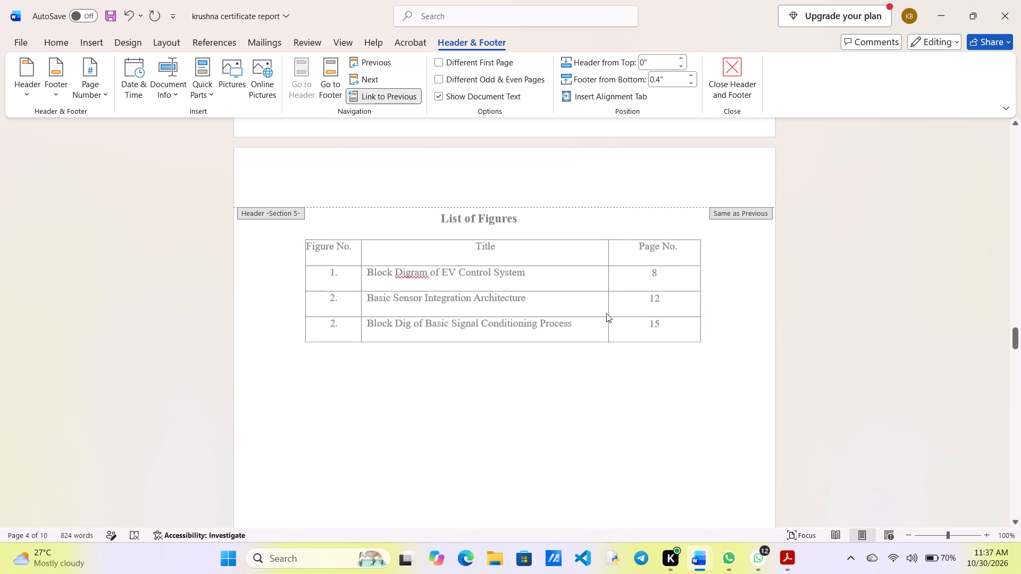
pyautogui.scroll(-3, 606, 313)
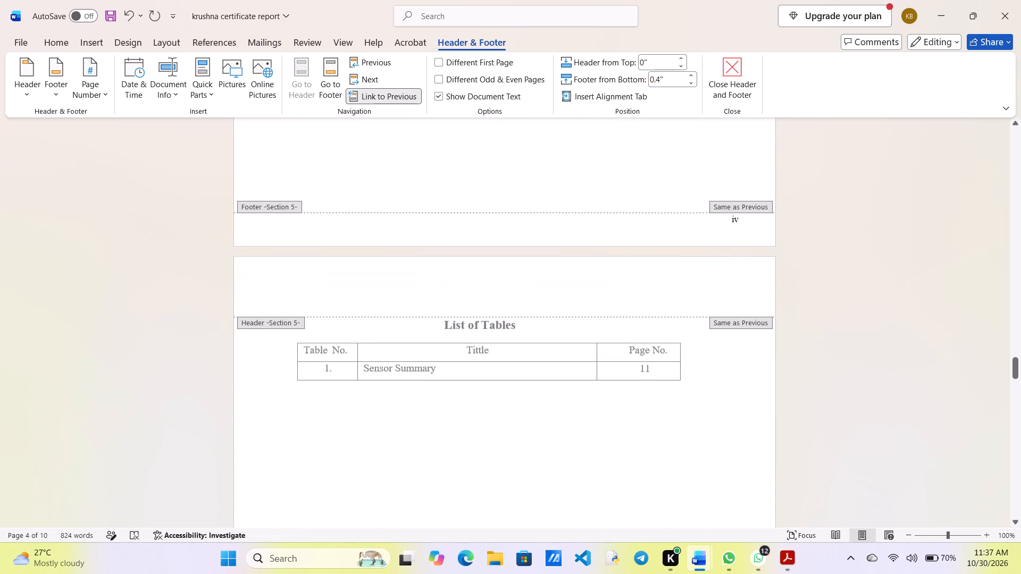
pyautogui.scroll(-3, 606, 313)
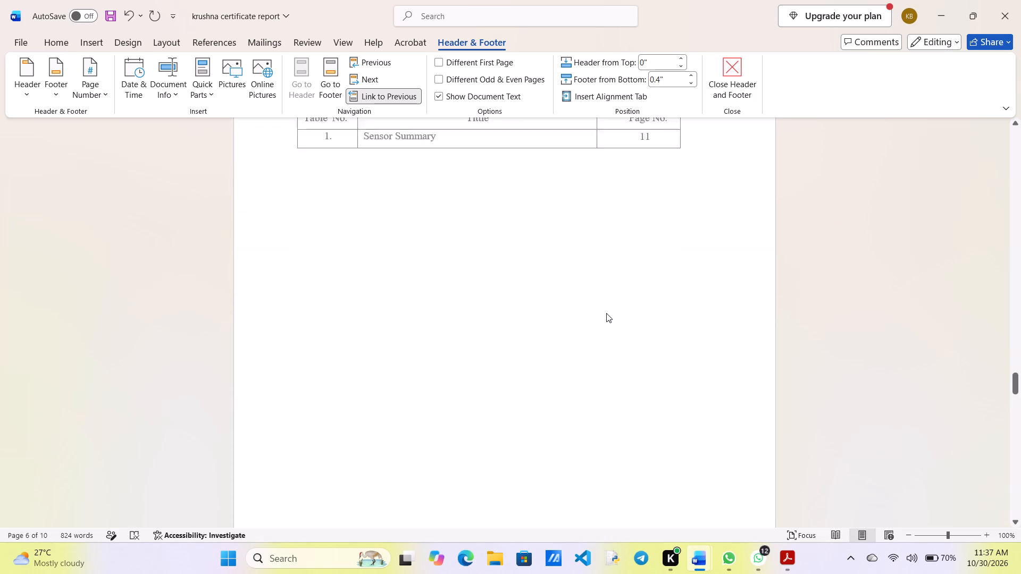
pyautogui.scroll(-2, 606, 313)
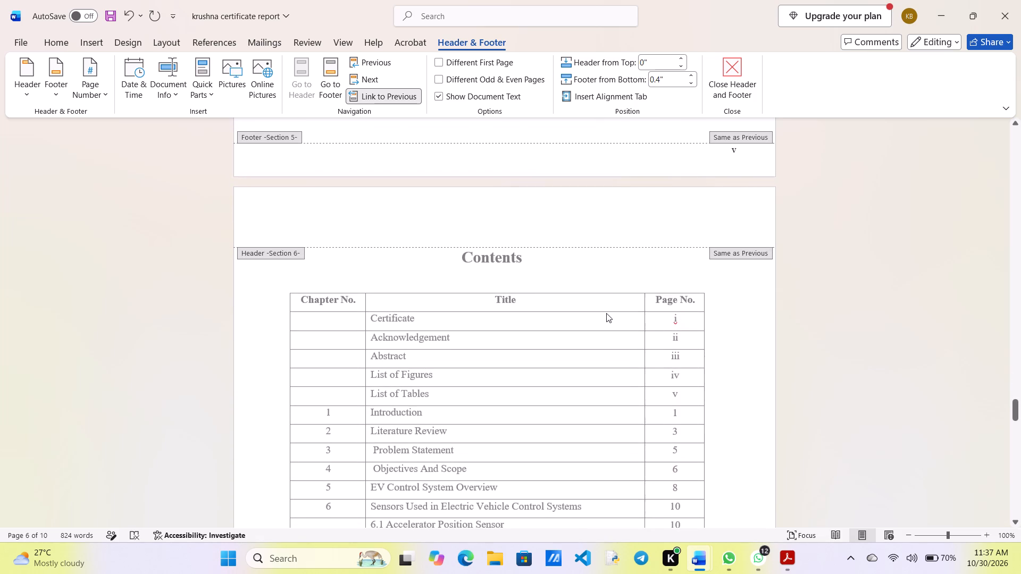
# Try to move the Contents page's header boundary up, and check the headers and footers through the last page and back.
pyautogui.moveTo(592, 246); pyautogui.dragTo(596, 218)
pyautogui.scroll(-4, 596, 218)
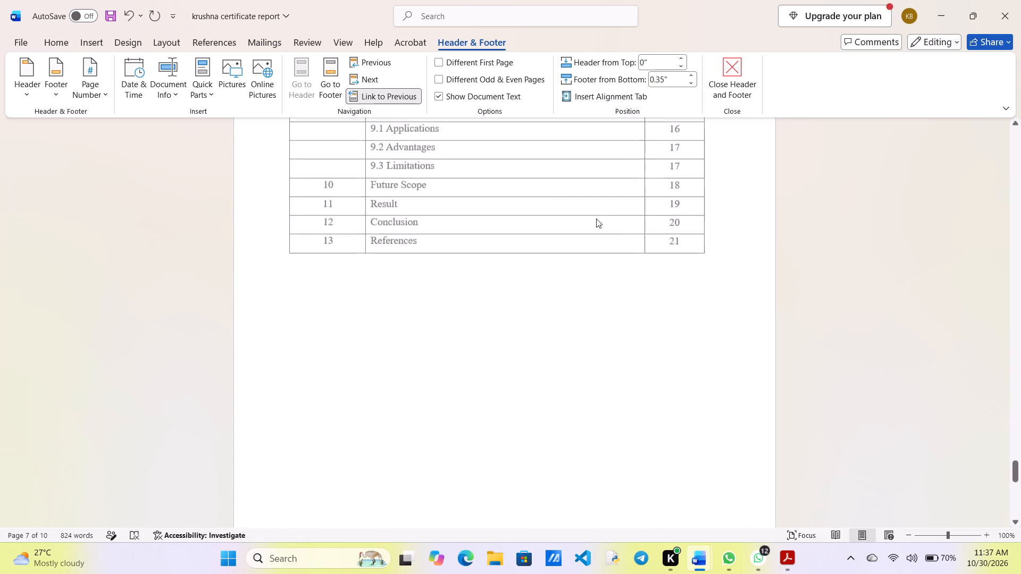
pyautogui.scroll(-2, 596, 218)
pyautogui.scroll(1, 596, 218)
pyautogui.scroll(-4, 596, 218)
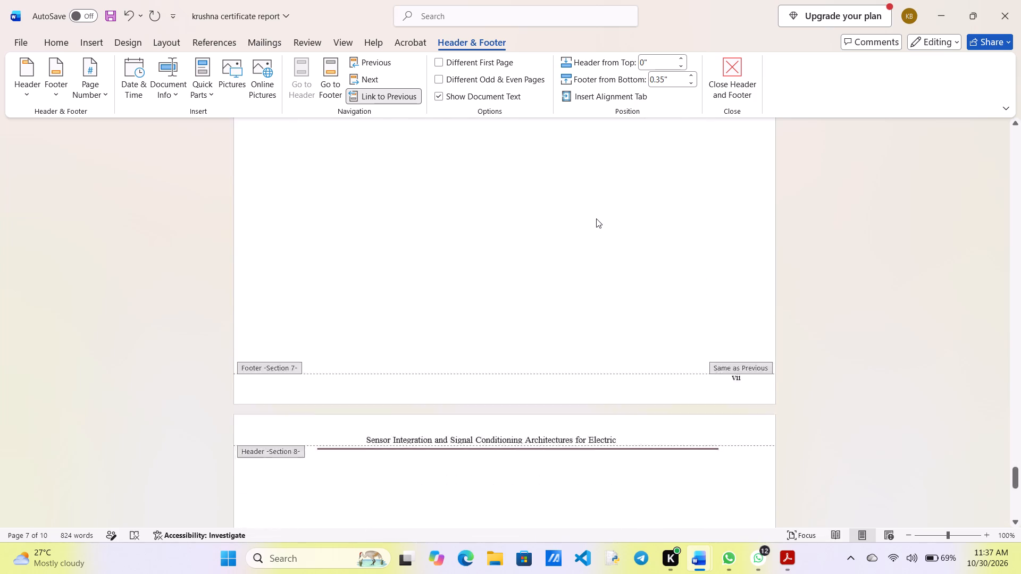
pyautogui.scroll(-5, 596, 218)
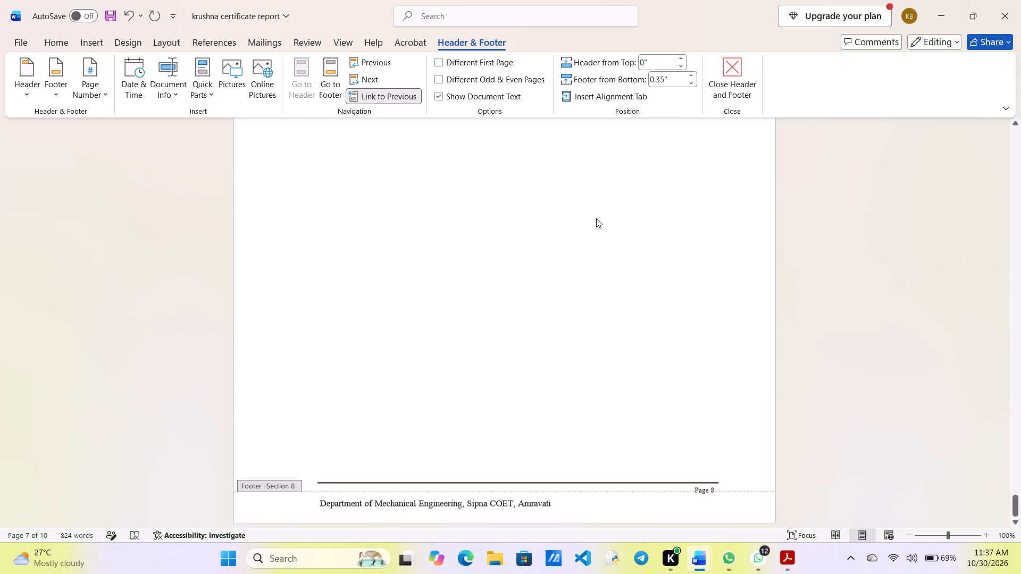
pyautogui.scroll(-2, 596, 218)
pyautogui.scroll(2, 596, 218)
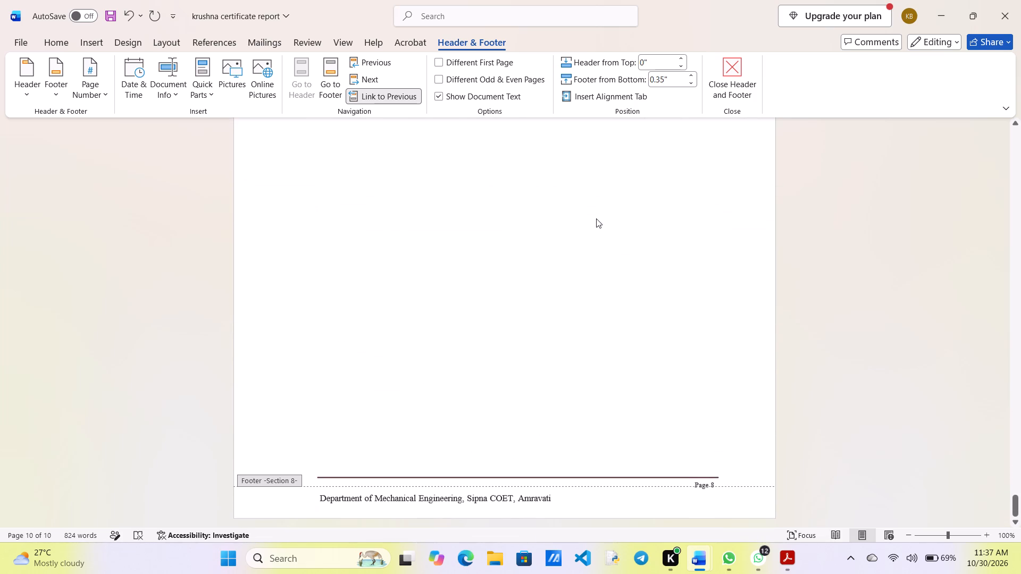
pyautogui.scroll(8, 596, 218)
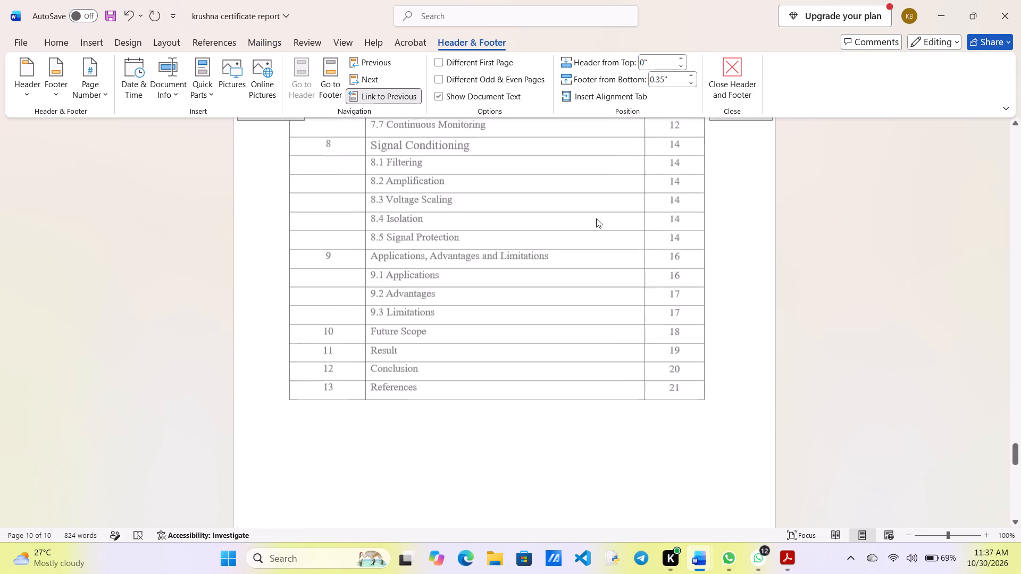
pyautogui.scroll(3, 596, 218)
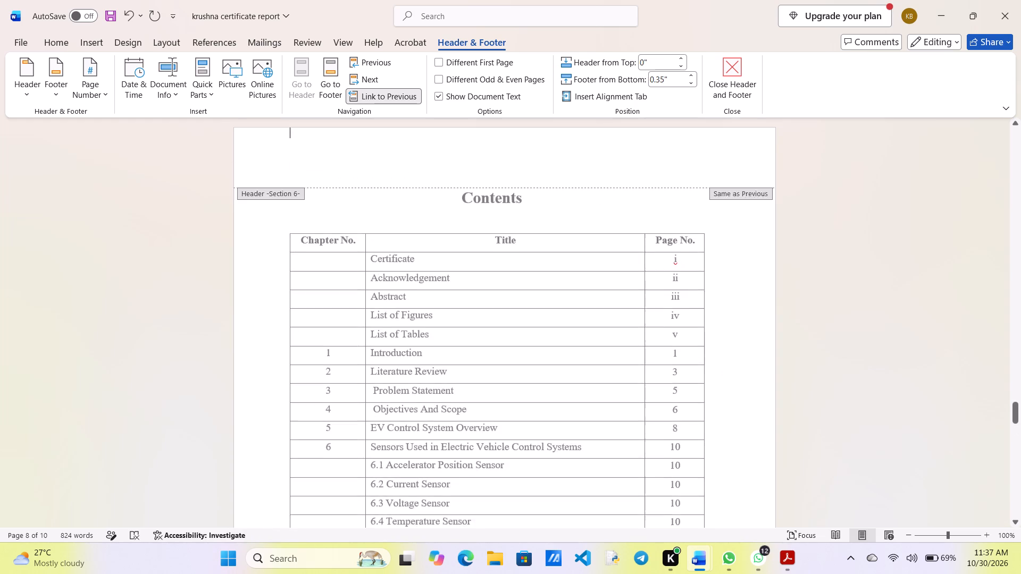
# Set the top page margin to 0.7" for the section containing the Contents page.
pyautogui.scroll(2, 591, 197)
pyautogui.doubleClick(864, 216)
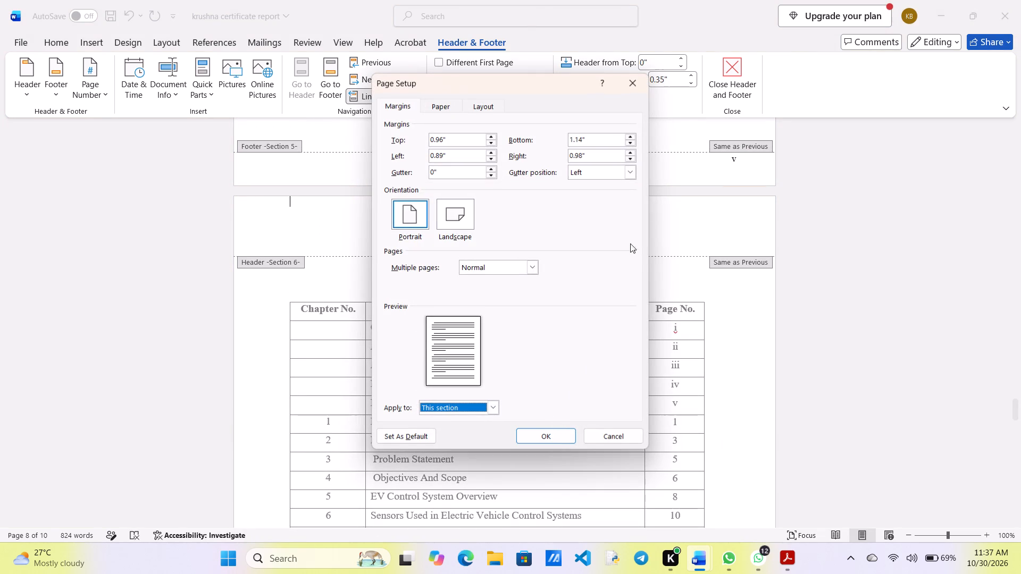
pyautogui.click(493, 139)
pyautogui.tripleClick(493, 139)
pyautogui.click(493, 139)
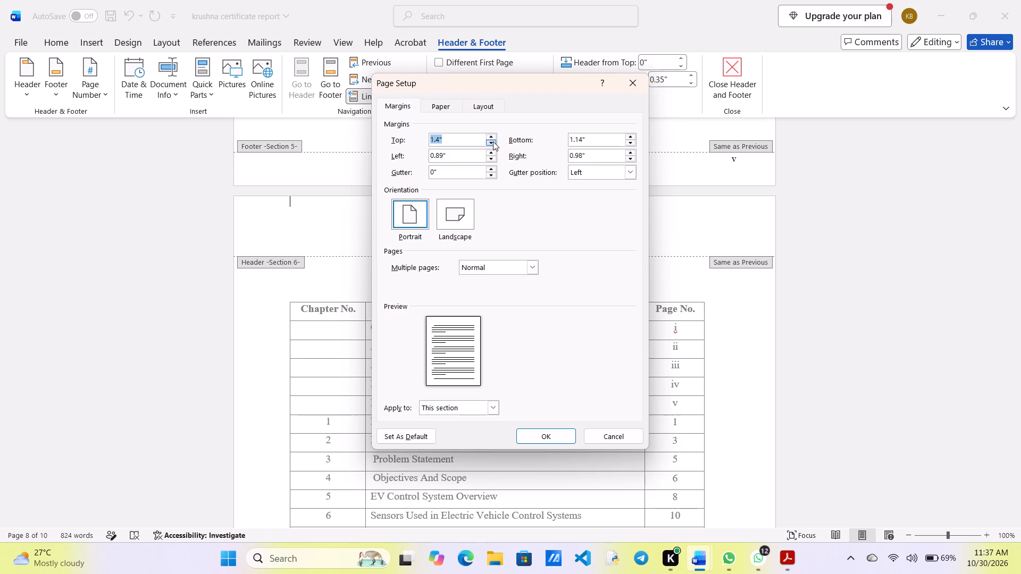
pyautogui.tripleClick(493, 141)
pyautogui.doubleClick(493, 141)
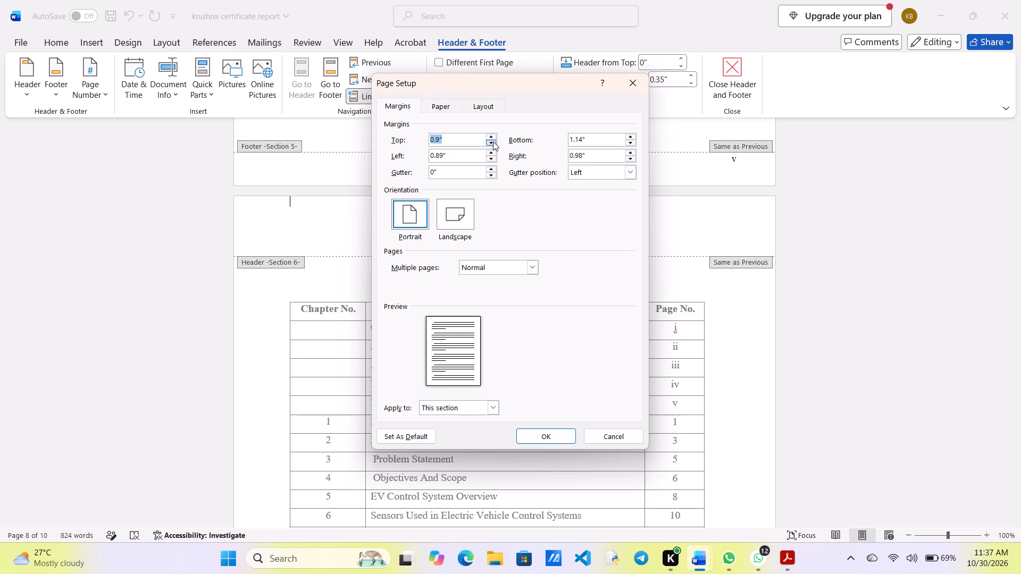
pyautogui.tripleClick(493, 137)
pyautogui.click(493, 137)
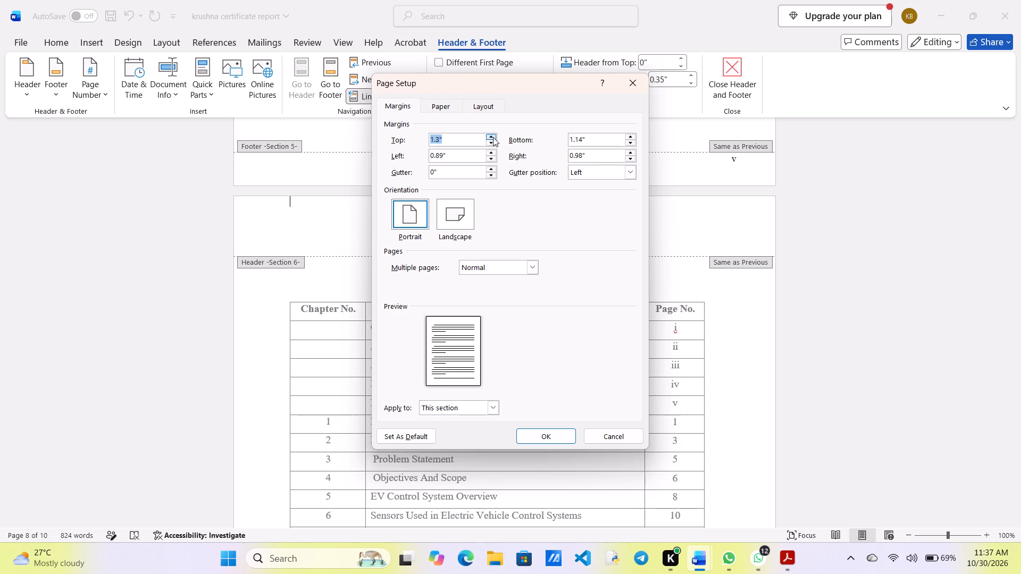
pyautogui.tripleClick(492, 142)
pyautogui.doubleClick(492, 142)
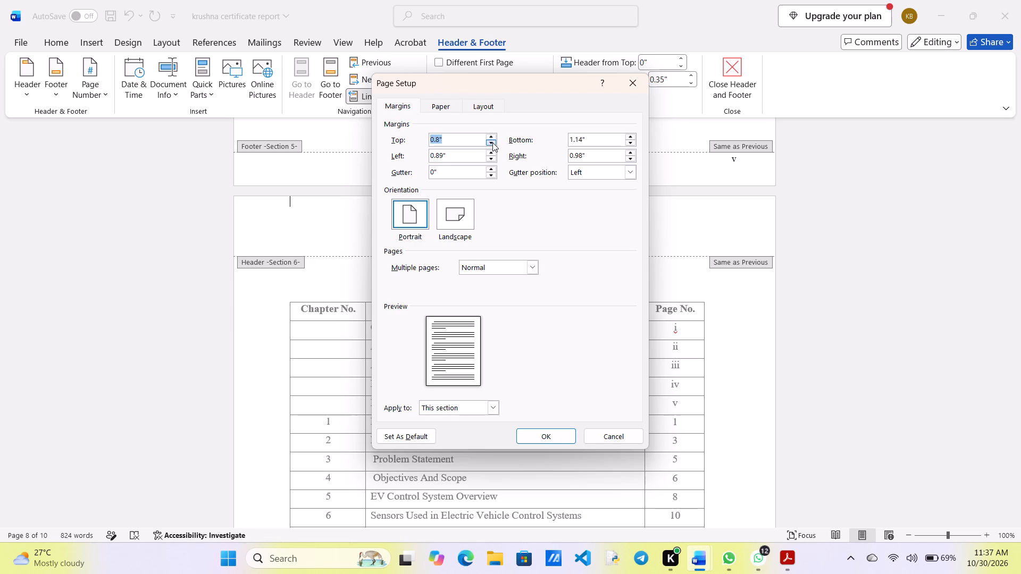
pyautogui.click(492, 142)
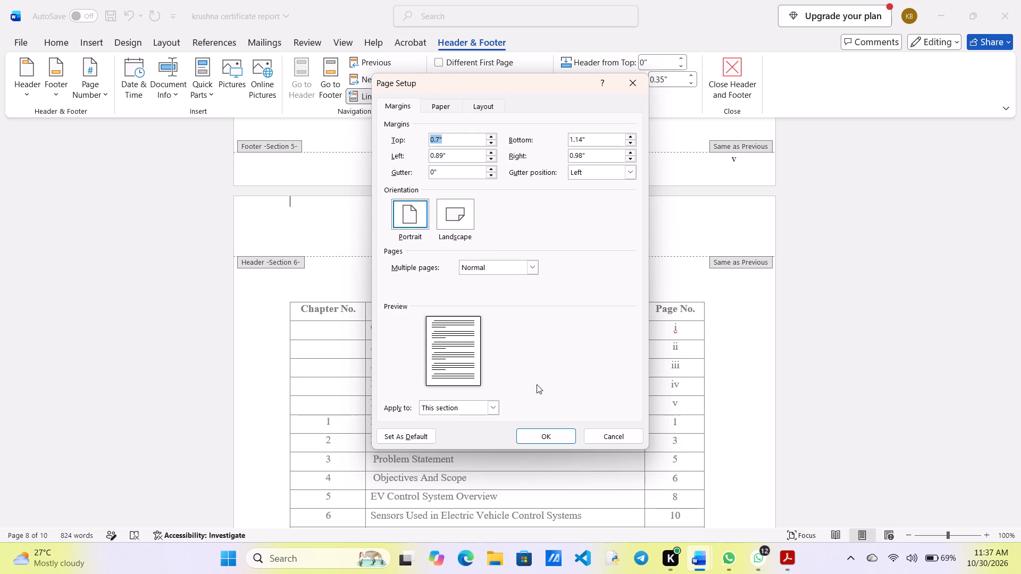
pyautogui.click(537, 442)
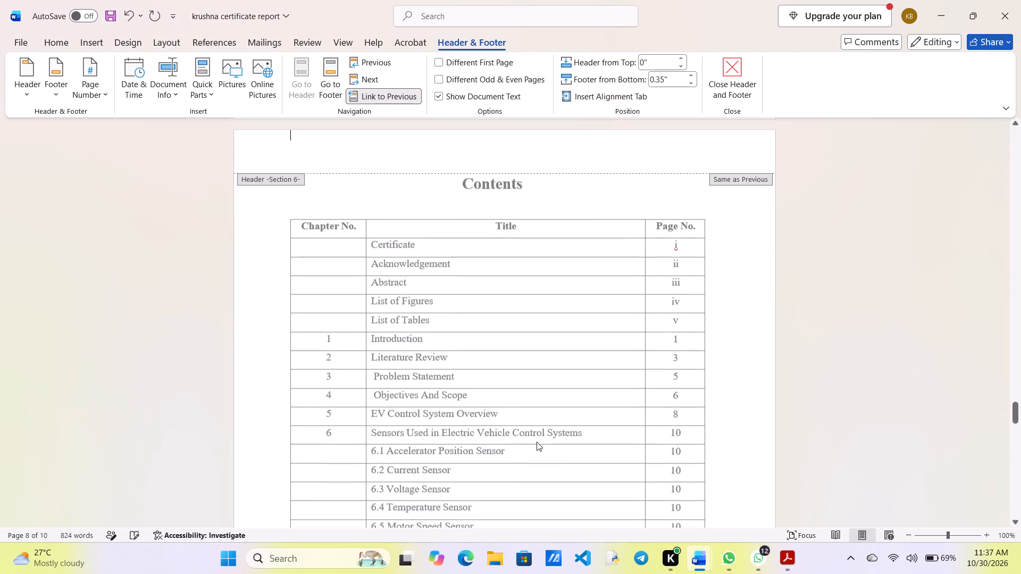
# Examine the Contents page down to its footer, leave header editing, and go back to the List of Tables page.
pyautogui.scroll(-1, 715, 322)
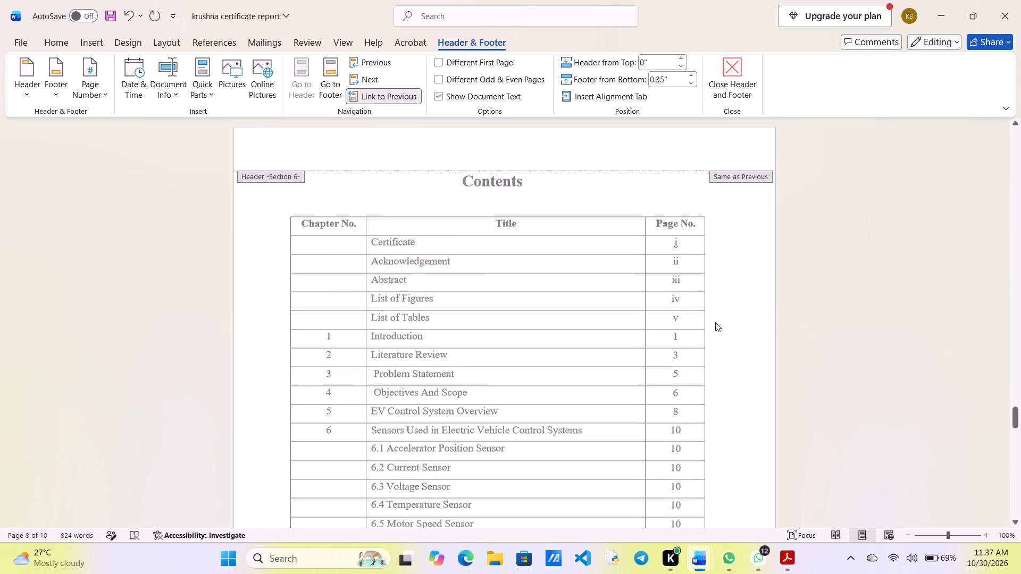
pyautogui.scroll(-2, 715, 322)
pyautogui.scroll(1, 715, 322)
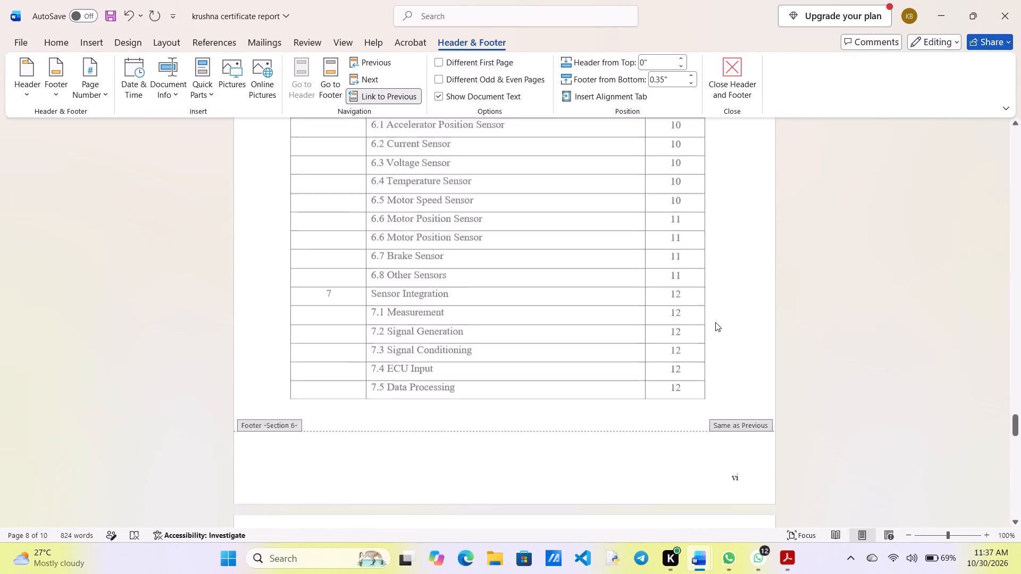
pyautogui.scroll(1, 715, 322)
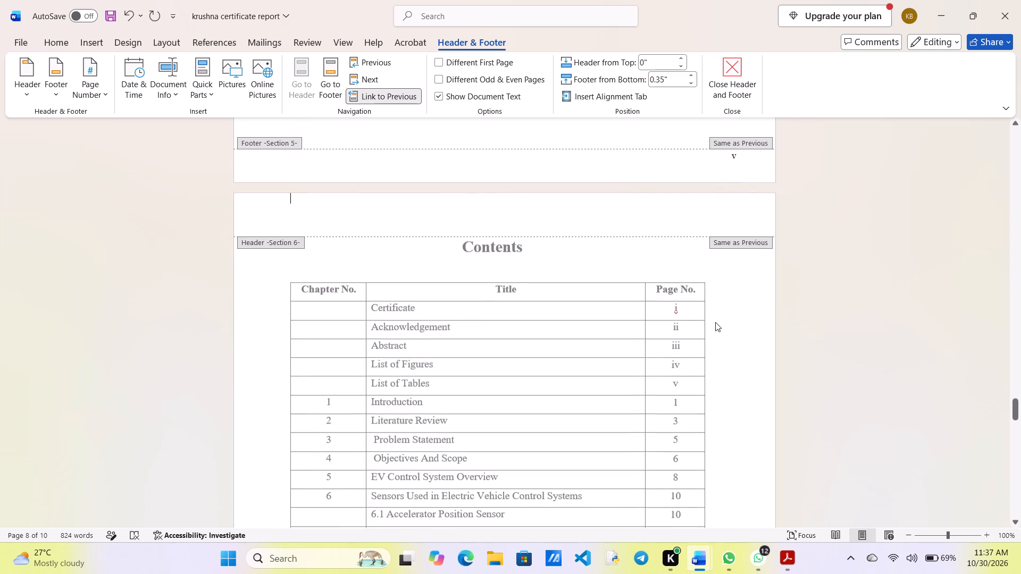
pyautogui.scroll(1, 715, 322)
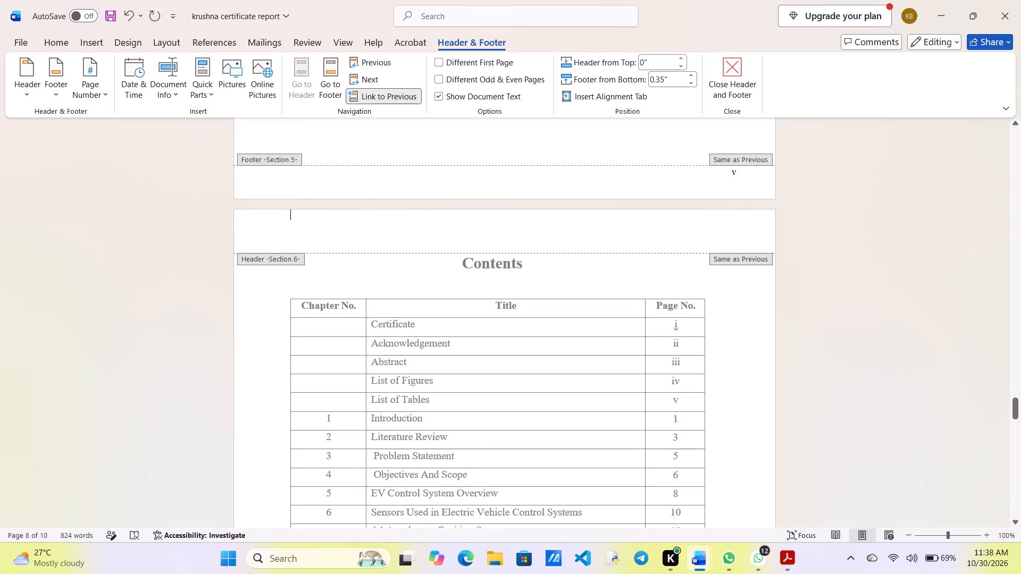
pyautogui.click(411, 256)
pyautogui.doubleClick(779, 269)
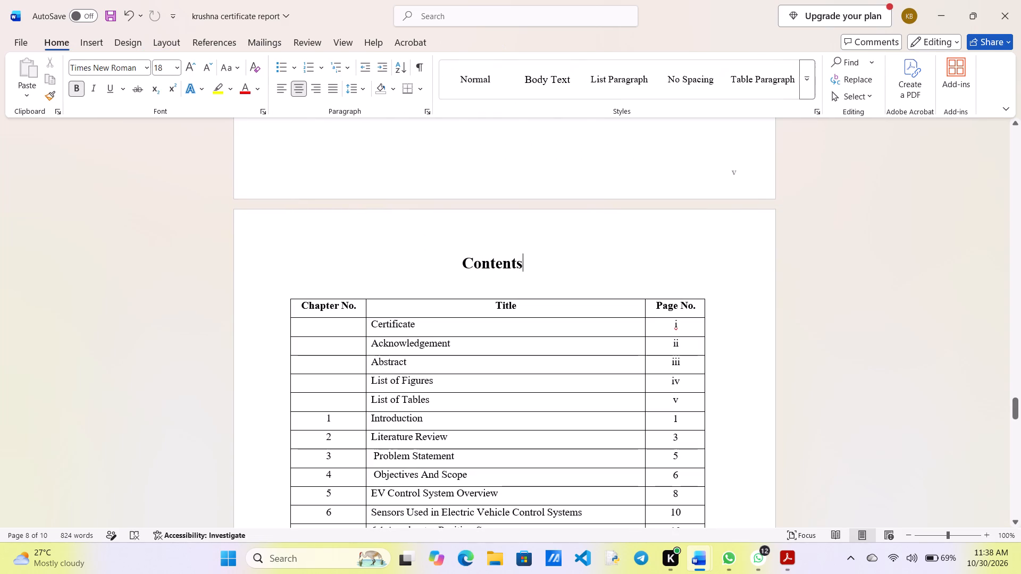
pyautogui.scroll(4, 646, 281)
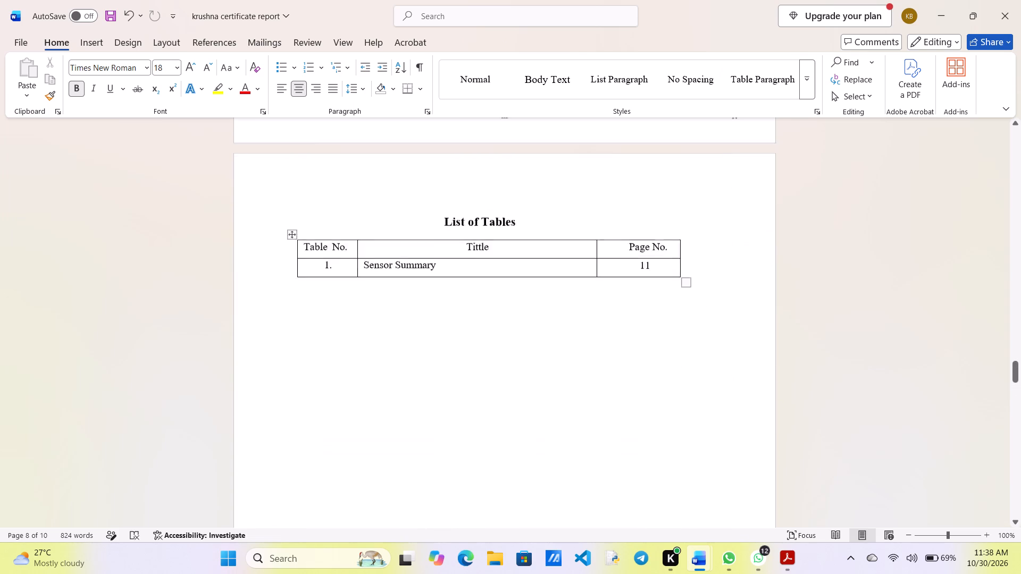
pyautogui.scroll(2, 646, 281)
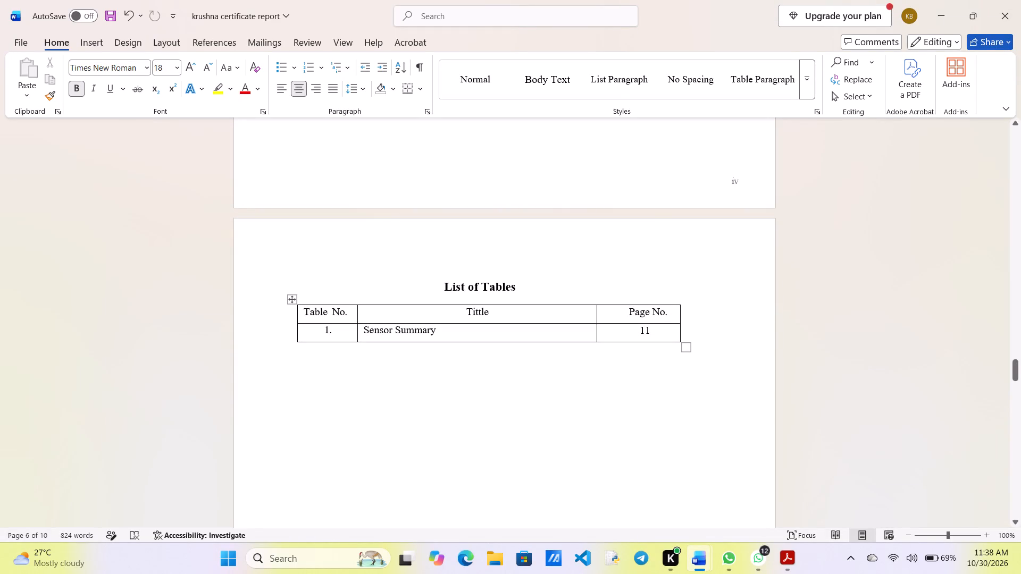
# Set the header distance from the top to 0.1" for the section containing the List of Tables.
pyautogui.moveTo(512, 288); pyautogui.dragTo(408, 288)
pyautogui.doubleClick(277, 240)
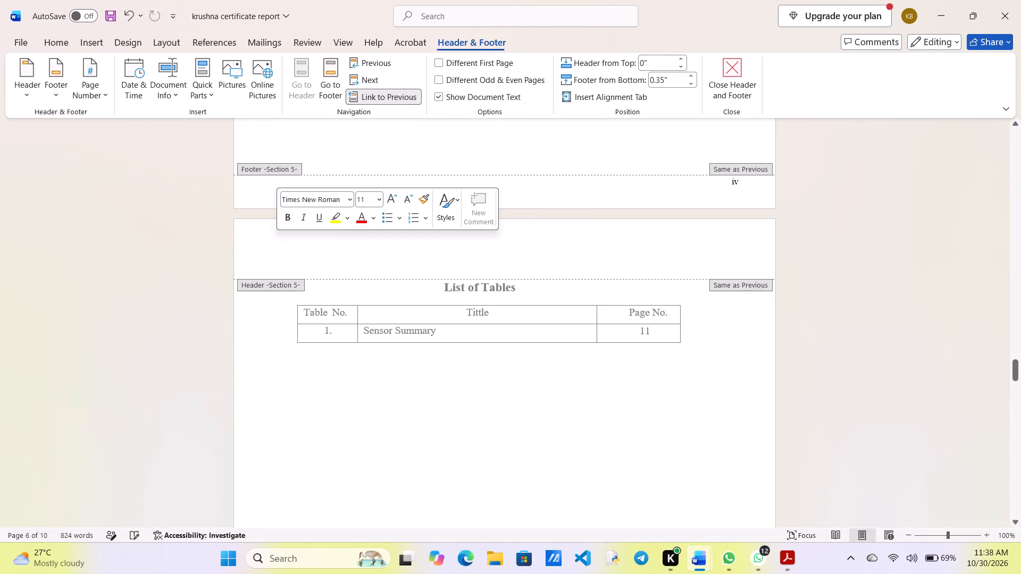
pyautogui.doubleClick(325, 383)
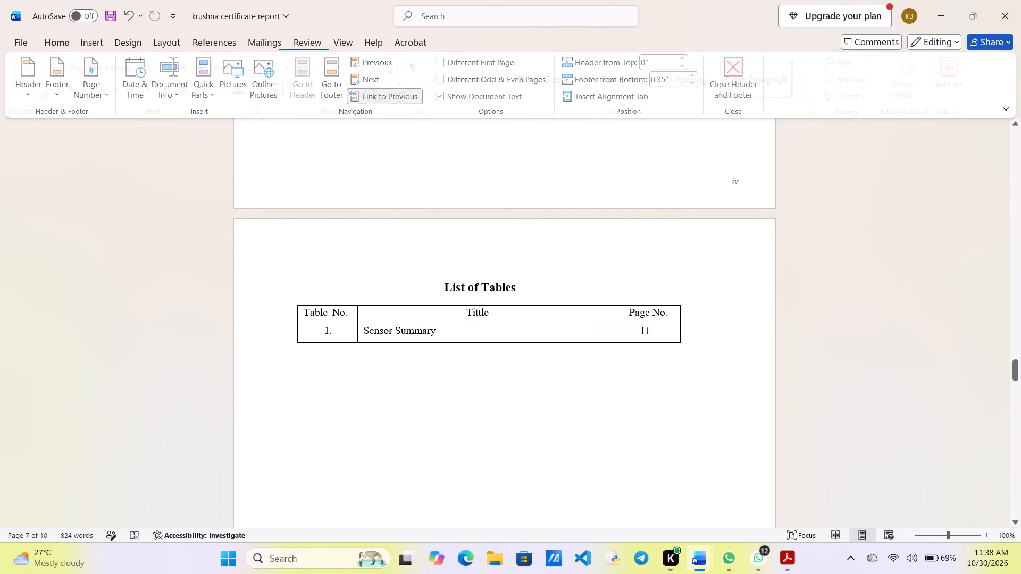
pyautogui.moveTo(386, 290); pyautogui.dragTo(589, 278)
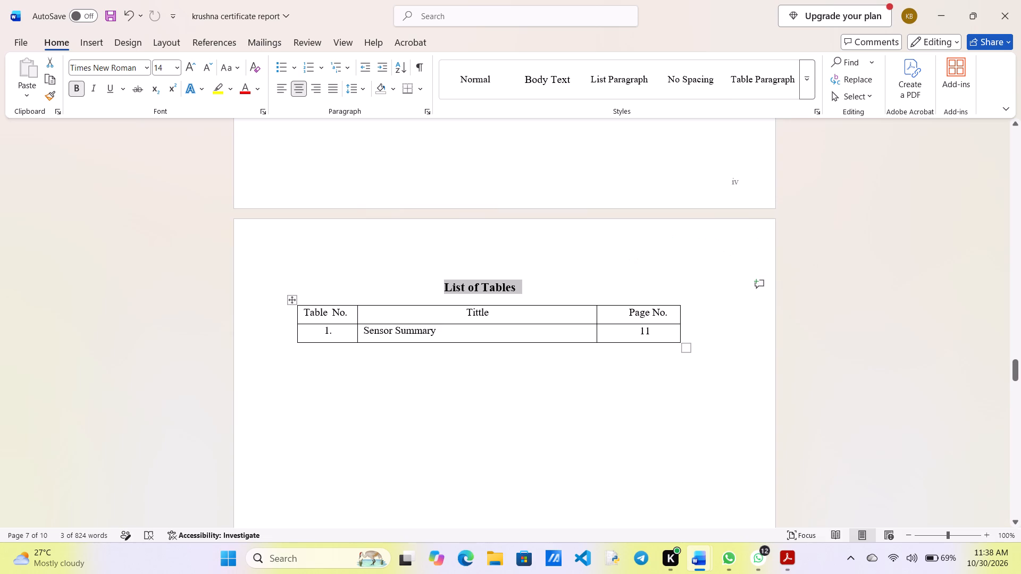
pyautogui.doubleClick(582, 257)
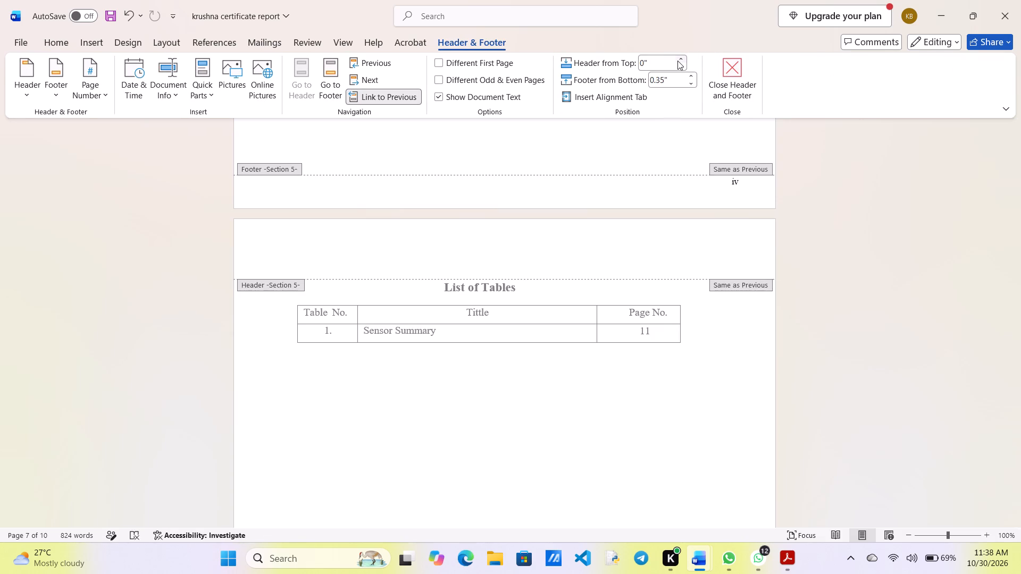
pyautogui.click(677, 61)
pyautogui.click(680, 63)
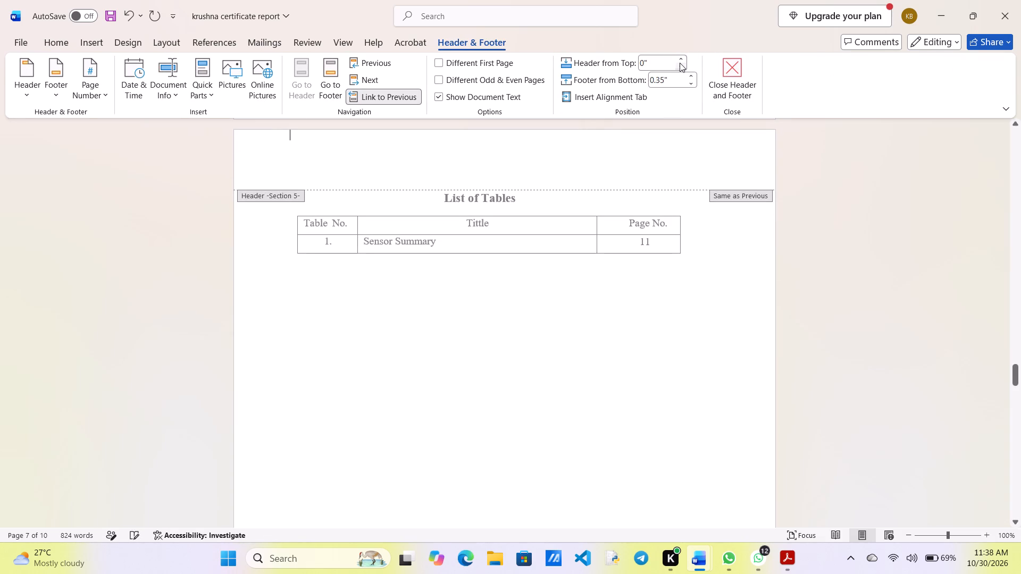
pyautogui.click(681, 56)
pyautogui.doubleClick(737, 265)
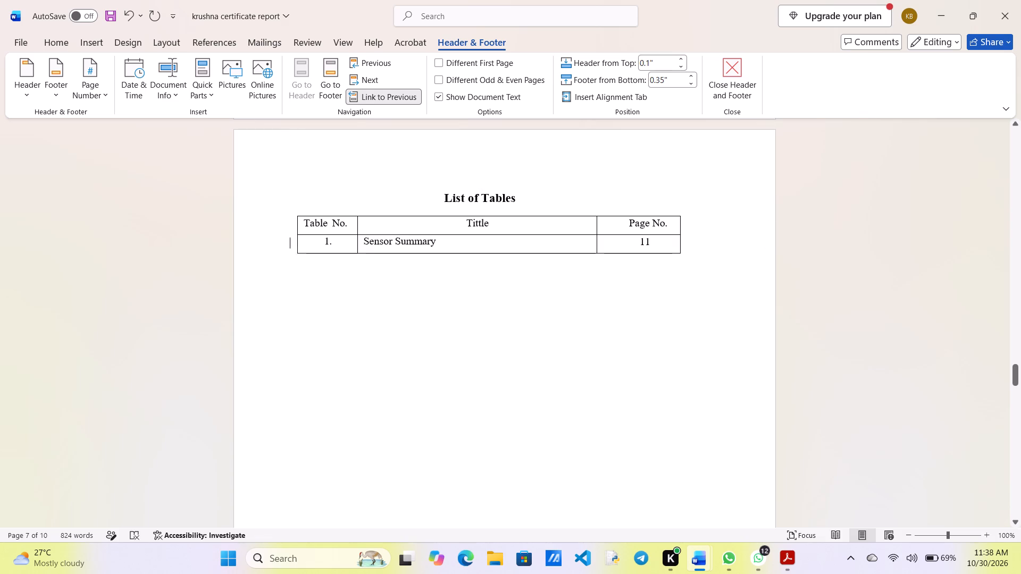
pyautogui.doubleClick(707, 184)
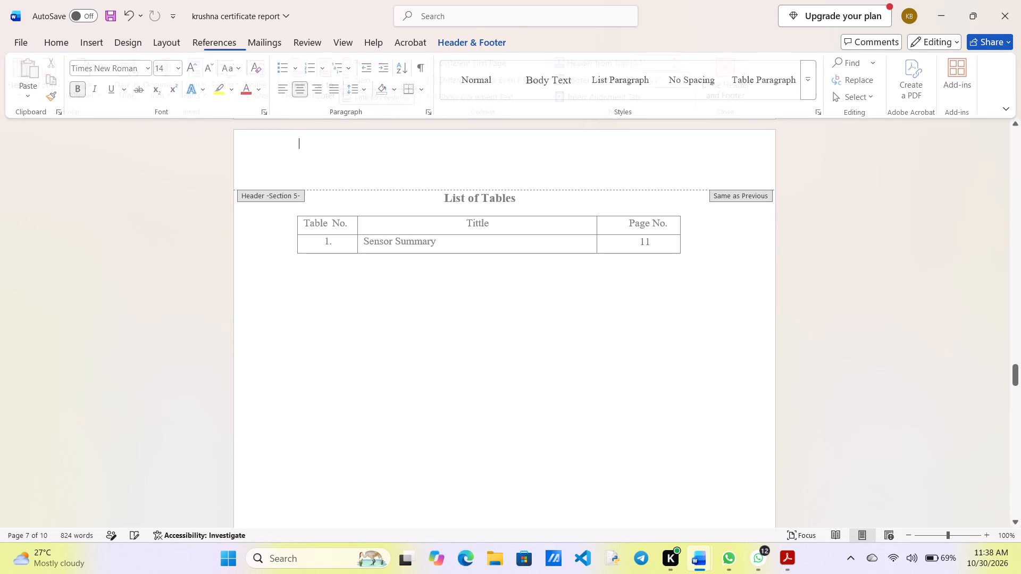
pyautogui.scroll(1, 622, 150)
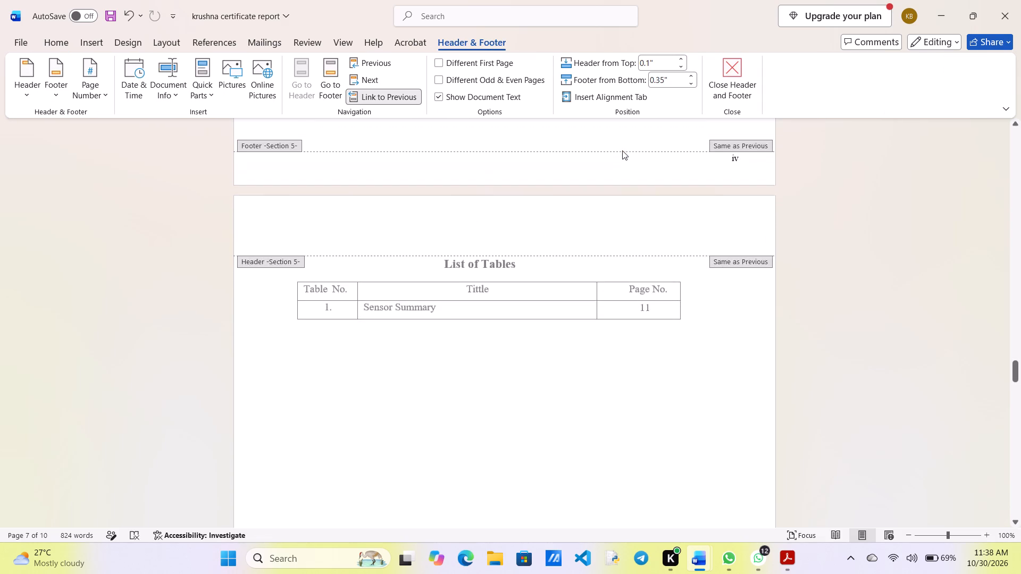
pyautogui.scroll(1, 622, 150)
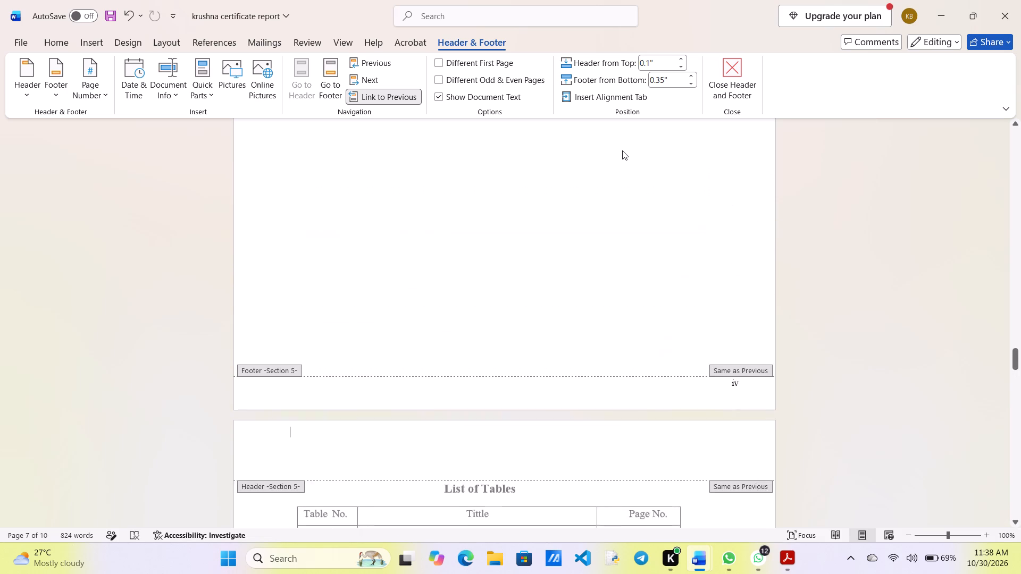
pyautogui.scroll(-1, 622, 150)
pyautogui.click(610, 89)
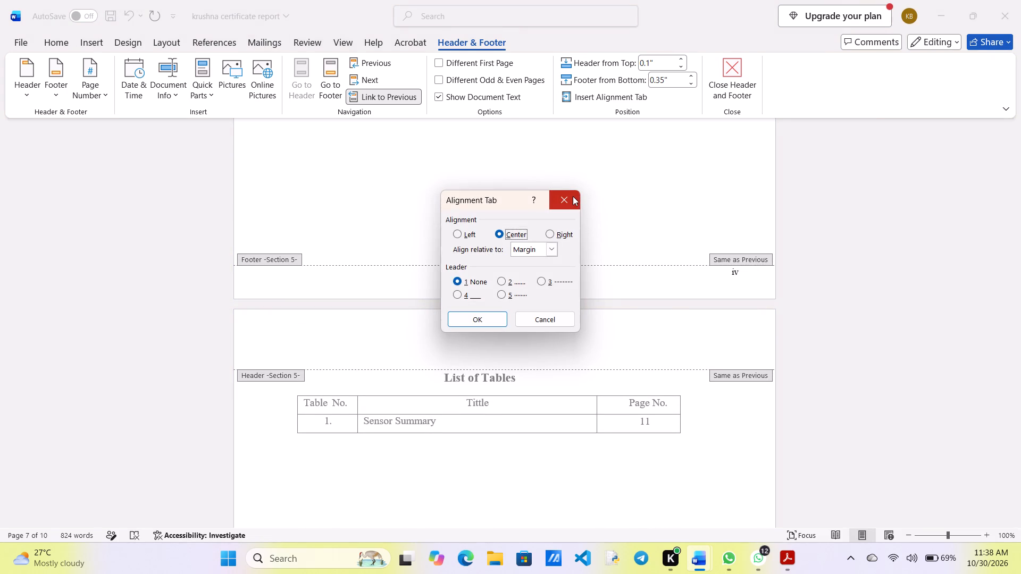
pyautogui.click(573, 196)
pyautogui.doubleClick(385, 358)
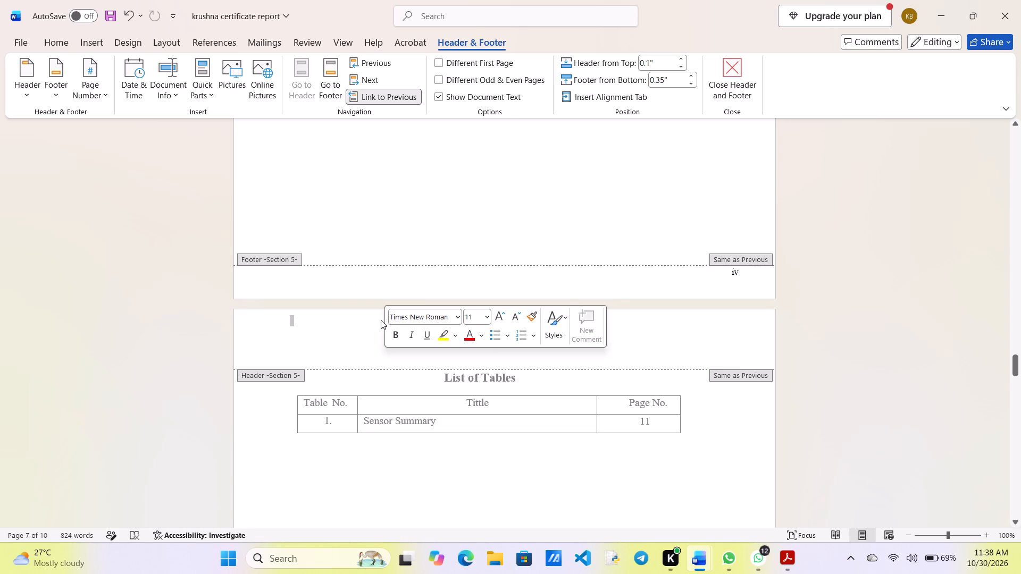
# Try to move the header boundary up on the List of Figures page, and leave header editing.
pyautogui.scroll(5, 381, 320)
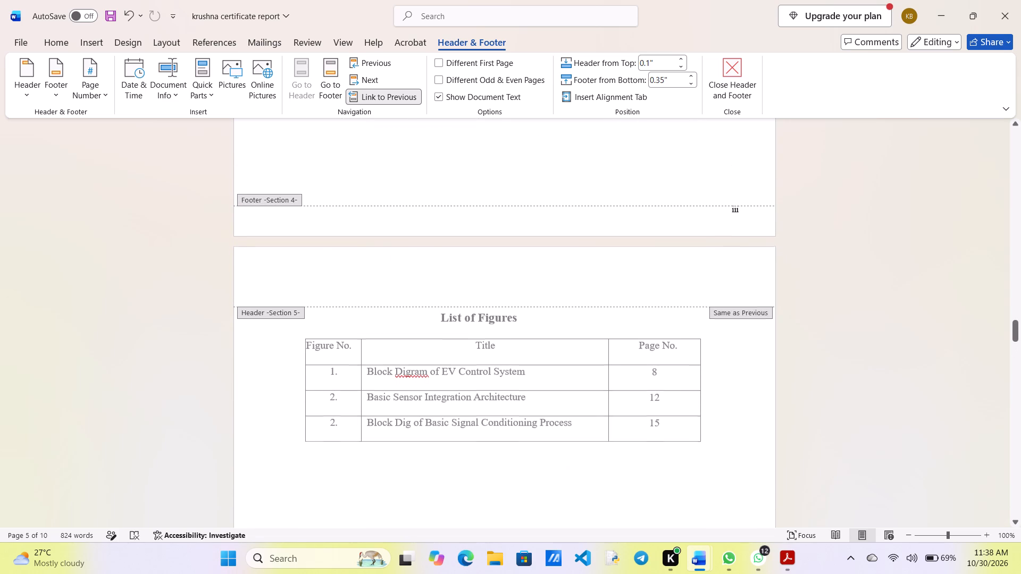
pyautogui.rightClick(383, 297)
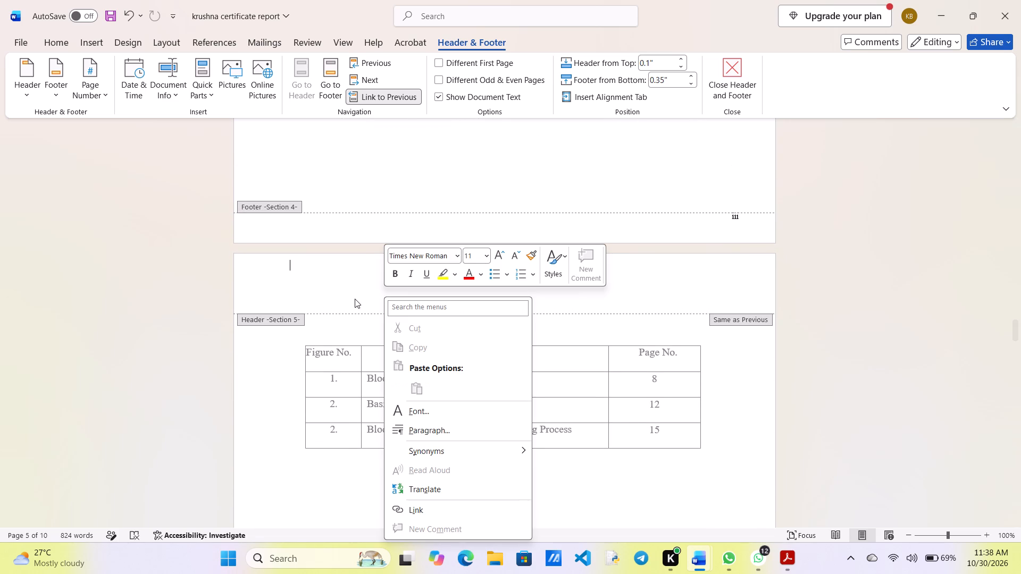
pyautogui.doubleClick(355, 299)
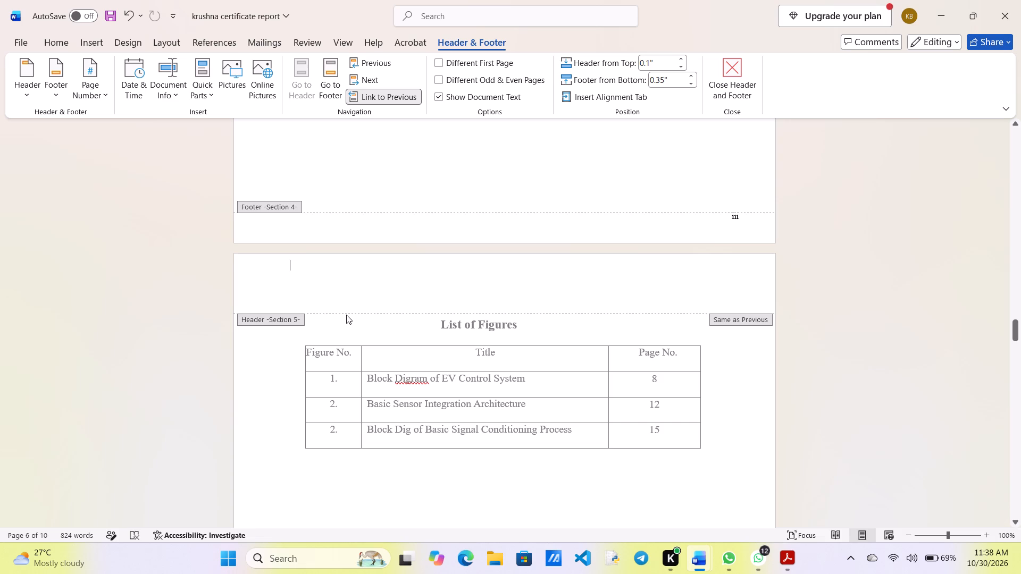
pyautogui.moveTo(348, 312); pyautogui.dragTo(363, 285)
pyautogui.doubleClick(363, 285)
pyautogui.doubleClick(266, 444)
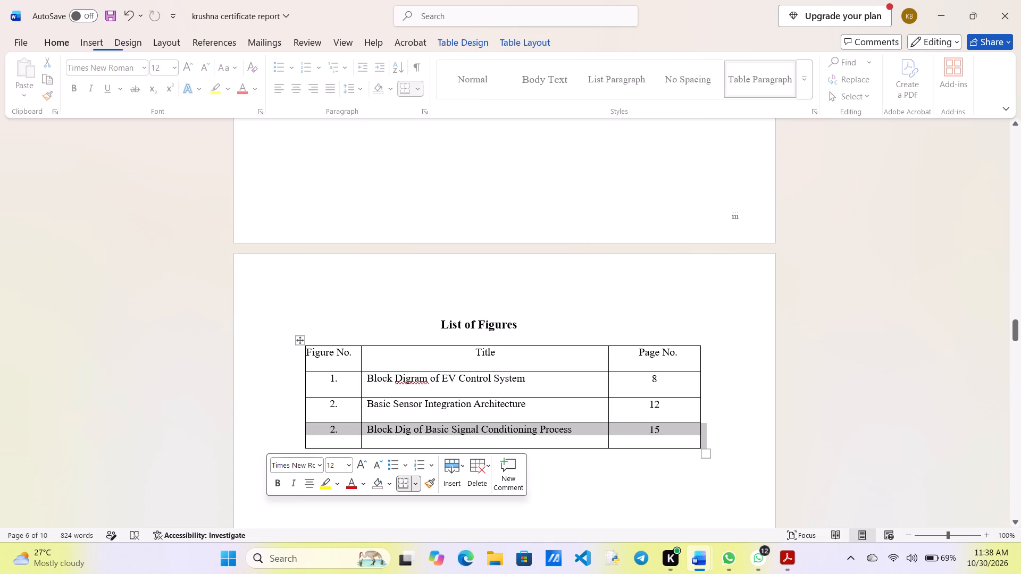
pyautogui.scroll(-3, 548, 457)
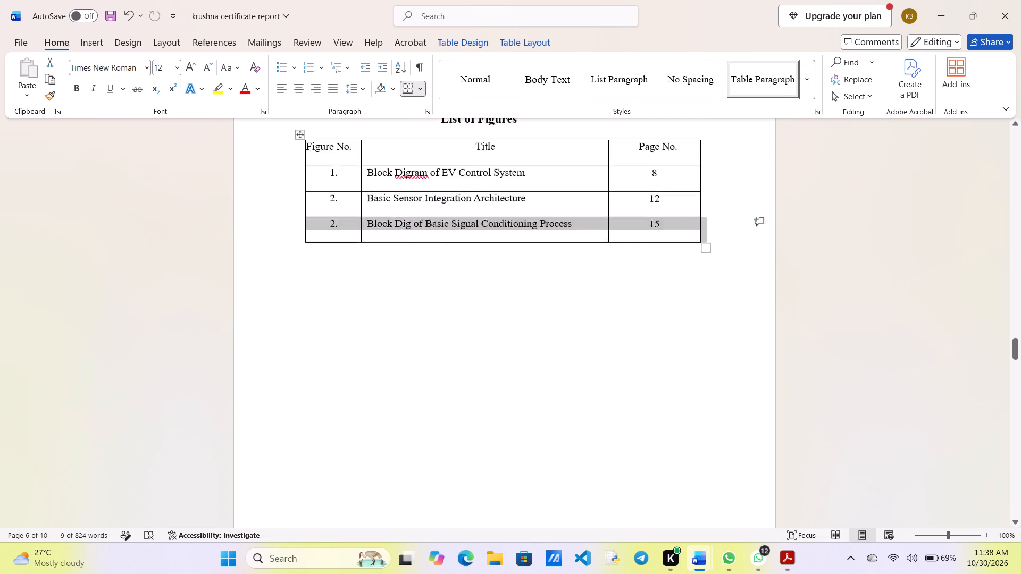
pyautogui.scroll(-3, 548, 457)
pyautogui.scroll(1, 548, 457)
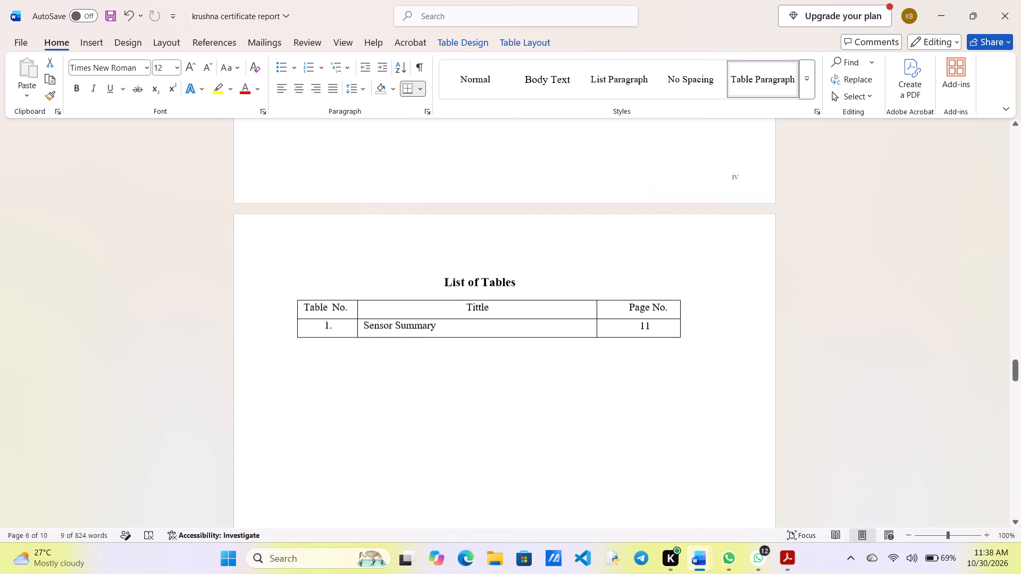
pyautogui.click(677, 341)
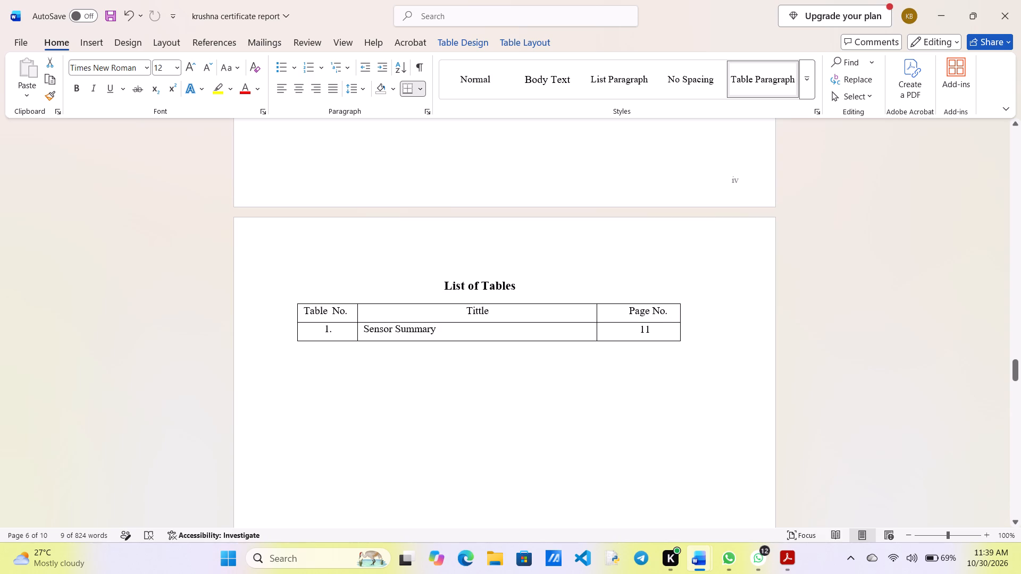
# Center-align the List of Tables heading together with all the text in the table beneath it.
pyautogui.moveTo(310, 282); pyautogui.dragTo(650, 367)
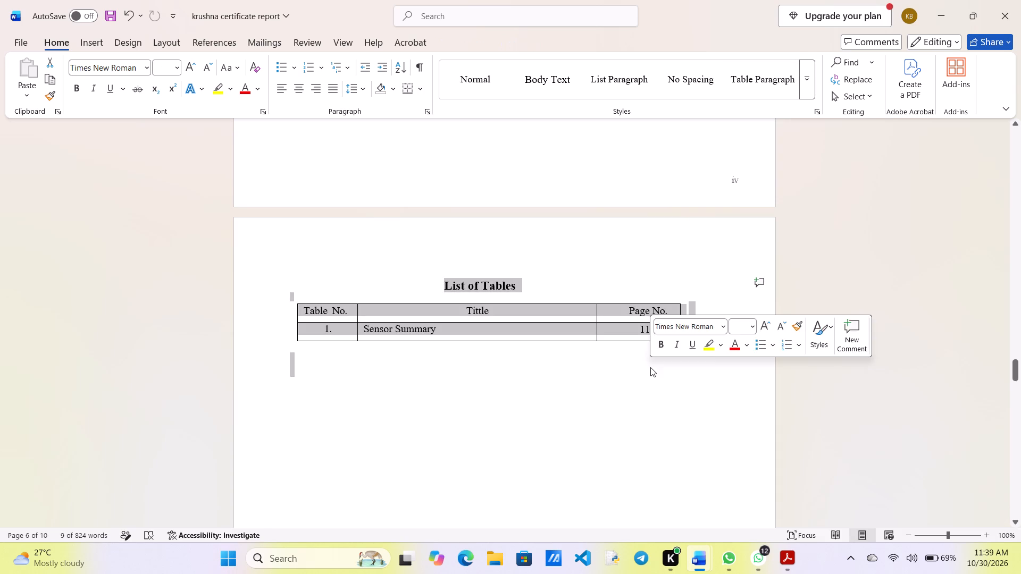
pyautogui.click(299, 86)
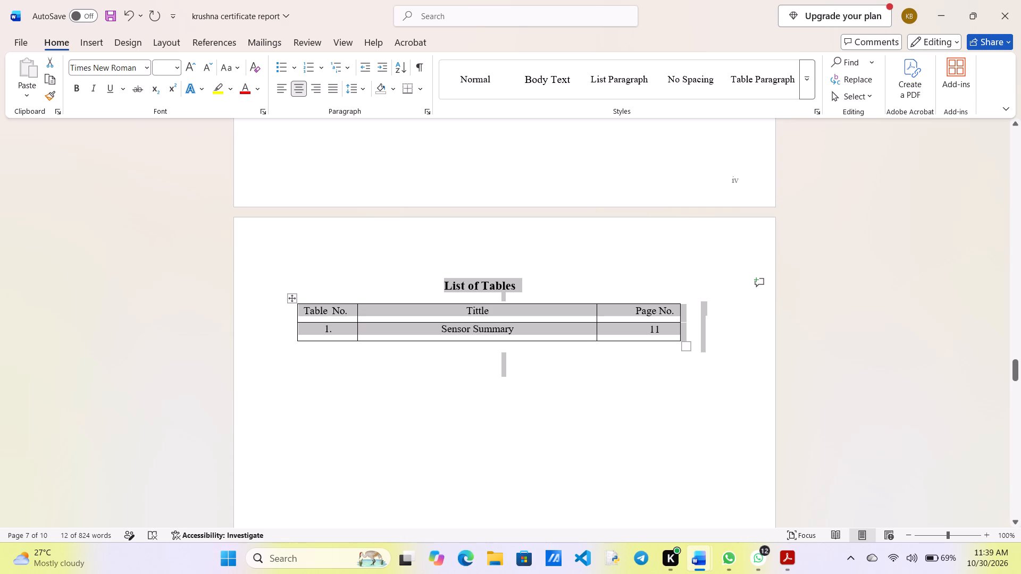
# Shift the List of Tables table slightly left and widen it to span about the full text width of the page.
pyautogui.click(288, 298)
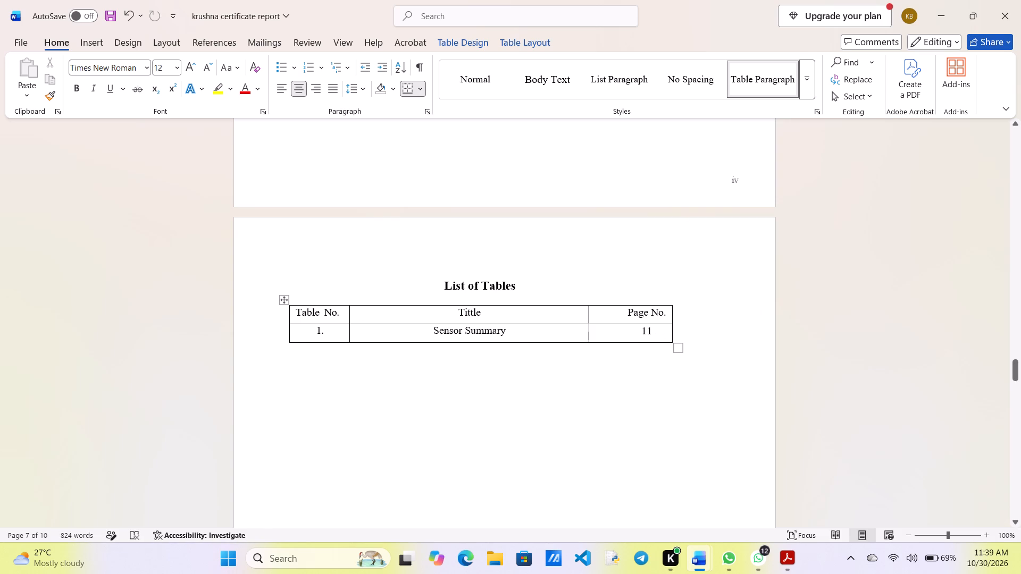
pyautogui.moveTo(678, 351); pyautogui.dragTo(688, 351)
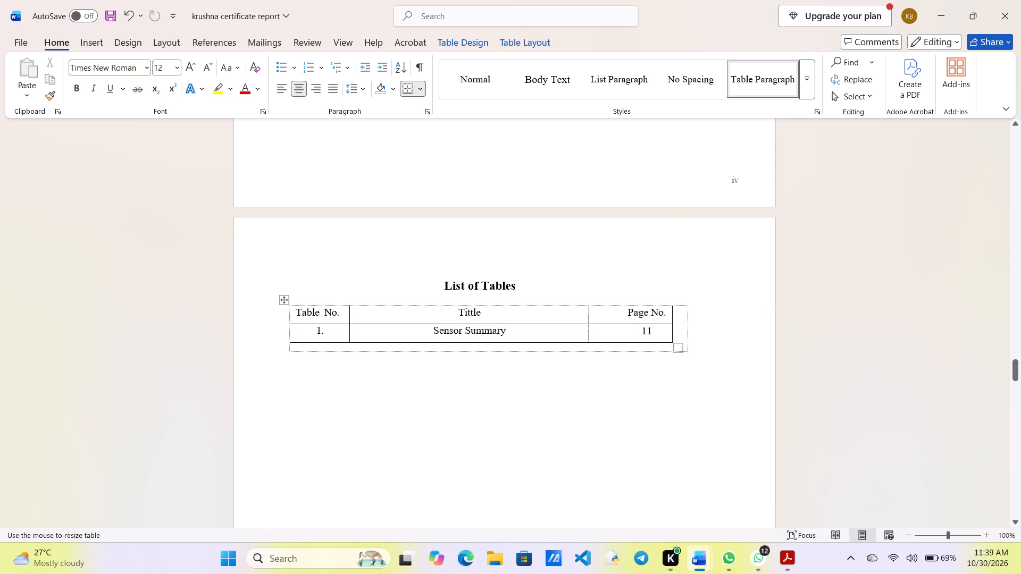
pyautogui.moveTo(688, 351); pyautogui.dragTo(711, 344)
pyautogui.moveTo(711, 344); pyautogui.dragTo(712, 350)
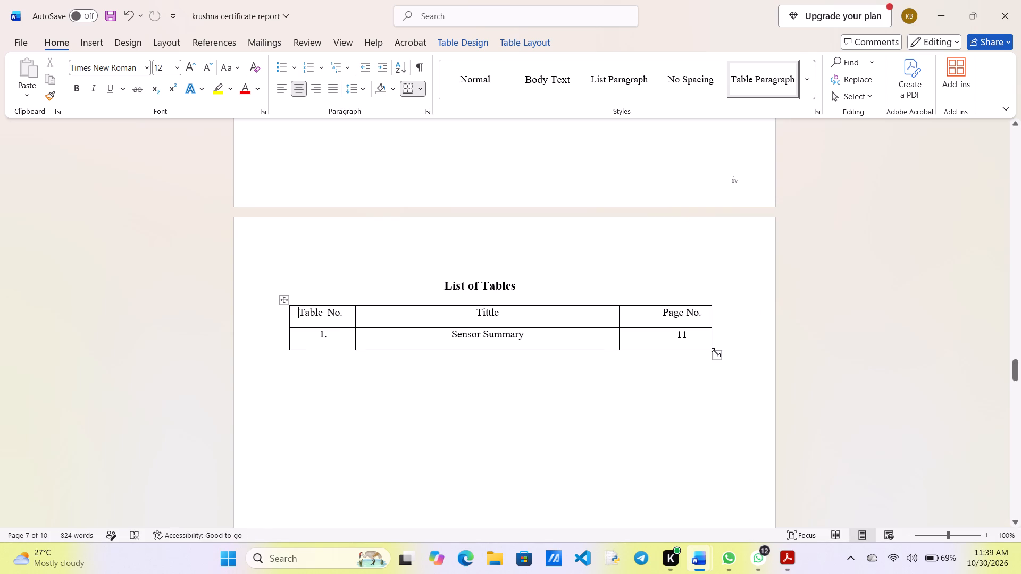
pyautogui.moveTo(716, 355); pyautogui.dragTo(709, 349)
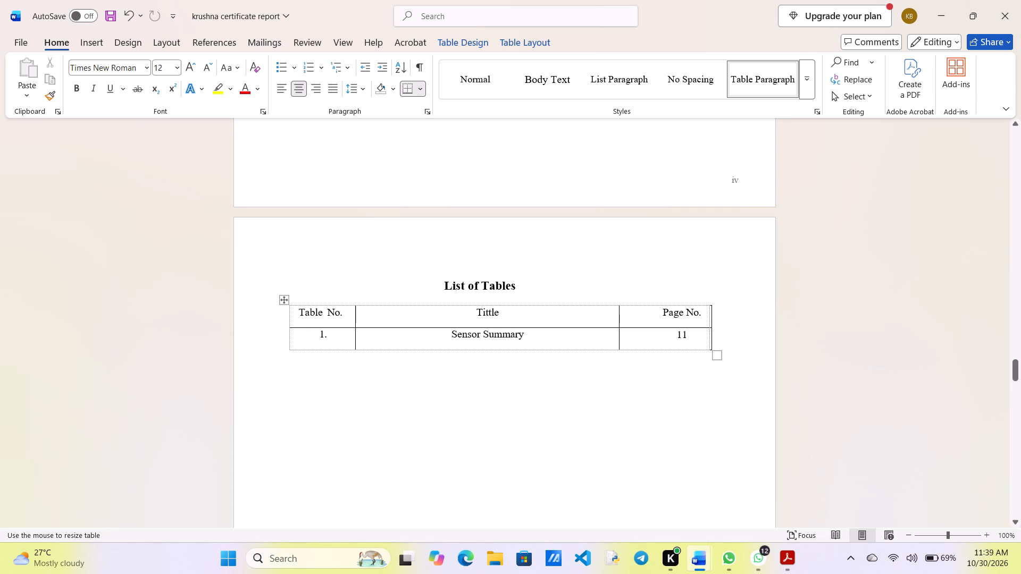
pyautogui.moveTo(709, 349); pyautogui.dragTo(714, 345)
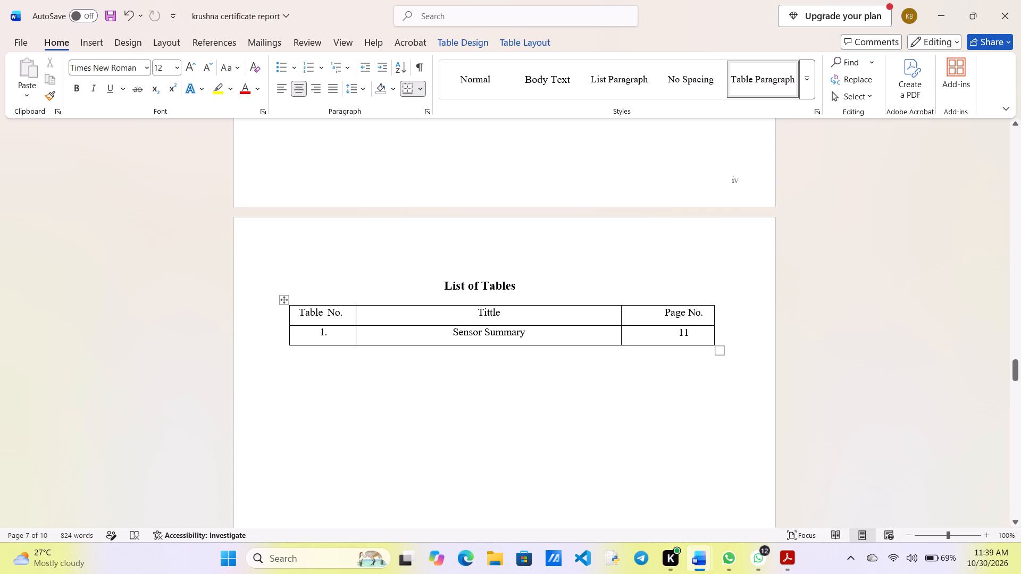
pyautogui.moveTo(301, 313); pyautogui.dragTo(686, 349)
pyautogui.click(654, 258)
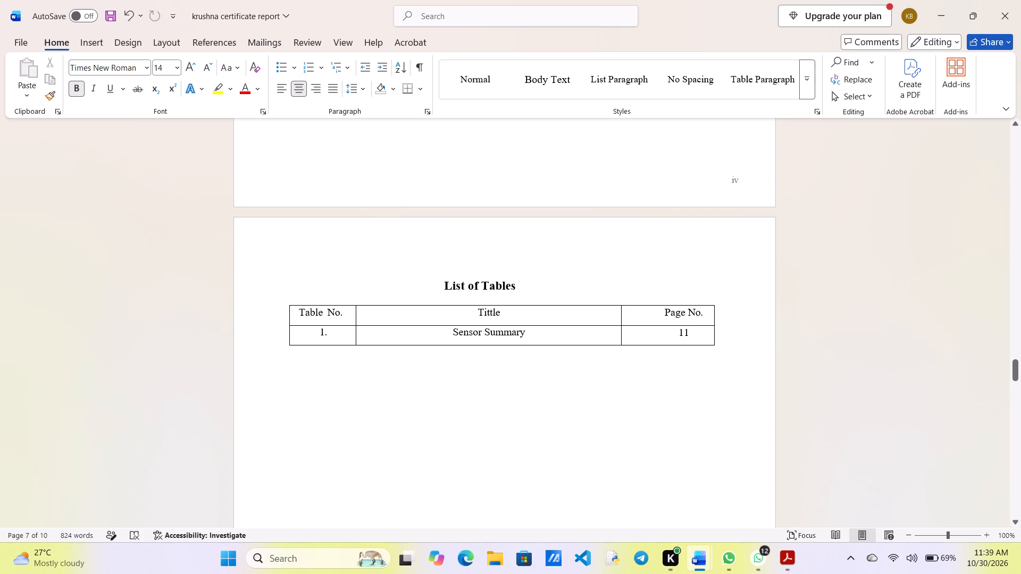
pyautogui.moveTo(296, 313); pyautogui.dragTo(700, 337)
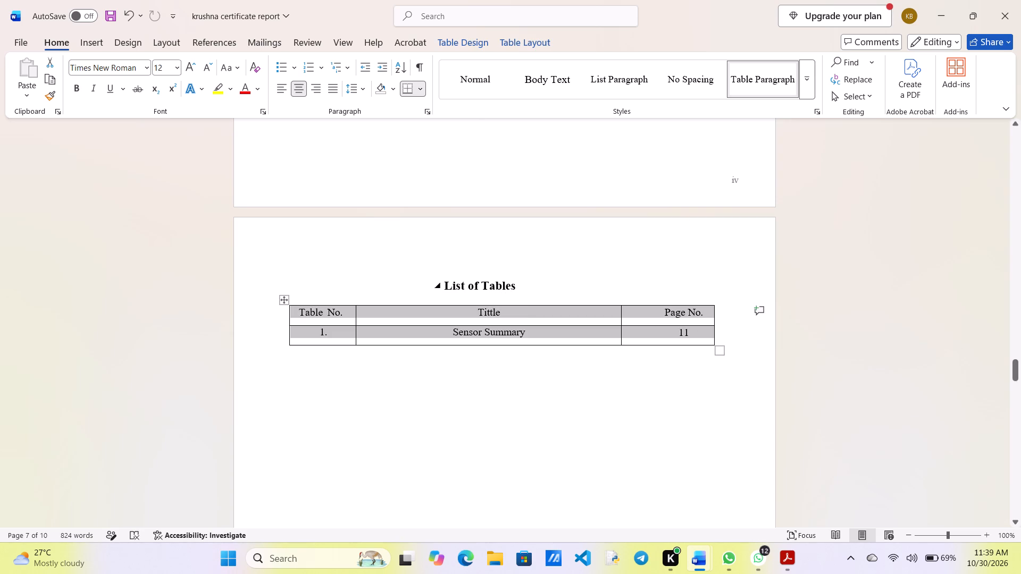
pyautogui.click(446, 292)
# Go back to the Abstract page and delete the blank line between the Abstract heading and its first paragraph.
pyautogui.scroll(3, 446, 292)
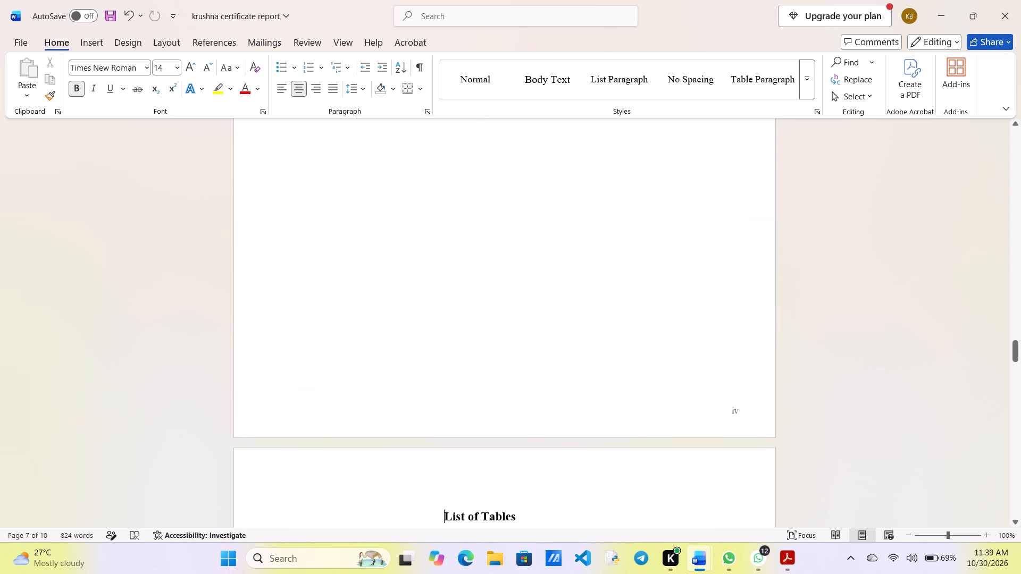
pyautogui.scroll(2, 446, 292)
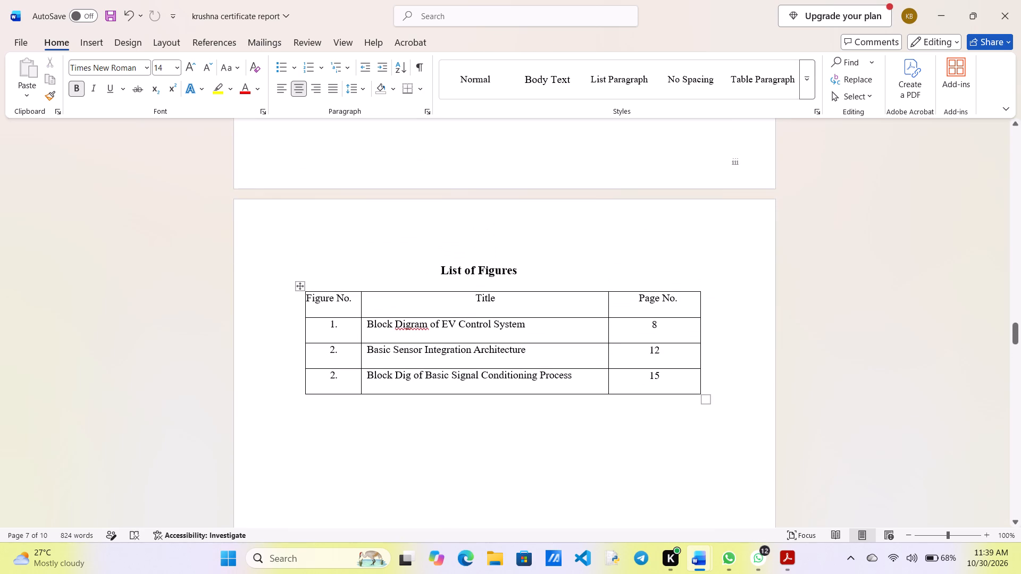
pyautogui.scroll(4, 446, 292)
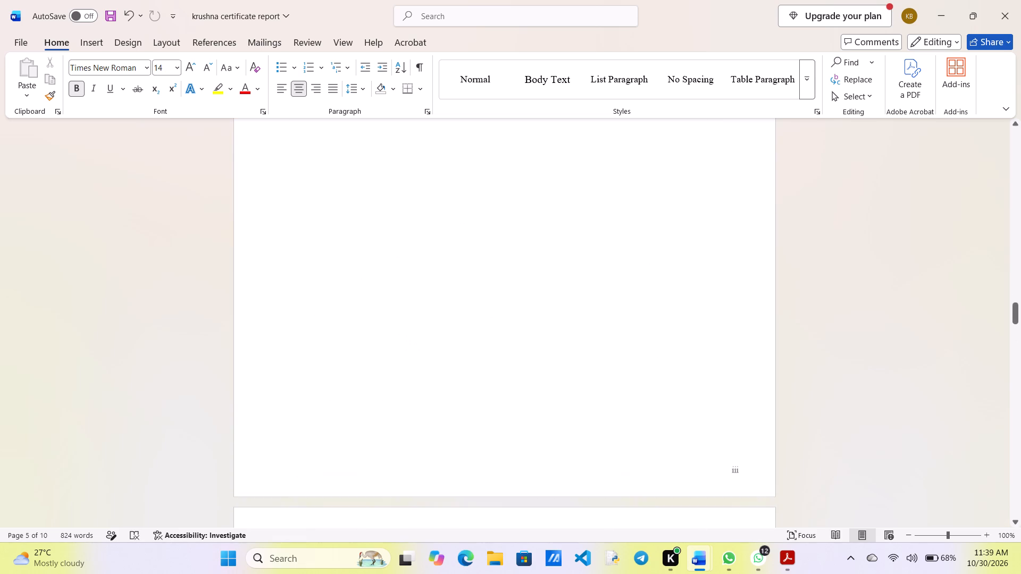
pyautogui.scroll(1, 446, 292)
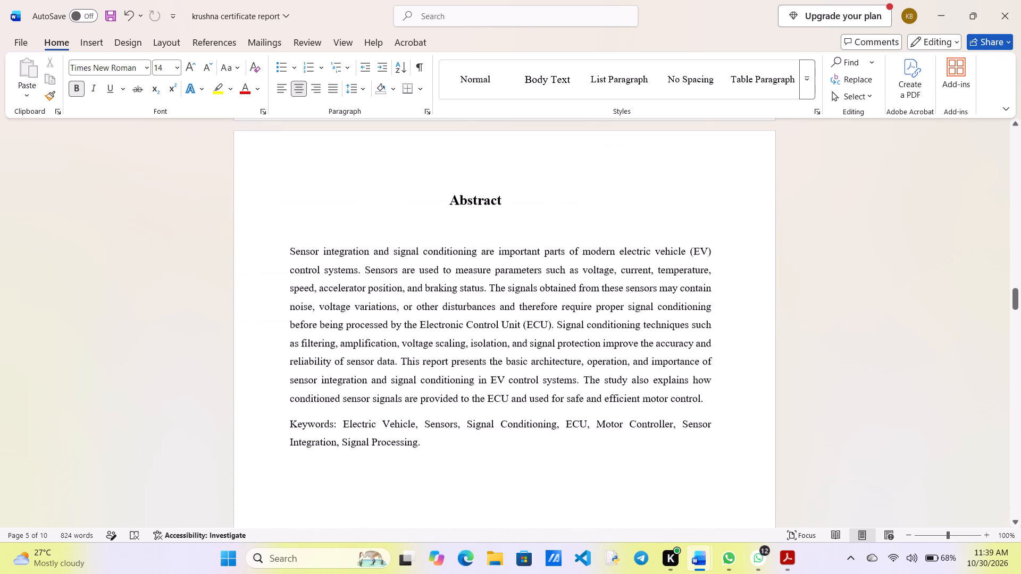
pyautogui.click(465, 223)
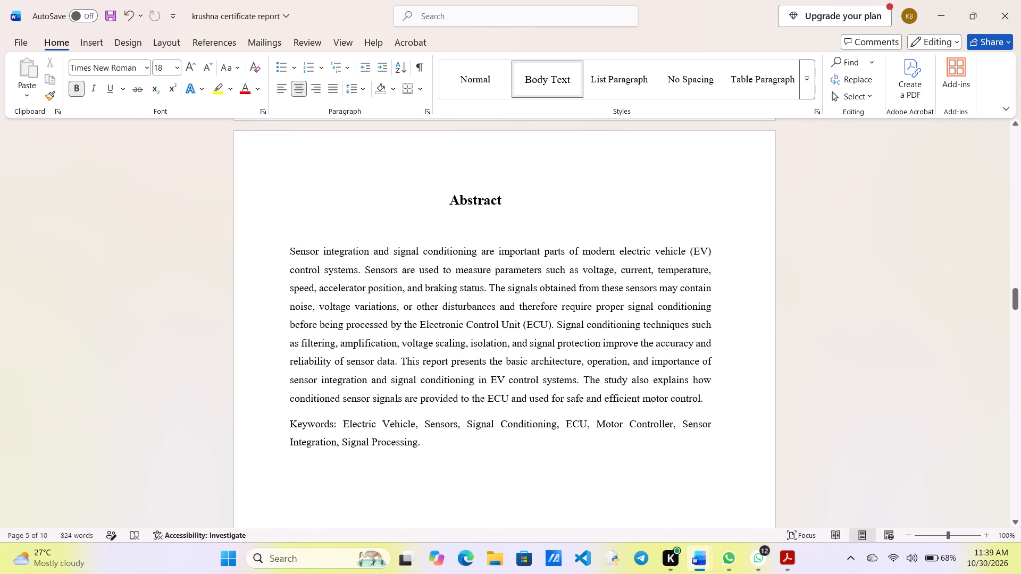
pyautogui.press('BackSpace')
pyautogui.press('BackSpace')
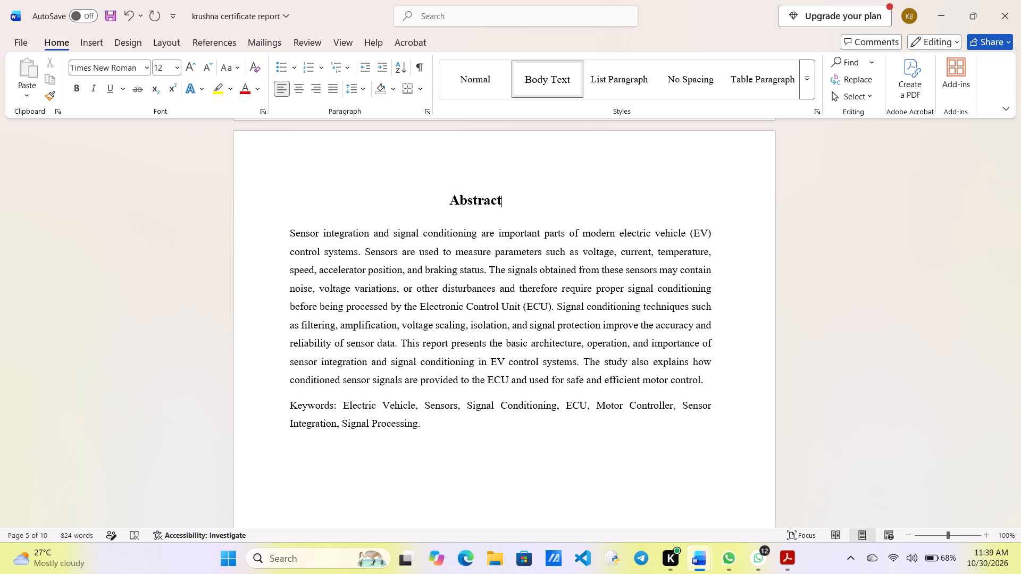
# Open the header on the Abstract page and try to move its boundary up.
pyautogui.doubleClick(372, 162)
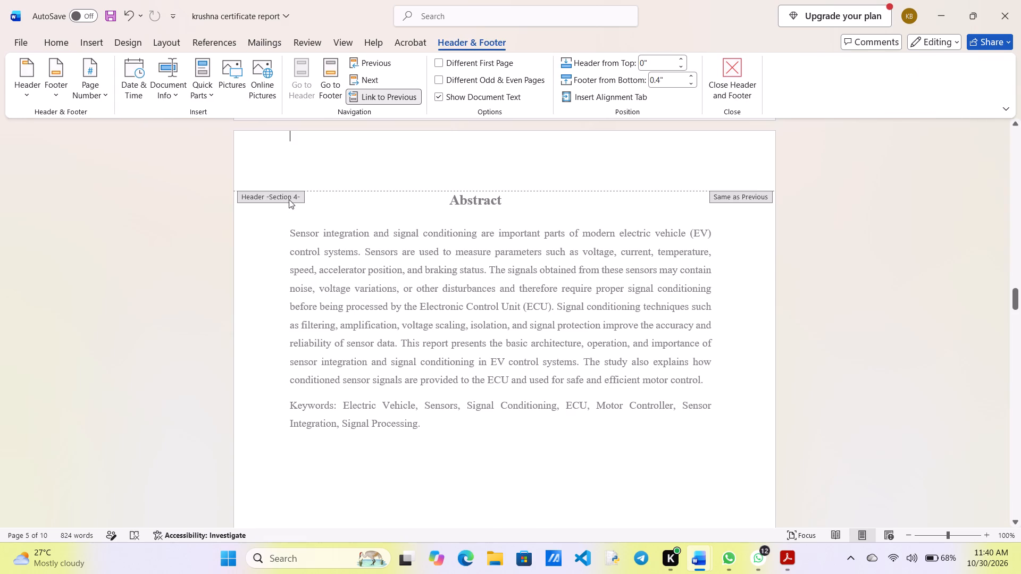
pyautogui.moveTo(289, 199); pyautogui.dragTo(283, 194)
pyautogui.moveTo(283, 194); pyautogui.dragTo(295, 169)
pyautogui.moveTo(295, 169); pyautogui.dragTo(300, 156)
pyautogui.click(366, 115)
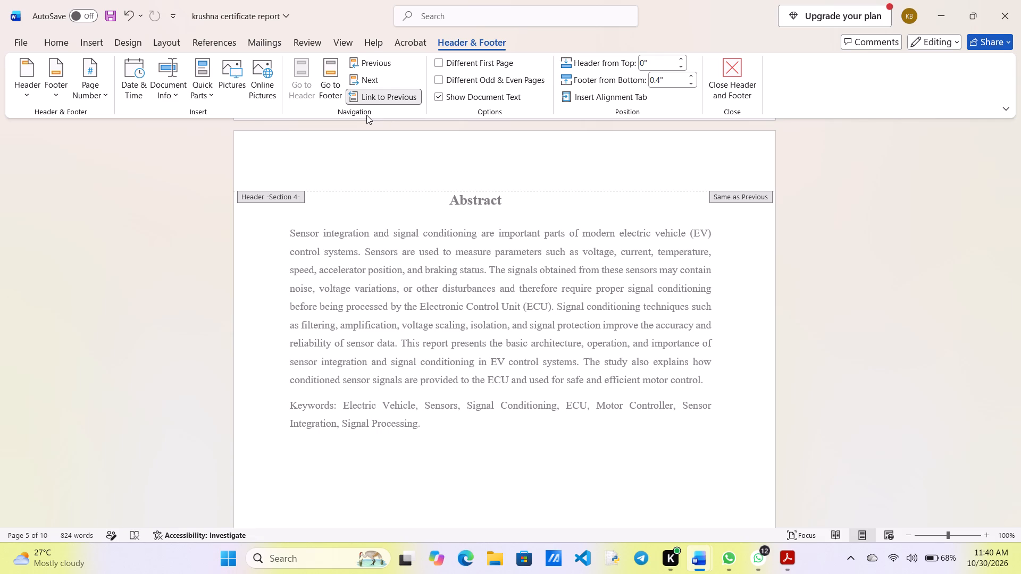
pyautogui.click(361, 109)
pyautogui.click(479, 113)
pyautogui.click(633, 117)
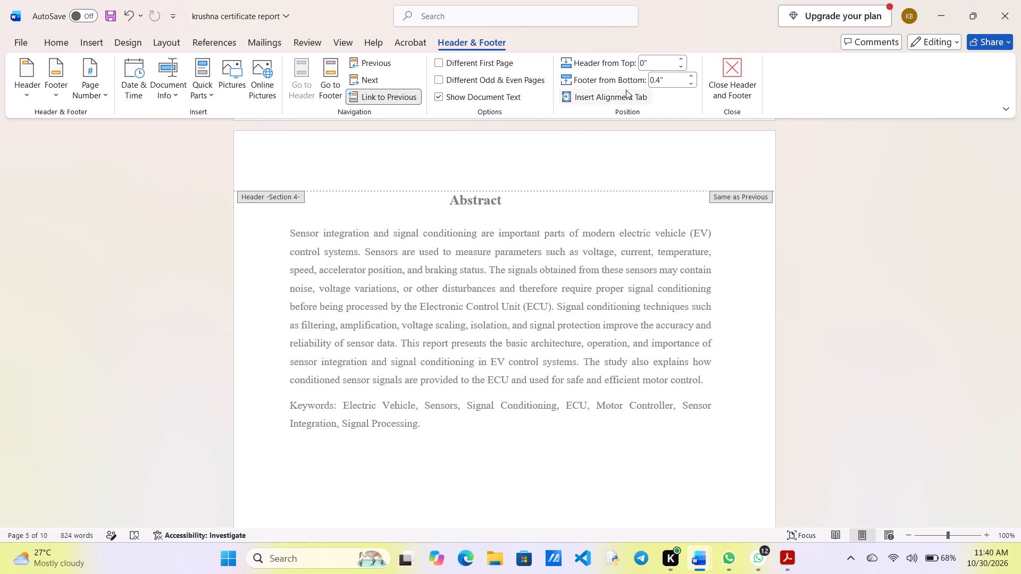
# Insert a center alignment tab relative to the margin, with no leader, in the Abstract page's header.
pyautogui.click(625, 88)
pyautogui.click(624, 94)
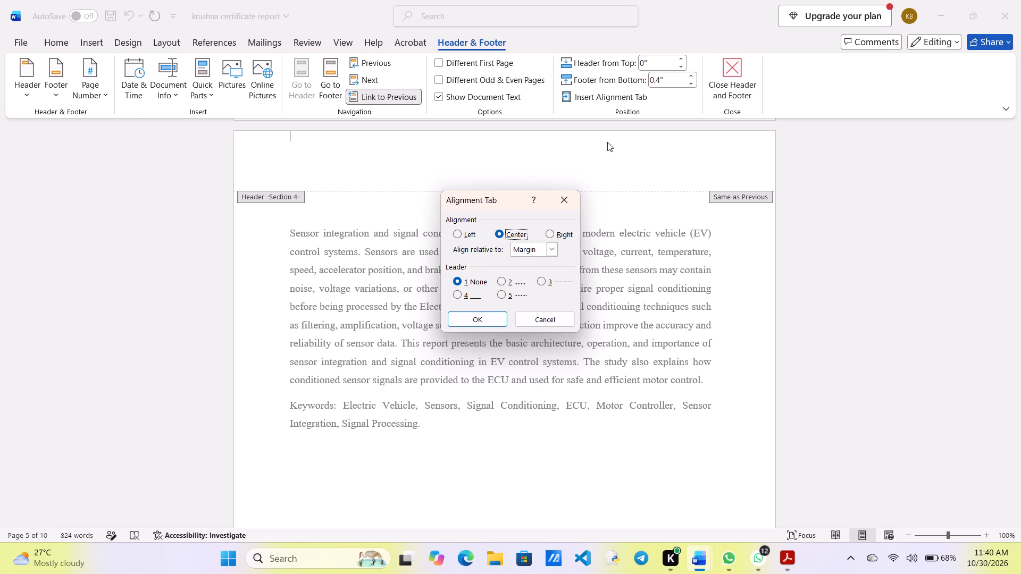
pyautogui.click(491, 325)
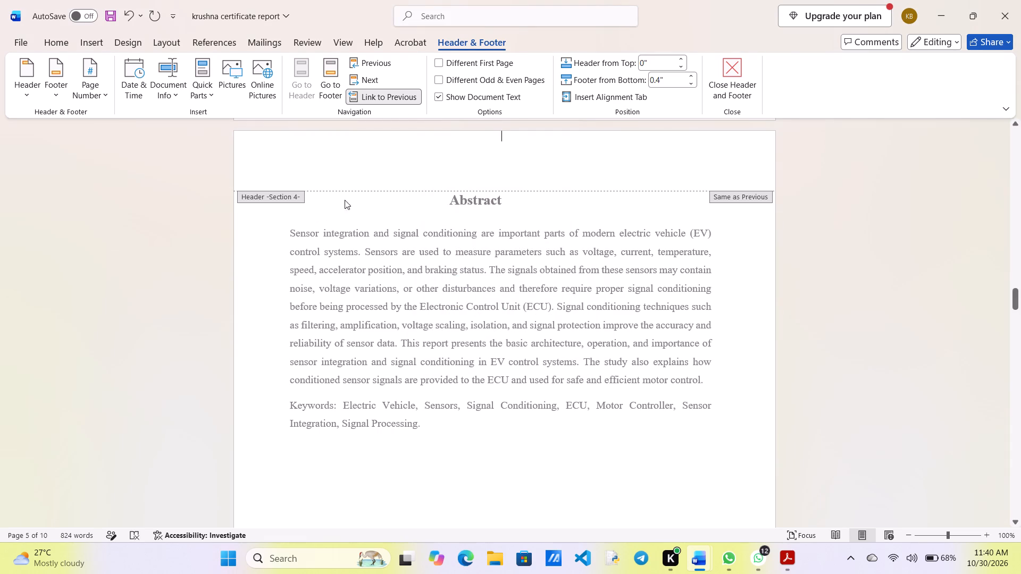
# Set the header distance from the top to 0.2" for the section containing the Abstract.
pyautogui.click(684, 68)
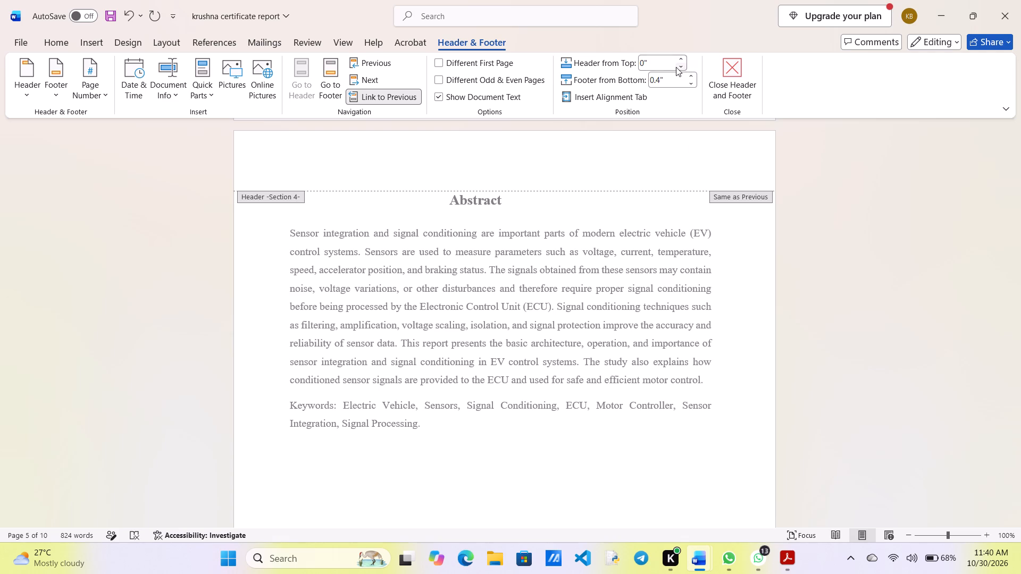
pyautogui.click(681, 64)
pyautogui.tripleClick(681, 64)
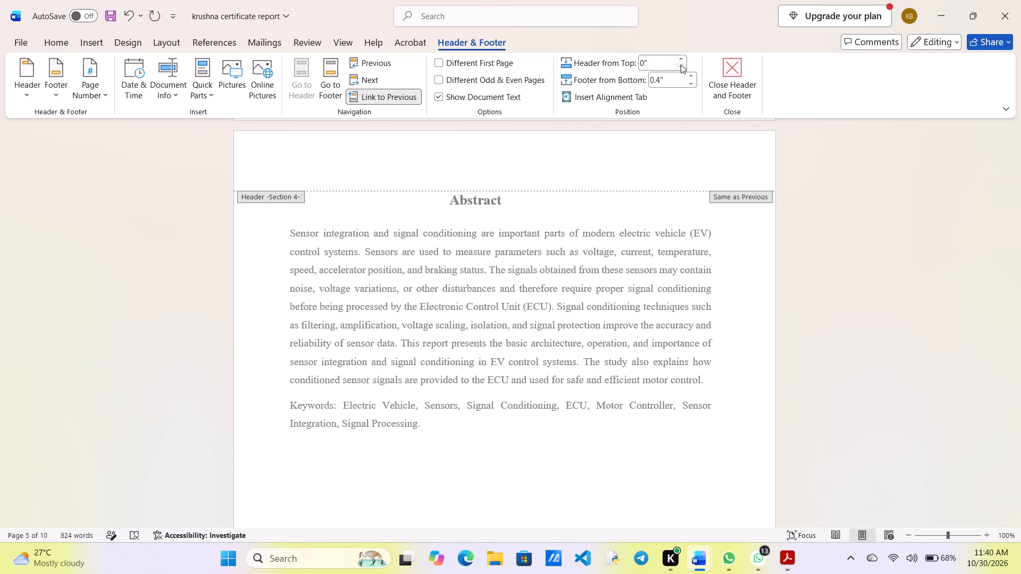
pyautogui.click(681, 64)
pyautogui.tripleClick(680, 60)
pyautogui.click(680, 60)
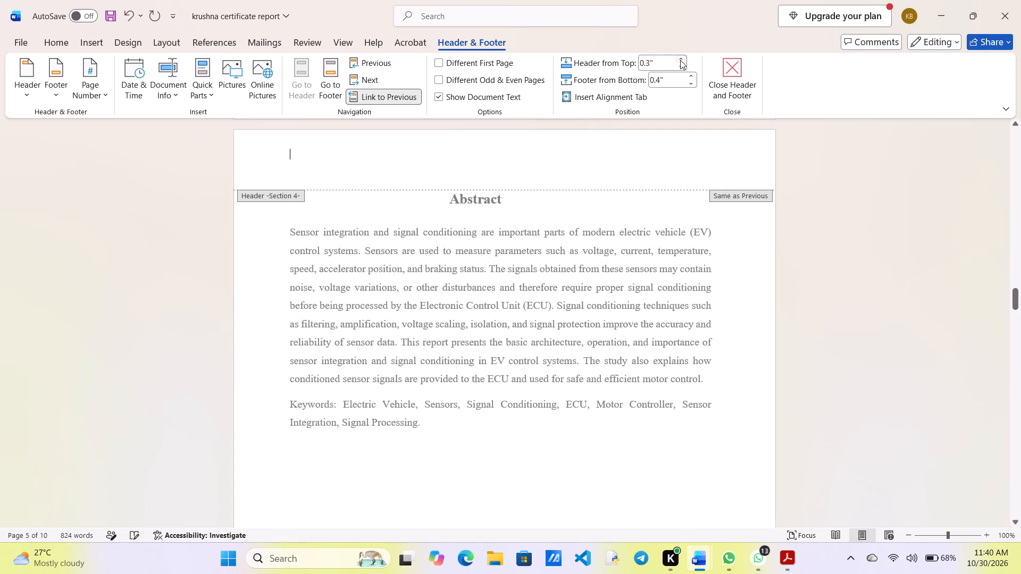
pyautogui.tripleClick(680, 60)
pyautogui.tripleClick(680, 60)
pyautogui.click(680, 60)
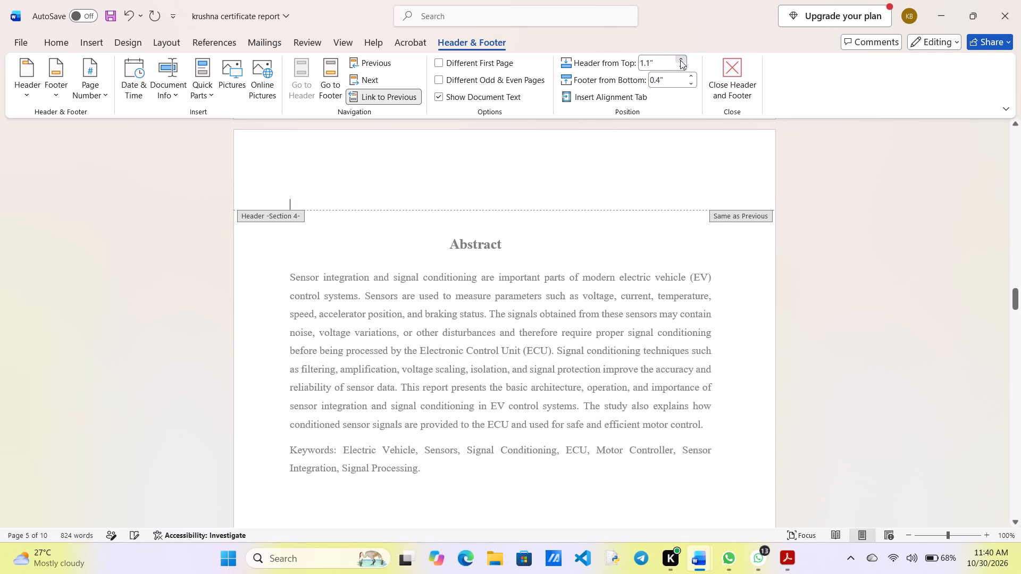
pyautogui.tripleClick(680, 72)
pyautogui.doubleClick(680, 72)
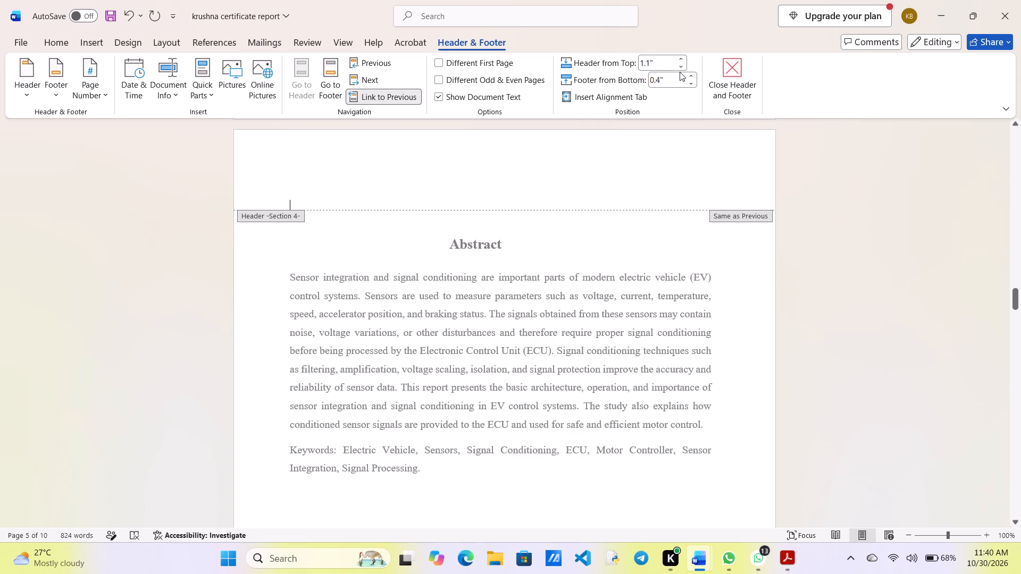
pyautogui.moveTo(680, 72); pyautogui.dragTo(680, 63)
pyautogui.tripleClick(680, 63)
pyautogui.click(680, 63)
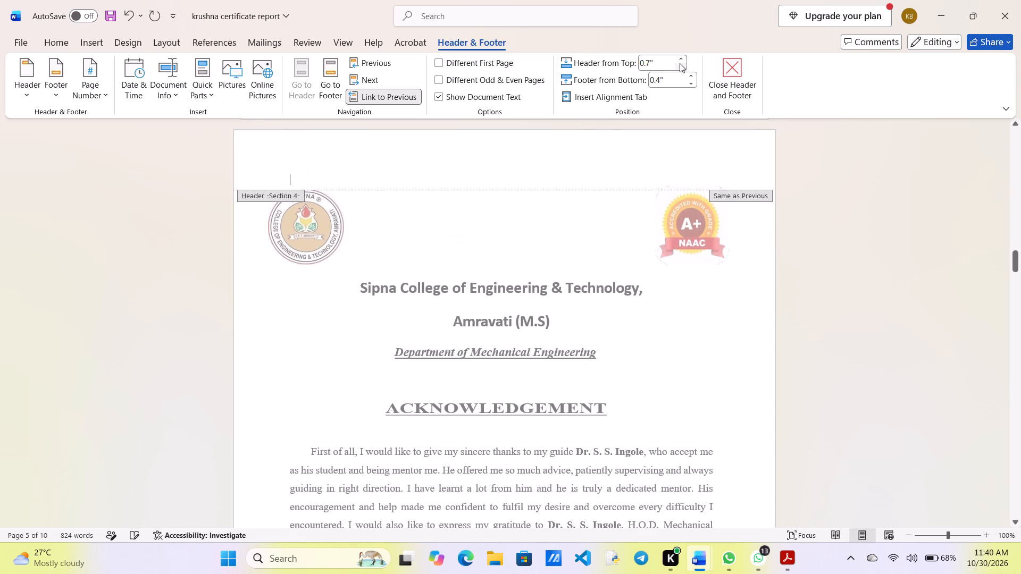
pyautogui.tripleClick(680, 63)
pyautogui.doubleClick(680, 63)
# Delete the center alignment tab from the Abstract page's header and return to the body text.
pyautogui.scroll(-4, 648, 218)
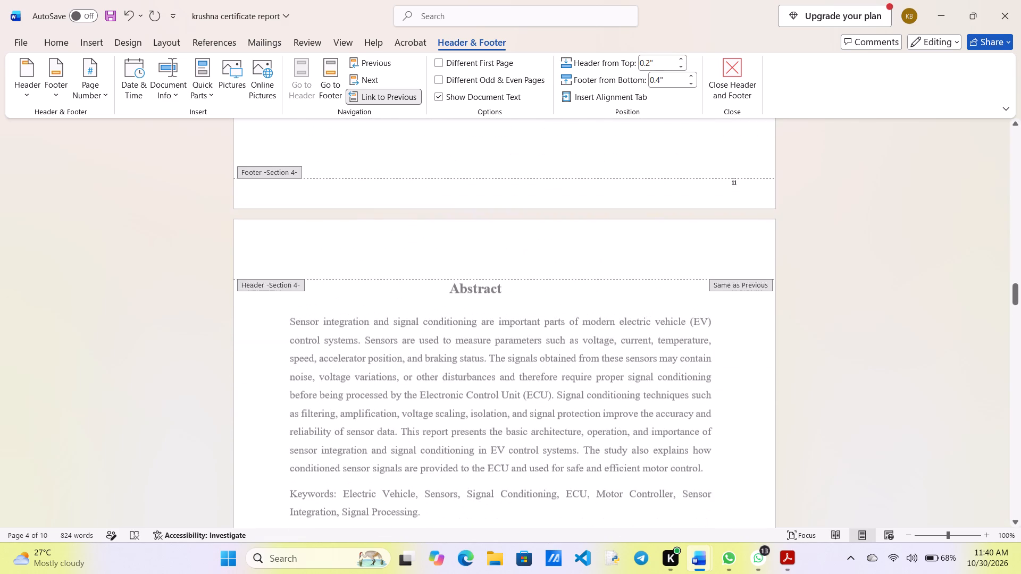
pyautogui.scroll(-1, 648, 218)
pyautogui.doubleClick(648, 218)
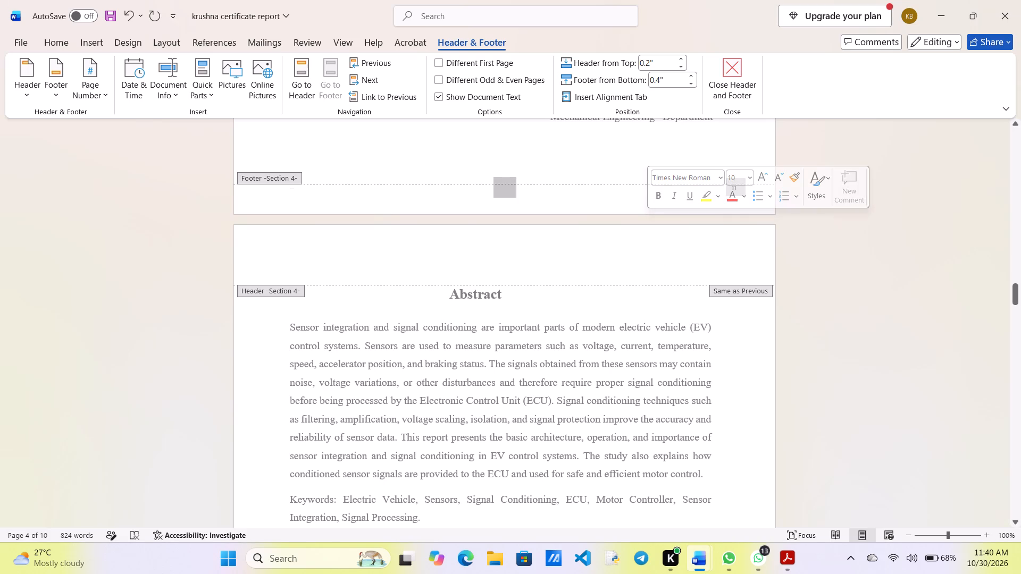
pyautogui.doubleClick(680, 281)
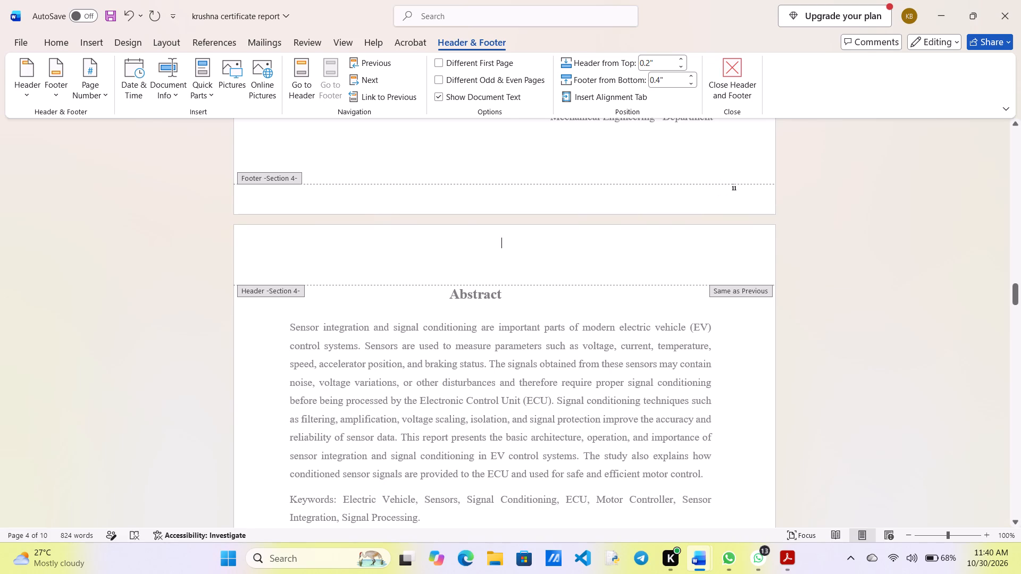
pyautogui.doubleClick(680, 281)
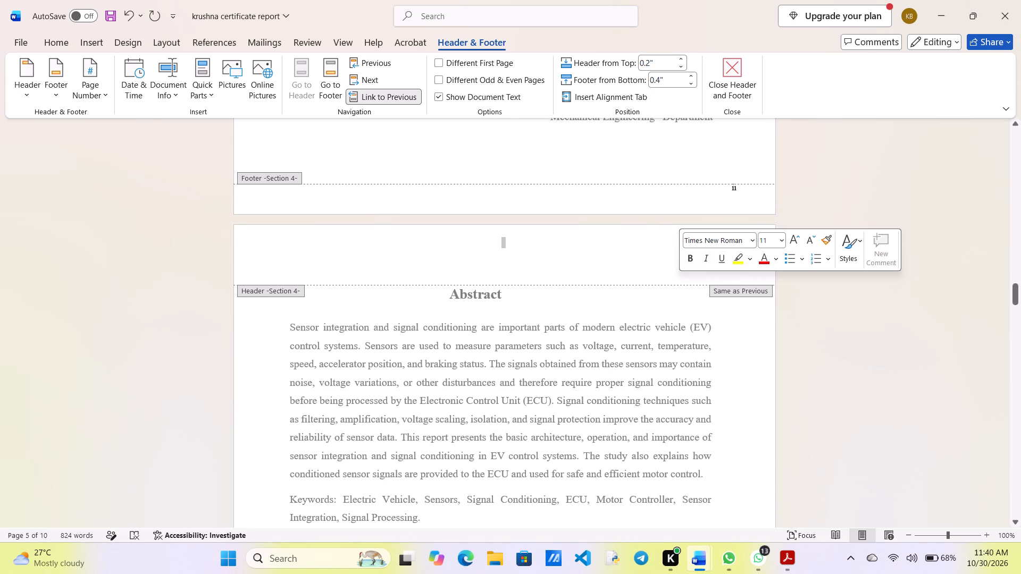
pyautogui.press('BackSpace')
pyautogui.press('BackSpace')
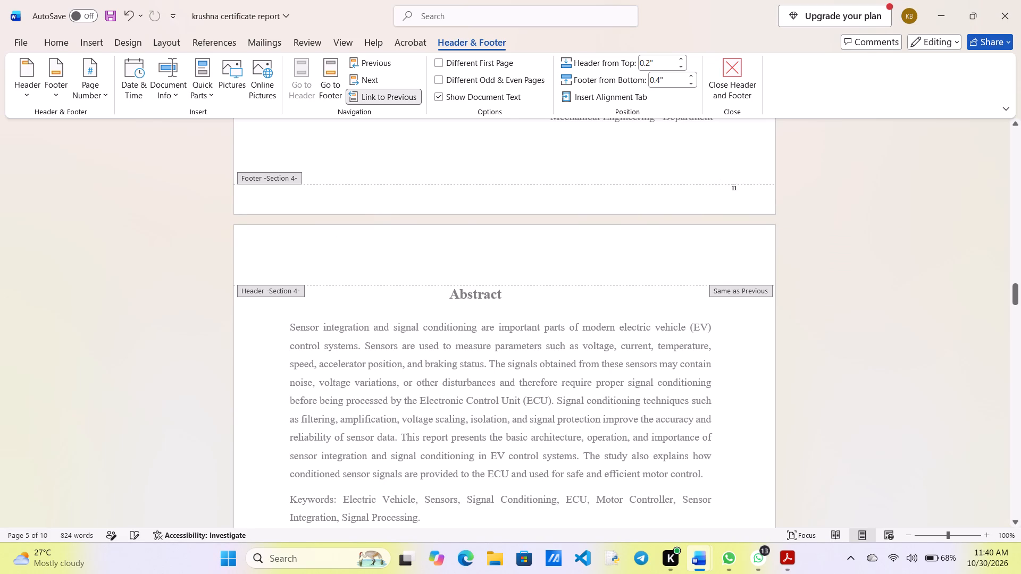
pyautogui.press('BackSpace')
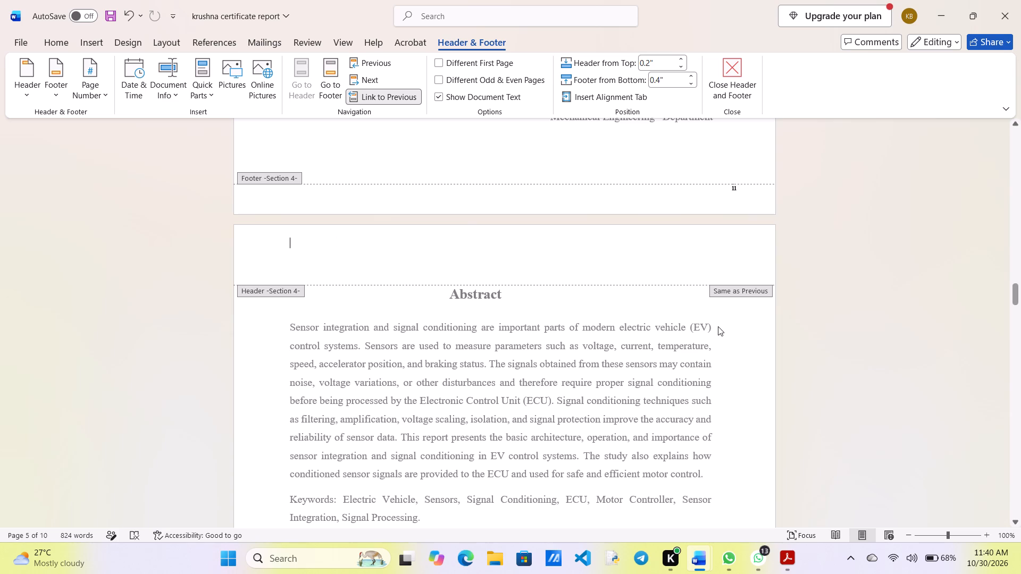
pyautogui.doubleClick(718, 326)
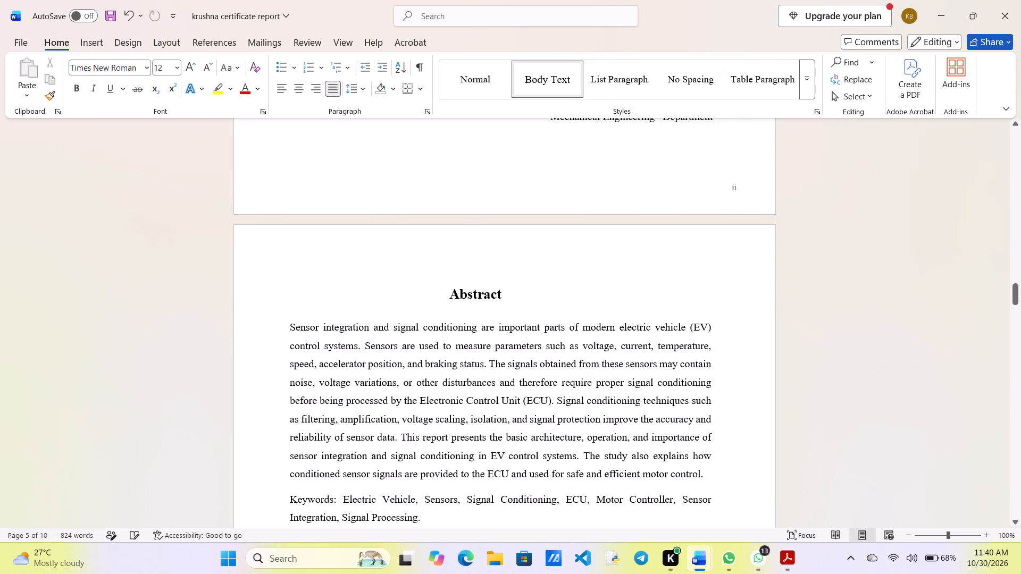
# Review the layout of the List of Figures, List of Tables and Contents pages through the end of the document.
pyautogui.scroll(-6, 712, 301)
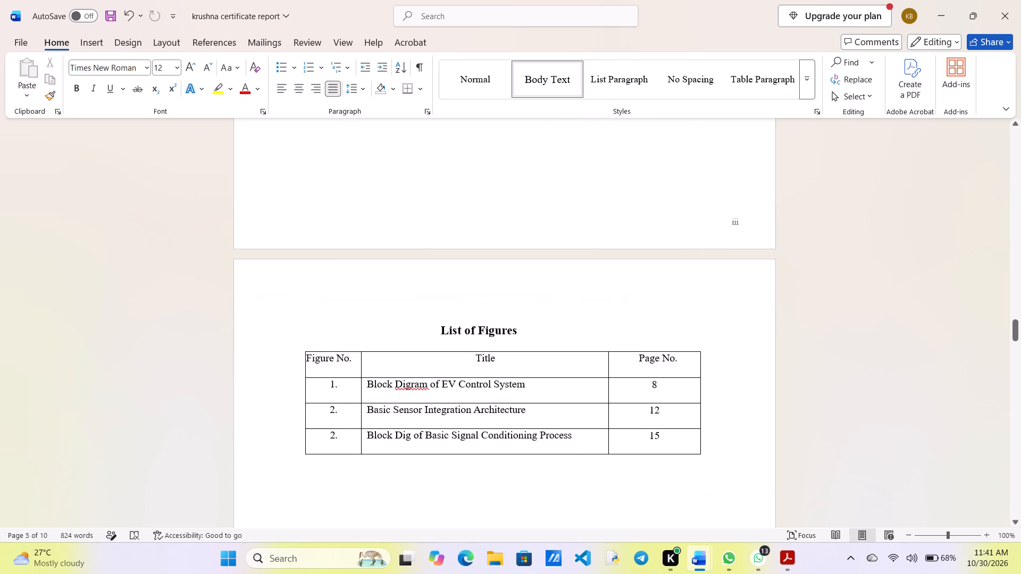
pyautogui.scroll(-10, 712, 301)
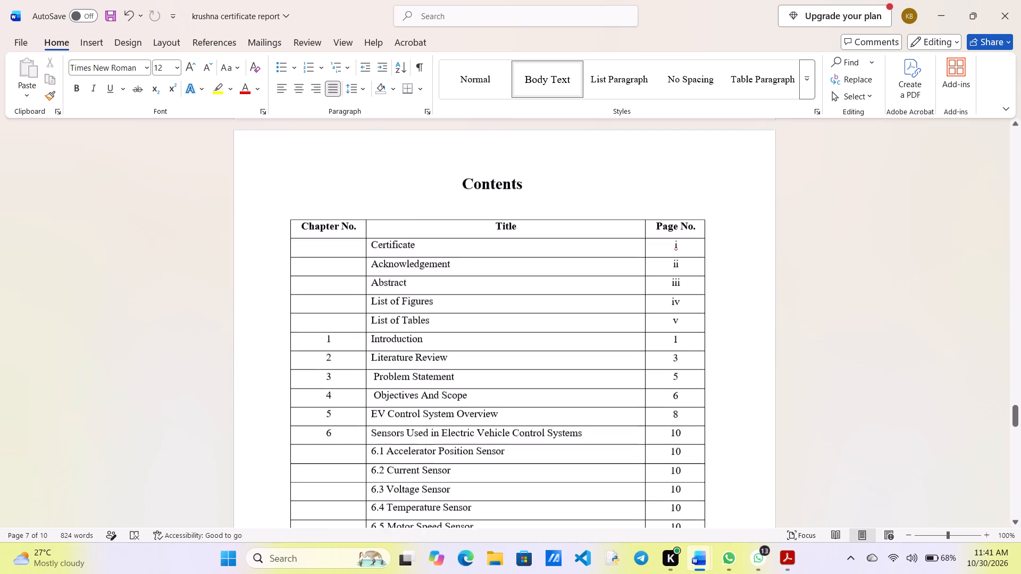
pyautogui.scroll(-6, 712, 301)
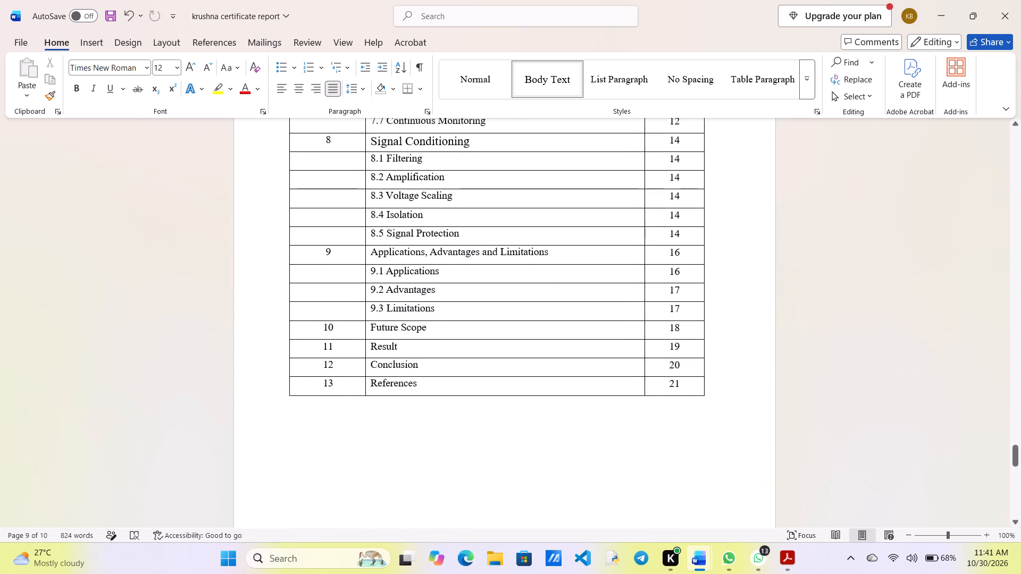
pyautogui.scroll(-4, 712, 301)
# Check the pages from the end of the document back to the cover page, including Abstract, Acknowledgement and Certificate.
pyautogui.scroll(1, 712, 301)
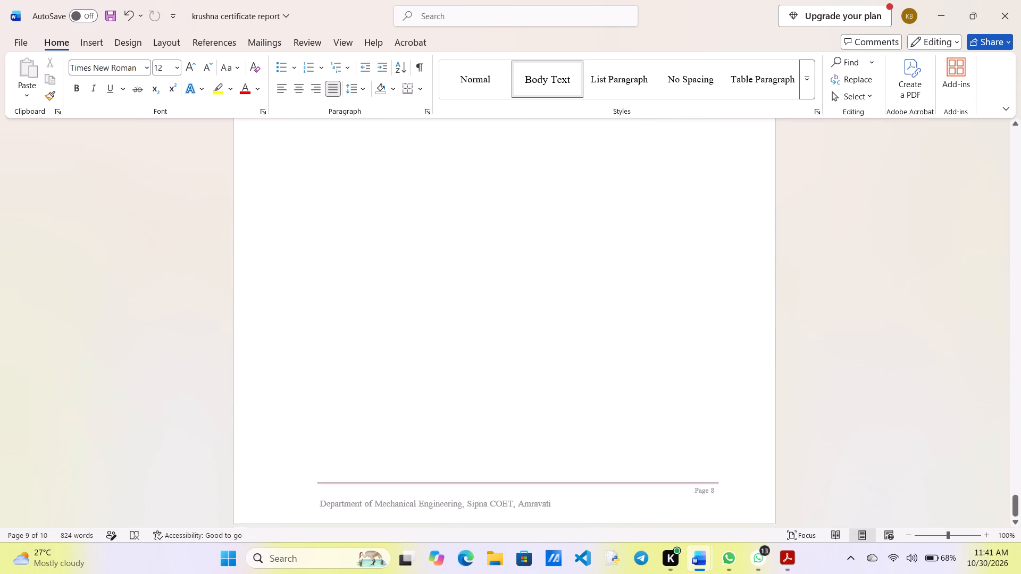
pyautogui.scroll(6, 712, 301)
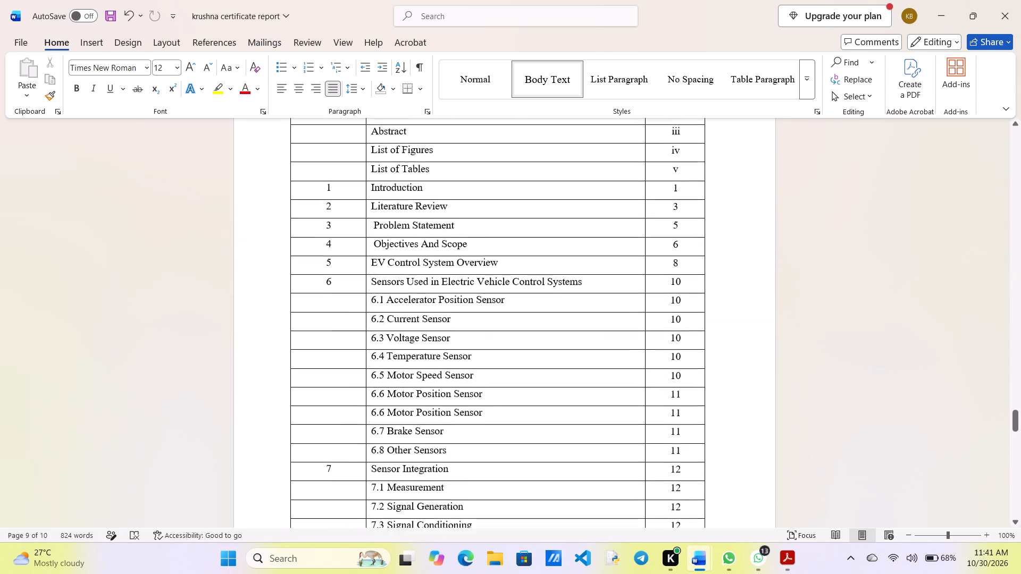
pyautogui.scroll(4, 712, 301)
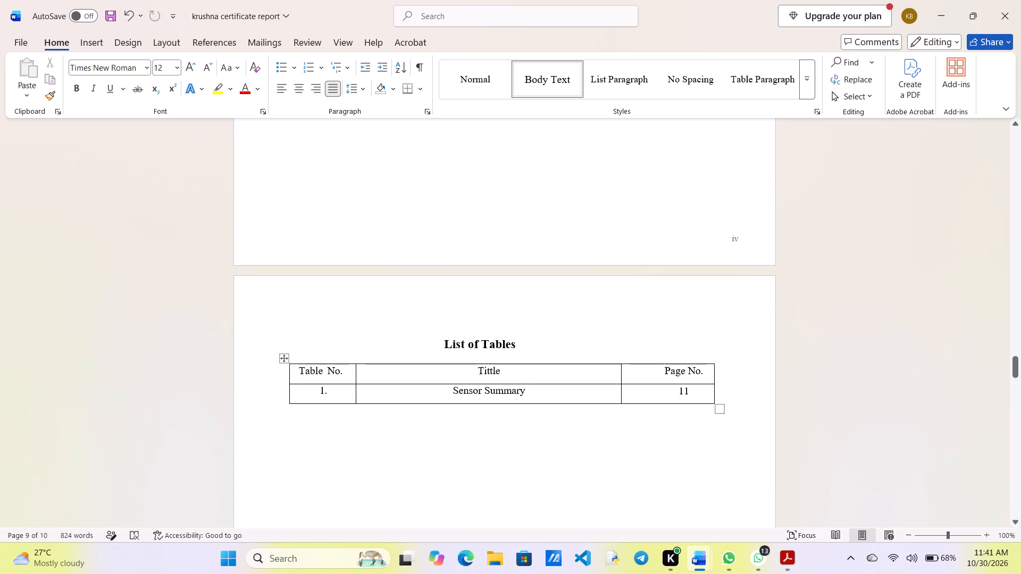
pyautogui.scroll(5, 714, 308)
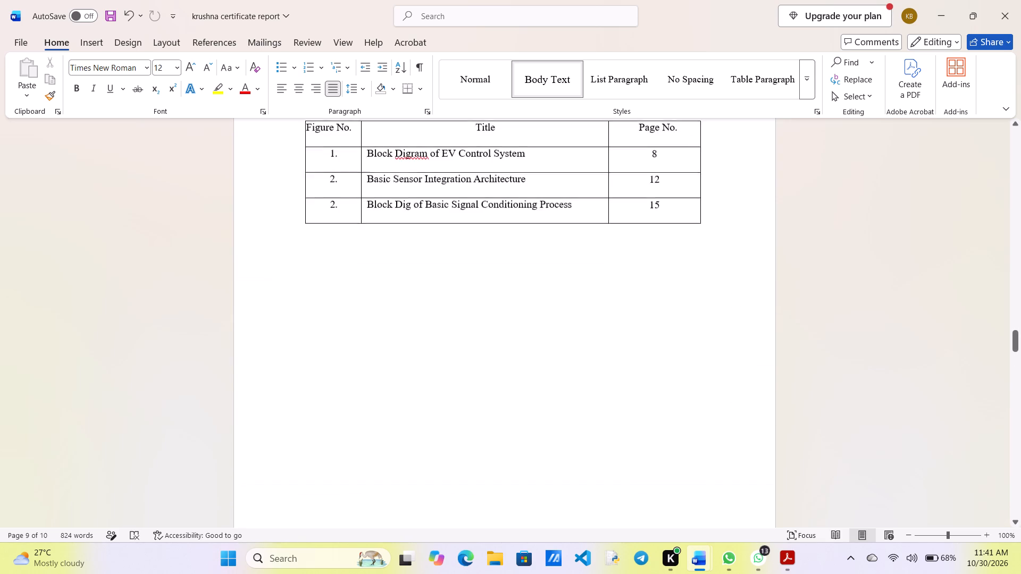
pyautogui.scroll(6, 714, 308)
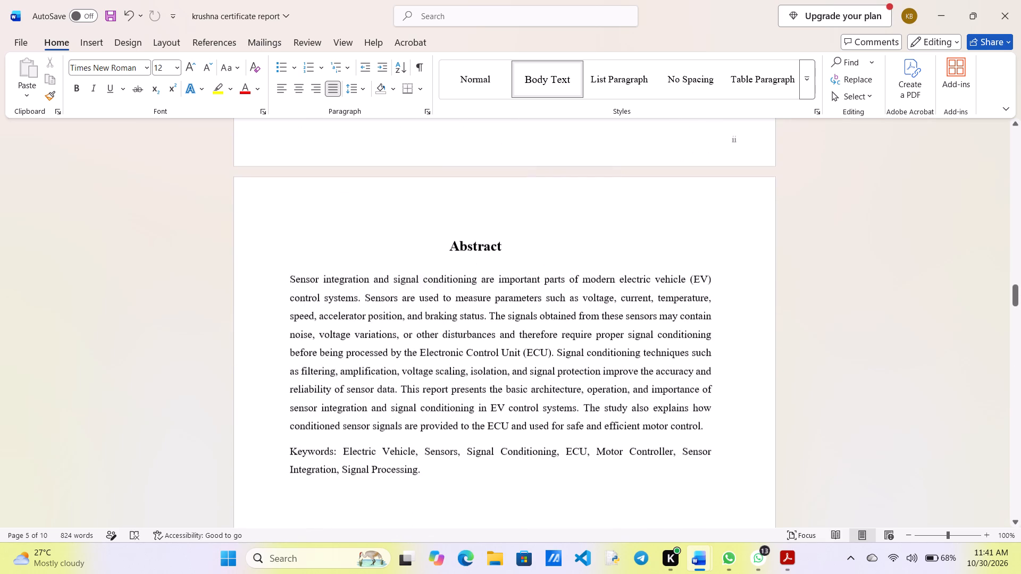
pyautogui.scroll(5, 714, 308)
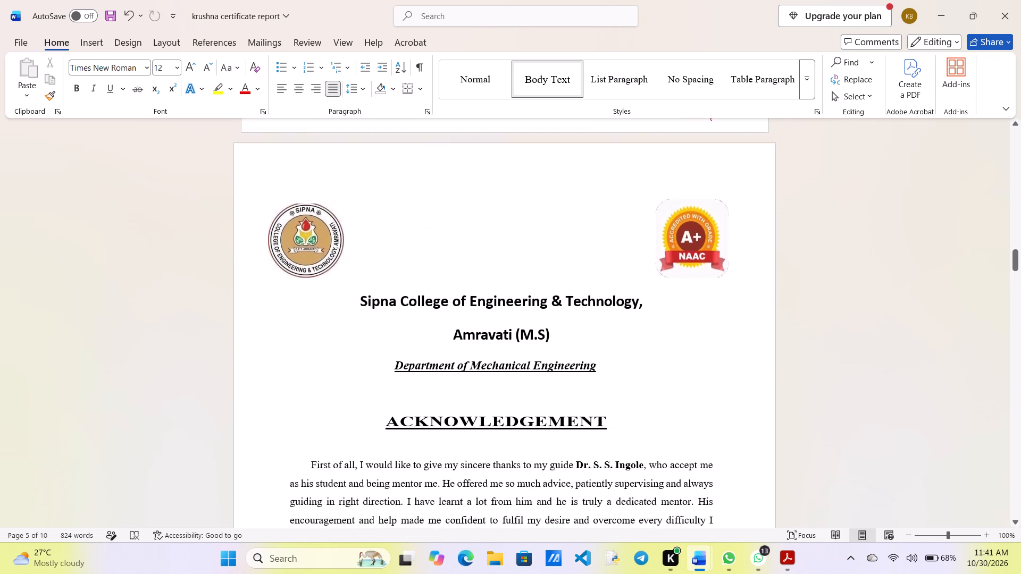
pyautogui.scroll(4, 714, 308)
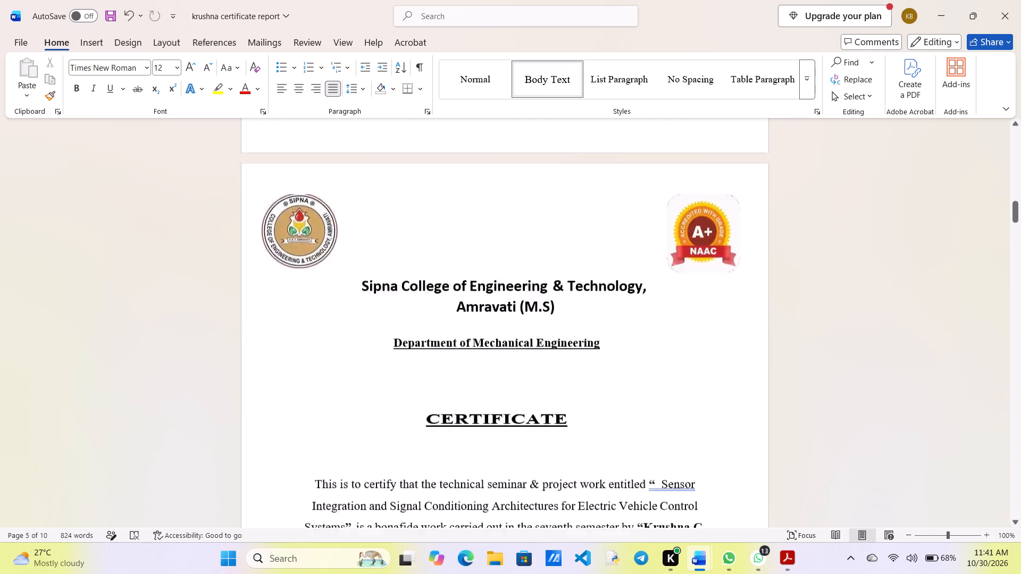
pyautogui.scroll(4, 714, 308)
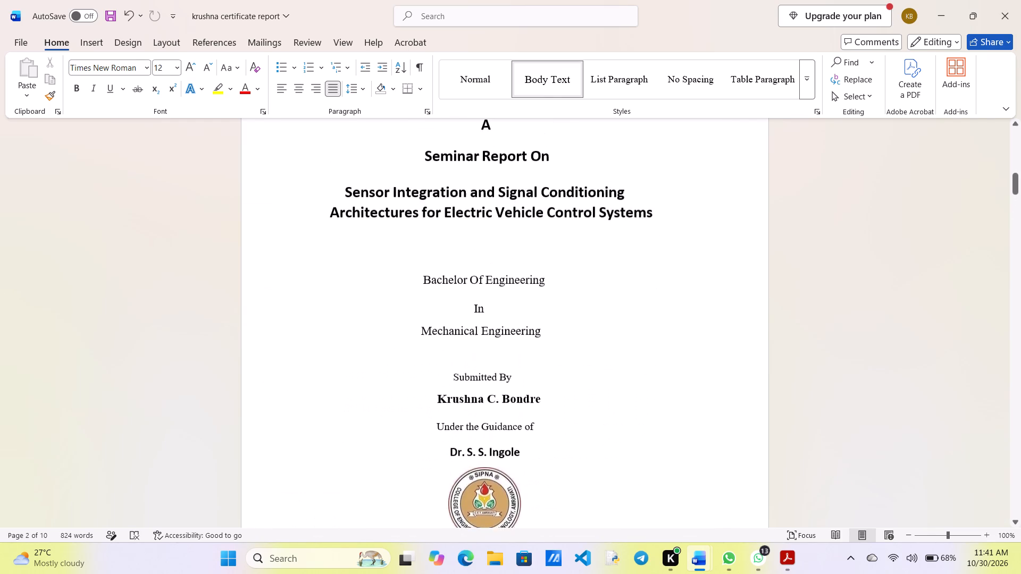
pyautogui.scroll(5, 714, 308)
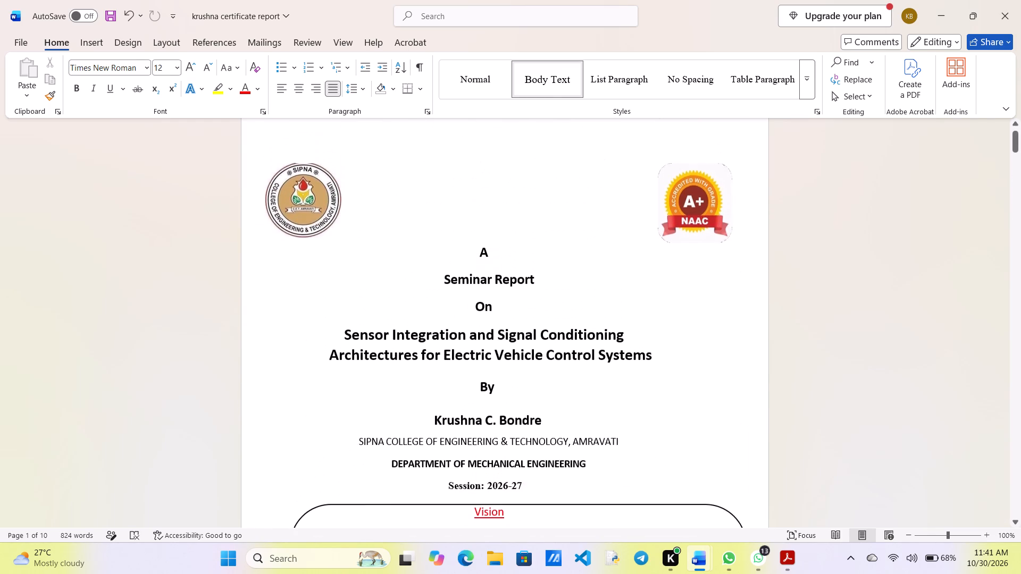
pyautogui.scroll(7, 714, 308)
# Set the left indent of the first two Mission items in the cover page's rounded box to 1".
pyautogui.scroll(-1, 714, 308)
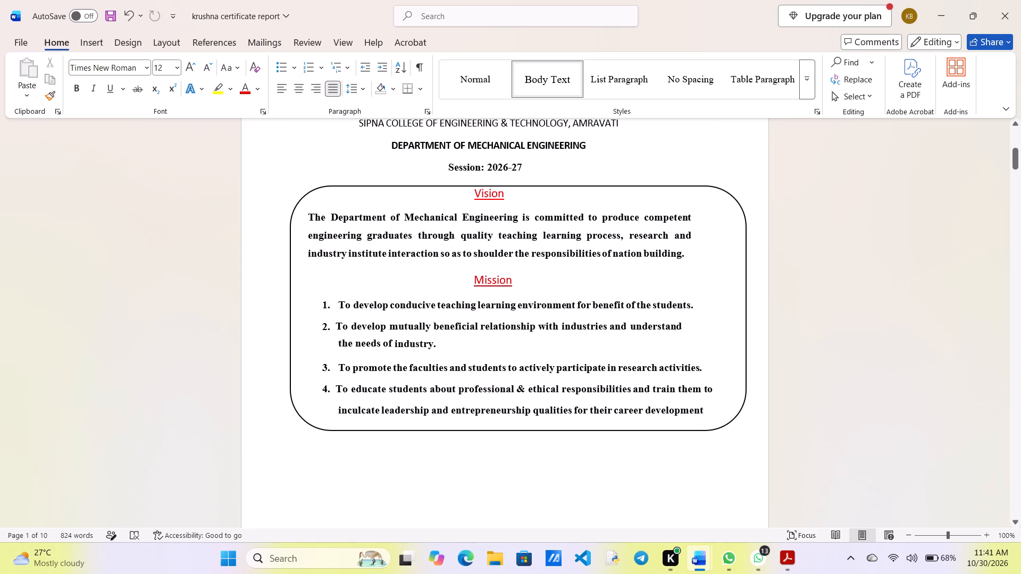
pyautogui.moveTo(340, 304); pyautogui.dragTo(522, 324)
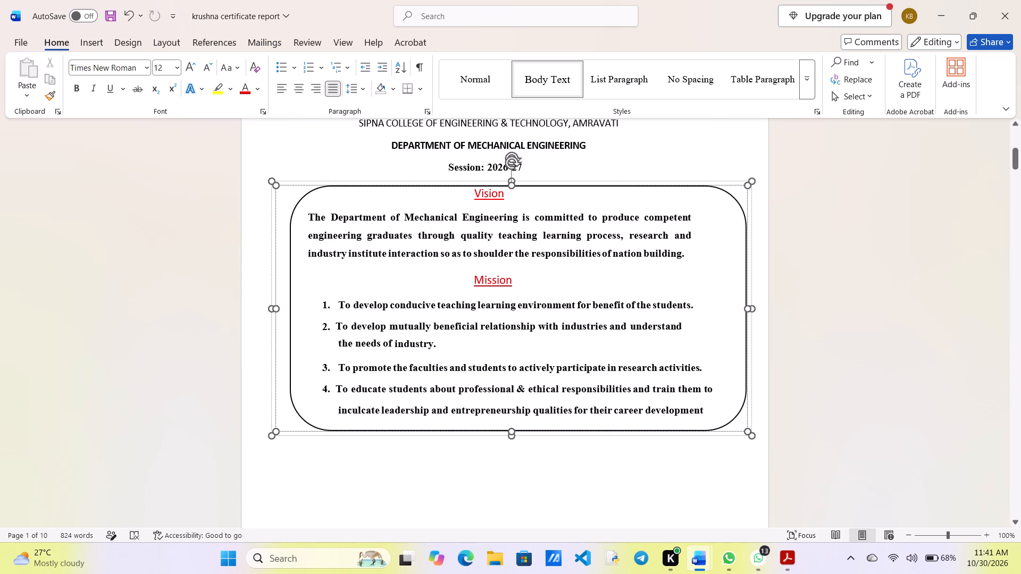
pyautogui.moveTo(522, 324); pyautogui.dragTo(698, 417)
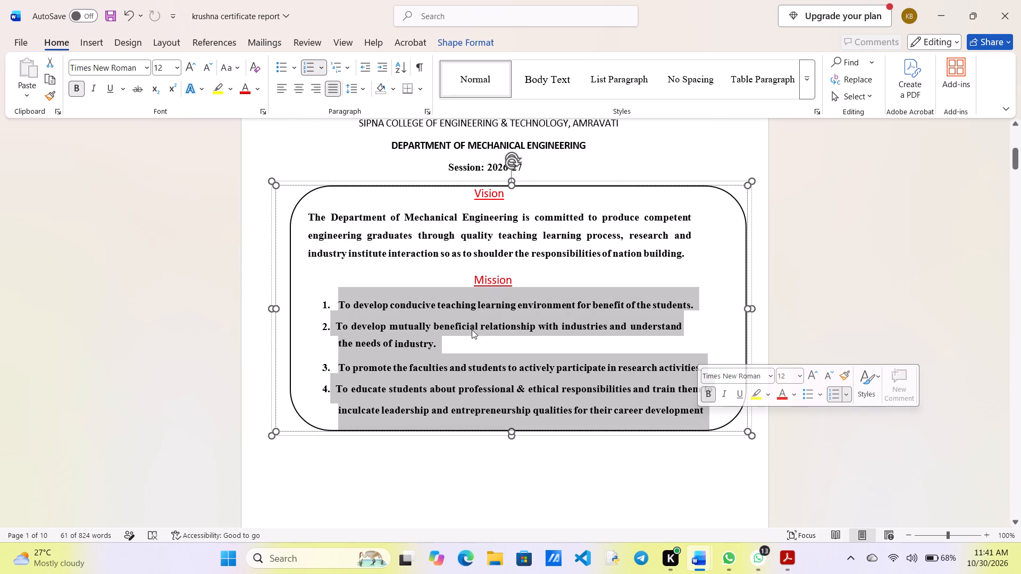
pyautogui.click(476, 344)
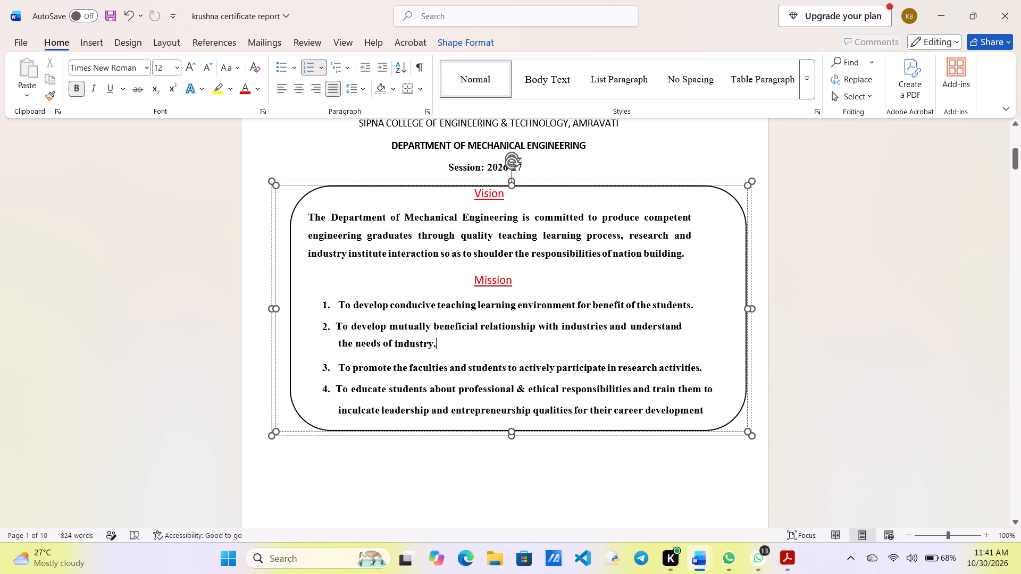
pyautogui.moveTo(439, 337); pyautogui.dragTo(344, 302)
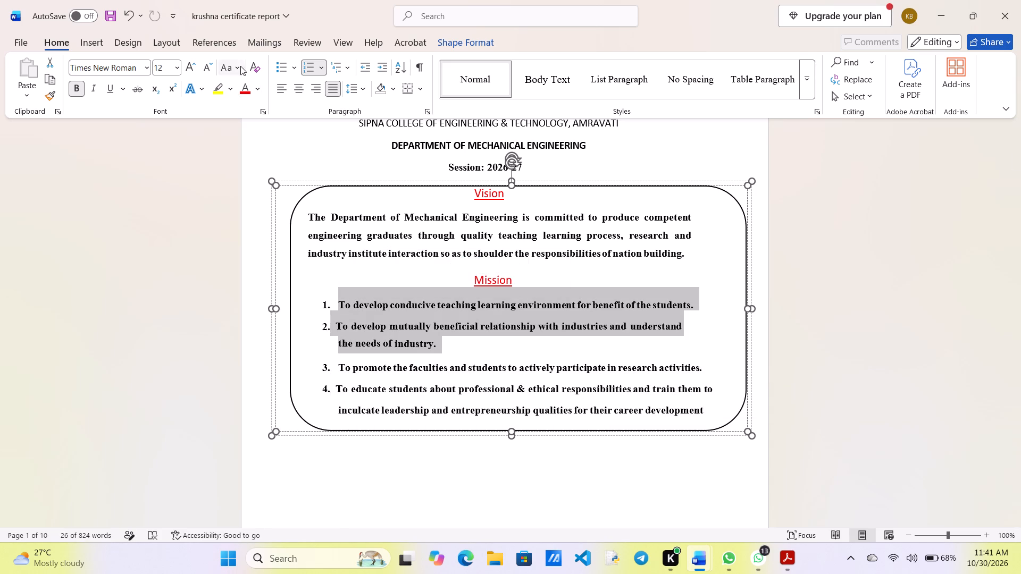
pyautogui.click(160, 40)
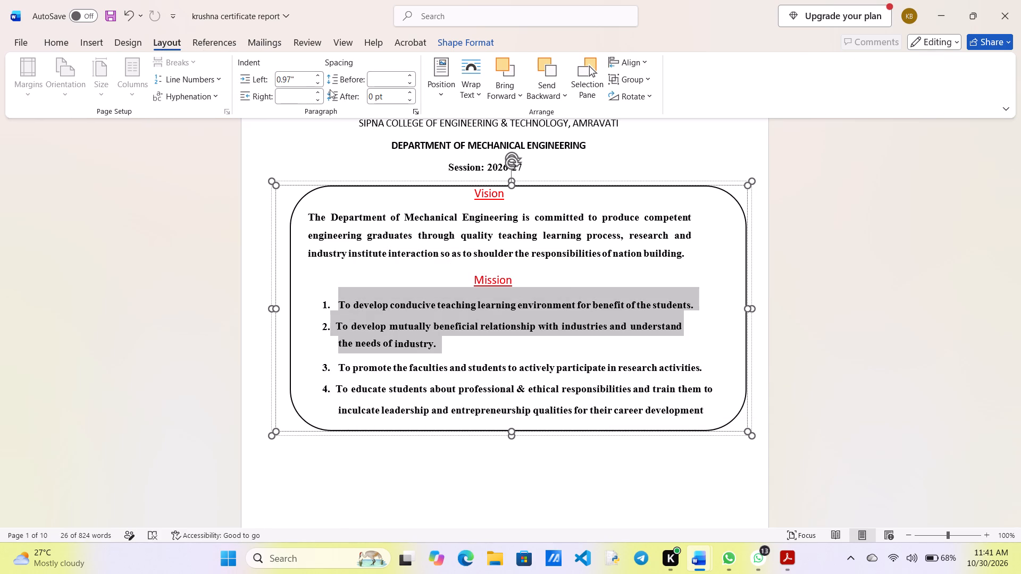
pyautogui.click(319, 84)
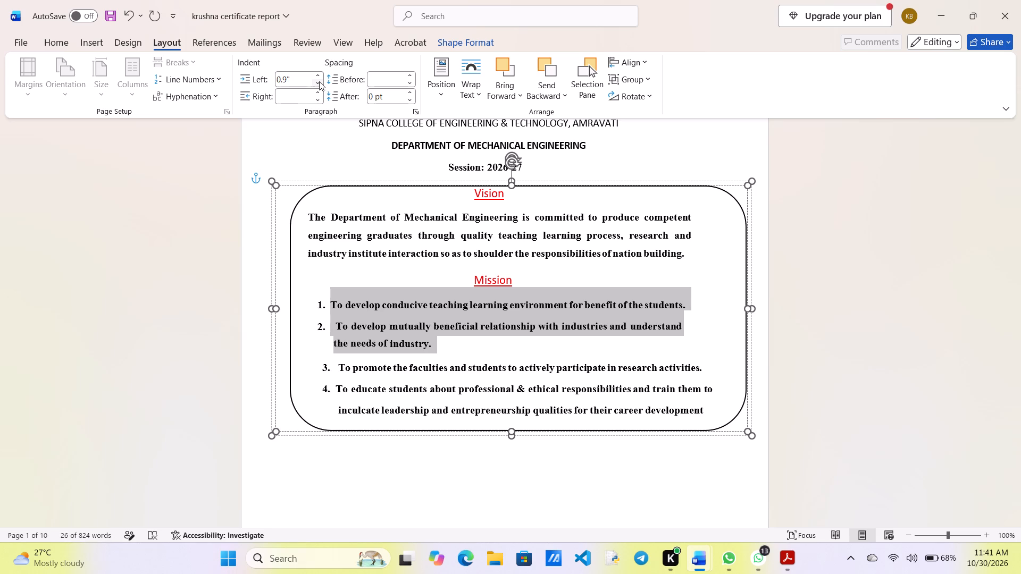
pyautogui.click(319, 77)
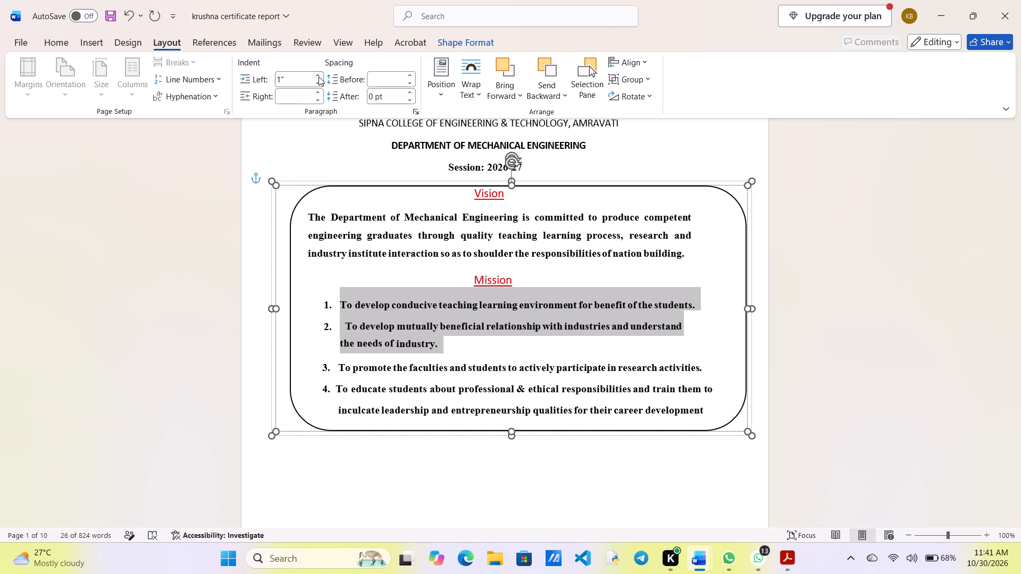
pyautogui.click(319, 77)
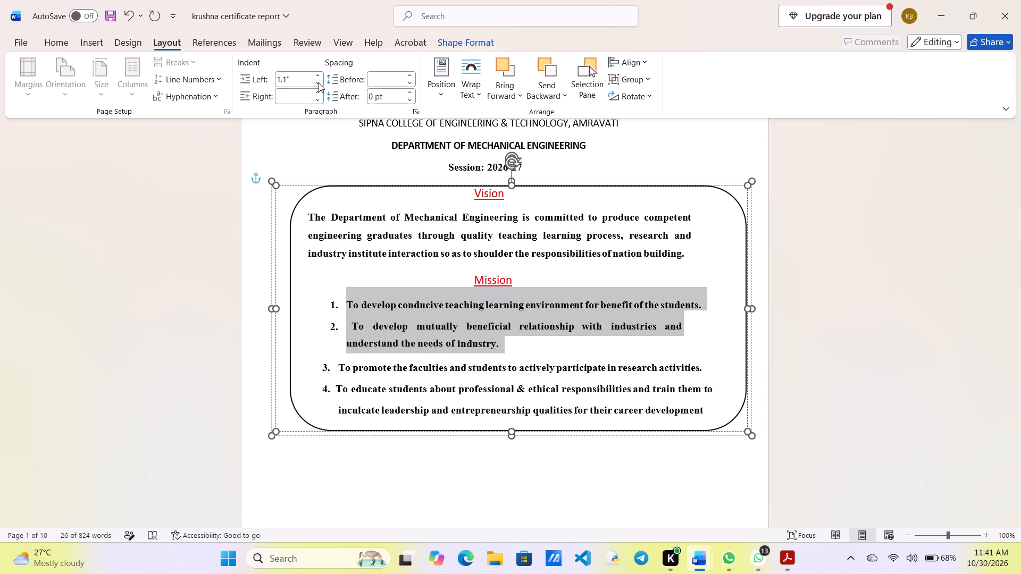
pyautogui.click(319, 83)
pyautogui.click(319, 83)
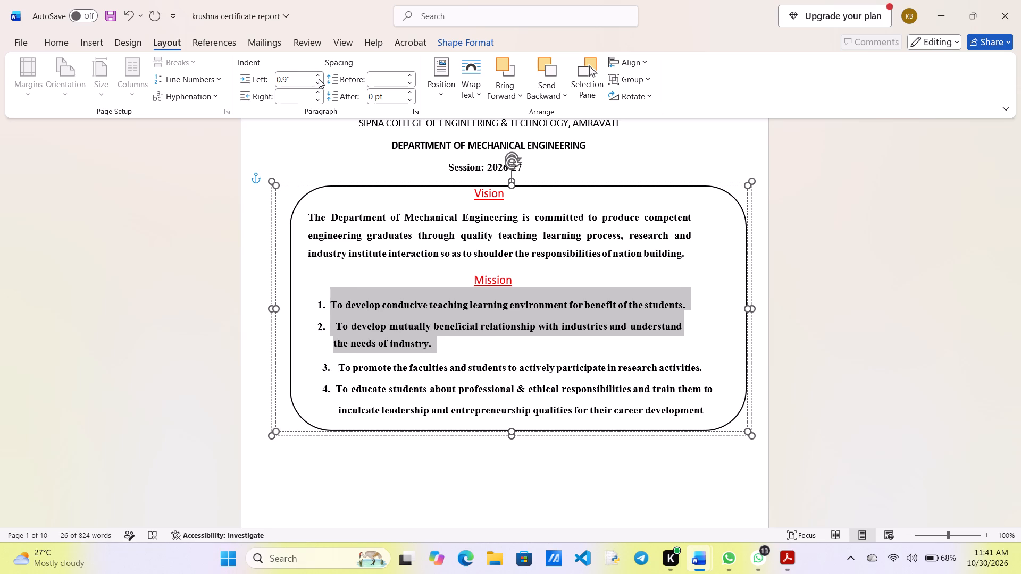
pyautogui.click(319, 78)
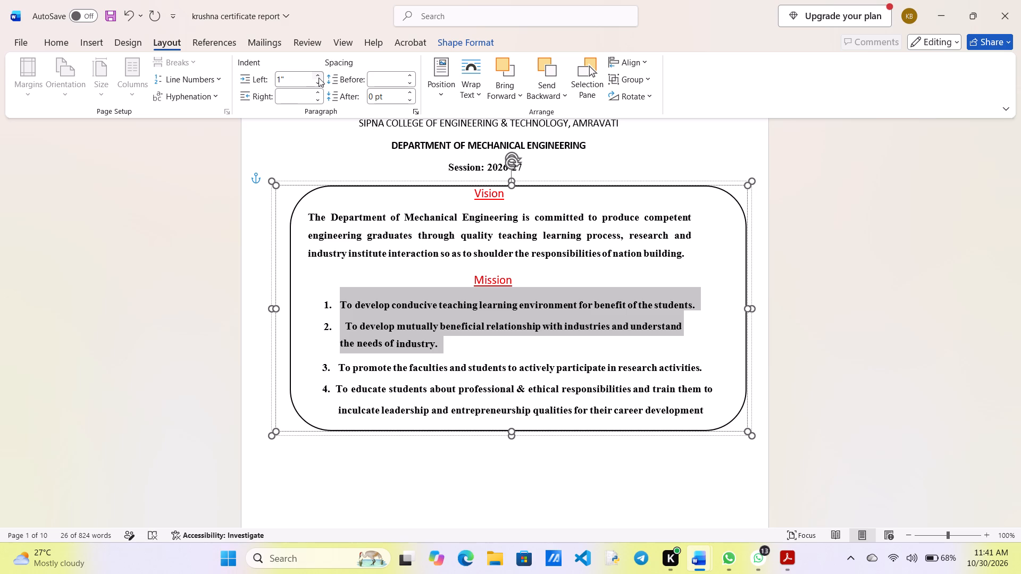
# Set the left indent of the Mission heading and all four numbered items in the cover page's box to 0.8".
pyautogui.click(324, 286)
pyautogui.moveTo(324, 286); pyautogui.dragTo(498, 412)
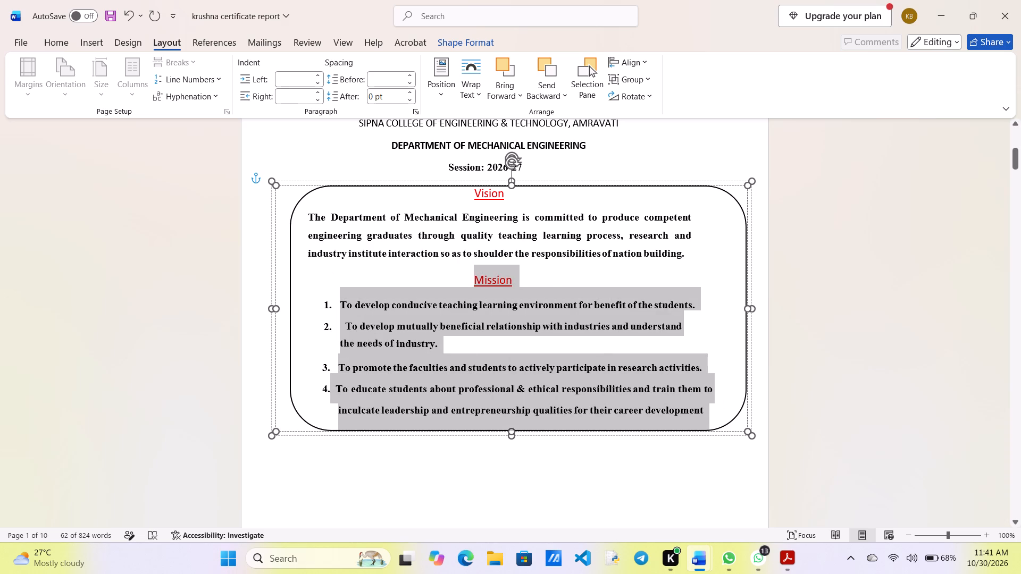
pyautogui.click(319, 83)
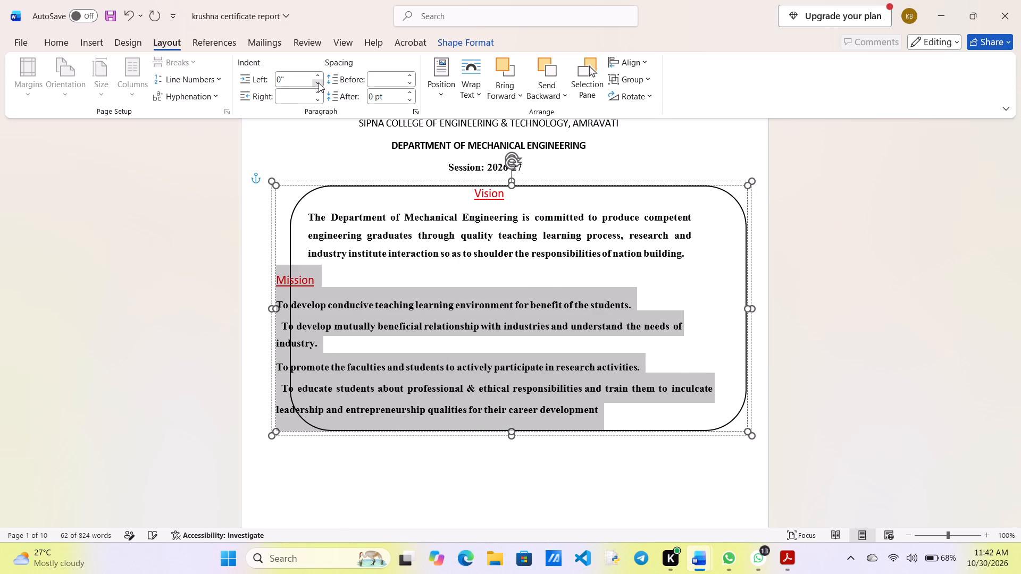
pyautogui.click(317, 74)
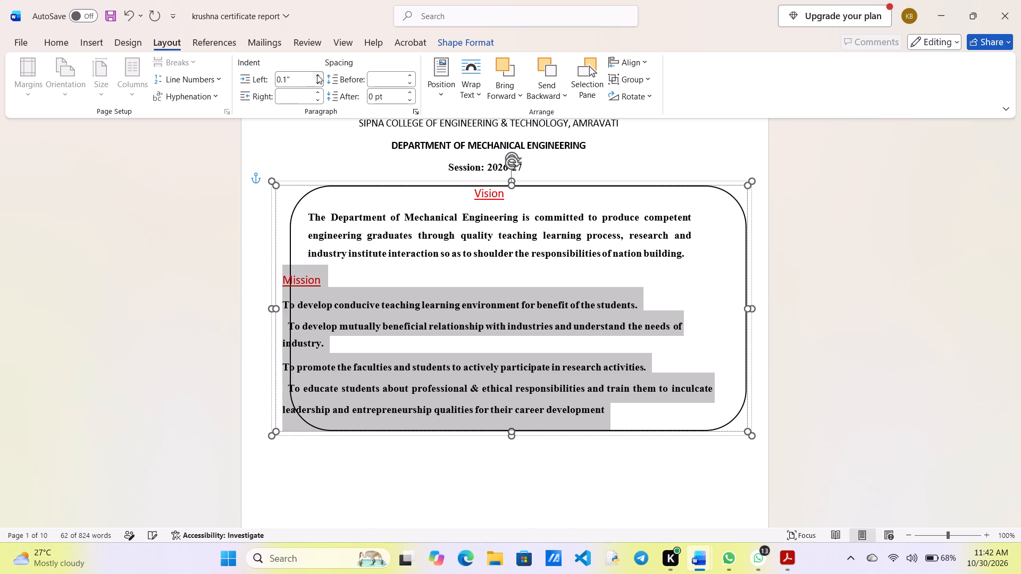
pyautogui.tripleClick(317, 74)
pyautogui.tripleClick(317, 74)
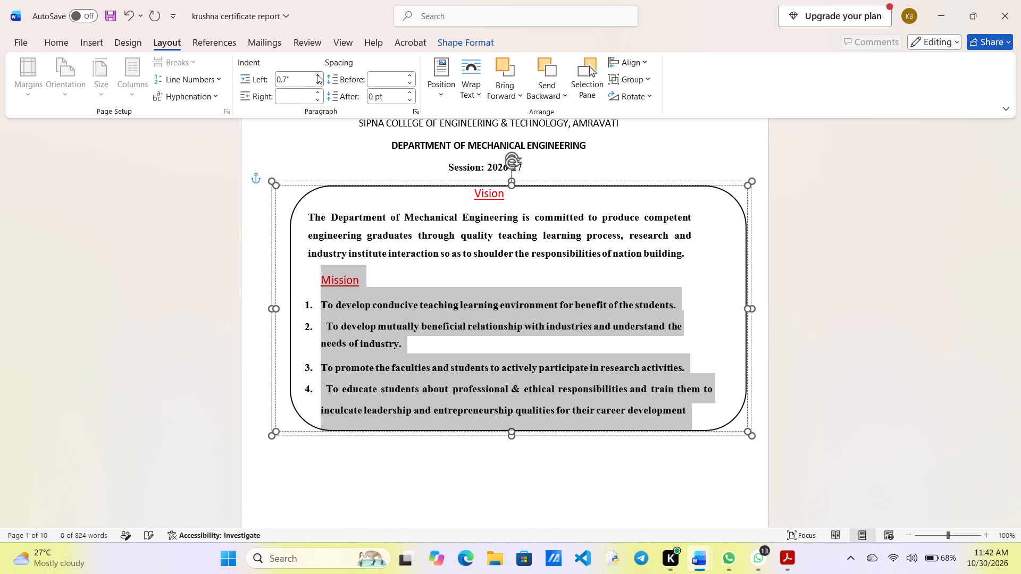
pyautogui.click(317, 74)
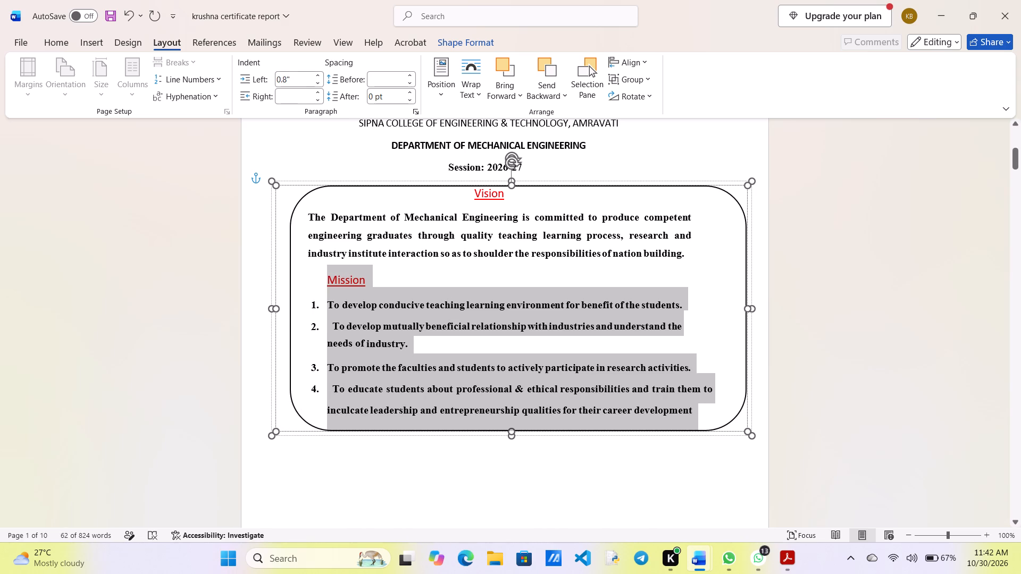
# Justify the Mission heading and its four numbered items in the cover page's box and set their right indent to 0.8".
pyautogui.click(317, 100)
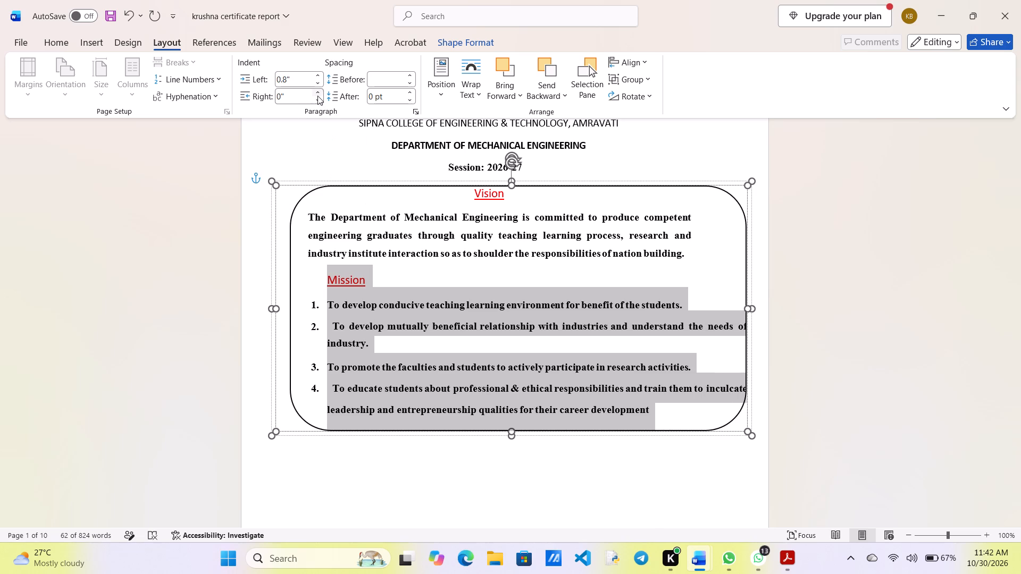
pyautogui.click(318, 90)
pyautogui.tripleClick(318, 90)
pyautogui.tripleClick(318, 90)
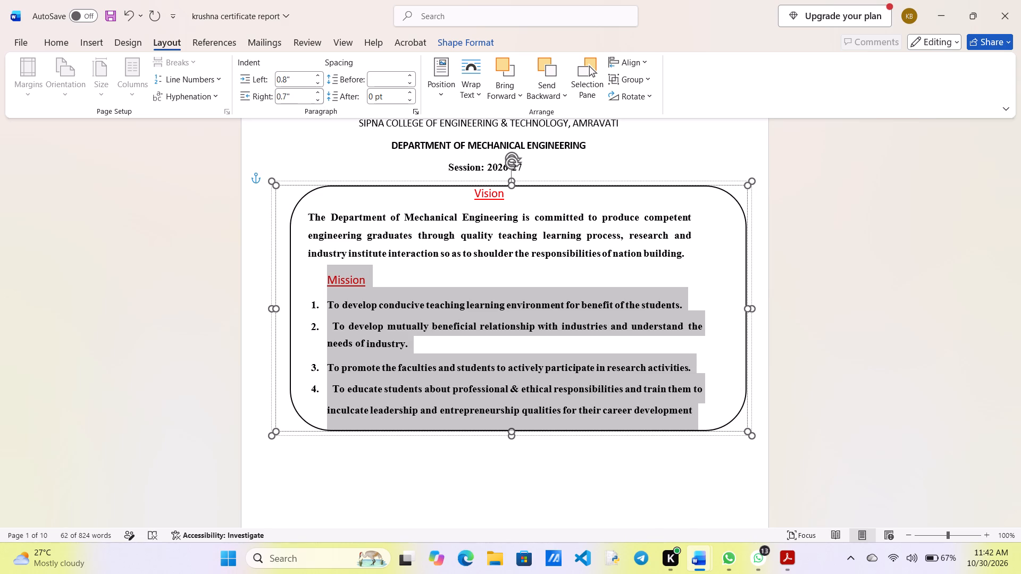
pyautogui.click(56, 46)
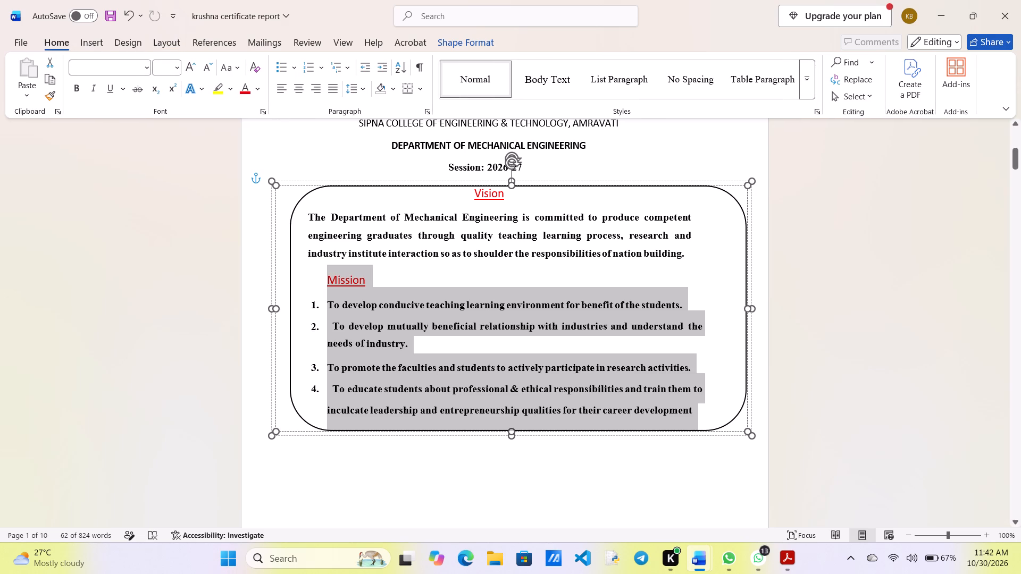
pyautogui.click(334, 86)
pyautogui.click(334, 86)
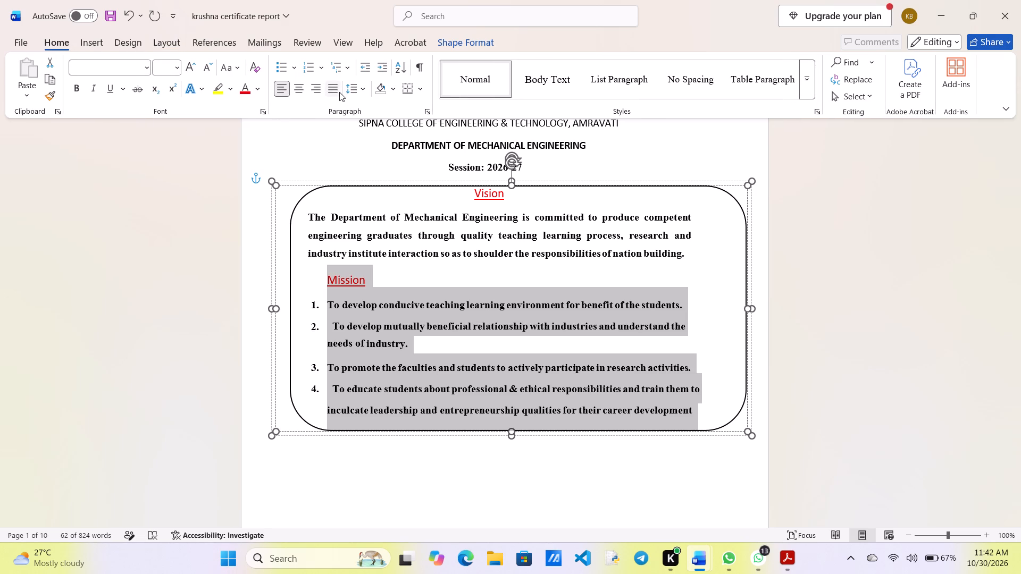
pyautogui.click(337, 90)
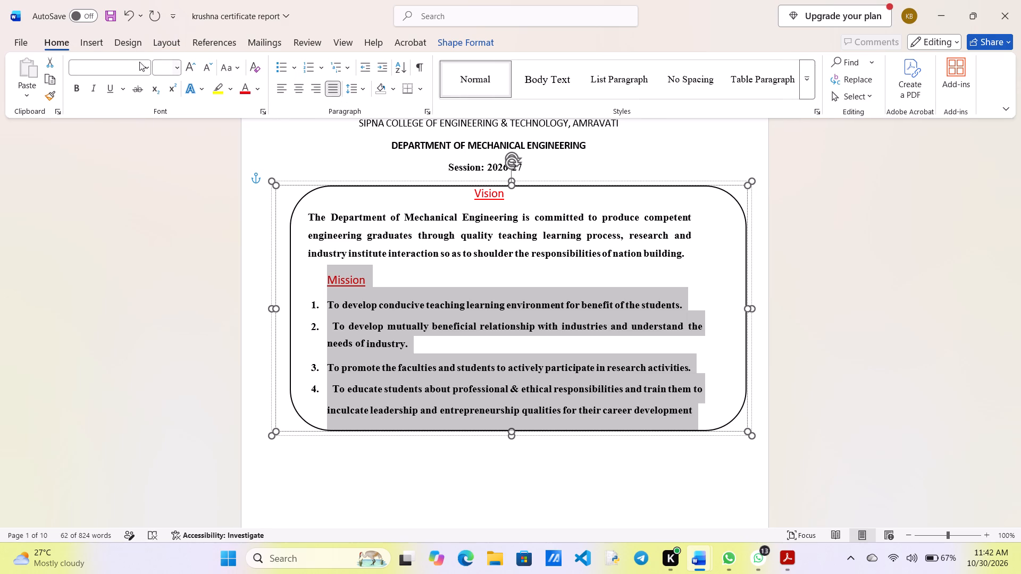
pyautogui.click(175, 35)
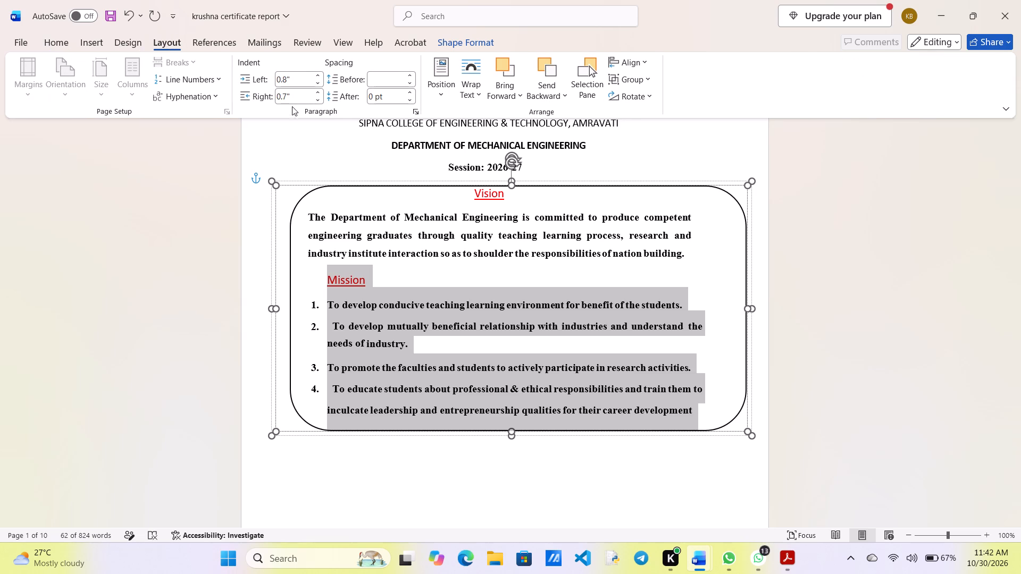
pyautogui.click(315, 95)
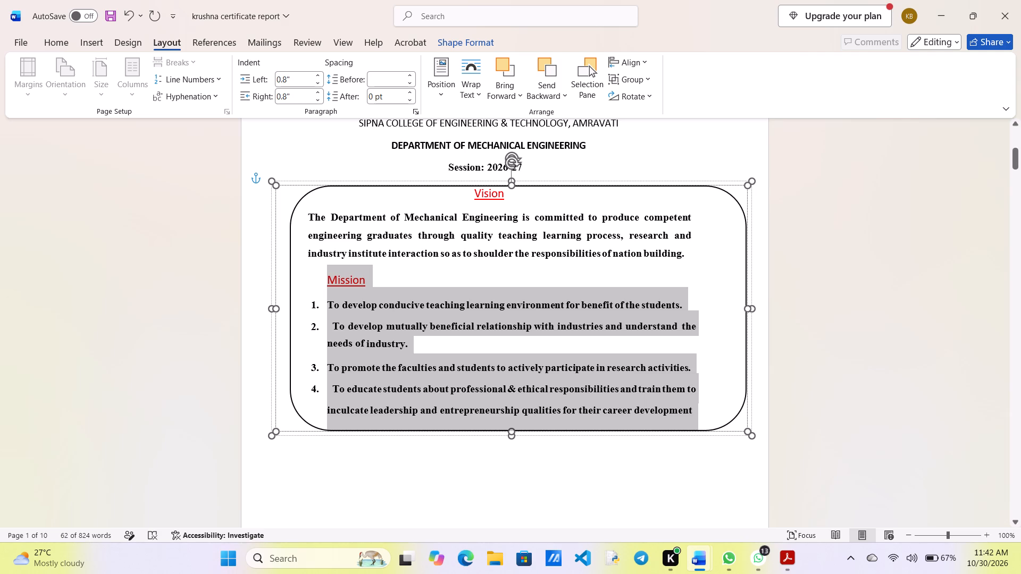
# Set the right indent of the Vision paragraph in the cover page's box to 0.5".
pyautogui.moveTo(308, 218); pyautogui.dragTo(648, 251)
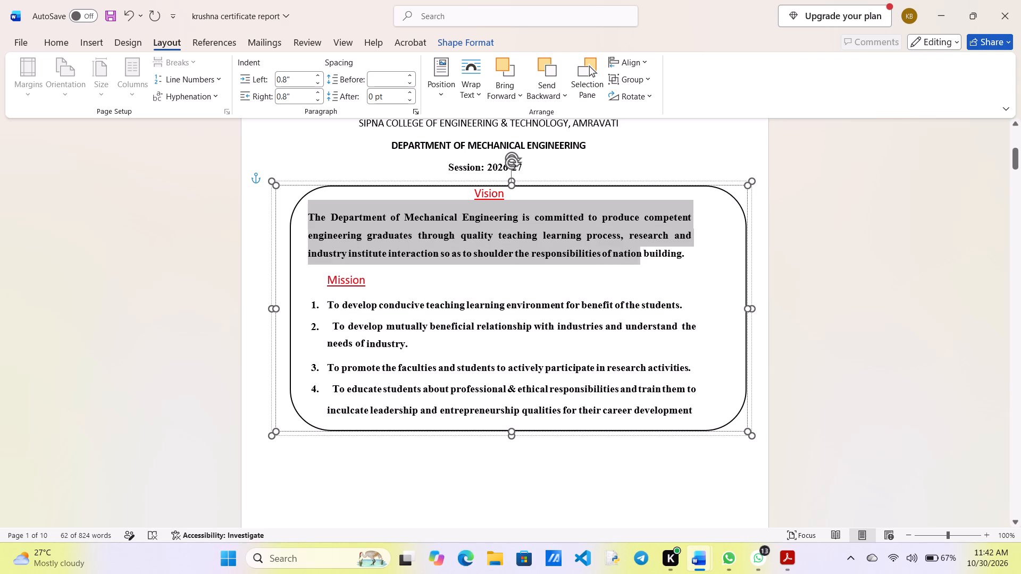
pyautogui.moveTo(648, 251); pyautogui.dragTo(721, 251)
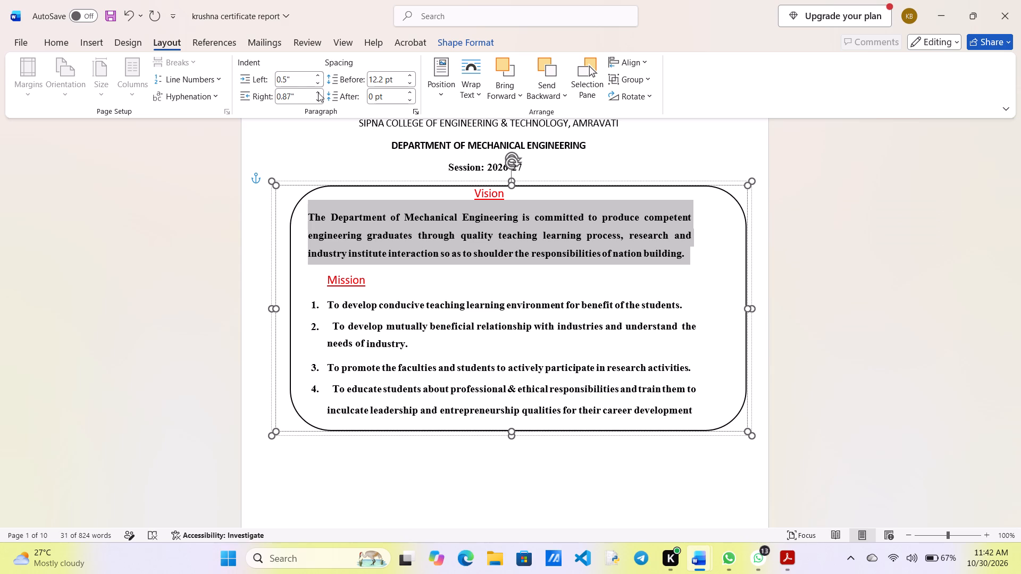
pyautogui.click(317, 97)
pyautogui.click(317, 97)
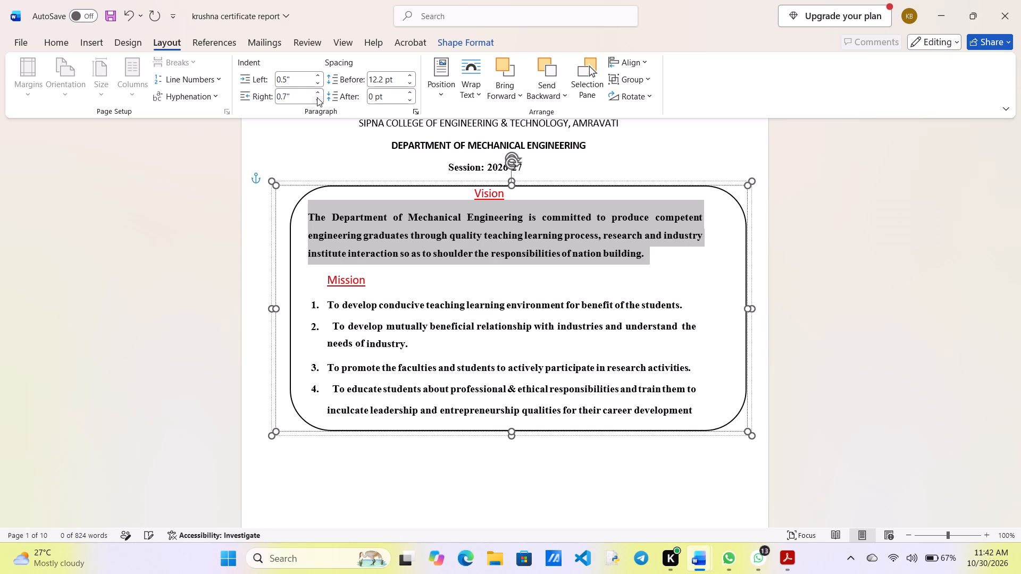
pyautogui.click(317, 97)
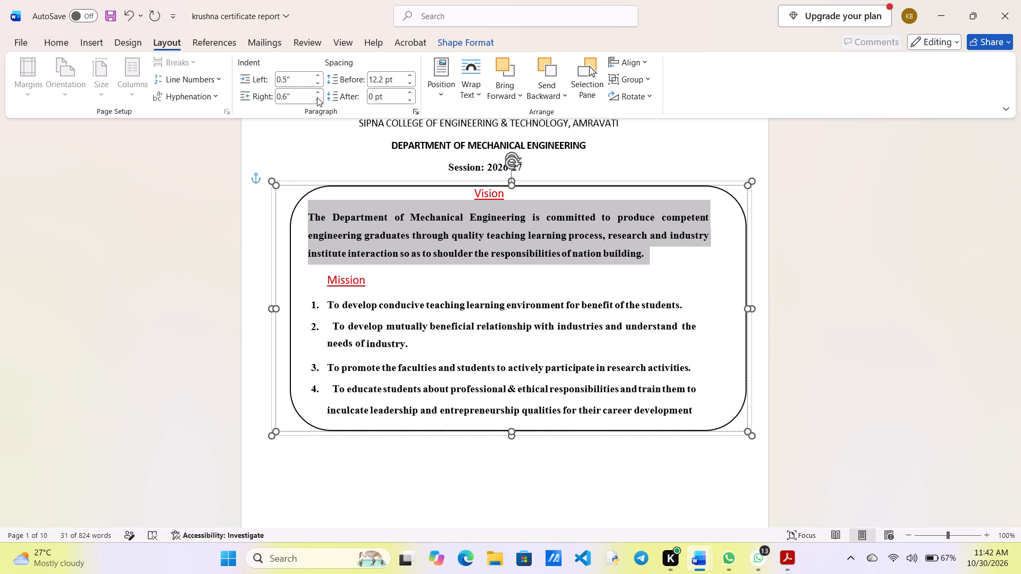
pyautogui.click(317, 97)
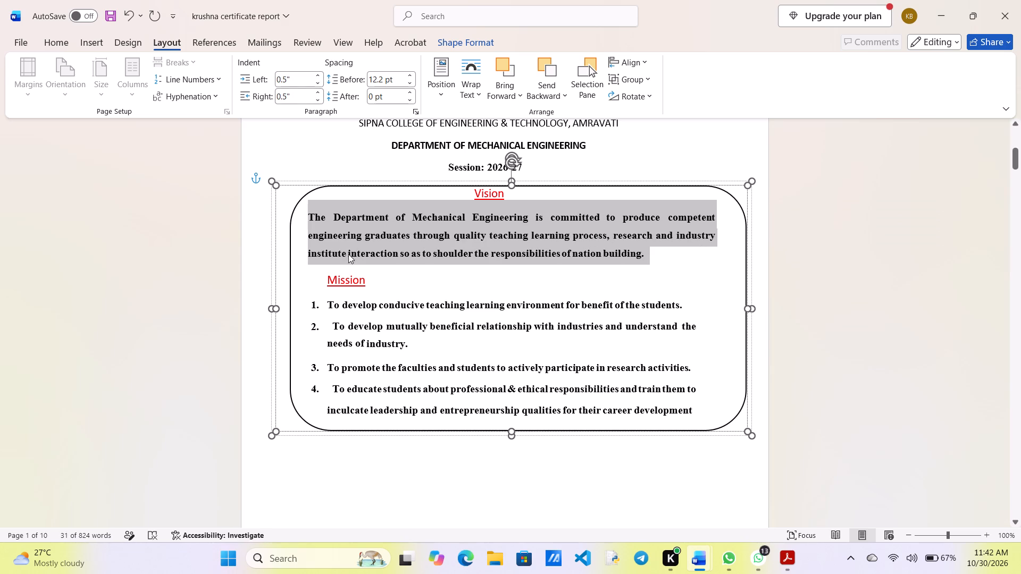
# Center the Mission heading in the cover page's box and set its left indent to 0.2".
pyautogui.moveTo(325, 276); pyautogui.dragTo(353, 280)
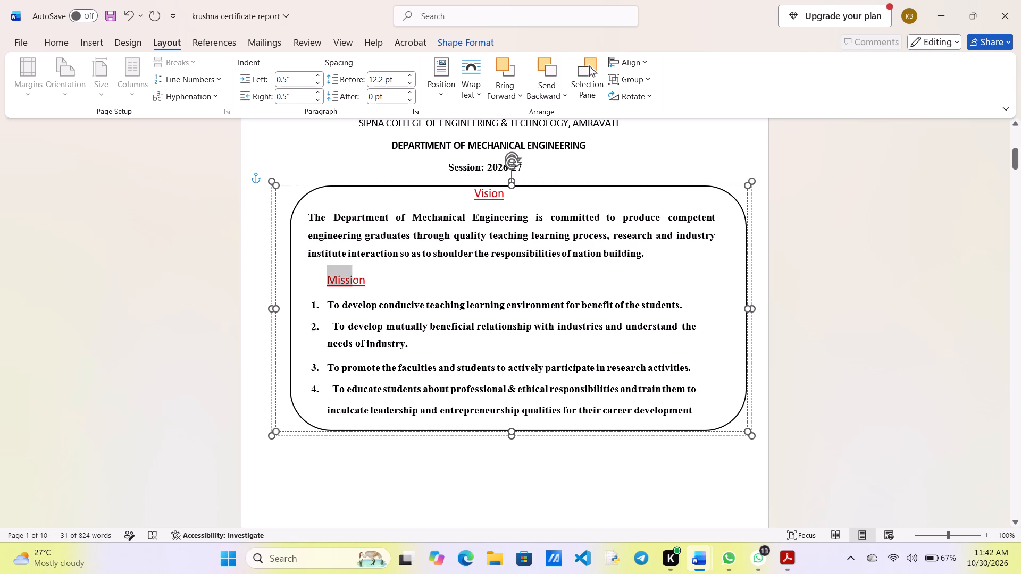
pyautogui.moveTo(353, 280); pyautogui.dragTo(369, 282)
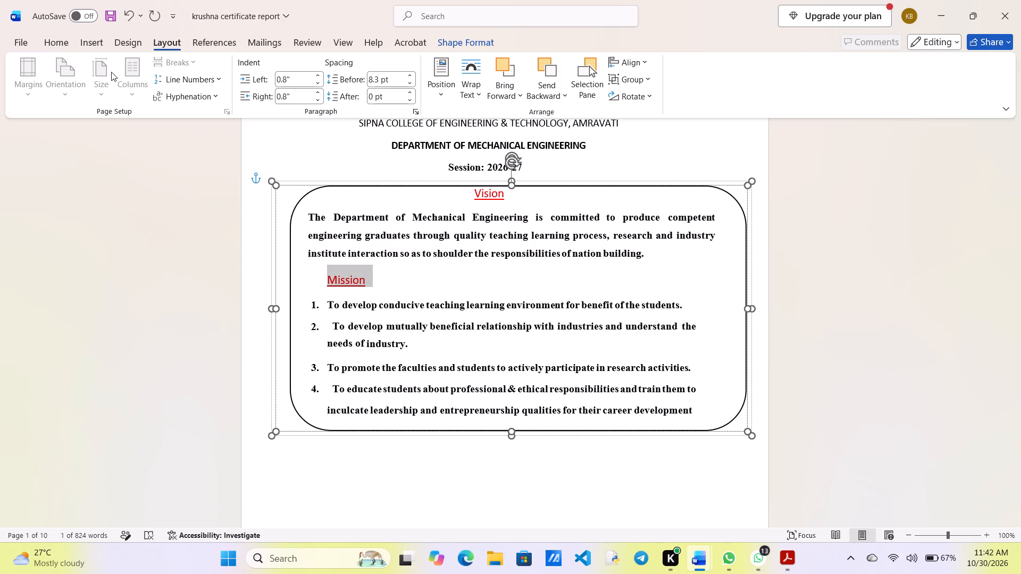
pyautogui.click(94, 45)
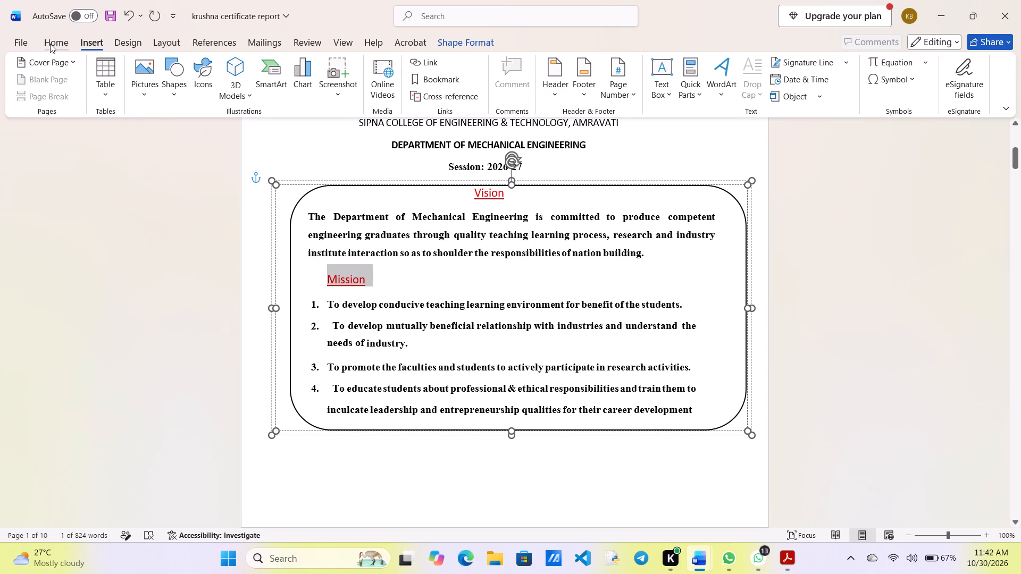
pyautogui.click(50, 44)
pyautogui.click(303, 88)
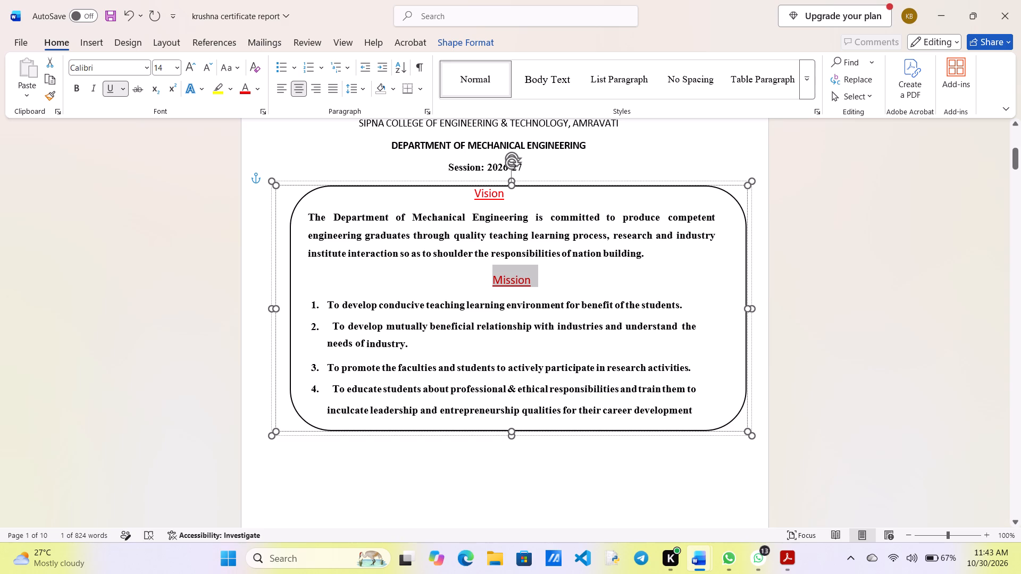
pyautogui.click(174, 43)
pyautogui.click(317, 86)
pyautogui.tripleClick(317, 86)
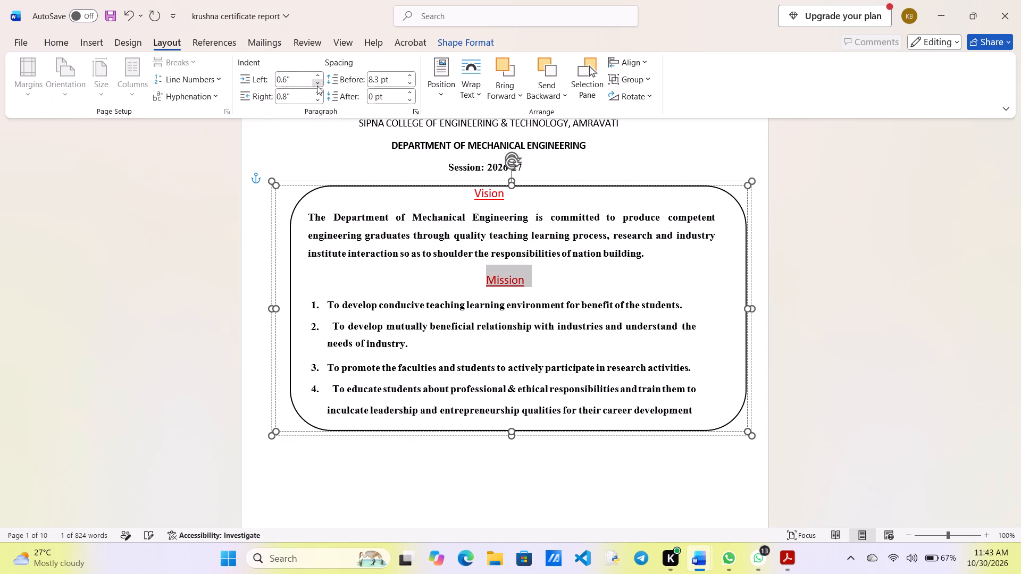
pyautogui.click(317, 86)
pyautogui.click(317, 86)
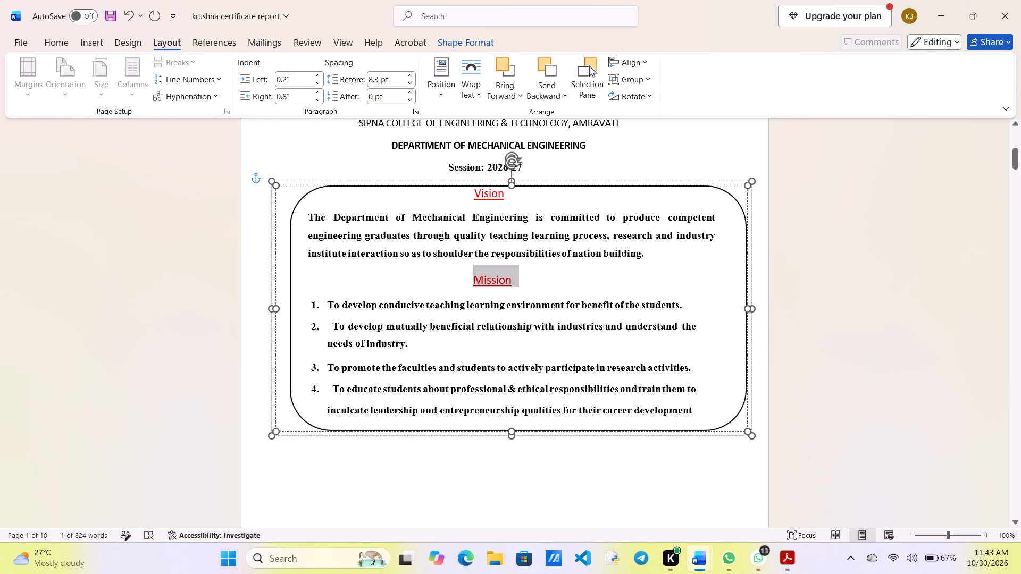
# Set the Vision heading's left indent to 0.1" and its right indent to -0.1".
pyautogui.moveTo(466, 194); pyautogui.dragTo(505, 193)
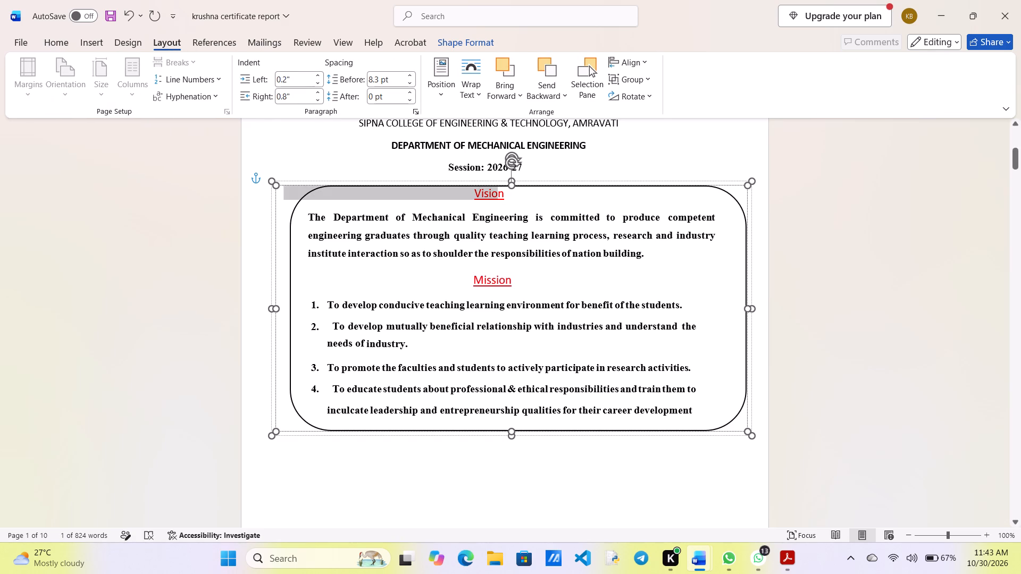
pyautogui.moveTo(505, 193); pyautogui.dragTo(508, 193)
pyautogui.click(320, 99)
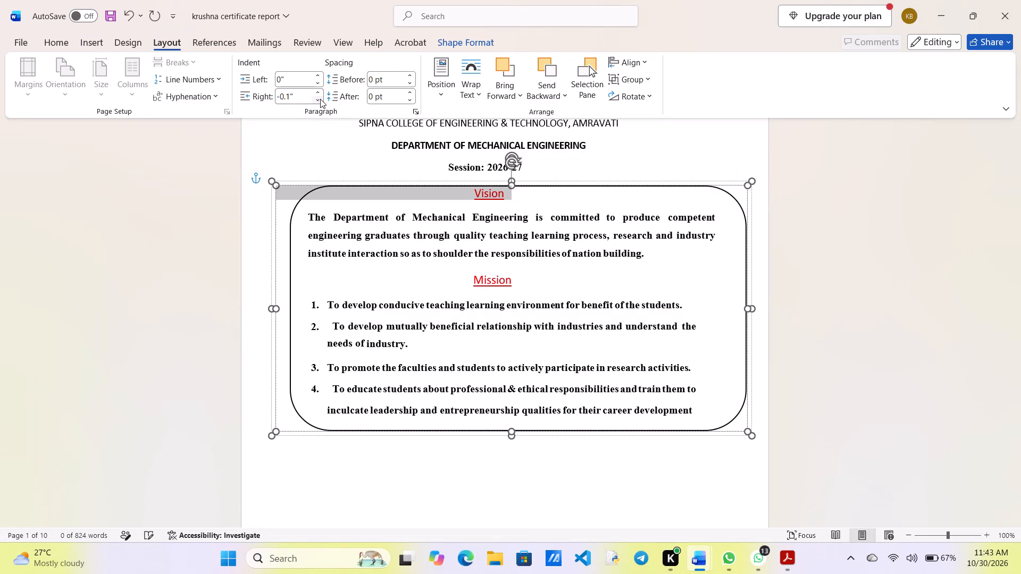
pyautogui.click(319, 73)
pyautogui.click(319, 73)
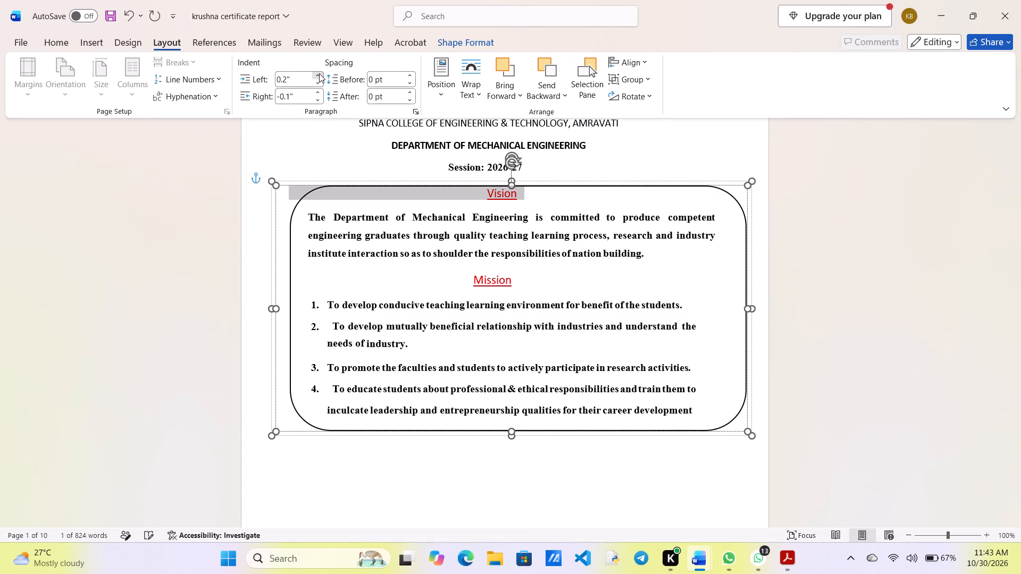
pyautogui.click(321, 73)
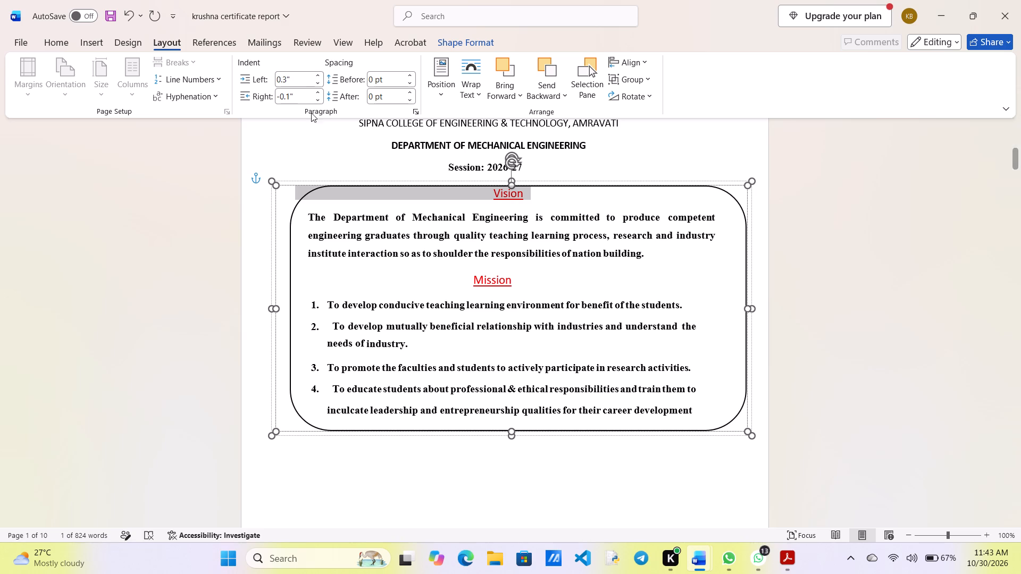
pyautogui.click(319, 87)
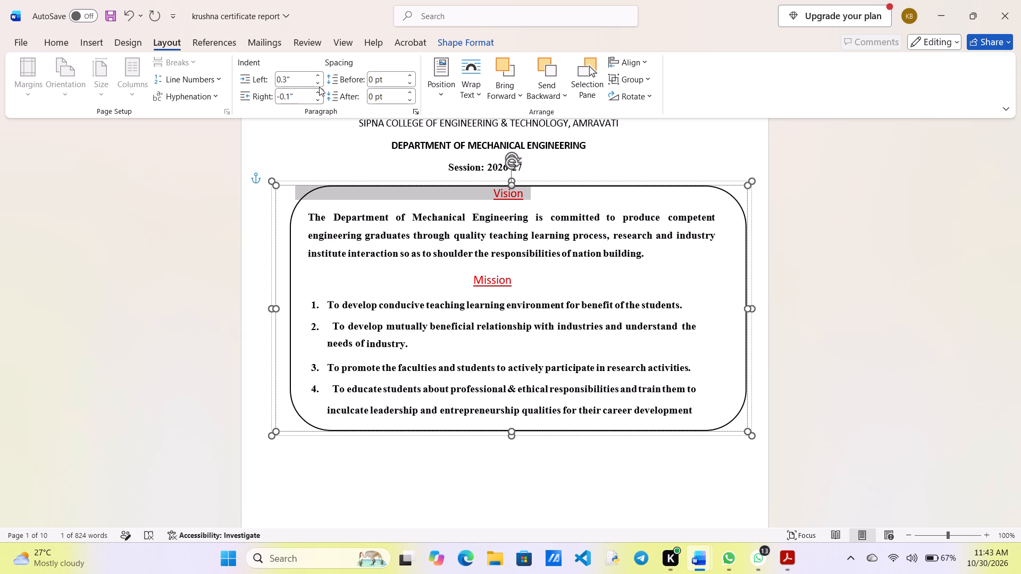
pyautogui.click(319, 85)
pyautogui.click(319, 85)
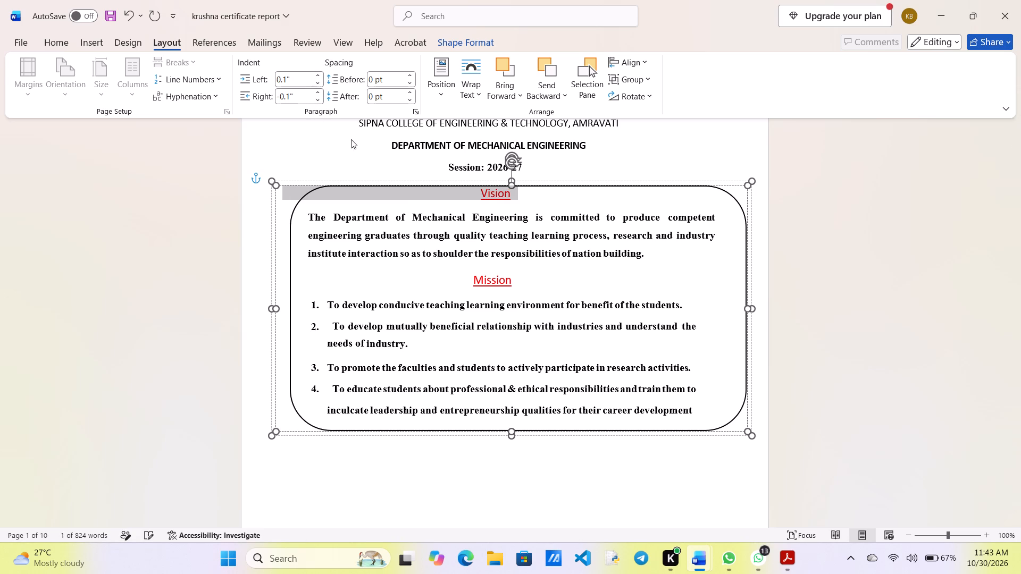
# Set the left indent of the Mission heading to 0.3" so it lines up under the Vision heading.
pyautogui.moveTo(468, 278); pyautogui.dragTo(506, 279)
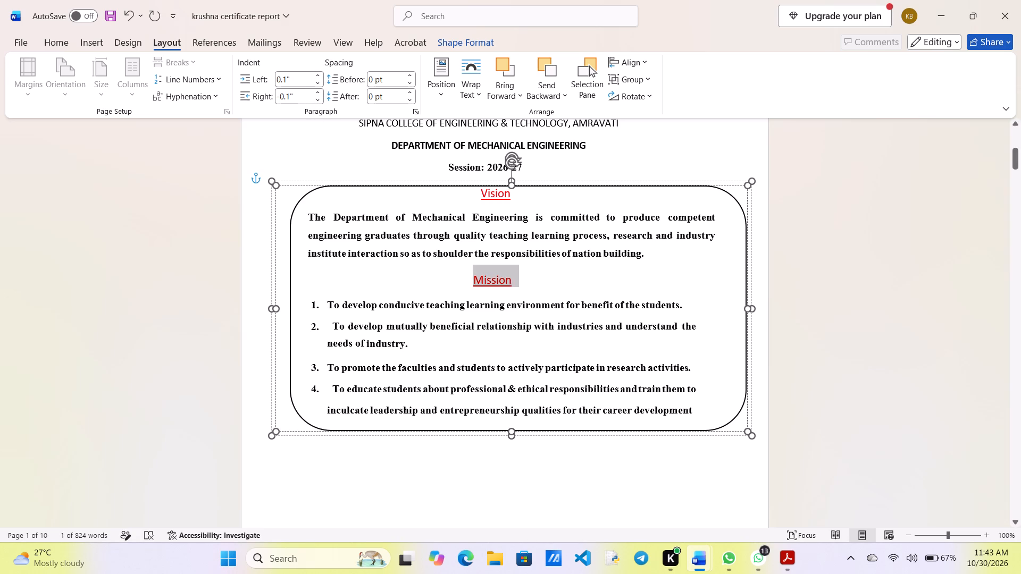
pyautogui.moveTo(506, 279); pyautogui.dragTo(508, 279)
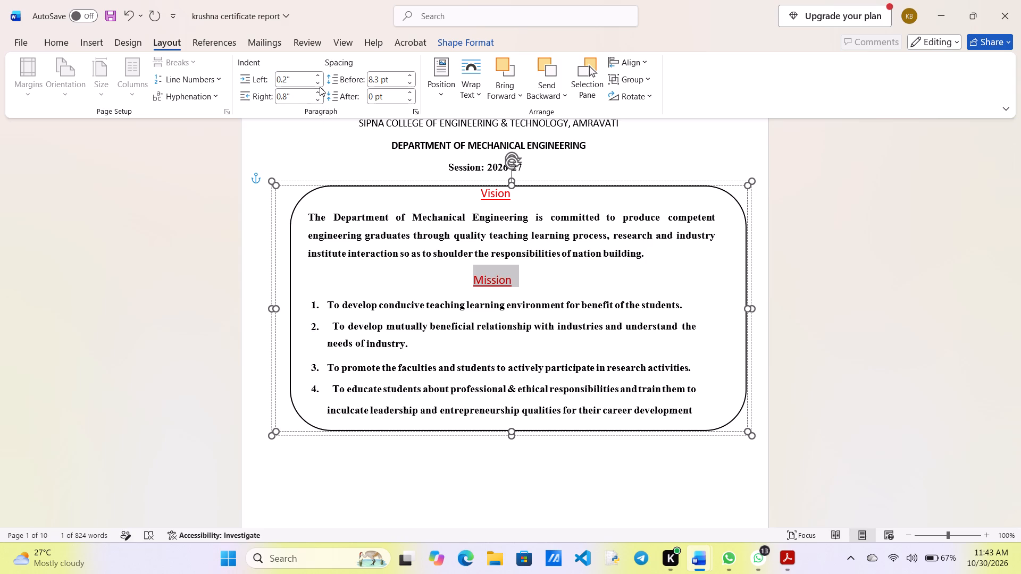
pyautogui.click(319, 81)
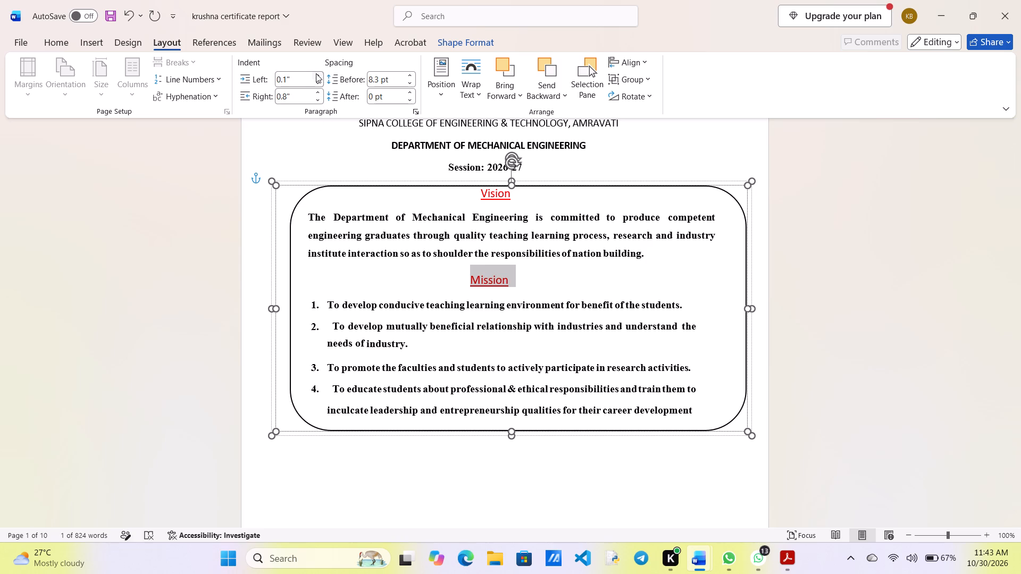
pyautogui.click(316, 73)
pyautogui.click(316, 73)
pyautogui.click(491, 218)
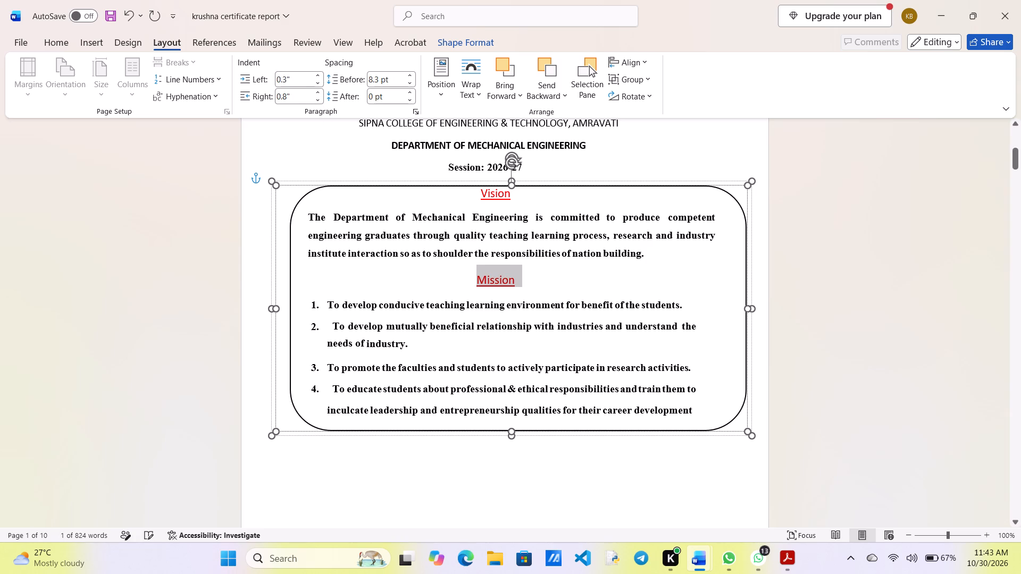
# Set the left indent of the cover page's author, college, department and session lines to 0".
pyautogui.scroll(1, 491, 218)
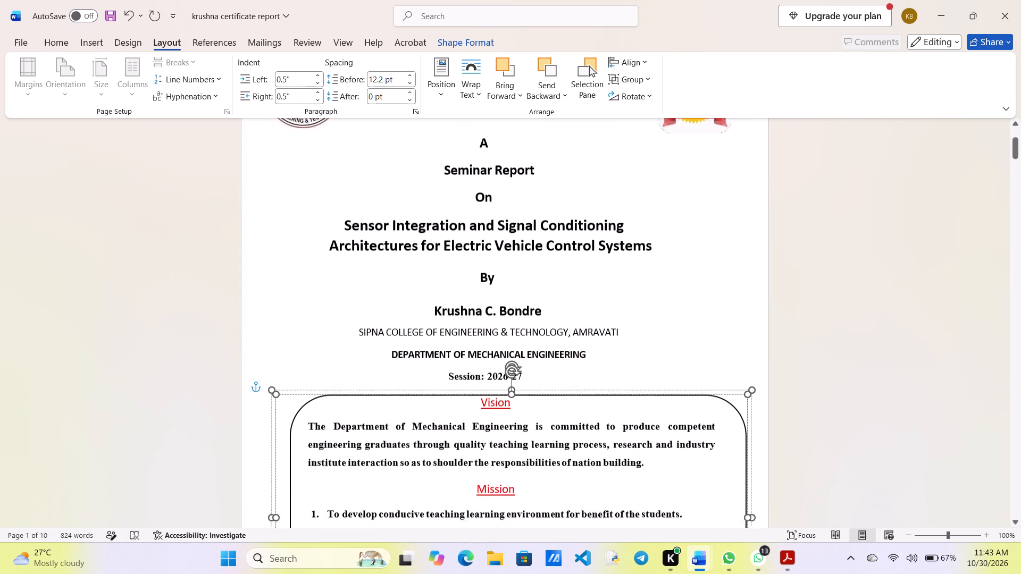
pyautogui.scroll(2, 491, 218)
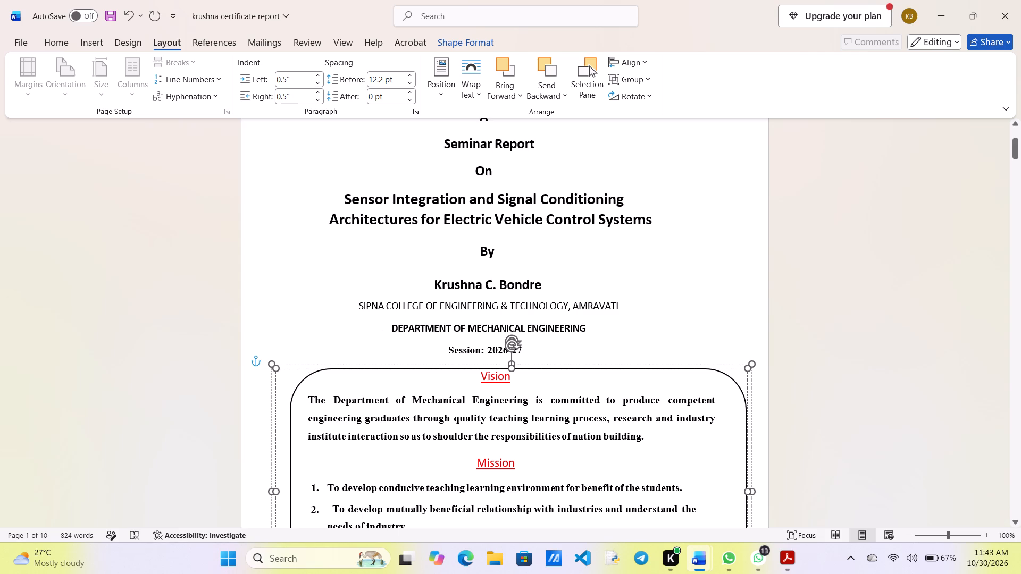
pyautogui.moveTo(414, 278); pyautogui.dragTo(528, 355)
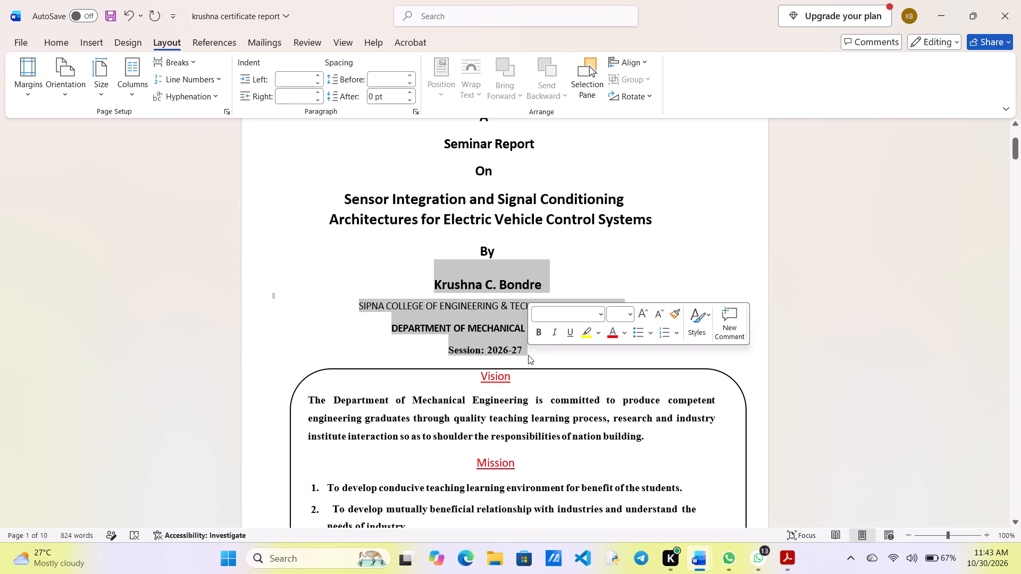
pyautogui.click(319, 83)
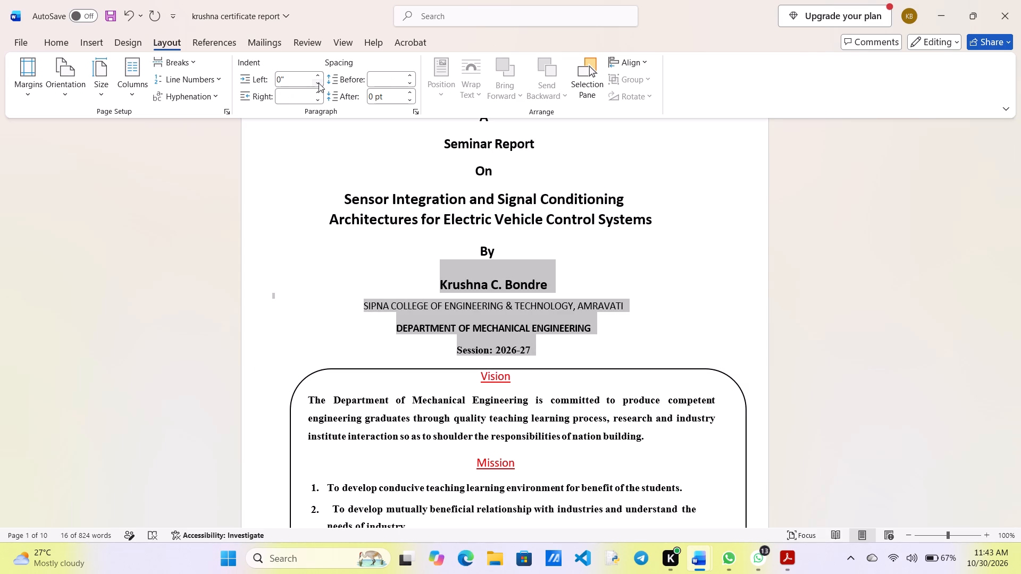
# Set the left indent of the "By" line above the author's name to -0.1".
pyautogui.moveTo(479, 249); pyautogui.dragTo(503, 250)
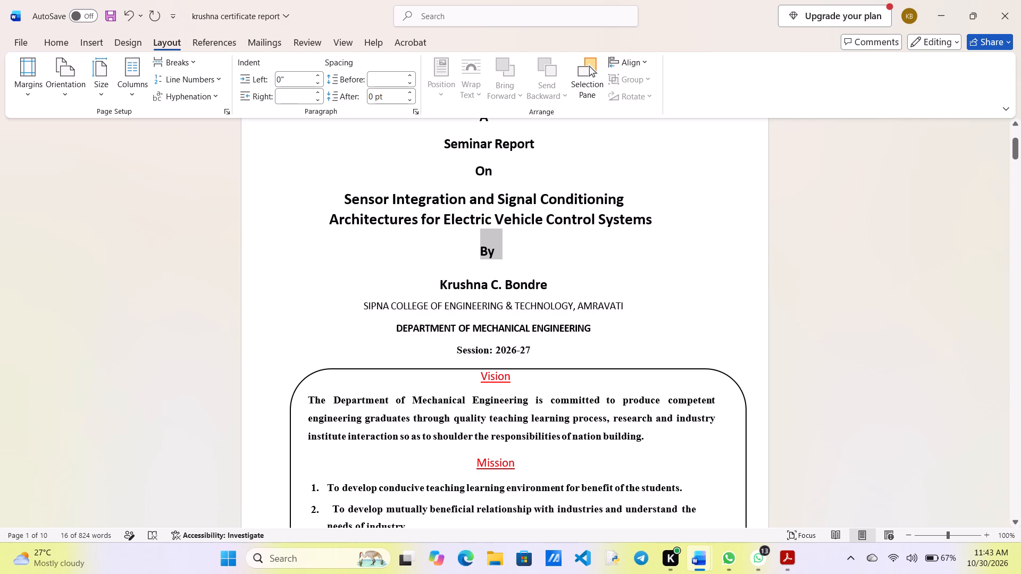
pyautogui.moveTo(503, 250); pyautogui.dragTo(504, 250)
pyautogui.click(317, 85)
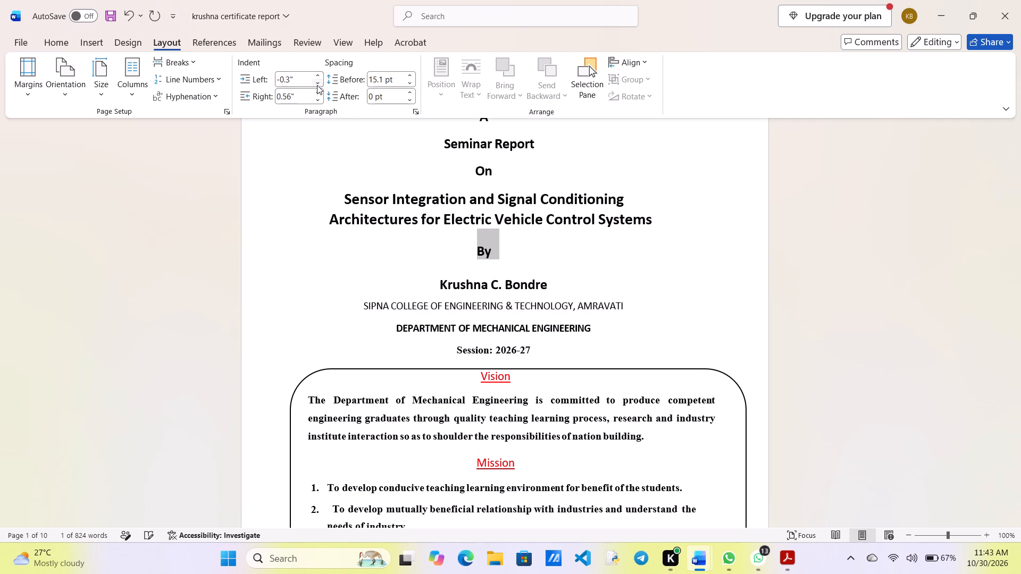
pyautogui.click(319, 78)
pyautogui.click(319, 78)
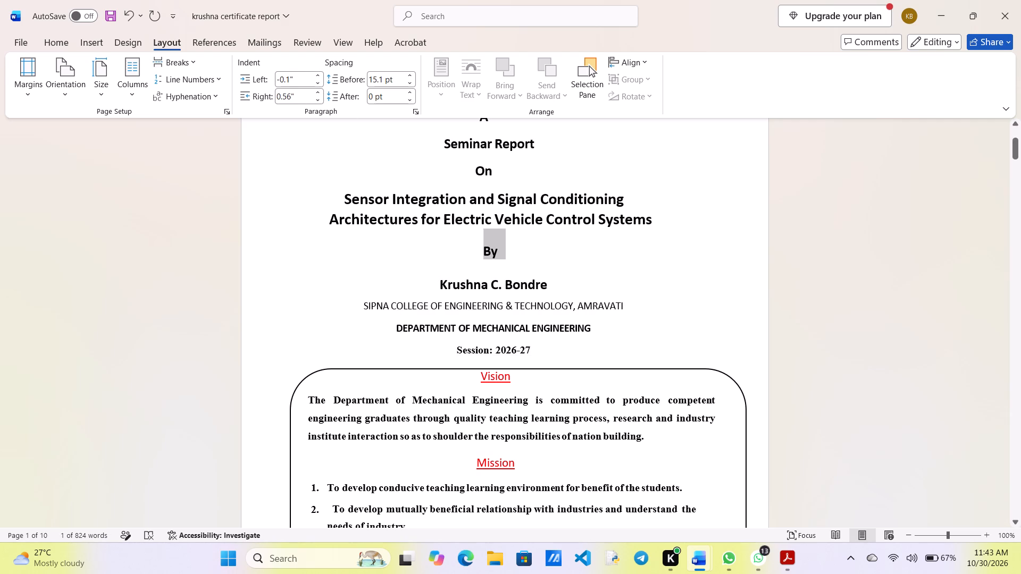
# Set the right indent of the cover page's "A", "Seminar Report" and "On" lines to 0.8".
pyautogui.scroll(1, 330, 231)
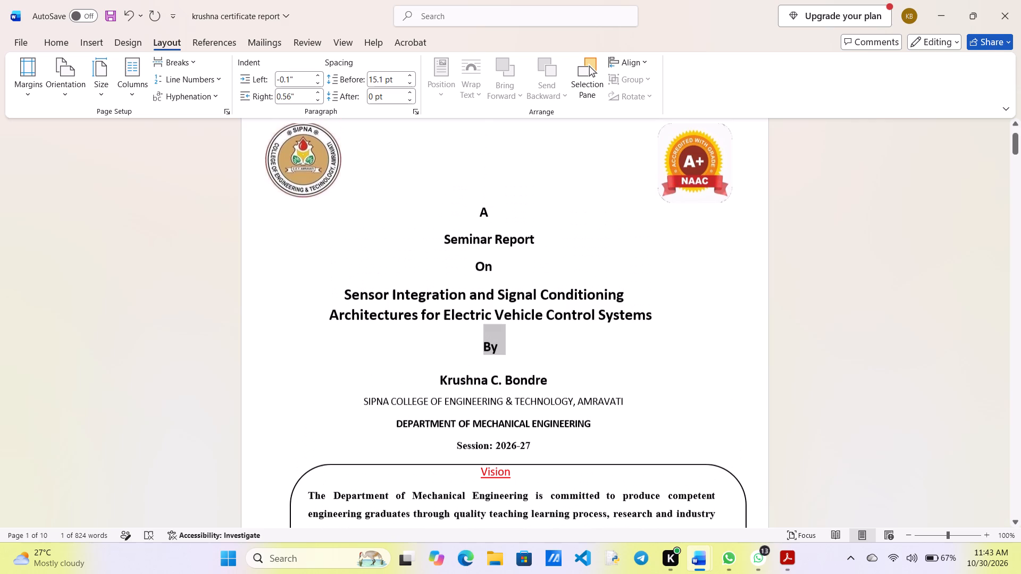
pyautogui.scroll(1, 330, 231)
pyautogui.moveTo(441, 193); pyautogui.dragTo(459, 223)
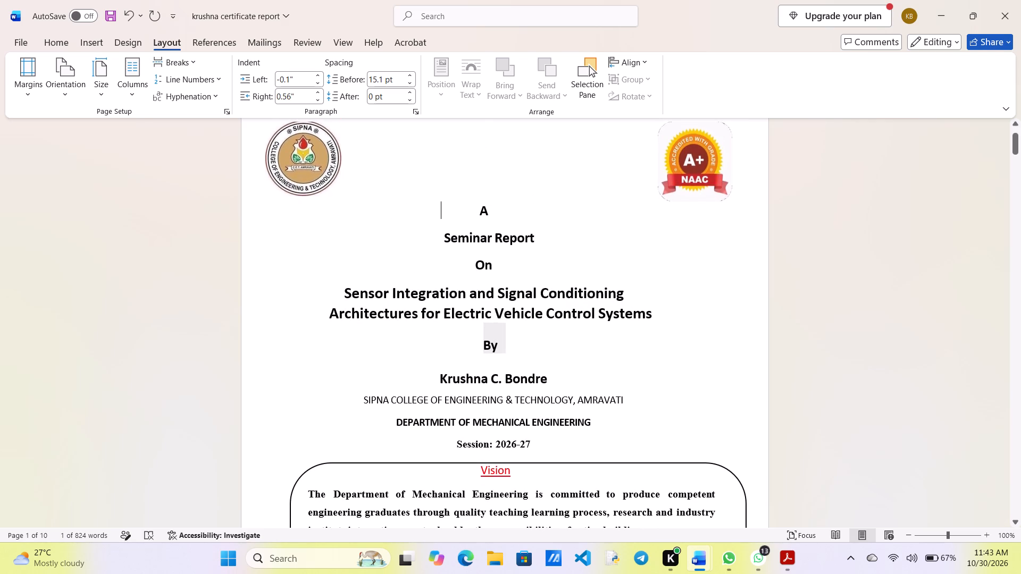
pyautogui.moveTo(459, 223); pyautogui.dragTo(491, 270)
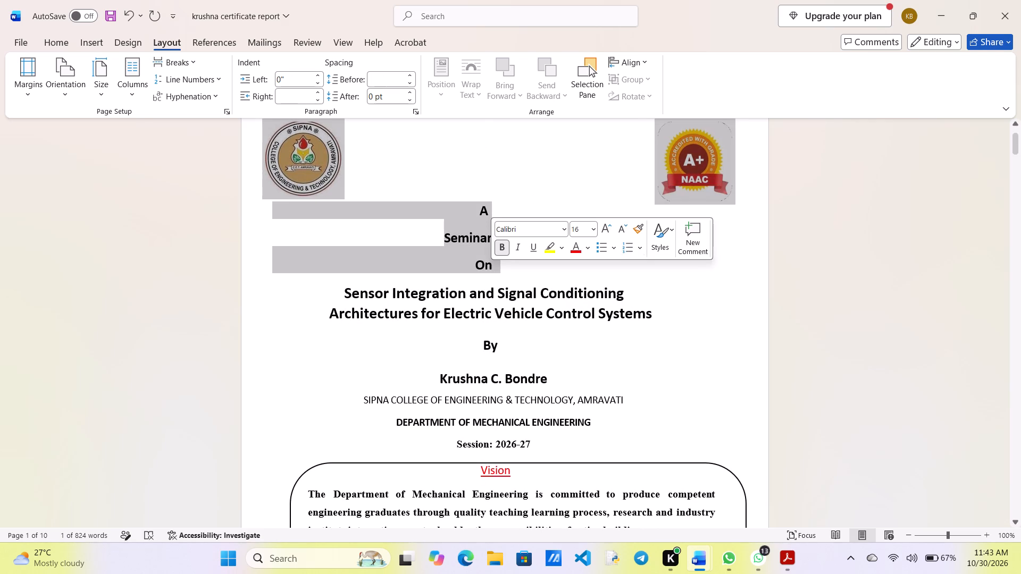
pyautogui.click(679, 300)
pyautogui.moveTo(562, 271); pyautogui.dragTo(535, 213)
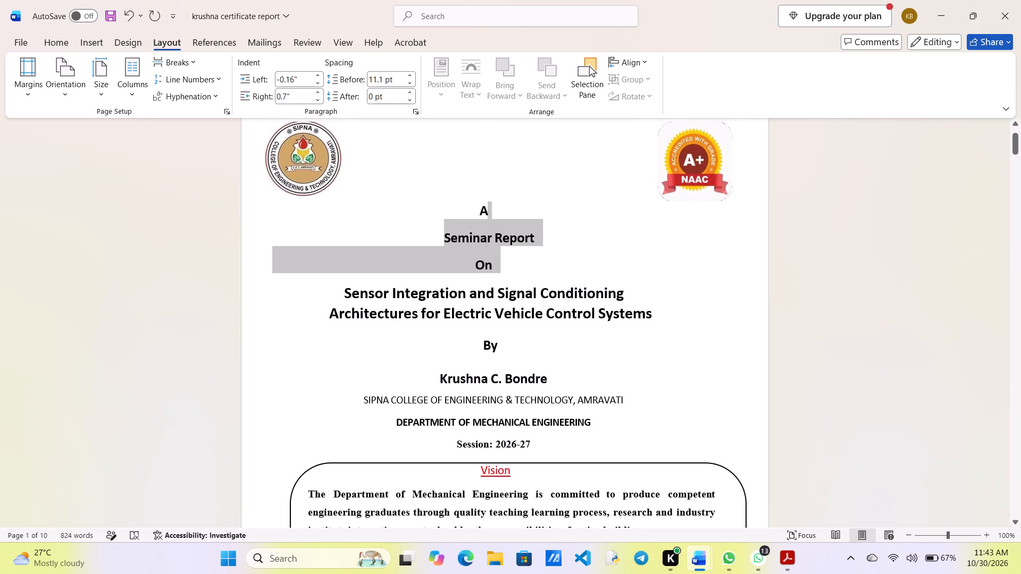
pyautogui.moveTo(535, 213); pyautogui.dragTo(478, 206)
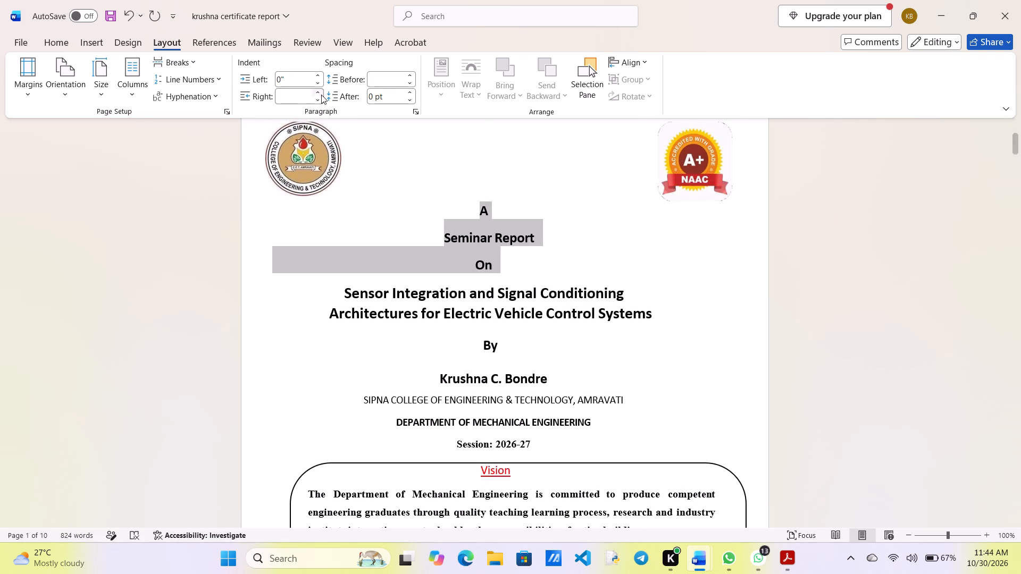
pyautogui.click(317, 100)
pyautogui.click(317, 100)
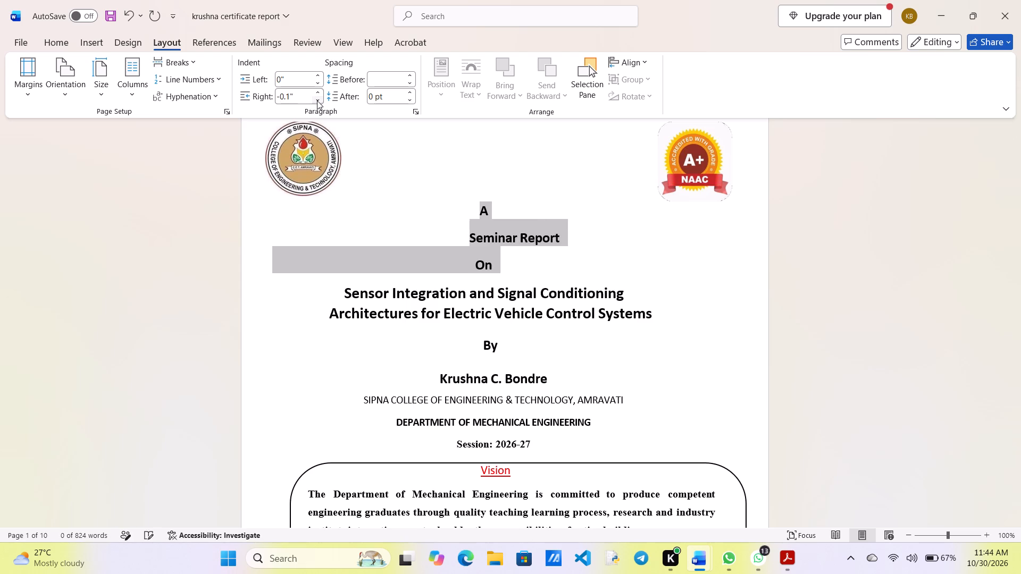
pyautogui.click(317, 100)
pyautogui.tripleClick(317, 92)
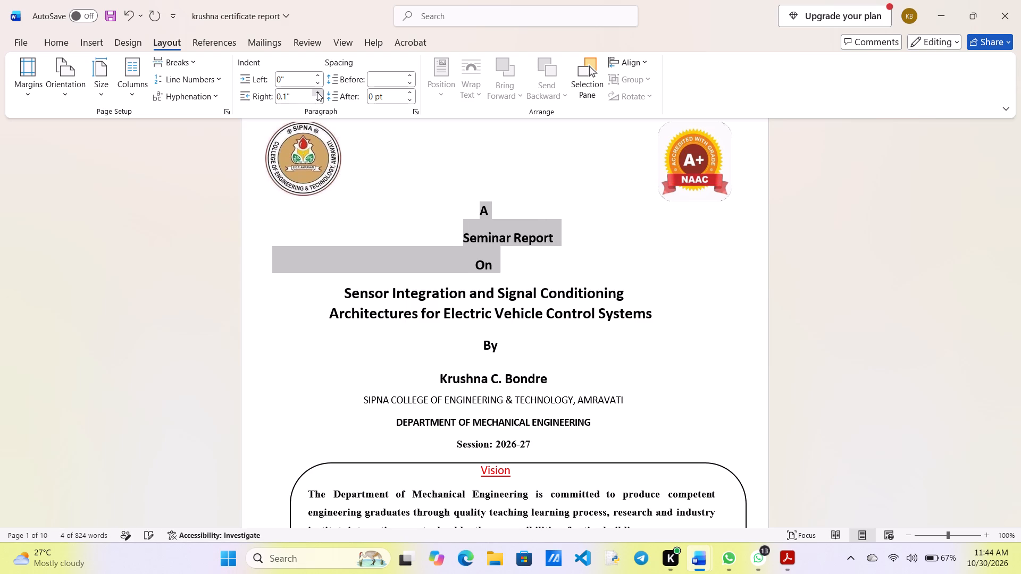
pyautogui.tripleClick(317, 92)
pyautogui.doubleClick(317, 92)
pyautogui.click(317, 92)
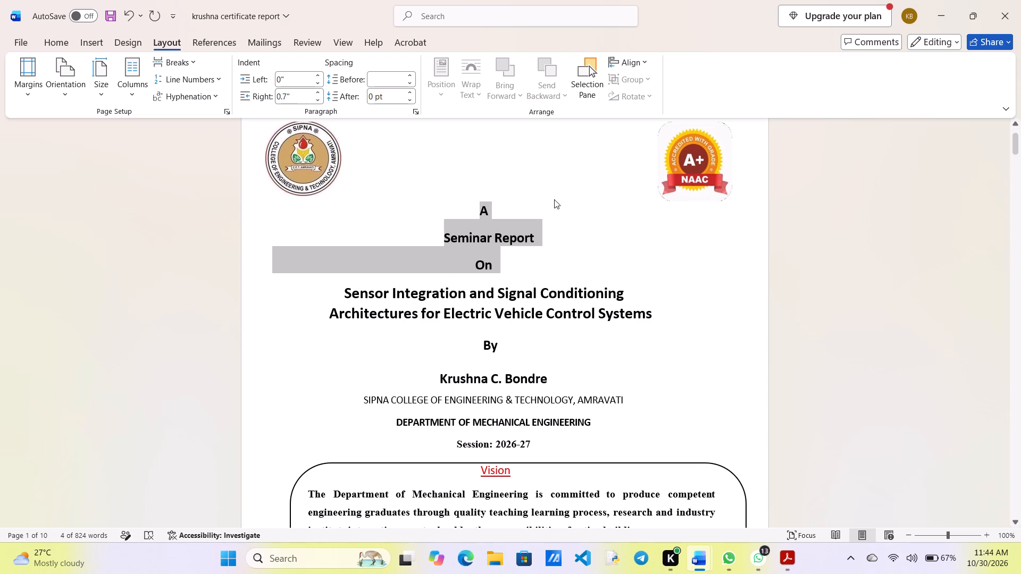
pyautogui.click(321, 90)
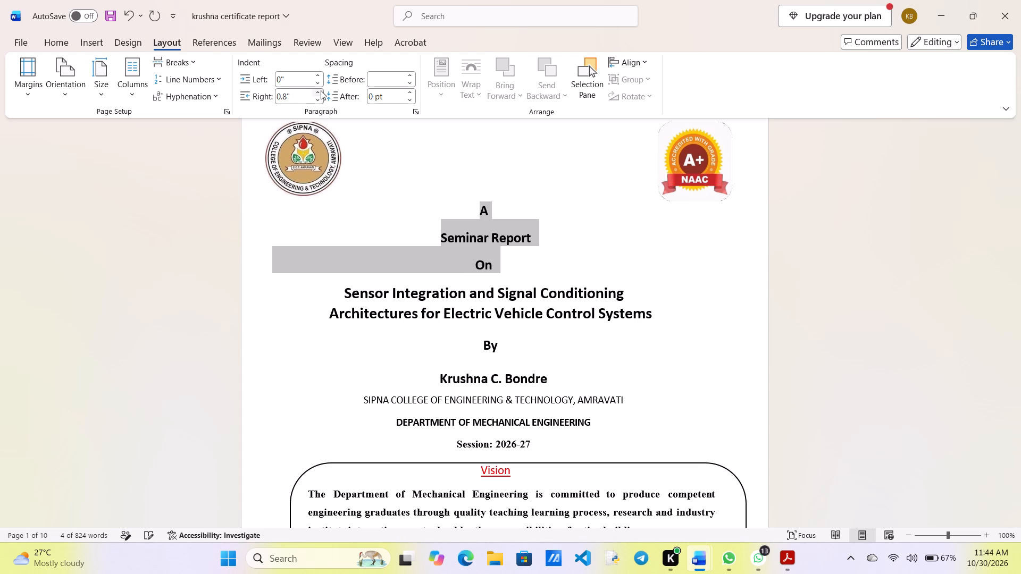
pyautogui.click(800, 310)
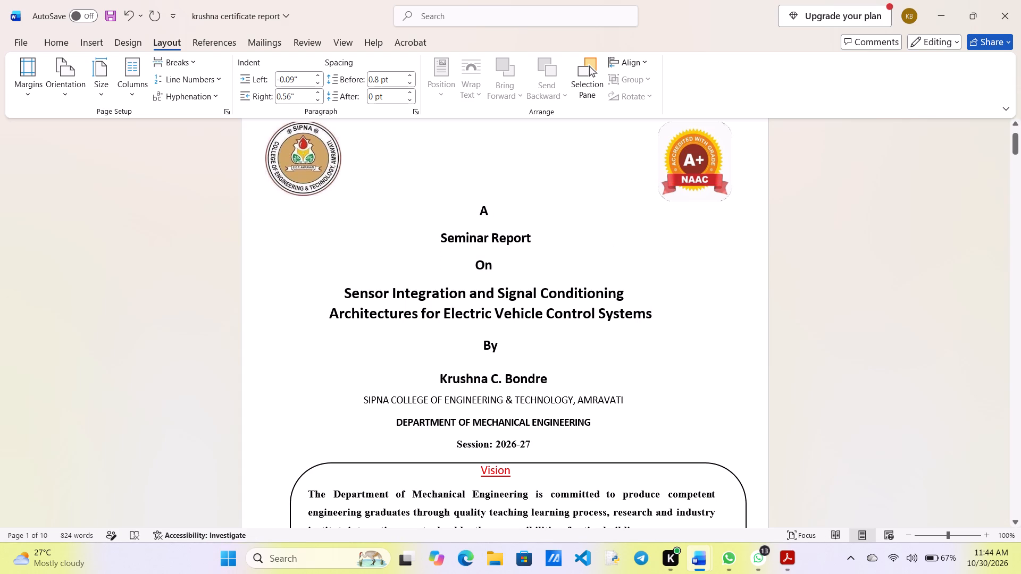
# Set the left indent of the cover page's two-line report title and the "By" line to 0".
pyautogui.scroll(1, 680, 404)
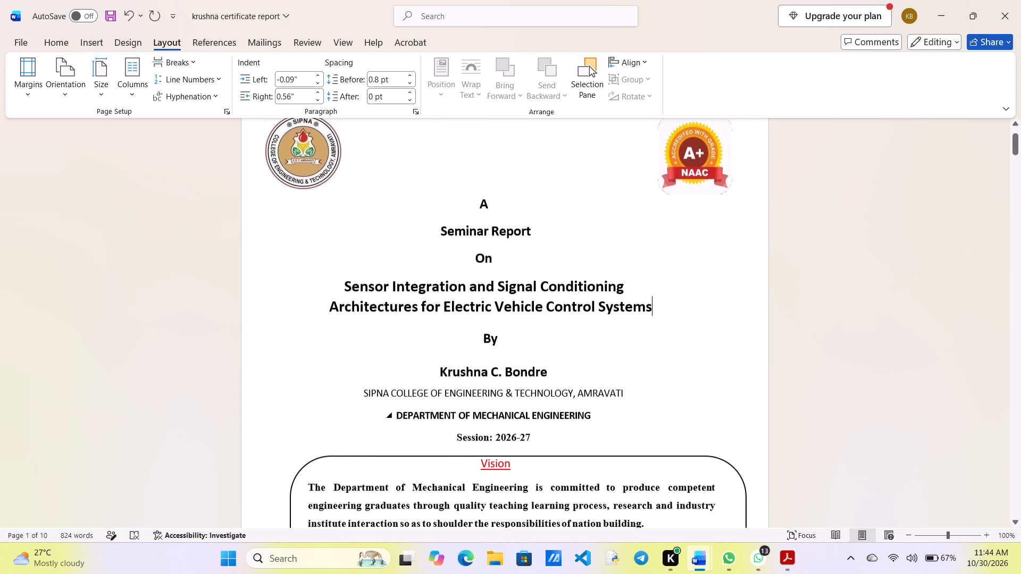
pyautogui.scroll(2, 680, 404)
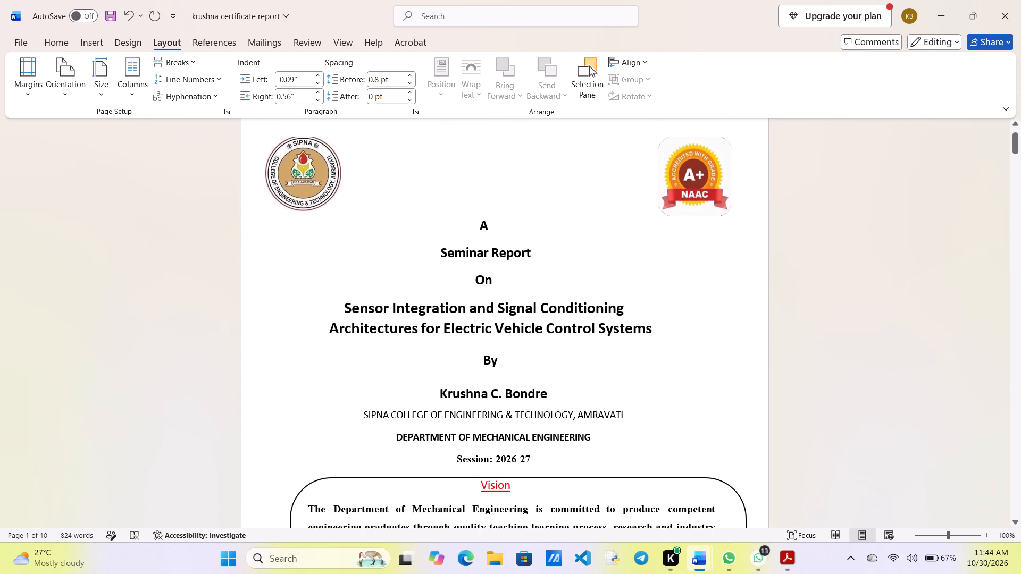
pyautogui.moveTo(342, 302); pyautogui.dragTo(654, 368)
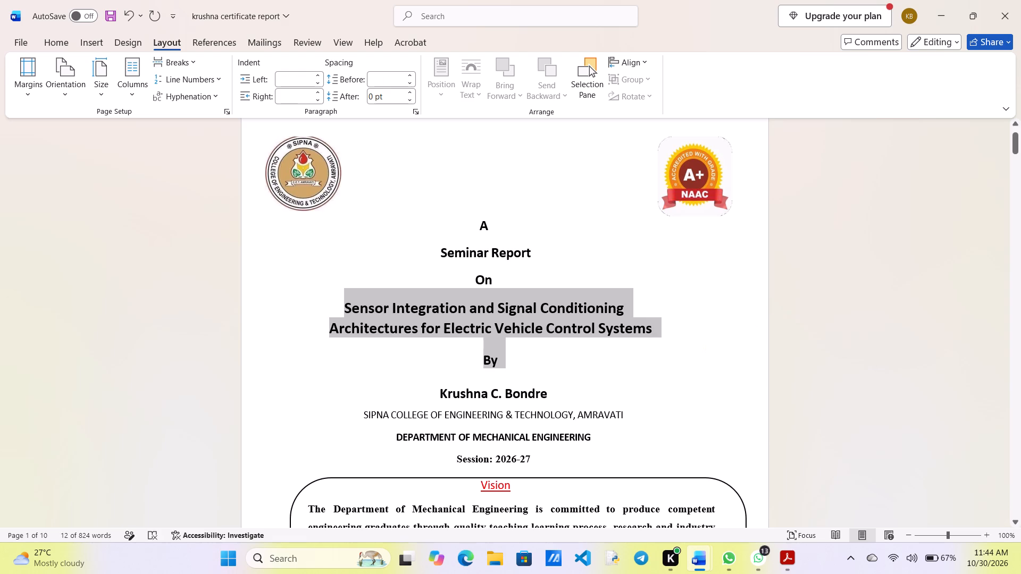
pyautogui.click(318, 85)
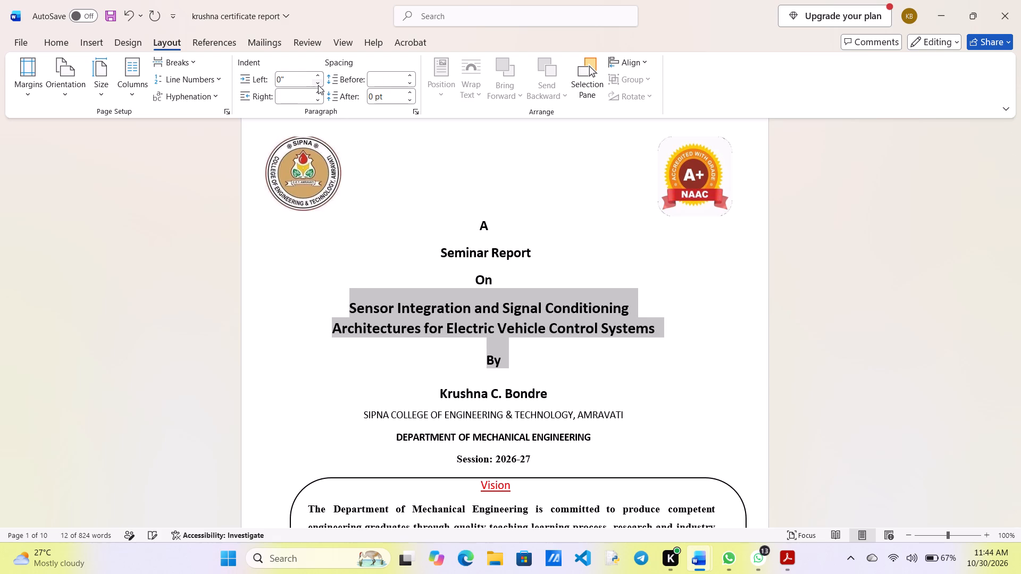
pyautogui.click(892, 345)
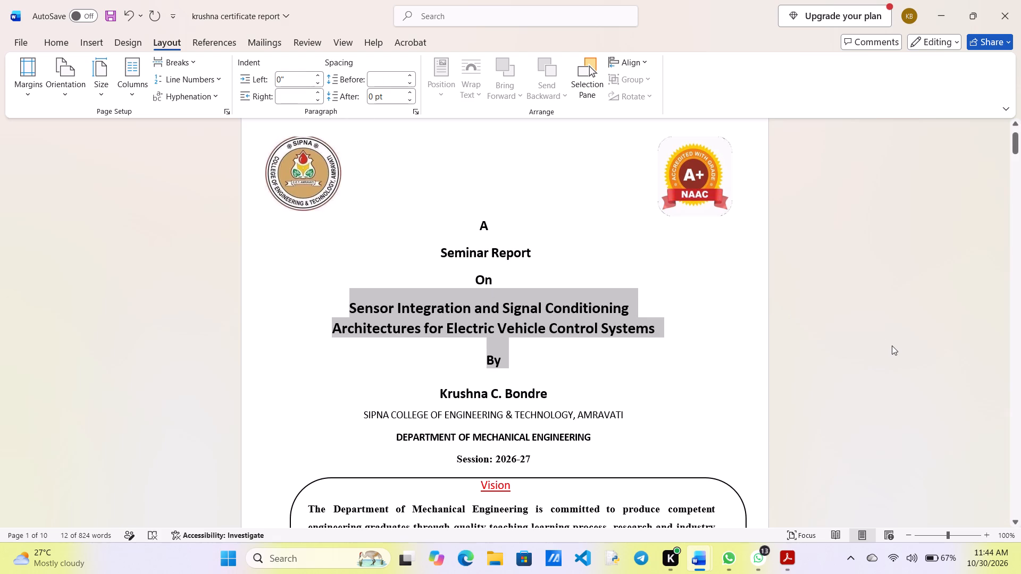
# Set the left indent of the "By" line alone to -0.1".
pyautogui.moveTo(508, 367); pyautogui.dragTo(437, 368)
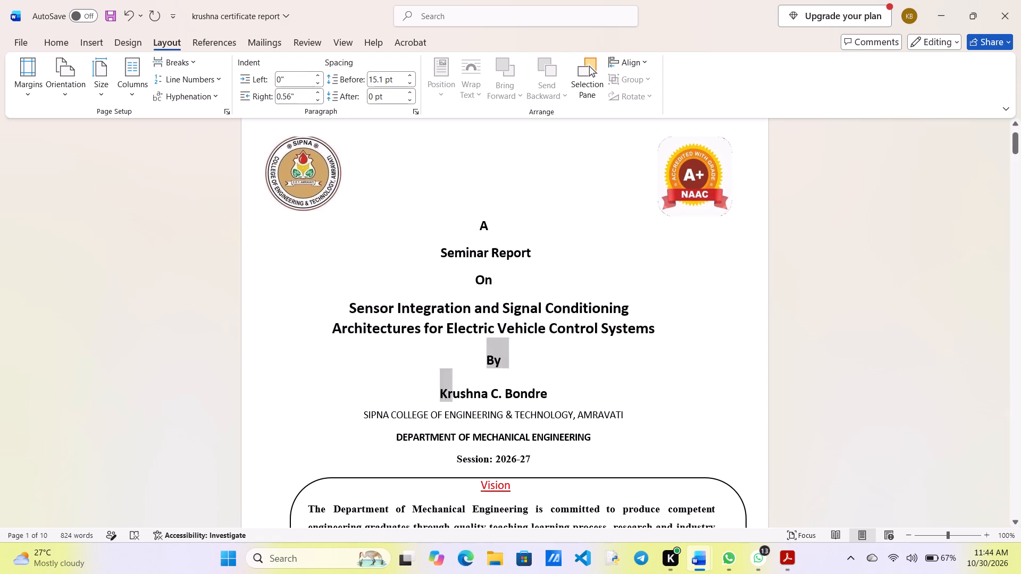
pyautogui.moveTo(437, 368); pyautogui.dragTo(436, 368)
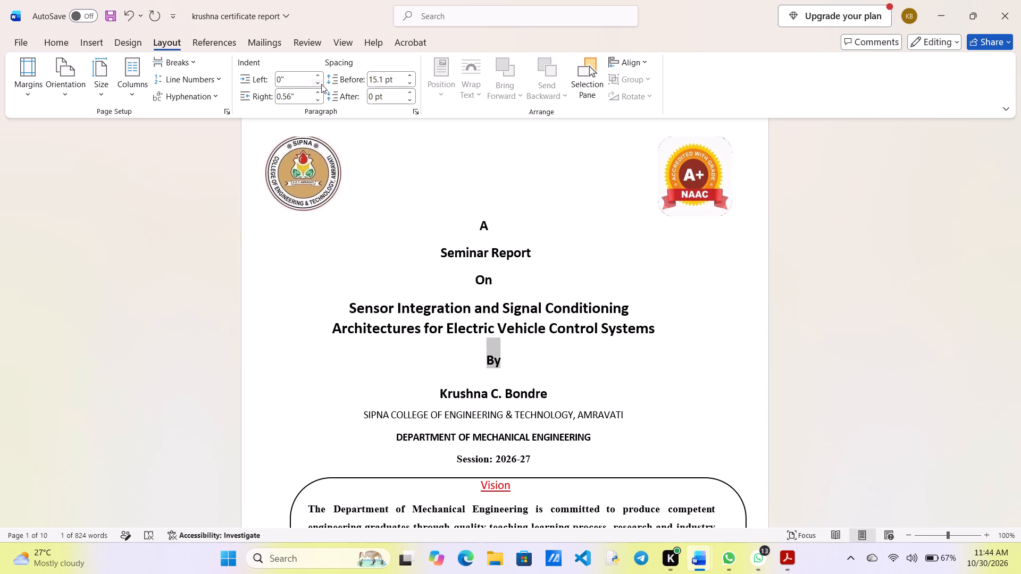
pyautogui.click(321, 83)
# Delete the extra spaces before the text of items 2 and 4 in the Mission list, keeping their numbering.
pyautogui.scroll(-1, 557, 431)
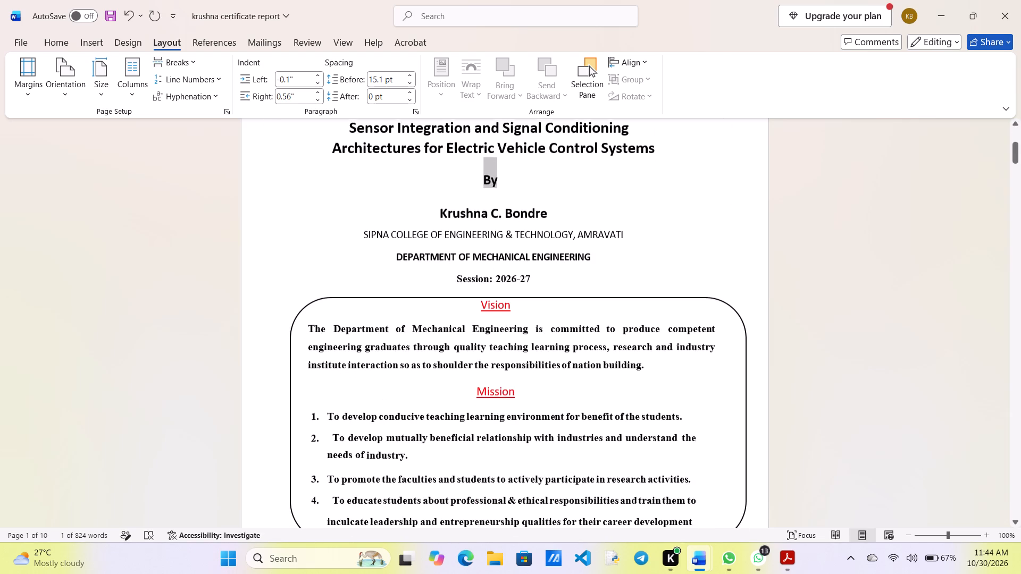
pyautogui.scroll(-1, 557, 431)
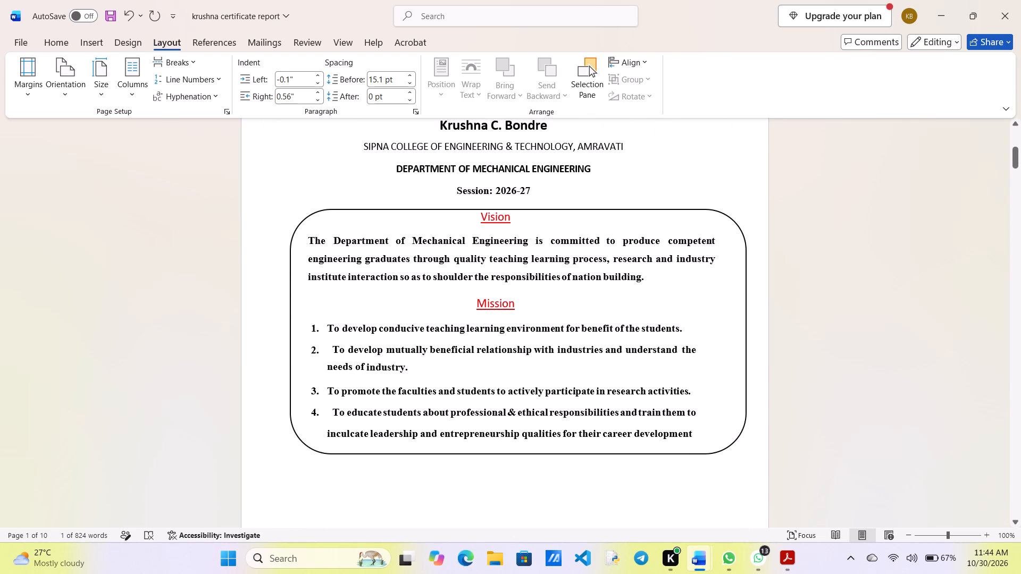
pyautogui.click(333, 348)
pyautogui.press('BackSpace')
pyautogui.press('BackSpace')
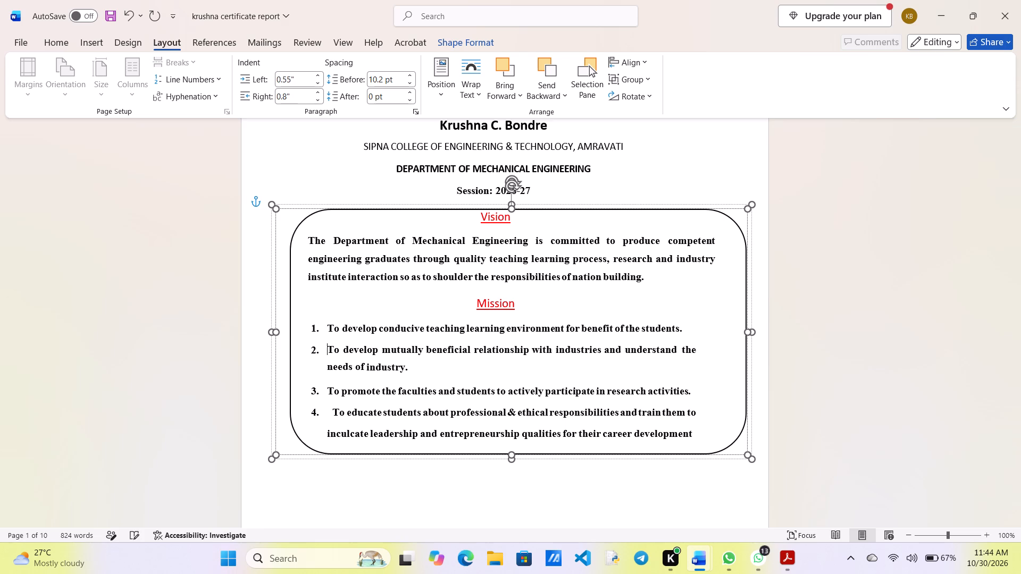
pyautogui.press('BackSpace')
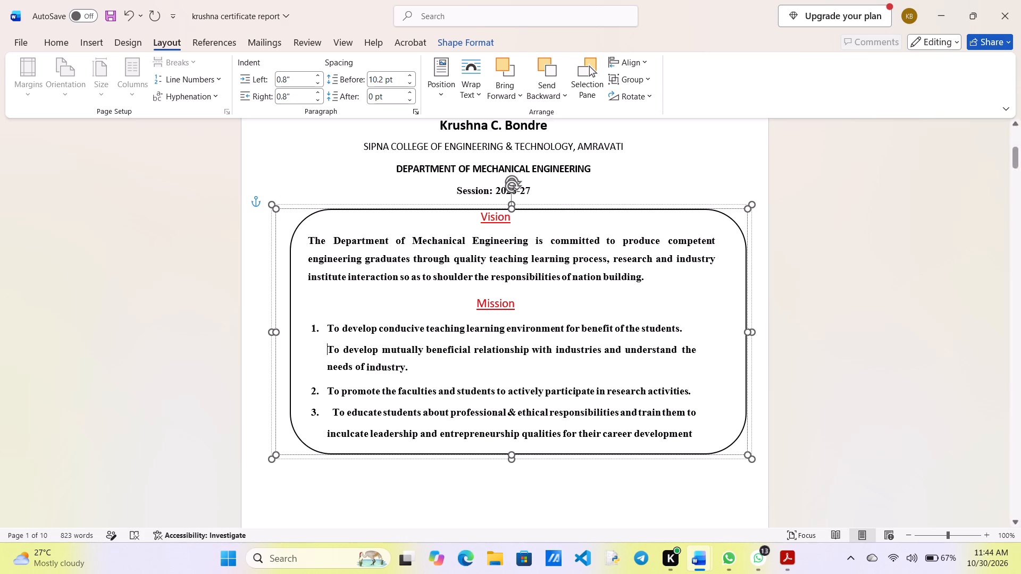
pyautogui.click(129, 10)
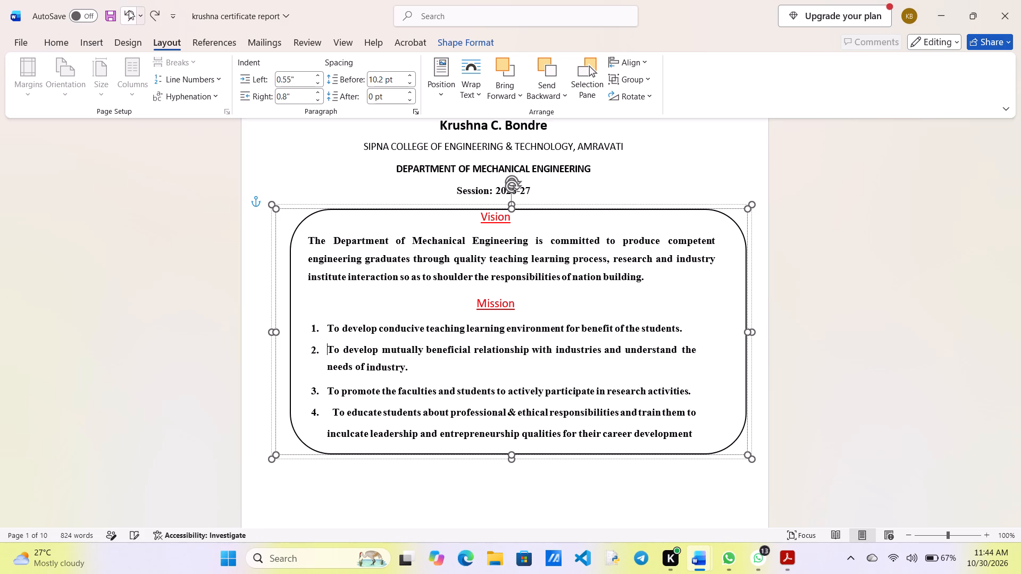
pyautogui.click(331, 409)
pyautogui.press('BackSpace')
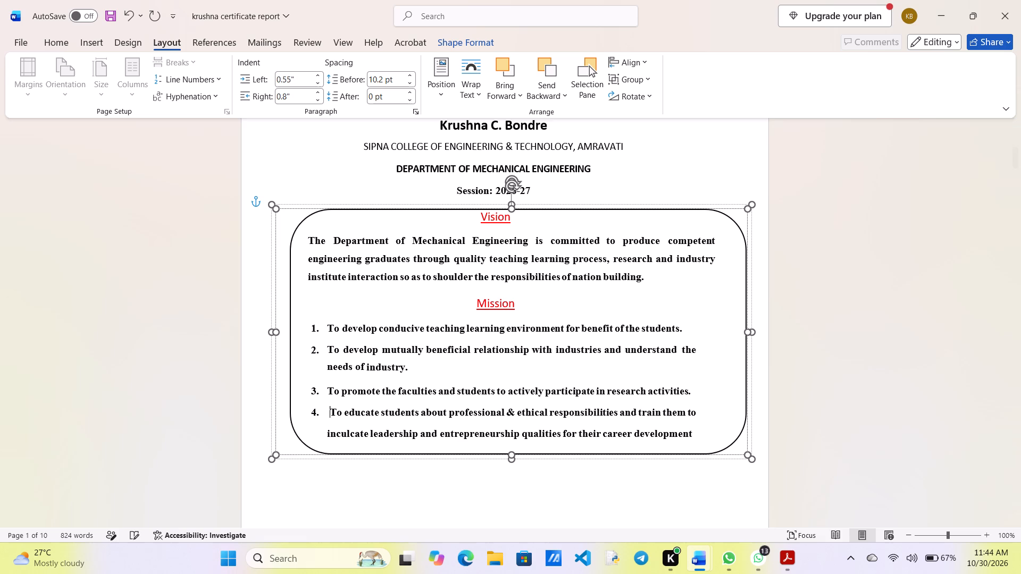
pyautogui.press('BackSpace')
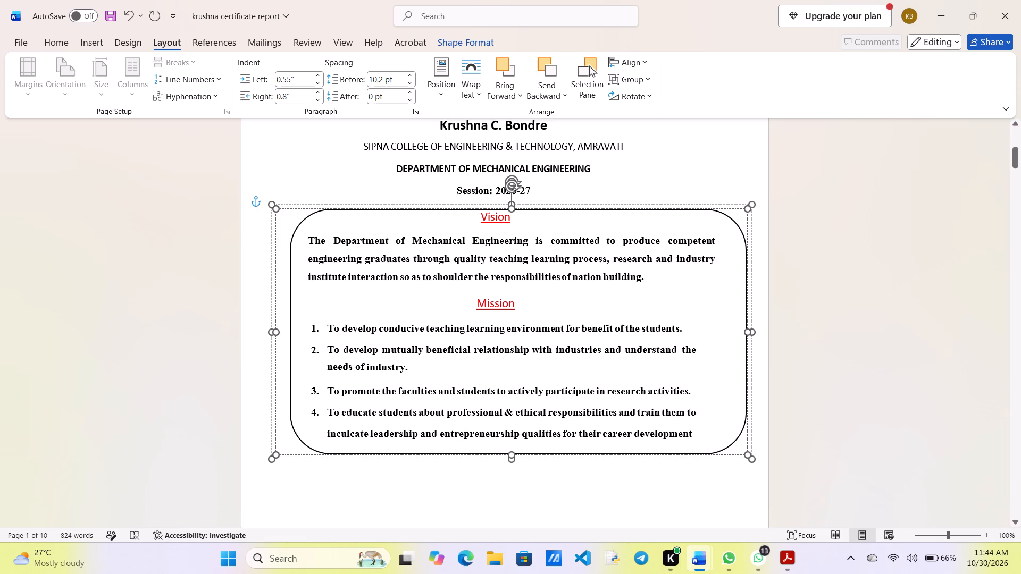
# Set the left indent of all four Mission list items to 0.8" and their right indent to 0.4".
pyautogui.moveTo(324, 326); pyautogui.dragTo(676, 411)
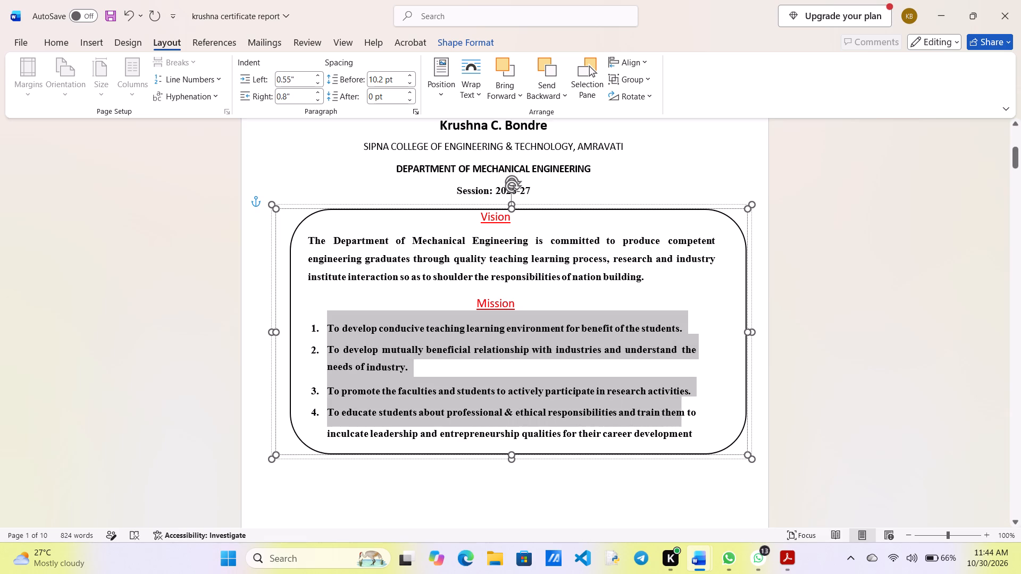
pyautogui.moveTo(676, 411); pyautogui.dragTo(687, 431)
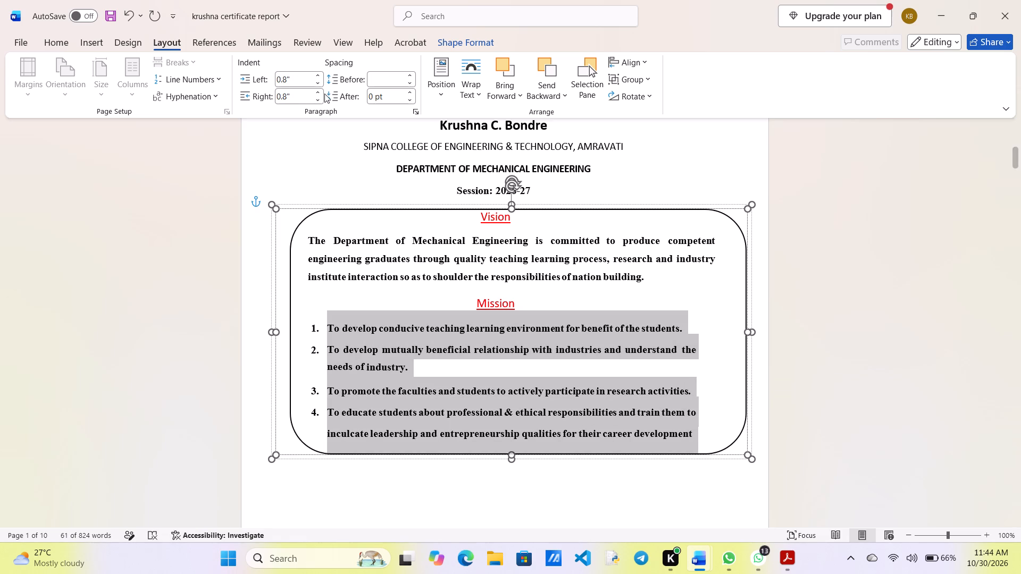
pyautogui.click(319, 84)
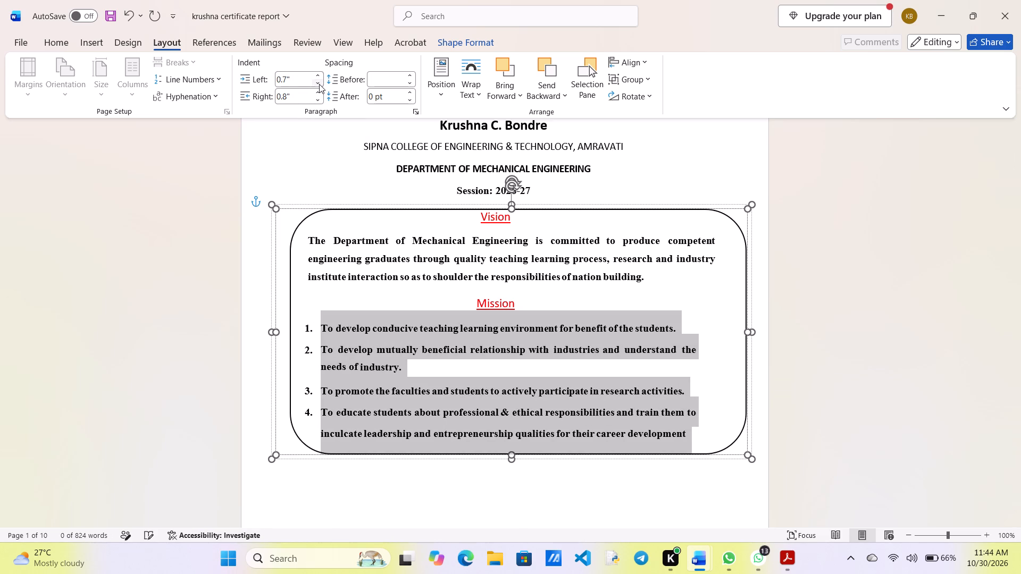
pyautogui.click(320, 77)
pyautogui.click(320, 77)
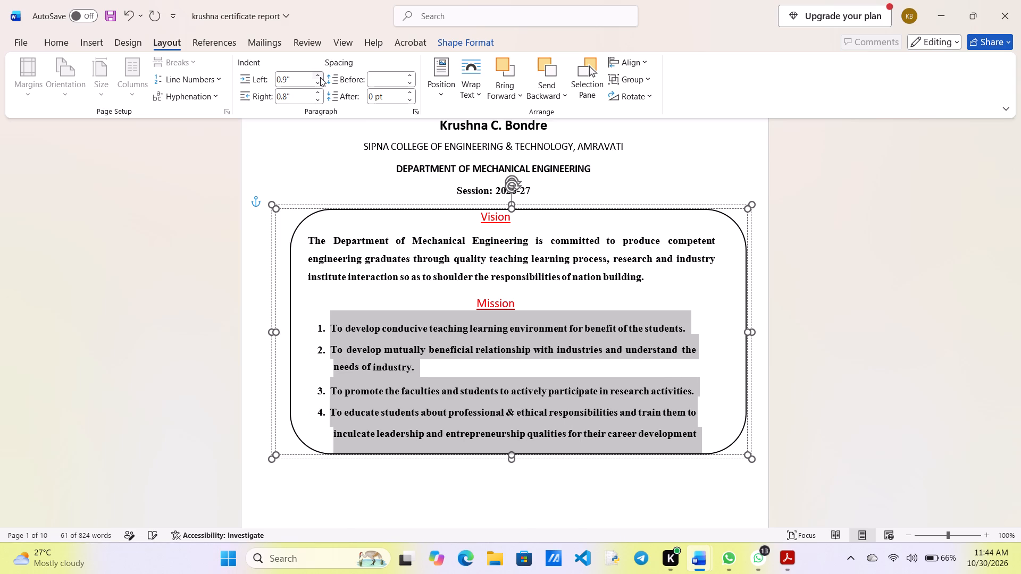
pyautogui.click(320, 77)
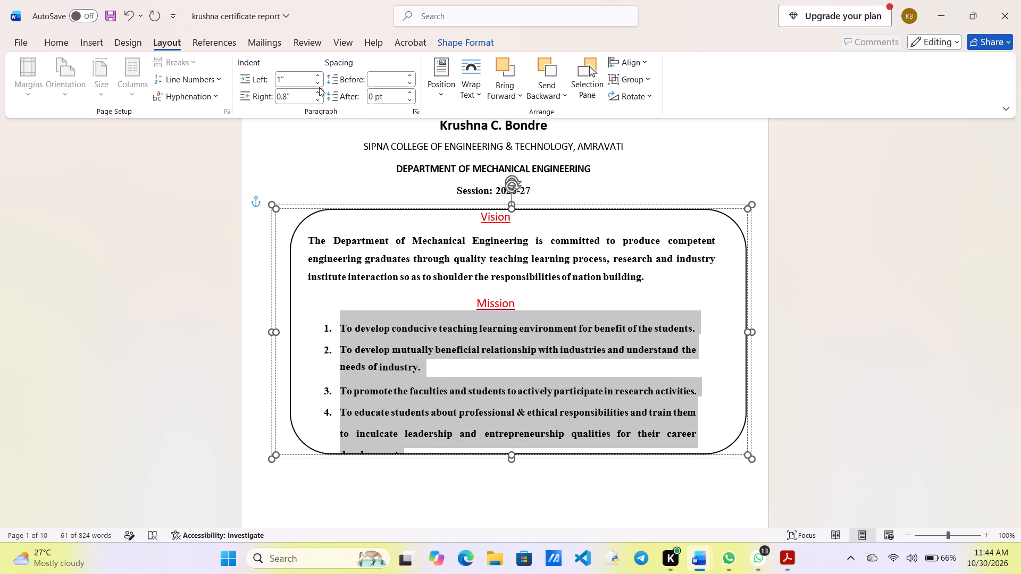
pyautogui.click(320, 84)
pyautogui.click(320, 84)
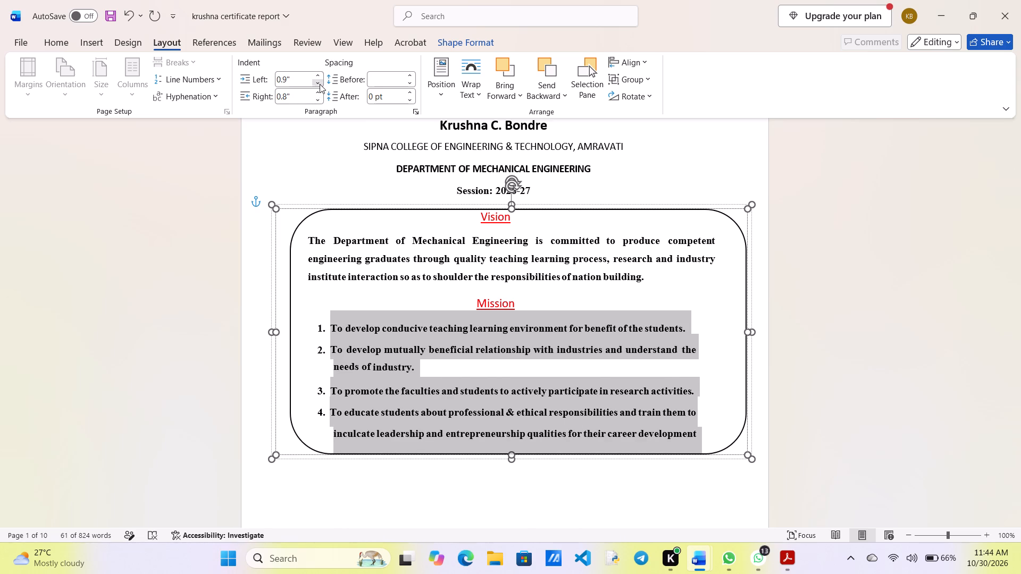
pyautogui.click(320, 100)
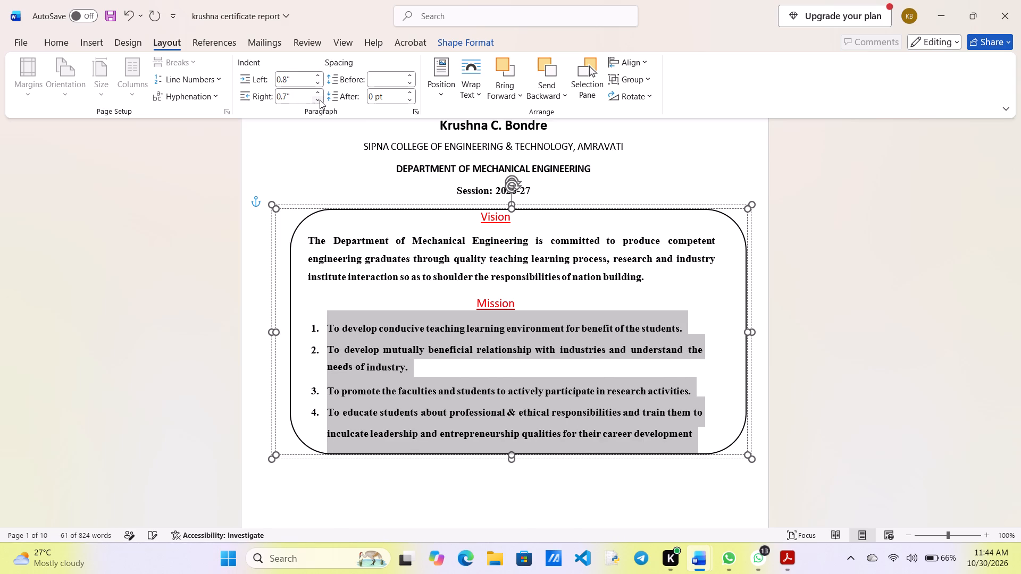
pyautogui.click(320, 100)
pyautogui.click(320, 100)
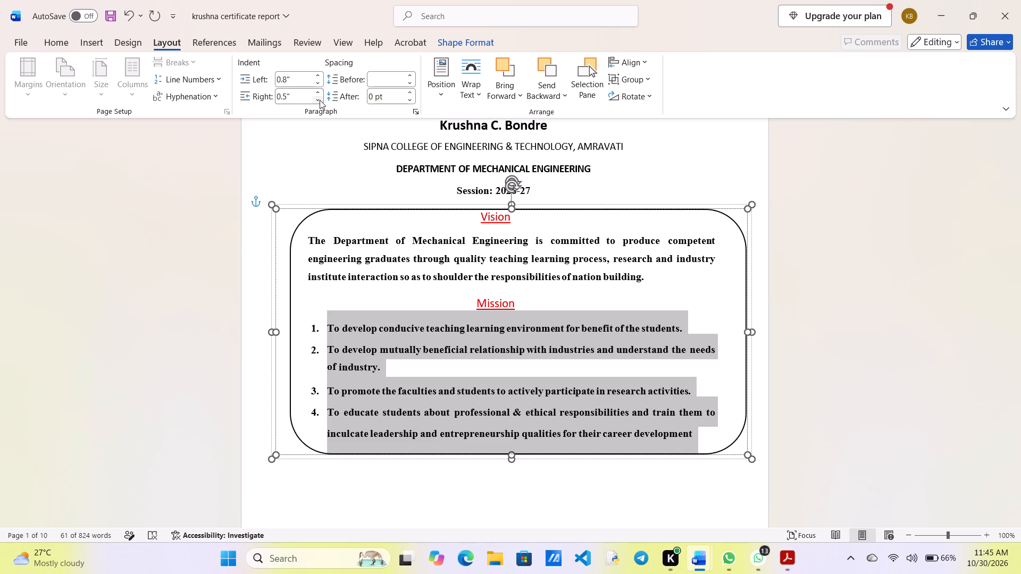
pyautogui.click(320, 100)
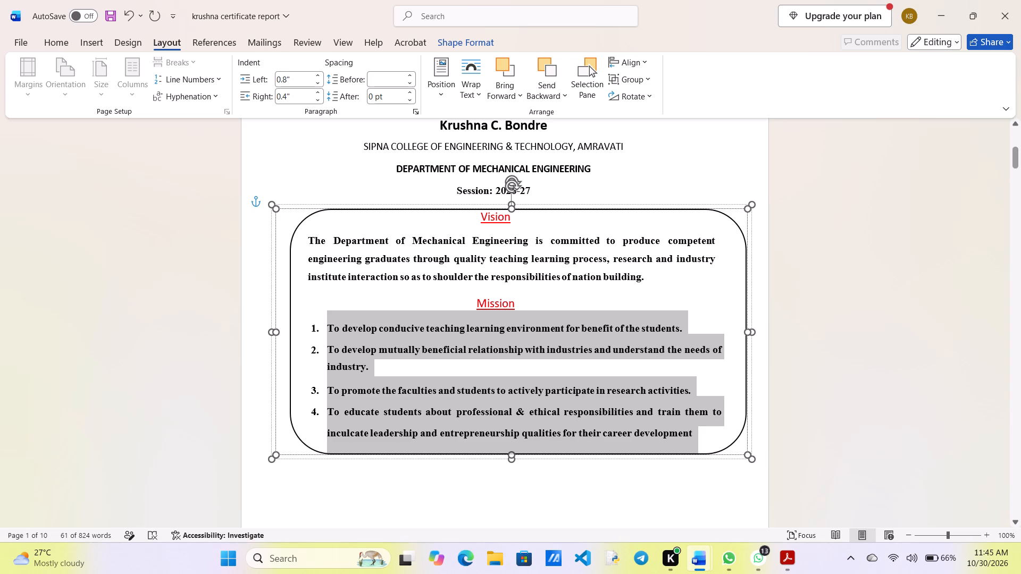
pyautogui.scroll(-1, 714, 257)
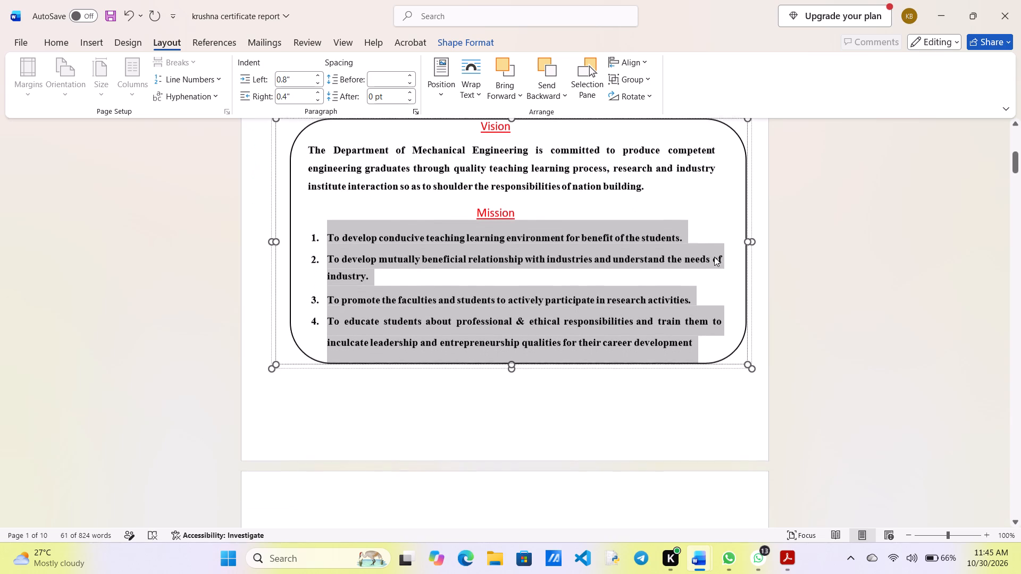
# Set the right indent of all four Mission list items on the cover page to 0.5".
pyautogui.scroll(-1, 714, 257)
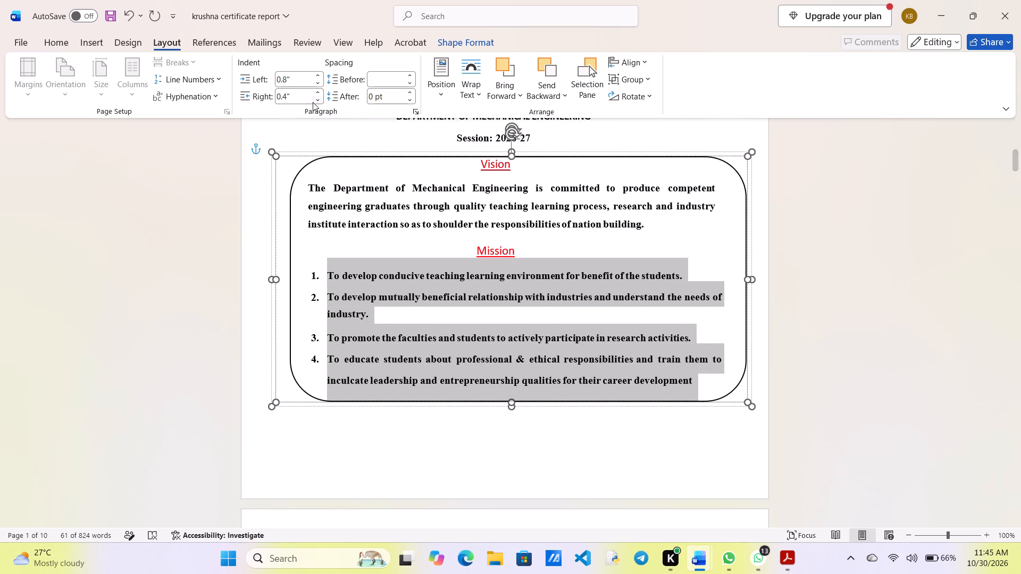
pyautogui.click(318, 91)
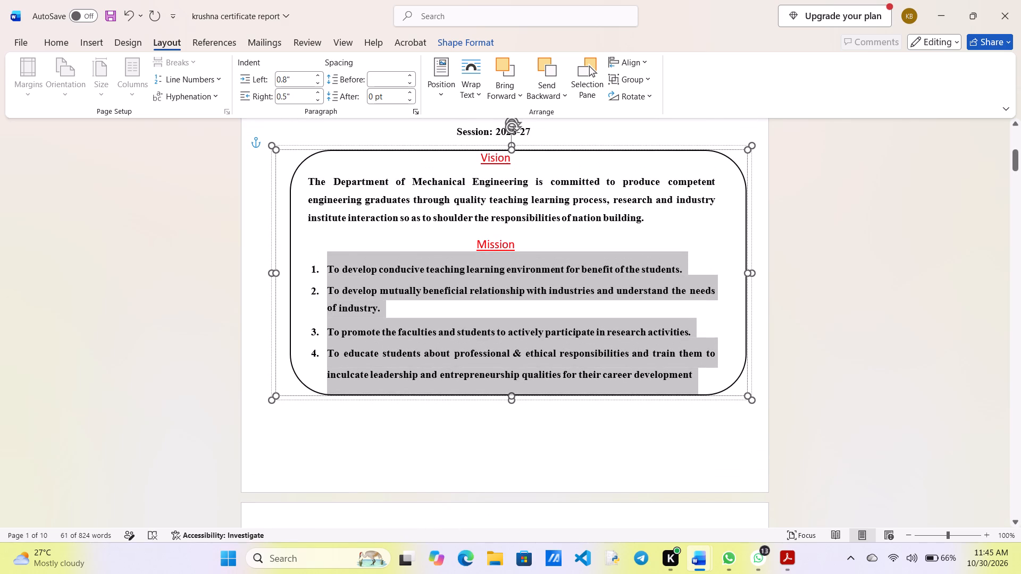
pyautogui.doubleClick(854, 241)
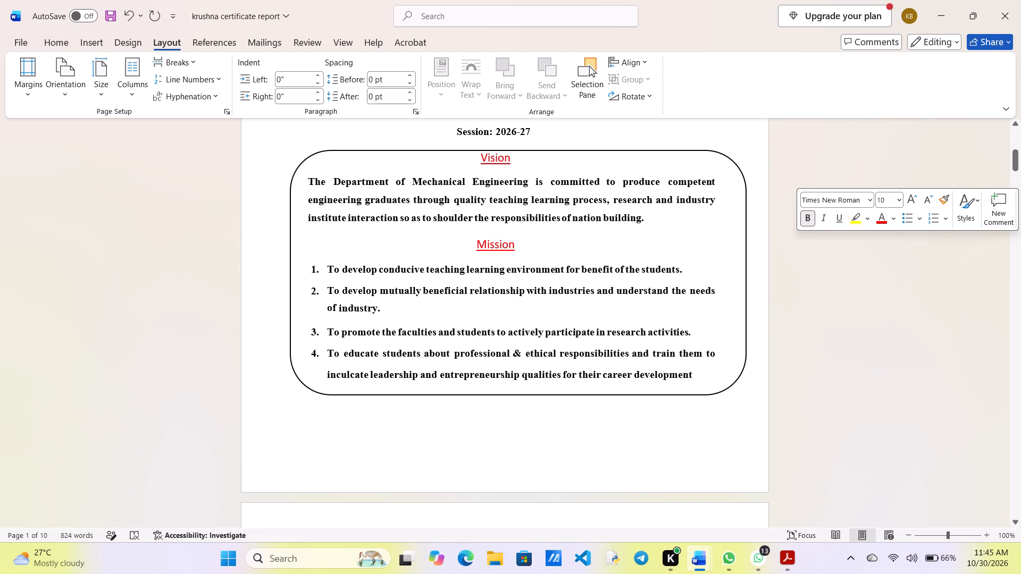
# Review the report's layout from the cover page through the certificate, acknowledgement, lists of figures and tables, contents and final page.
pyautogui.scroll(4, 713, 312)
pyautogui.scroll(-1, 713, 312)
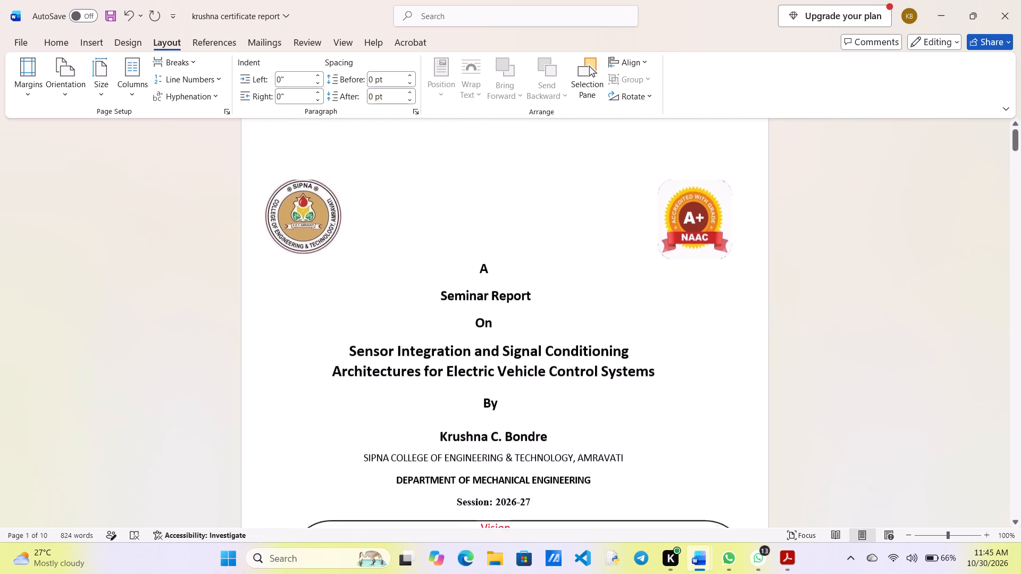
pyautogui.scroll(-2, 713, 312)
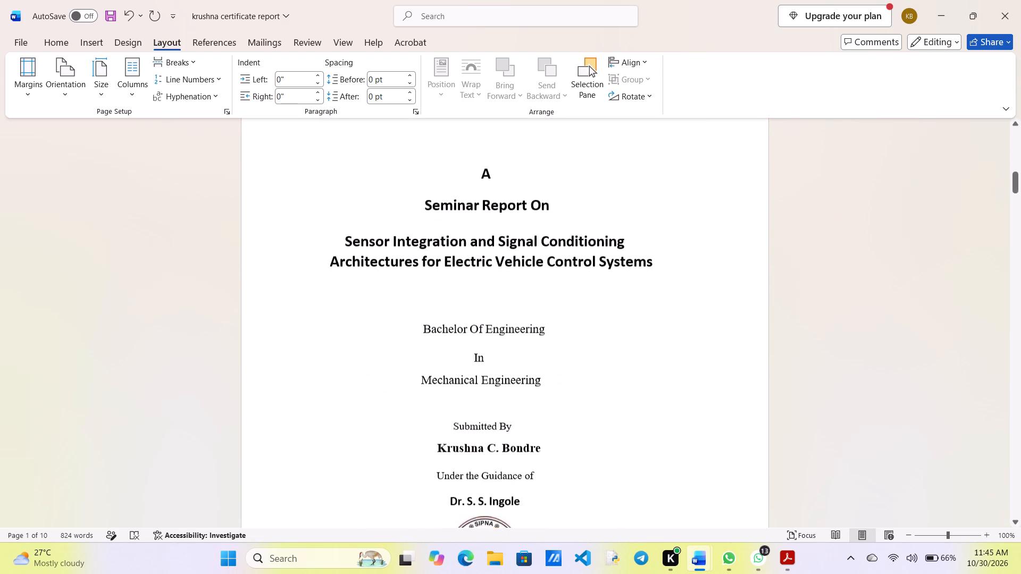
pyautogui.scroll(-5, 713, 312)
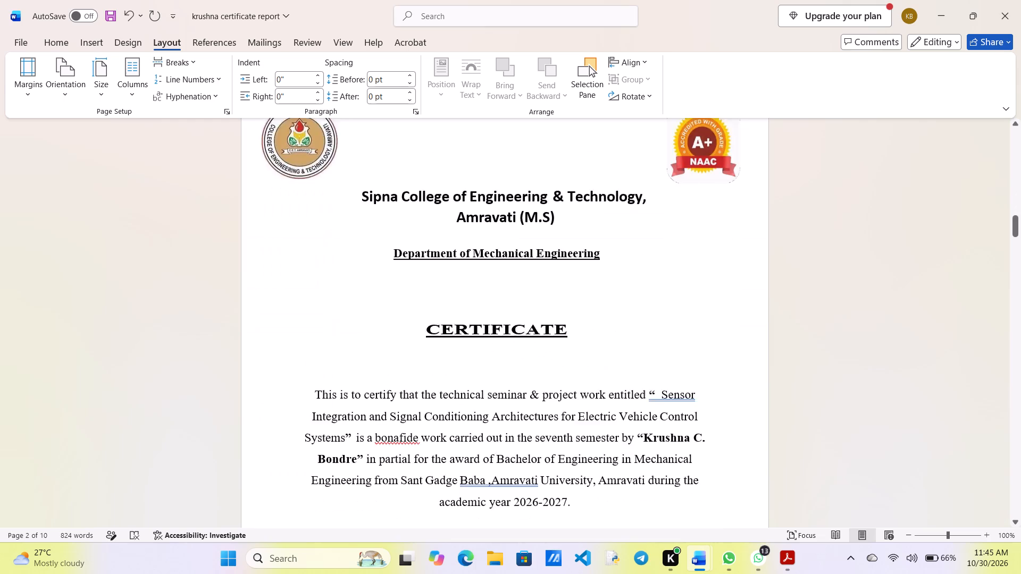
pyautogui.scroll(-6, 713, 312)
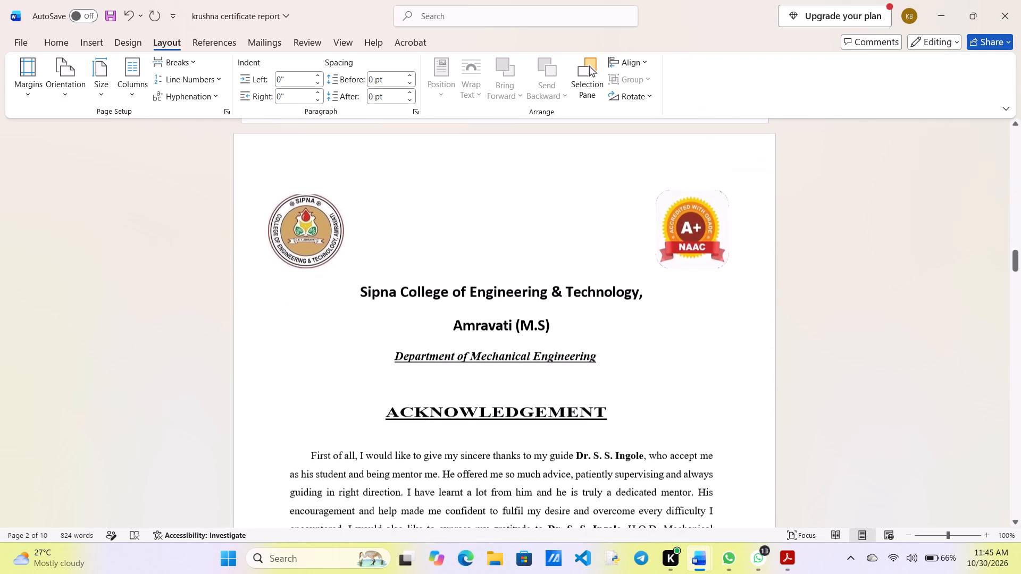
pyautogui.scroll(-3, 713, 312)
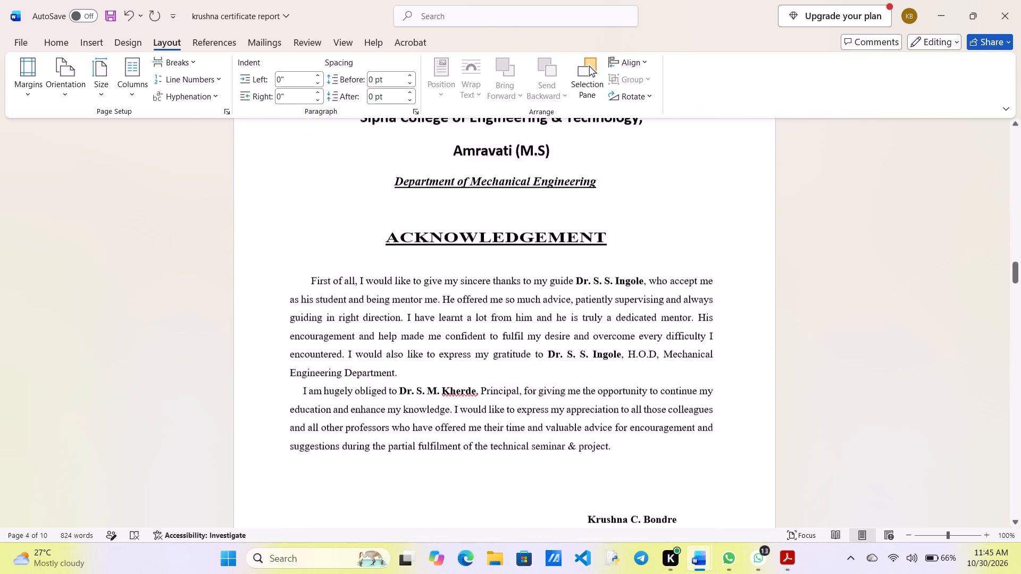
pyautogui.scroll(-6, 712, 311)
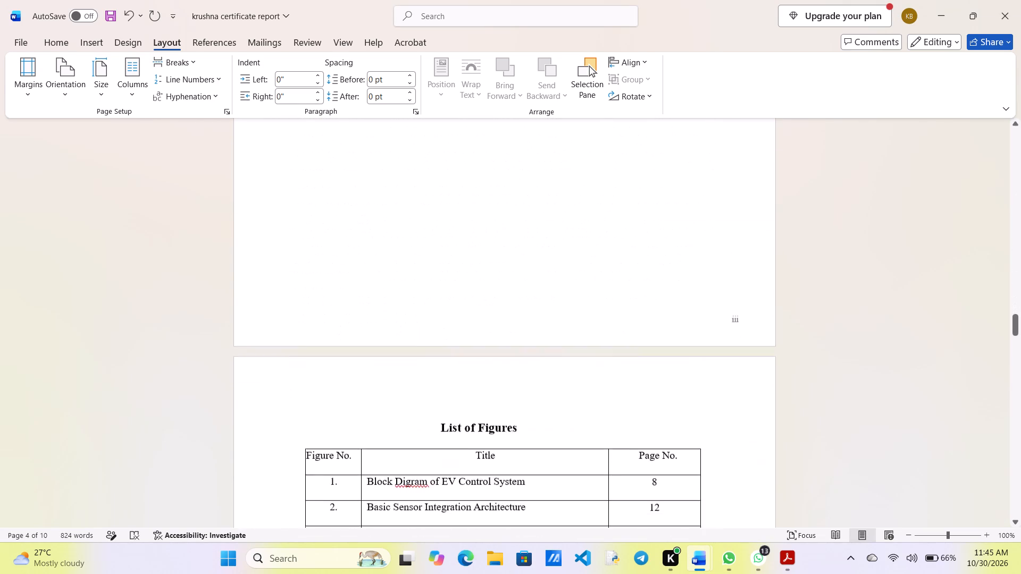
pyautogui.scroll(-5, 712, 311)
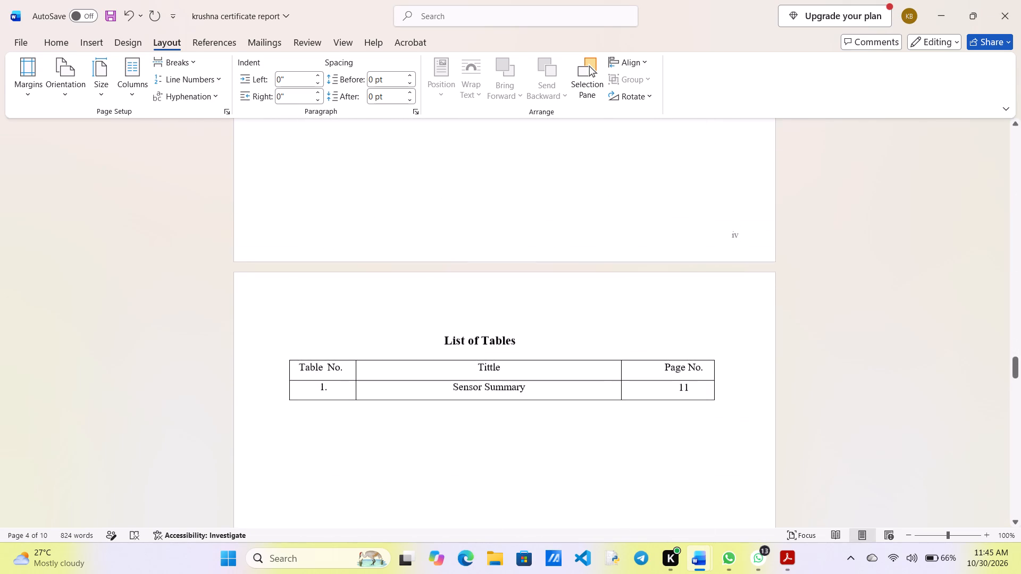
pyautogui.scroll(-6, 712, 311)
pyautogui.scroll(1, 712, 311)
pyautogui.scroll(-1, 712, 311)
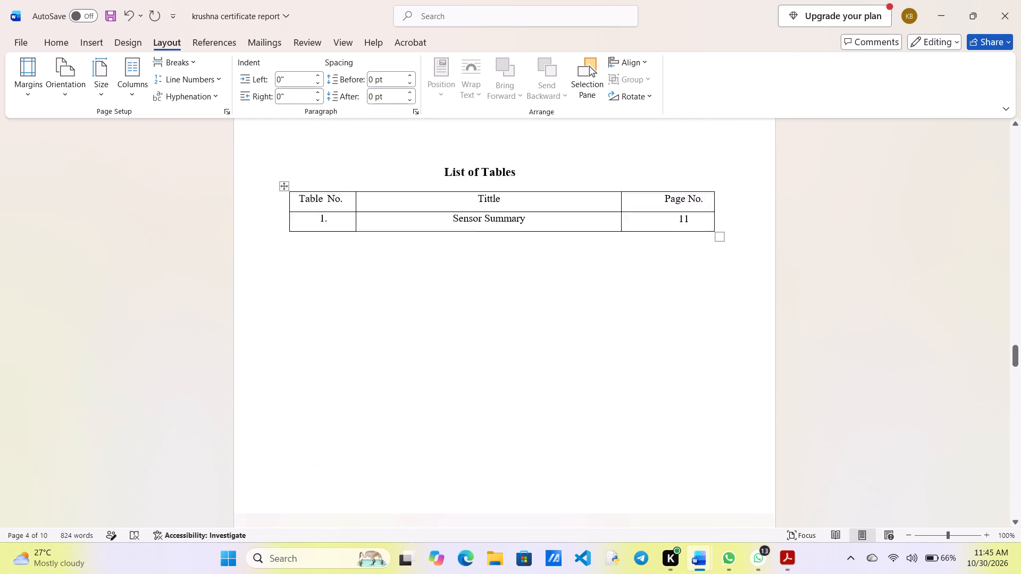
pyautogui.scroll(-1, 712, 311)
pyautogui.scroll(1, 712, 311)
pyautogui.scroll(-1, 712, 311)
pyautogui.scroll(4, 712, 311)
pyautogui.scroll(-1, 712, 311)
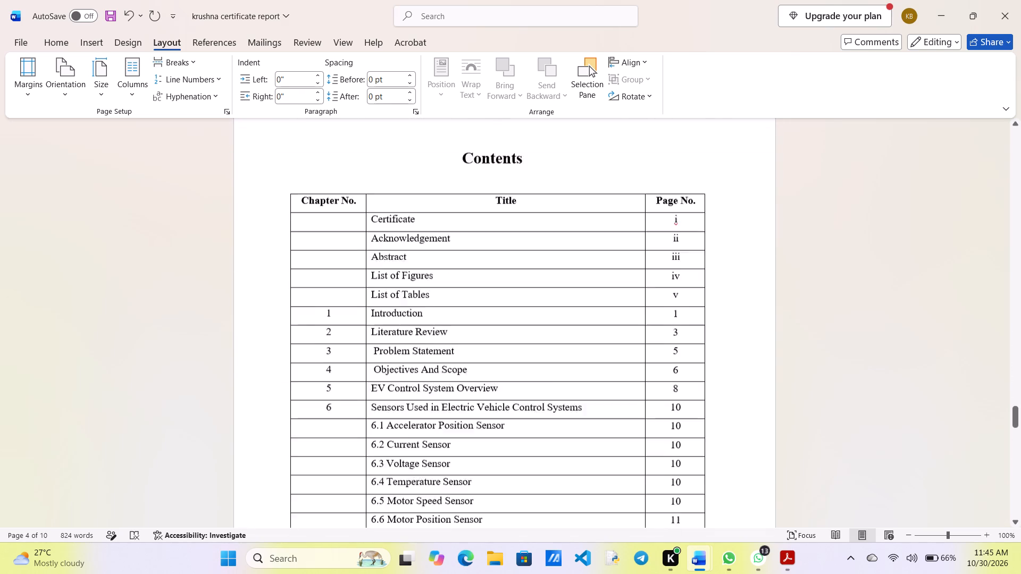
pyautogui.scroll(-2, 712, 311)
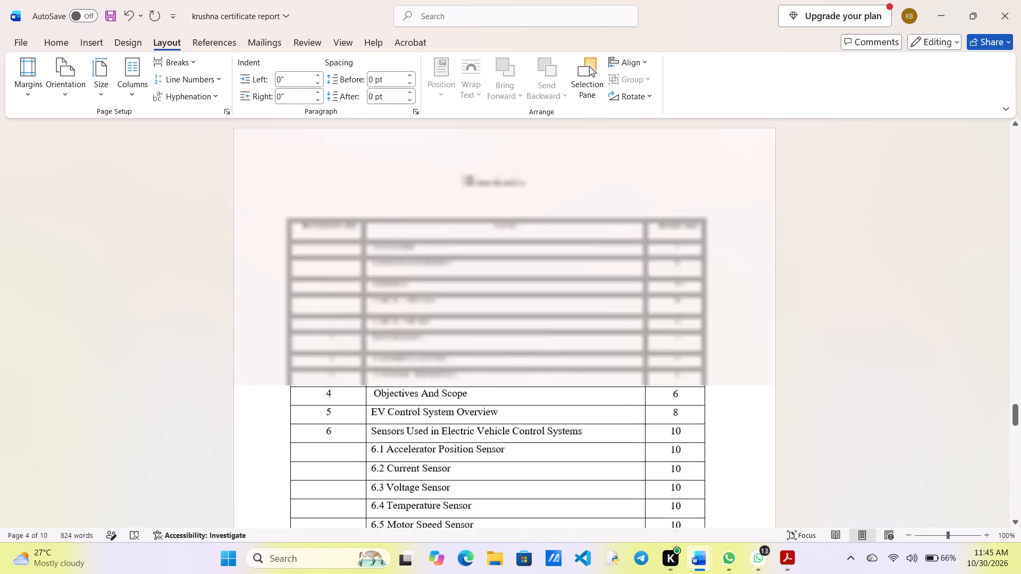
pyautogui.scroll(-2, 712, 311)
pyautogui.scroll(3, 712, 309)
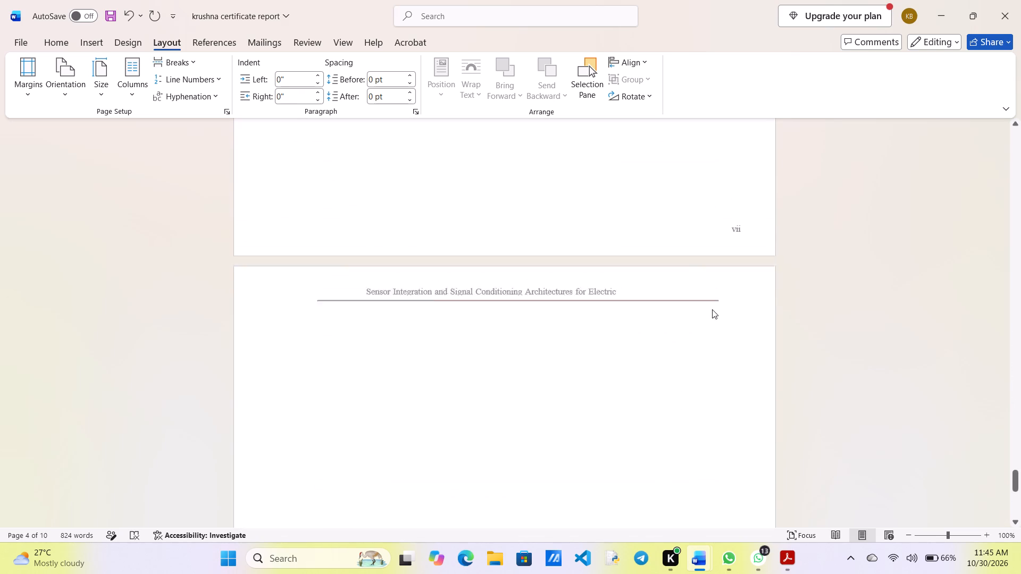
pyautogui.scroll(4, 712, 309)
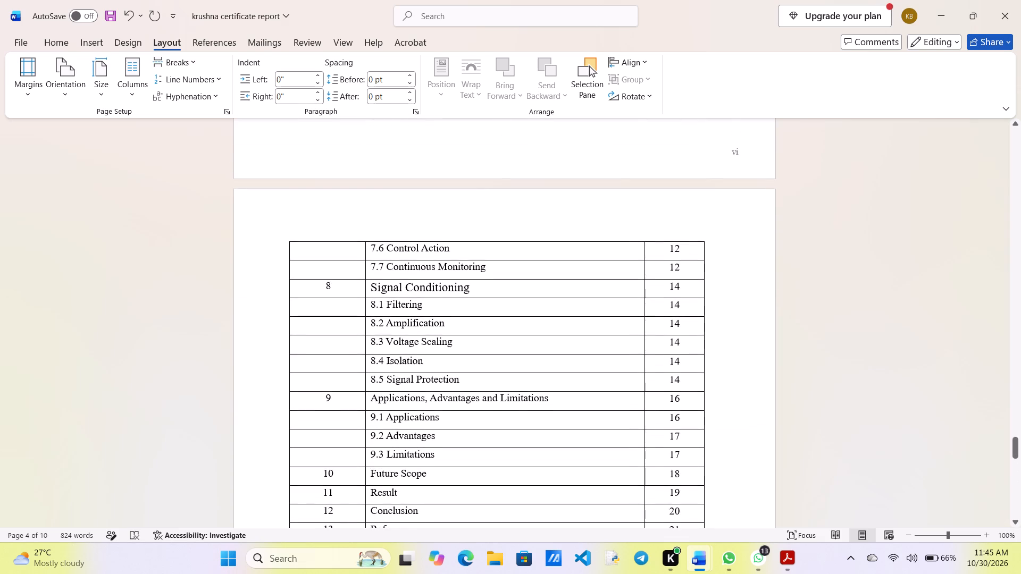
pyautogui.scroll(1, 712, 309)
pyautogui.scroll(-1, 712, 309)
pyautogui.scroll(1, 712, 309)
pyautogui.scroll(-1, 712, 309)
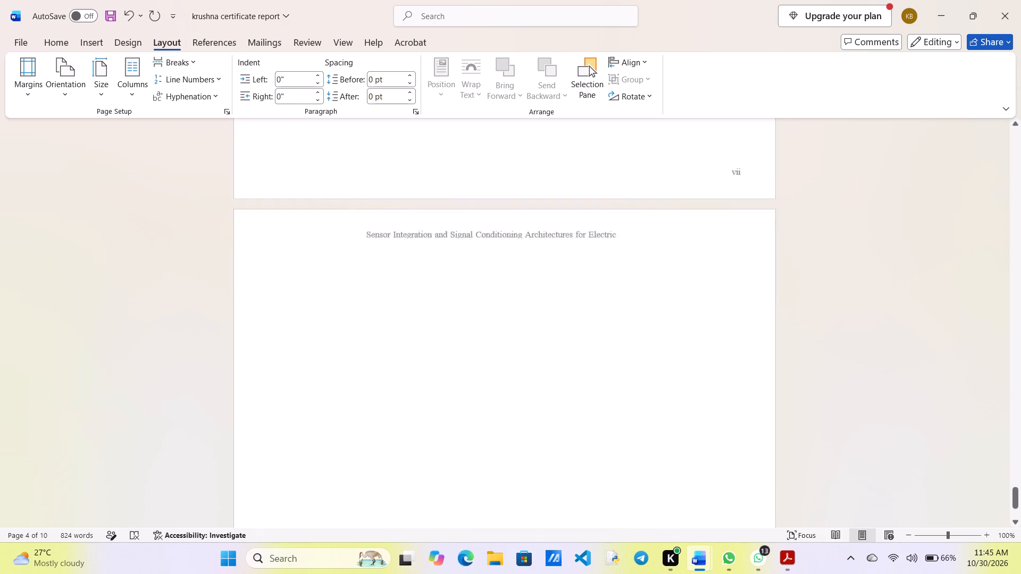
pyautogui.scroll(-1, 712, 309)
# Save a copy of the report to the Desktop as a PDF named "KB certificate Final" and check its opening pages.
pyautogui.click(22, 39)
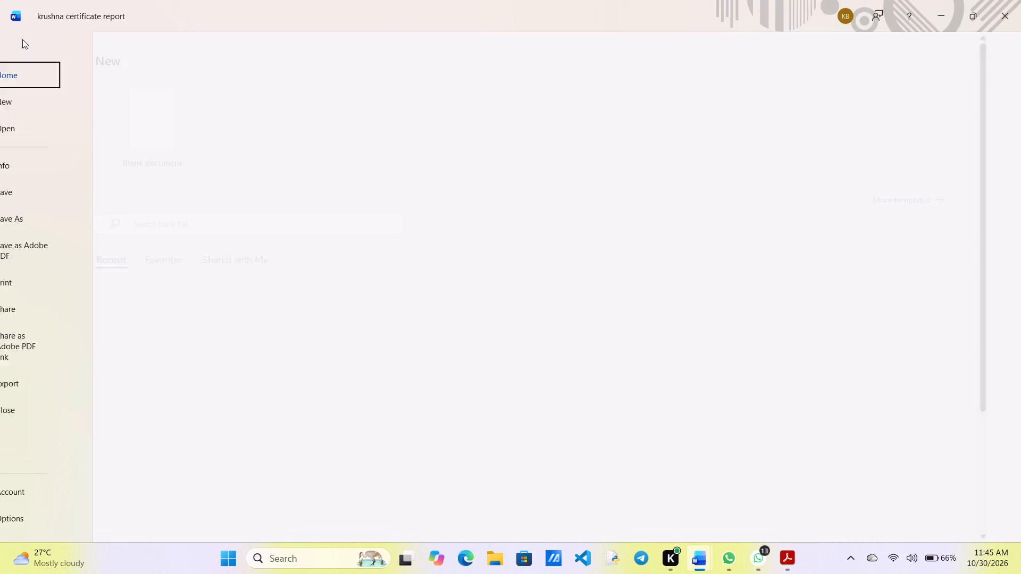
pyautogui.click(55, 227)
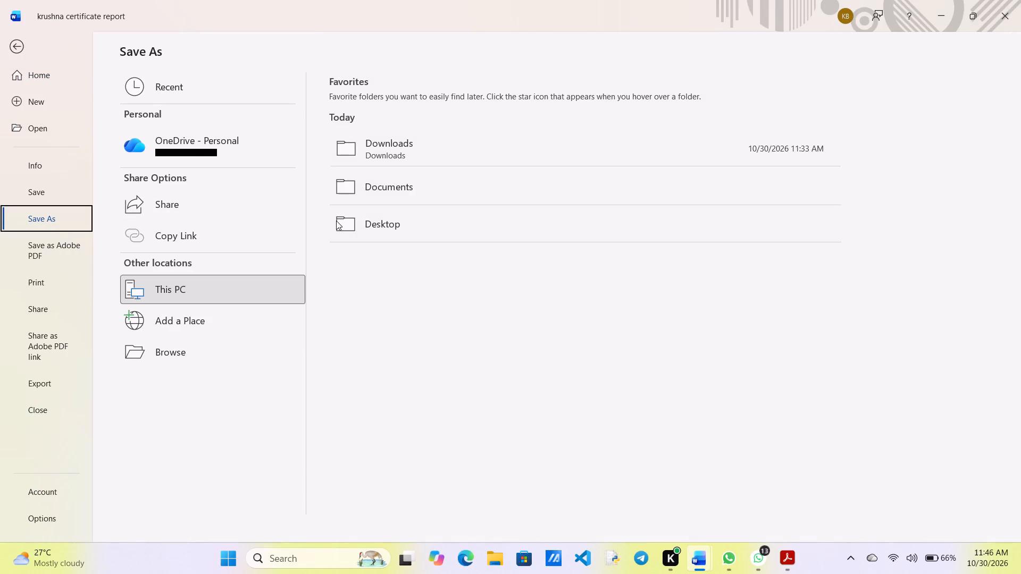
pyautogui.click(383, 218)
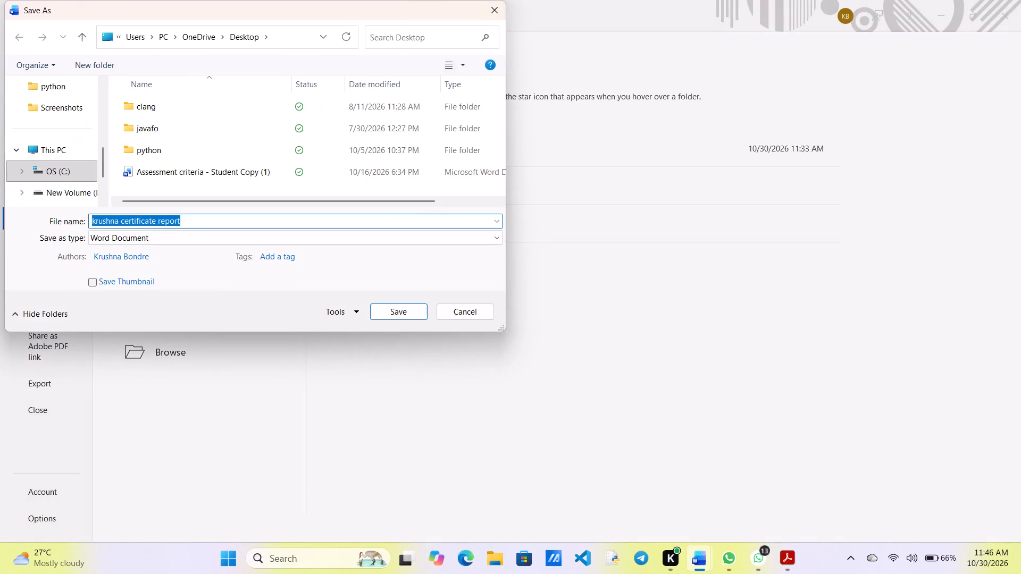
pyautogui.press('BackSpace')
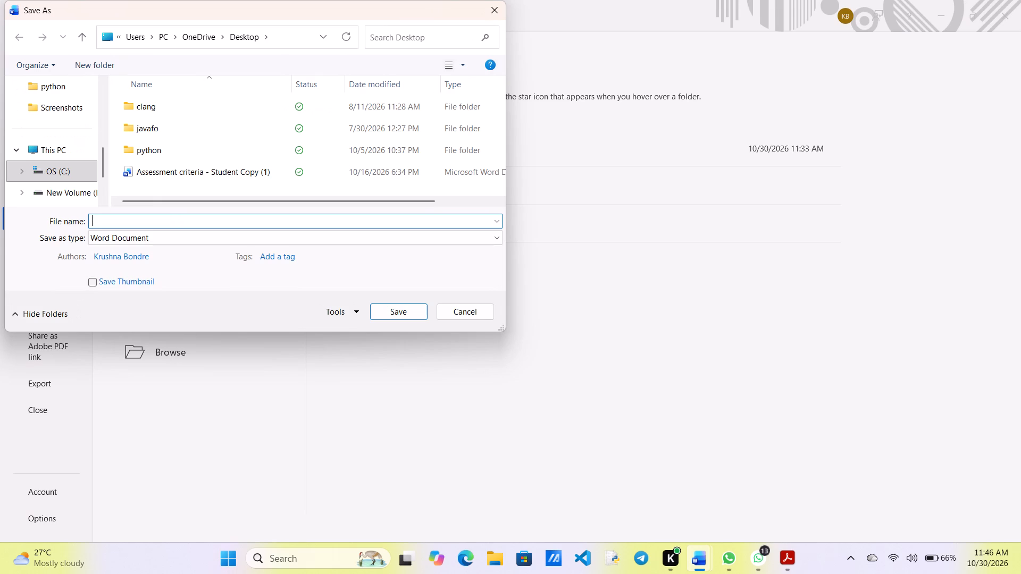
pyautogui.hotkey('shift', 'k')
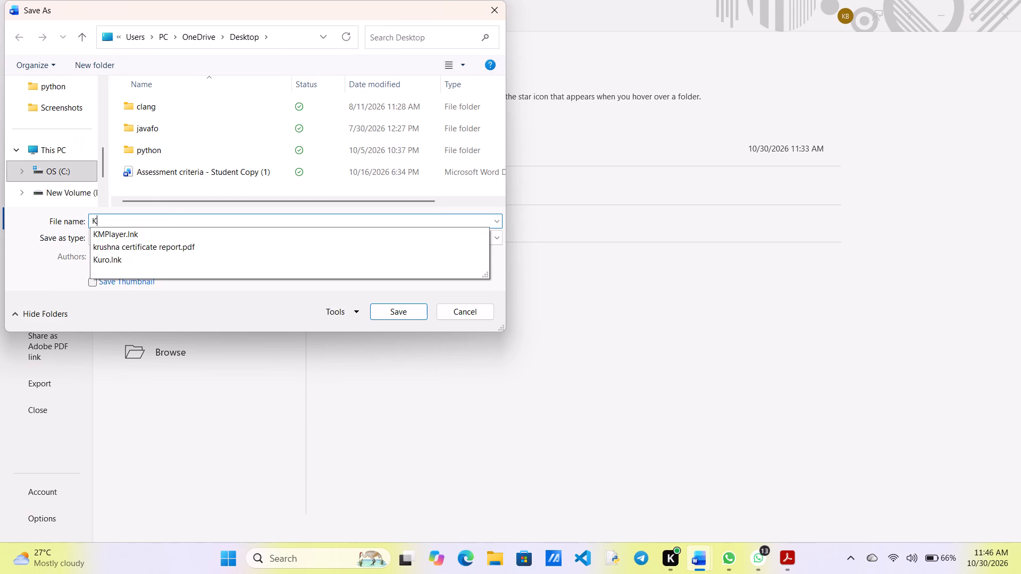
pyautogui.write('B cirti')
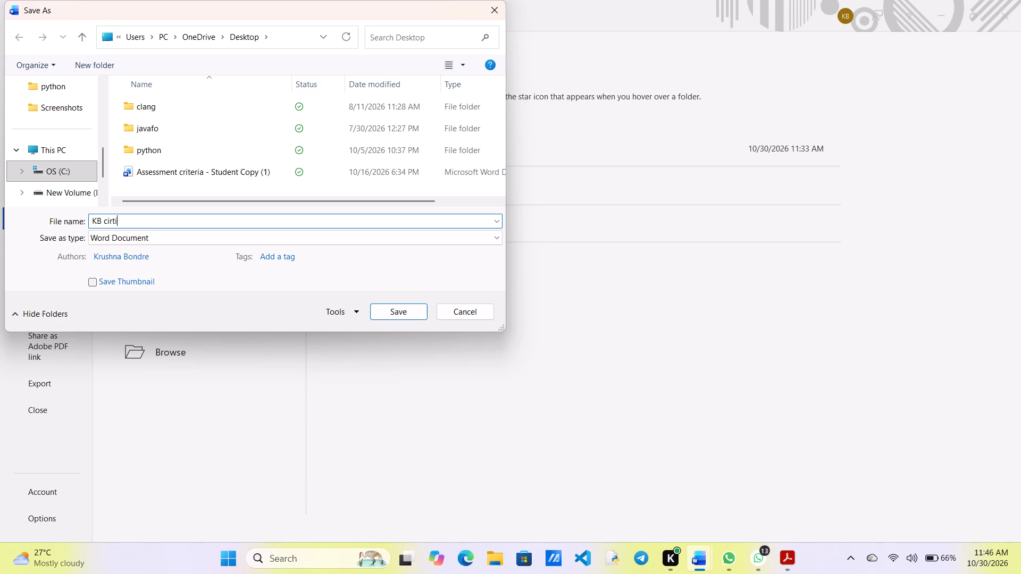
pyautogui.press('BackSpace')
pyautogui.press('BackSpace')
pyautogui.press('BackSpace')
pyautogui.press('BackSpace')
pyautogui.press('e')
pyautogui.write('rtificar')
pyautogui.press('BackSpace')
pyautogui.write('te')
pyautogui.press('space')
pyautogui.write('Final')
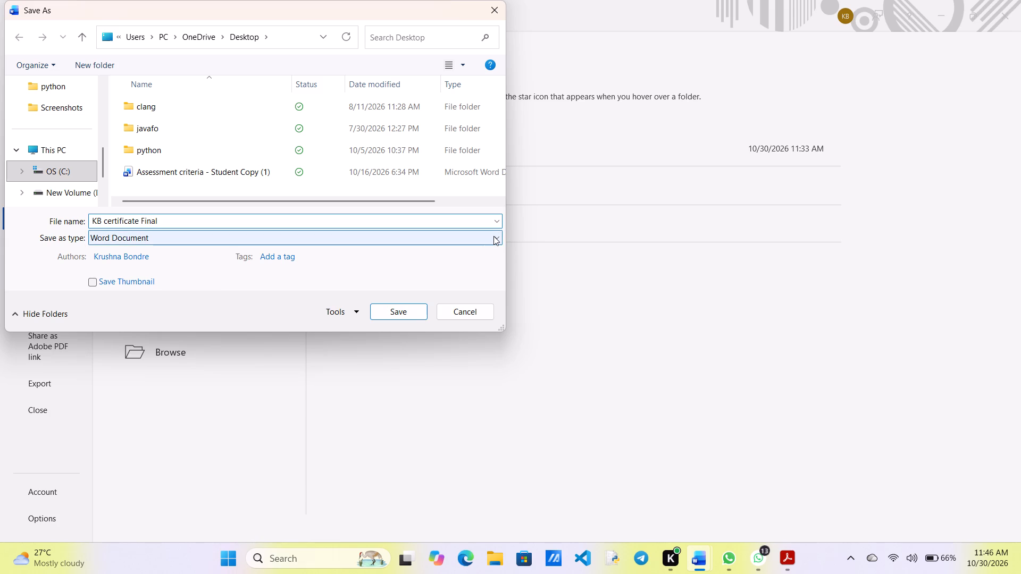
pyautogui.click(493, 236)
pyautogui.click(346, 316)
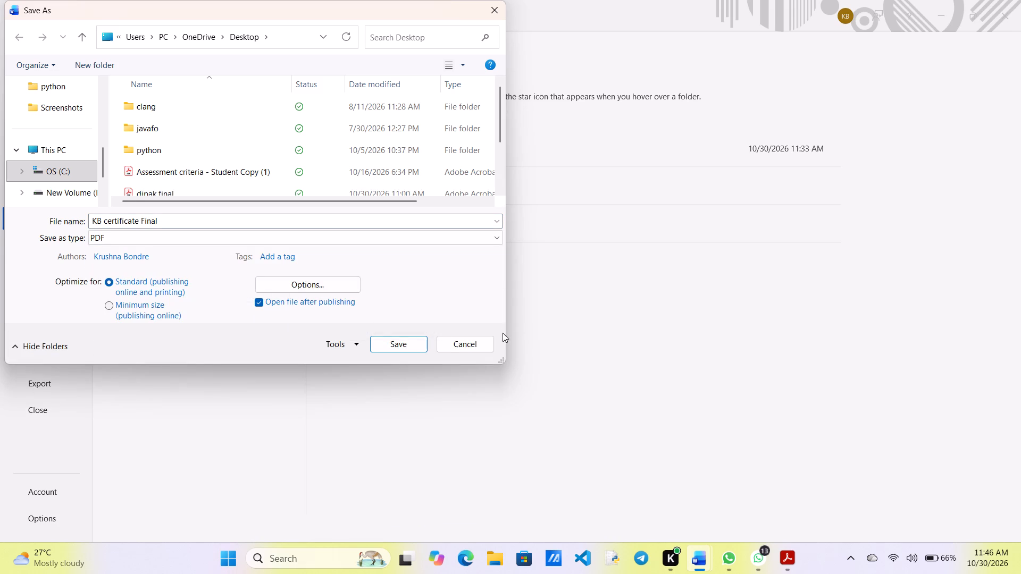
pyautogui.click(399, 347)
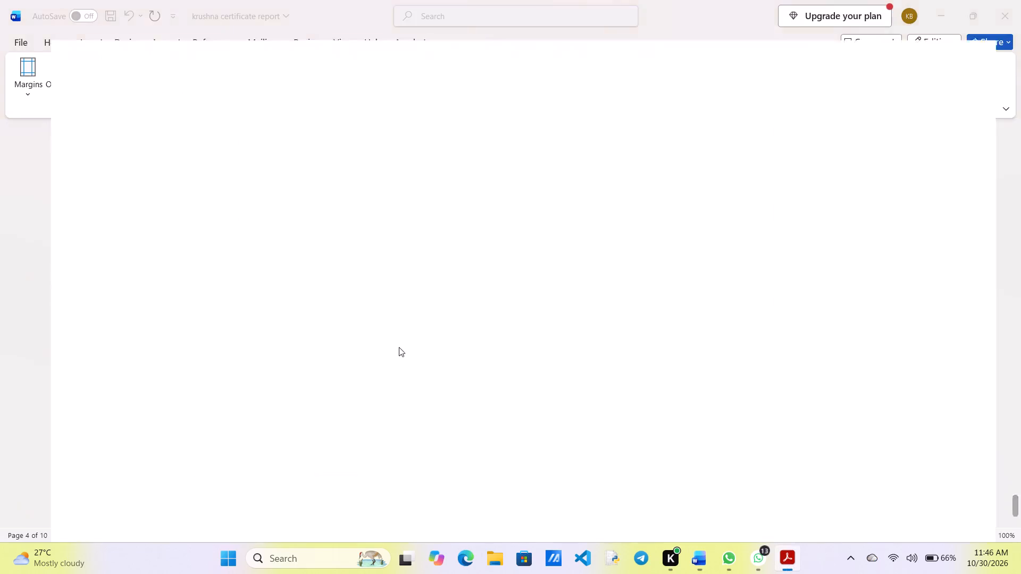
pyautogui.scroll(-3, 472, 319)
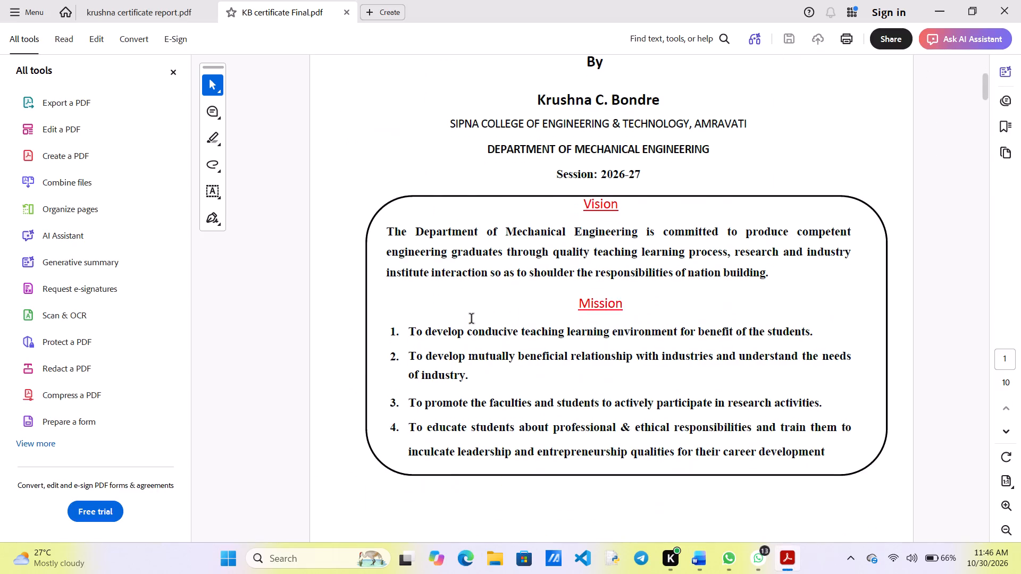
pyautogui.scroll(-5, 472, 319)
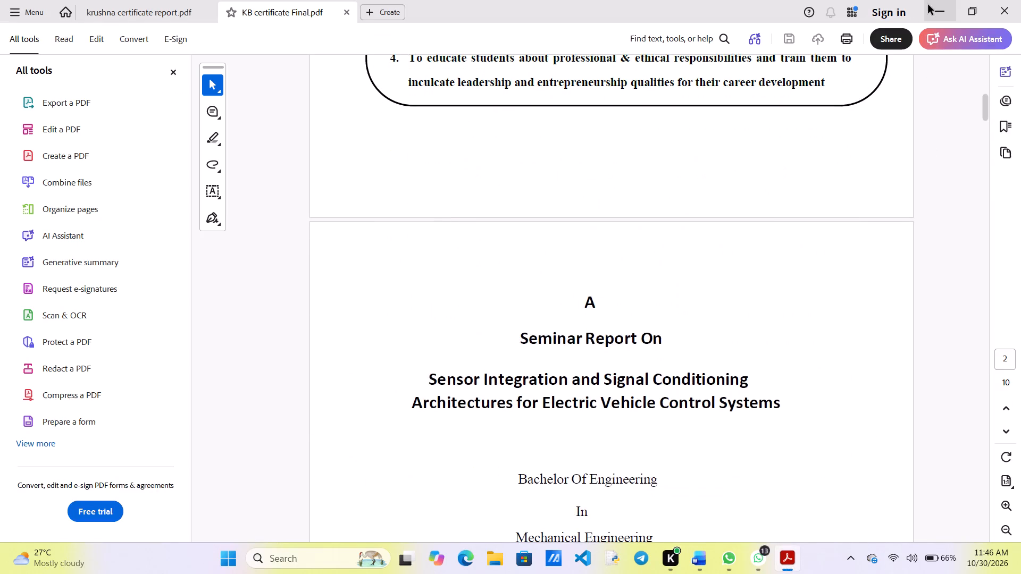
# Return to the Word report, save it under its existing name and close it.
pyautogui.click(928, 5)
pyautogui.scroll(2, 753, 271)
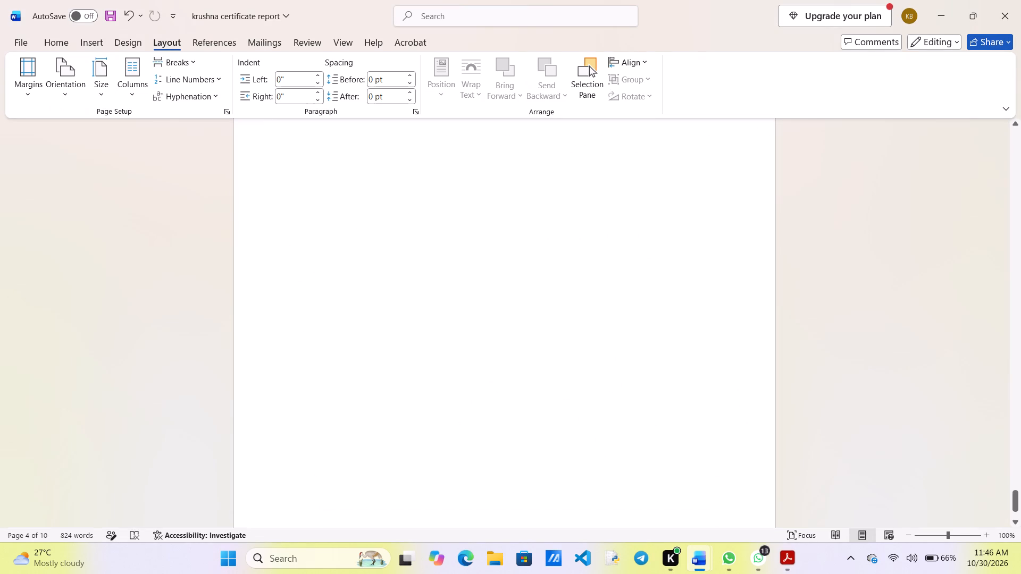
pyautogui.scroll(2, 753, 271)
pyautogui.hotkey('ctrl', 's')
pyautogui.click(1006, 15)
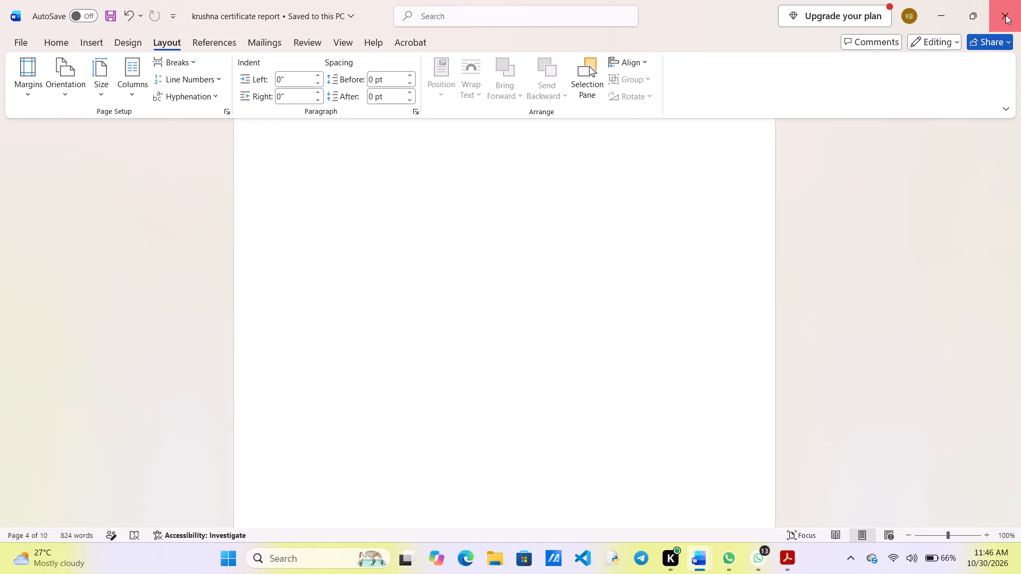
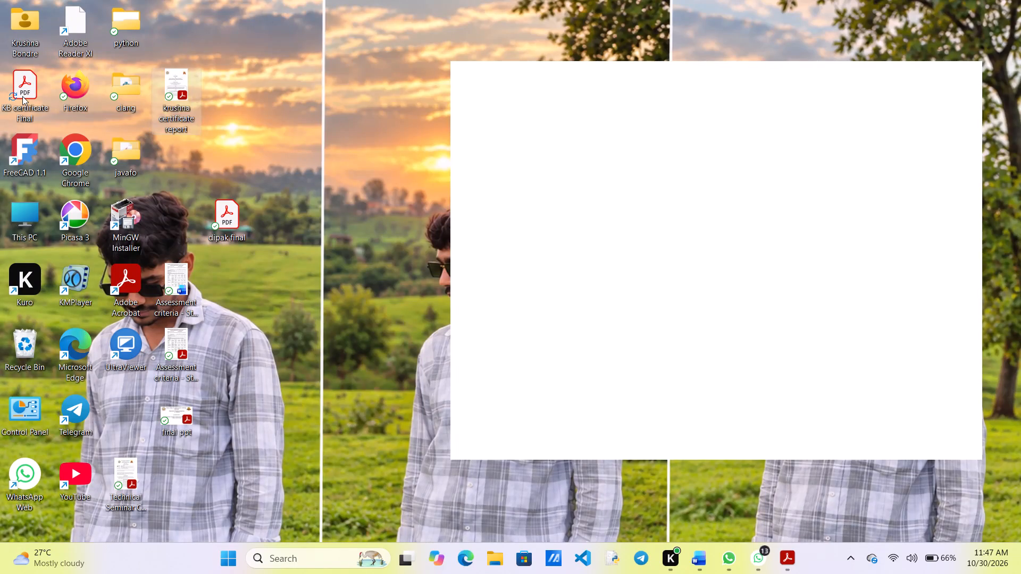
# Move the "KB certificate Final" PDF on the desktop to the free spot directly above the "krushna certificate report" file.
pyautogui.moveTo(22, 96); pyautogui.dragTo(178, 46)
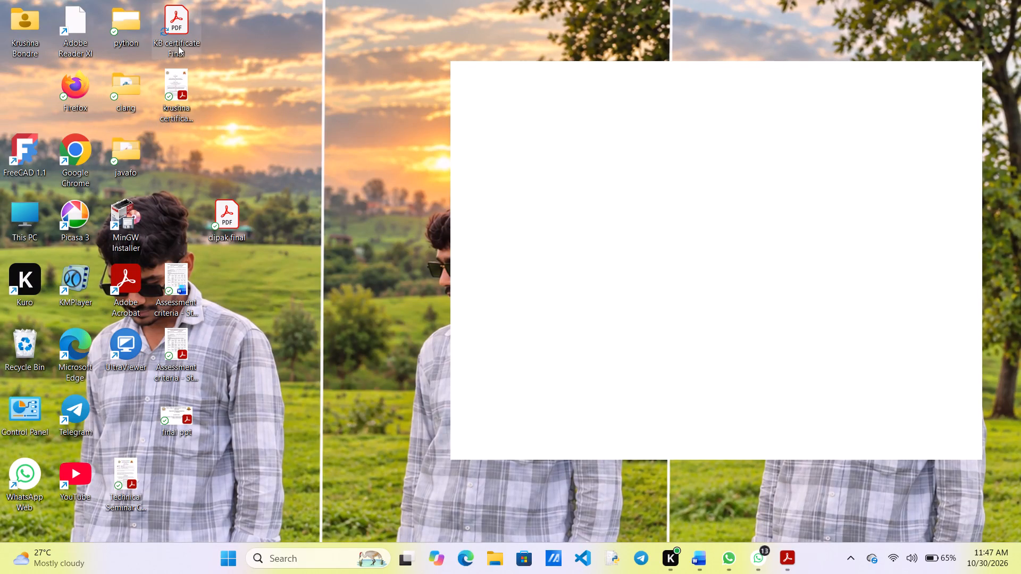
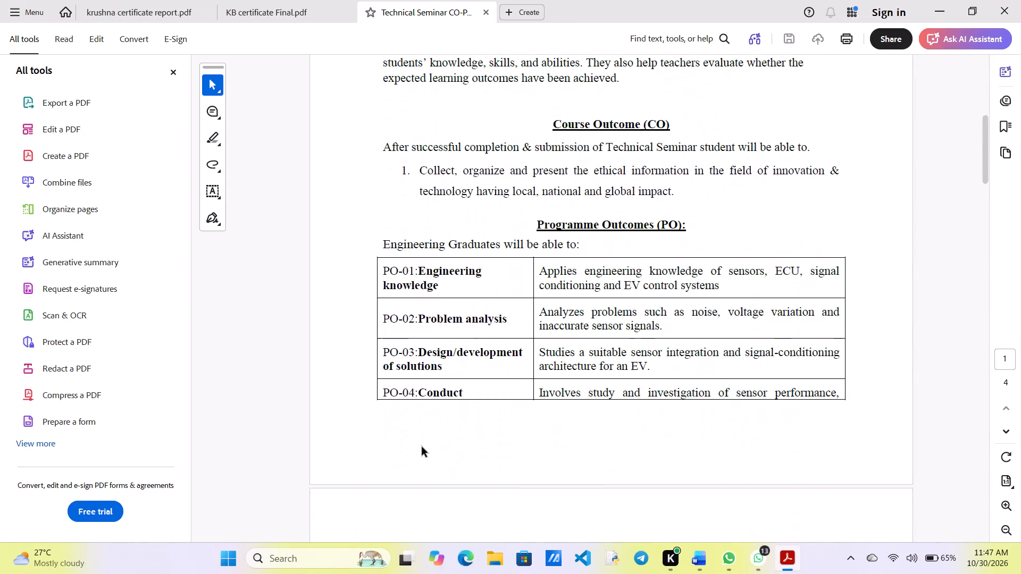
# Look through the Technical Seminar PDF down to the CO-PSO mapping tables on its last page and close the PDF viewer.
pyautogui.scroll(-7, 422, 447)
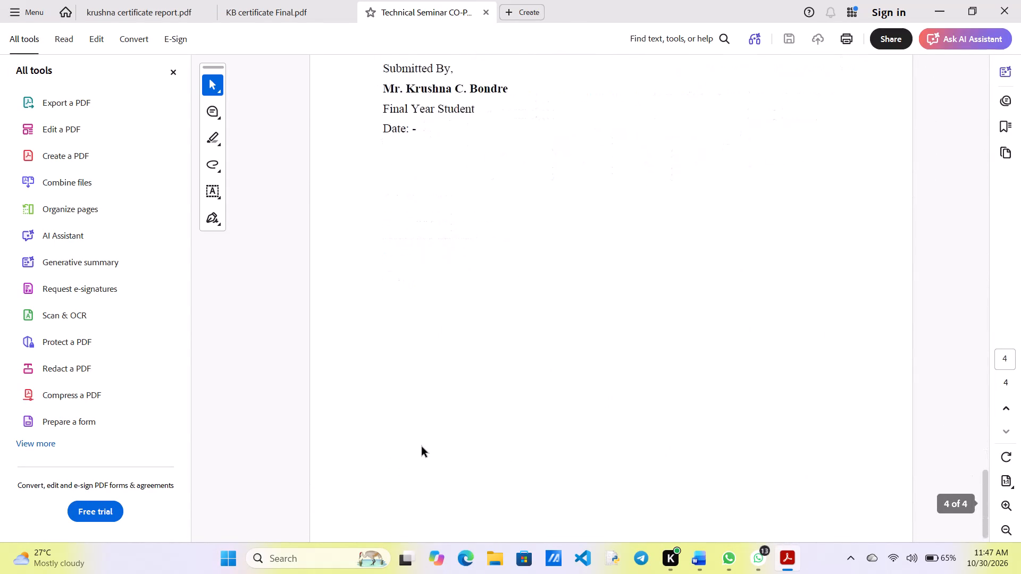
pyautogui.click(1010, 5)
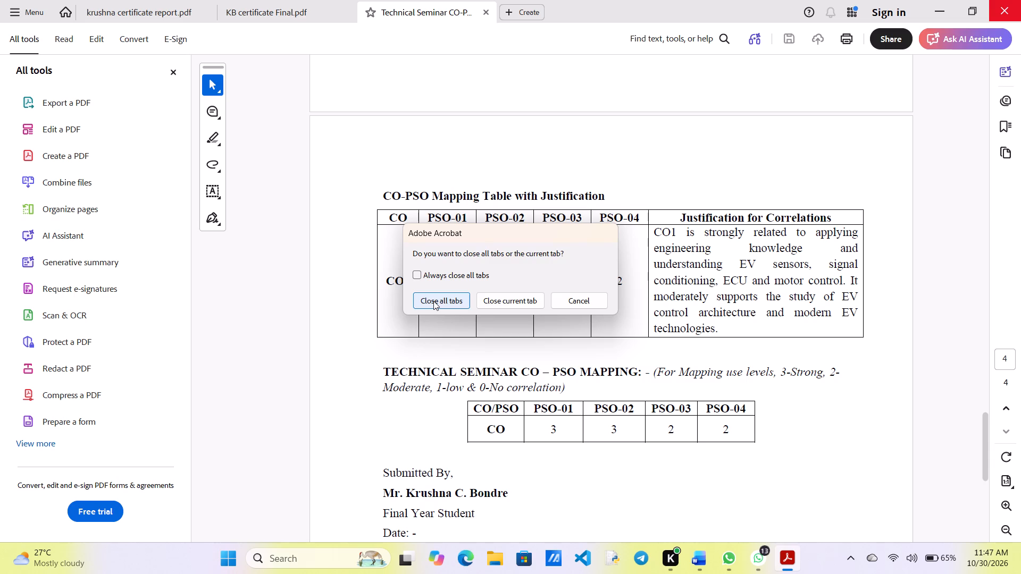
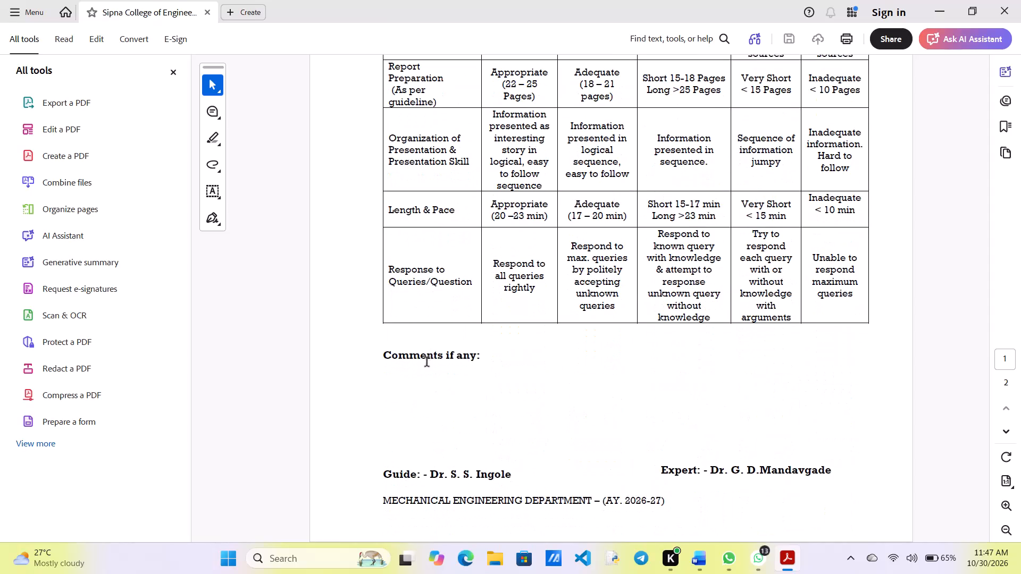
# Review the first page of the Technical Seminar & Project Assessment Sheet from the comments section back up to the presenter and topic details.
pyautogui.scroll(1, 427, 362)
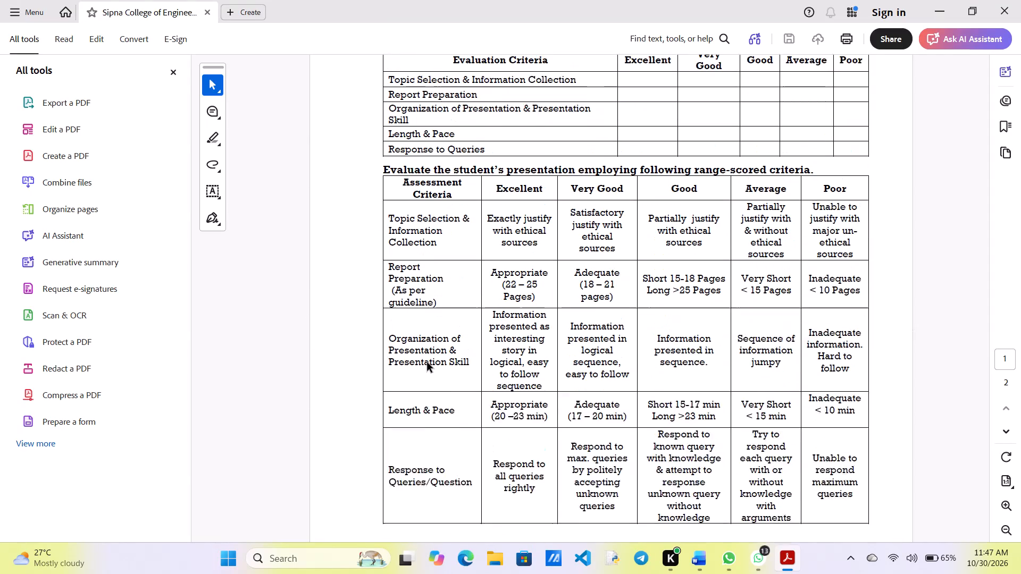
pyautogui.scroll(9, 427, 362)
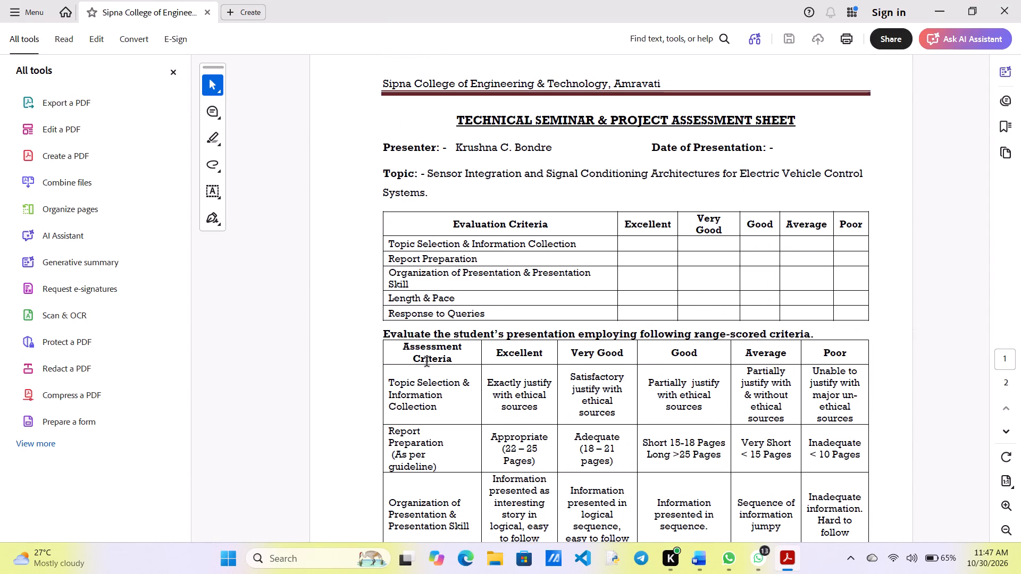
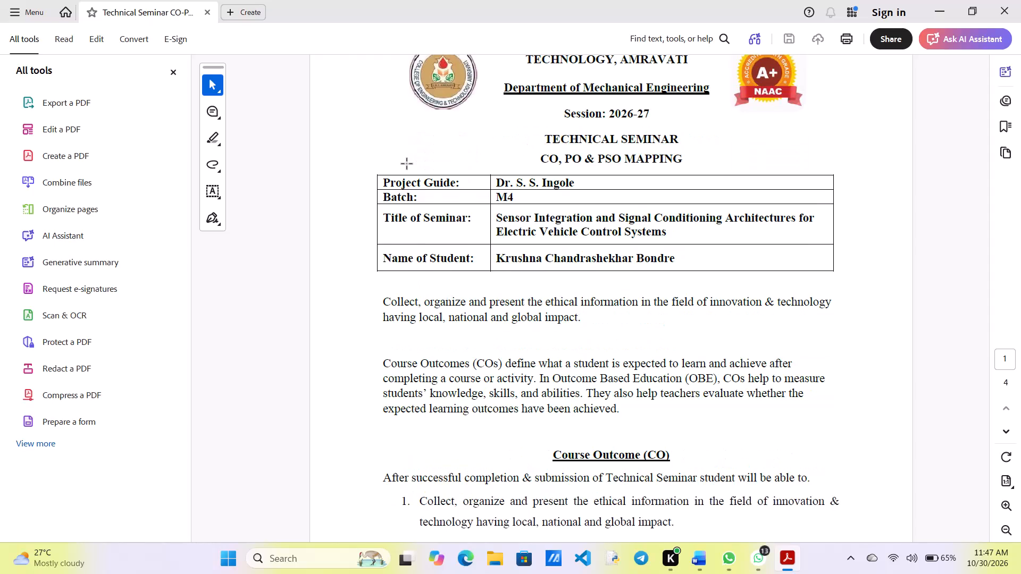
# Review the Technical Seminar CO, PO & PSO Mapping PDF from the seminar details through the PO justification table to the submission block on page 4.
pyautogui.scroll(-2, 407, 164)
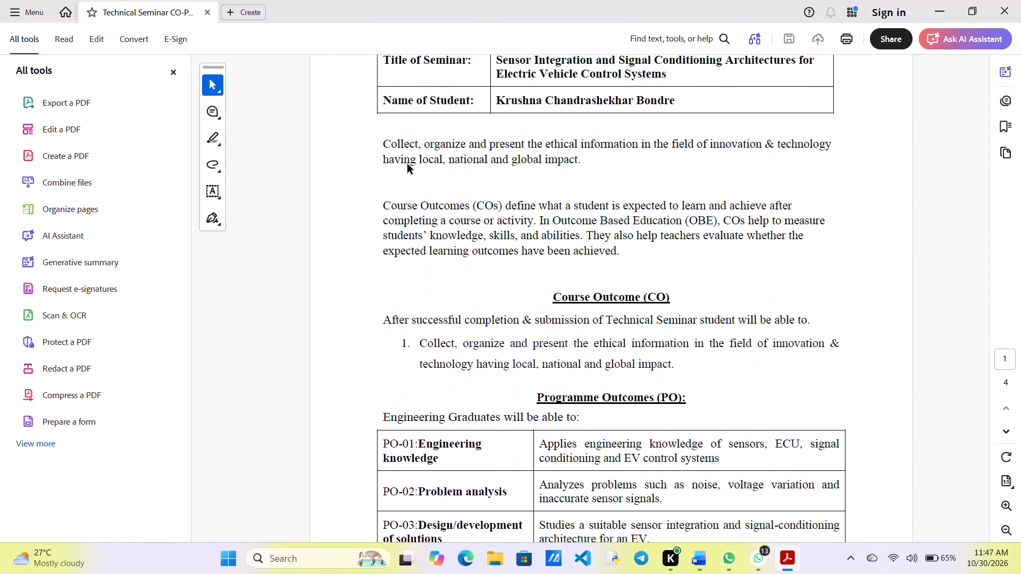
pyautogui.scroll(-9, 407, 164)
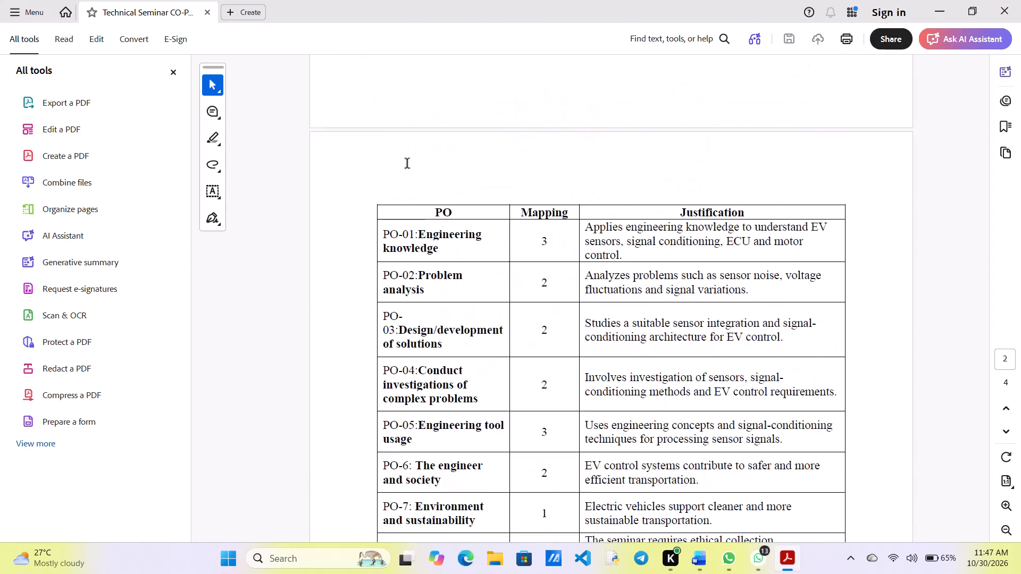
pyautogui.scroll(-10, 407, 164)
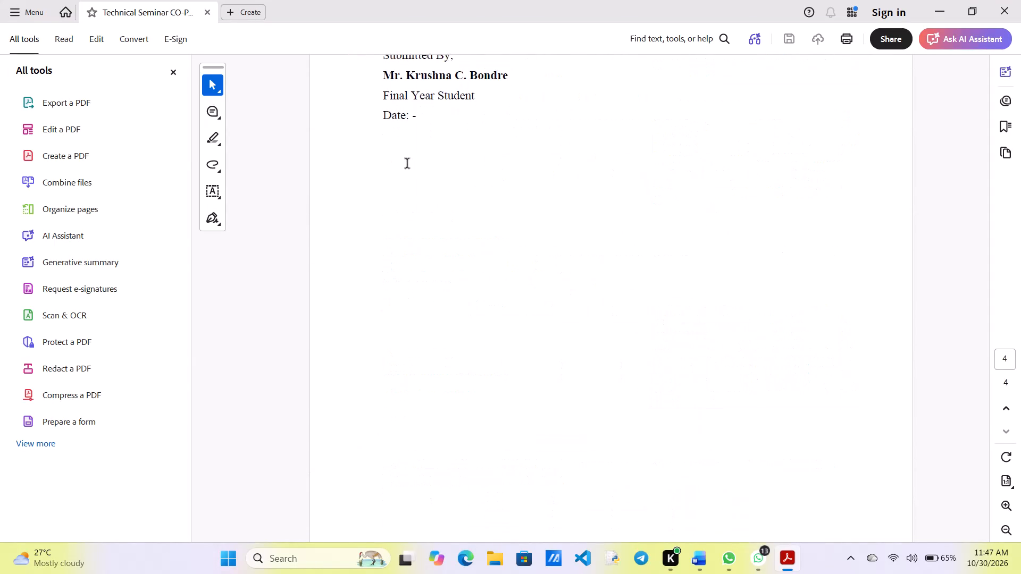
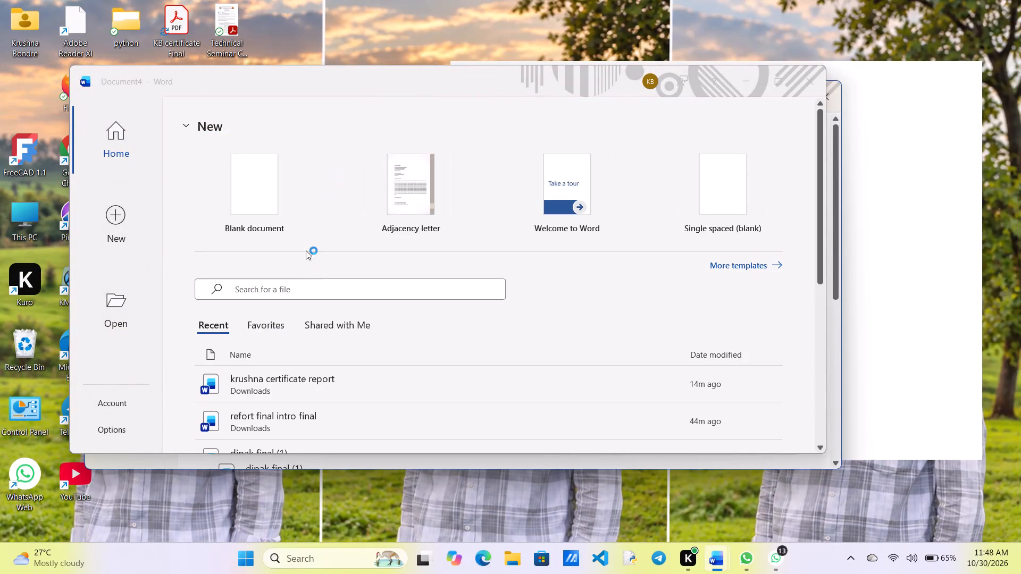
# Maximize the Word start window and look through the full list of recent documents.
pyautogui.click(779, 82)
pyautogui.scroll(-1, 540, 314)
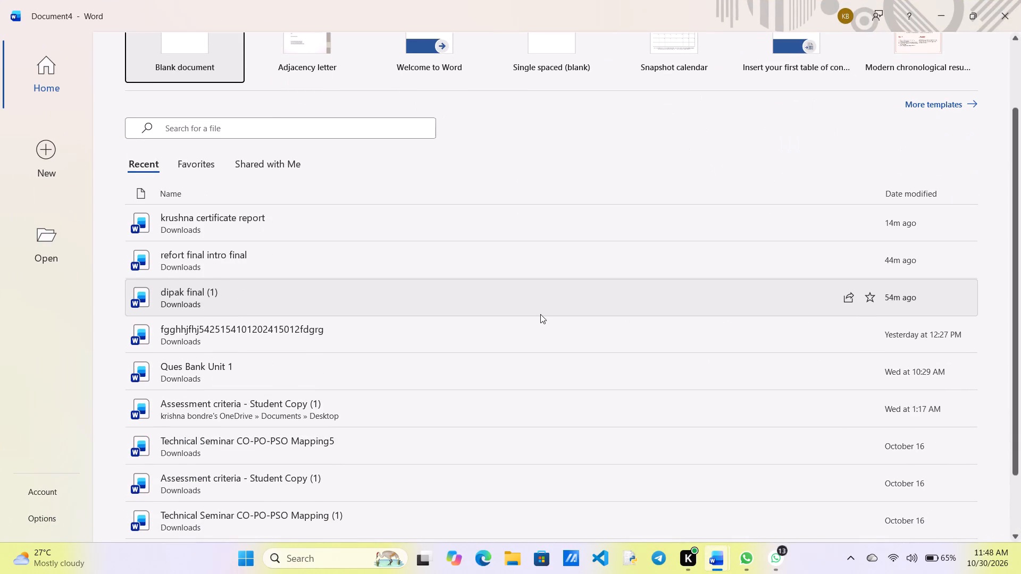
pyautogui.scroll(-2, 540, 314)
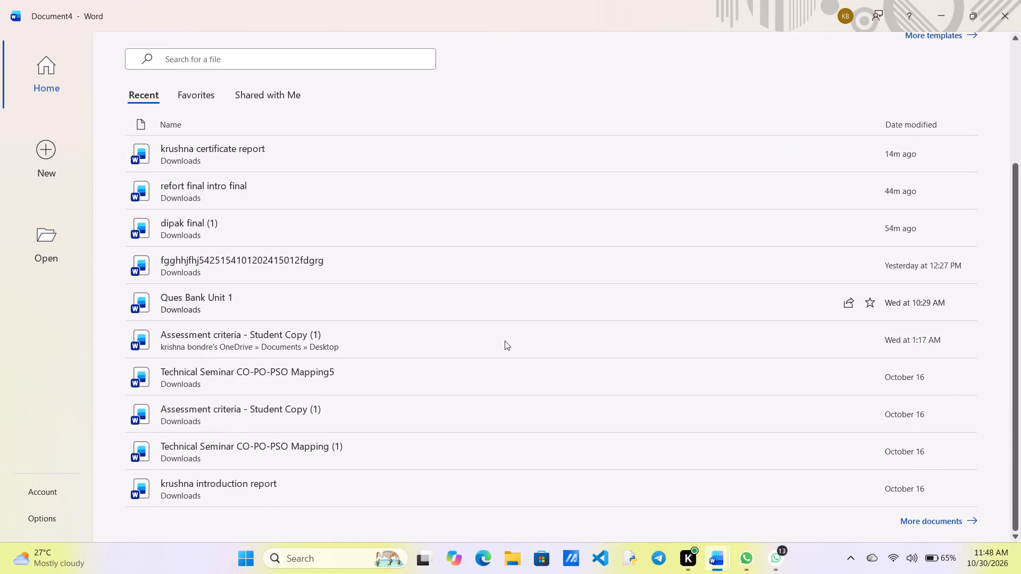
# Open the recent document Technical Seminar CO-PO-PSO Mapping5 and minimize its window.
pyautogui.click(474, 393)
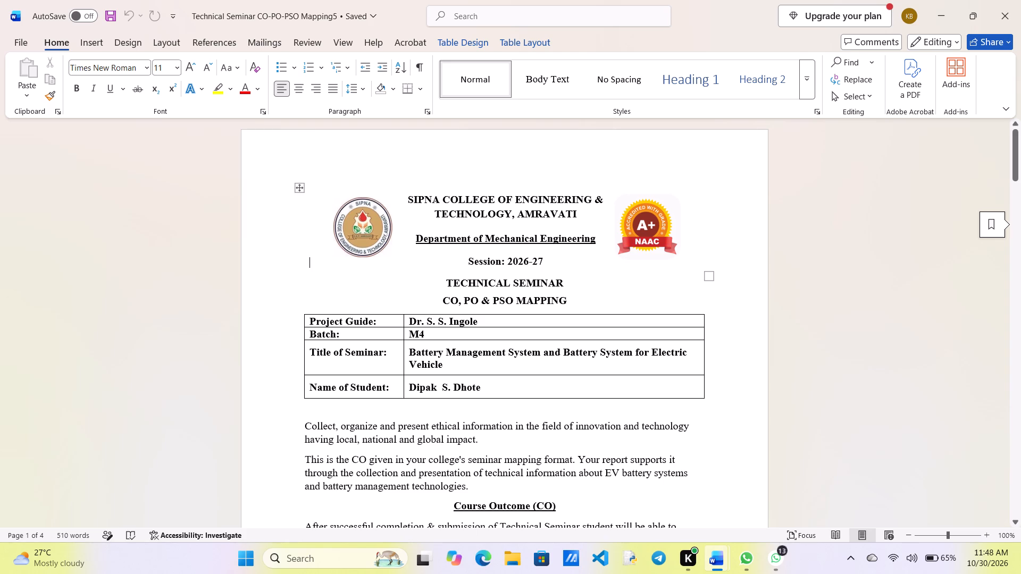
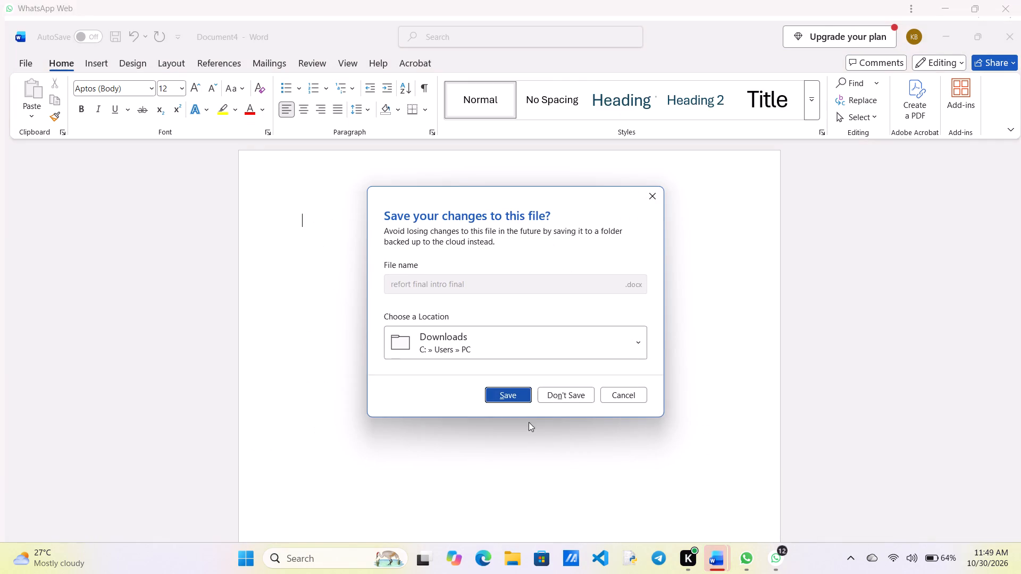
pyautogui.click(516, 398)
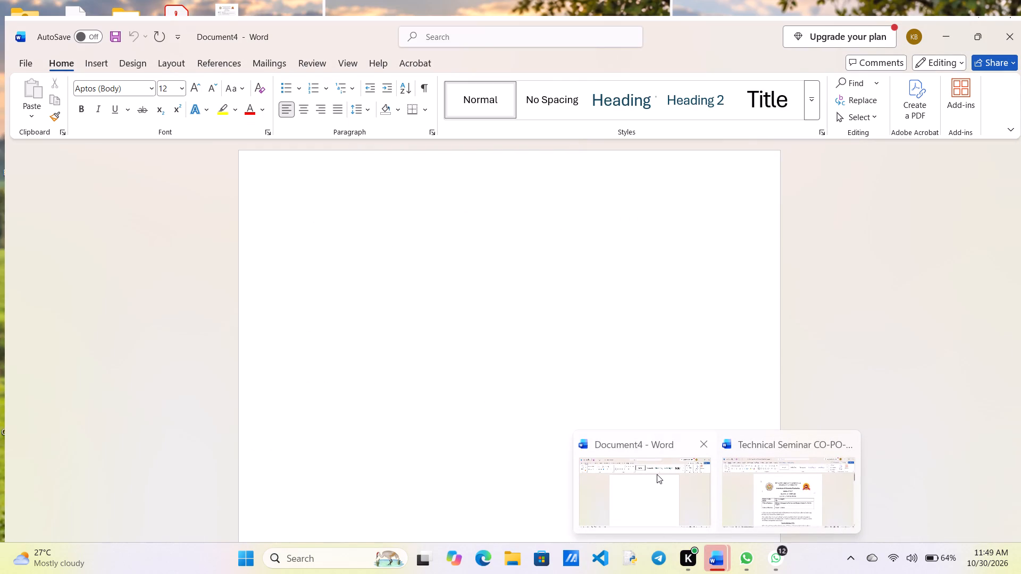
# Close the blank Document4, keeping the Technical Seminar CO-PO-PSO mapping document open.
pyautogui.click(702, 443)
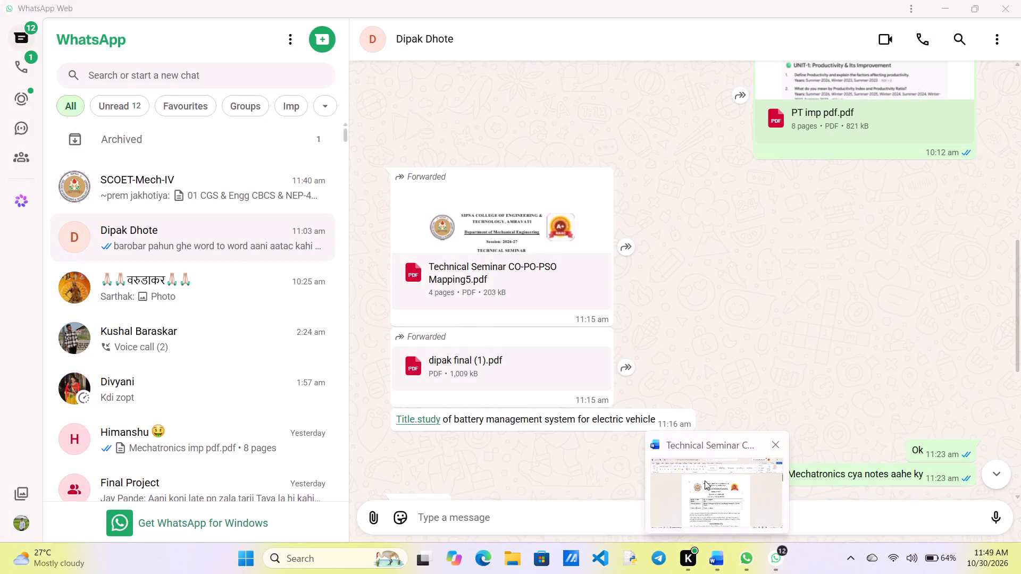
# Switch to the Technical Seminar CO-PO-PSO Mapping5 document in Word.
pyautogui.click(704, 492)
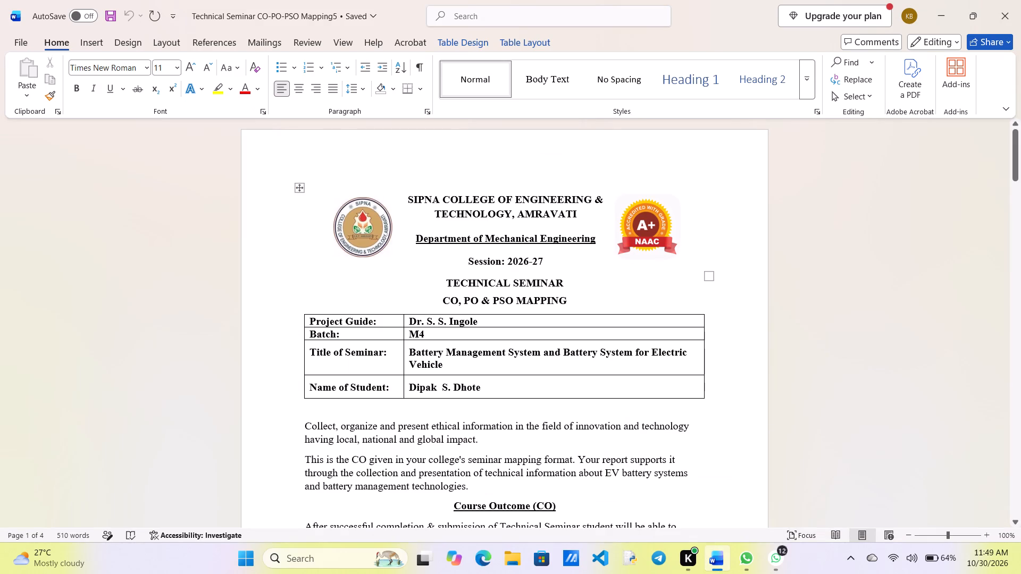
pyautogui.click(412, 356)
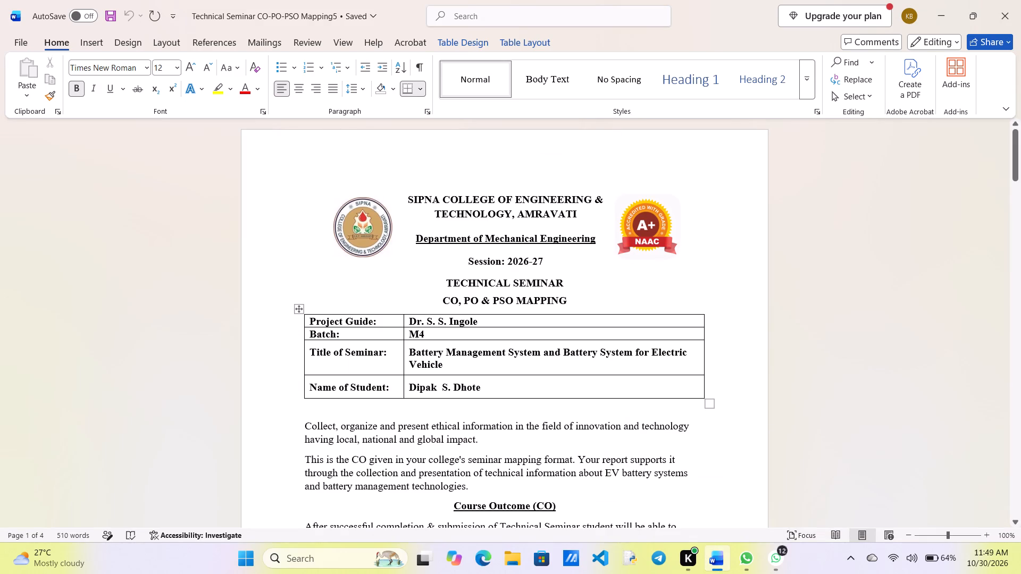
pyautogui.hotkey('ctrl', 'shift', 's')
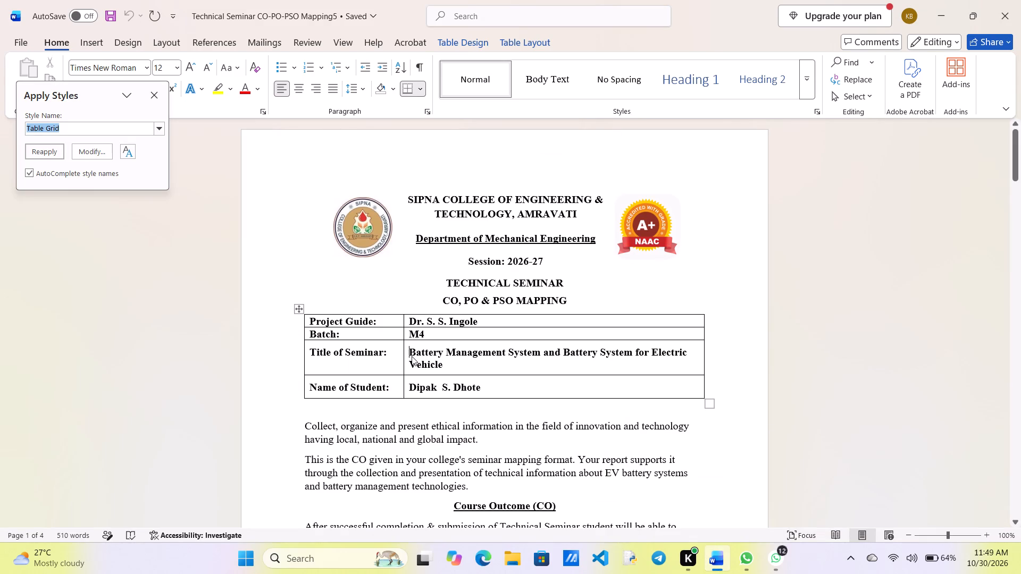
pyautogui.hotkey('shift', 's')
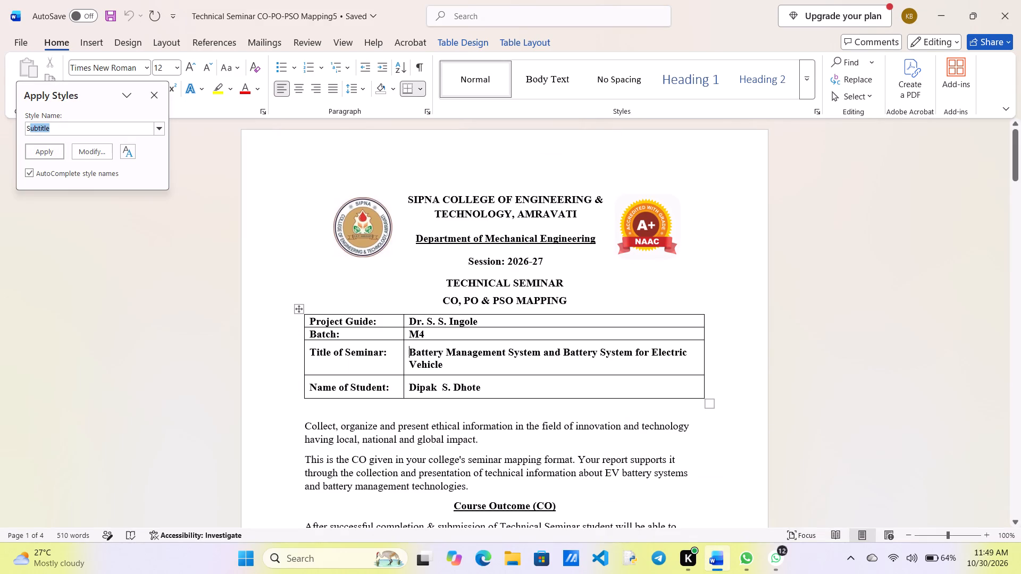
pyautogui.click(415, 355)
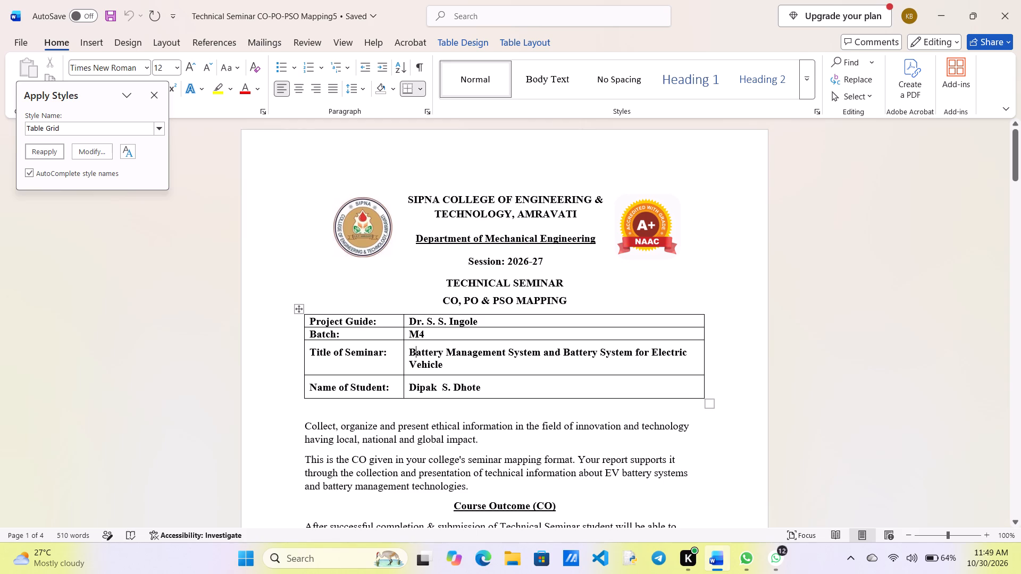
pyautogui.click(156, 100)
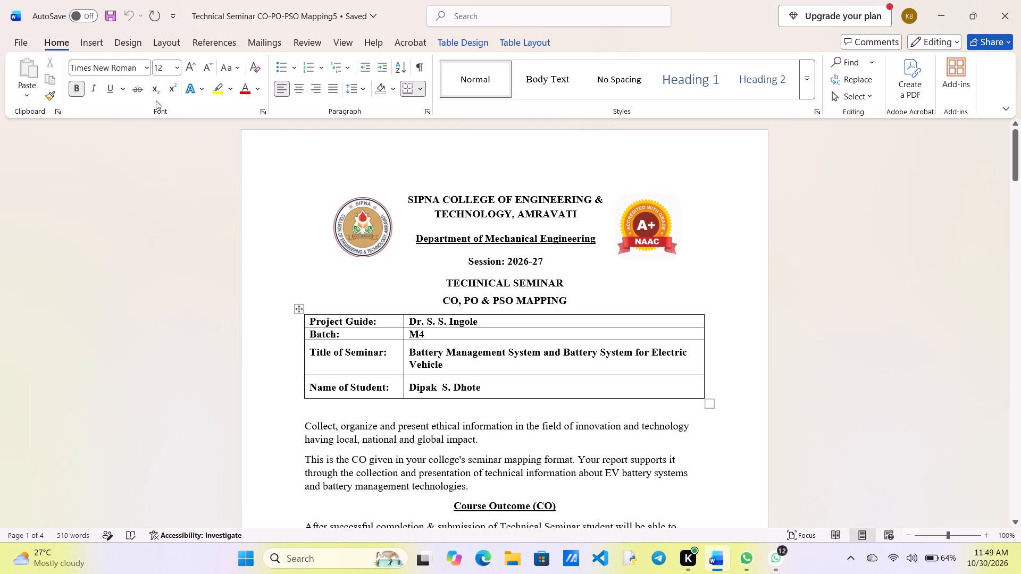
# Insert "Study of" before "Battery Management System" in the Title of Seminar cell.
pyautogui.click(409, 352)
pyautogui.write('Study of')
pyautogui.press('space')
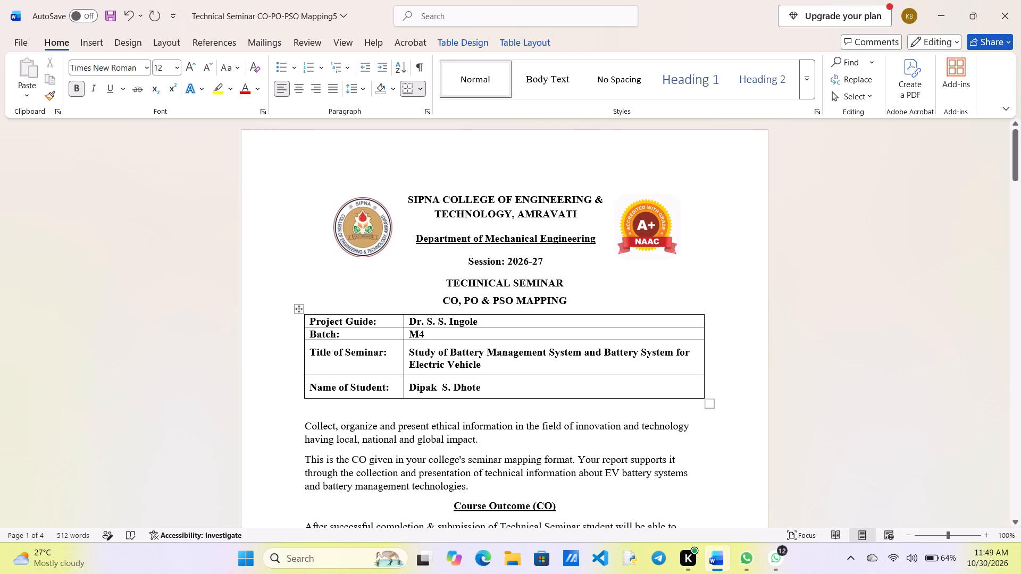
# Delete "and Battery System" from the seminar title so it continues with "for Electric Vehicle".
pyautogui.click(672, 352)
pyautogui.press('BackSpace')
pyautogui.press('BackSpace')
pyautogui.press('BackSpace')
pyautogui.press('BackSpace')
pyautogui.press('BackSpace')
pyautogui.press('BackSpace')
pyautogui.press('BackSpace')
pyautogui.press('BackSpace')
pyautogui.press('BackSpace')
pyautogui.press('BackSpace')
pyautogui.press('BackSpace')
pyautogui.press('BackSpace')
pyautogui.press('BackSpace')
pyautogui.press('BackSpace')
pyautogui.press('BackSpace')
pyautogui.press('BackSpace')
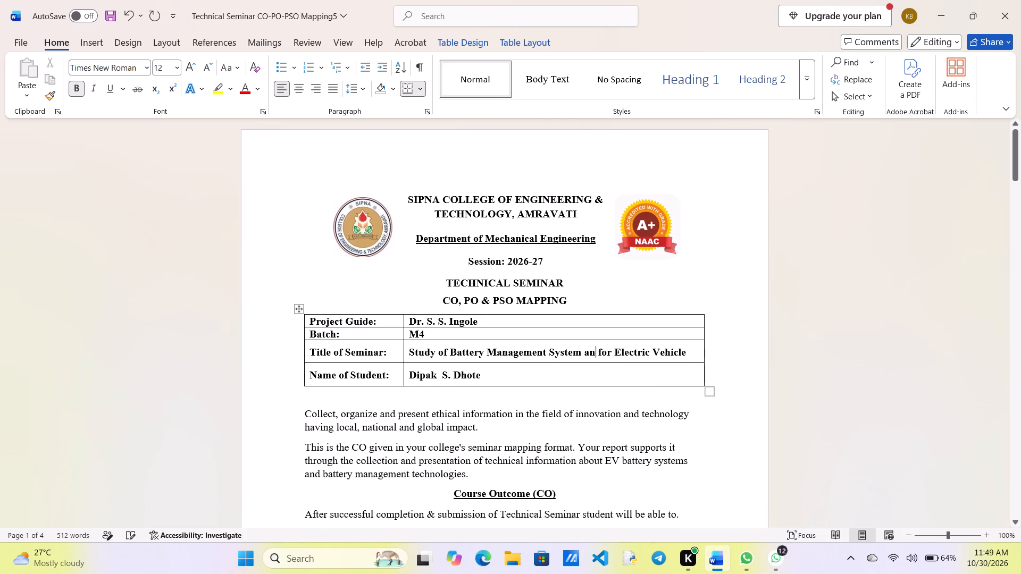
pyautogui.press('BackSpace')
pyautogui.press('BackSpace')
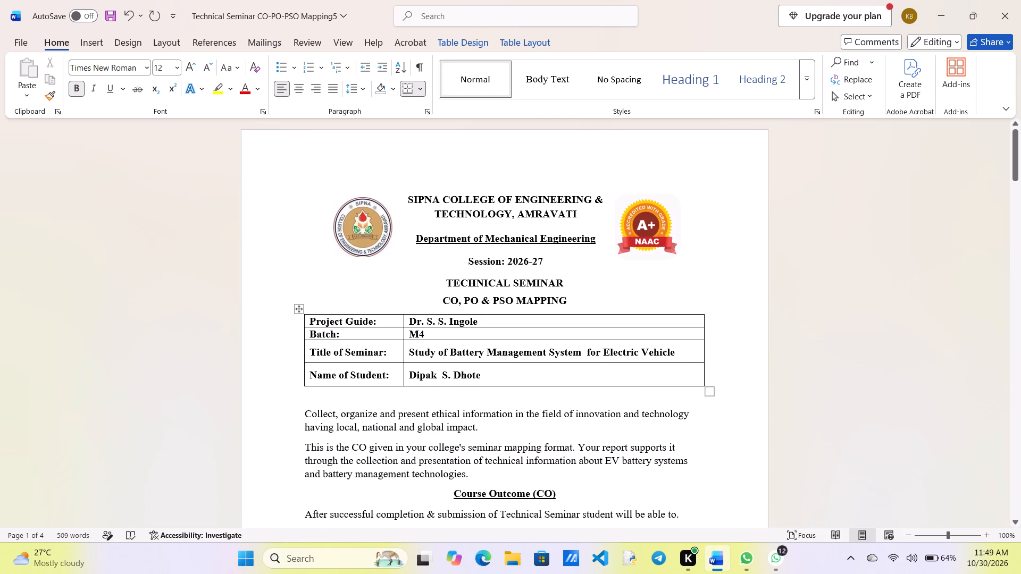
# Make the Batch and Project Guide rows of the seminar details table slightly taller.
pyautogui.click(704, 336)
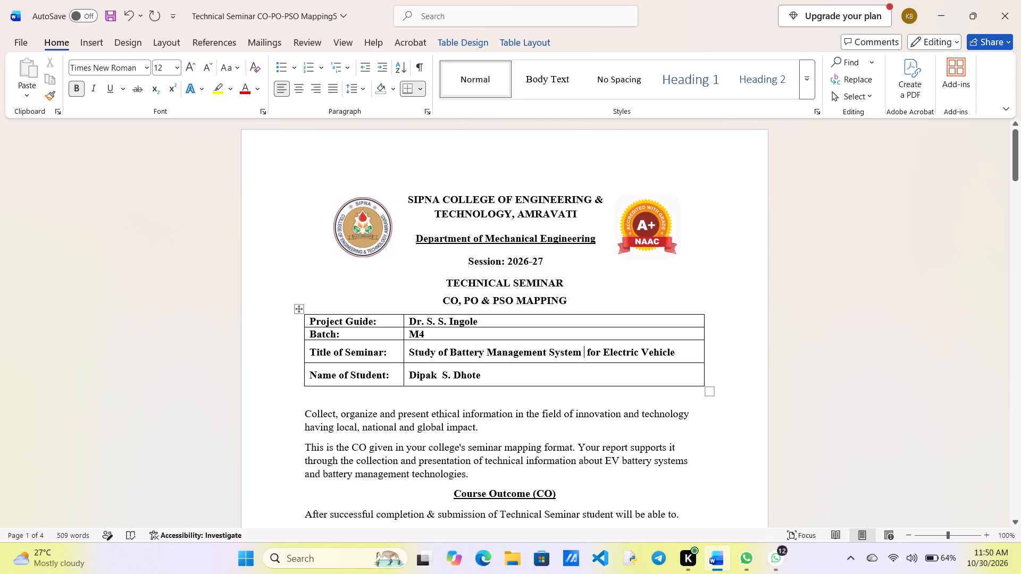
pyautogui.click(702, 338)
pyautogui.click(699, 340)
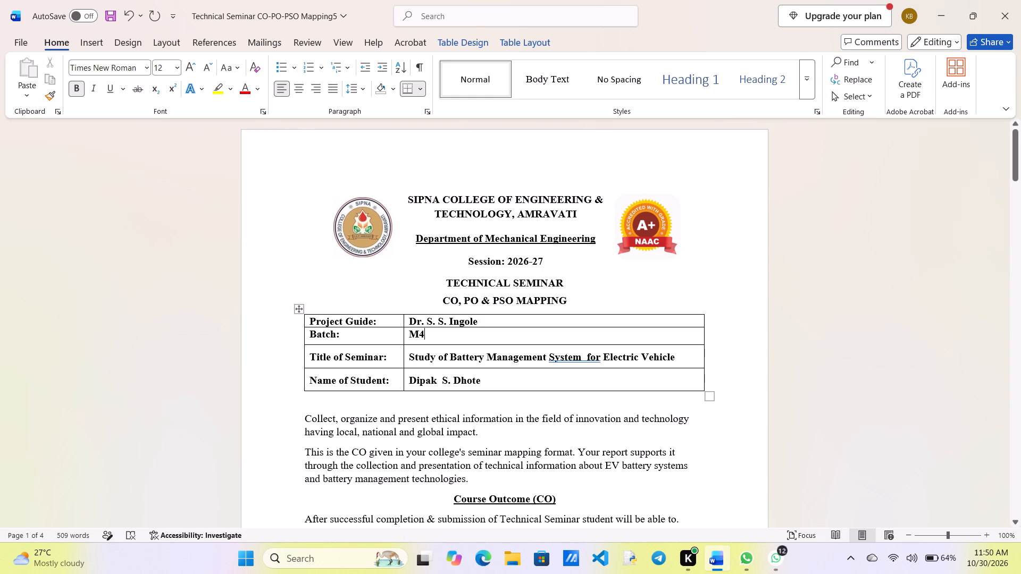
pyautogui.moveTo(698, 328); pyautogui.dragTo(698, 333)
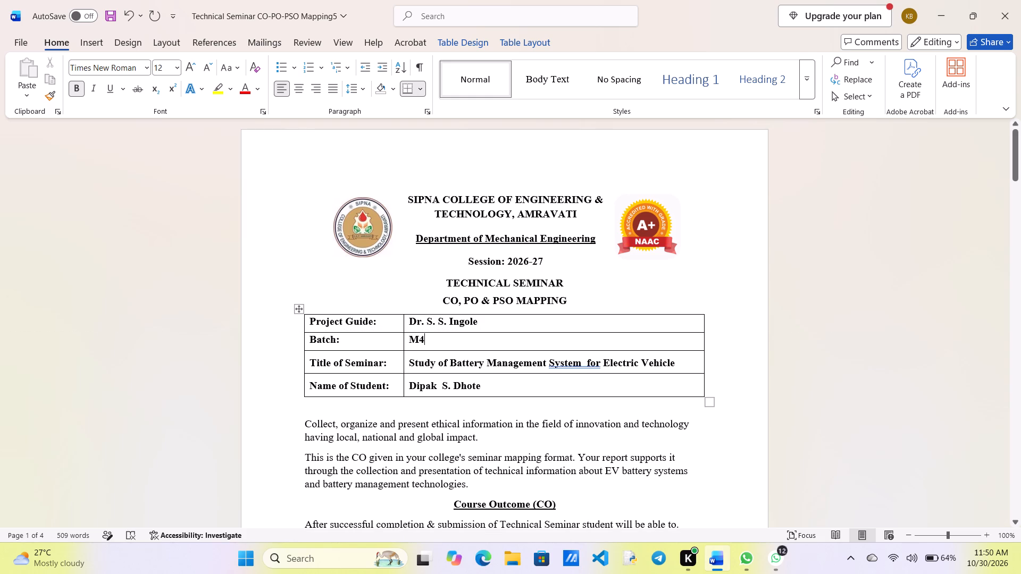
# Look through the whole mapping document, examining the PO, PSO and CO mapping tables and the submission block.
pyautogui.scroll(-1, 605, 391)
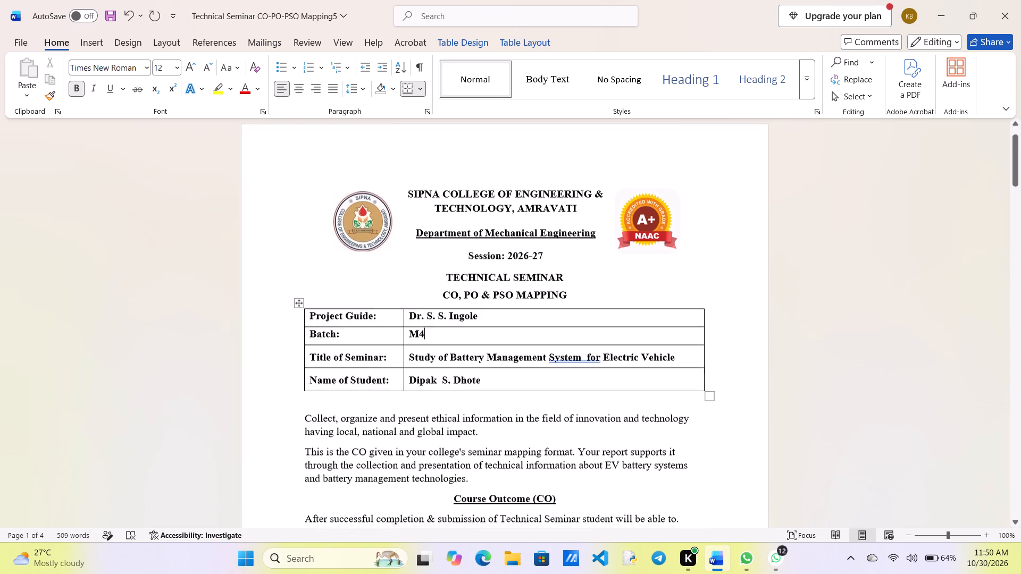
pyautogui.scroll(-4, 605, 391)
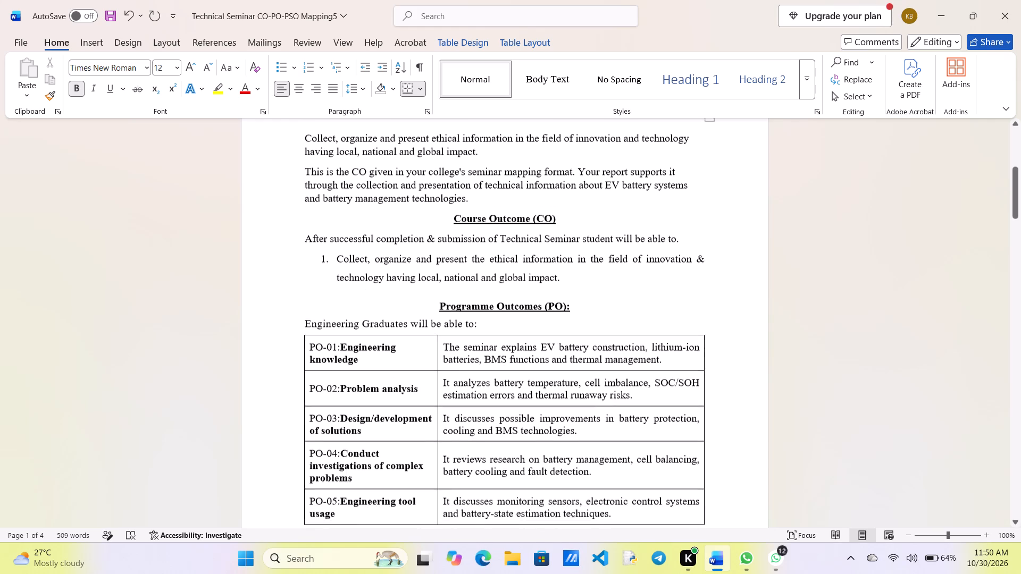
pyautogui.scroll(-3, 605, 391)
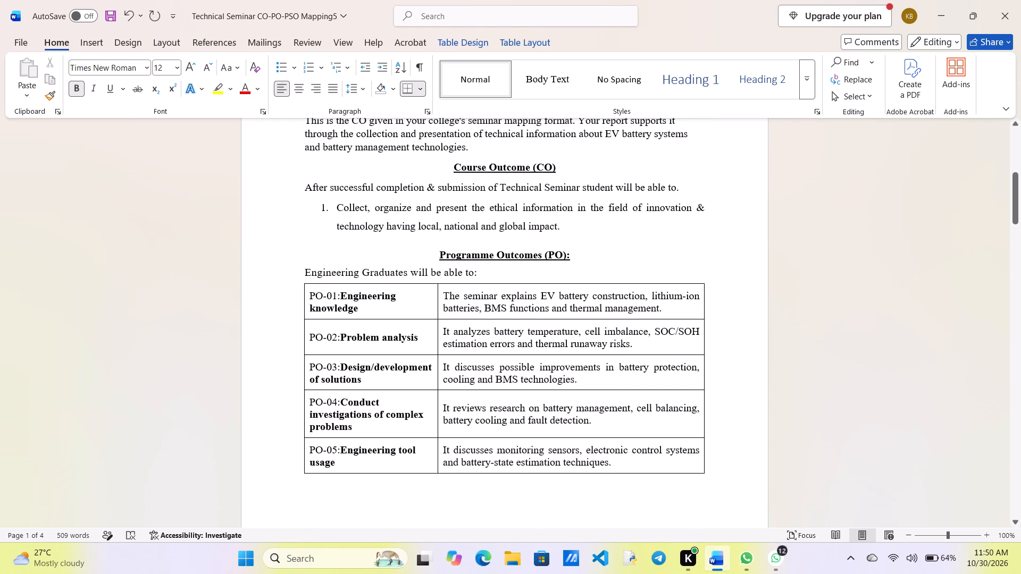
pyautogui.scroll(-4, 605, 391)
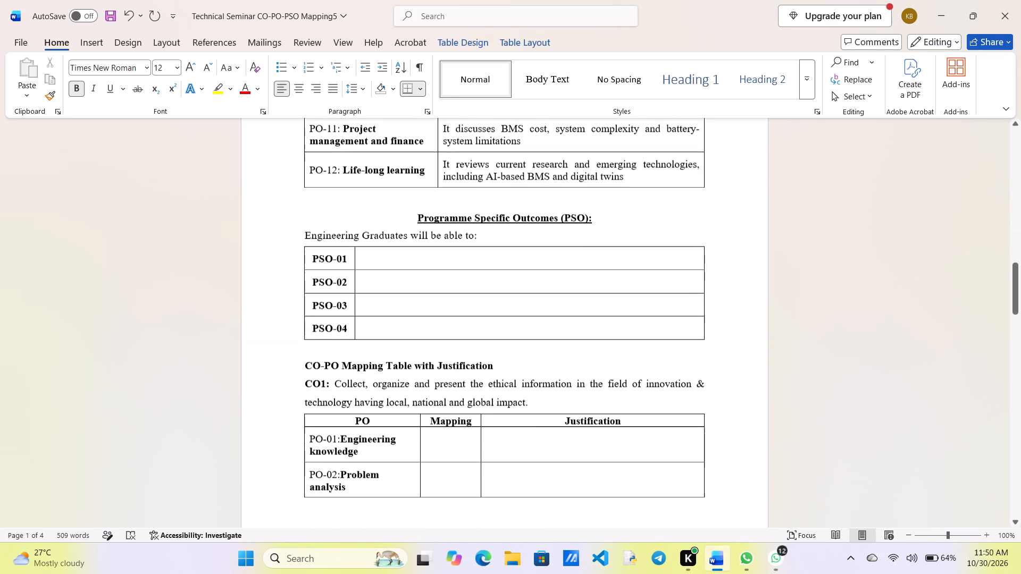
pyautogui.scroll(-1, 605, 391)
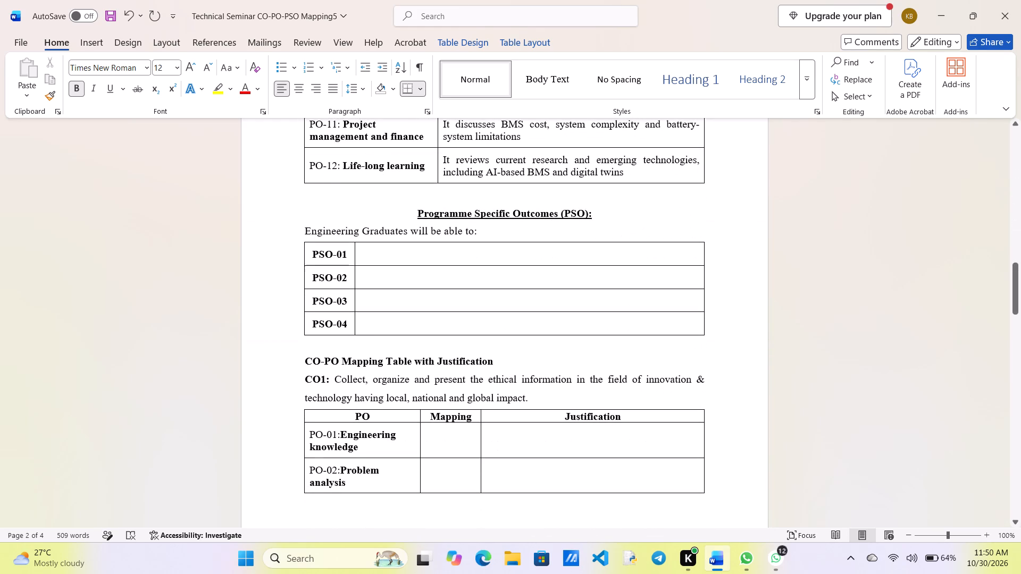
pyautogui.scroll(-1, 605, 391)
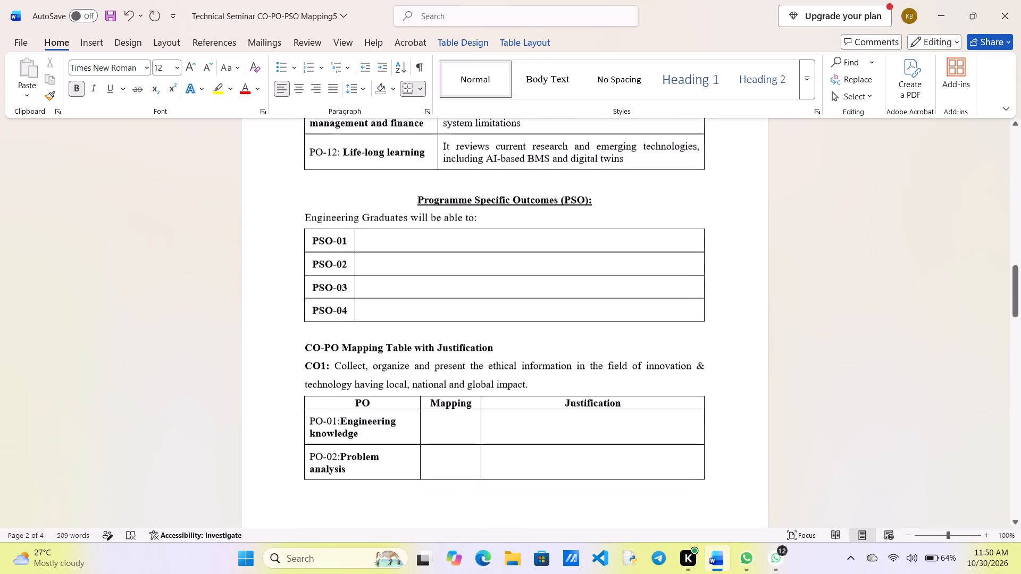
pyautogui.scroll(-7, 605, 391)
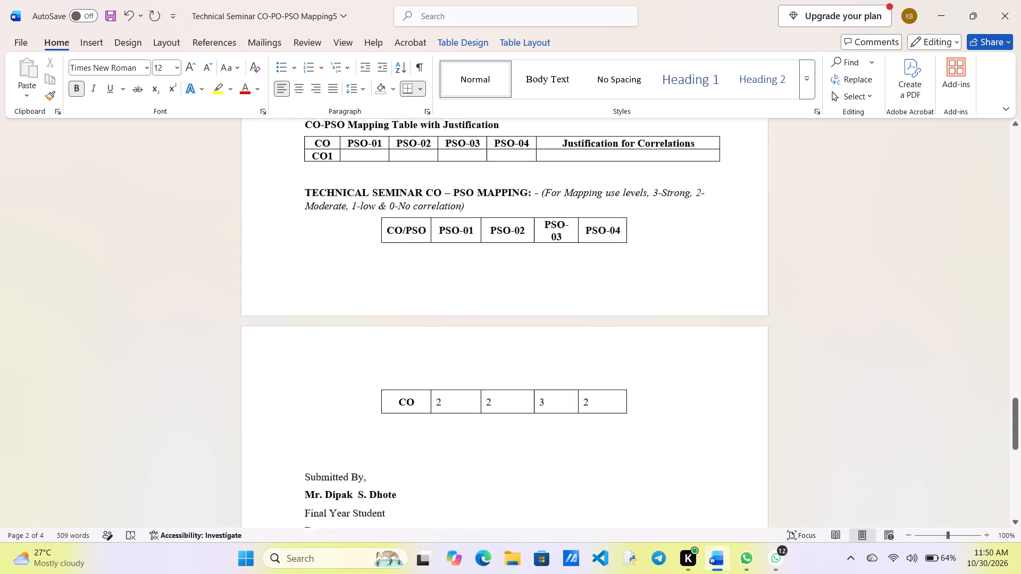
pyautogui.scroll(-4, 605, 391)
pyautogui.scroll(3, 605, 391)
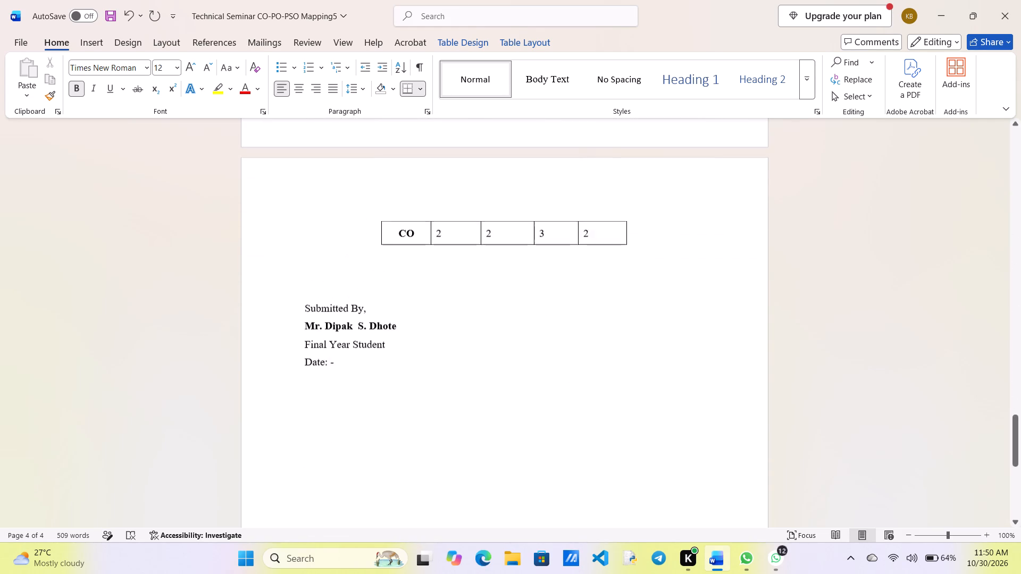
pyautogui.scroll(7, 605, 391)
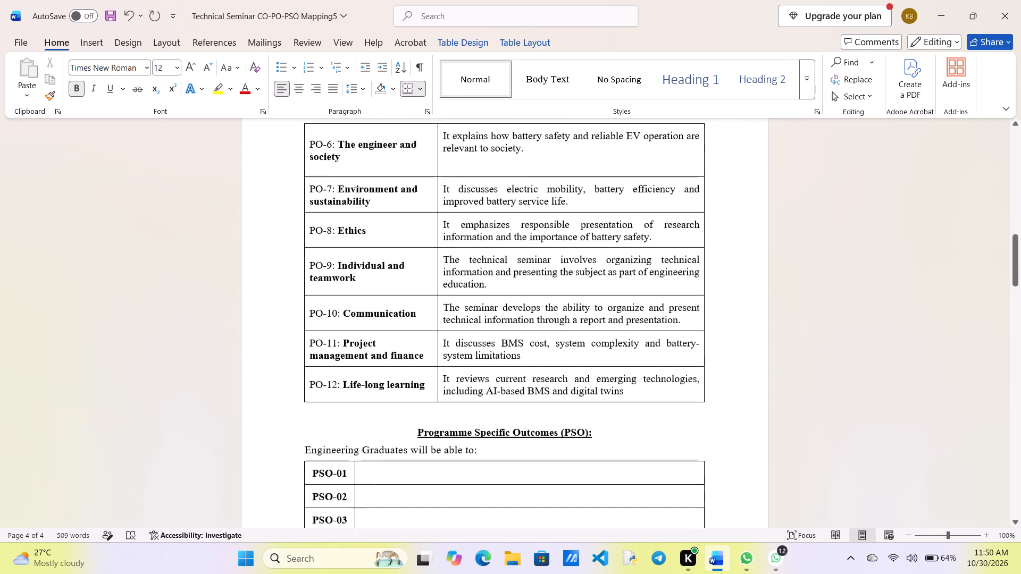
pyautogui.scroll(2, 605, 391)
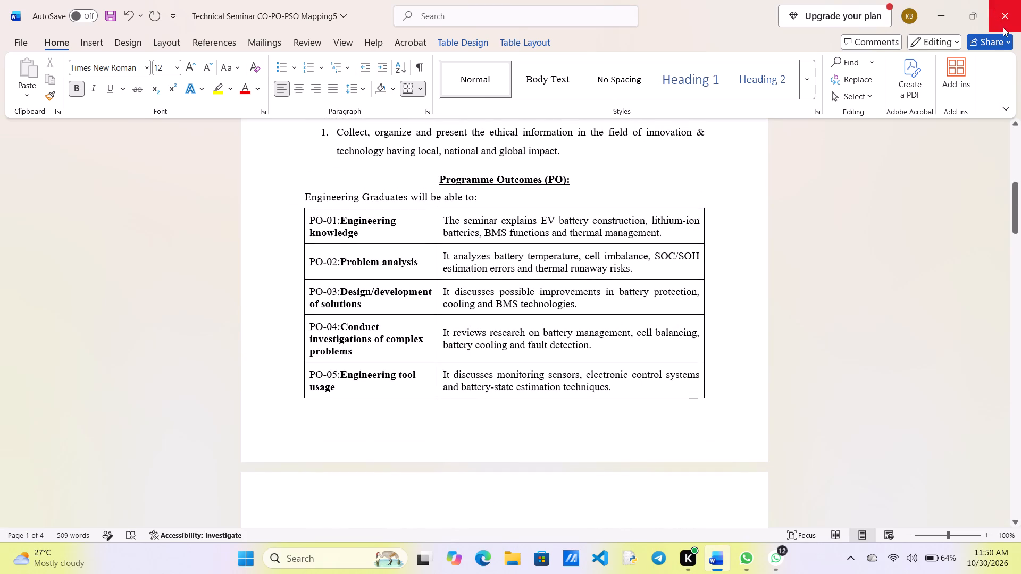
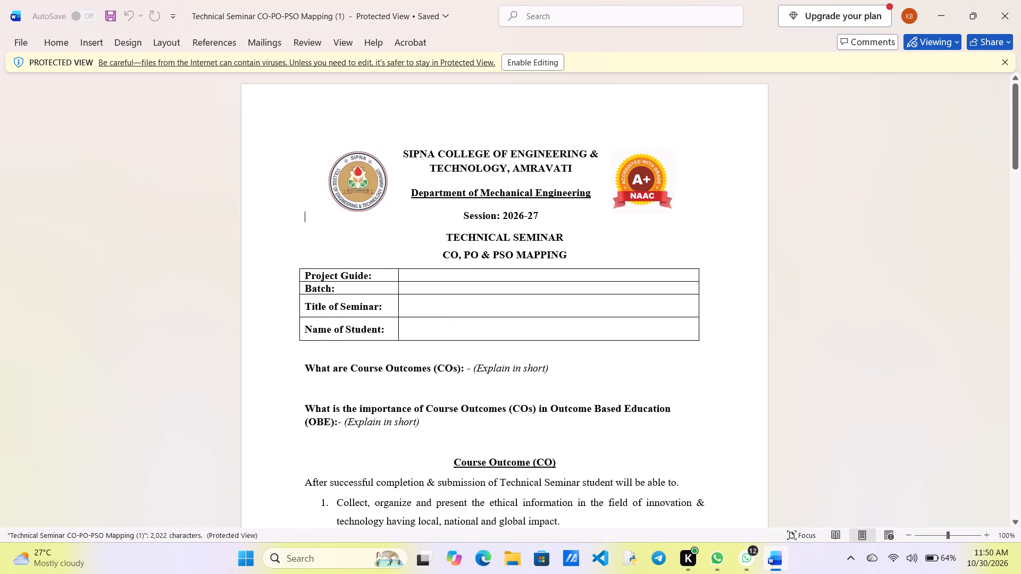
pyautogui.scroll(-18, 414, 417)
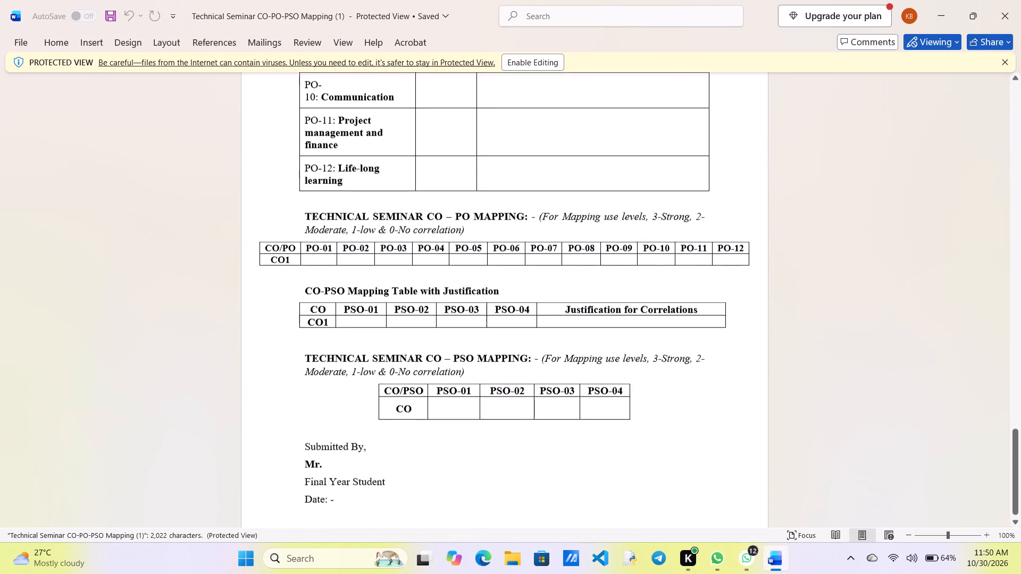
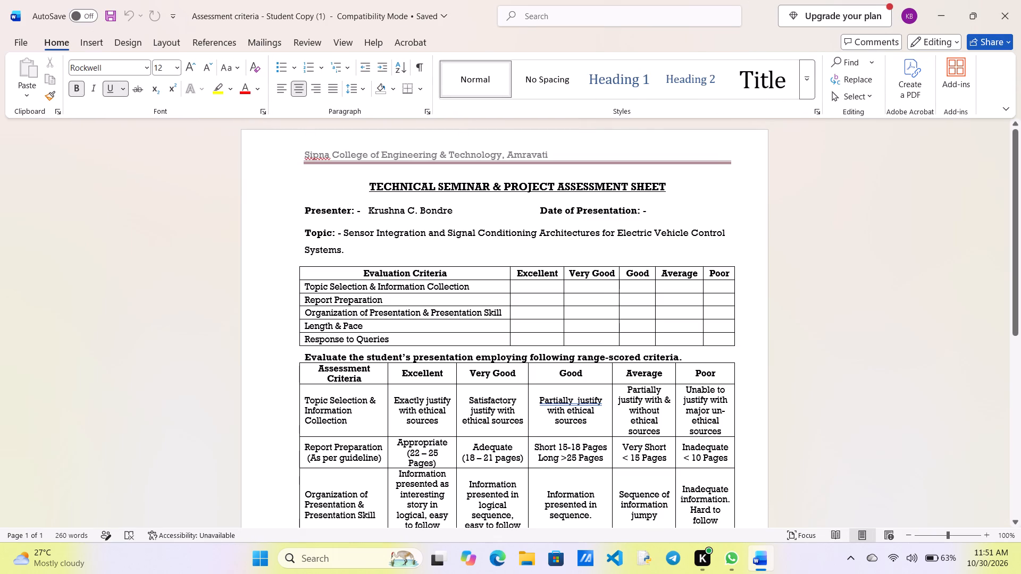
# Change the font of the presenter's name and the topic text above the evaluation table to Times New Roman.
pyautogui.moveTo(368, 210); pyautogui.dragTo(441, 202)
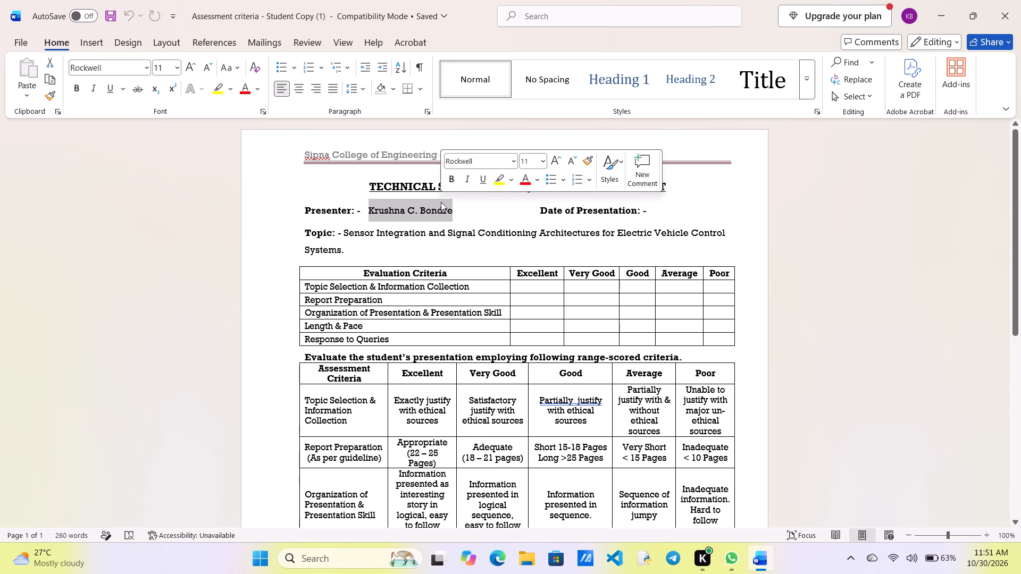
pyautogui.click(146, 67)
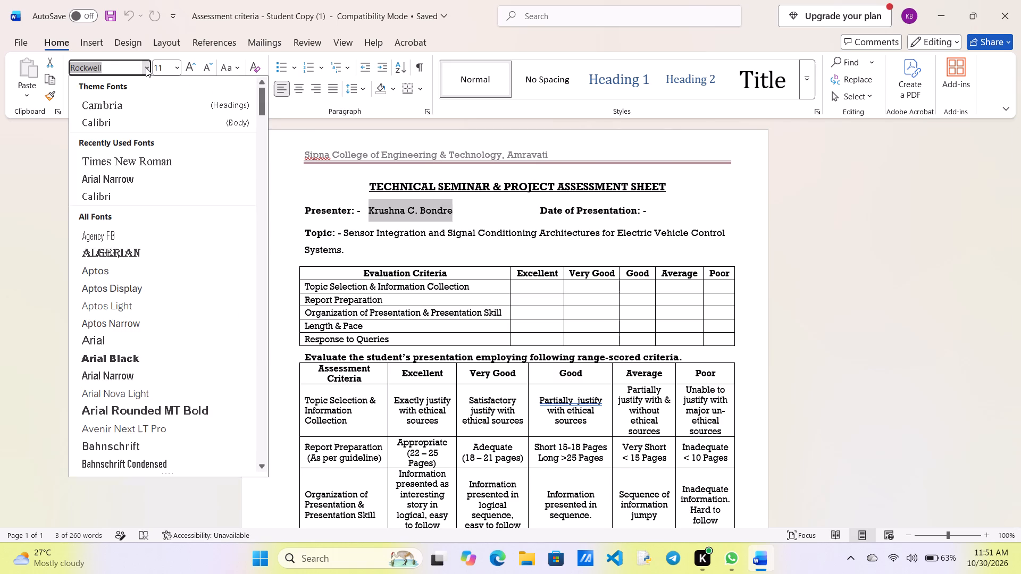
pyautogui.click(130, 162)
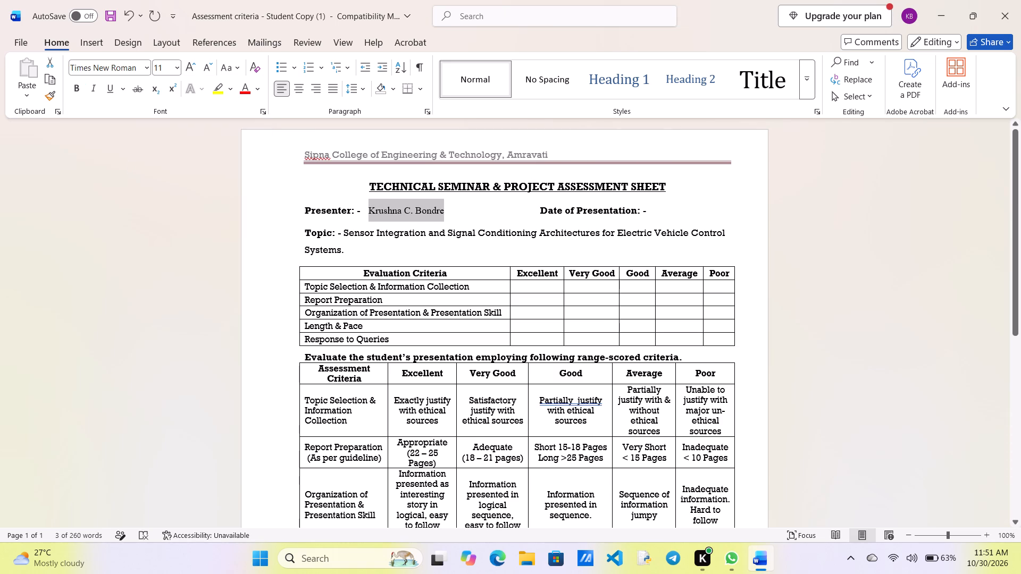
pyautogui.moveTo(344, 233); pyautogui.dragTo(351, 272)
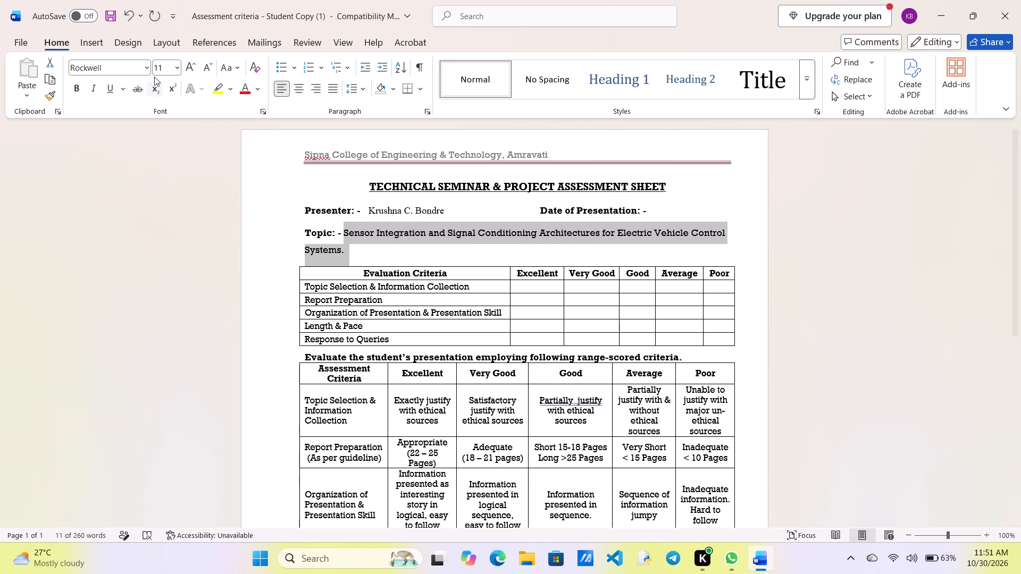
pyautogui.click(146, 69)
pyautogui.click(128, 164)
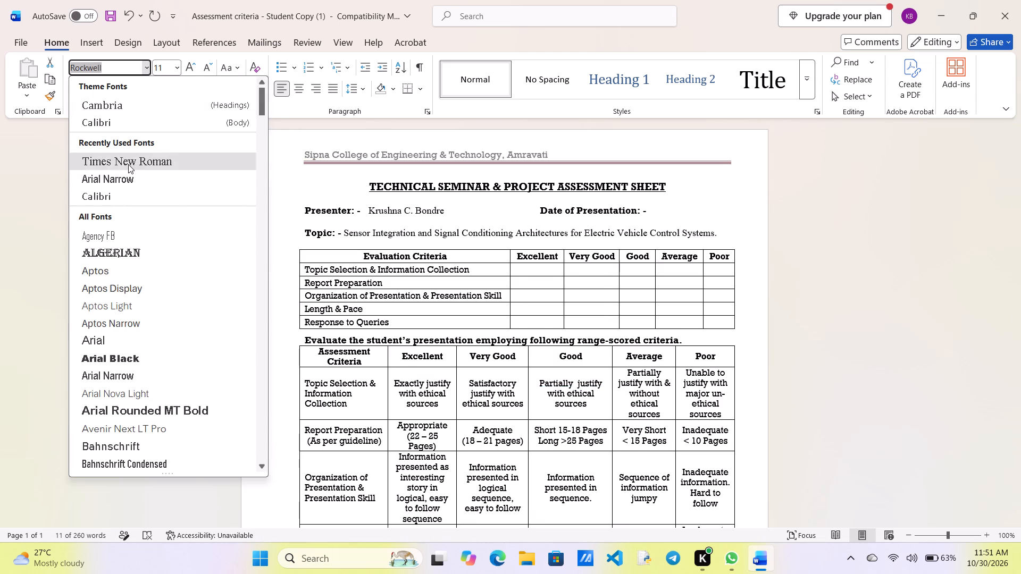
# Review the rest of the assessment sheet, from the criteria tables down to the comments, guide and expert lines.
pyautogui.scroll(-1, 423, 299)
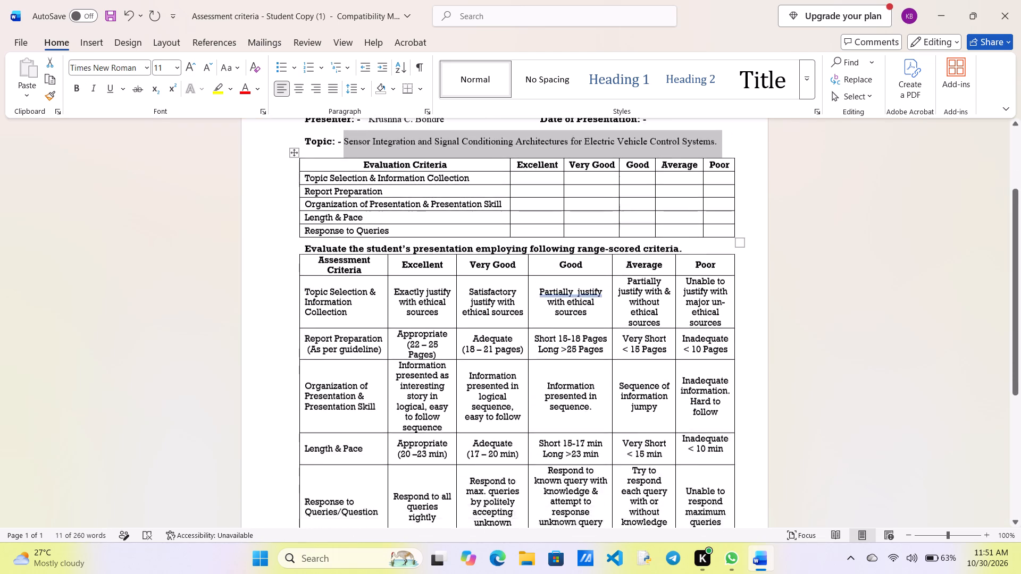
pyautogui.scroll(-3, 423, 299)
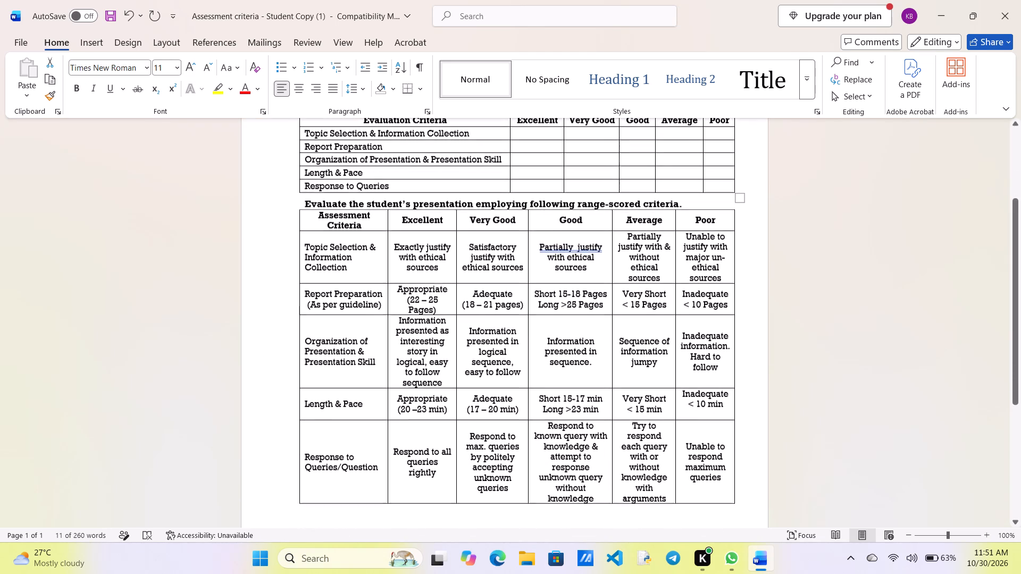
pyautogui.scroll(-3, 423, 299)
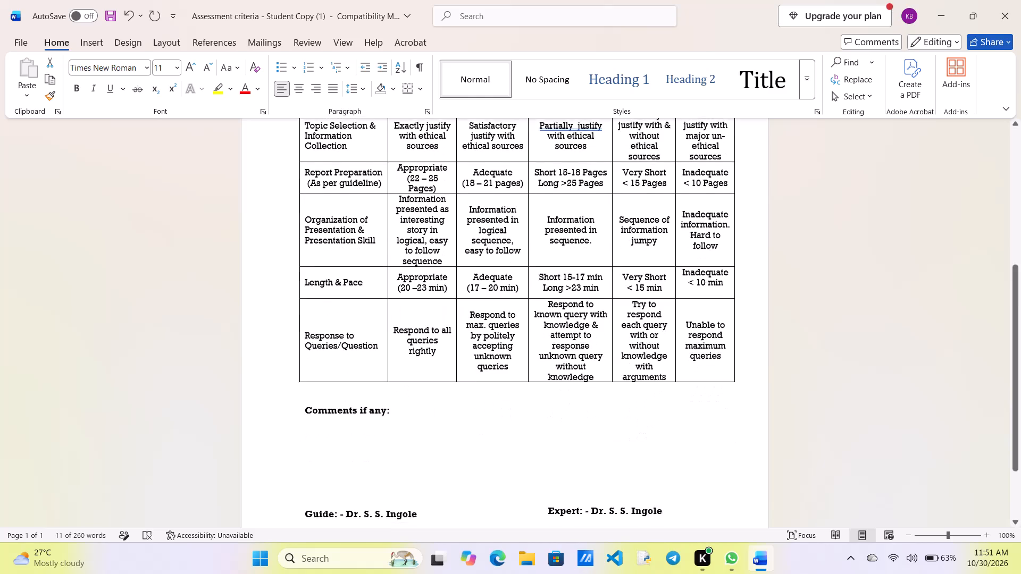
pyautogui.scroll(-2, 423, 299)
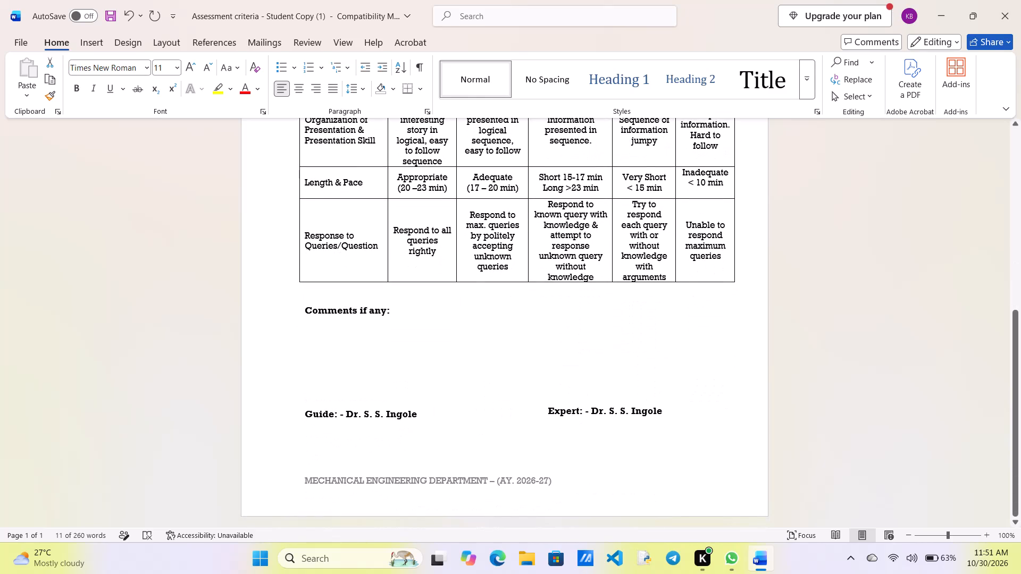
pyautogui.scroll(5, 423, 299)
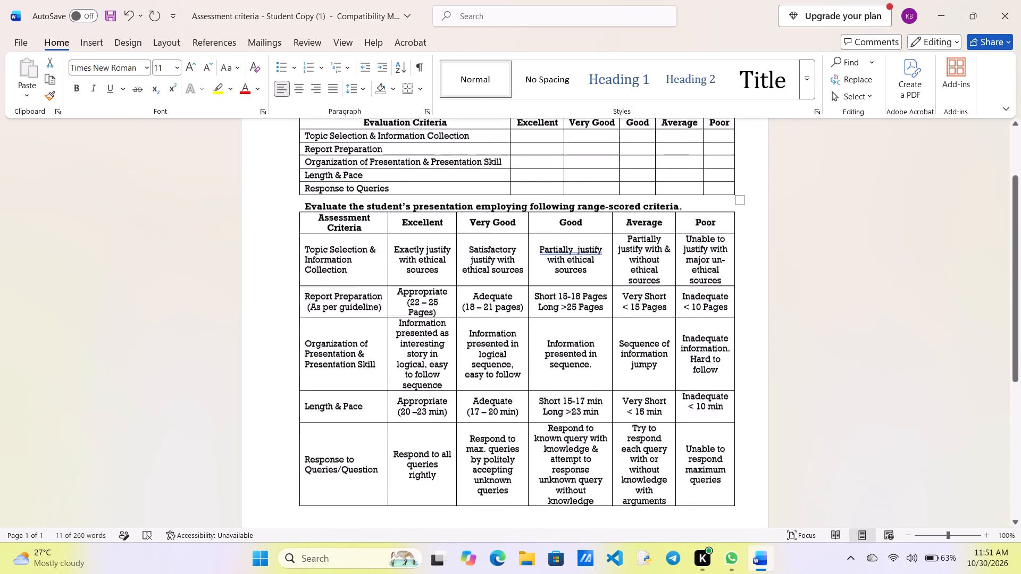
pyautogui.scroll(2, 423, 299)
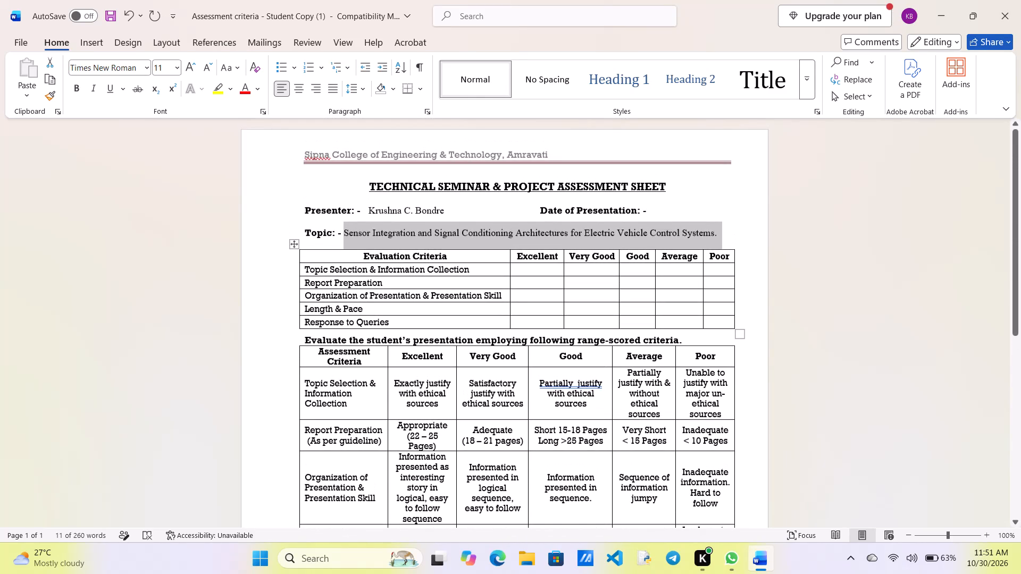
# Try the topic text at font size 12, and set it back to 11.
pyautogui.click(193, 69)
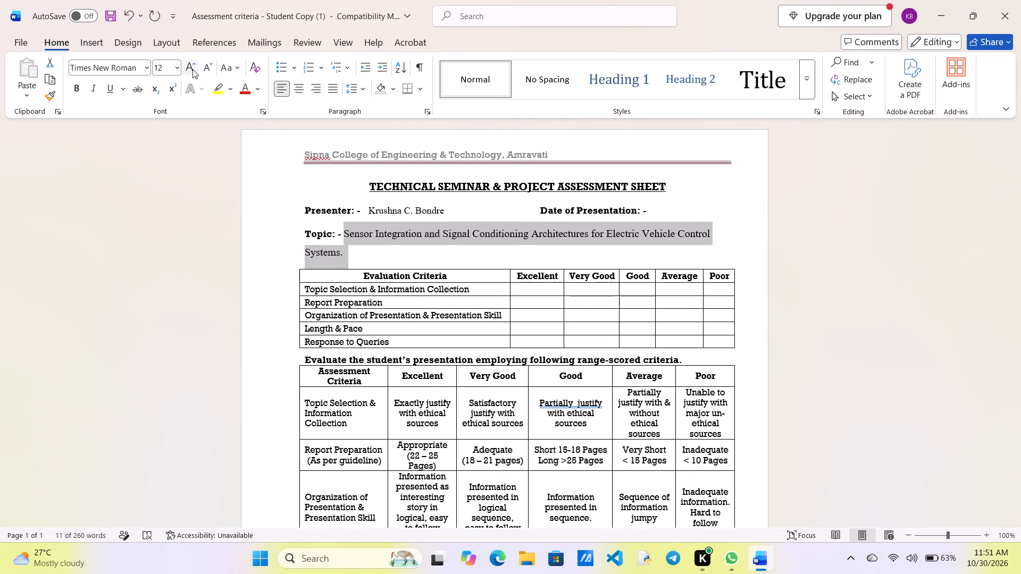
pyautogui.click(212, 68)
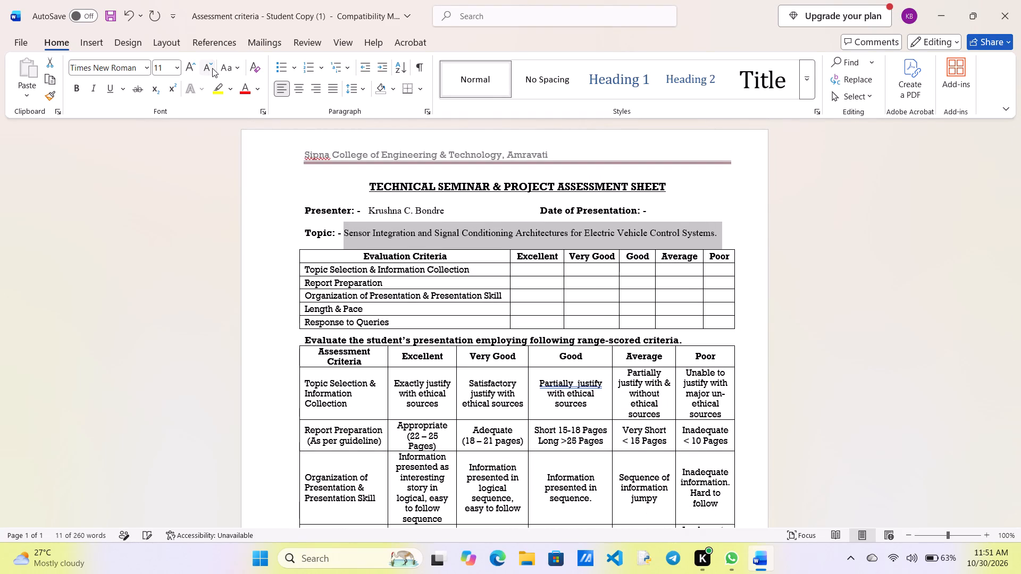
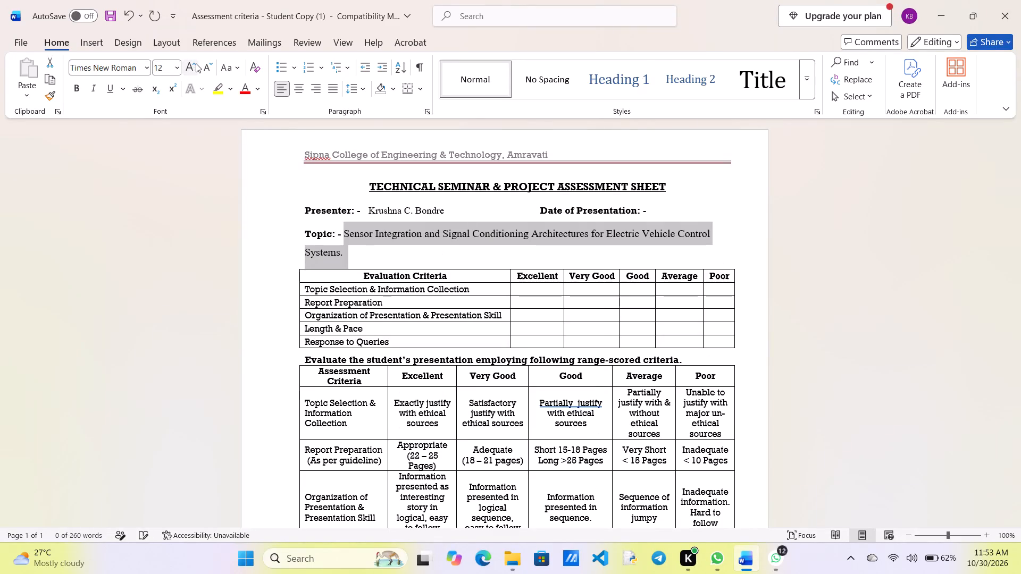
# Reduce the topic text above the evaluation table to font size 11, matching the presenter line.
pyautogui.moveTo(371, 211); pyautogui.dragTo(449, 210)
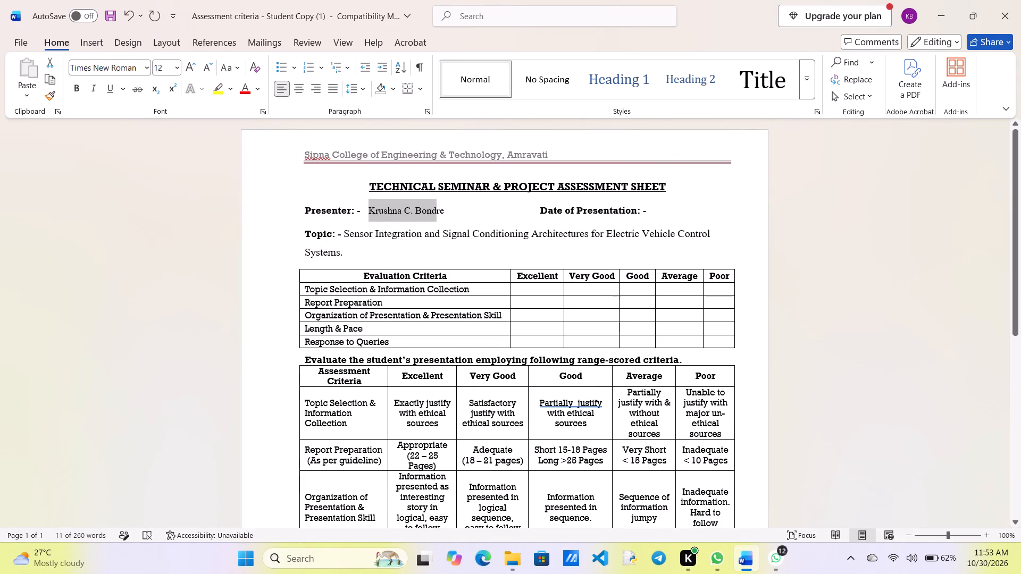
pyautogui.moveTo(449, 210); pyautogui.dragTo(451, 209)
pyautogui.moveTo(350, 207); pyautogui.dragTo(306, 205)
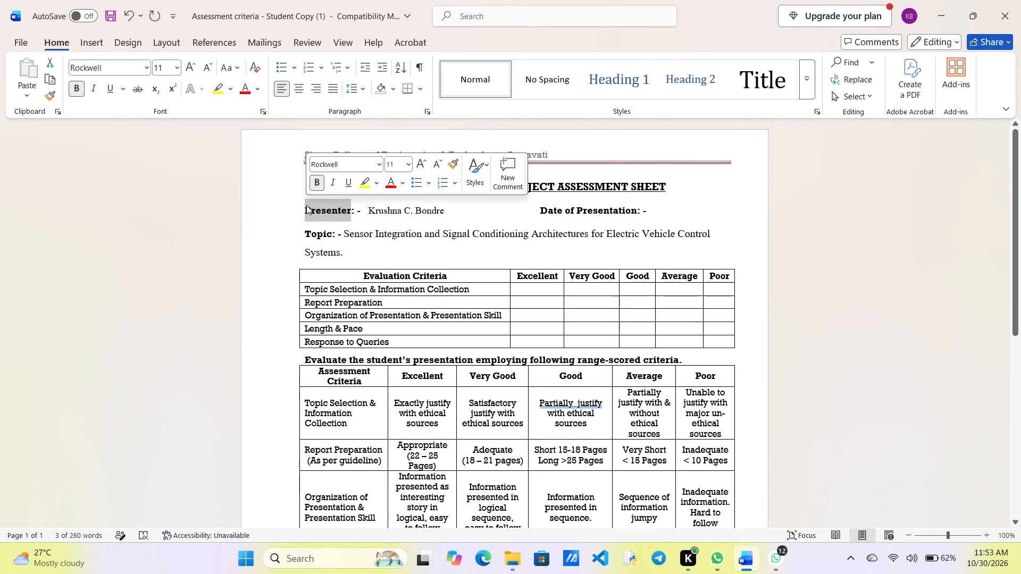
pyautogui.click(190, 239)
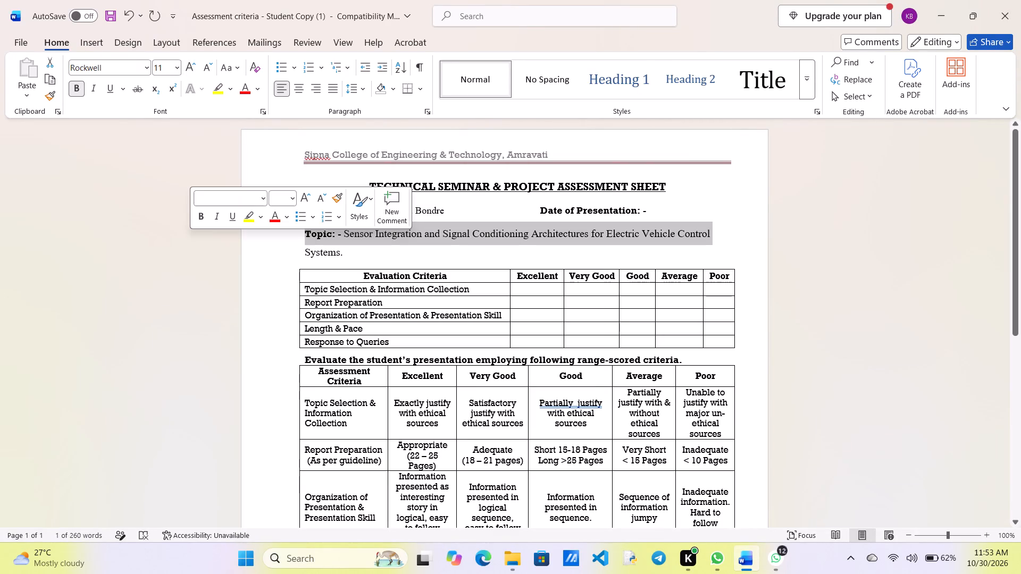
pyautogui.moveTo(357, 279); pyautogui.dragTo(448, 267)
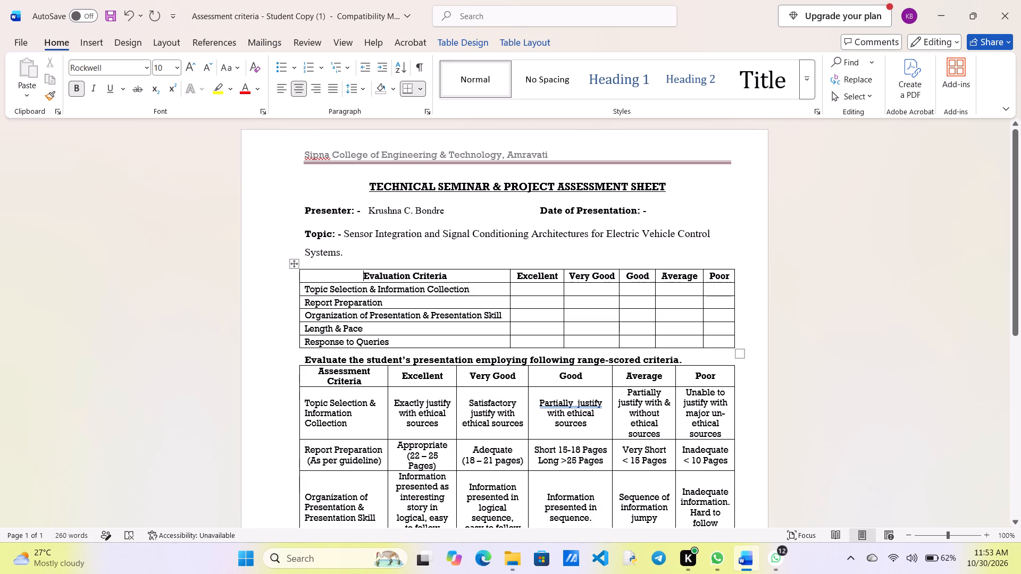
pyautogui.moveTo(346, 230); pyautogui.dragTo(349, 257)
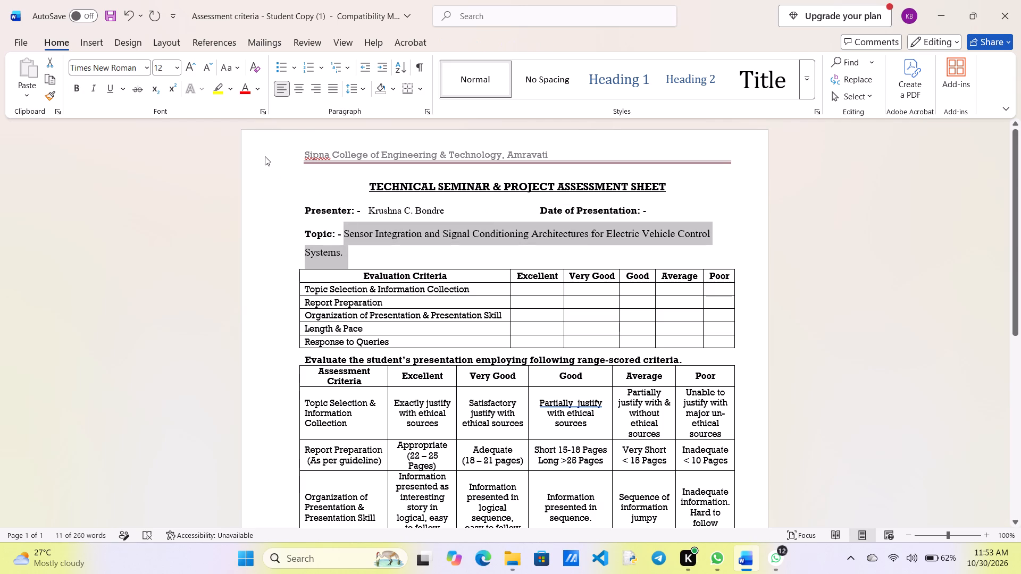
pyautogui.click(210, 64)
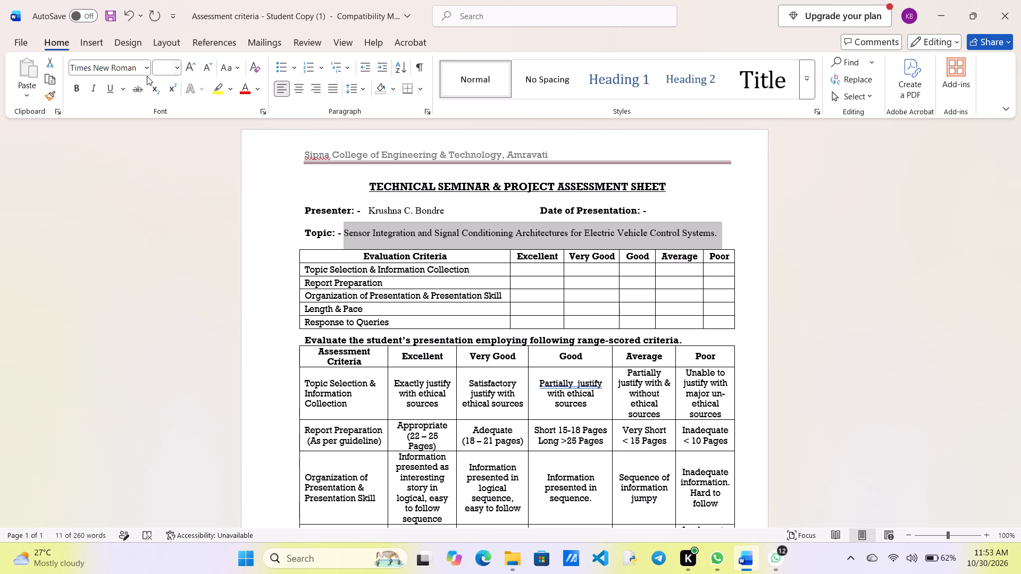
# Make the topic text and the presenter's name above the evaluation table bold.
pyautogui.click(74, 92)
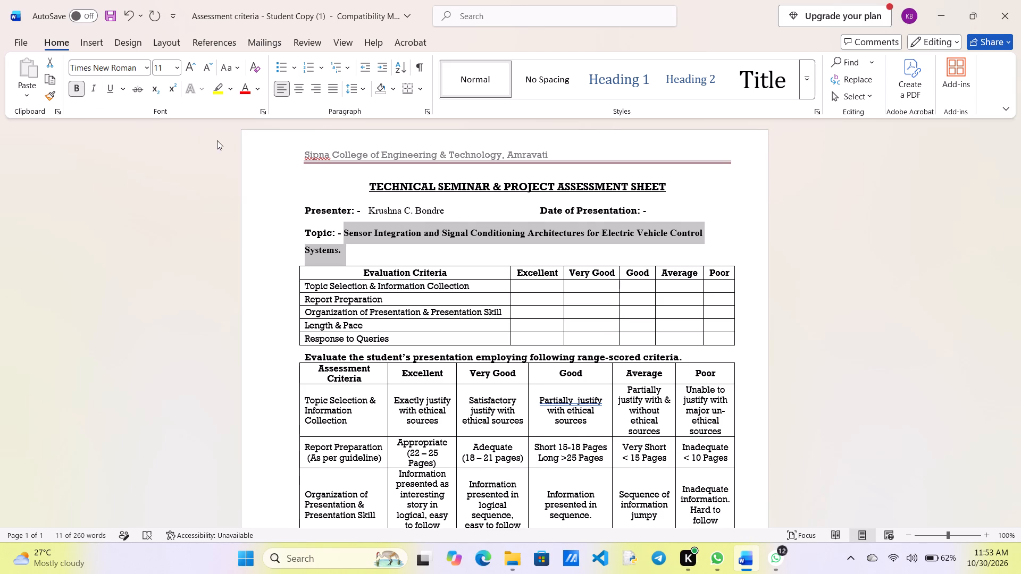
pyautogui.moveTo(365, 215); pyautogui.dragTo(436, 215)
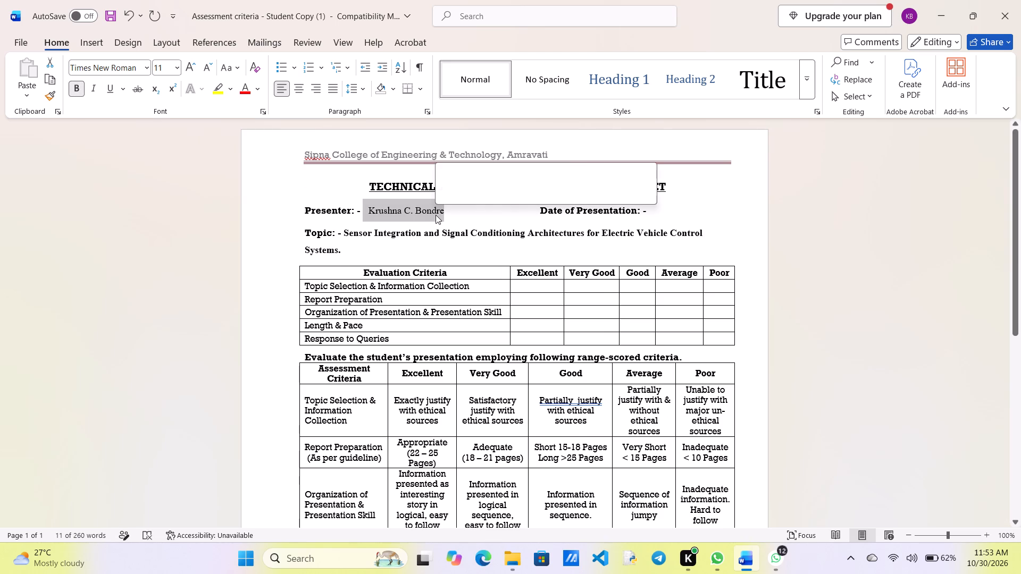
pyautogui.click(74, 88)
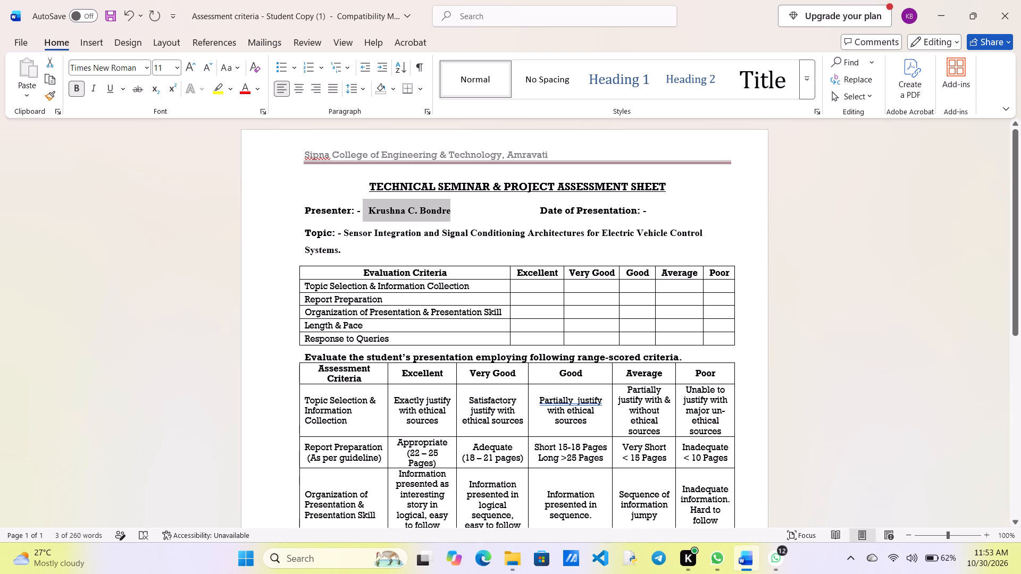
pyautogui.click(791, 218)
# Place the text cursor at the end of the Expert line below the comments area.
pyautogui.scroll(-1, 537, 278)
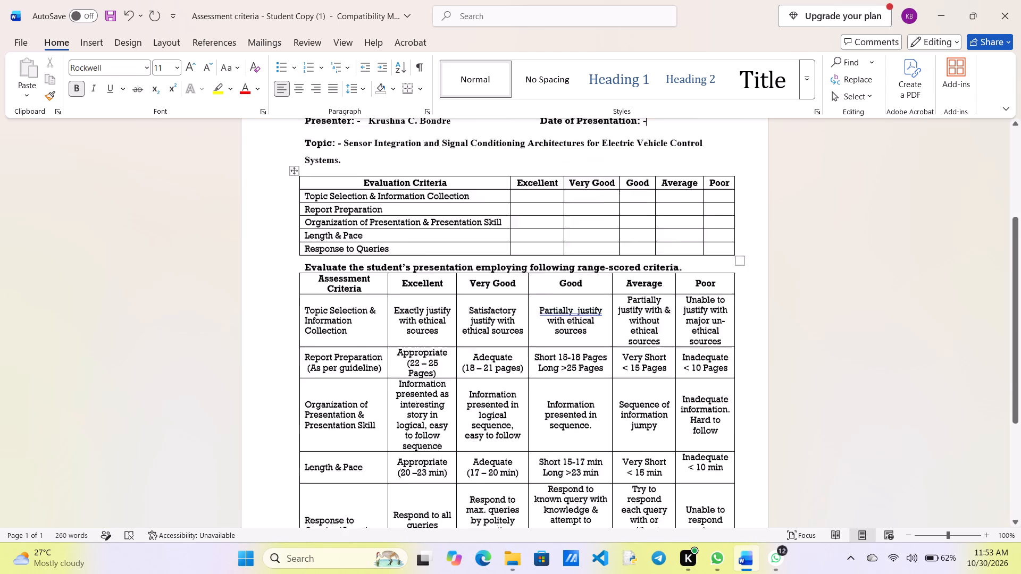
pyautogui.scroll(-3, 537, 278)
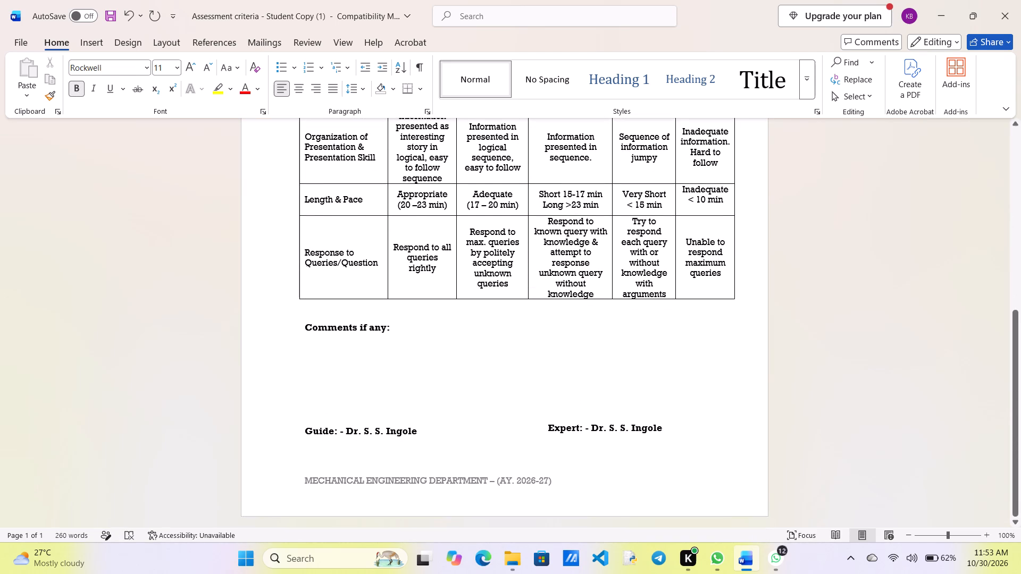
pyautogui.scroll(-1, 537, 278)
pyautogui.click(673, 427)
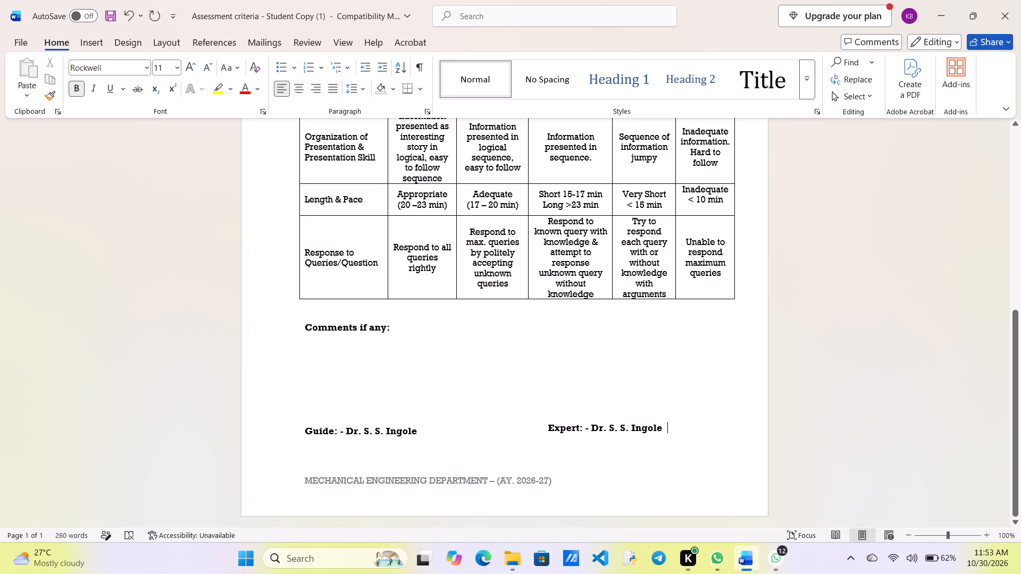
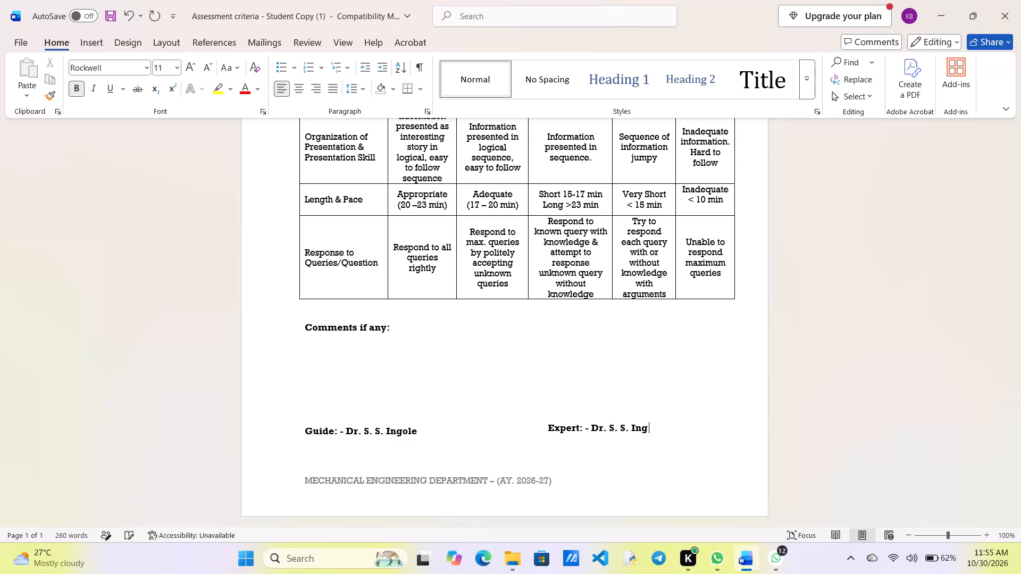
# Replace the name after "Dr." on the Expert line below the comments area with the seminar expert's initials and surname.
pyautogui.press('BackSpace')
pyautogui.press('BackSpace')
pyautogui.press('BackSpace')
pyautogui.press('BackSpace')
pyautogui.press('BackSpace')
pyautogui.press('BackSpace')
pyautogui.press('BackSpace')
pyautogui.press('BackSpace')
pyautogui.press('BackSpace')
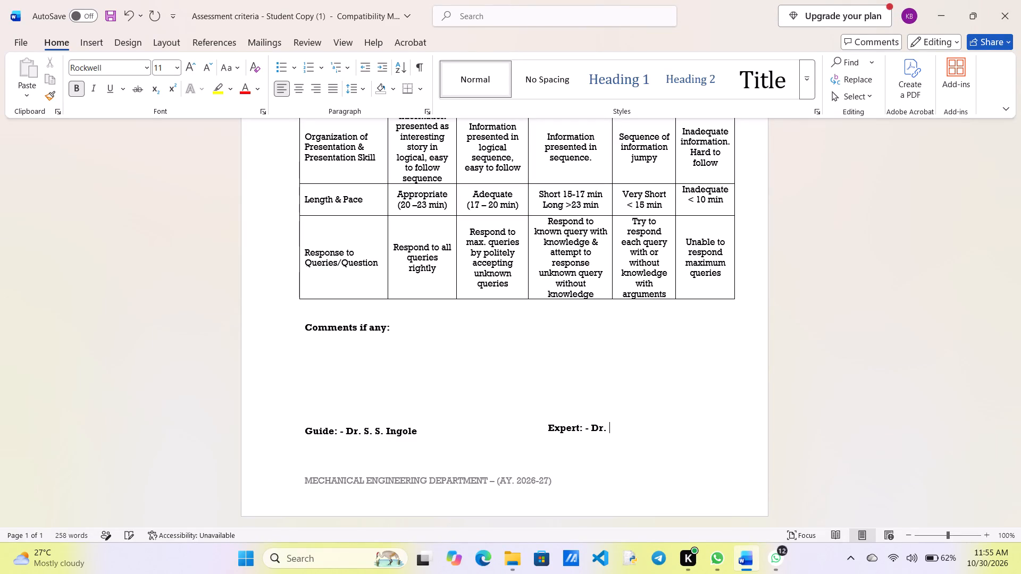
pyautogui.hotkey('shift', 'g')
pyautogui.press('.')
pyautogui.hotkey('shift', 'd')
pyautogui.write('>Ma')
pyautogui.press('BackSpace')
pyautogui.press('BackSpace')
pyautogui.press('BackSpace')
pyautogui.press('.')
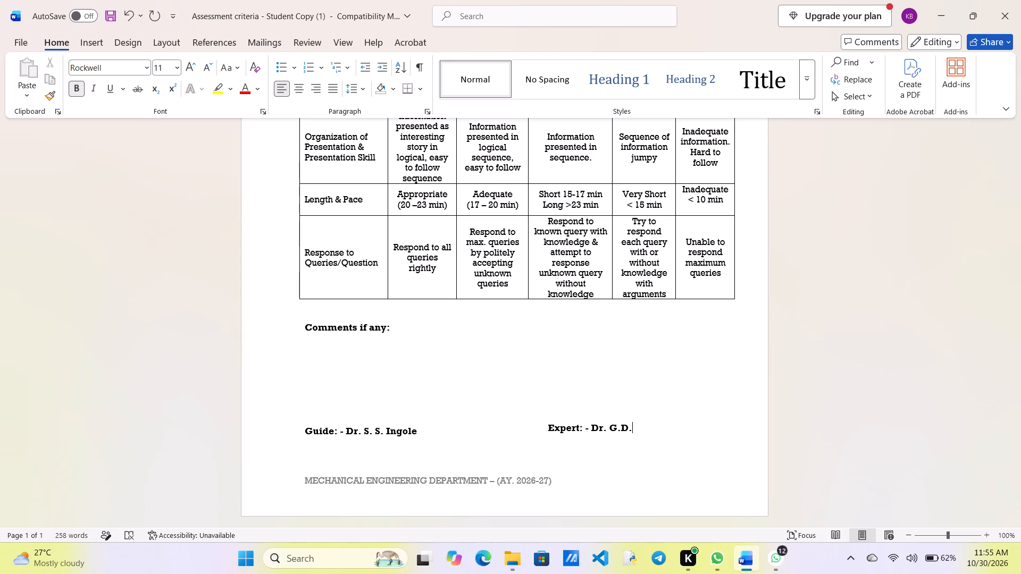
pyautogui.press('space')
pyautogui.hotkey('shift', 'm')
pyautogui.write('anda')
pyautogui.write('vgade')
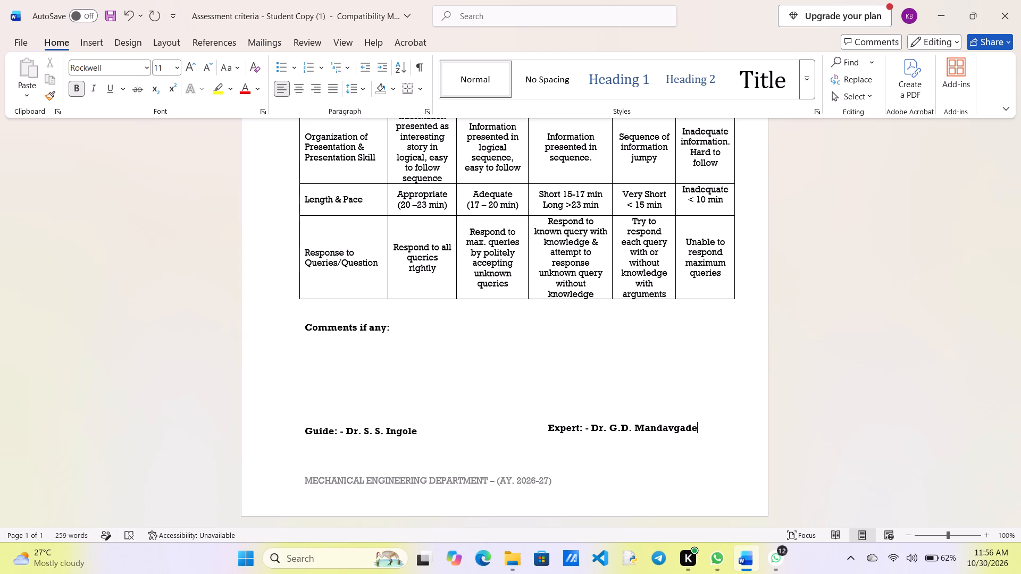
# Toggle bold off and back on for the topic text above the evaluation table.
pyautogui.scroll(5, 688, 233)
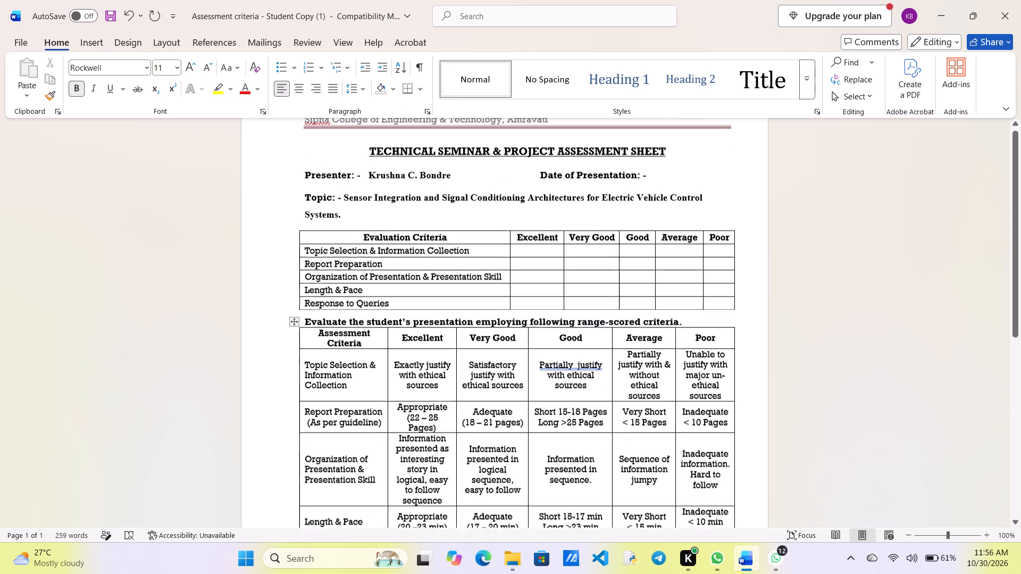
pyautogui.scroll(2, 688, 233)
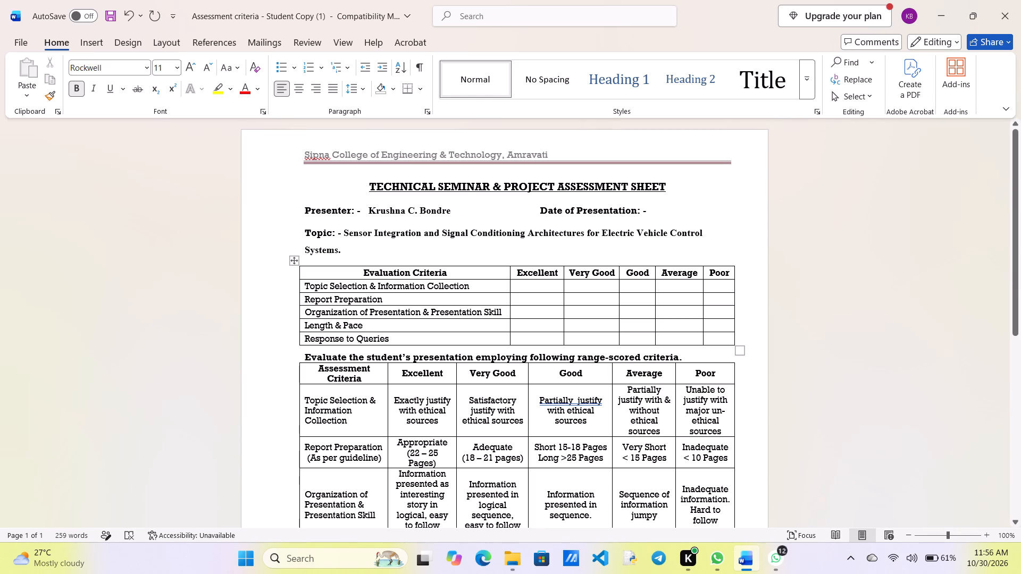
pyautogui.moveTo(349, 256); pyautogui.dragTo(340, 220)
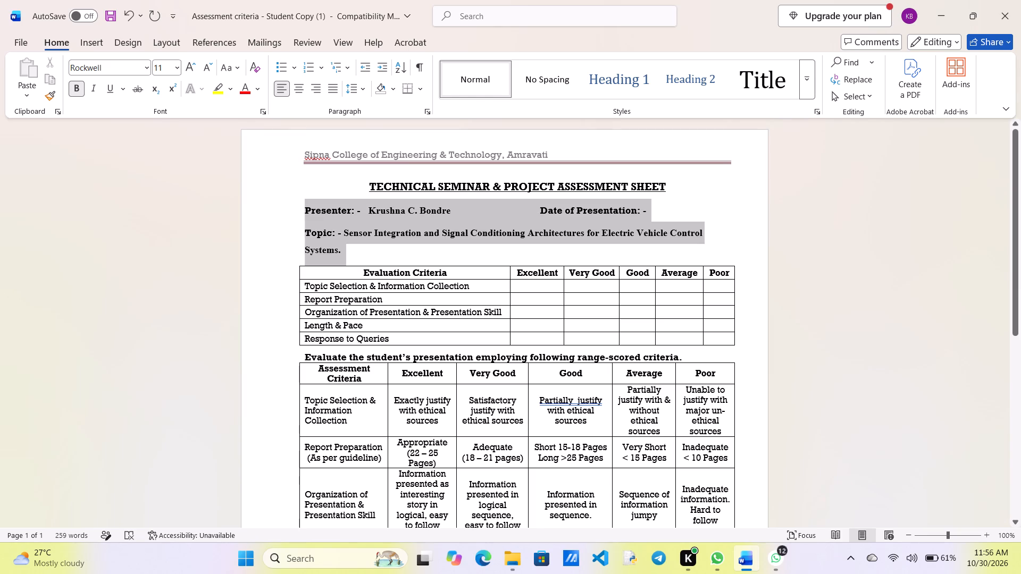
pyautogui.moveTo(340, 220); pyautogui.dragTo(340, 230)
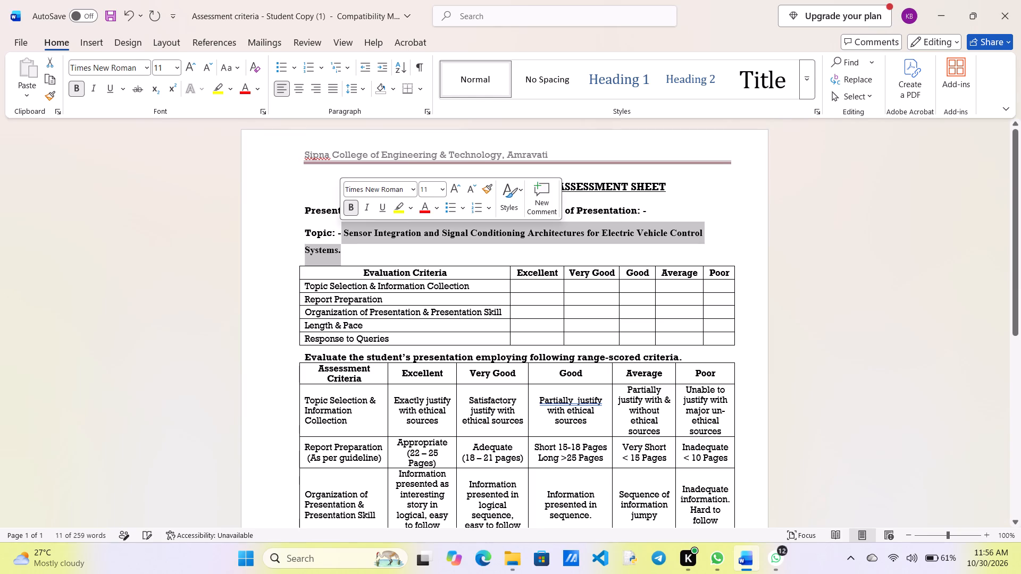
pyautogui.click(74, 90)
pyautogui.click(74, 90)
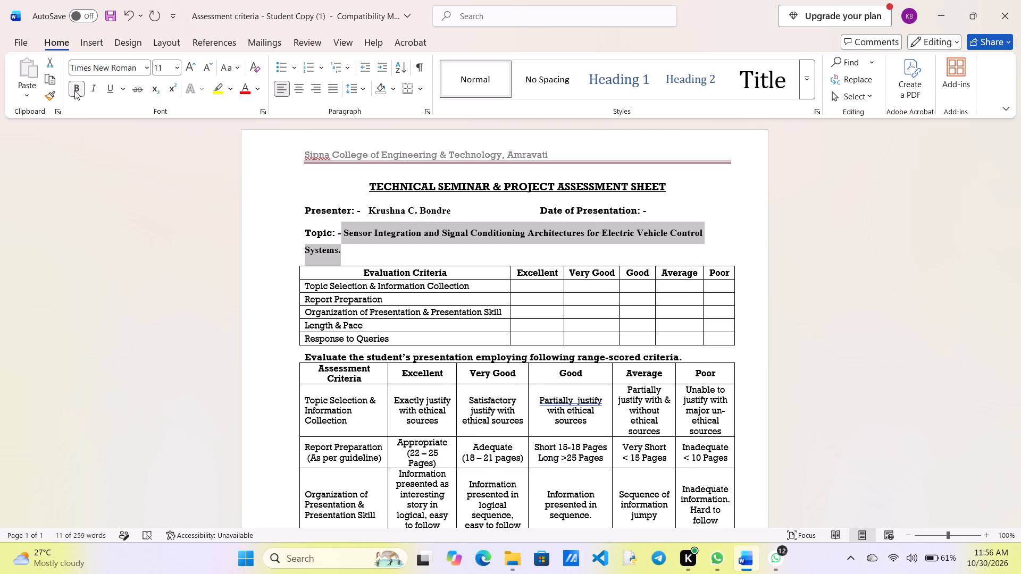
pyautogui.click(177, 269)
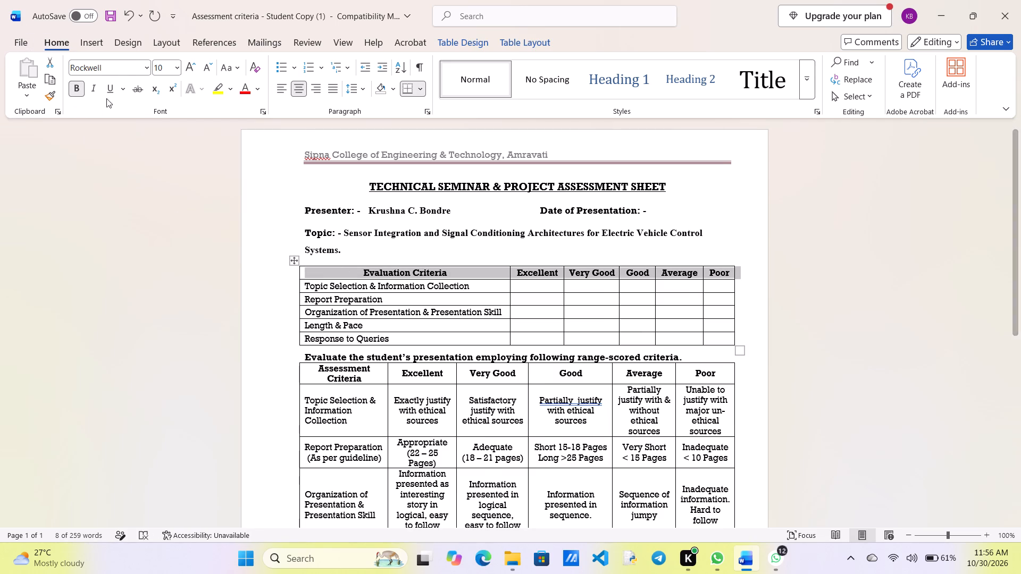
# Save the assessment sheet to the Desktop folder as a Word document named "KB GG".
pyautogui.click(30, 43)
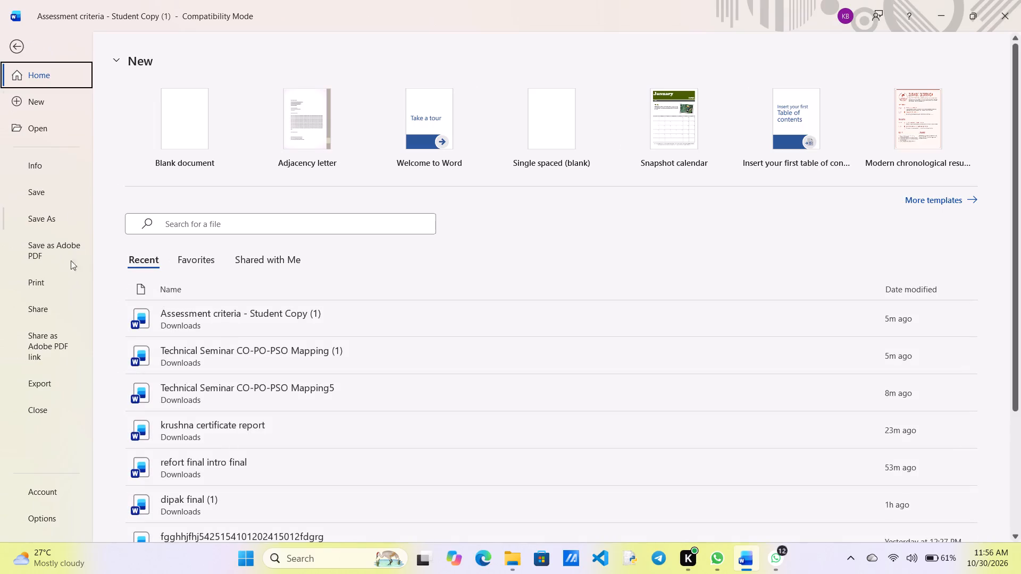
pyautogui.click(46, 225)
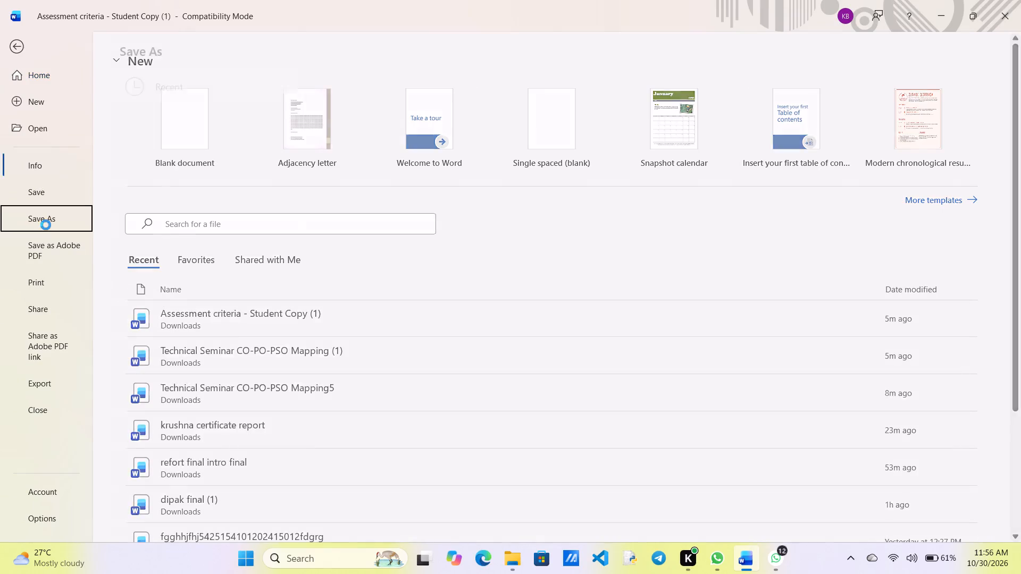
pyautogui.click(394, 234)
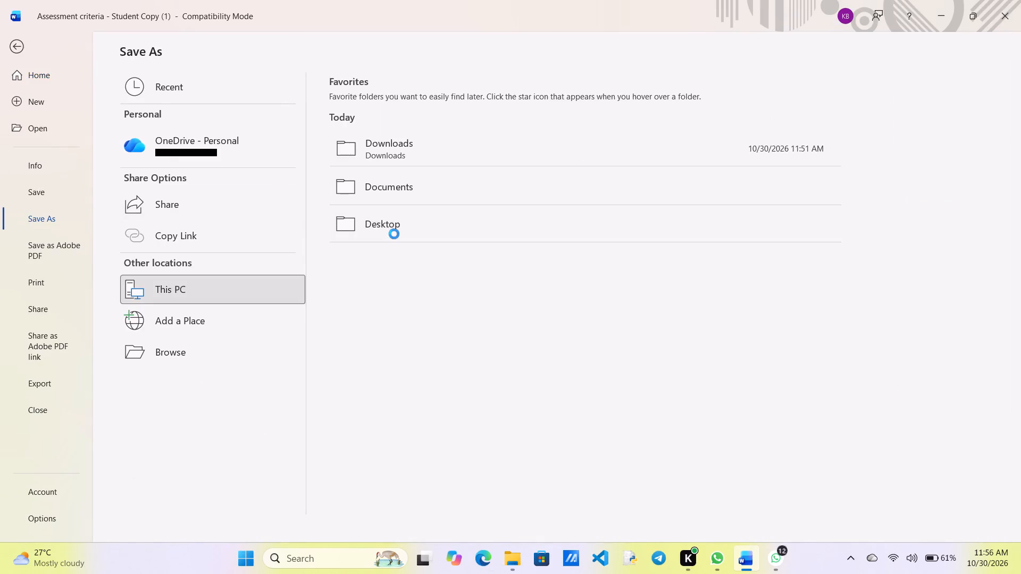
pyautogui.press('BackSpace')
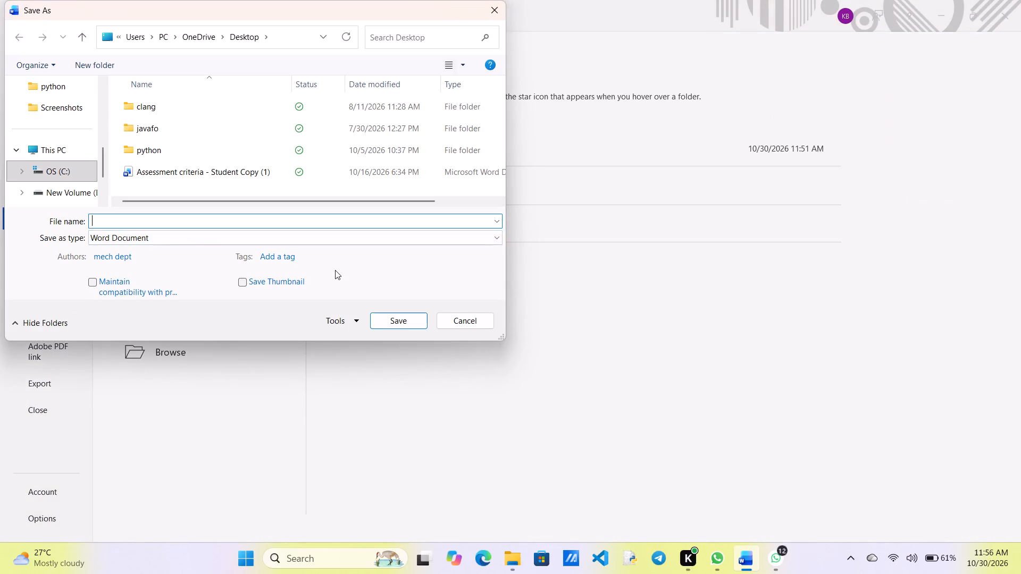
pyautogui.write('KB')
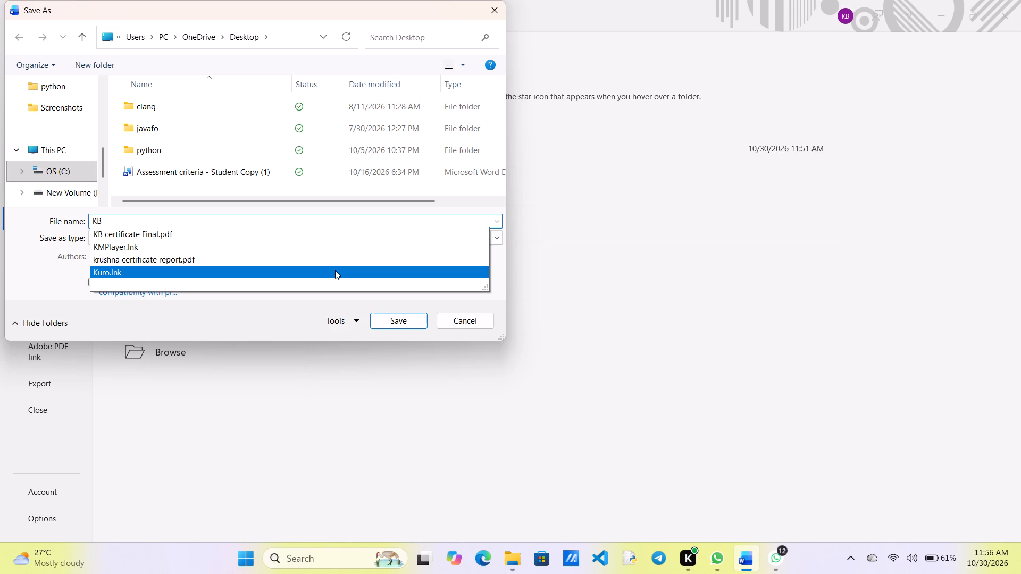
pyautogui.press('space')
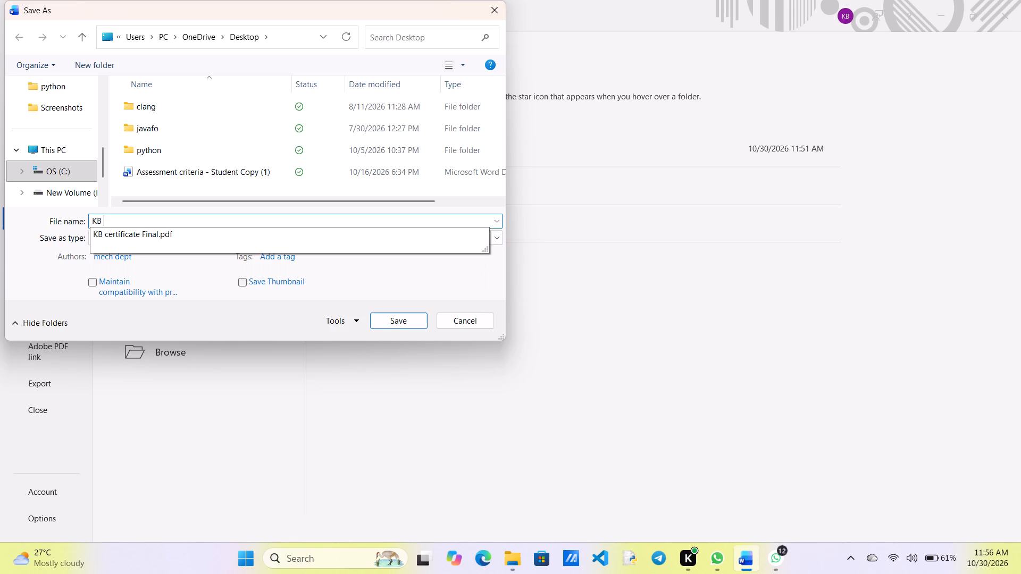
pyautogui.hotkey('shift', 'c')
pyautogui.hotkey('shift', ')')
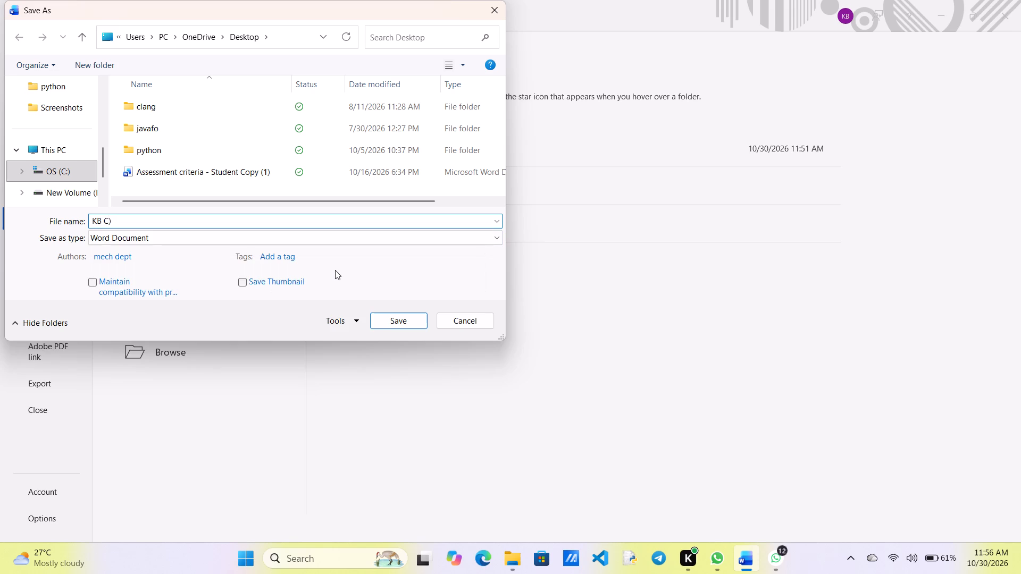
pyautogui.press('BackSpace')
pyautogui.press('BackSpace')
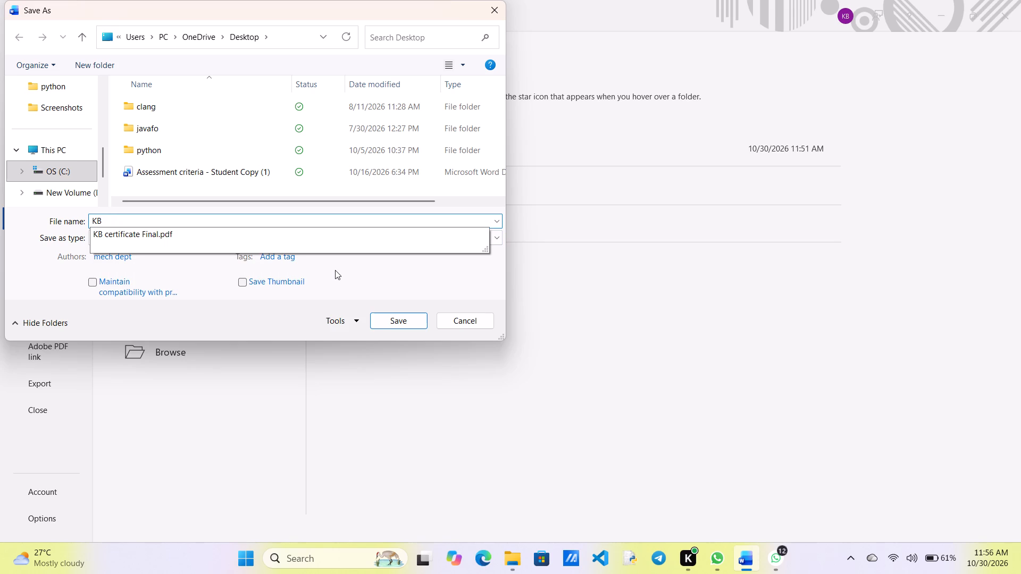
pyautogui.write('GG')
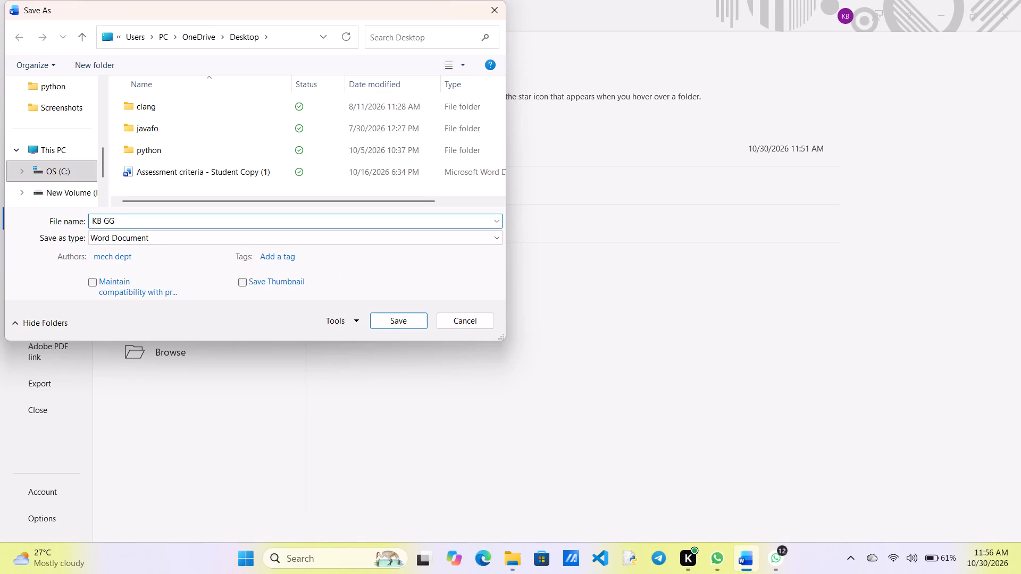
pyautogui.click(401, 325)
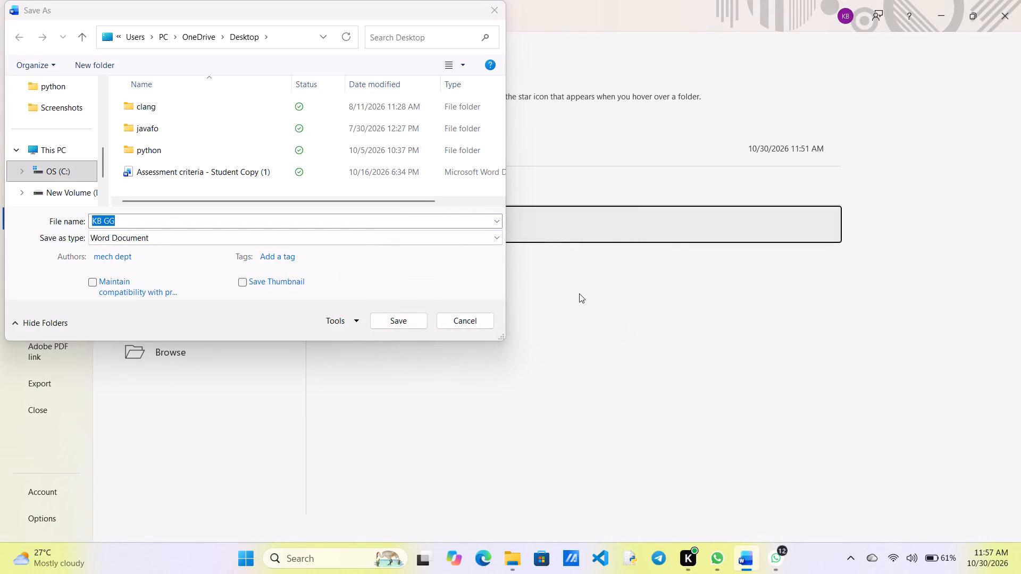
pyautogui.click(486, 236)
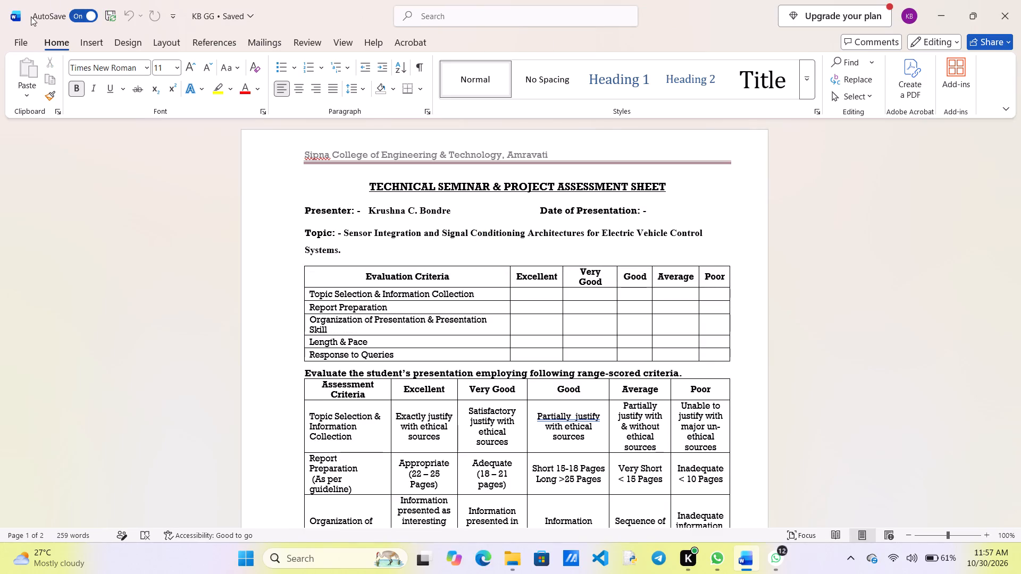
# Set up a copy of the assessment sheet for the Desktop folder with PDF as the file type.
pyautogui.click(23, 46)
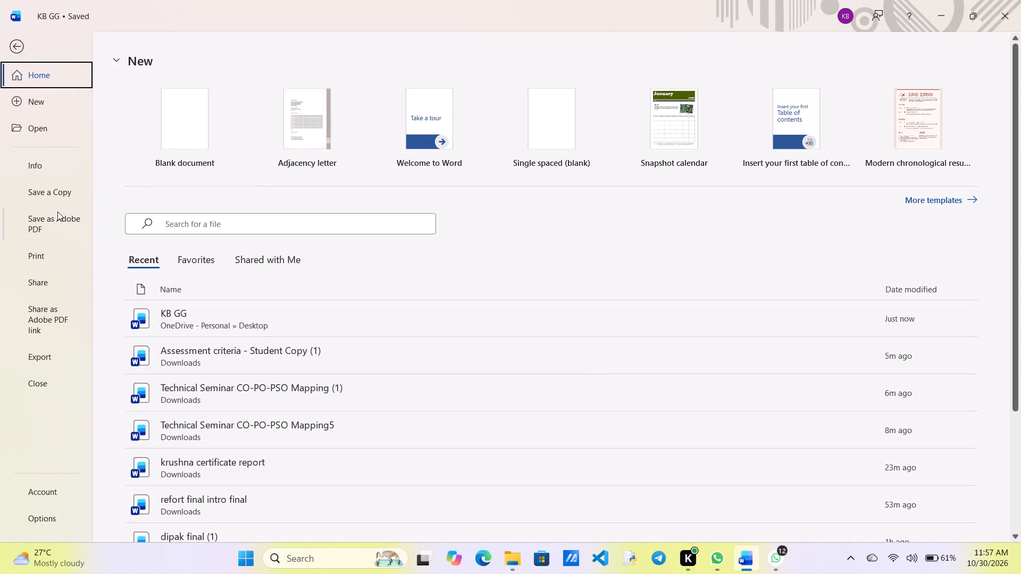
pyautogui.click(66, 190)
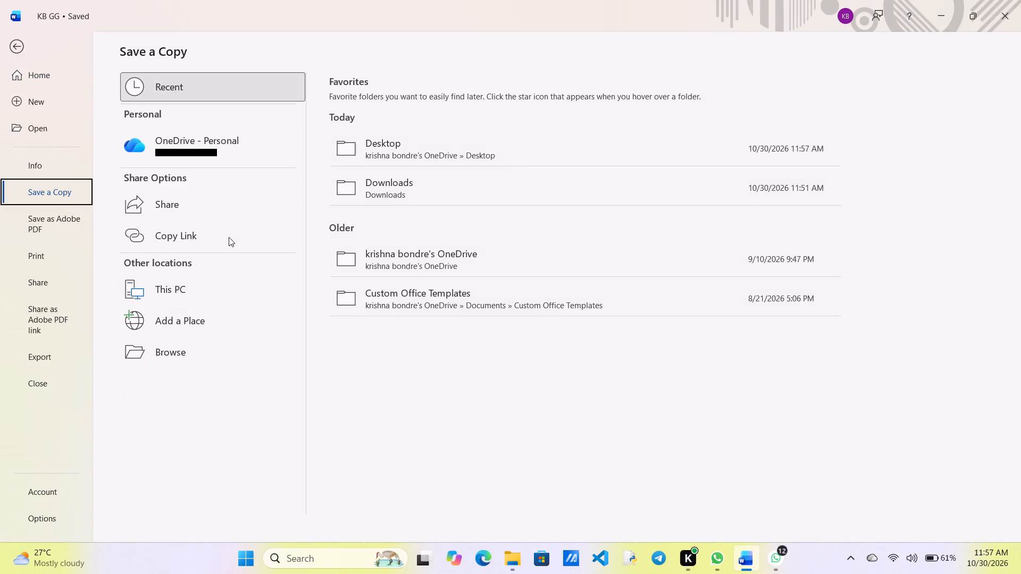
pyautogui.click(381, 155)
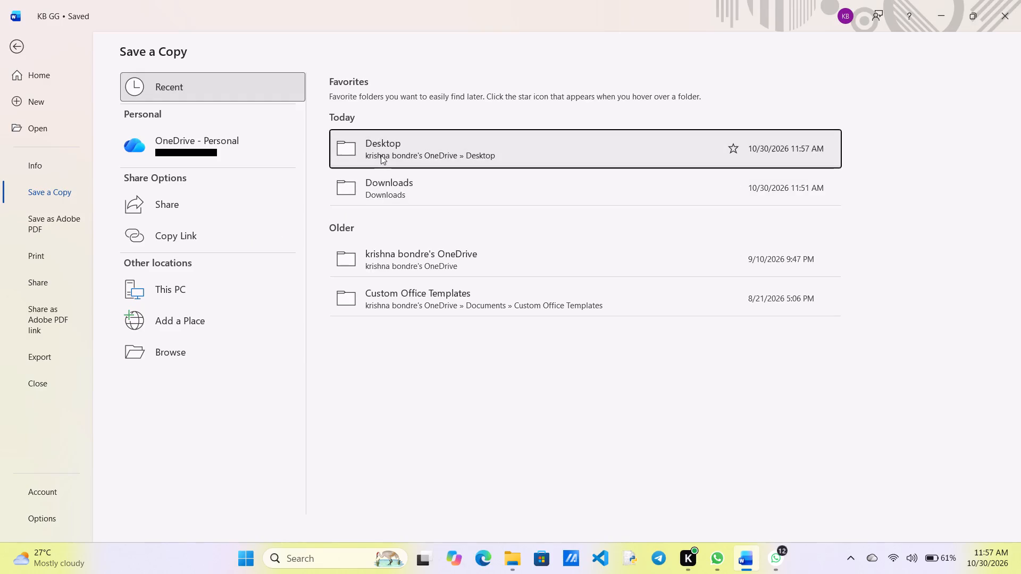
pyautogui.doubleClick(381, 155)
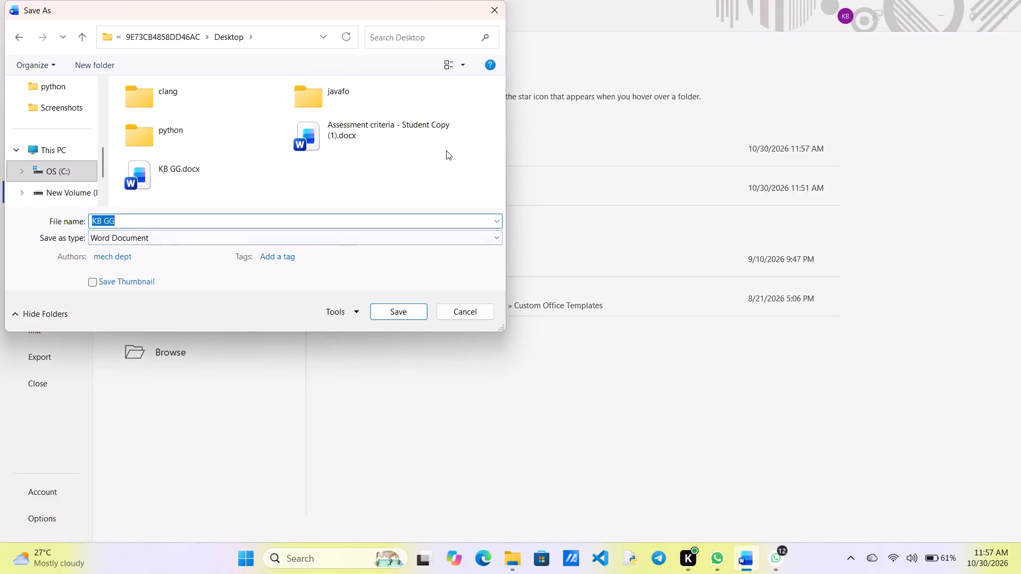
pyautogui.click(495, 235)
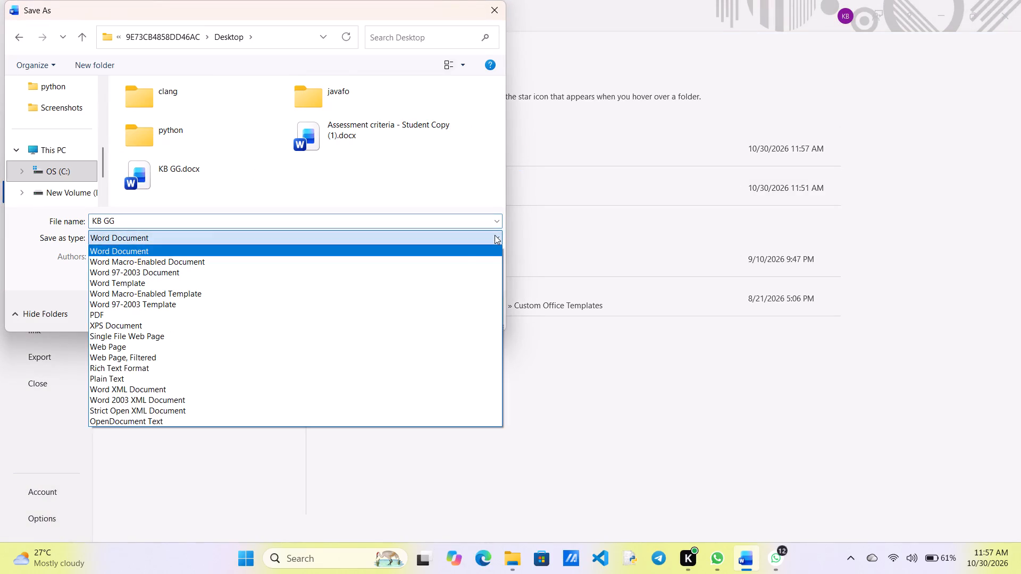
pyautogui.click(397, 313)
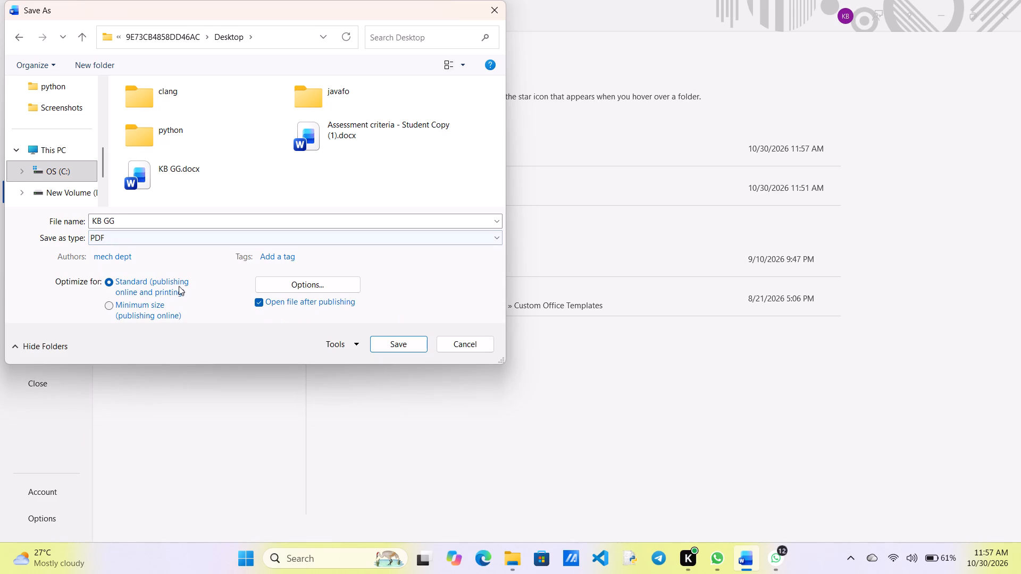
# Replace the author "mech dept" with the presenter's name and save the PDF as "KB GG".
pyautogui.click(148, 260)
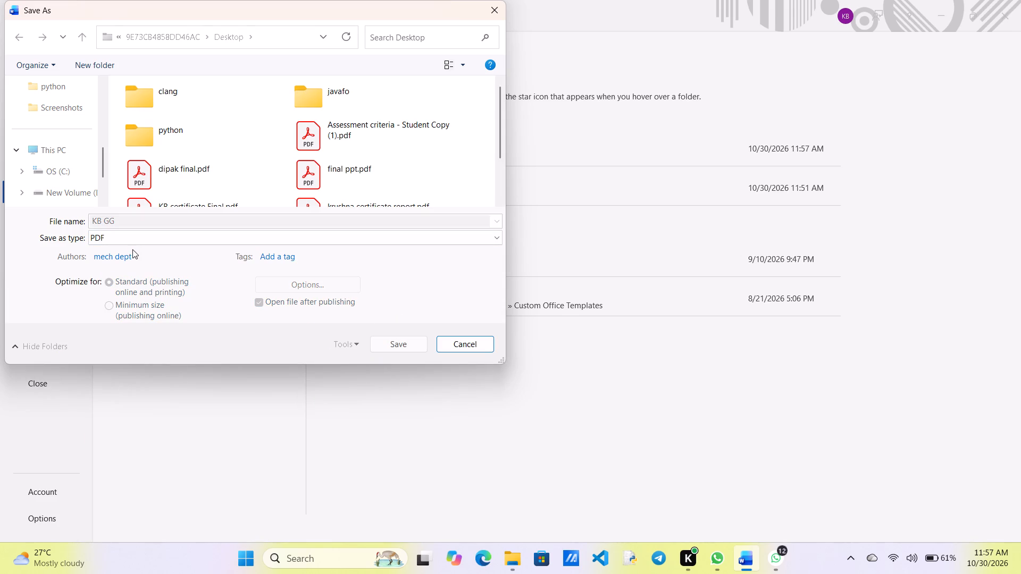
pyautogui.click(132, 249)
pyautogui.click(132, 255)
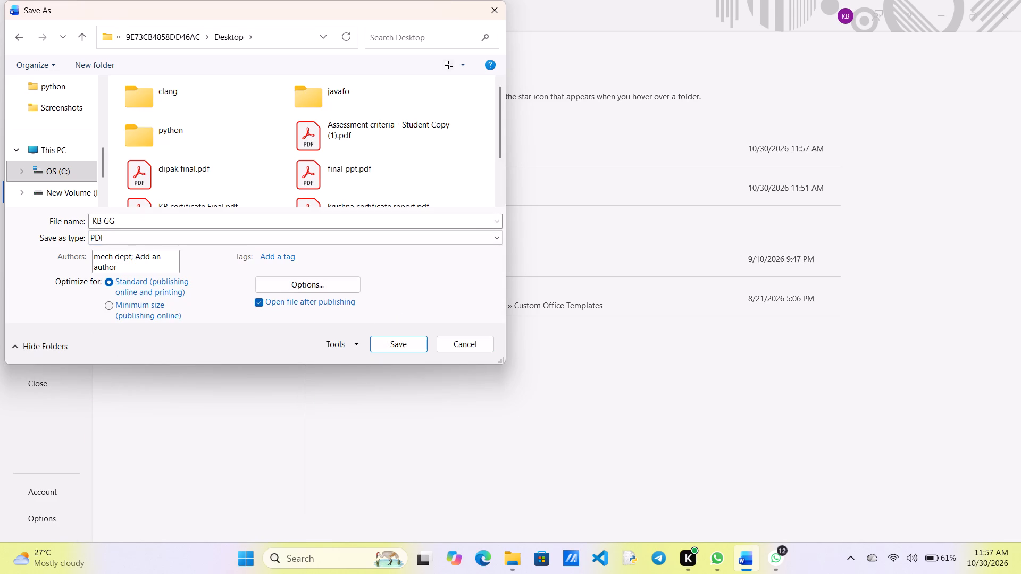
pyautogui.press('BackSpace')
pyautogui.press('BackSpace')
pyautogui.press('BackSpace')
pyautogui.press('BackSpace')
pyautogui.press('BackSpace')
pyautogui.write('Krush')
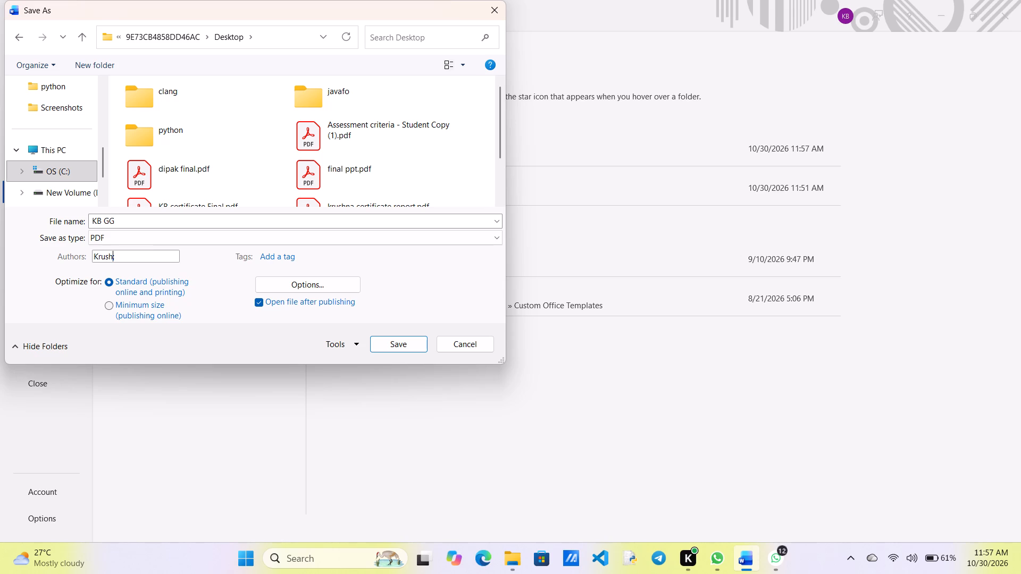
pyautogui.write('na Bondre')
pyautogui.click(390, 348)
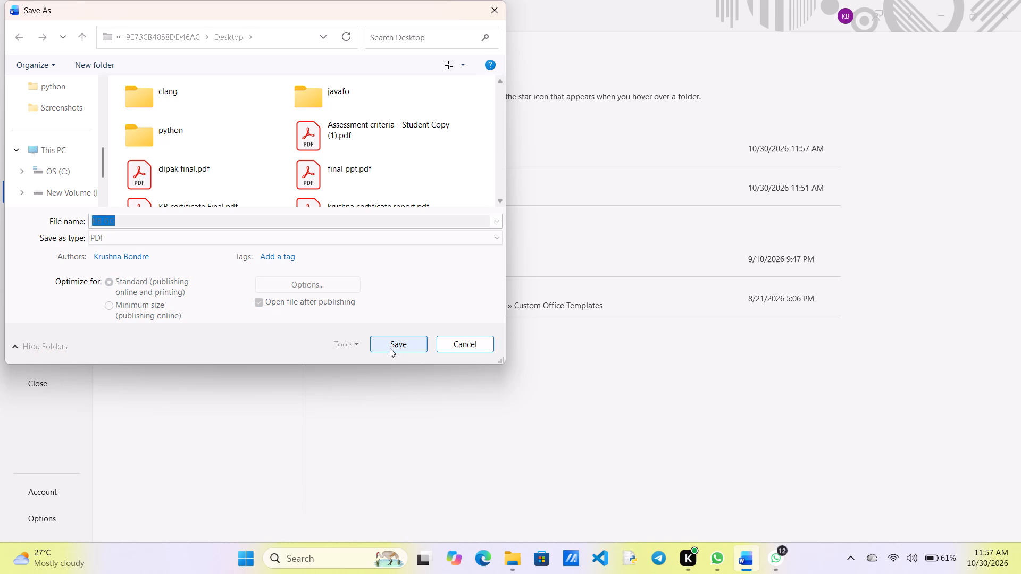
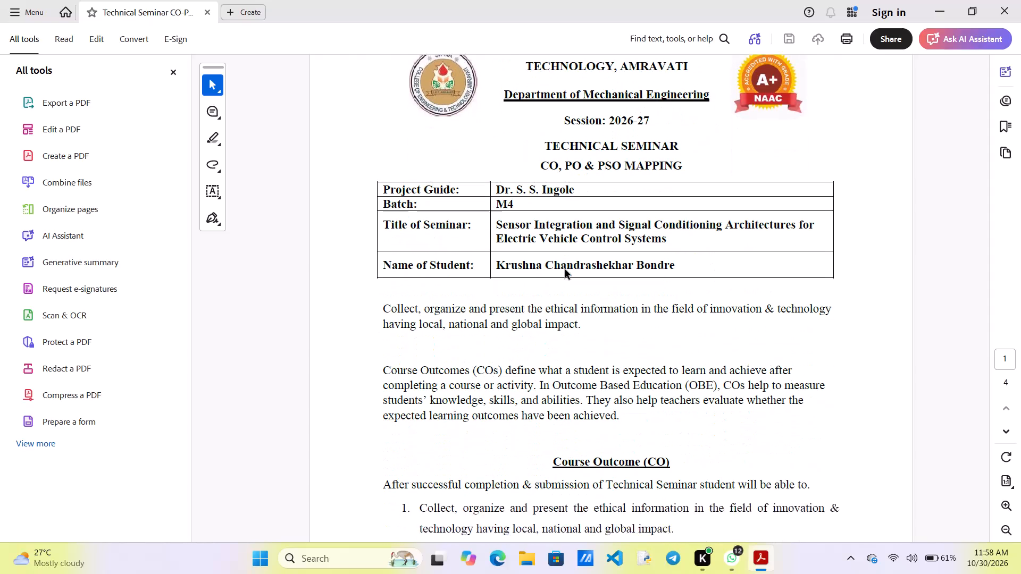
# Review the Technical Seminar CO-PO-PSO mapping PDF, from the course and programme outcomes through the CO-PSO tables and the submission block.
pyautogui.scroll(-6, 565, 269)
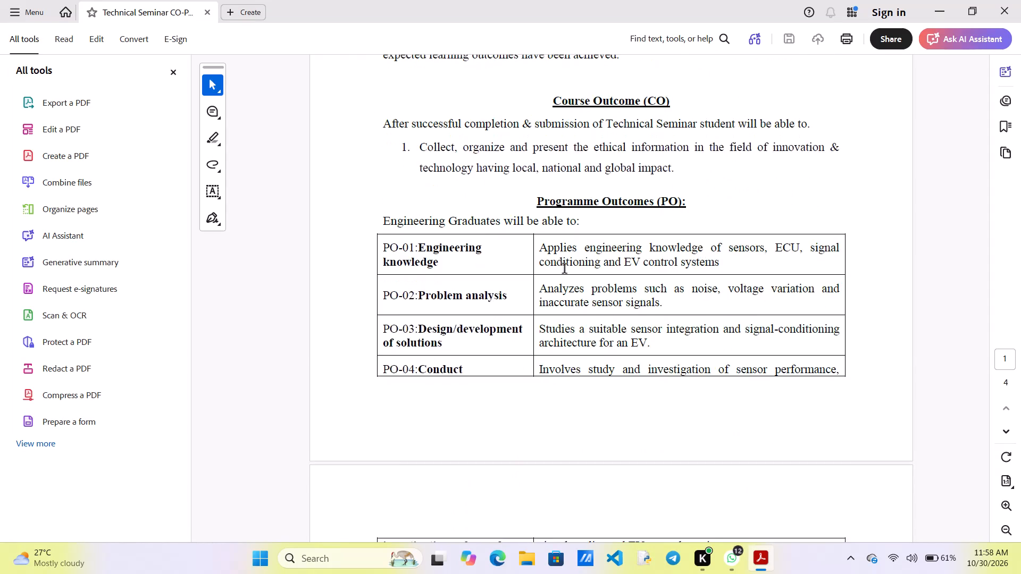
pyautogui.scroll(-7, 565, 269)
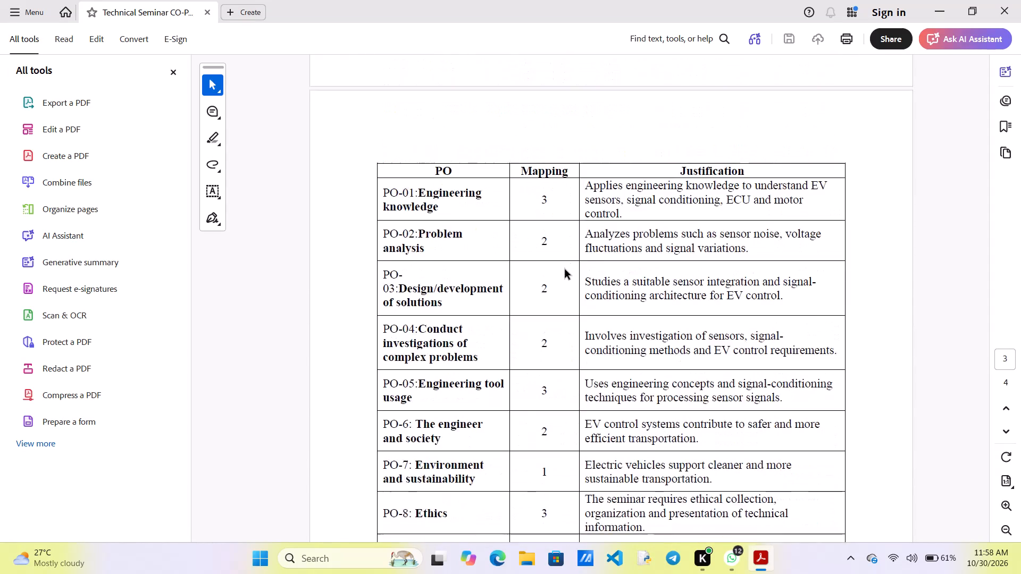
pyautogui.scroll(-8, 565, 269)
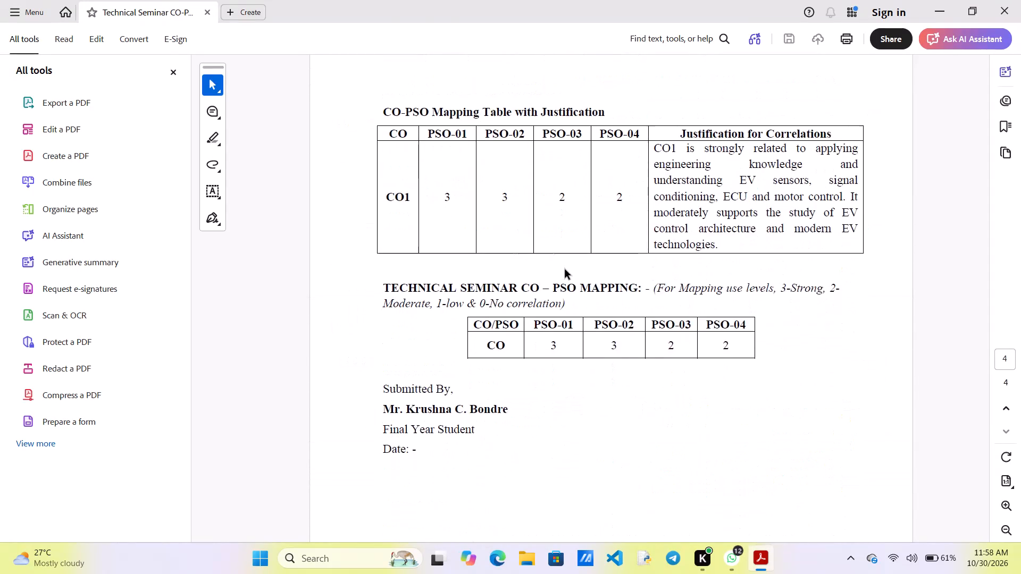
pyautogui.scroll(-4, 565, 269)
pyautogui.scroll(1, 565, 269)
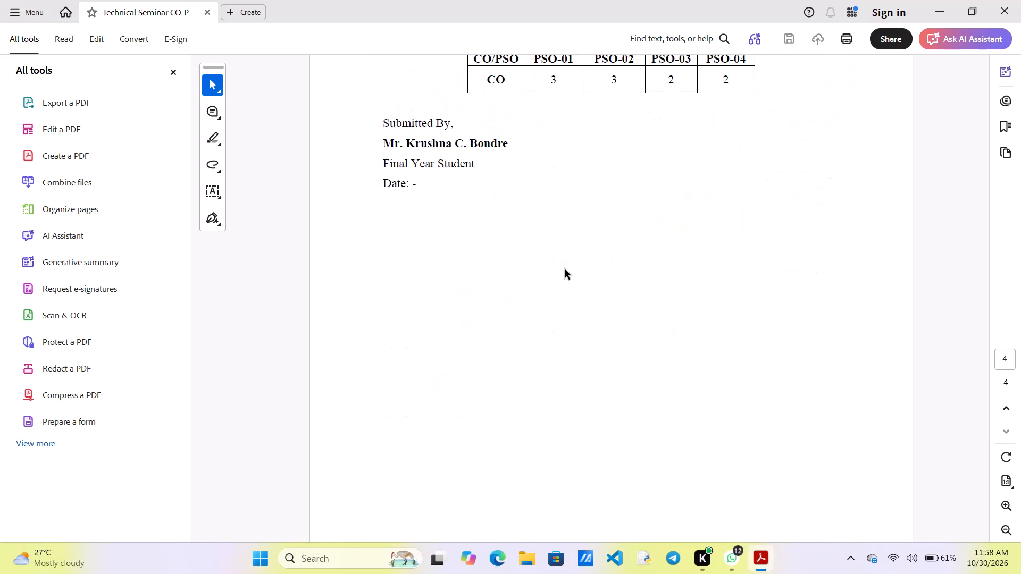
pyautogui.scroll(1, 565, 269)
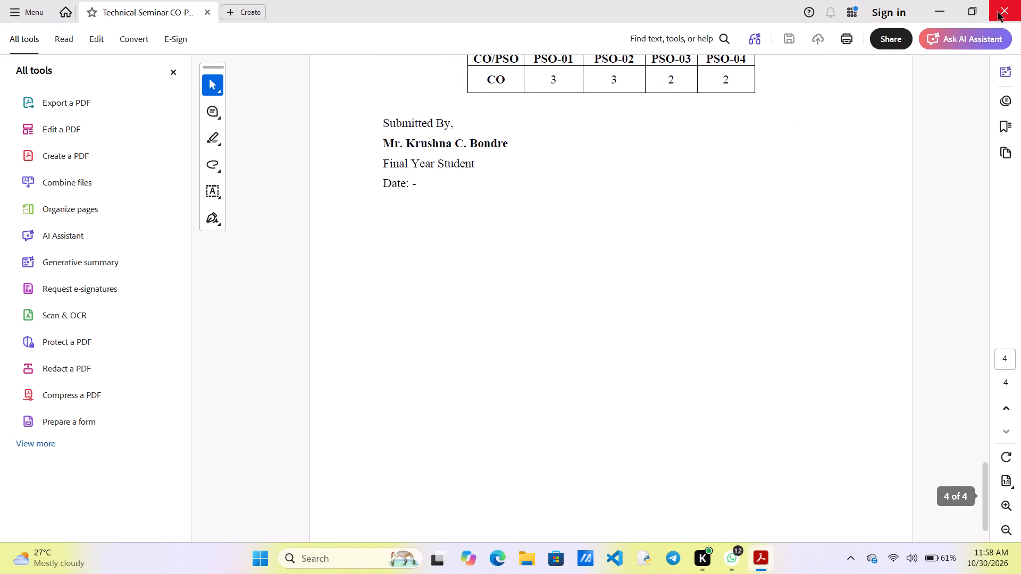
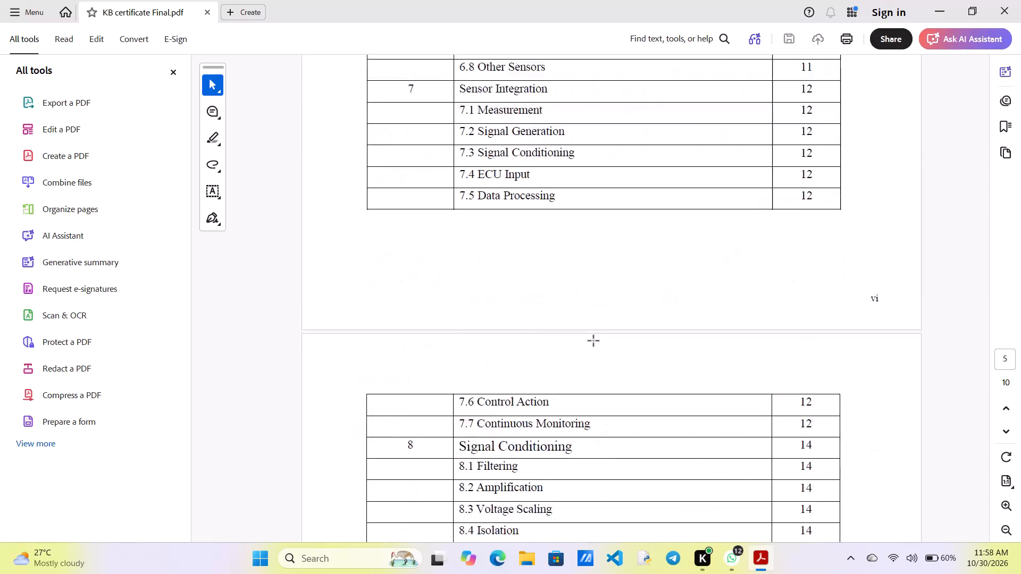
# Look through the remaining pages of the "KB certificate Final" PDF, from the index pages to the last page.
pyautogui.scroll(-4, 594, 341)
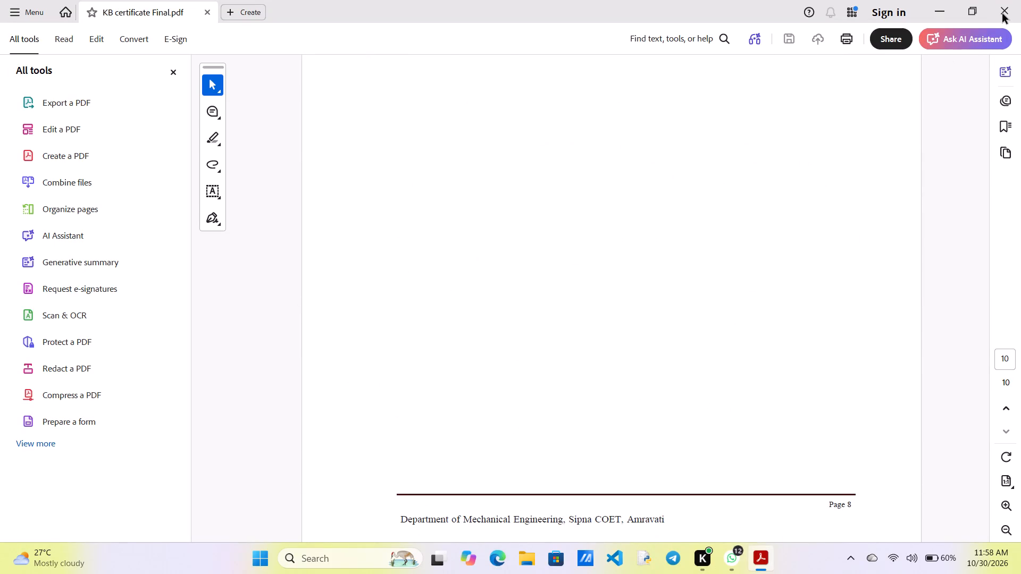
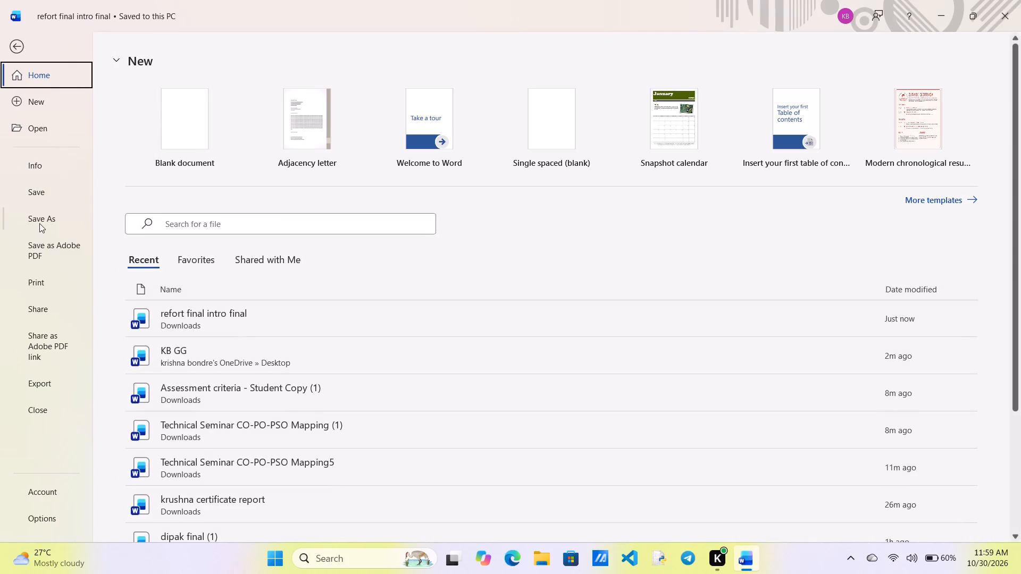
# Save the report as a PDF in the Desktop folder, keeping the file name "refort final intro final".
pyautogui.click(39, 223)
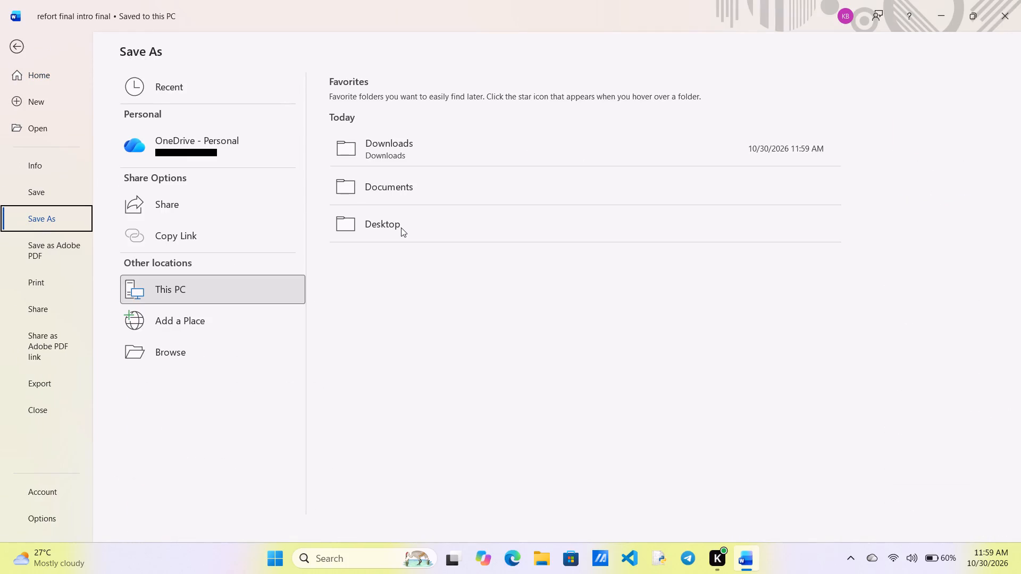
pyautogui.click(401, 227)
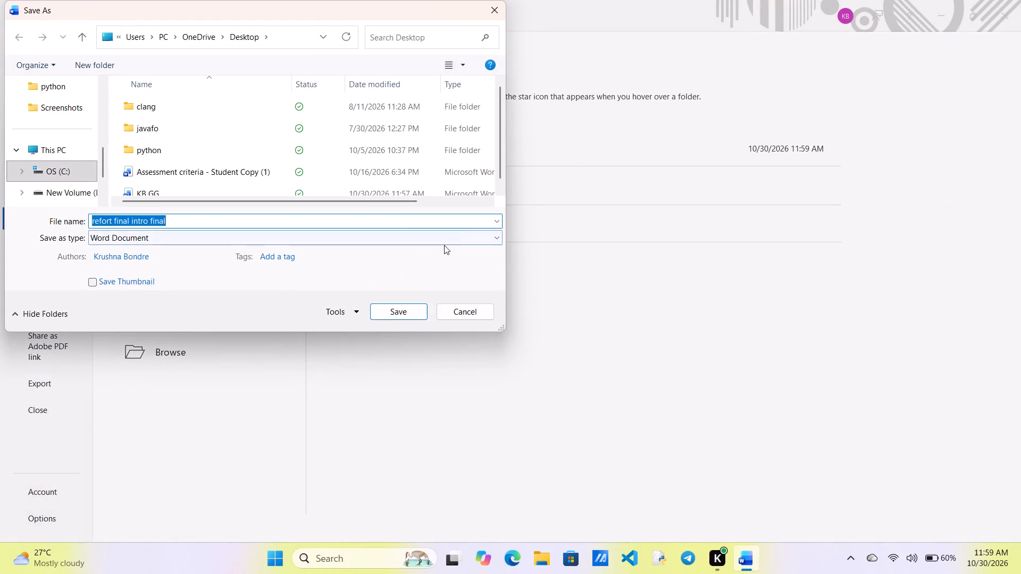
pyautogui.click(456, 238)
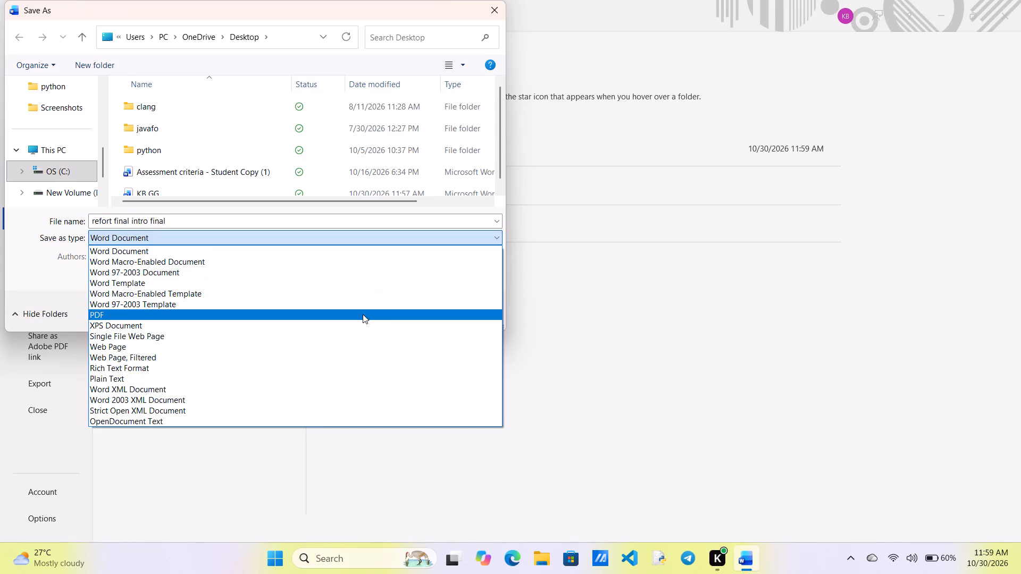
pyautogui.click(363, 314)
pyautogui.click(412, 342)
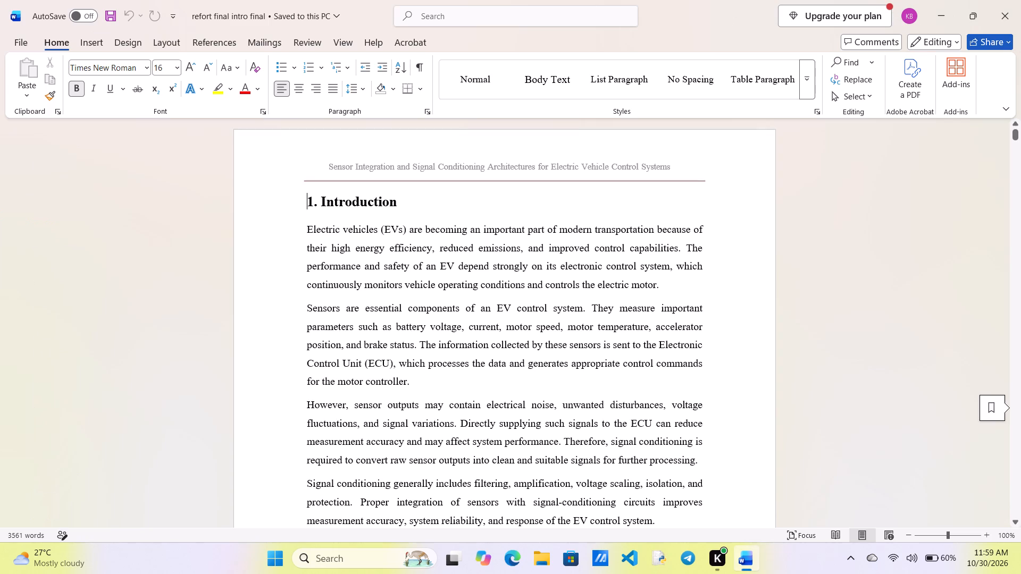
# Look over the opening pages of the exported report PDF in Adobe Acrobat and close the viewer.
pyautogui.scroll(-3, 532, 283)
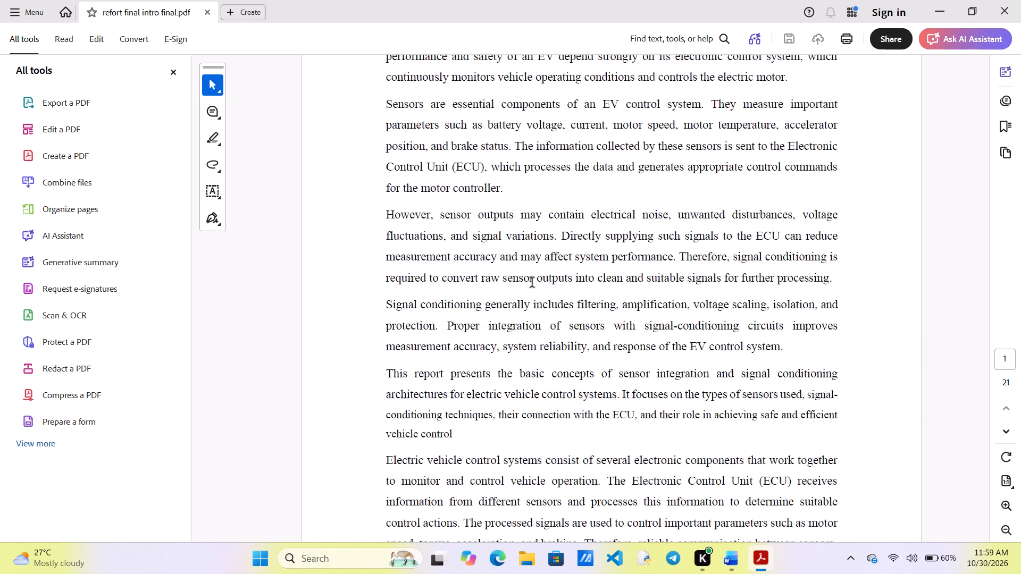
pyautogui.scroll(-3, 532, 283)
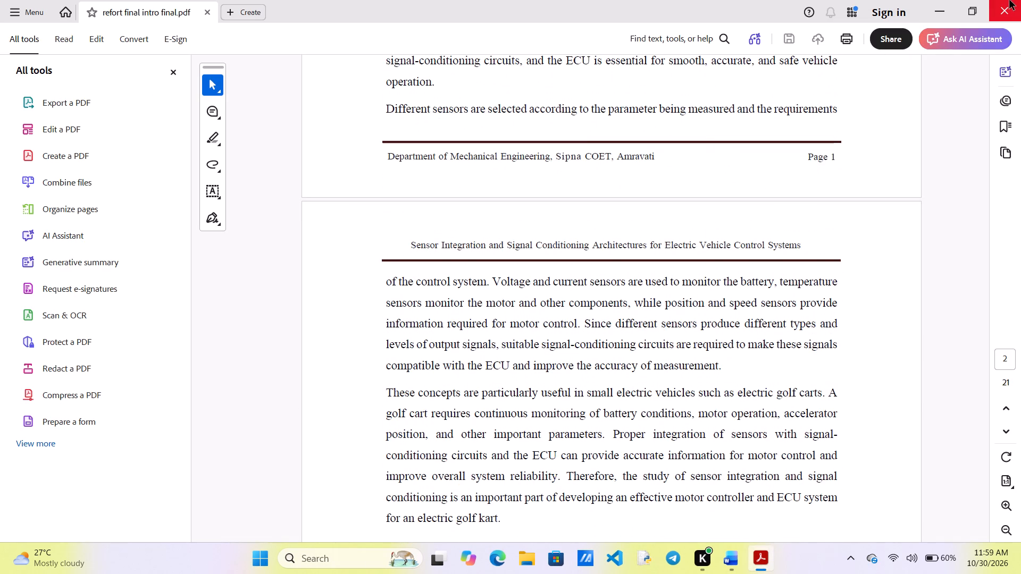
pyautogui.click(1009, 0)
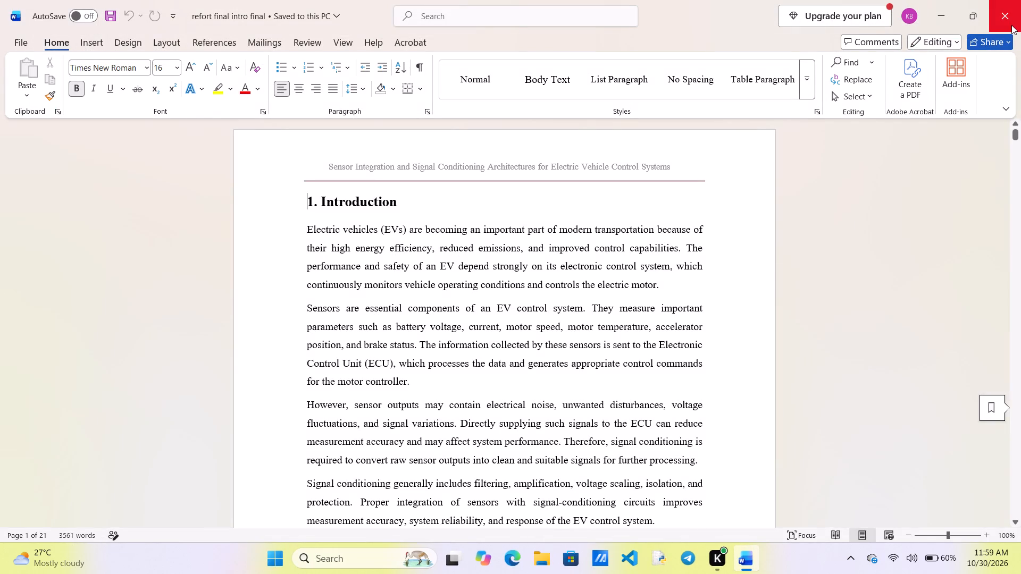
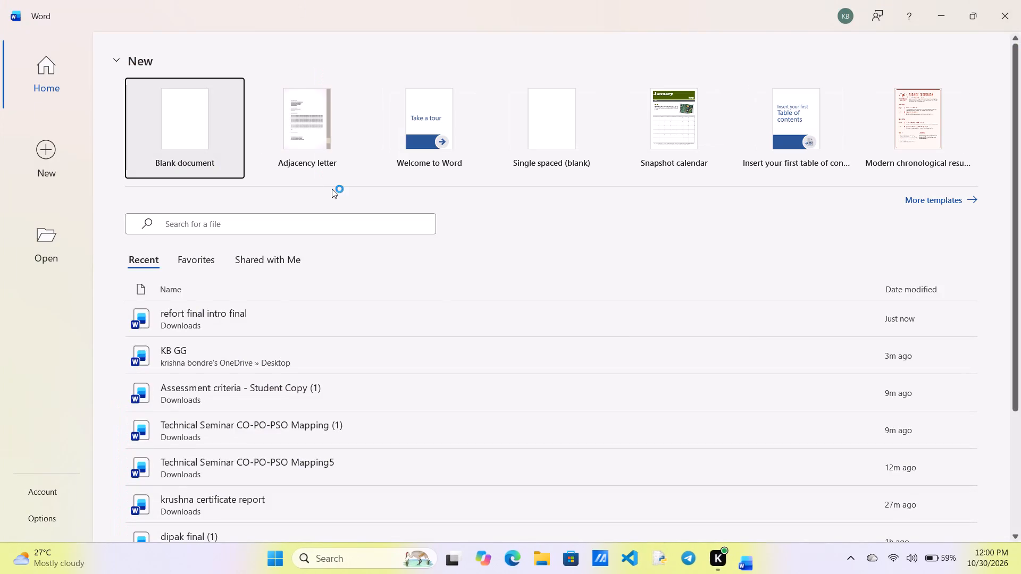
# Reopen the recent report document "refort final intro final" from Downloads and check its opening Introduction page.
pyautogui.doubleClick(266, 325)
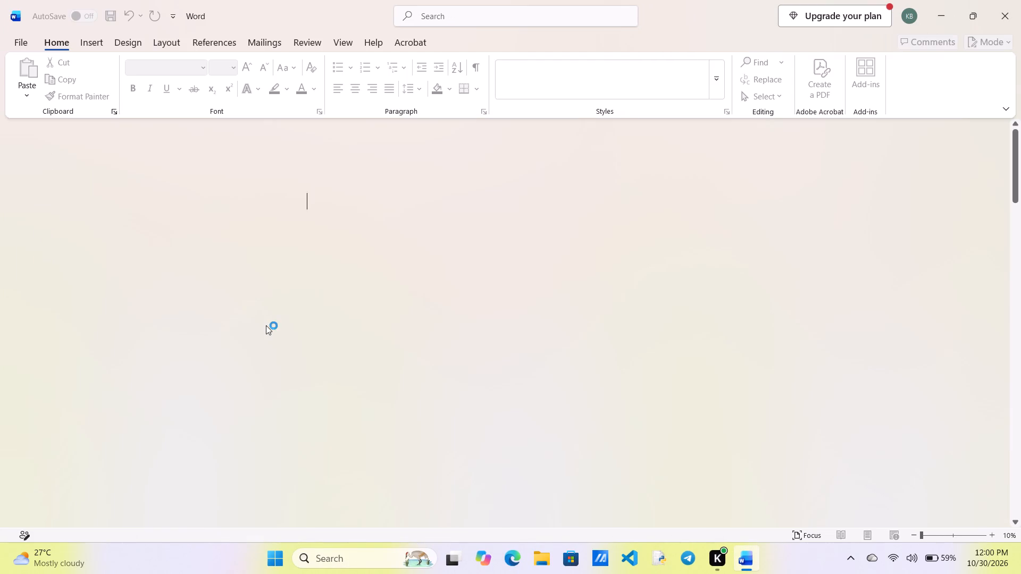
pyautogui.scroll(-5, 396, 369)
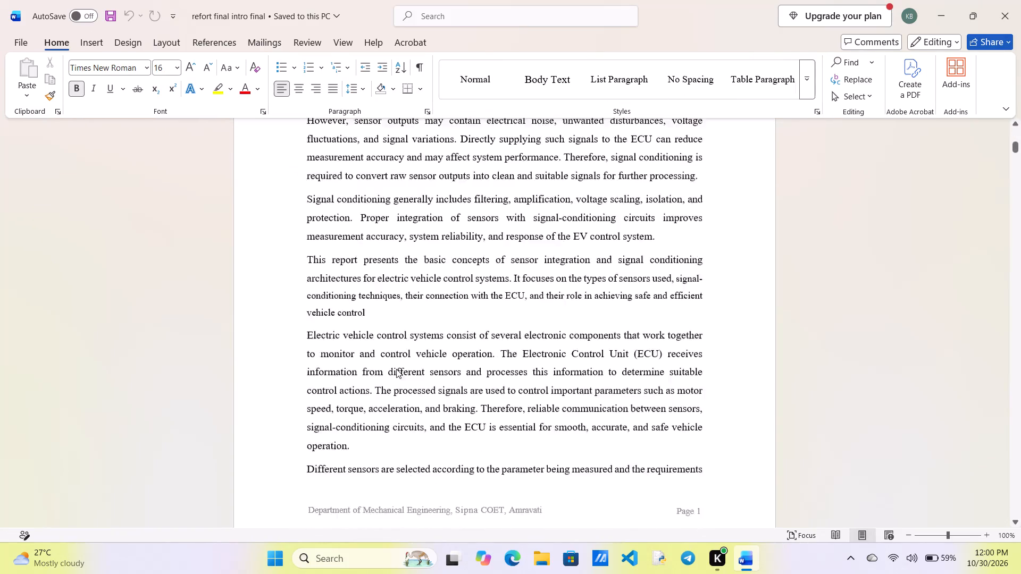
pyautogui.scroll(-2, 396, 369)
pyautogui.scroll(7, 396, 369)
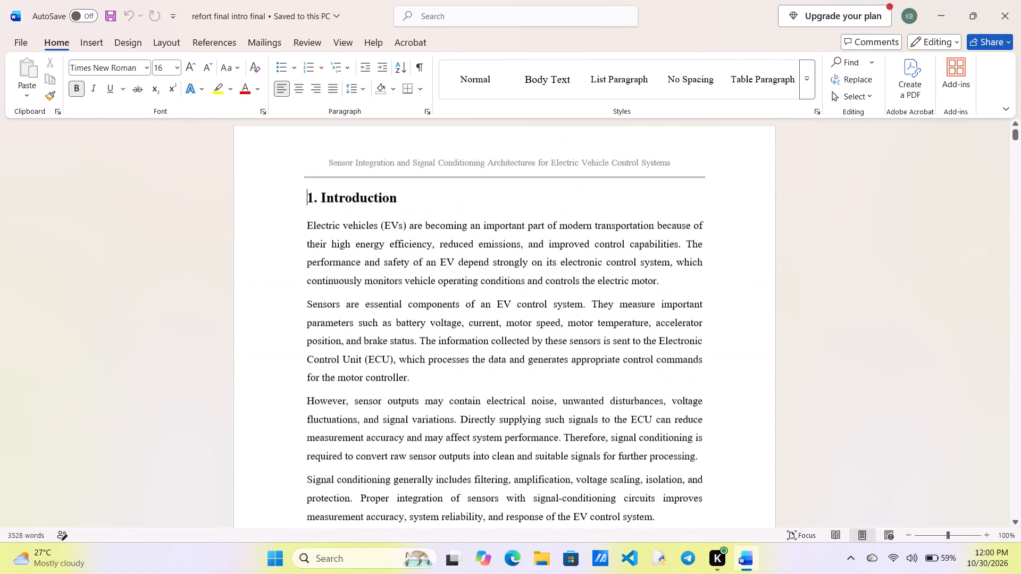
# Save a copy of the report as a Word document in the Desktop folder under the name "Krushna Intro Final".
pyautogui.click(28, 44)
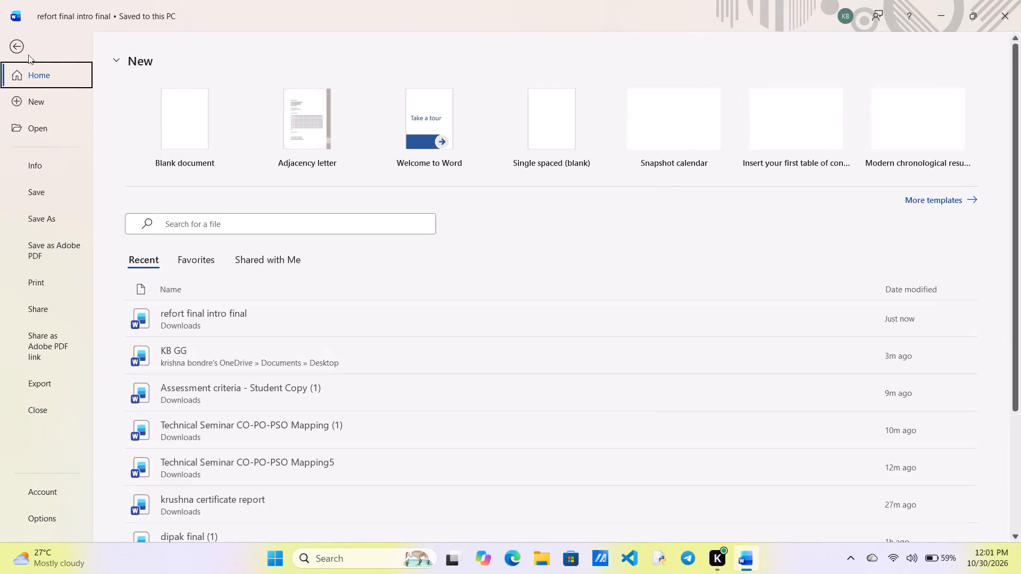
pyautogui.click(48, 210)
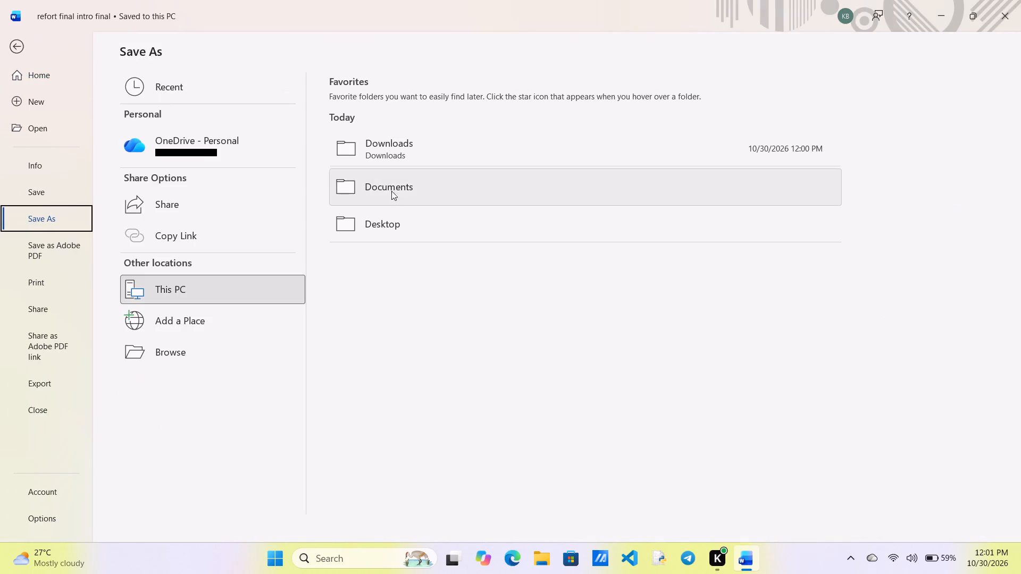
pyautogui.click(393, 217)
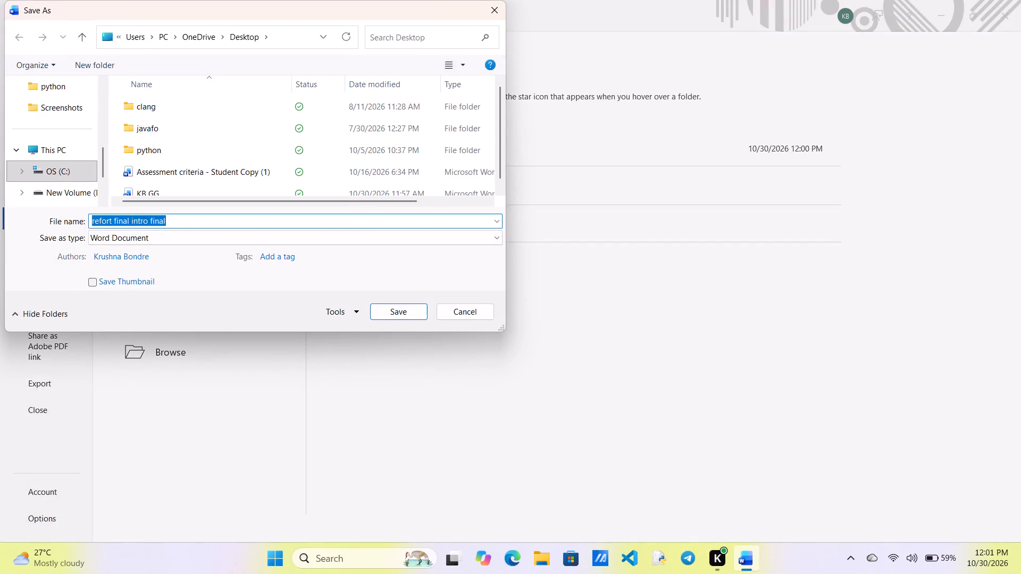
pyautogui.press('BackSpace')
pyautogui.press('BackSpace')
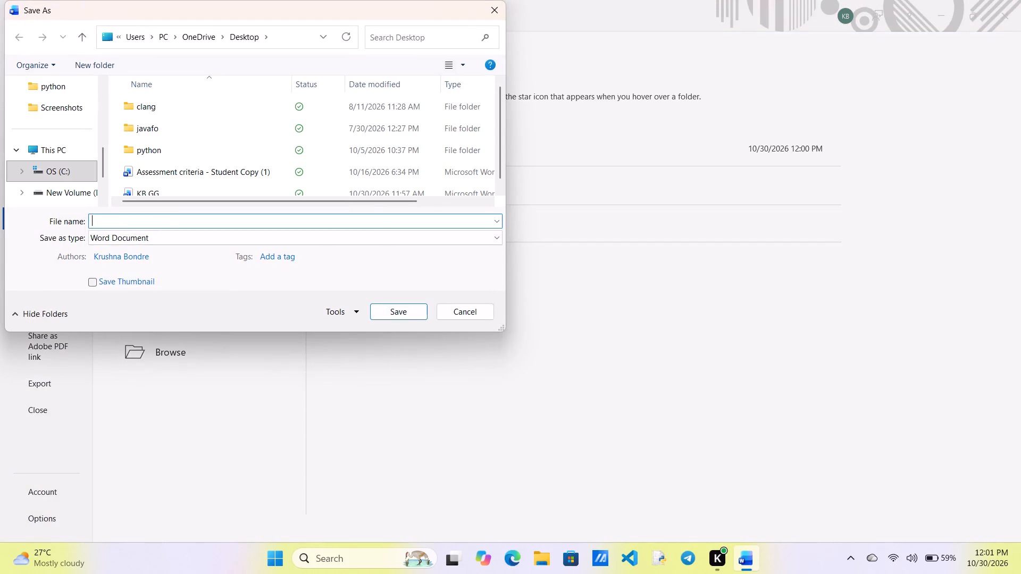
pyautogui.write('Krushna')
pyautogui.press('space')
pyautogui.write('In')
pyautogui.write('tro')
pyautogui.press('space')
pyautogui.write('Final')
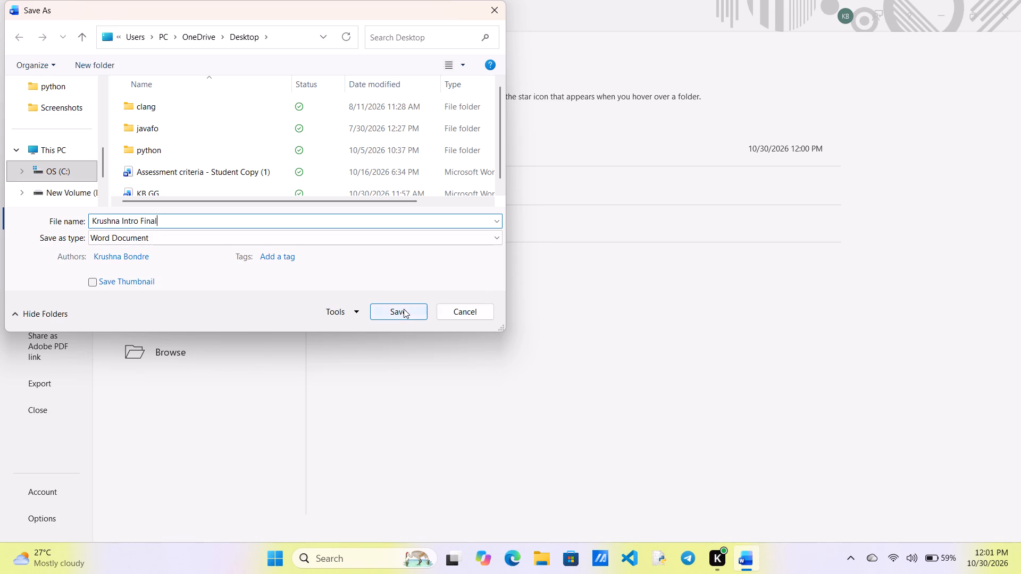
pyautogui.click(404, 309)
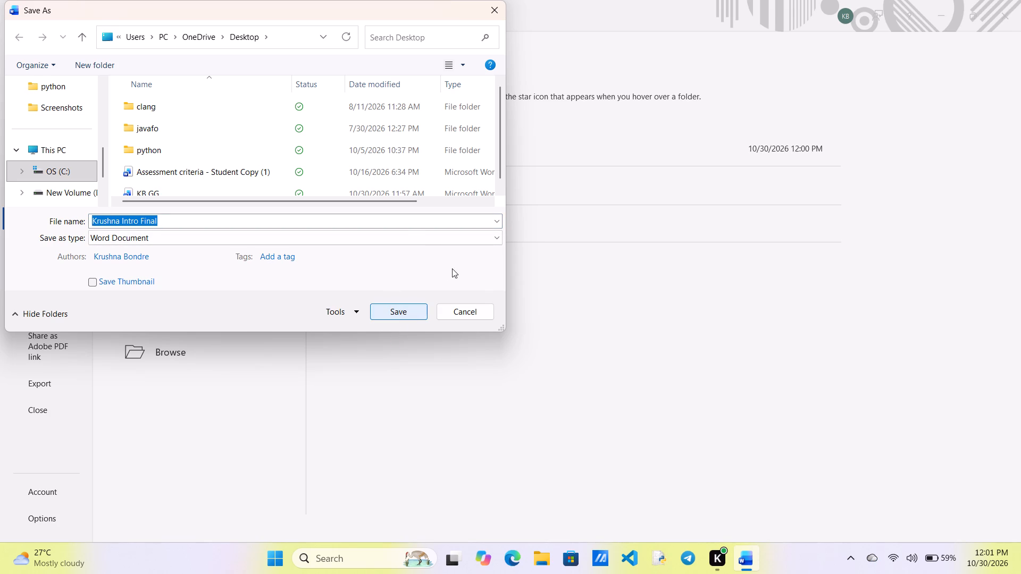
pyautogui.click(492, 238)
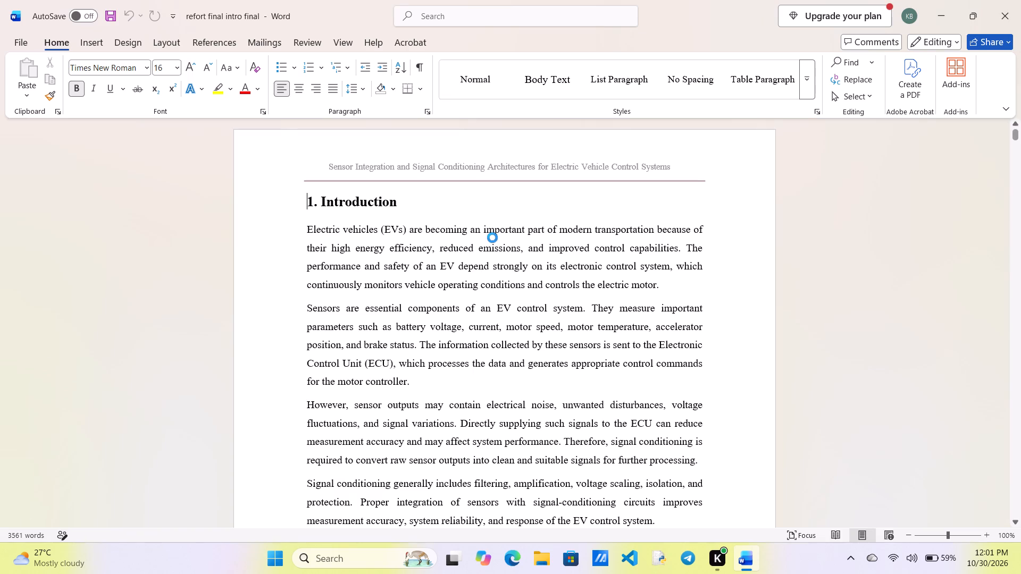
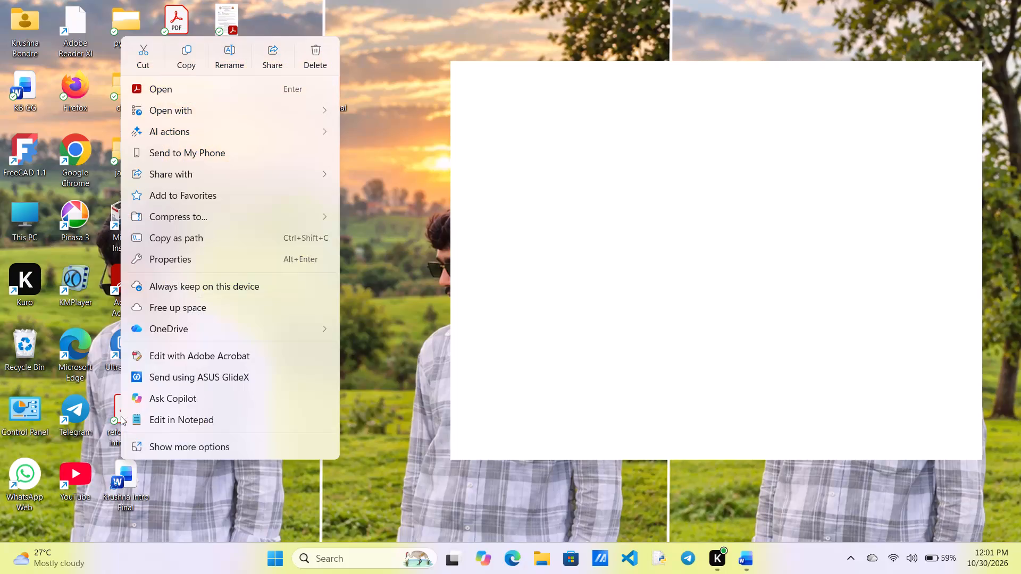
# Delete the report PDF "refort final intro final" from the desktop.
pyautogui.click(322, 58)
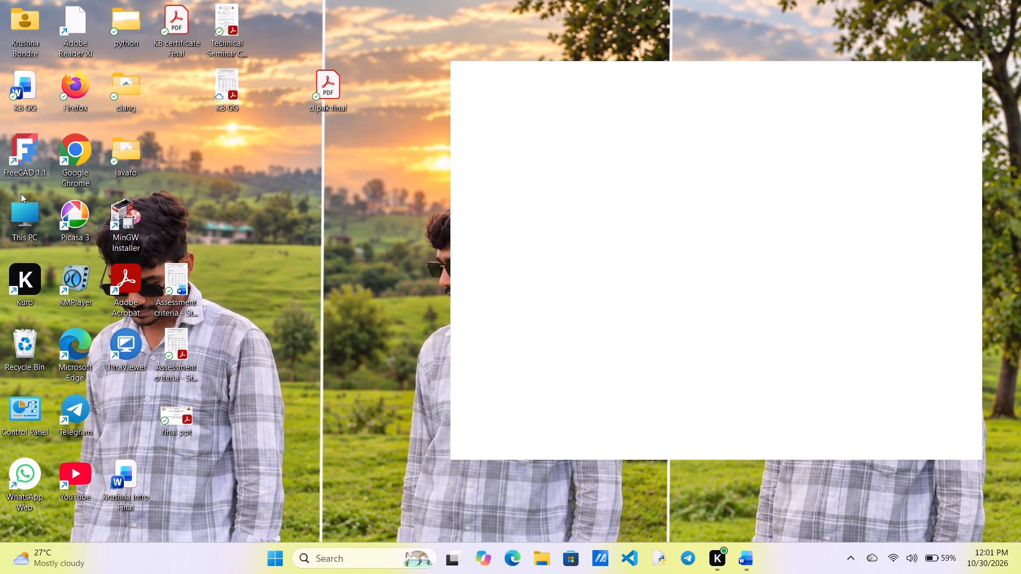
# Delete the Word document "refort final intro final" from the Downloads folder.
pyautogui.doubleClick(28, 230)
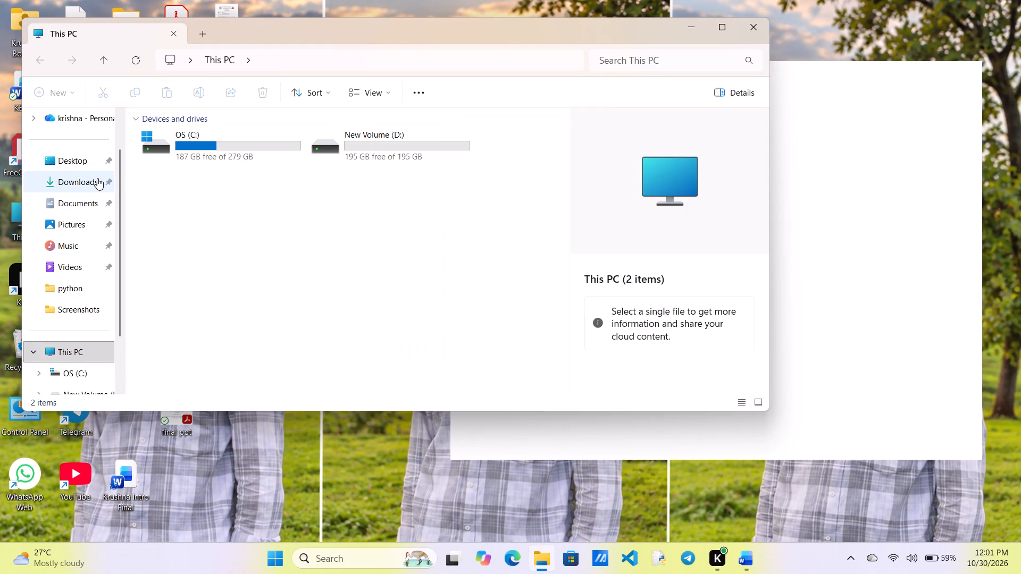
pyautogui.click(97, 178)
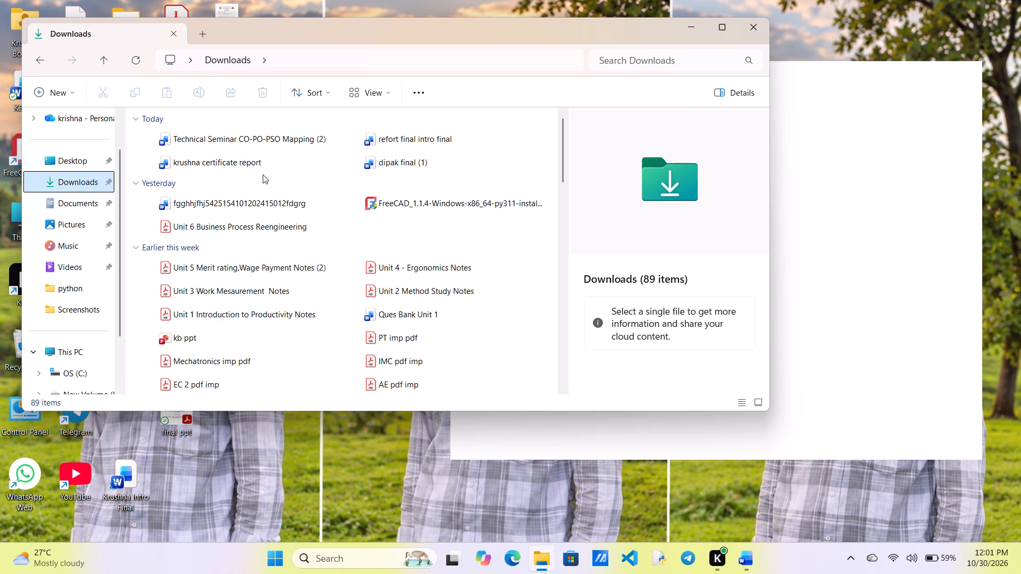
pyautogui.rightClick(400, 145)
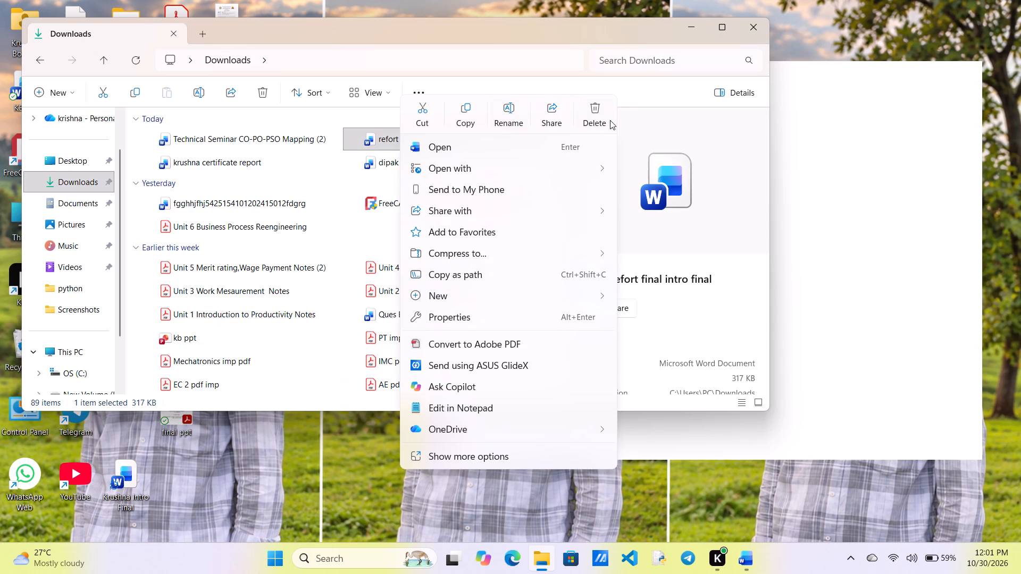
pyautogui.click(593, 120)
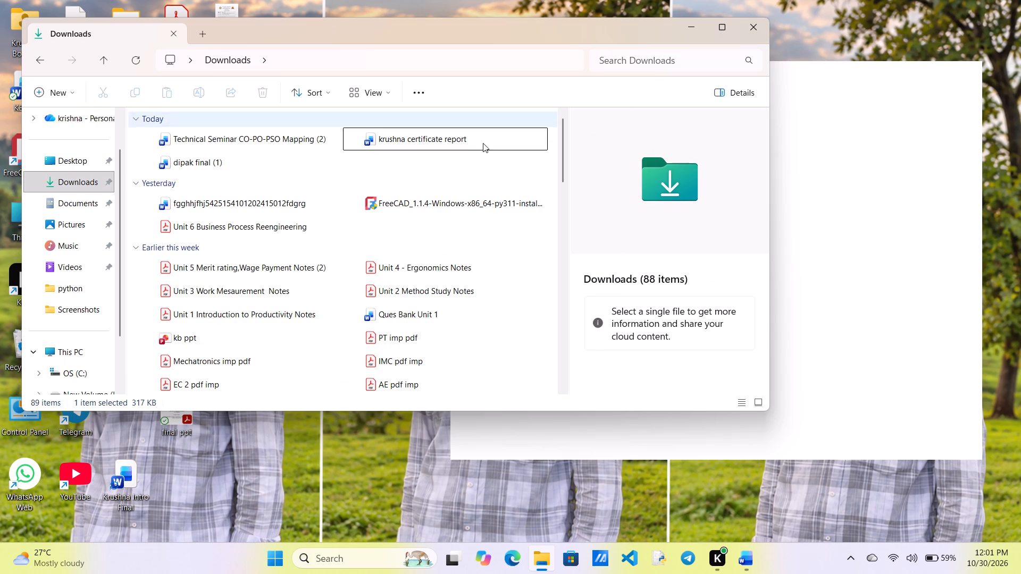
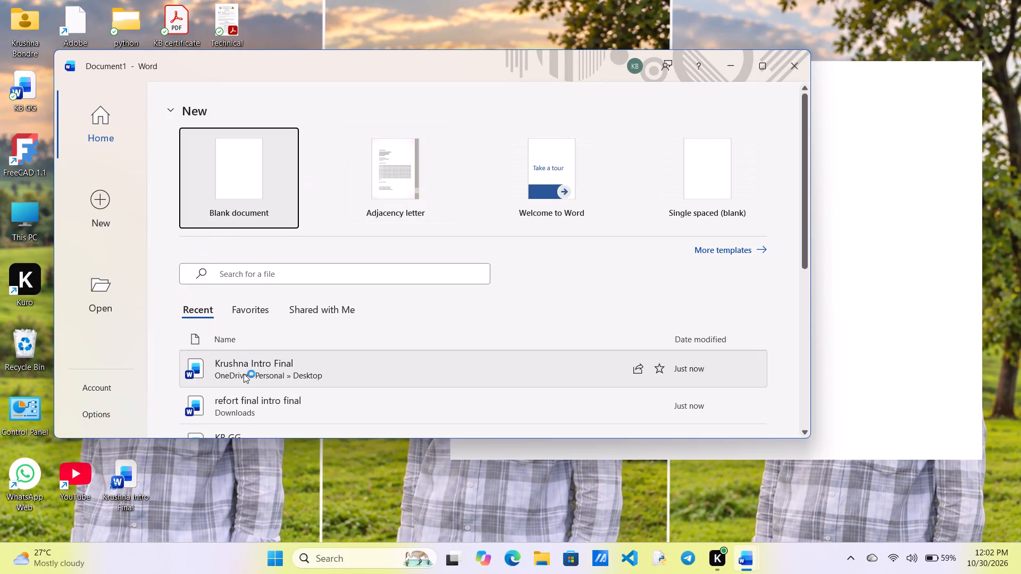
# Open the recent Desktop document "Krushna Intro Final" to check its pages.
pyautogui.click(244, 374)
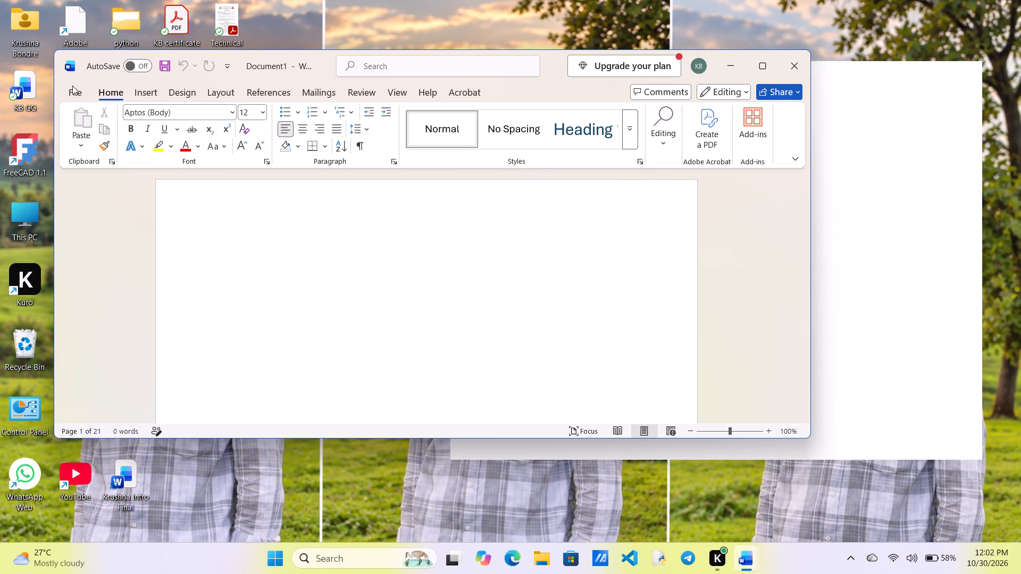
pyautogui.scroll(-5, 325, 288)
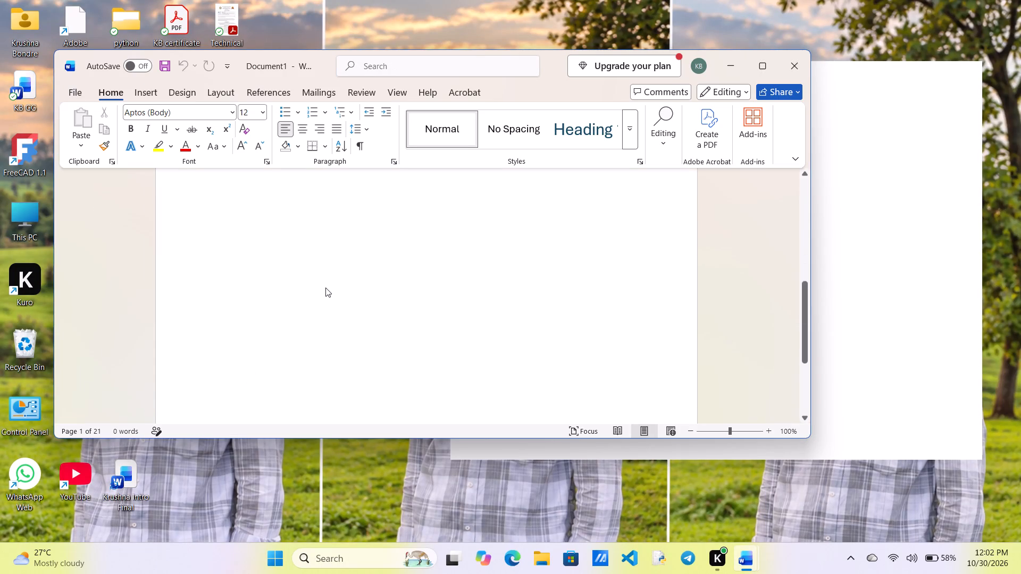
pyautogui.scroll(-2, 325, 288)
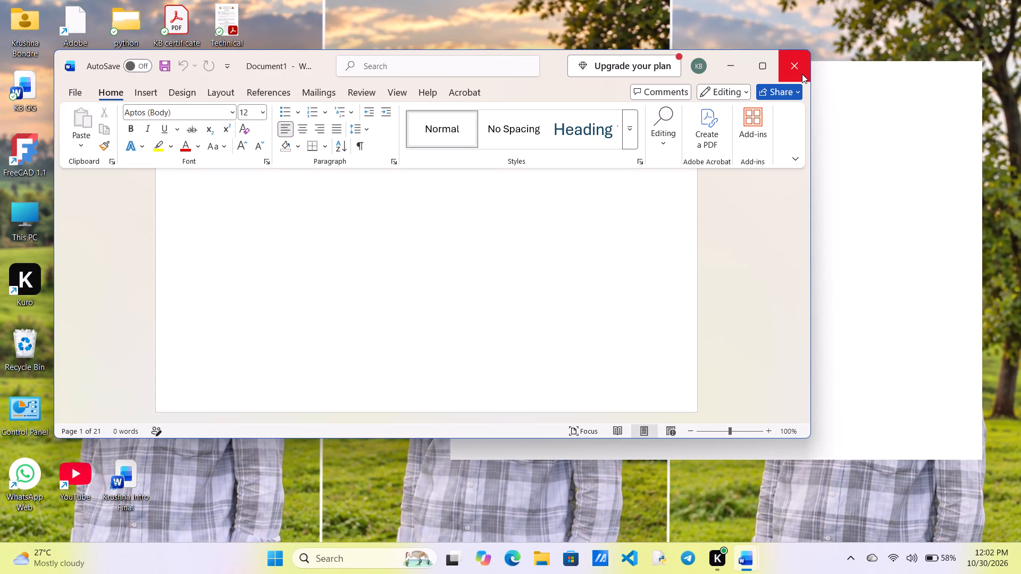
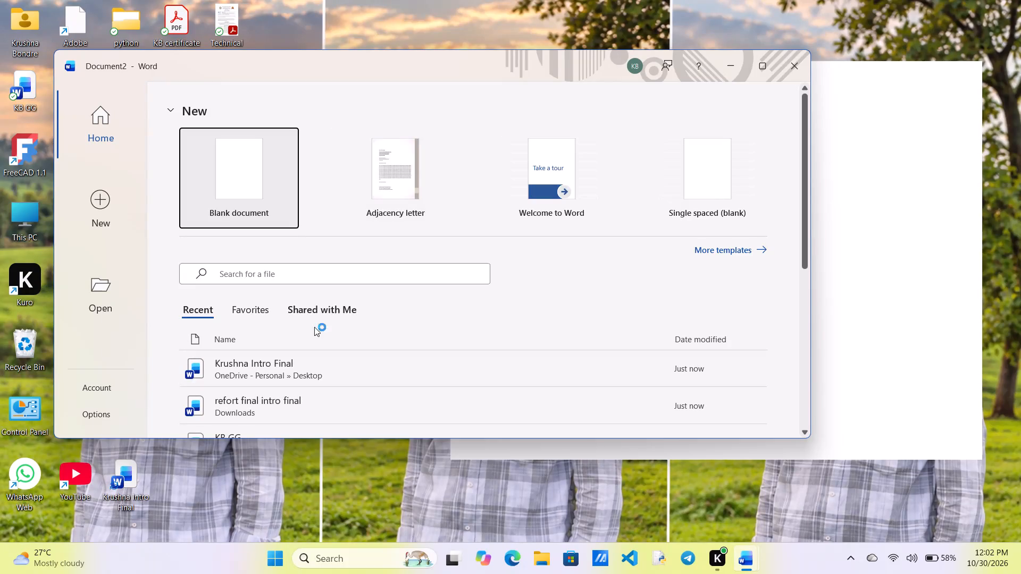
# Try to open the recent Downloads document "refort final intro final".
pyautogui.scroll(-1, 313, 352)
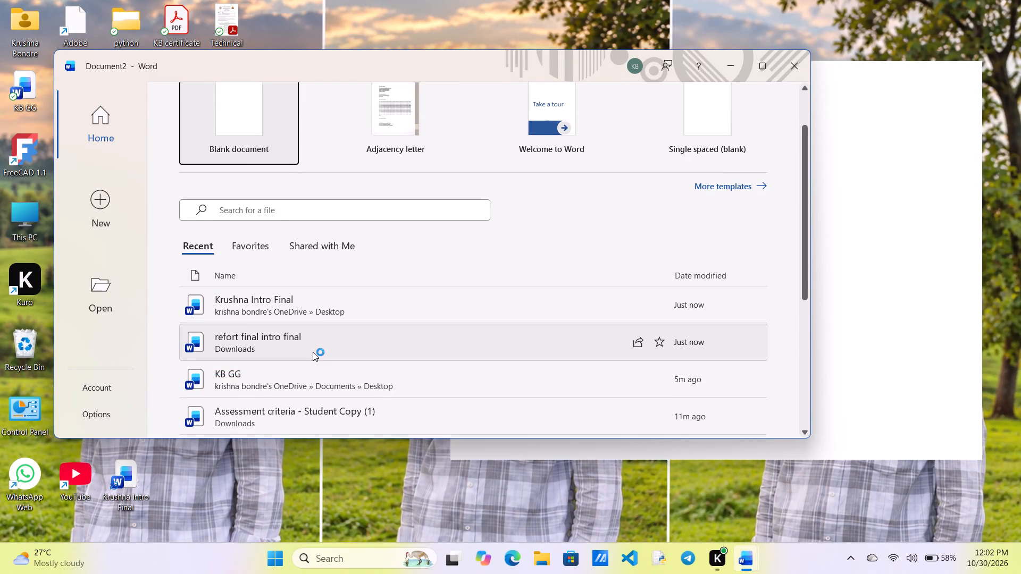
pyautogui.doubleClick(317, 341)
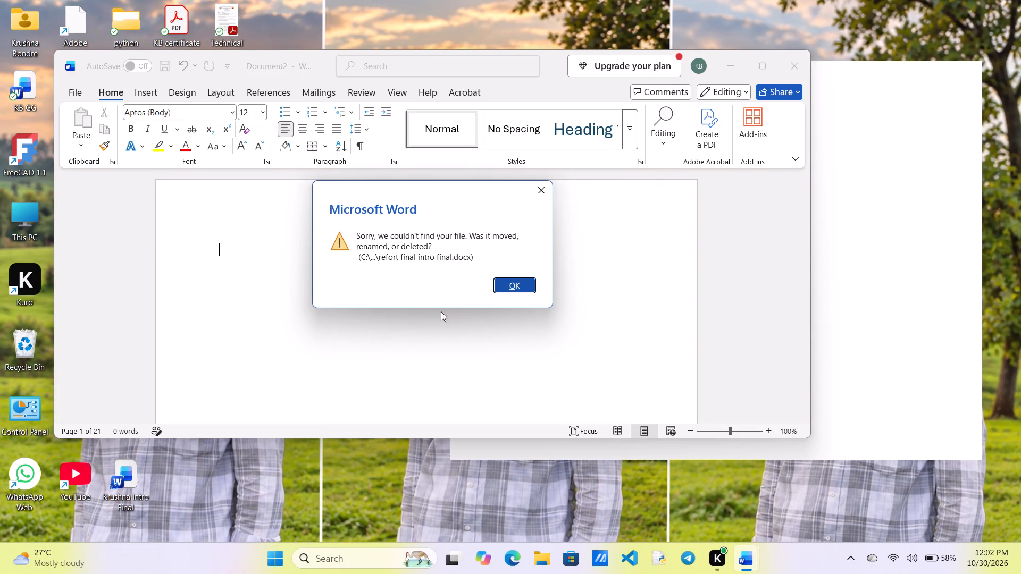
pyautogui.click(497, 284)
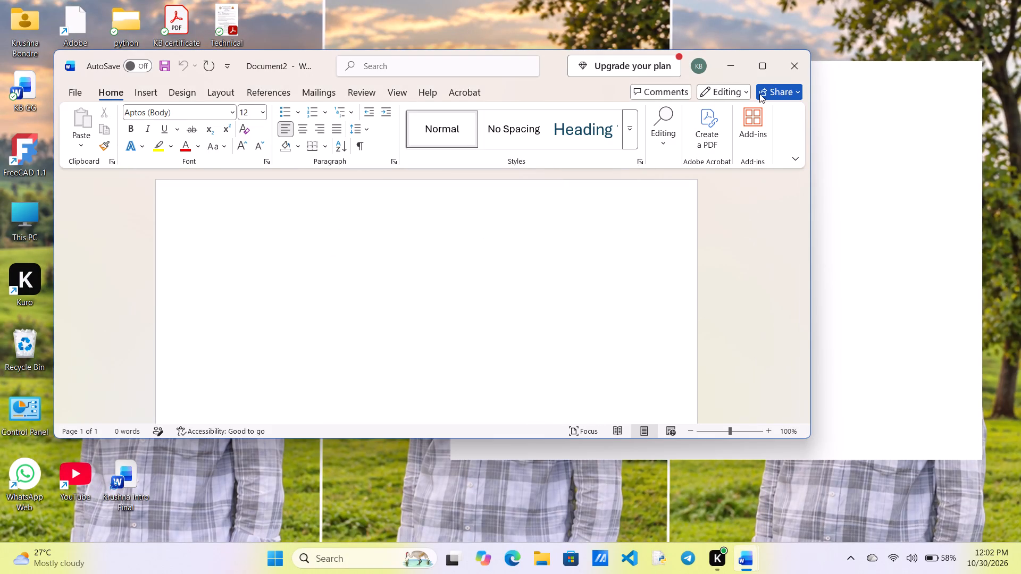
pyautogui.scroll(-6, 565, 269)
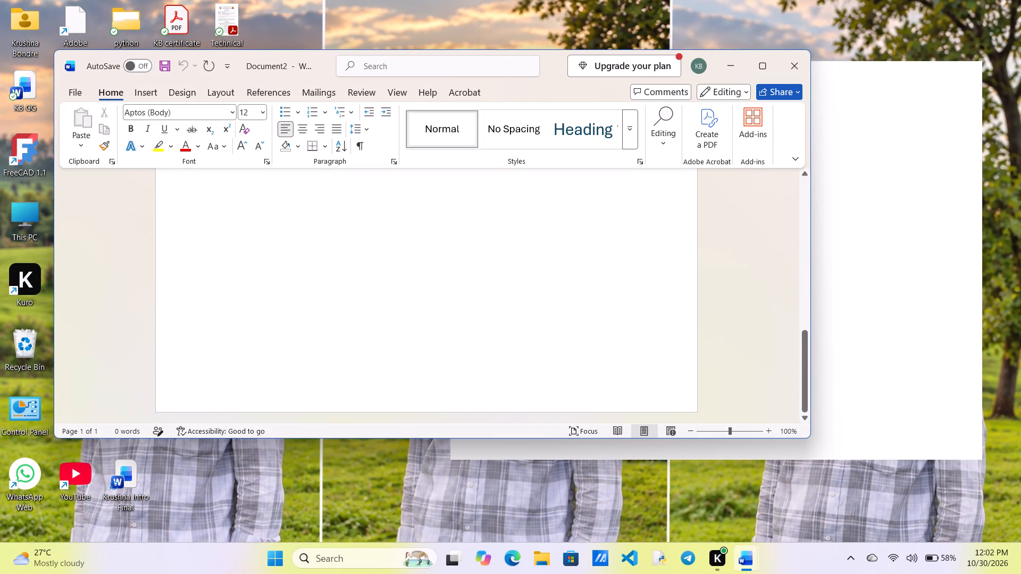
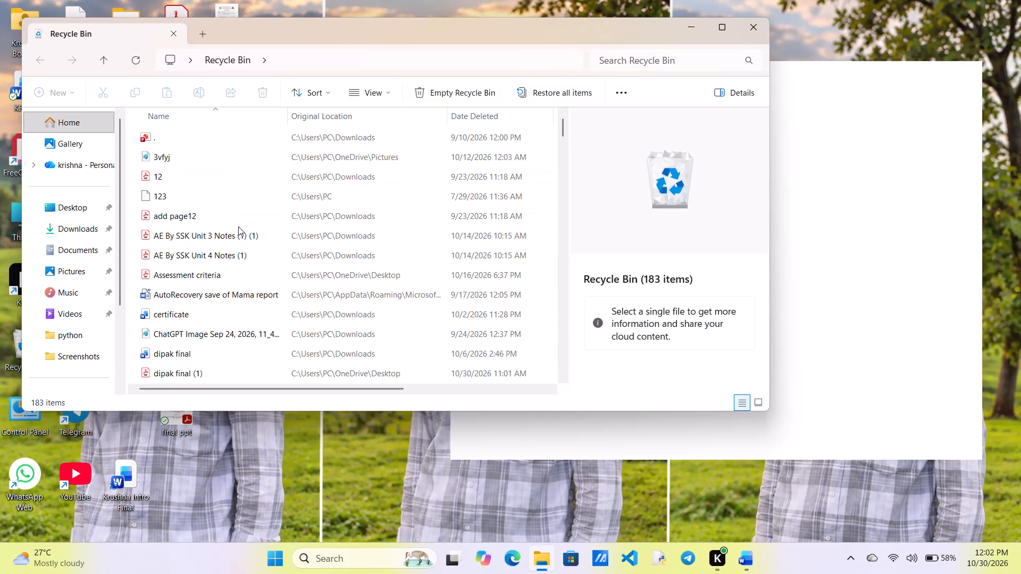
# Refresh the Recycle Bin and look through the names, original locations and deletion dates of its deleted files.
pyautogui.scroll(5, 238, 226)
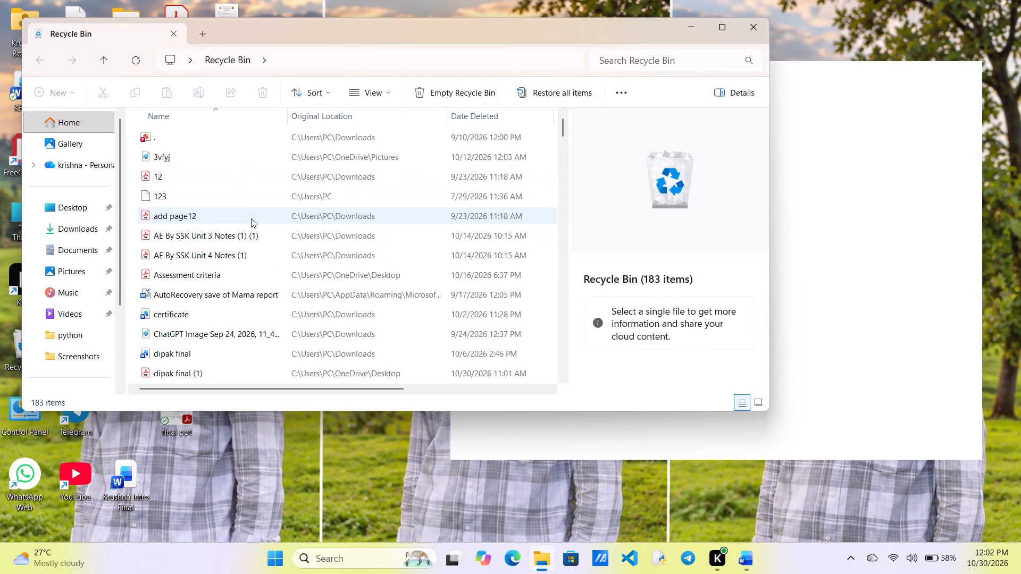
pyautogui.scroll(2, 251, 218)
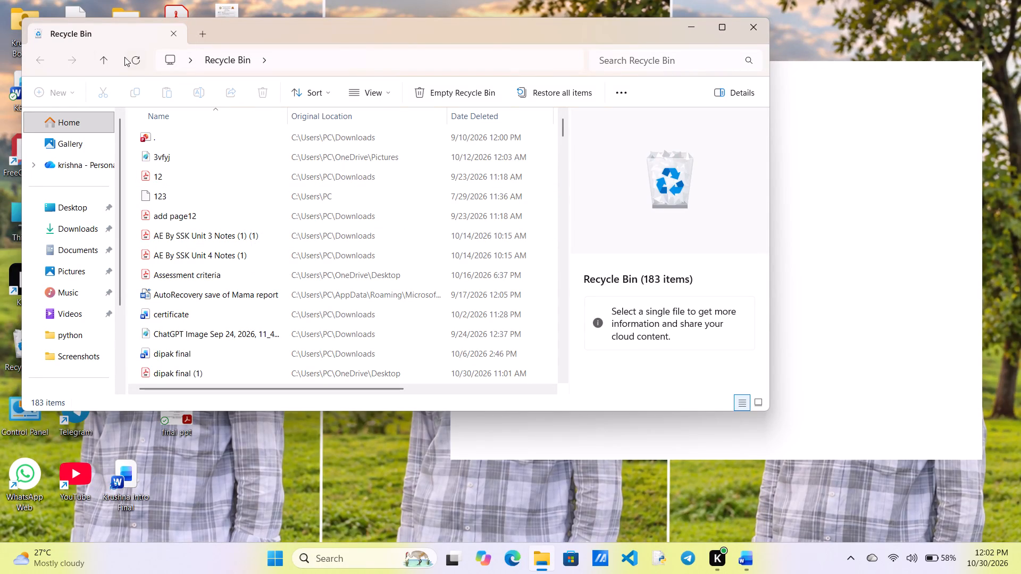
pyautogui.click(132, 59)
pyautogui.tripleClick(132, 59)
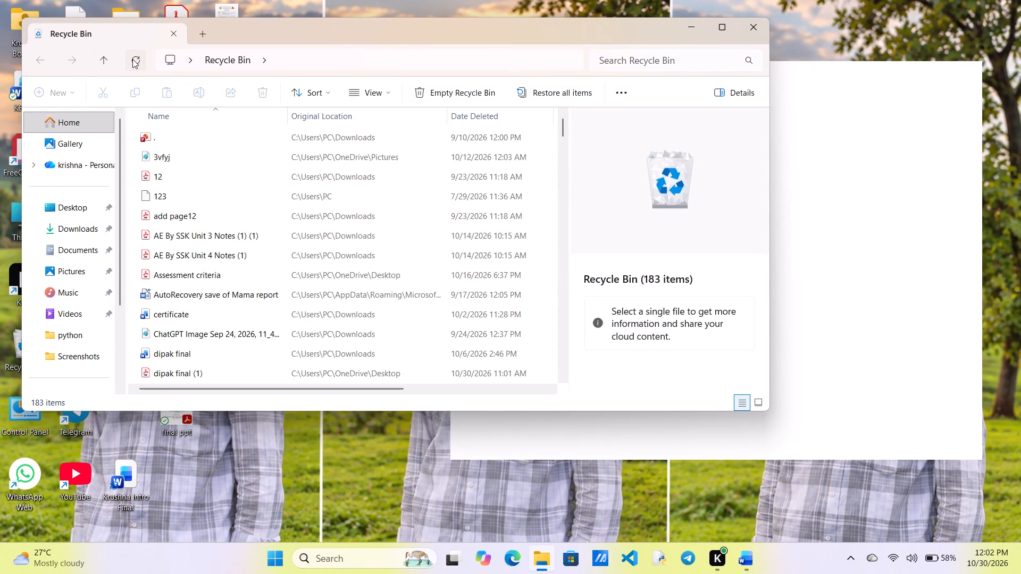
pyautogui.tripleClick(132, 59)
pyautogui.tripleClick(132, 59)
pyautogui.scroll(-2, 334, 268)
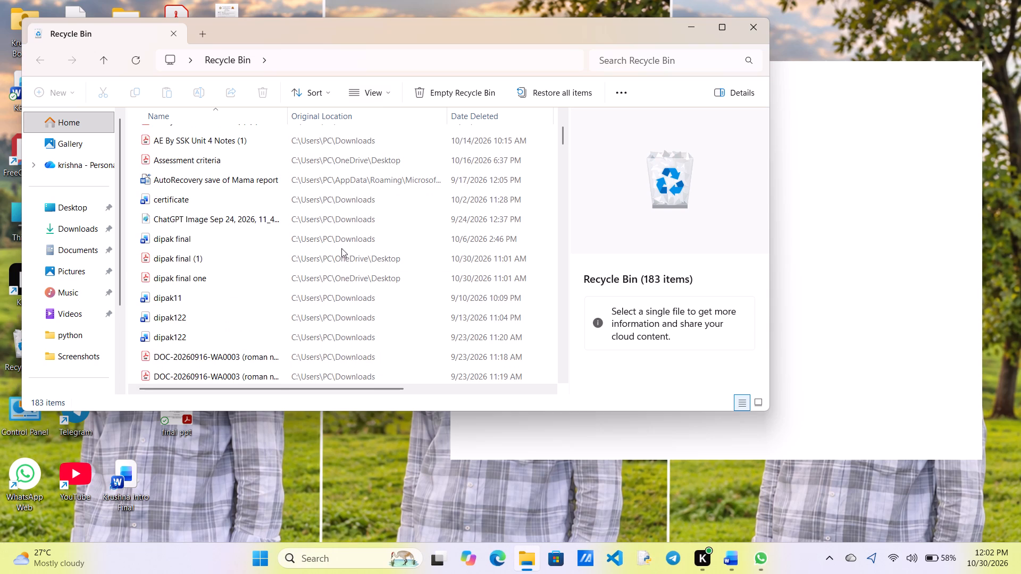
pyautogui.scroll(-1, 341, 248)
pyautogui.scroll(2, 341, 248)
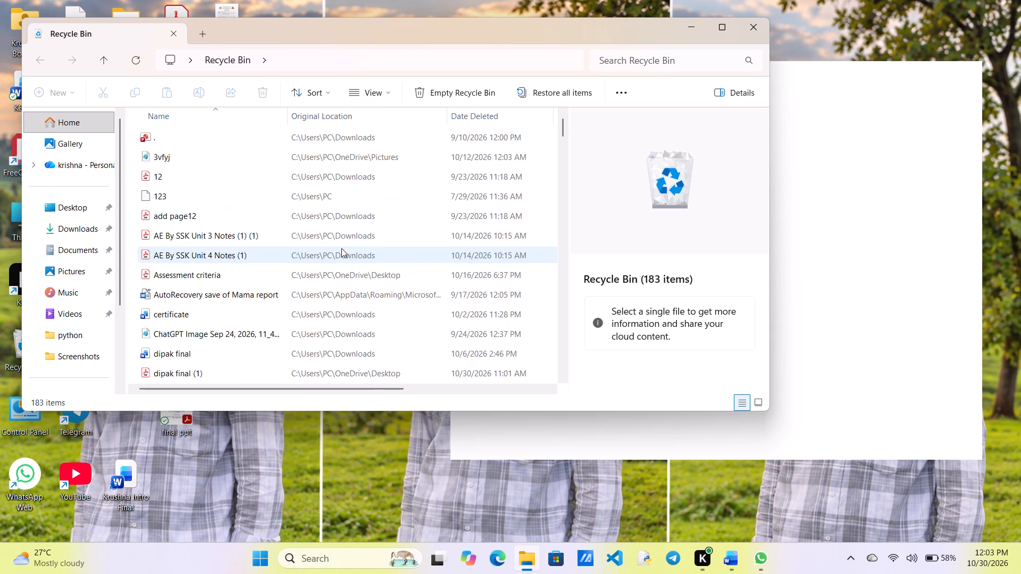
pyautogui.scroll(-2, 341, 248)
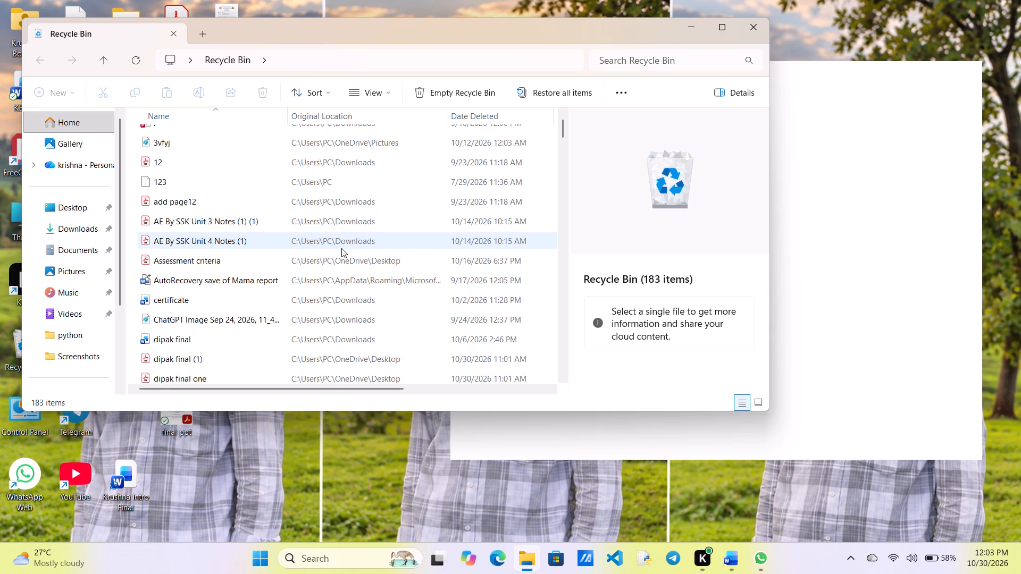
pyautogui.scroll(-1, 341, 248)
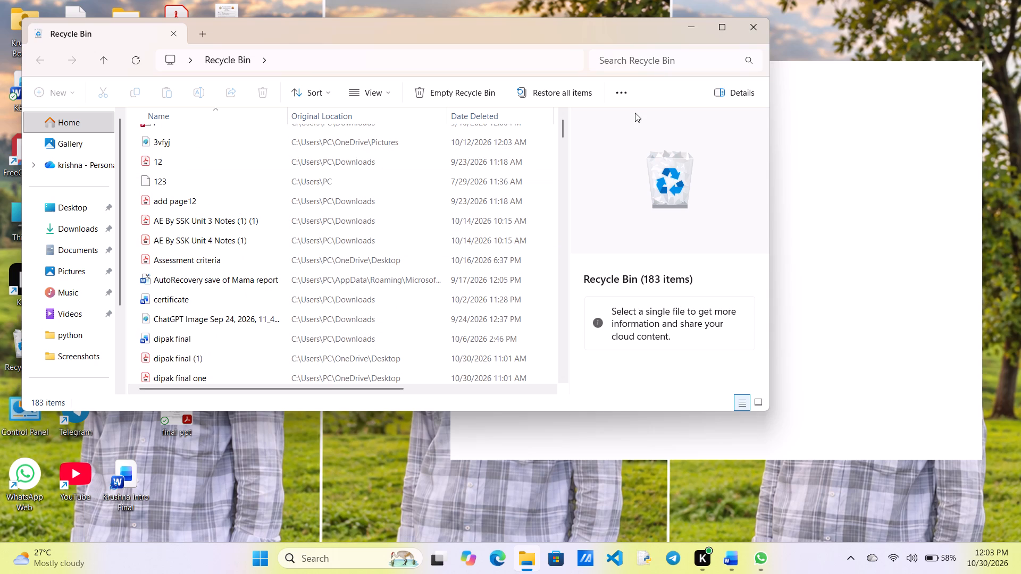
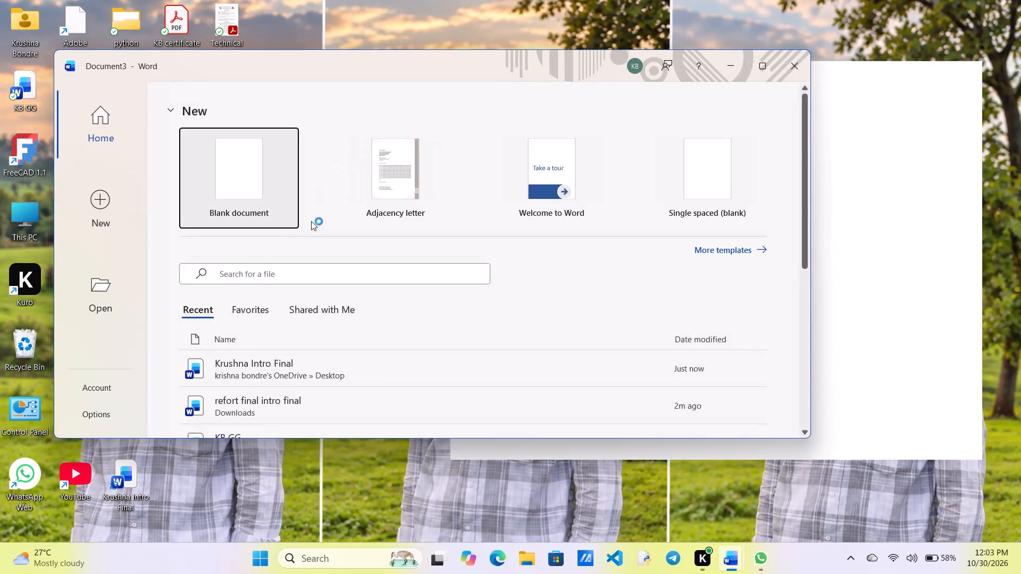
# Look through Word's recent documents and skim the pages of the open Krushna Intro Final report.
pyautogui.scroll(-1, 322, 354)
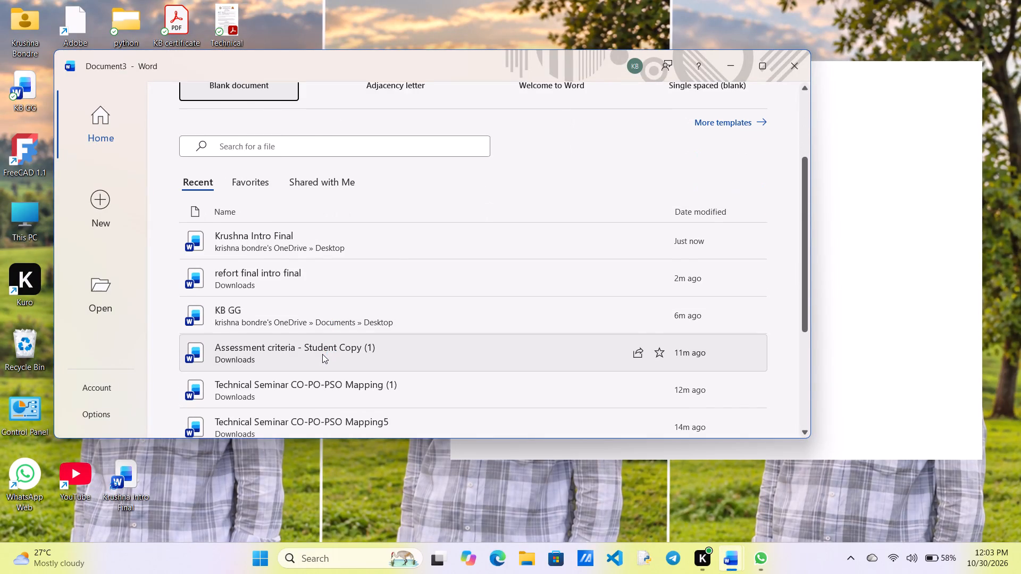
pyautogui.scroll(-2, 322, 354)
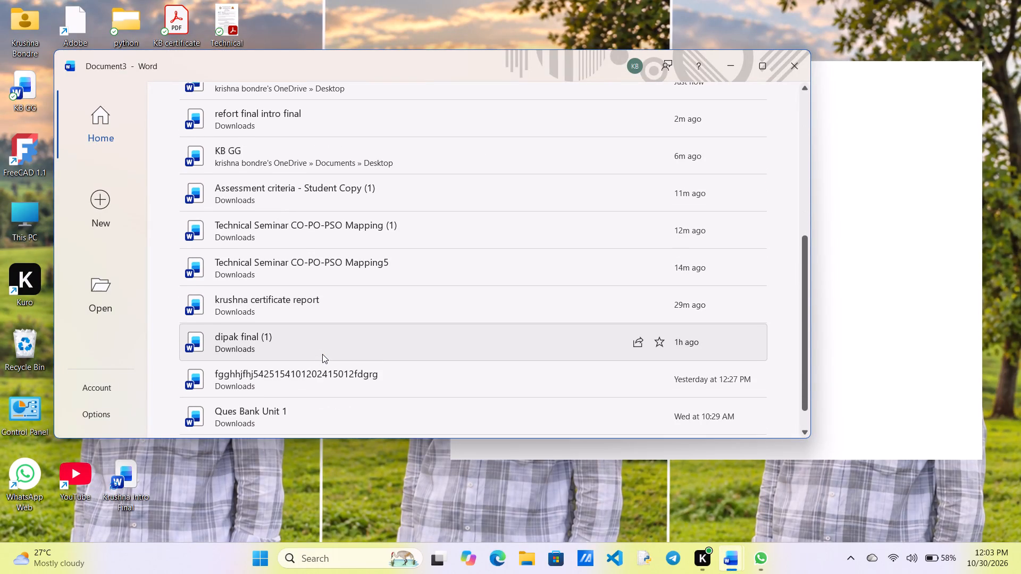
pyautogui.scroll(-1, 322, 354)
pyautogui.scroll(2, 322, 354)
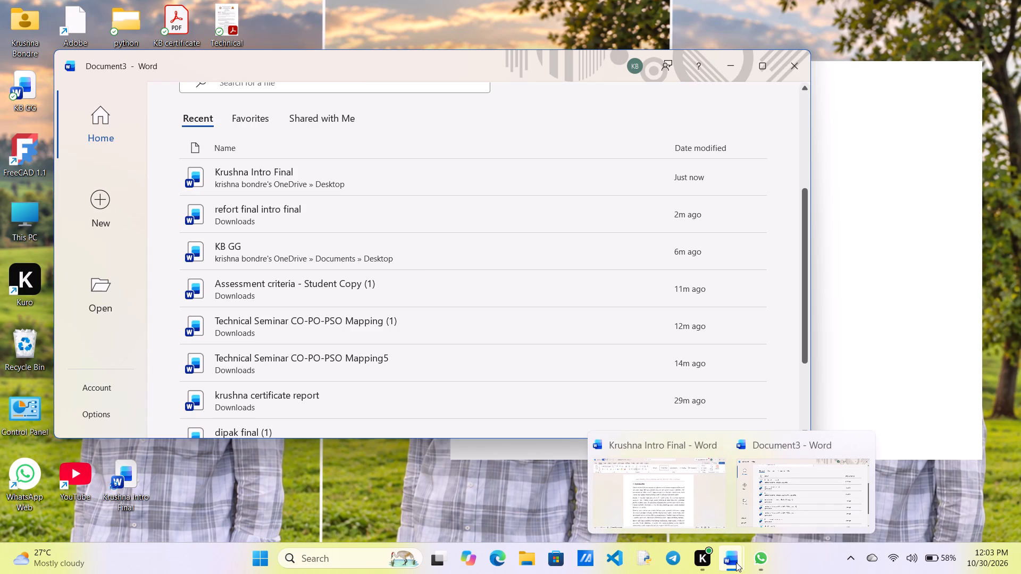
pyautogui.click(665, 510)
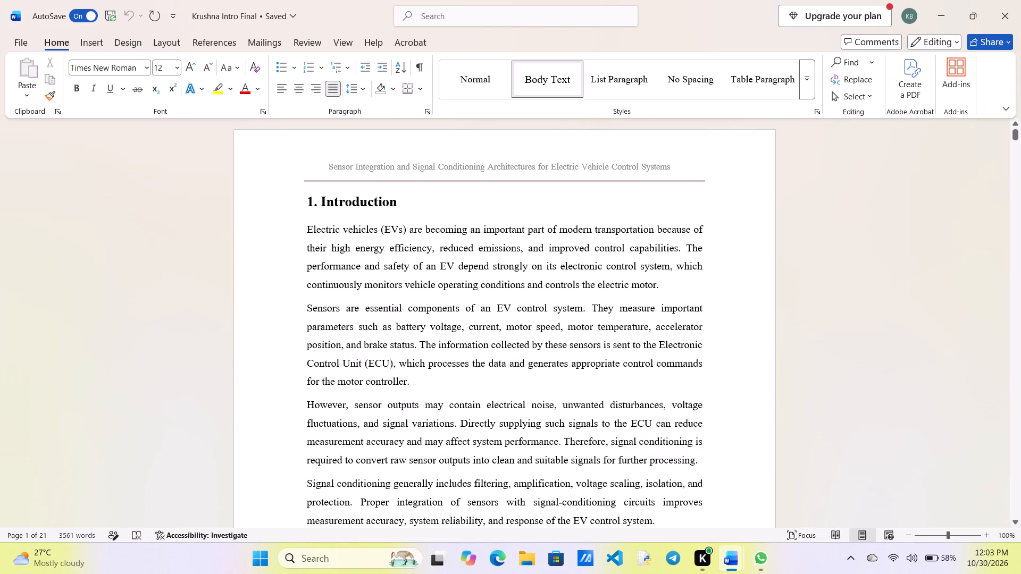
pyautogui.scroll(-12, 573, 388)
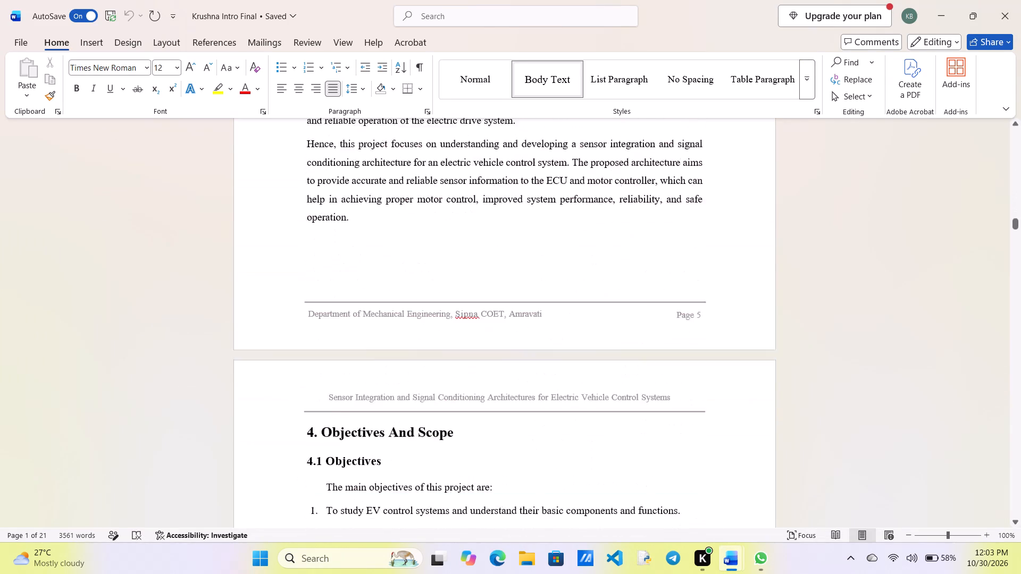
pyautogui.scroll(-1, 573, 388)
pyautogui.scroll(10, 573, 388)
pyautogui.scroll(17, 573, 388)
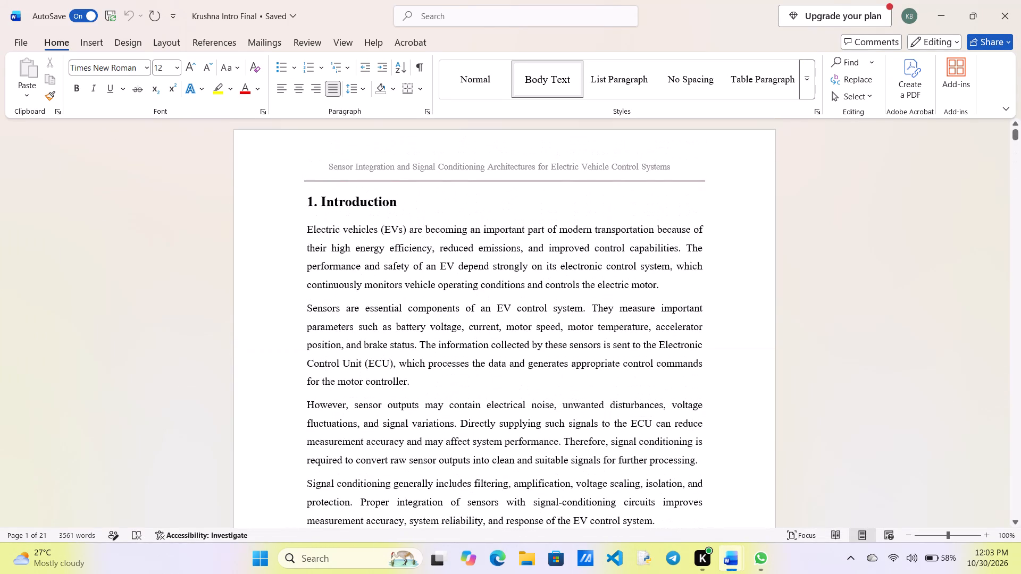
# Save the Krushna Intro Final report and save a PDF copy under the same name in the OneDrive Desktop folder.
pyautogui.hotkey('ctrl', 's')
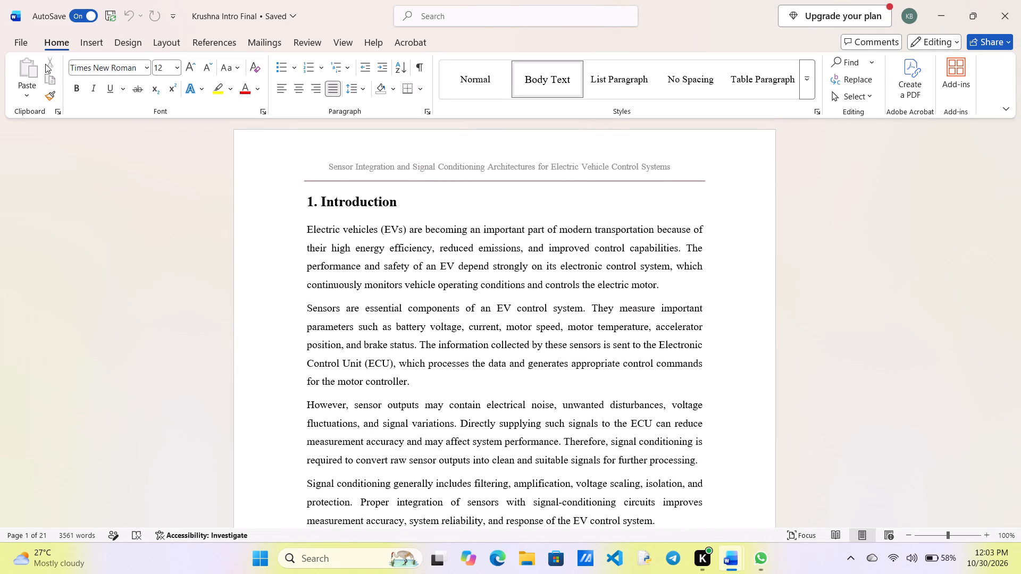
pyautogui.click(26, 46)
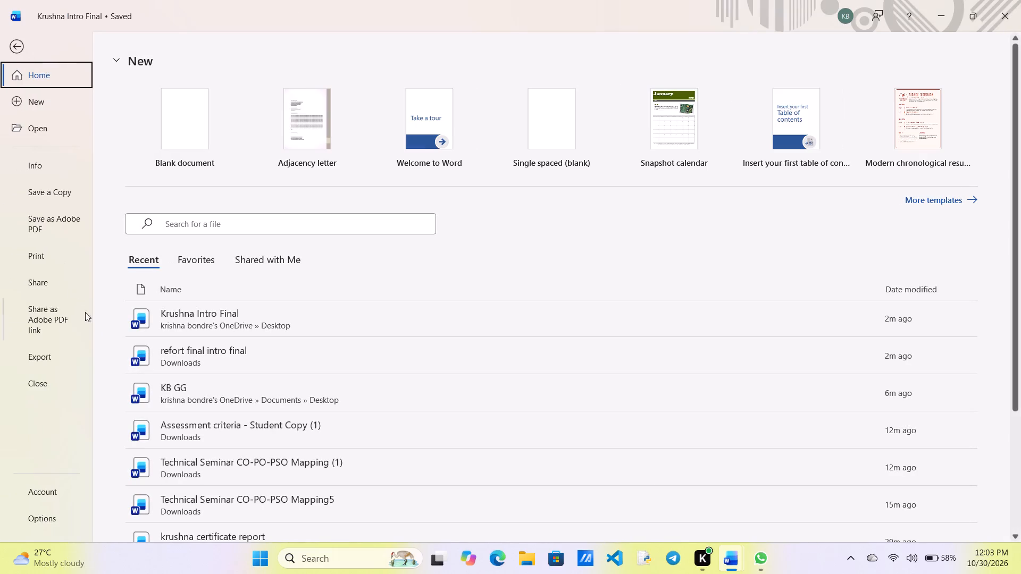
pyautogui.click(51, 196)
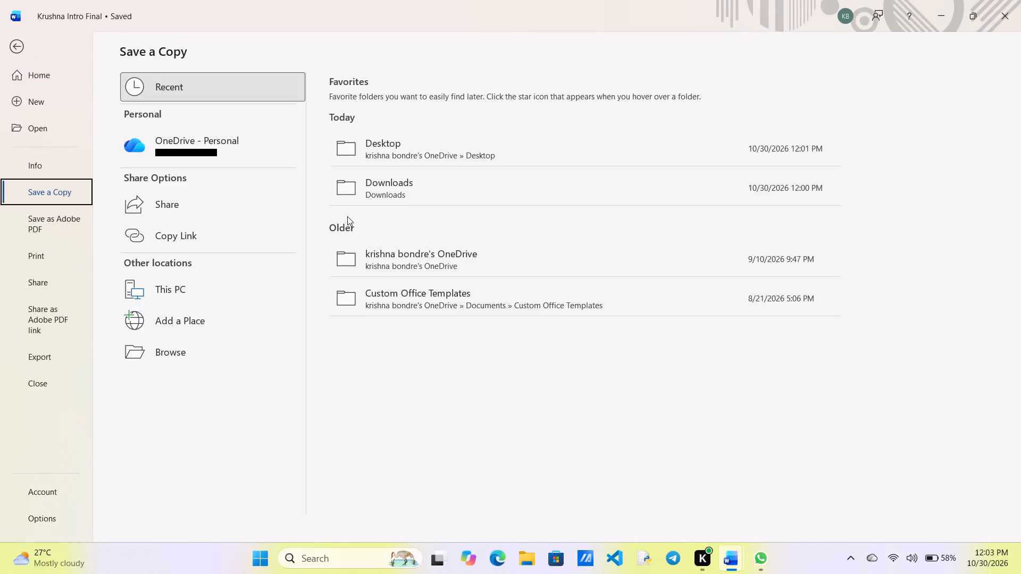
pyautogui.click(398, 159)
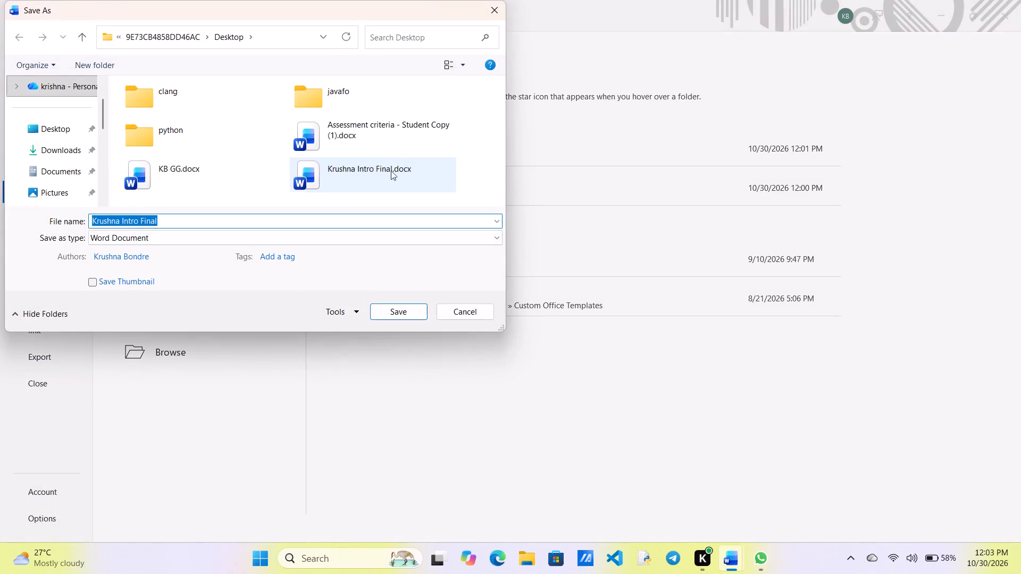
pyautogui.click(479, 239)
pyautogui.click(399, 317)
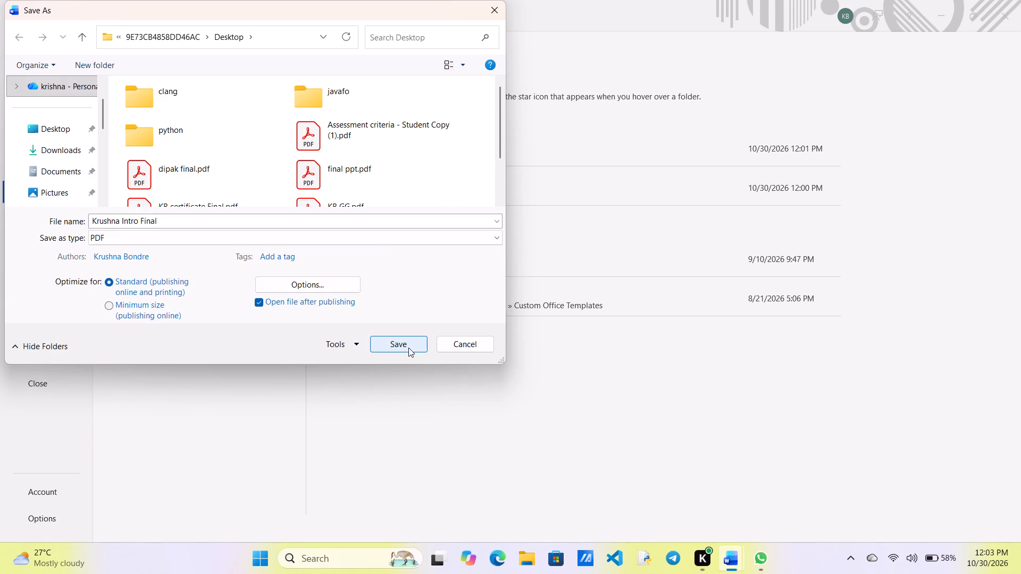
pyautogui.click(408, 348)
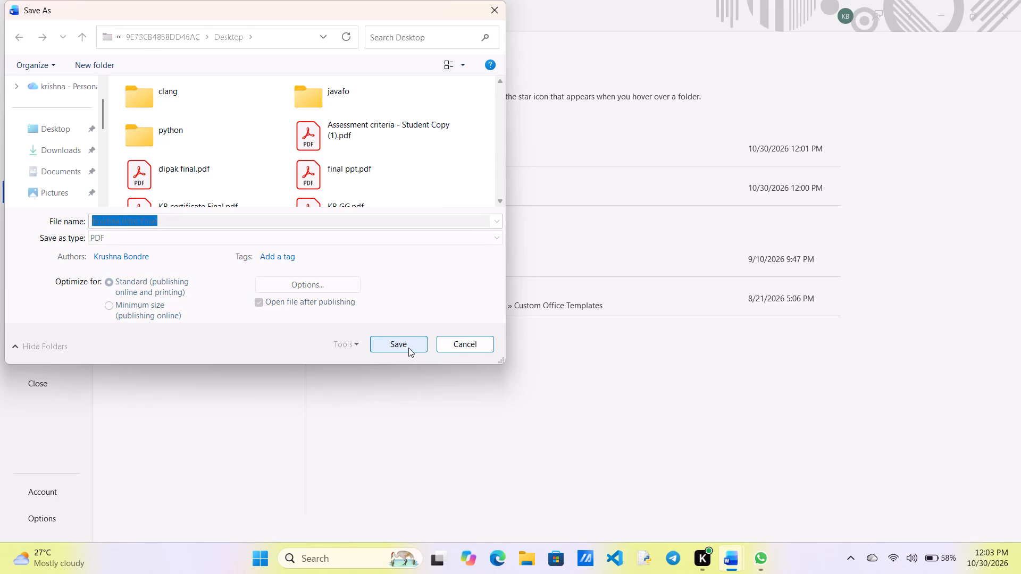
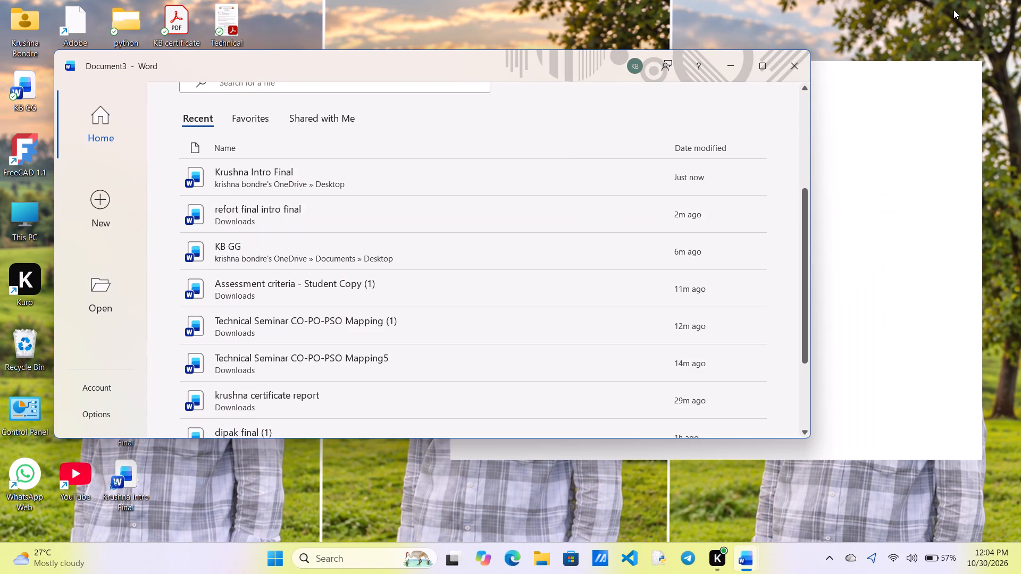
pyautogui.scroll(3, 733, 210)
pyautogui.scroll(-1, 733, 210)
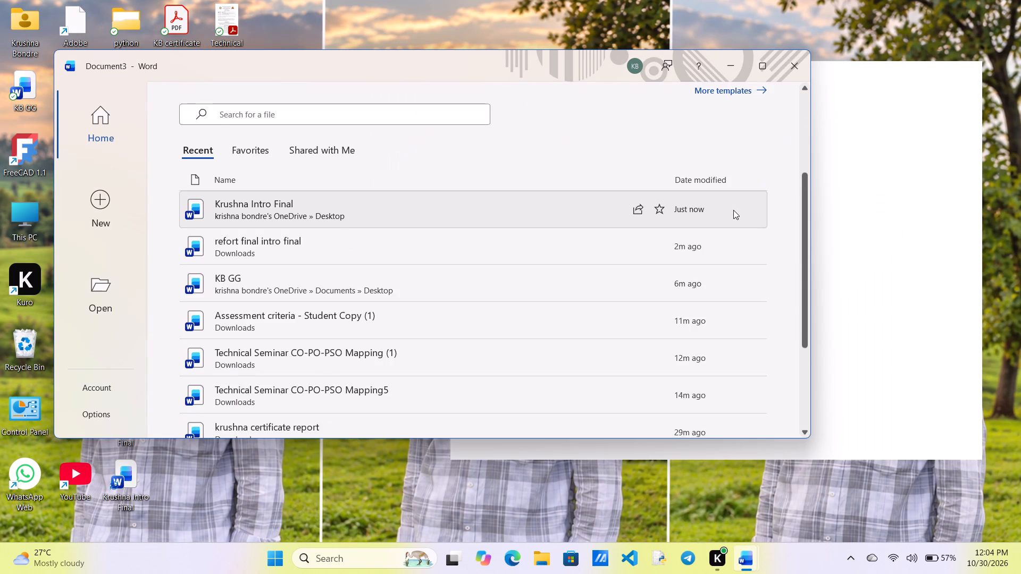
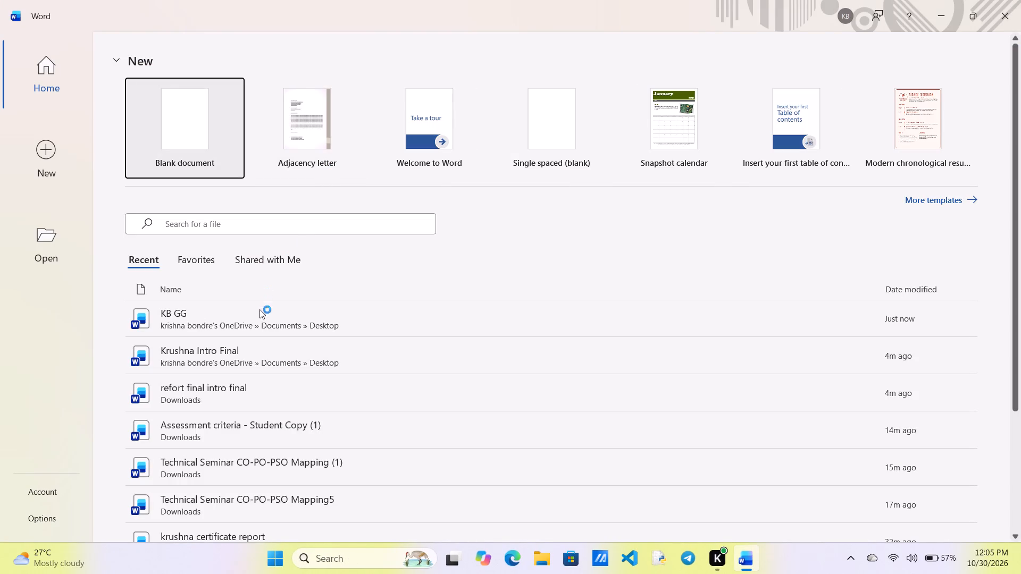
# Open the recent document "Technical Seminar CO-PO-PSO Mapping (1)" from Downloads and check its contents.
pyautogui.scroll(-2, 272, 427)
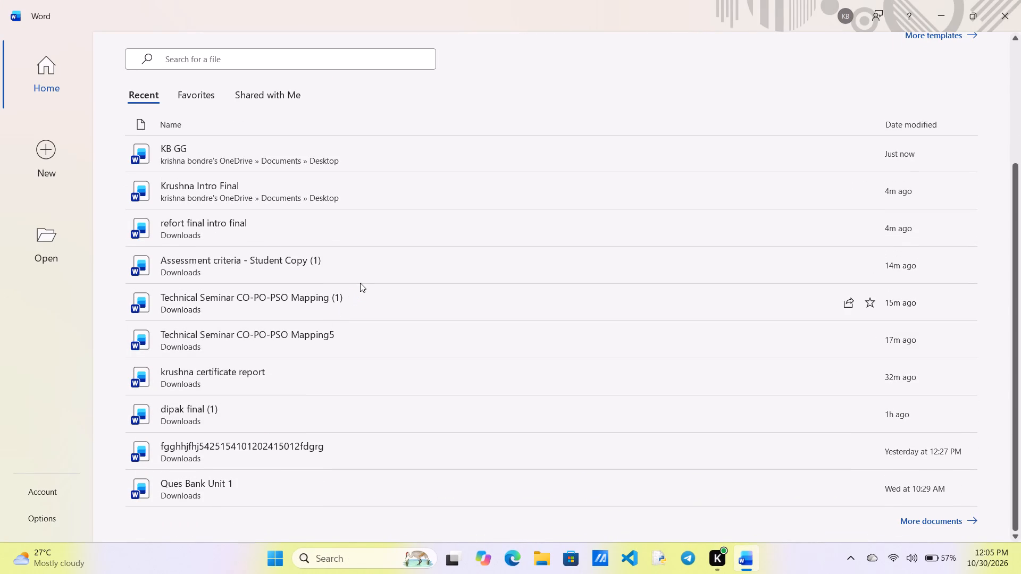
pyautogui.doubleClick(362, 298)
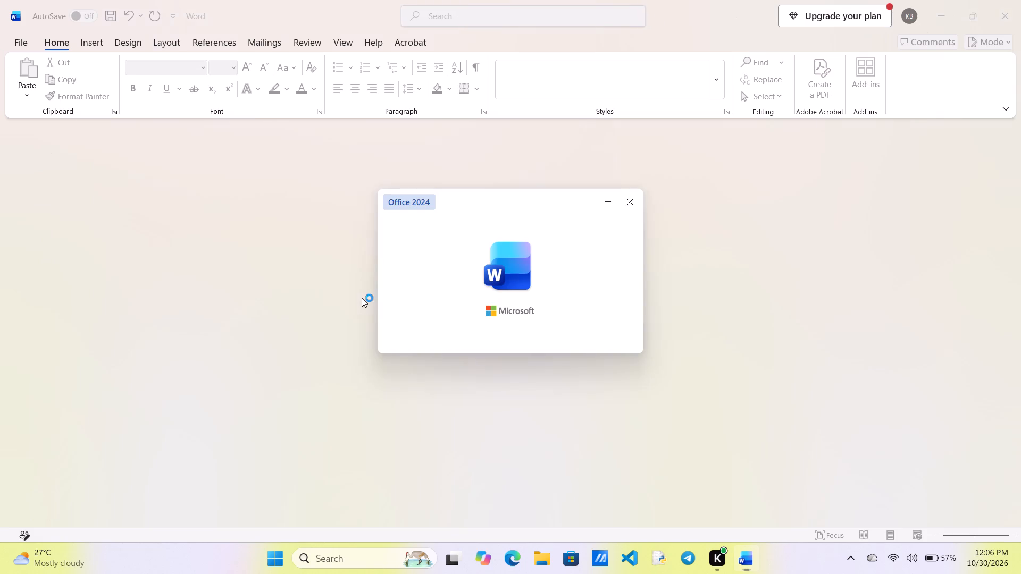
pyautogui.scroll(-2, 362, 298)
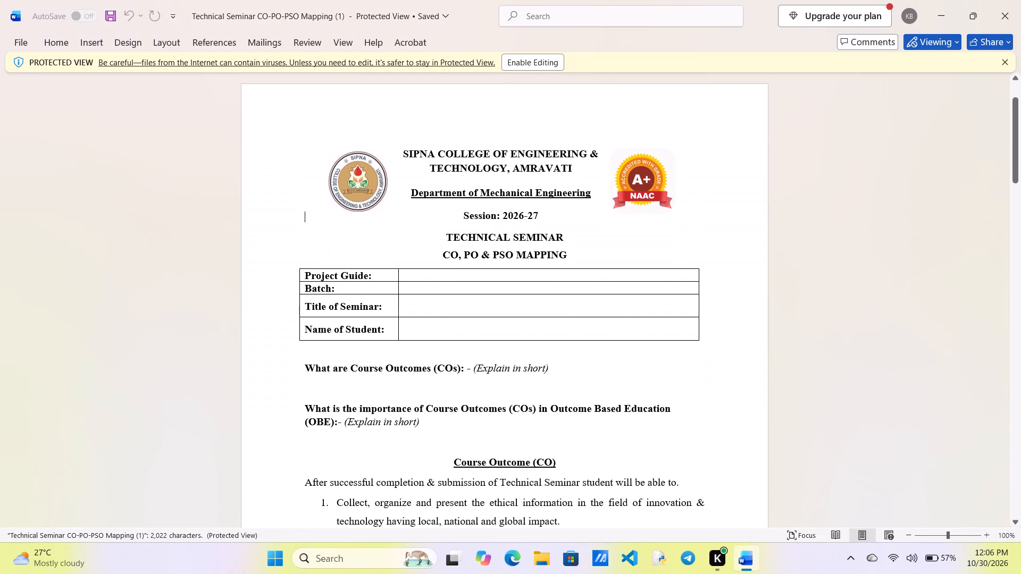
pyautogui.scroll(-3, 362, 298)
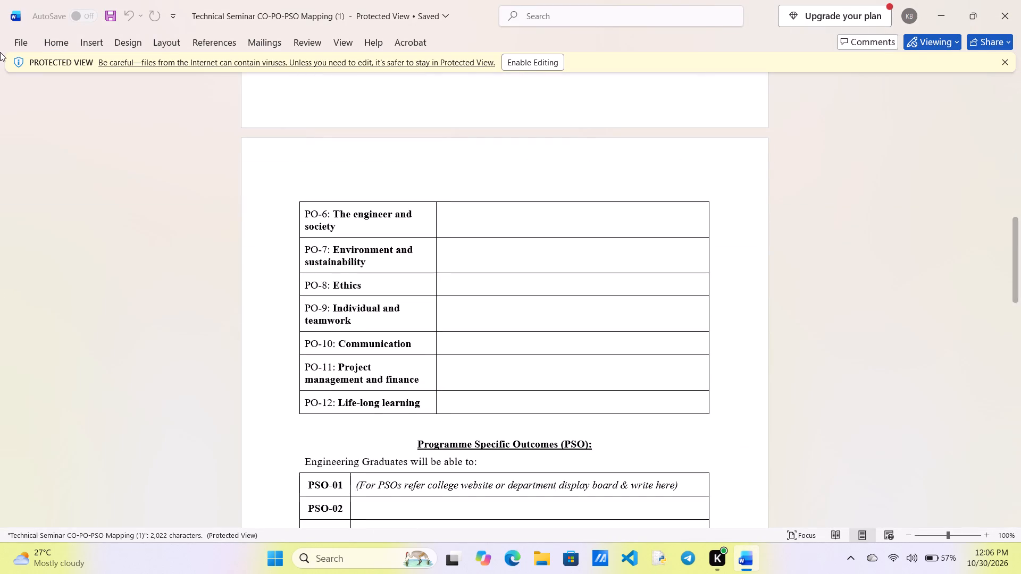
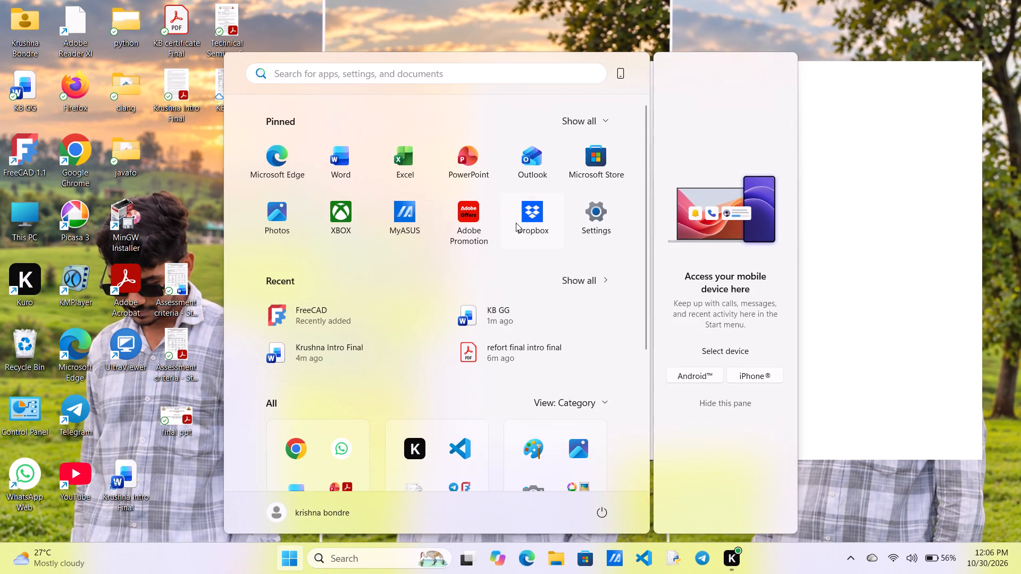
# Add a Word shortcut from the pinned apps to the desktop and place it below the "dipak final" PDF.
pyautogui.moveTo(350, 157); pyautogui.dragTo(195, 205)
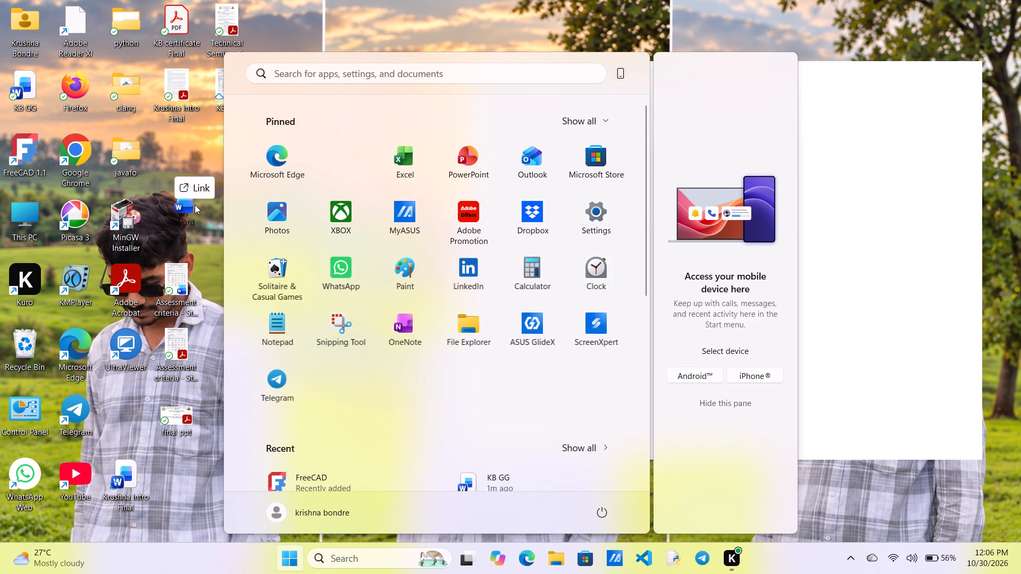
pyautogui.moveTo(195, 205); pyautogui.dragTo(190, 199)
pyautogui.moveTo(178, 224); pyautogui.dragTo(251, 216)
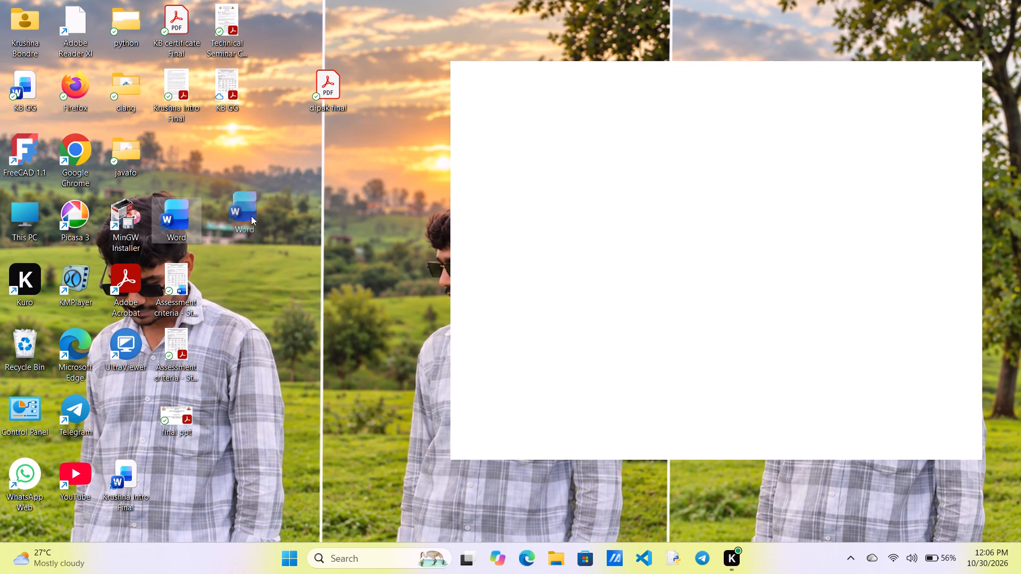
pyautogui.moveTo(251, 216); pyautogui.dragTo(289, 221)
pyautogui.moveTo(279, 218); pyautogui.dragTo(347, 238)
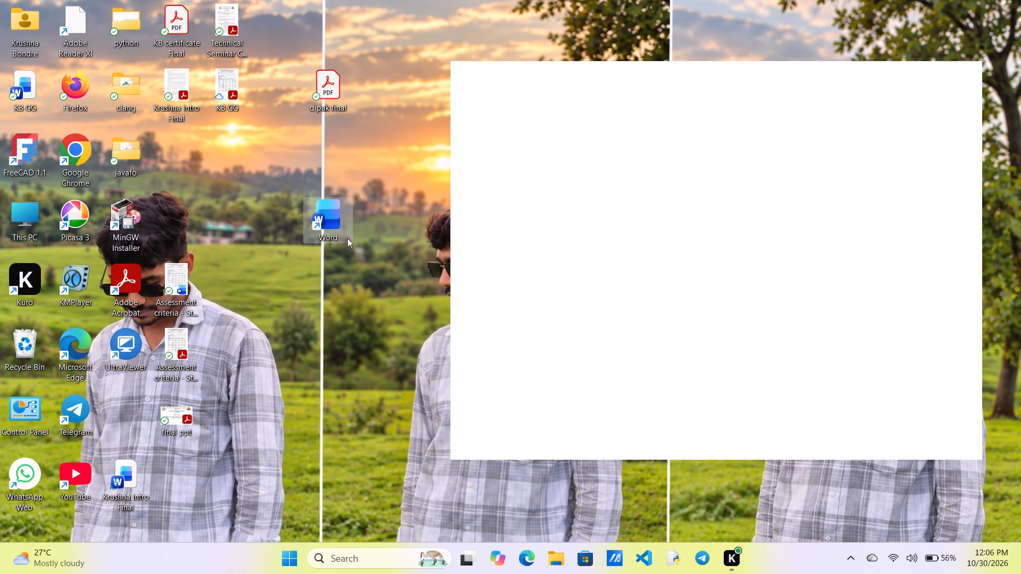
# Launch Word from the new desktop shortcut and open the recent Downloads document whose name starts with "fgghhjfhj".
pyautogui.doubleClick(334, 226)
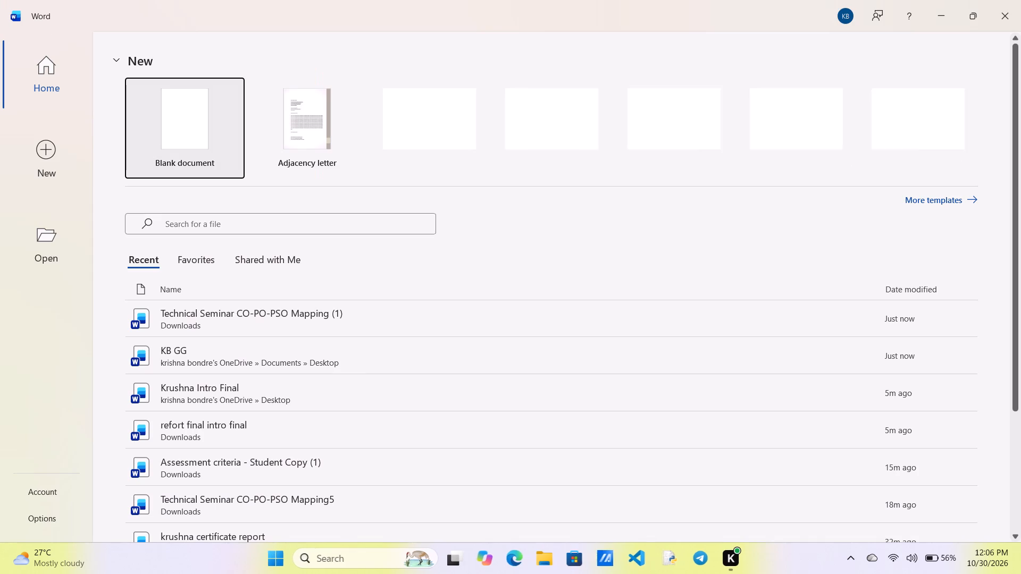
pyautogui.scroll(-1, 212, 422)
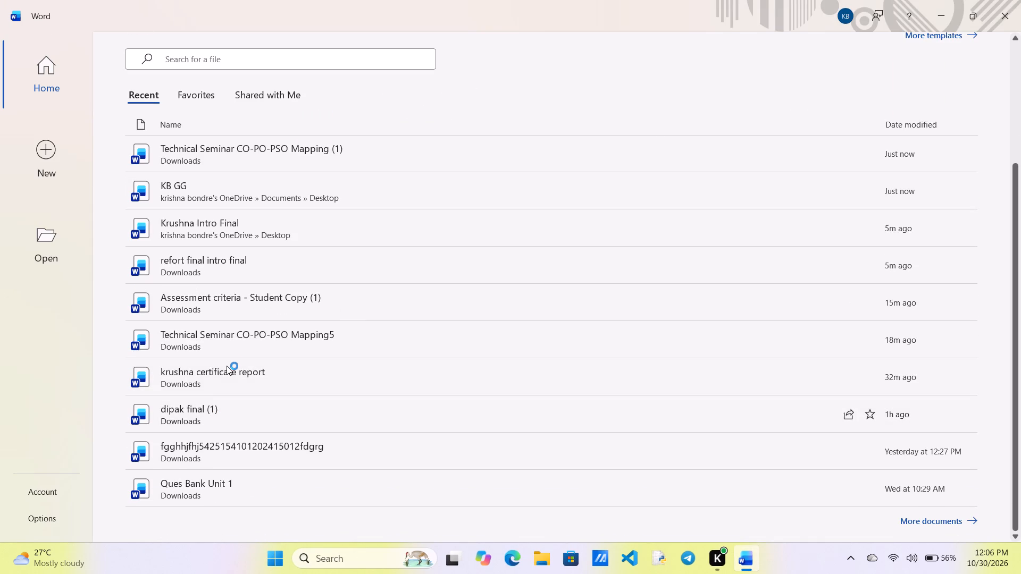
pyautogui.click(264, 443)
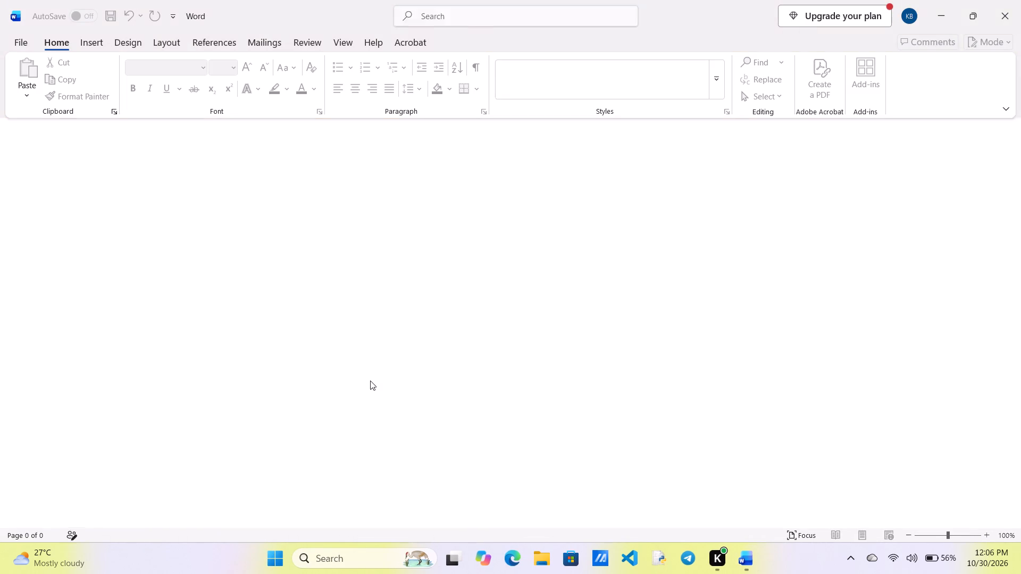
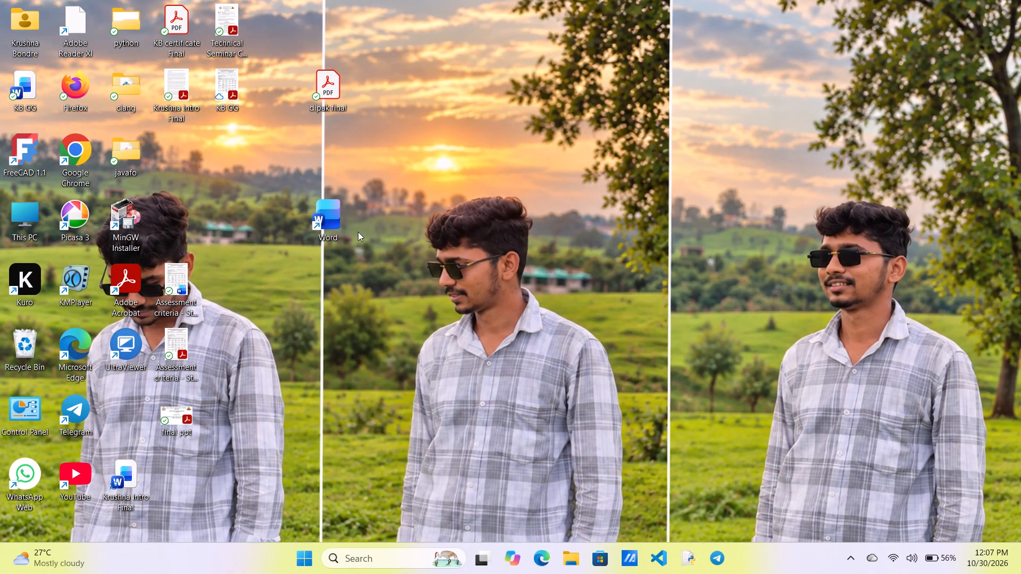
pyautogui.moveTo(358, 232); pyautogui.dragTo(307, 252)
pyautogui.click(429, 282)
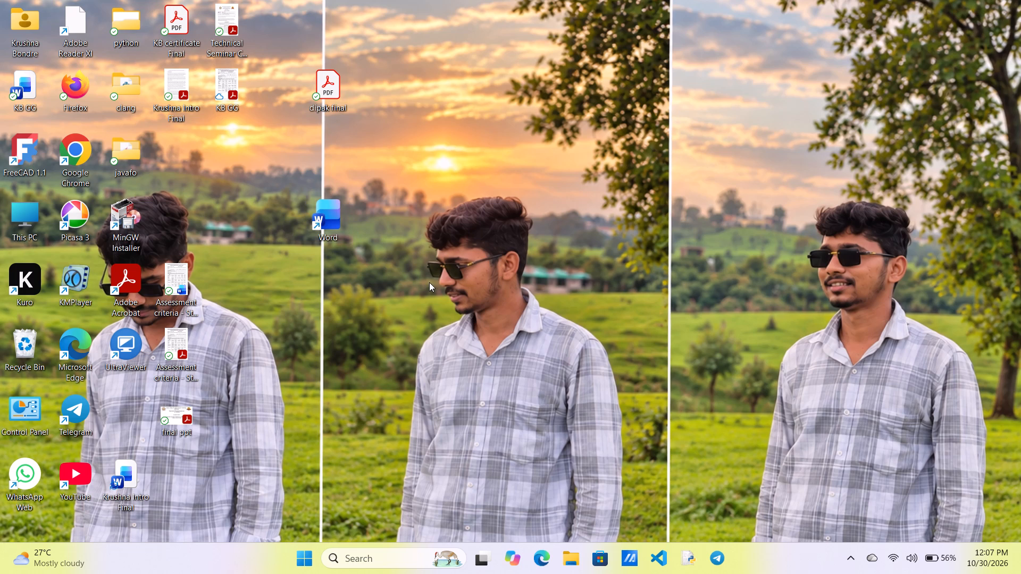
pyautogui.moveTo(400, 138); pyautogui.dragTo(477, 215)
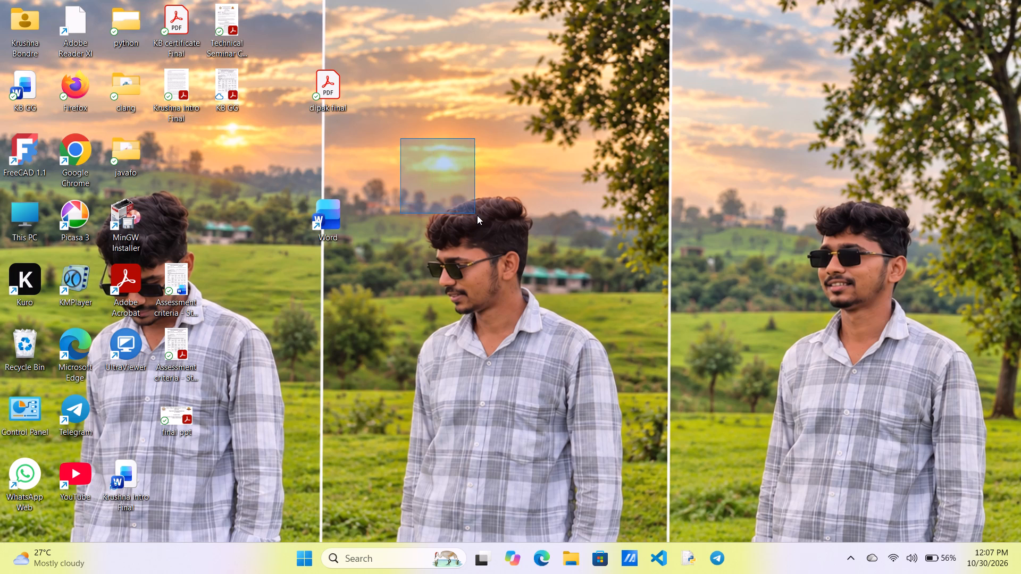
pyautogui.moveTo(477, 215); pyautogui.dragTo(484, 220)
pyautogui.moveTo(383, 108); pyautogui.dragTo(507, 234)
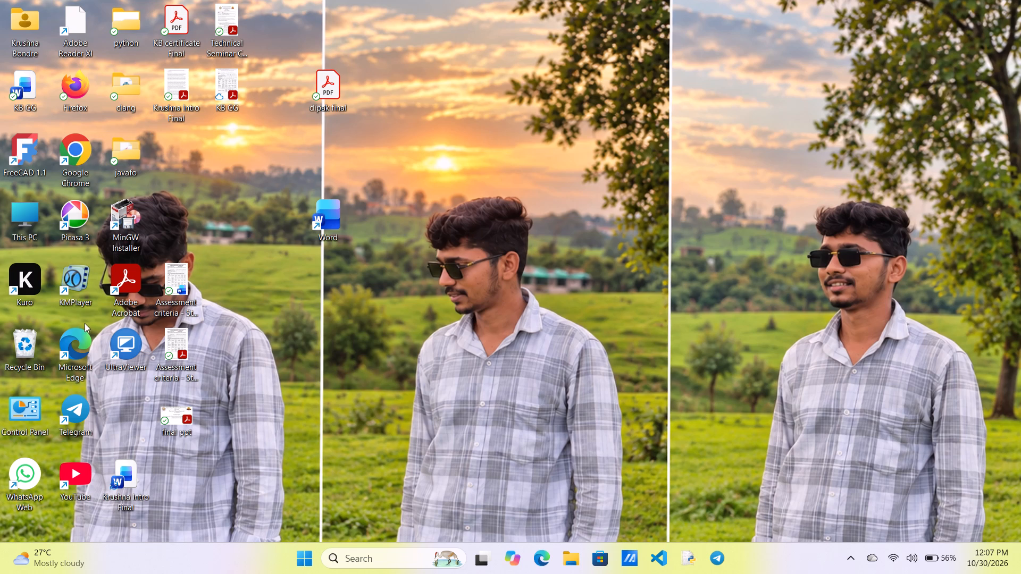
# Check the Word document "Assessment criteria - Student Copy (1)" on the desktop, close it and delete the file.
pyautogui.doubleClick(182, 286)
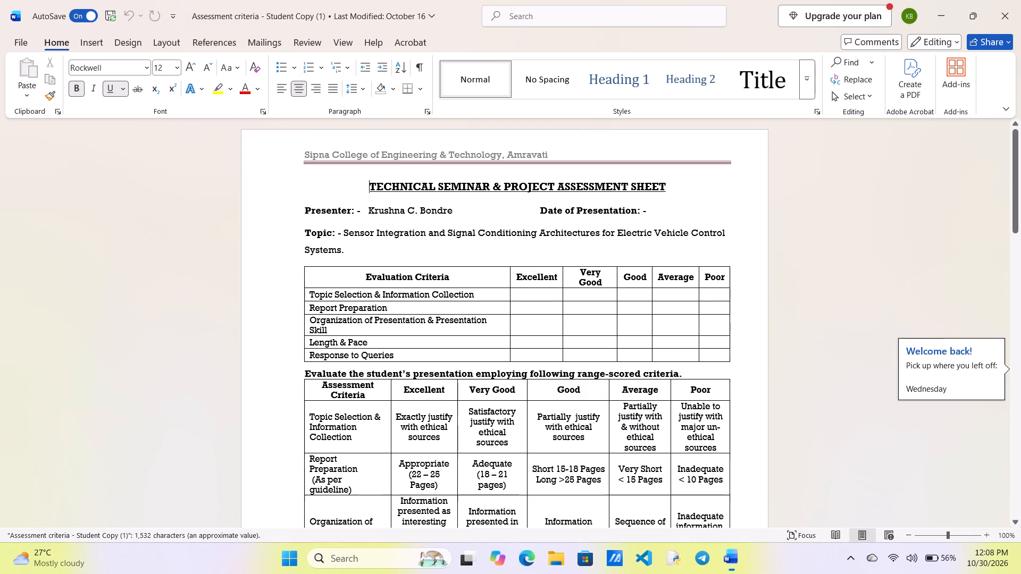
pyautogui.scroll(-1, 502, 274)
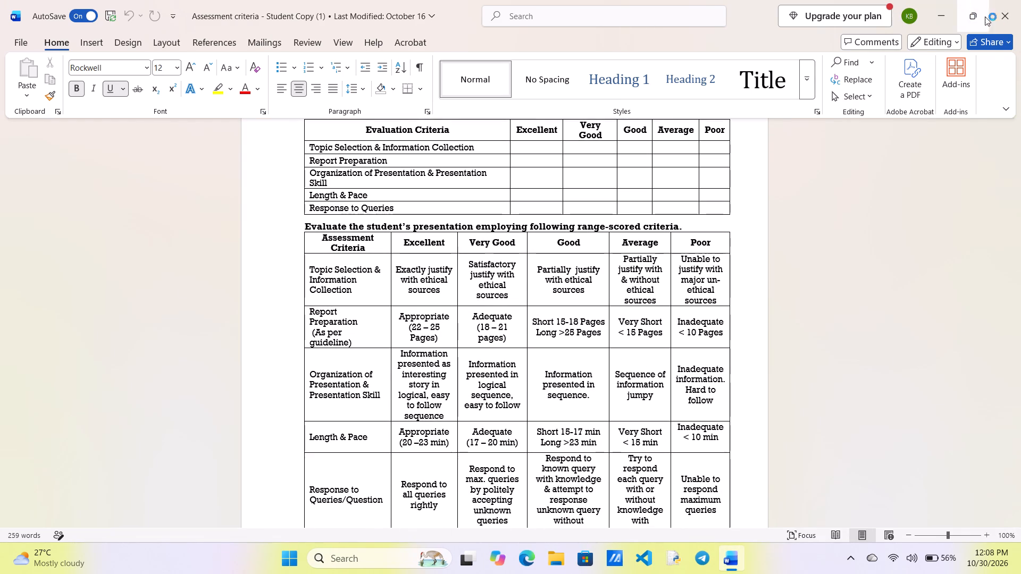
pyautogui.click(995, 26)
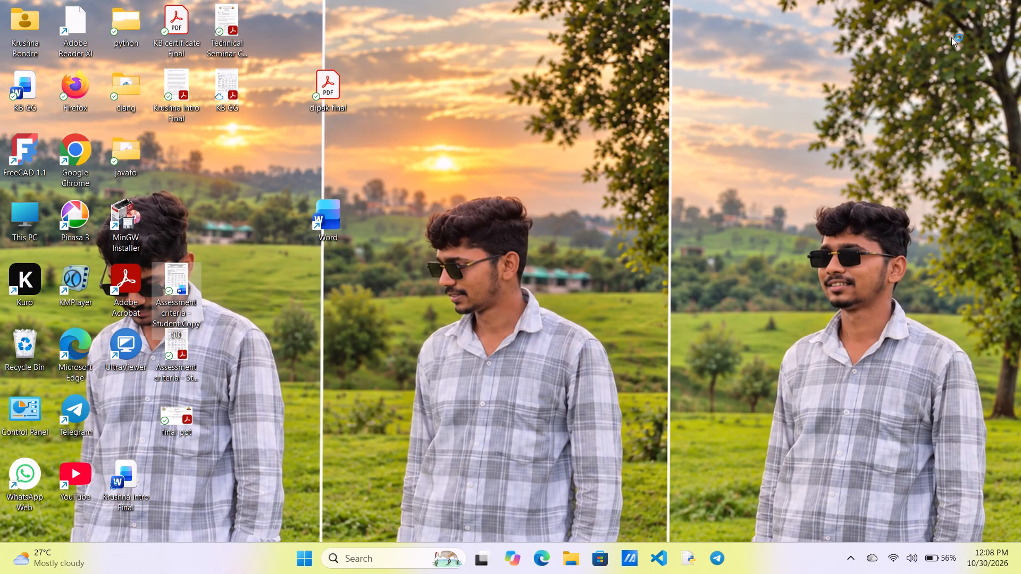
pyautogui.click(185, 289)
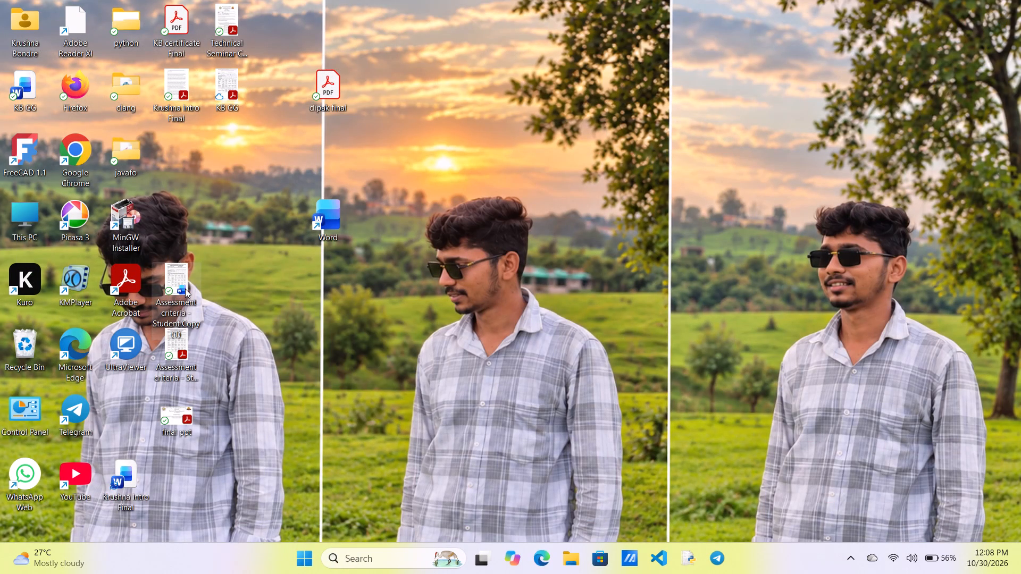
pyautogui.rightClick(190, 296)
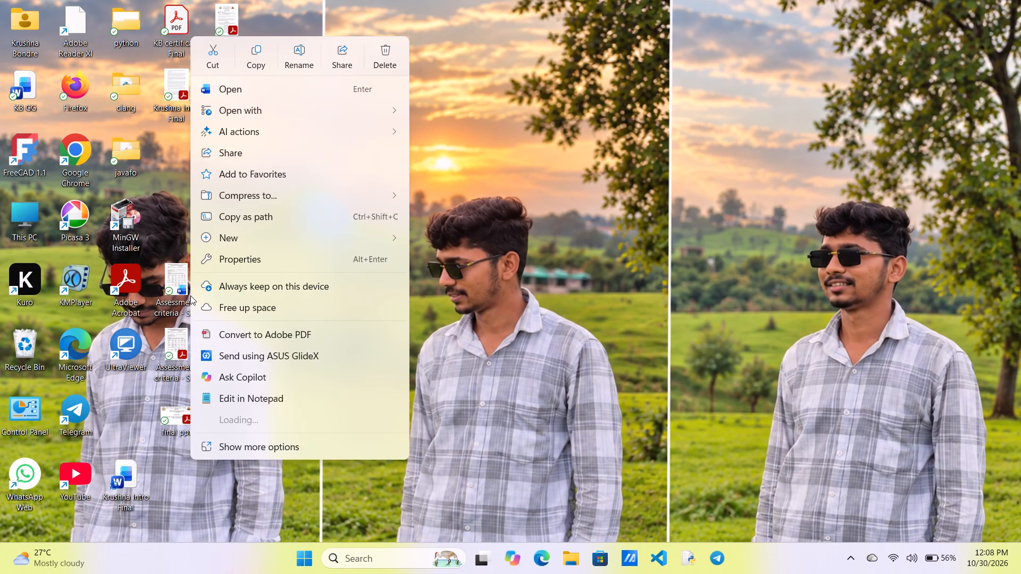
pyautogui.click(390, 58)
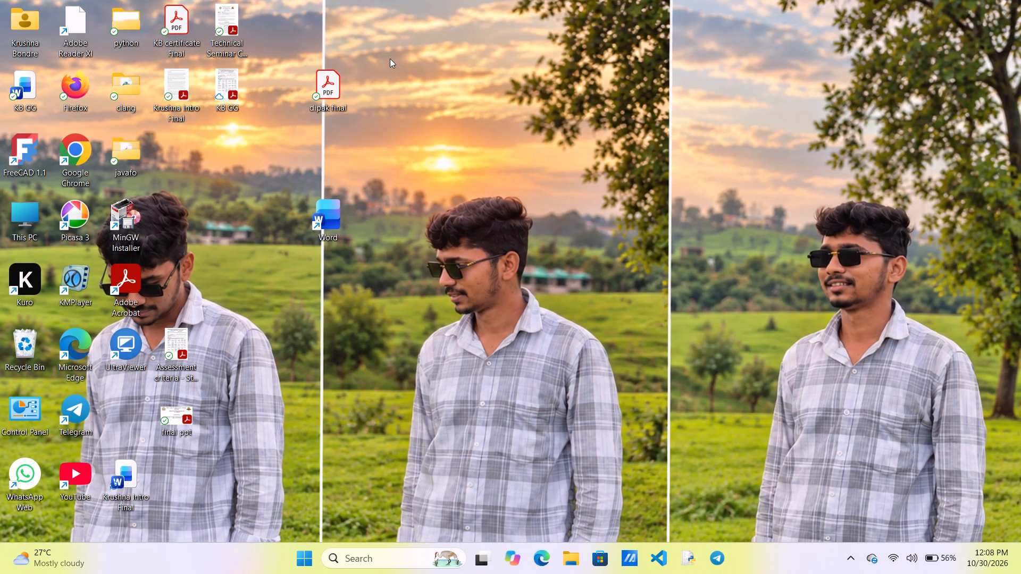
# Check the PDF "Assessment criteria - Student Copy (1)" through to its second page, close it and delete the file from the desktop.
pyautogui.doubleClick(178, 336)
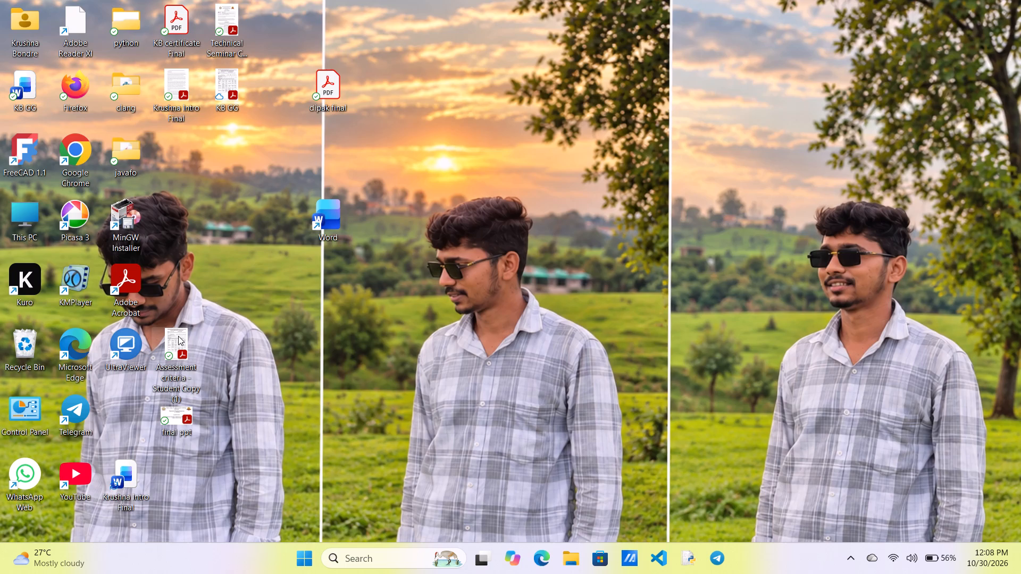
pyautogui.scroll(-1, 443, 286)
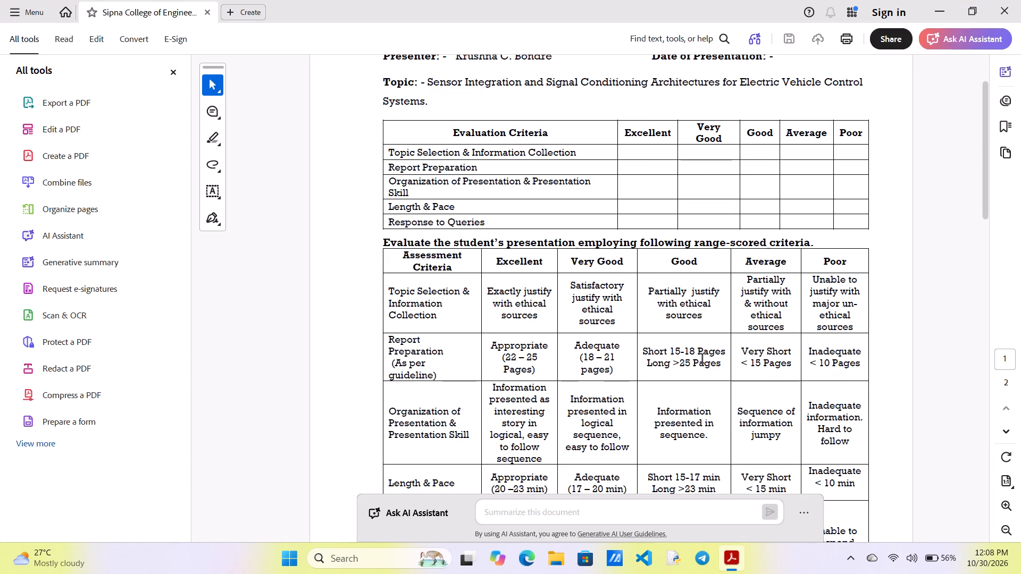
pyautogui.scroll(-6, 702, 359)
pyautogui.scroll(4, 702, 359)
pyautogui.scroll(2, 697, 443)
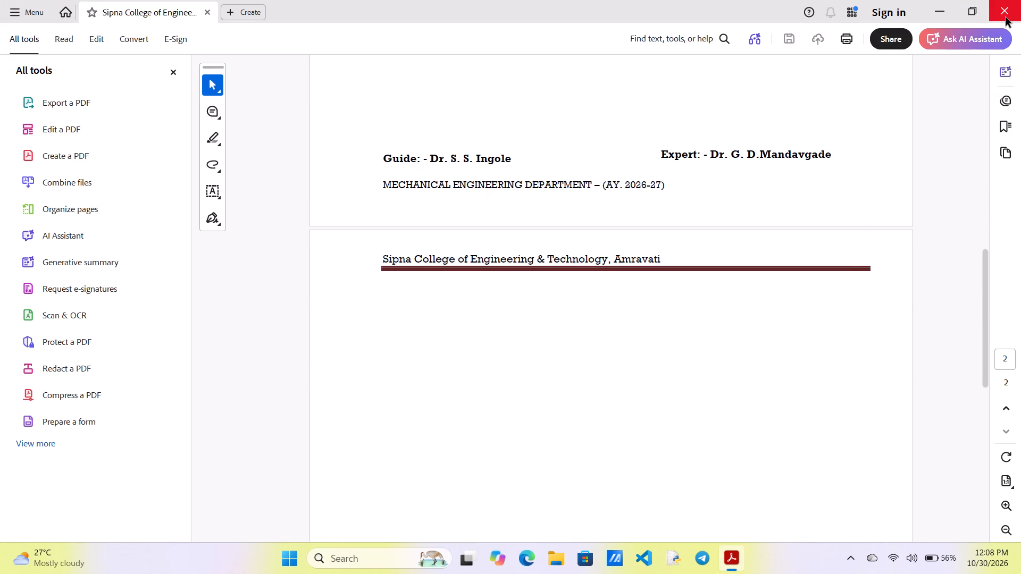
pyautogui.click(1006, 18)
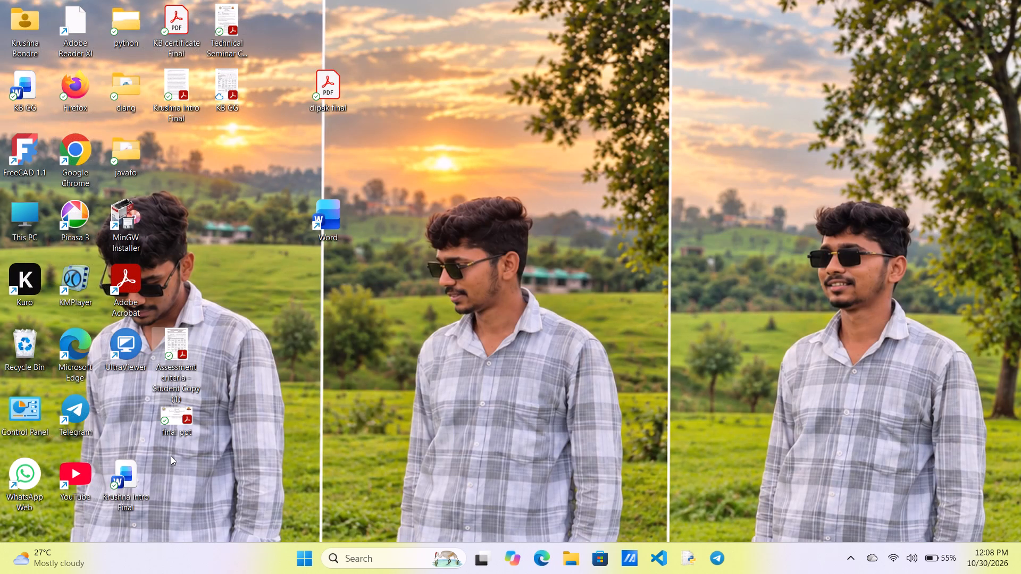
pyautogui.rightClick(180, 356)
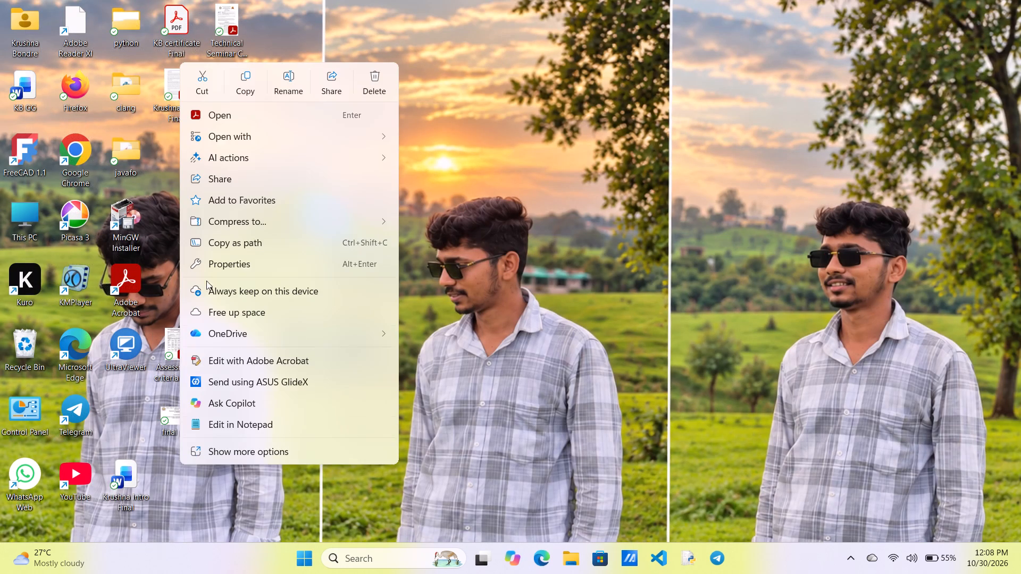
pyautogui.click(374, 67)
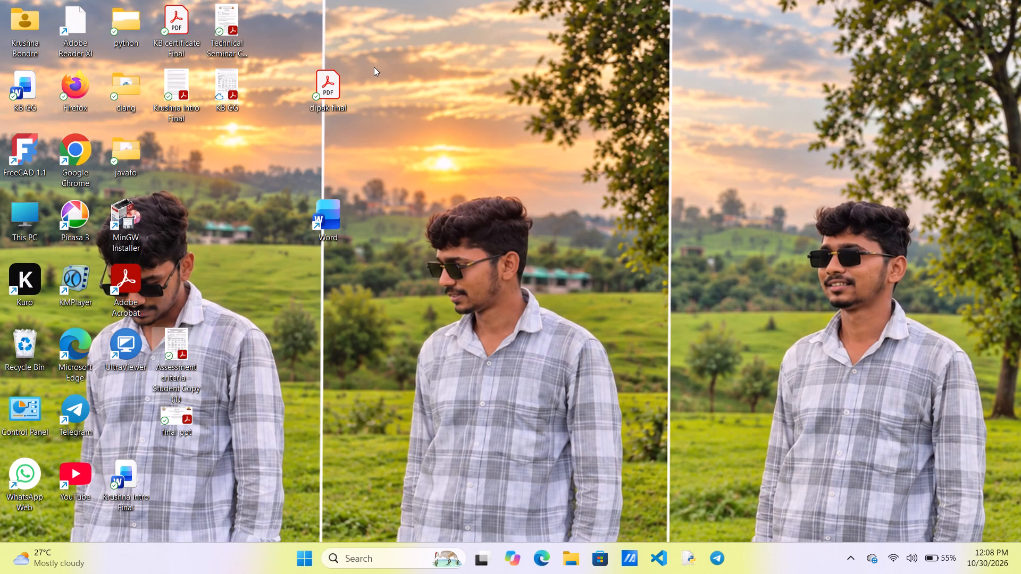
# Open the "final ppt" PDF from the desktop, look through its seminar slides and close it.
pyautogui.click(173, 422)
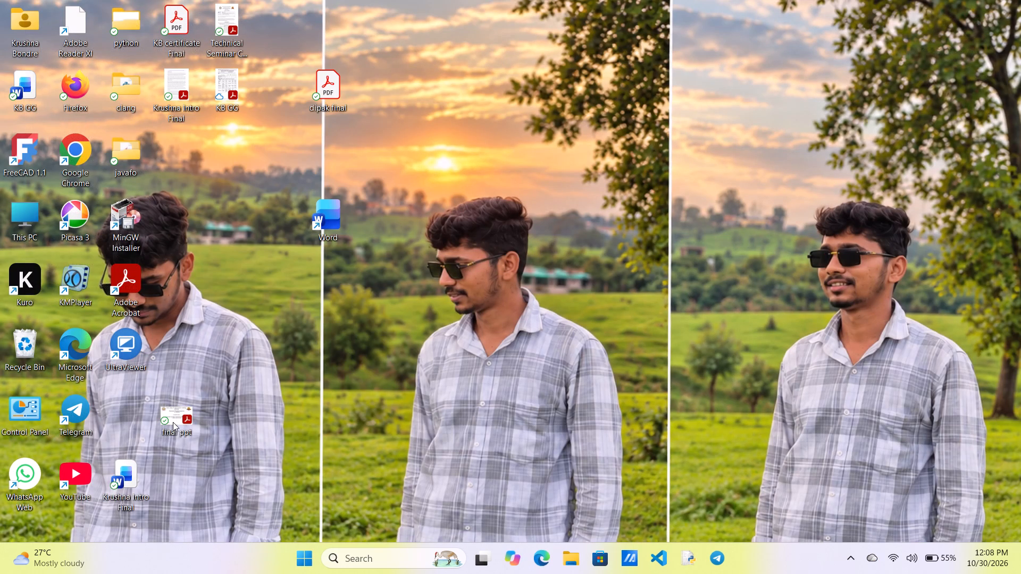
pyautogui.doubleClick(173, 422)
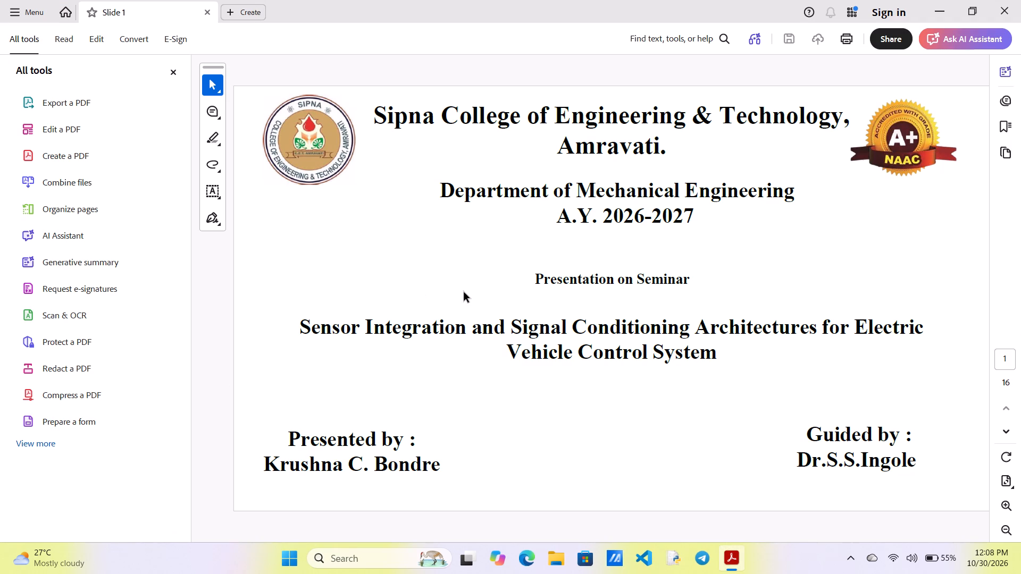
pyautogui.scroll(-20, 464, 292)
pyautogui.scroll(-15, 464, 292)
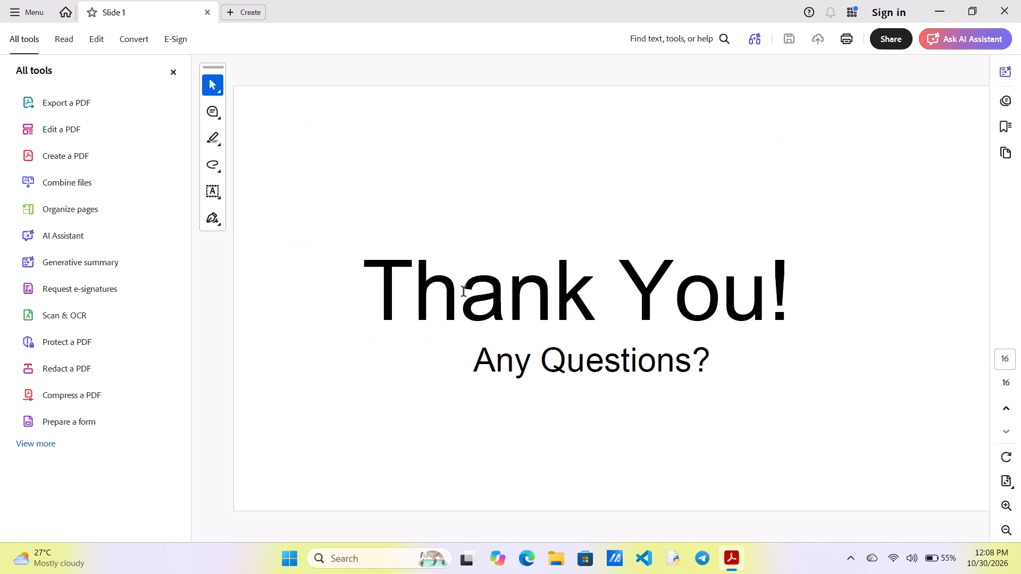
pyautogui.scroll(-1, 464, 292)
pyautogui.scroll(3, 464, 292)
pyautogui.hscroll(1, 464, 292)
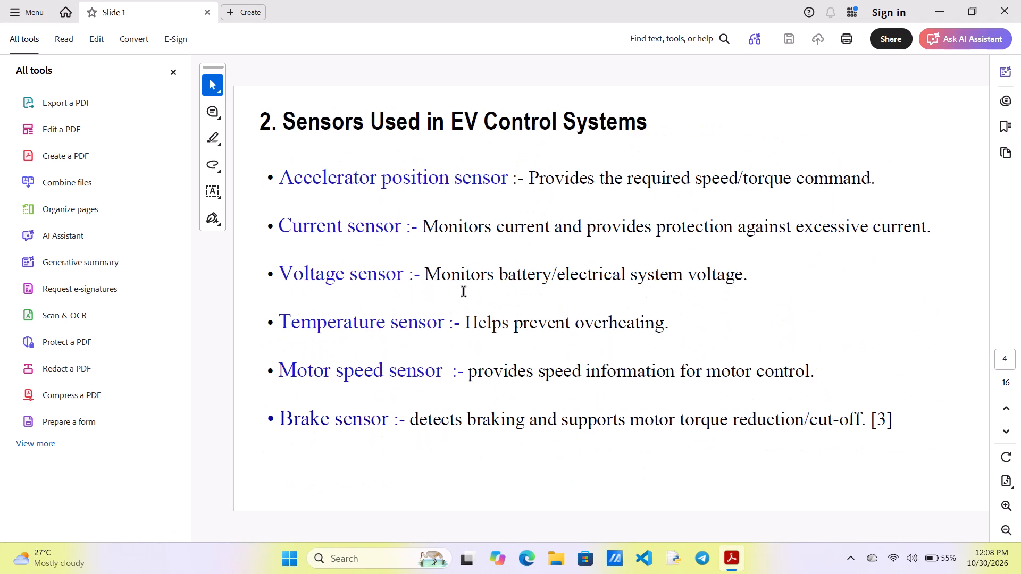
pyautogui.hscroll(2, 464, 292)
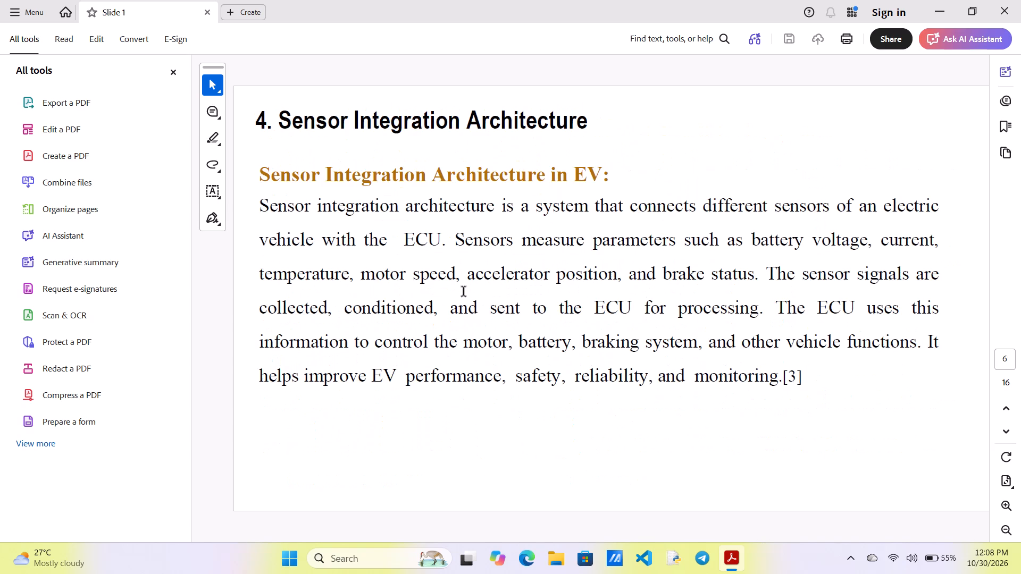
pyautogui.hscroll(1, 464, 292)
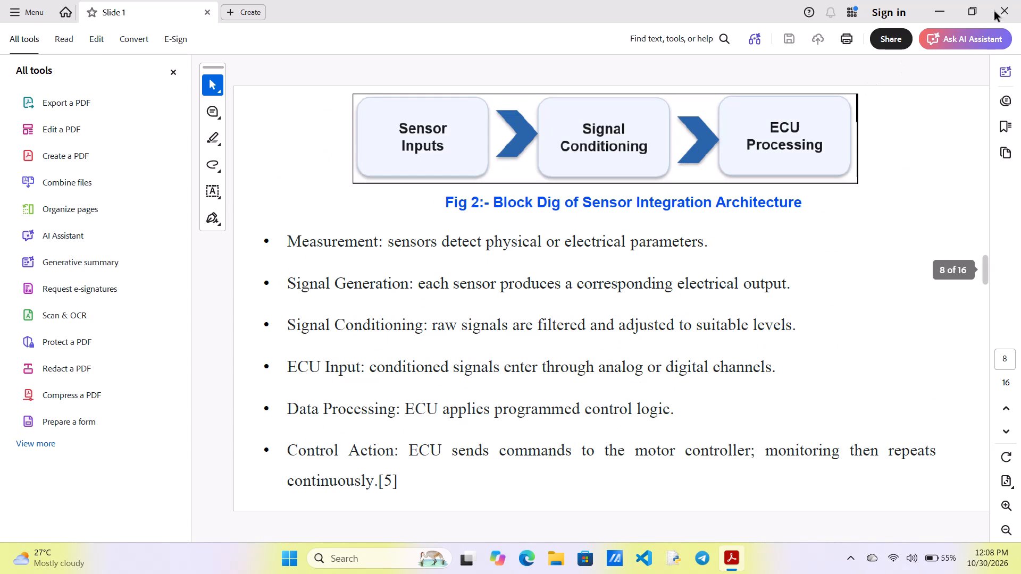
pyautogui.click(1000, 7)
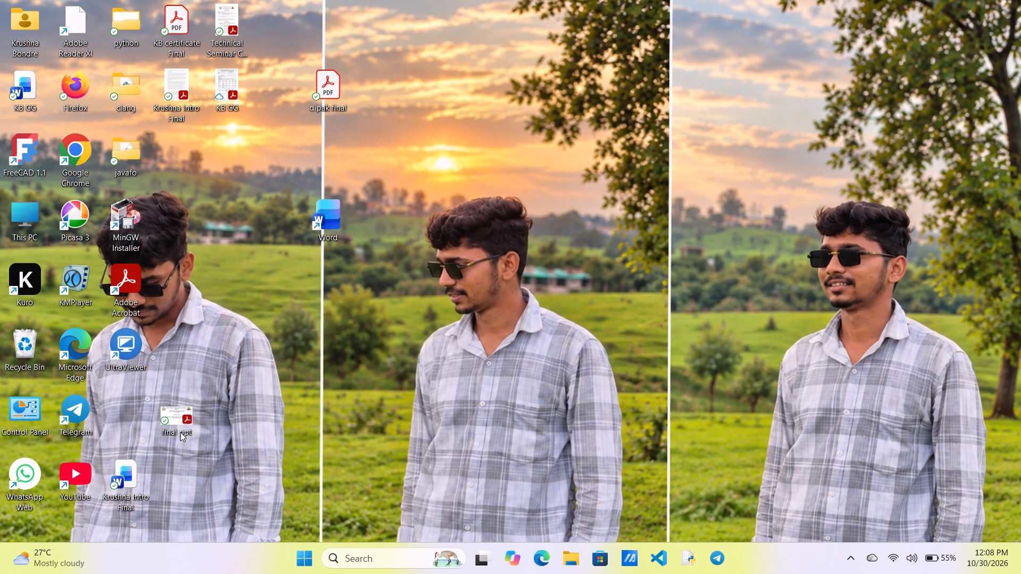
# Move the "final ppt" PDF to the desktop's top row, beside the Technical Seminar PDF.
pyautogui.moveTo(179, 432); pyautogui.dragTo(281, 47)
pyautogui.click(281, 47)
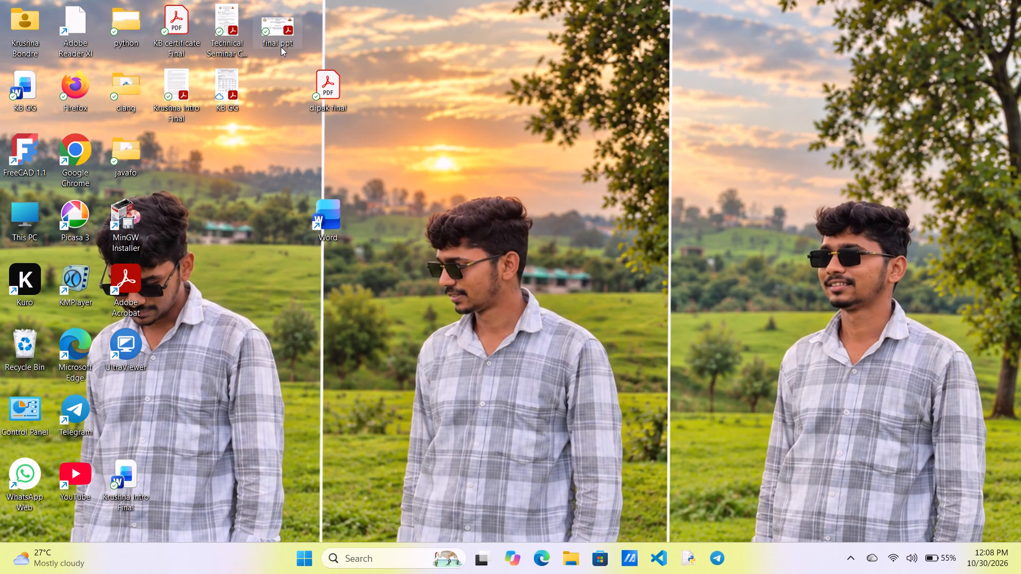
pyautogui.click(281, 47)
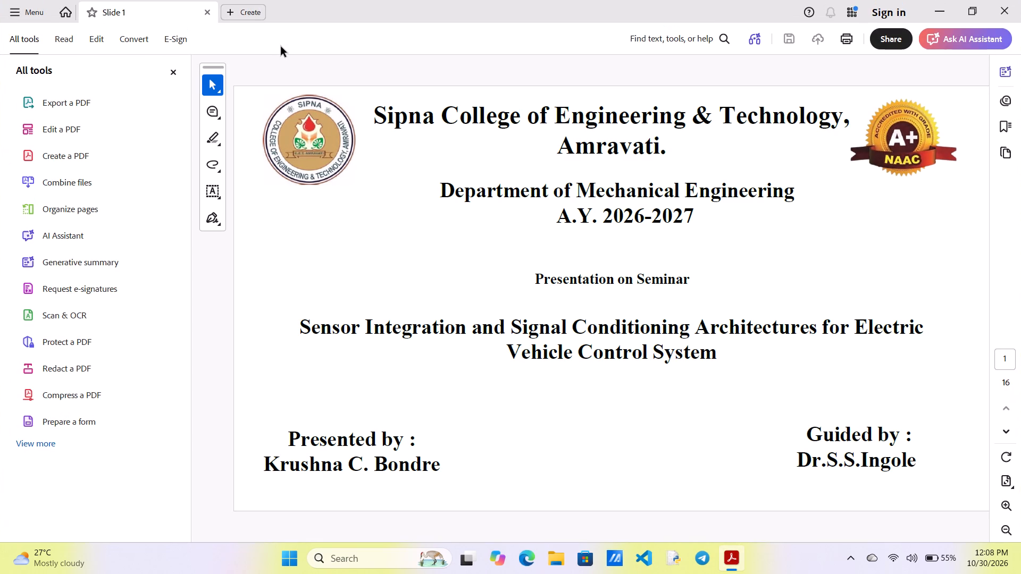
pyautogui.click(1014, 7)
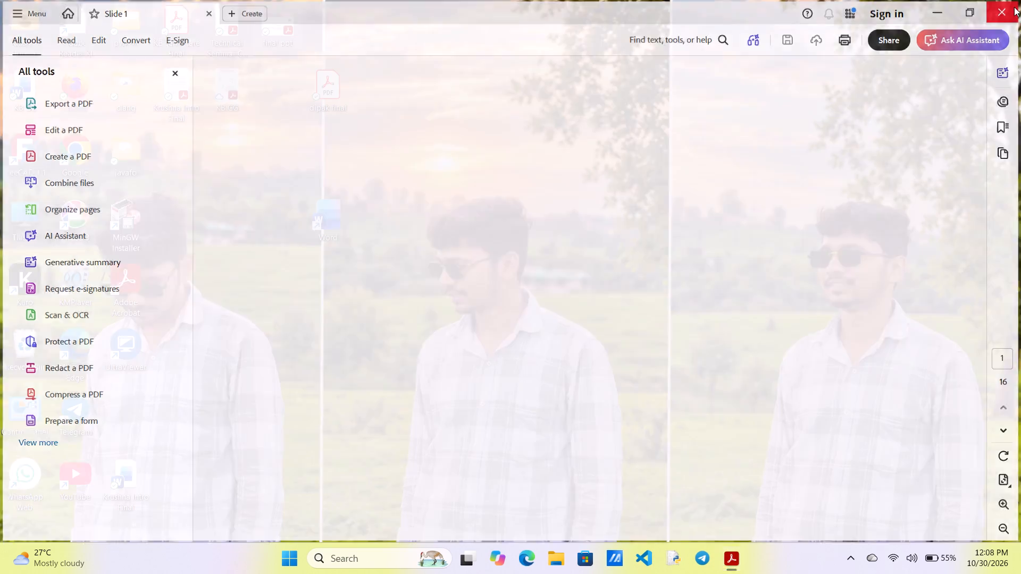
# Rename the "final ppt" PDF on the desktop as "krushna final ppt".
pyautogui.rightClick(289, 27)
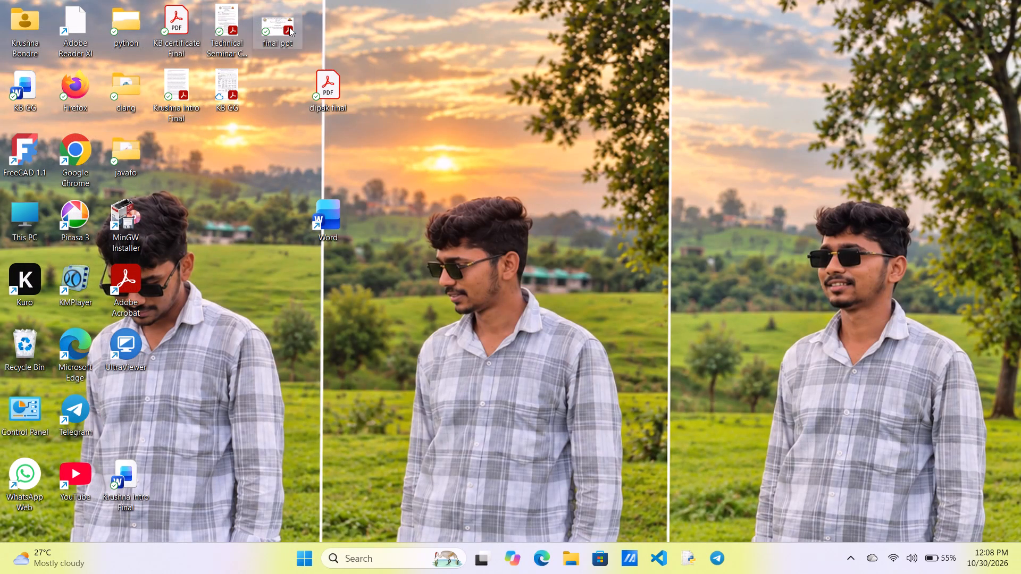
pyautogui.click(400, 46)
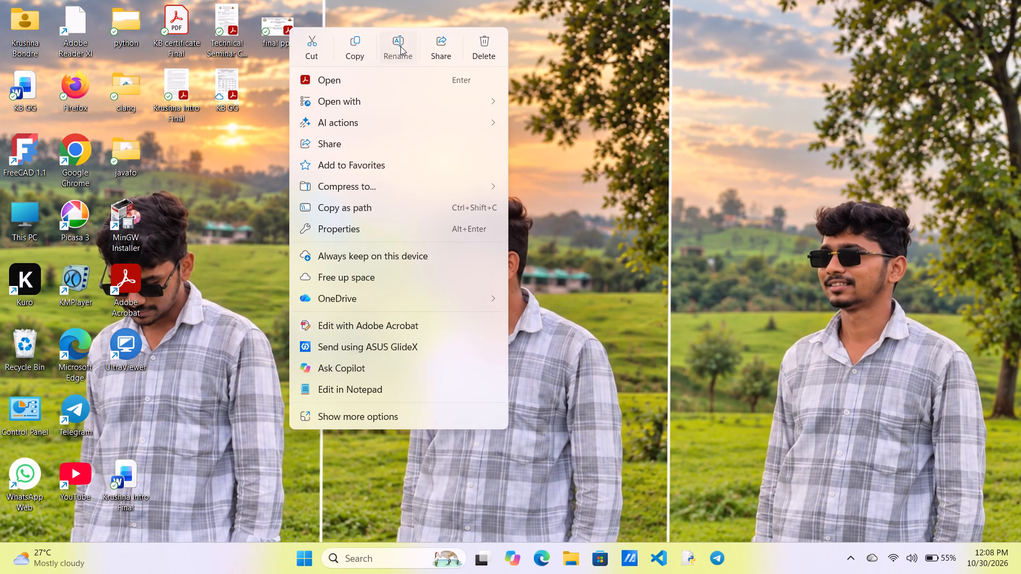
pyautogui.press('BackSpace')
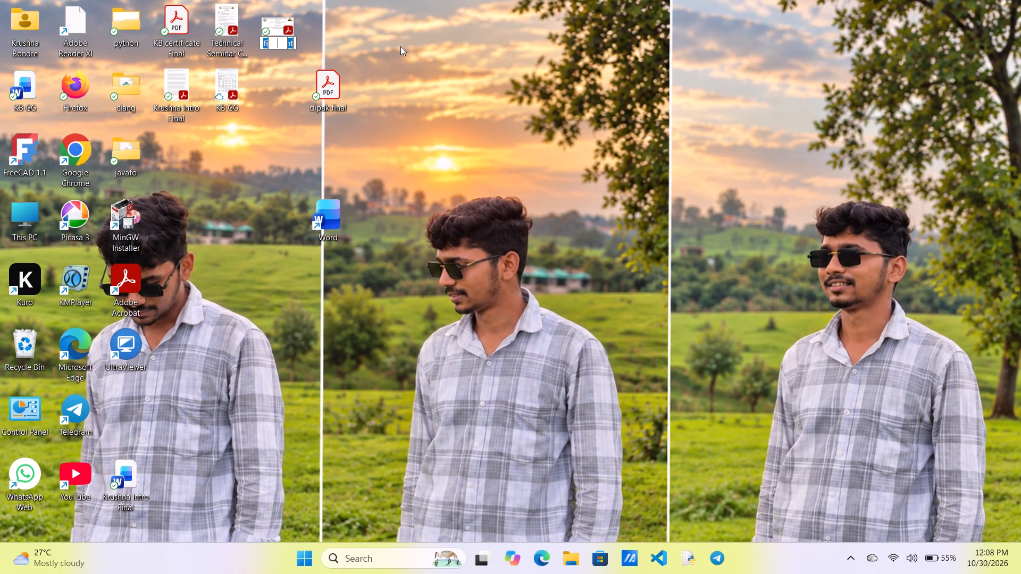
pyautogui.write('kru')
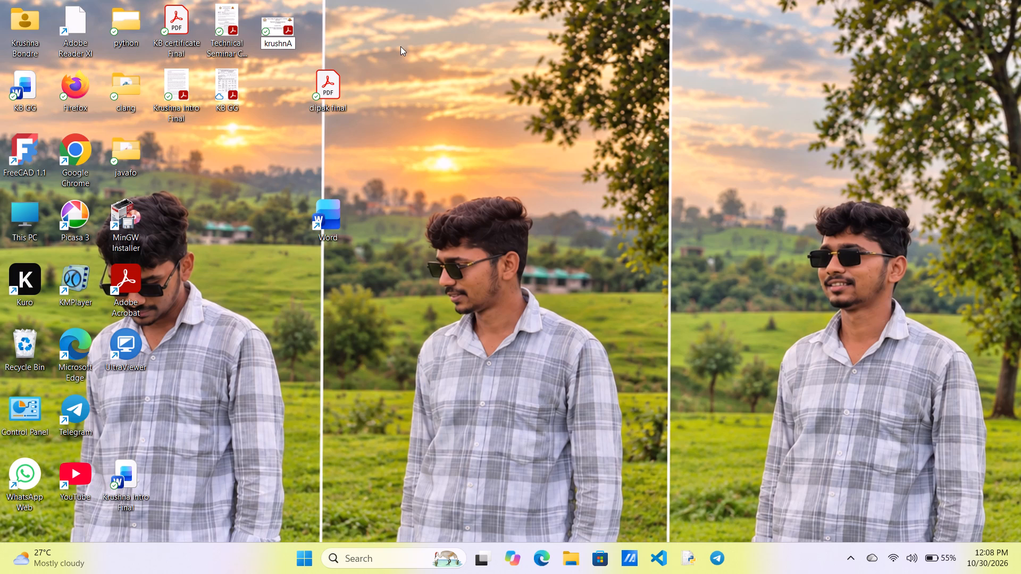
pyautogui.press('BackSpace')
pyautogui.press('a')
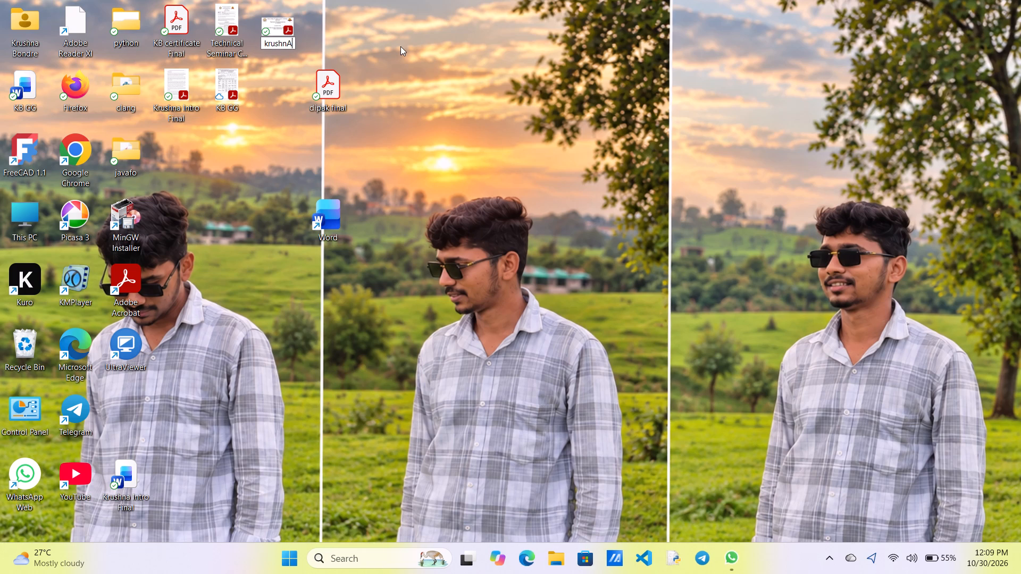
pyautogui.press('a')
pyautogui.press('BackSpace')
pyautogui.press('BackSpace')
pyautogui.write('a')
pyautogui.press('space')
pyautogui.write('final')
pyautogui.press('space')
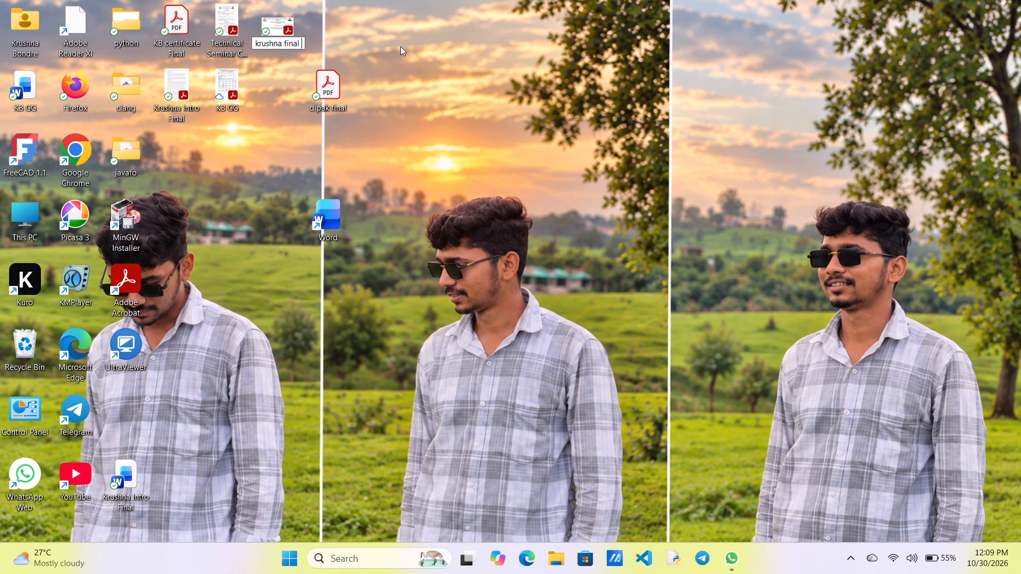
pyautogui.write('ppt')
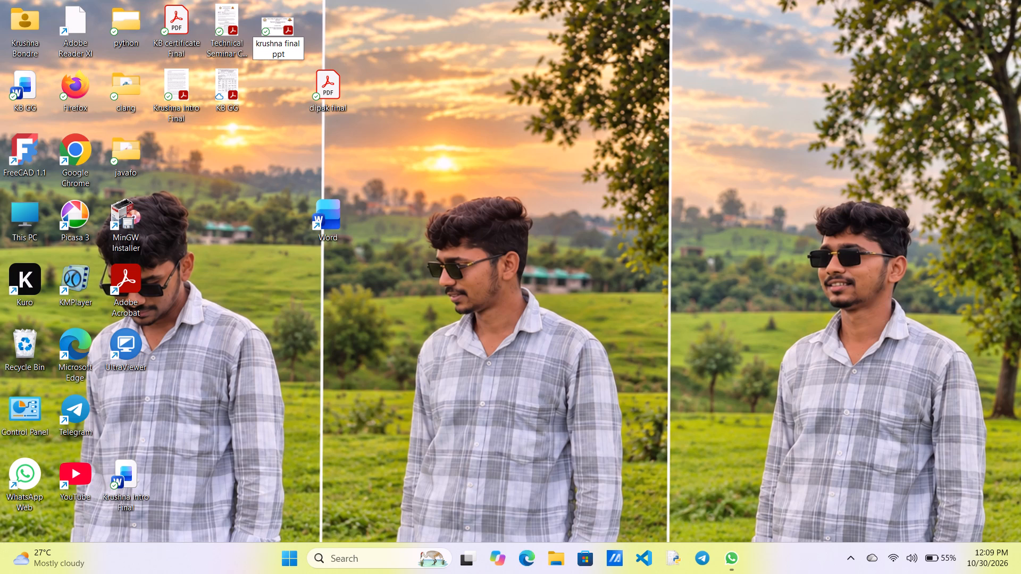
pyautogui.press('Return')
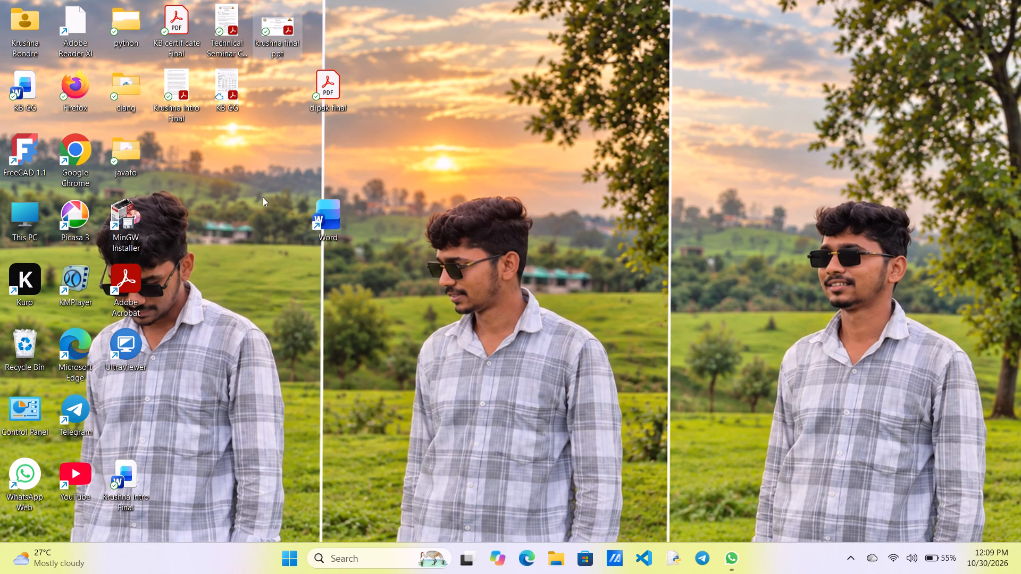
# Move the "dipak final" PDF into the desktop column of the "KB GG" PDF, two rows below it.
pyautogui.moveTo(331, 89); pyautogui.dragTo(239, 209)
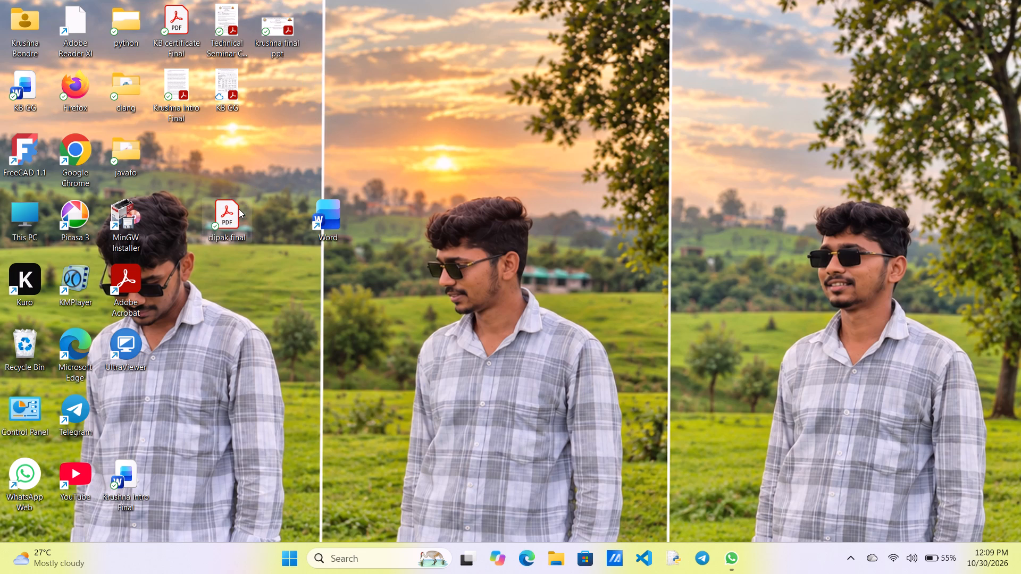
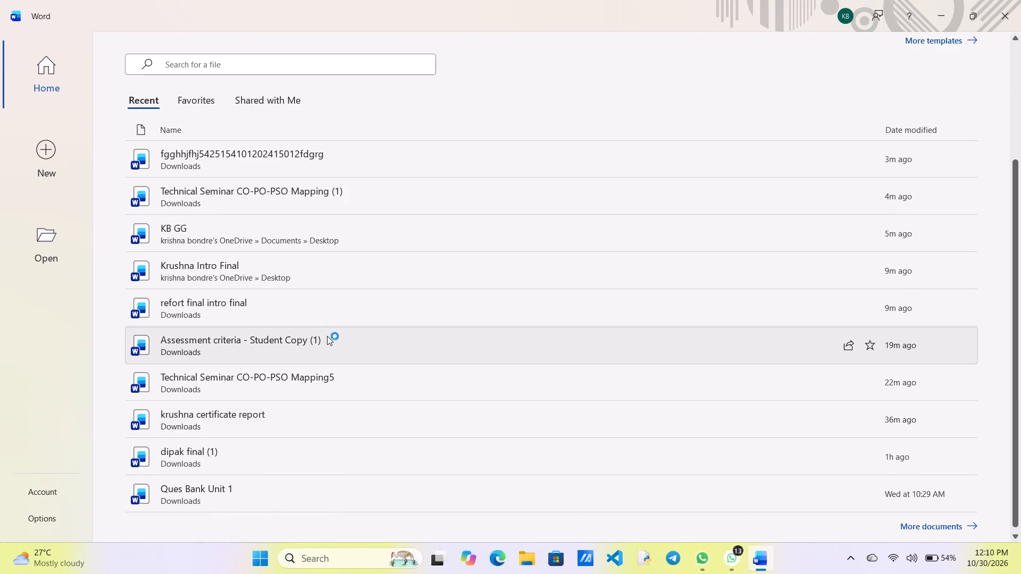
# Open the recent document "Assessment criteria - Student Copy (1)", look through the assessment sheet down to the guide and expert names, and close it.
pyautogui.doubleClick(328, 334)
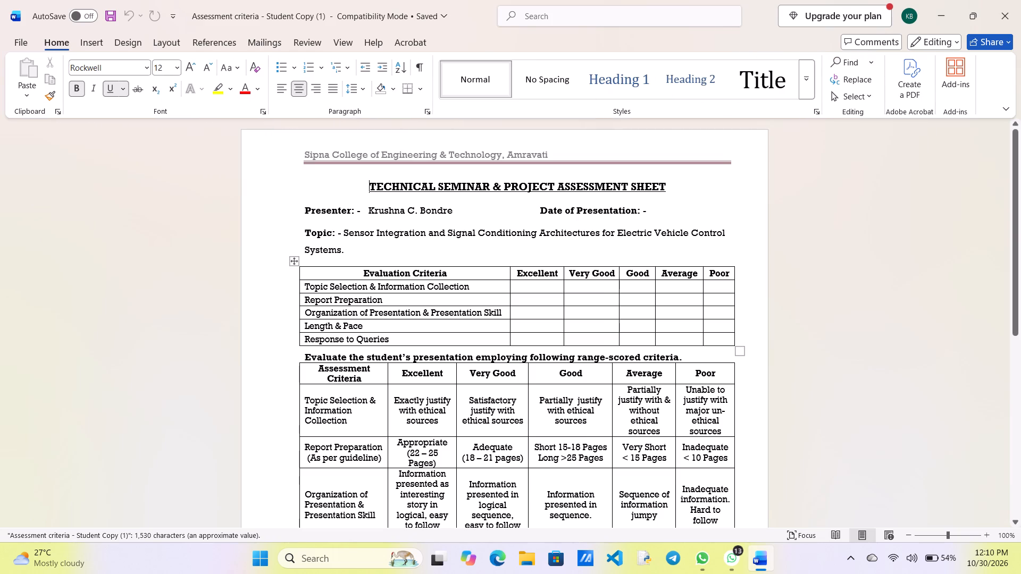
pyautogui.scroll(-1, 328, 334)
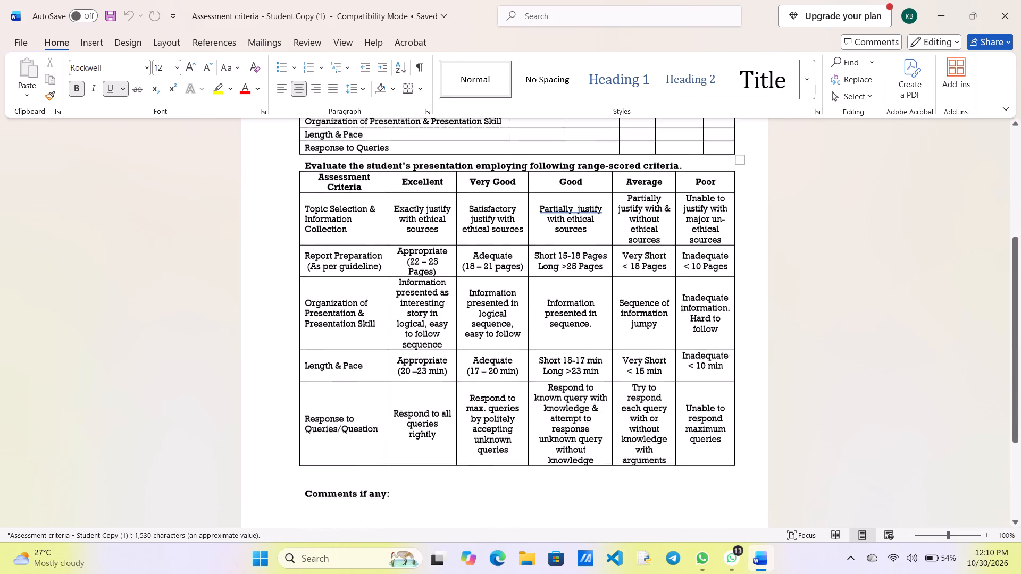
pyautogui.scroll(-3, 328, 334)
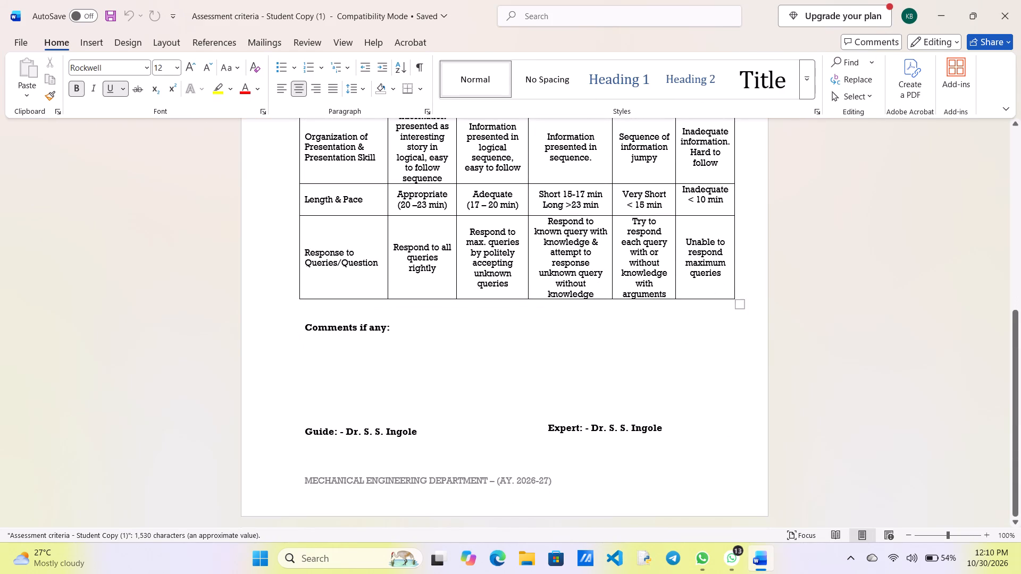
pyautogui.click(998, 12)
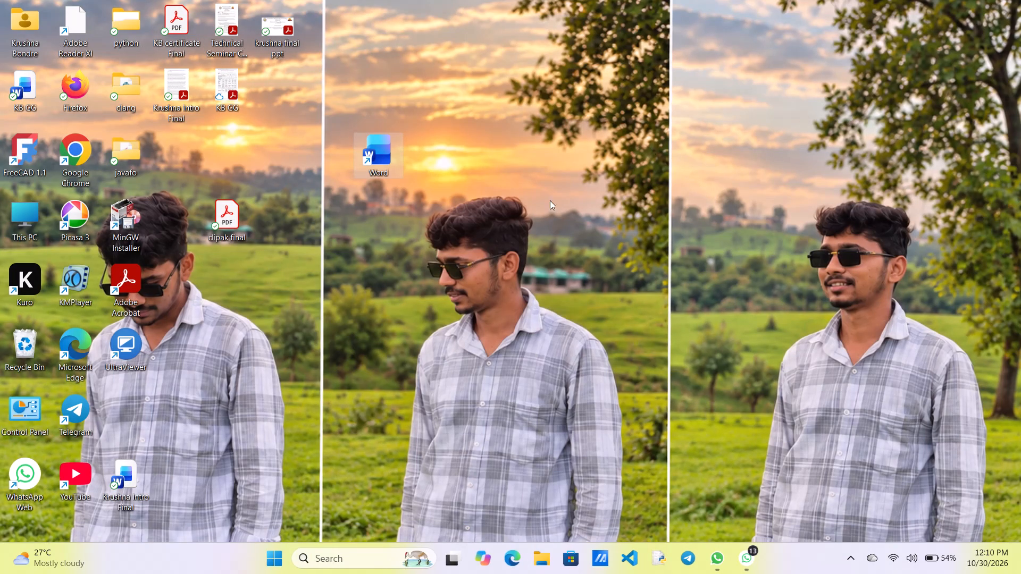
# Restart Word, open the recent document "Technical Seminar CO-PO-PSO Mapping5" to check whose seminar it covers, and close it.
pyautogui.doubleClick(389, 170)
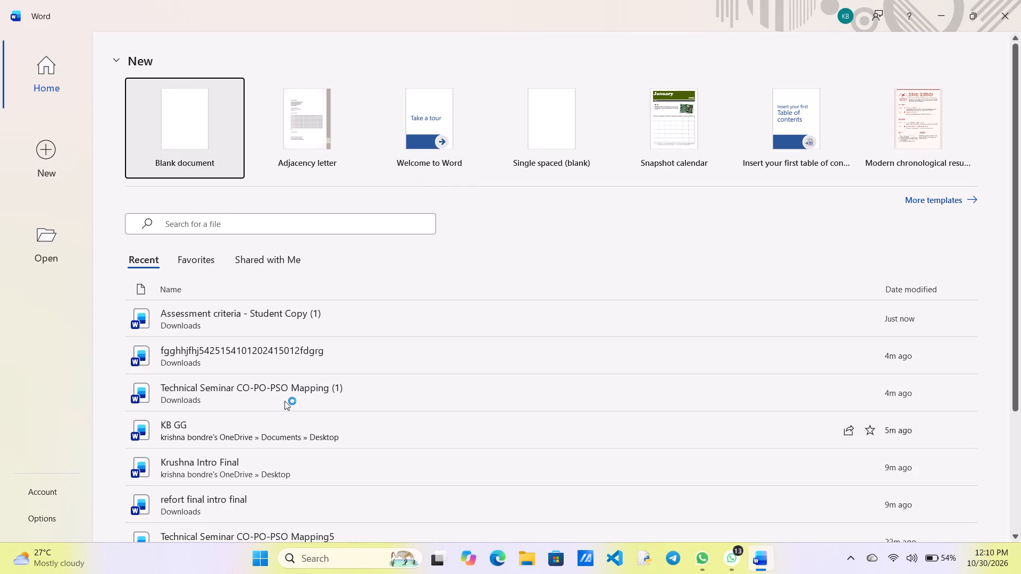
pyautogui.scroll(-1, 284, 401)
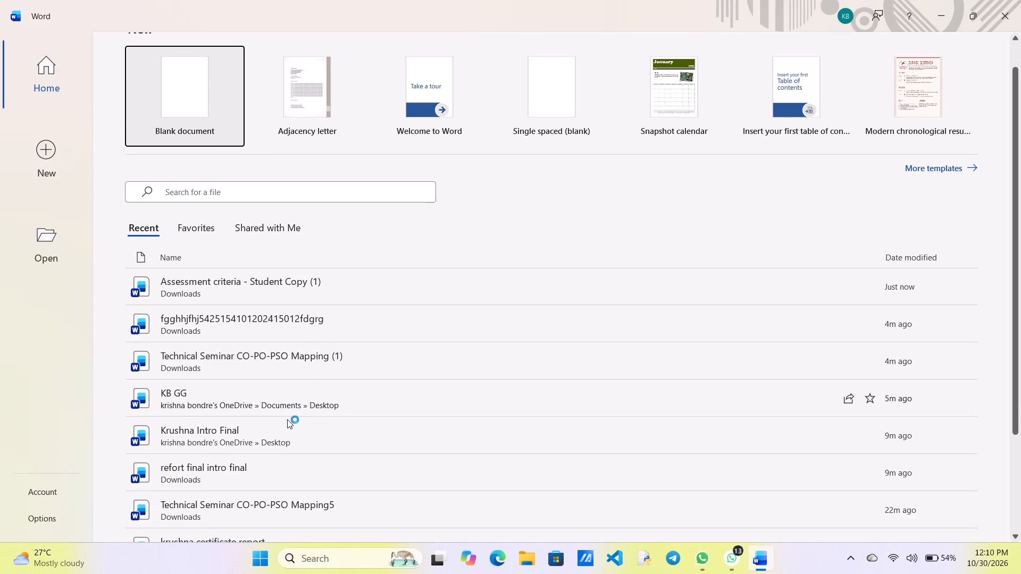
pyautogui.scroll(-1, 271, 453)
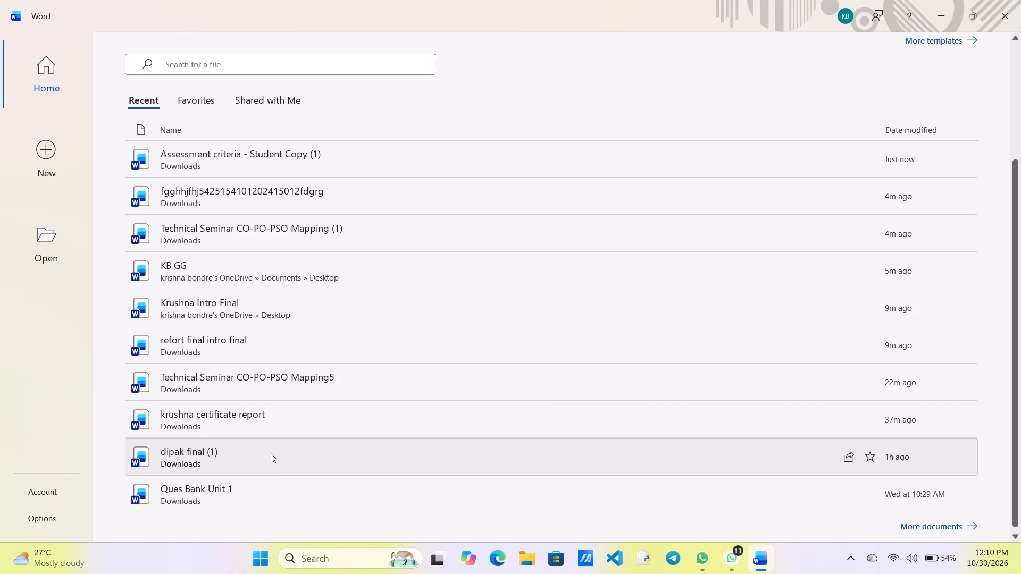
pyautogui.click(298, 393)
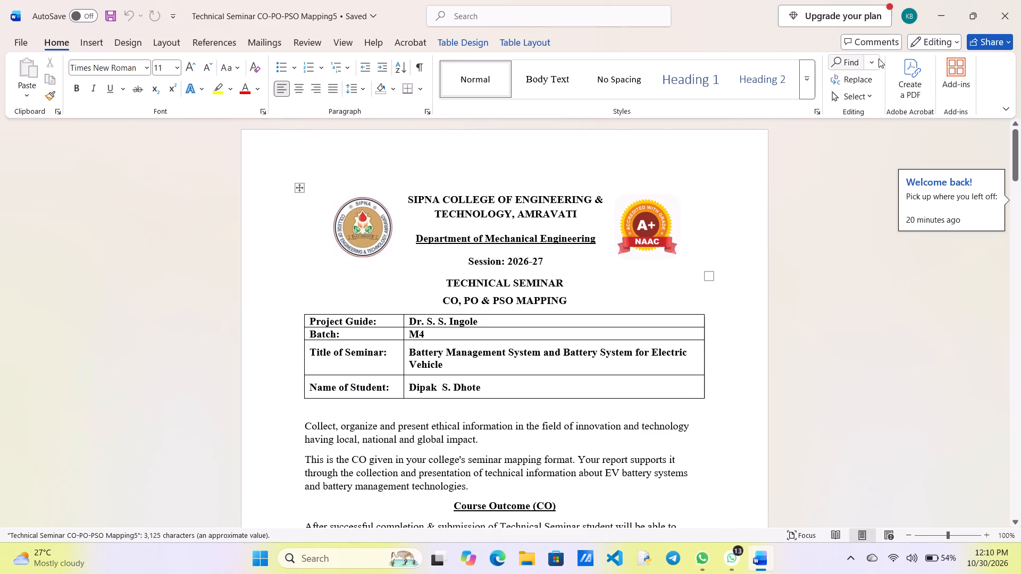
pyautogui.click(1010, 7)
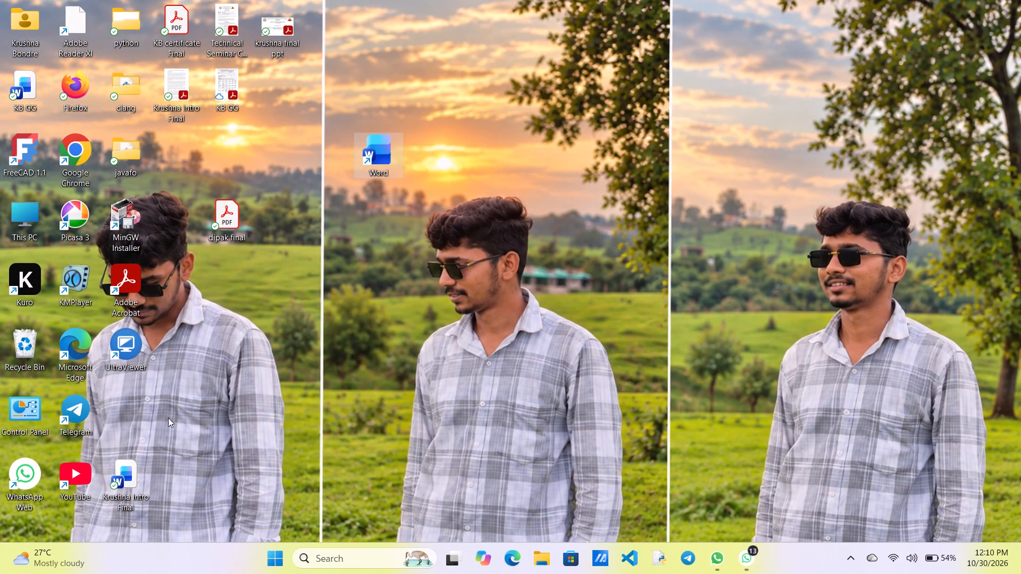
# Restart Word, open the recent document "Technical Seminar CO-PO-PSO Mapping (1)", look through its mapping tables to the end, and close it.
pyautogui.doubleClick(380, 152)
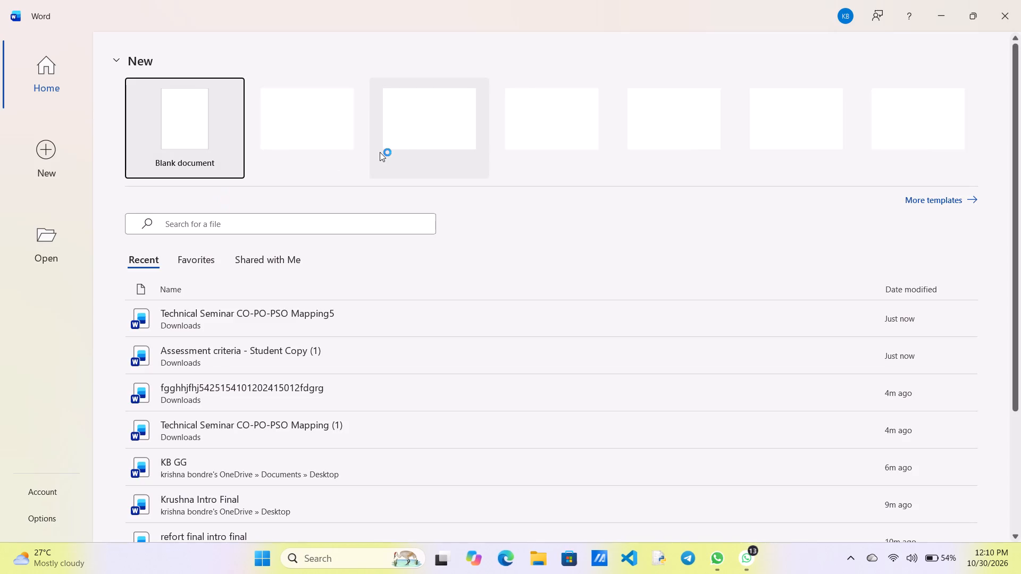
pyautogui.scroll(-2, 314, 423)
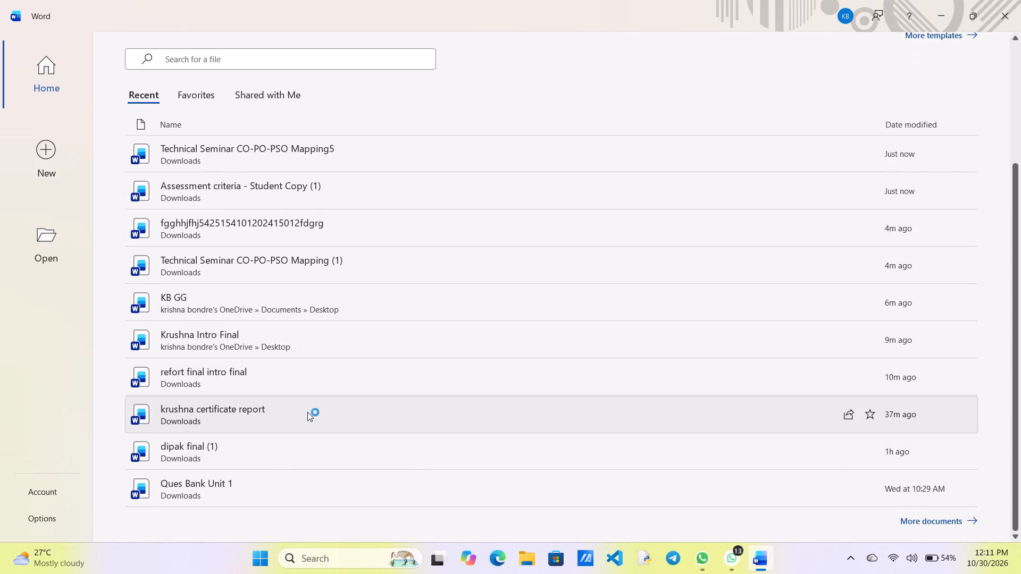
pyautogui.click(309, 276)
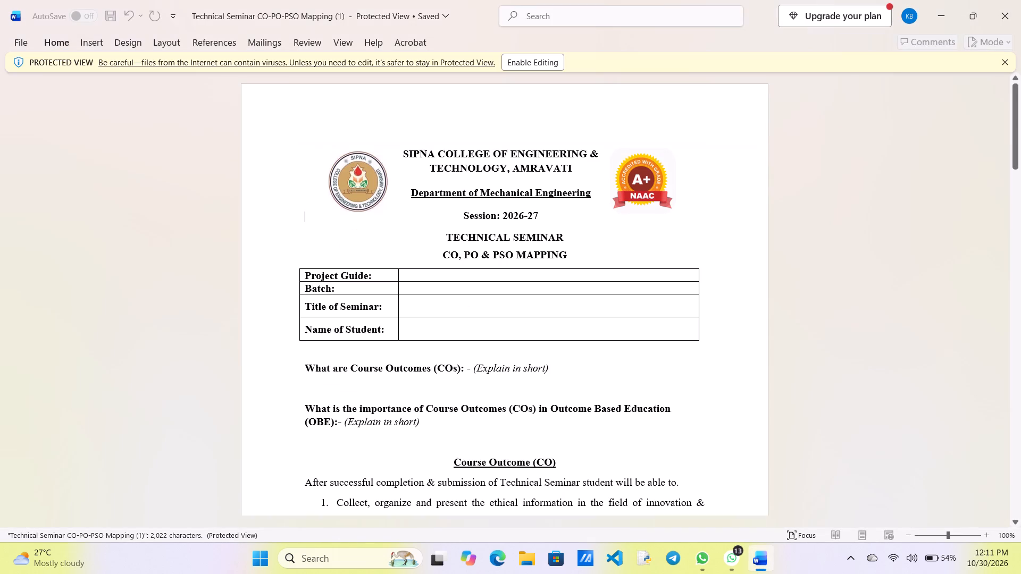
pyautogui.scroll(-8, 309, 276)
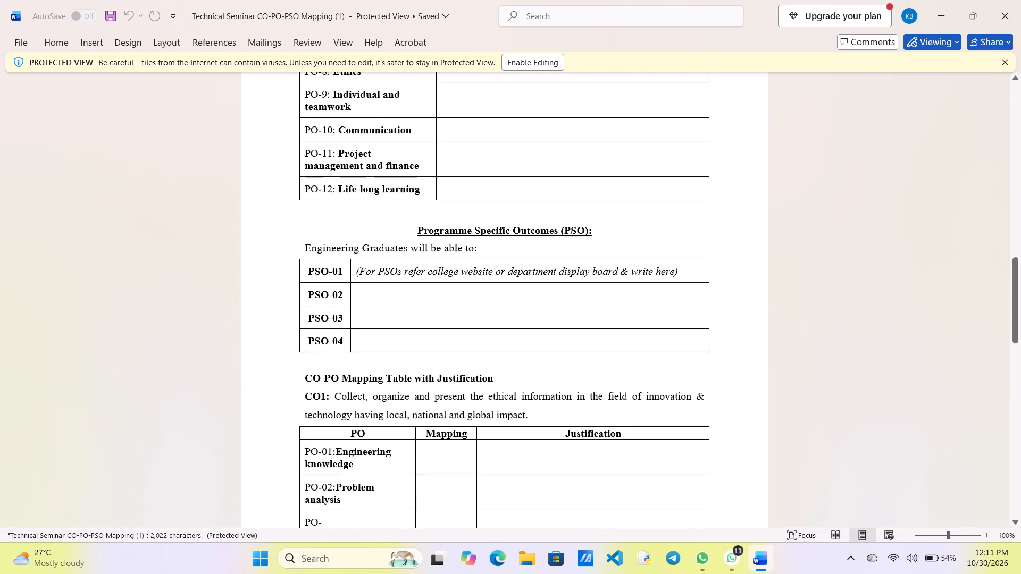
pyautogui.scroll(-8, 309, 276)
pyautogui.scroll(-14, 309, 276)
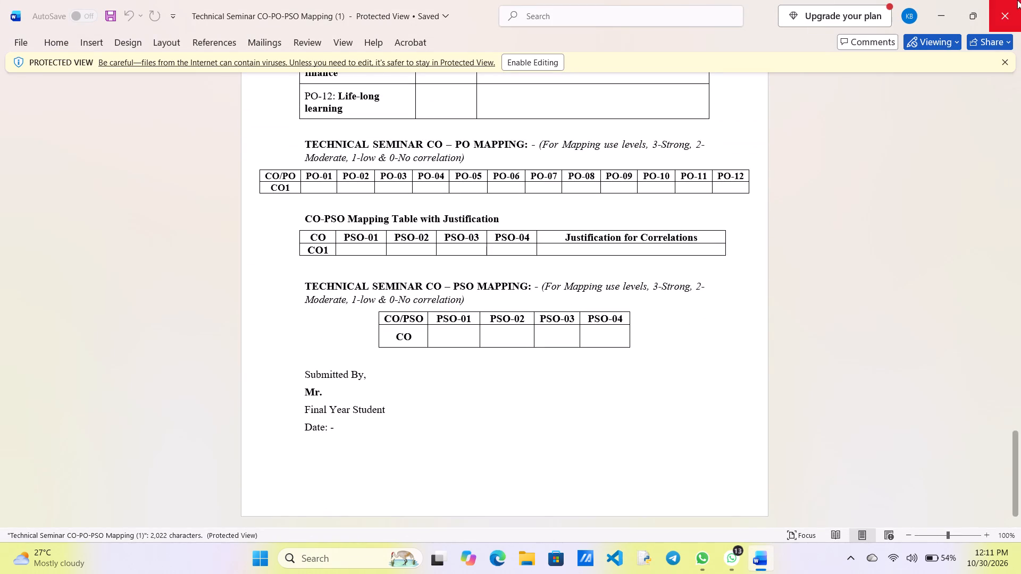
pyautogui.click(1016, 6)
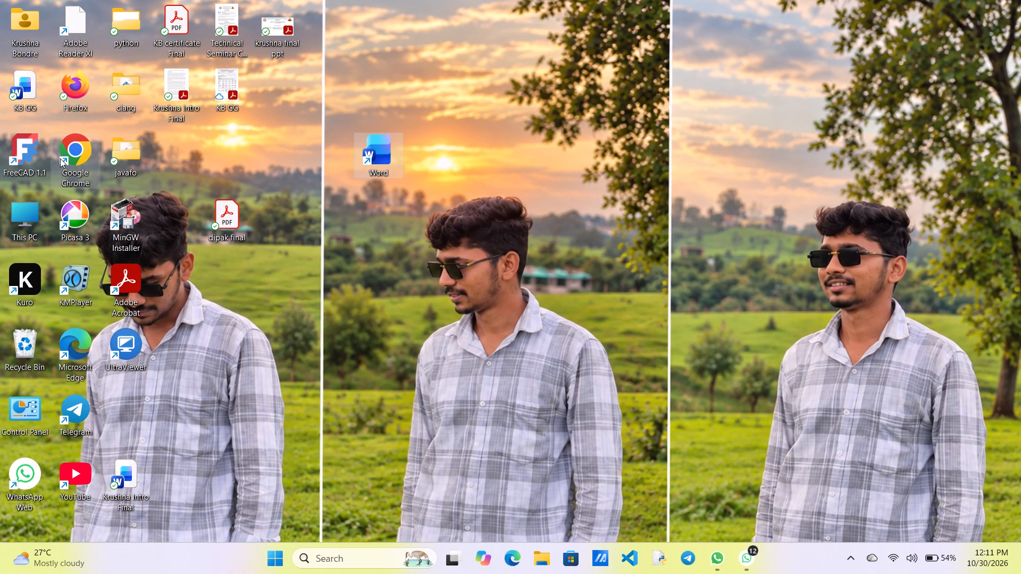
# Open the "KB GG" document from the desktop, review the assessment sheet, and delete the topic text from "Sensor Integration" through "Control".
pyautogui.doubleClick(18, 91)
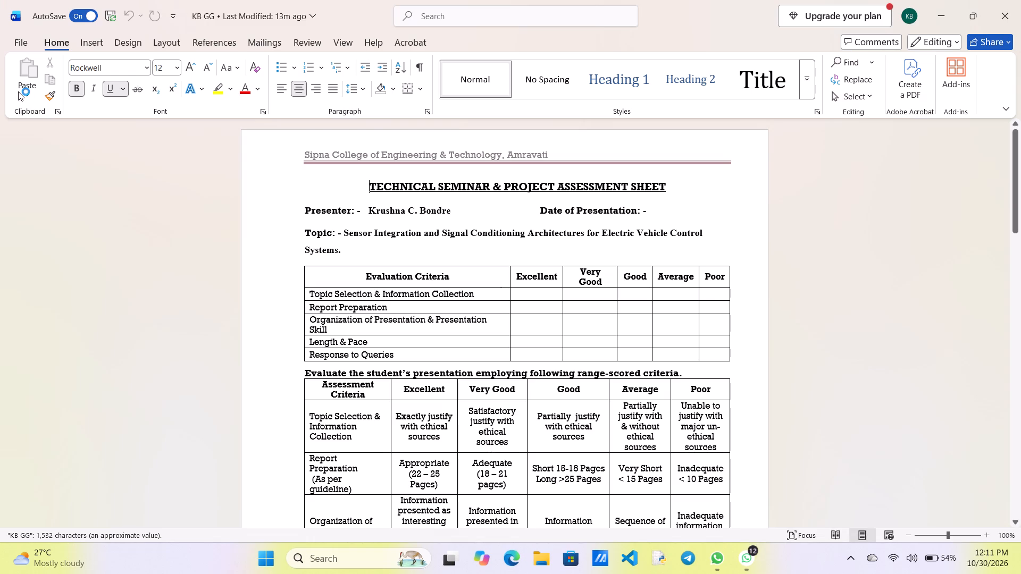
pyautogui.scroll(-1, 597, 252)
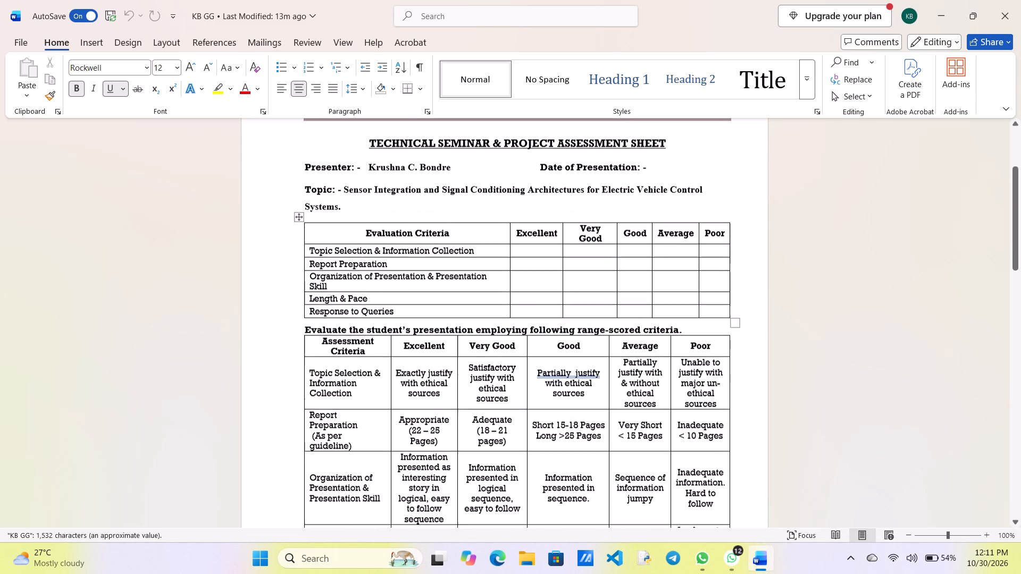
pyautogui.scroll(-2, 597, 252)
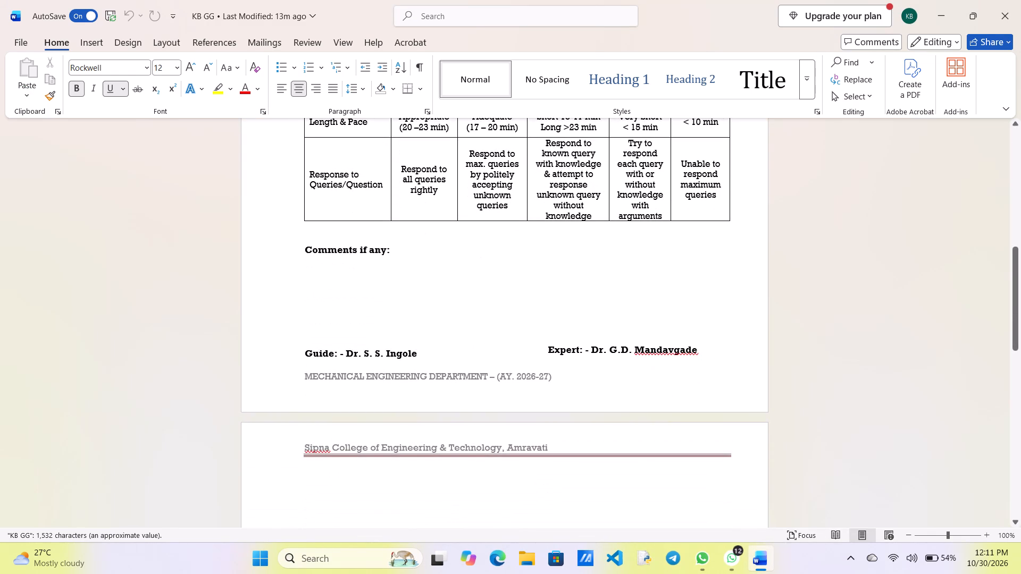
pyautogui.scroll(2, 597, 252)
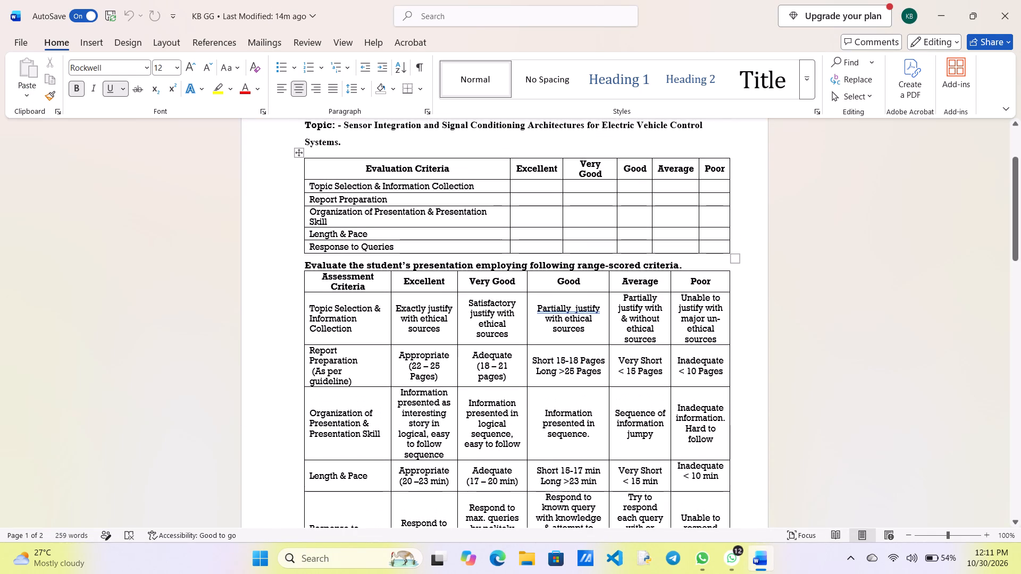
pyautogui.scroll(2, 597, 252)
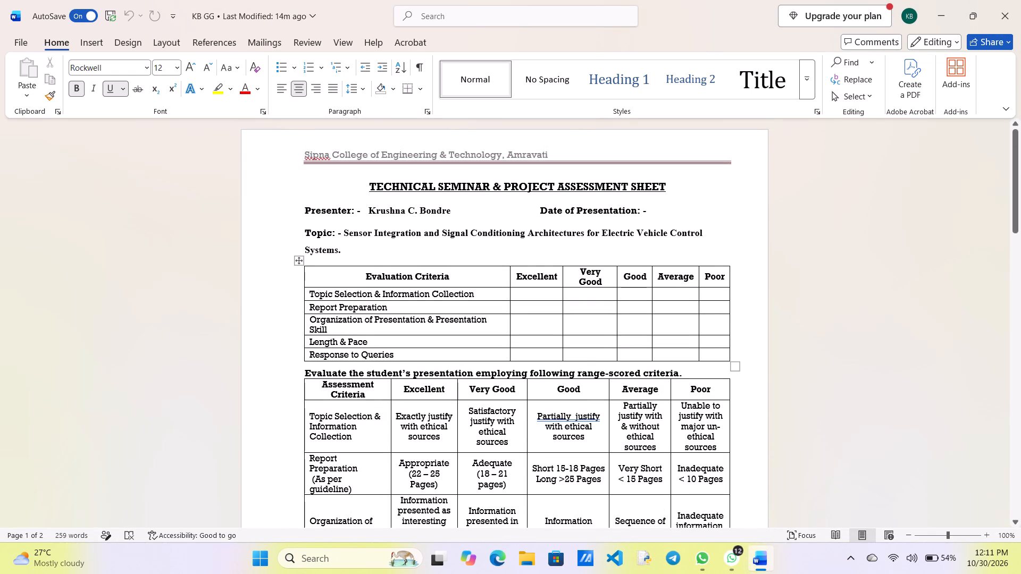
pyautogui.moveTo(707, 233); pyautogui.dragTo(344, 234)
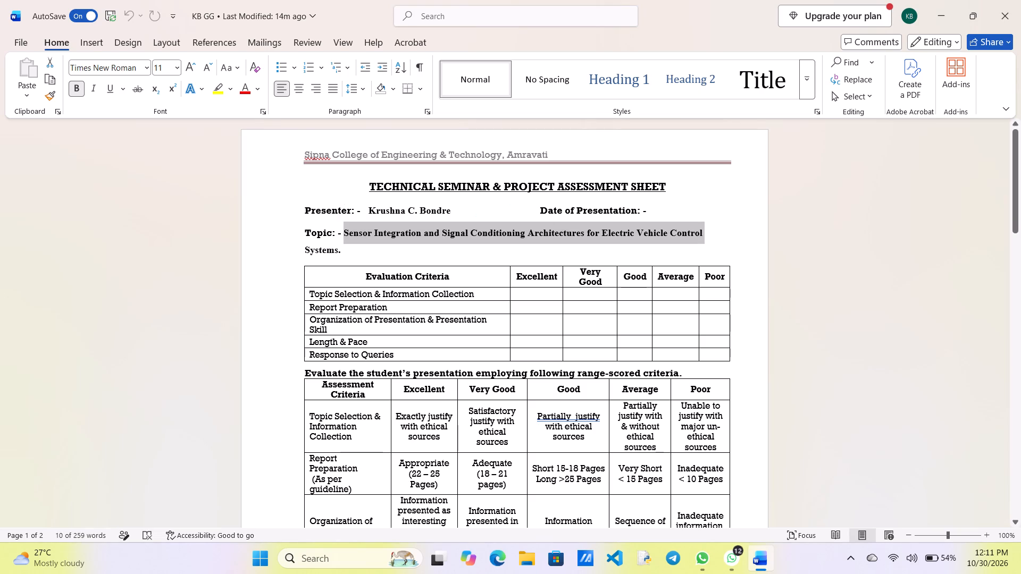
pyautogui.press('Delete')
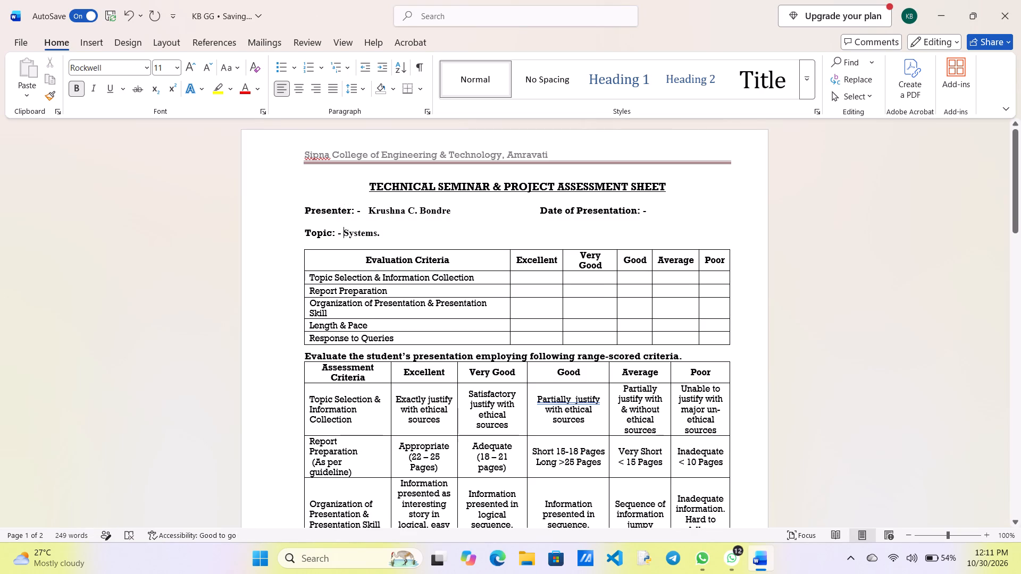
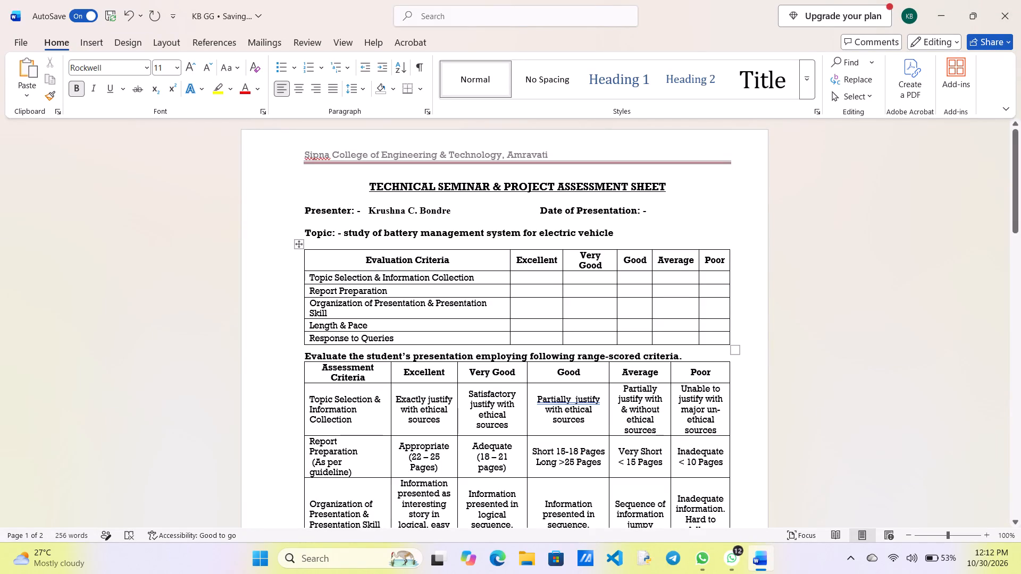
# Capitalize the main words of the topic line to read "Study of Battery Management System for Electric Vehicle".
pyautogui.press('BackSpace')
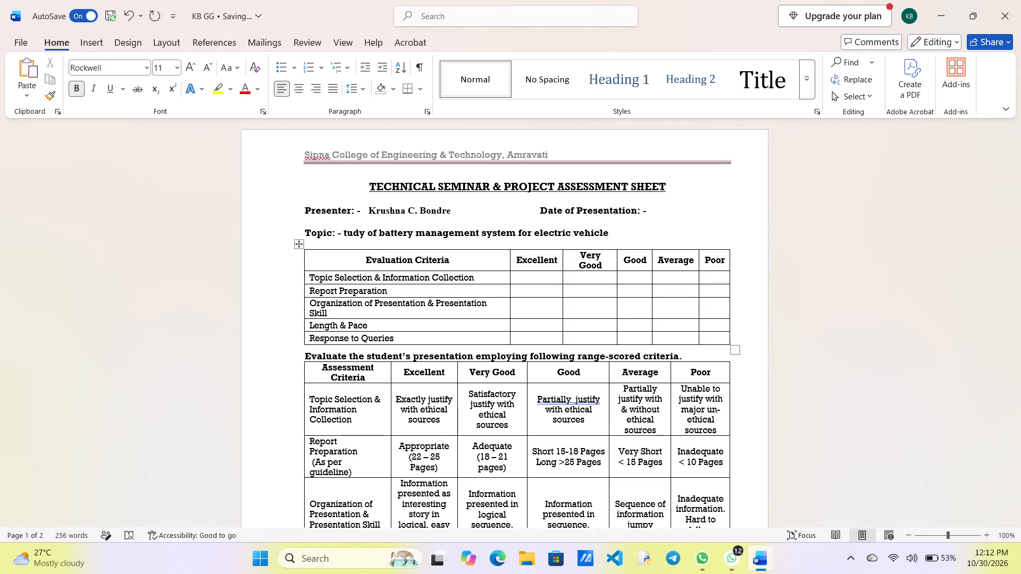
pyautogui.hotkey('ctrl', 's')
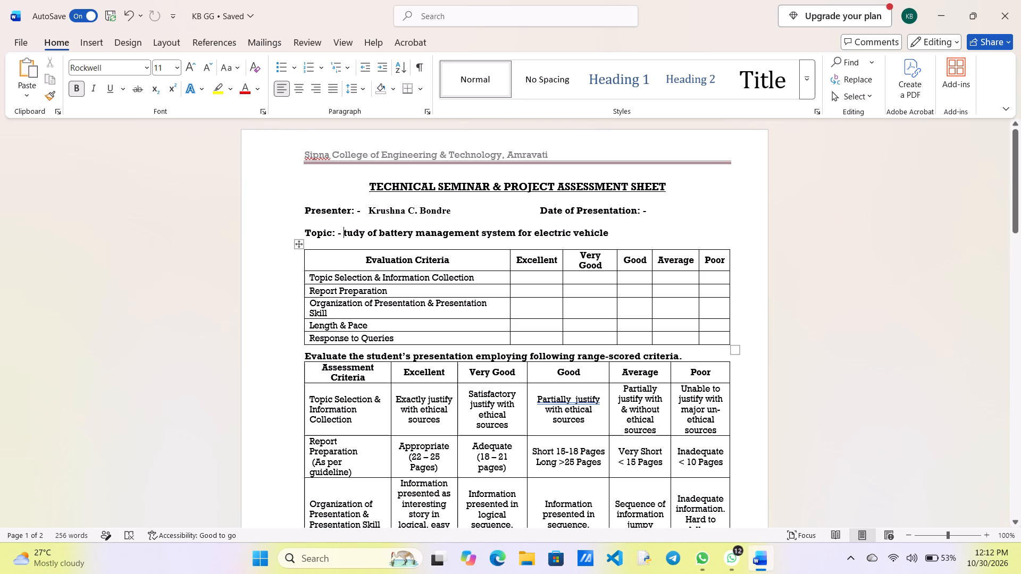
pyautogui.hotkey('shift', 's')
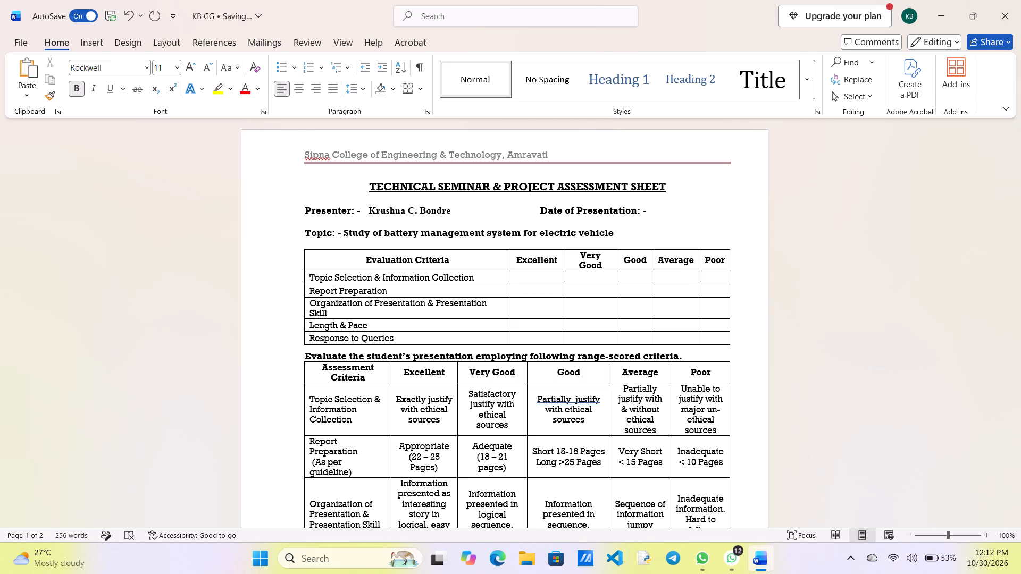
pyautogui.click(389, 232)
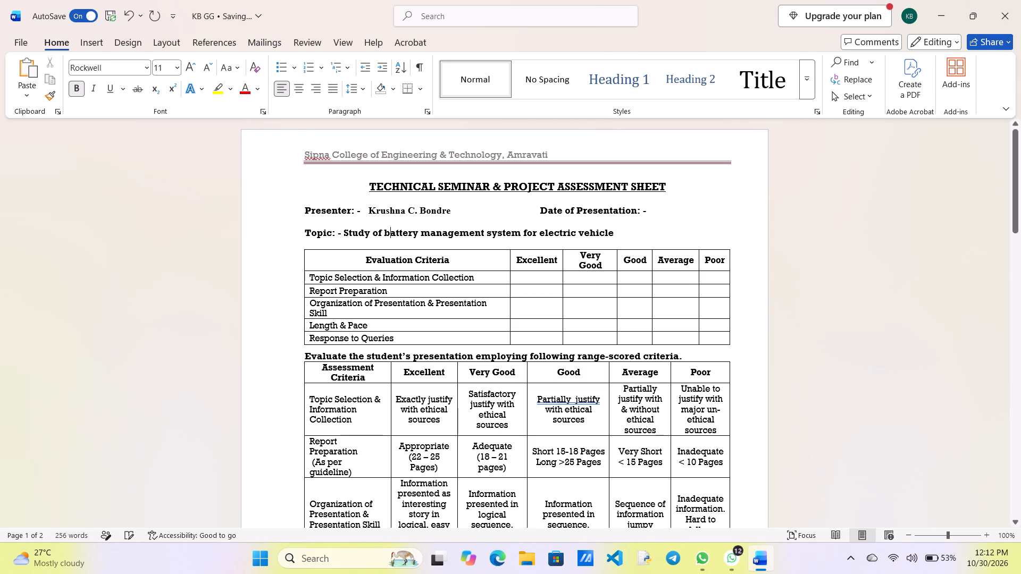
pyautogui.press('BackSpace')
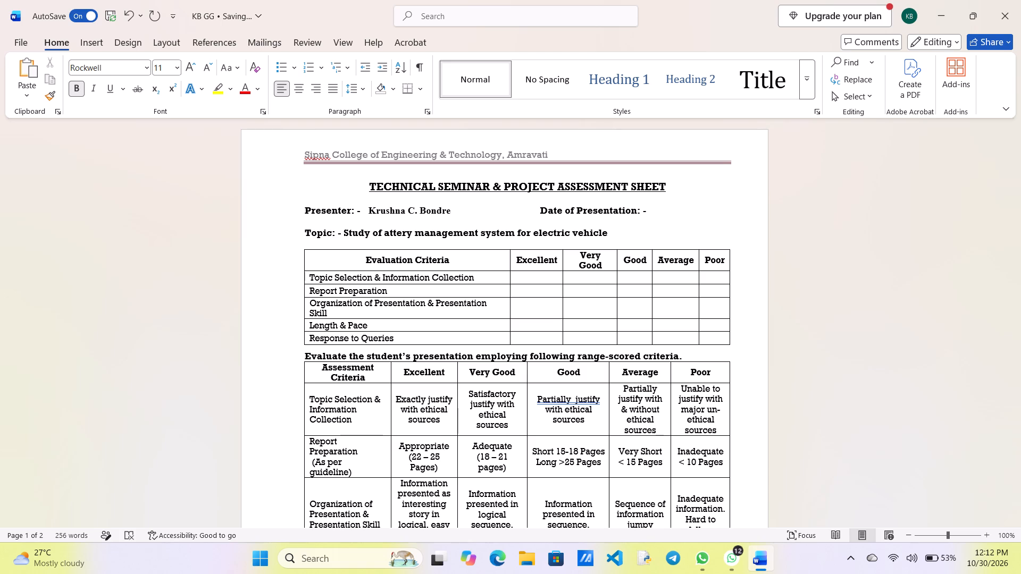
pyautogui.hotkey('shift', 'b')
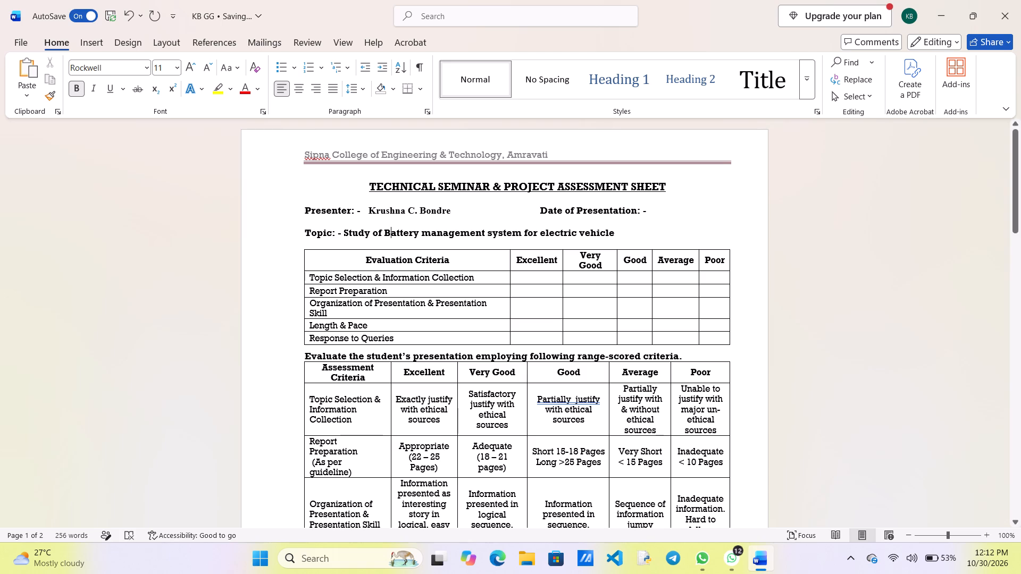
pyautogui.click(429, 232)
pyautogui.press('BackSpace')
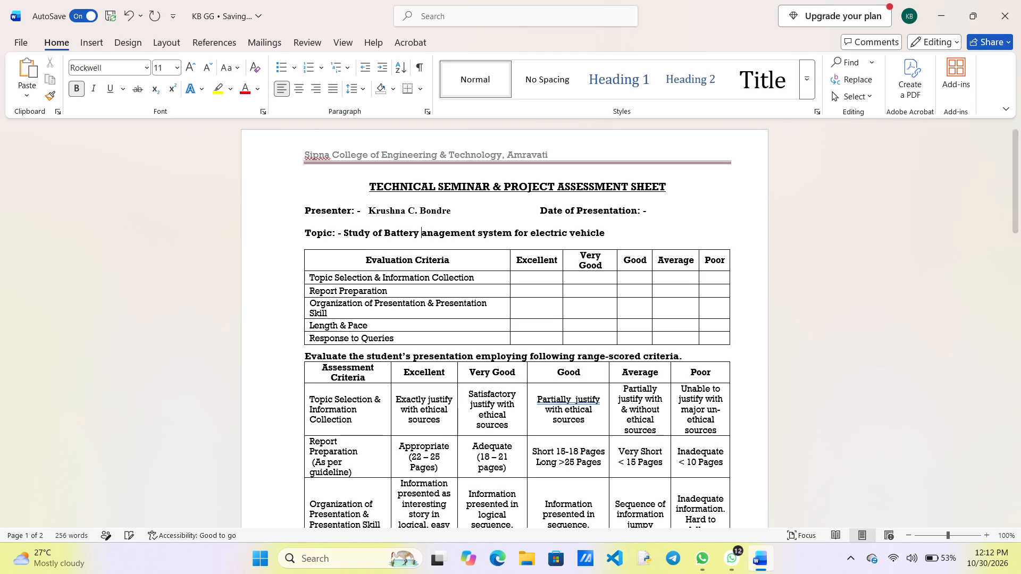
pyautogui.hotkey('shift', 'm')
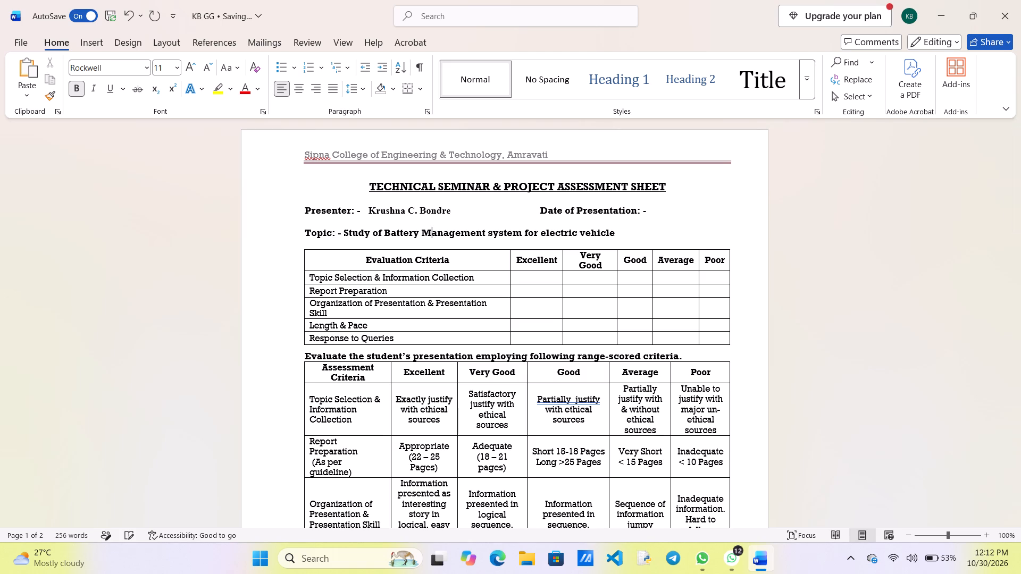
pyautogui.click(492, 234)
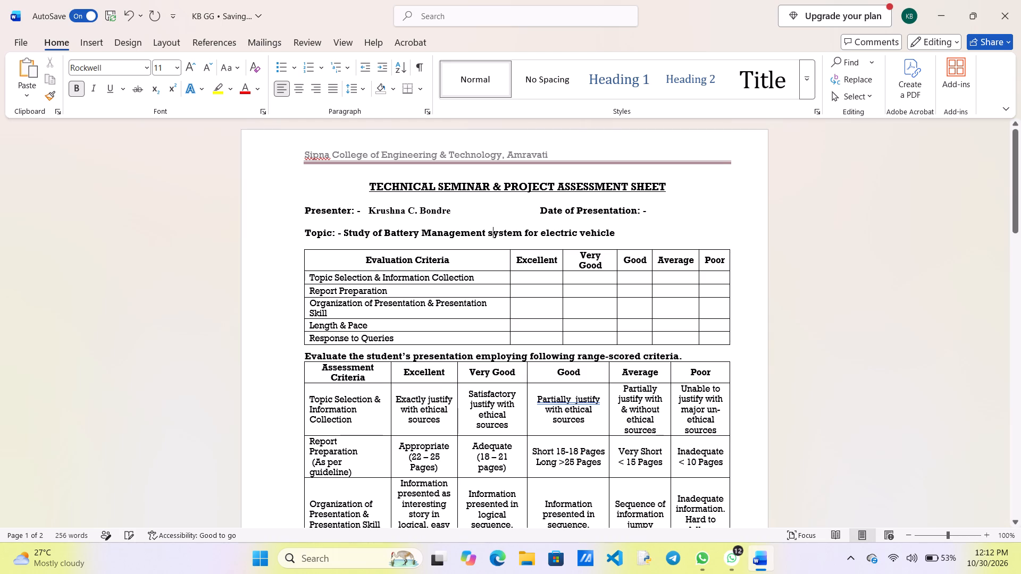
pyautogui.press('BackSpace')
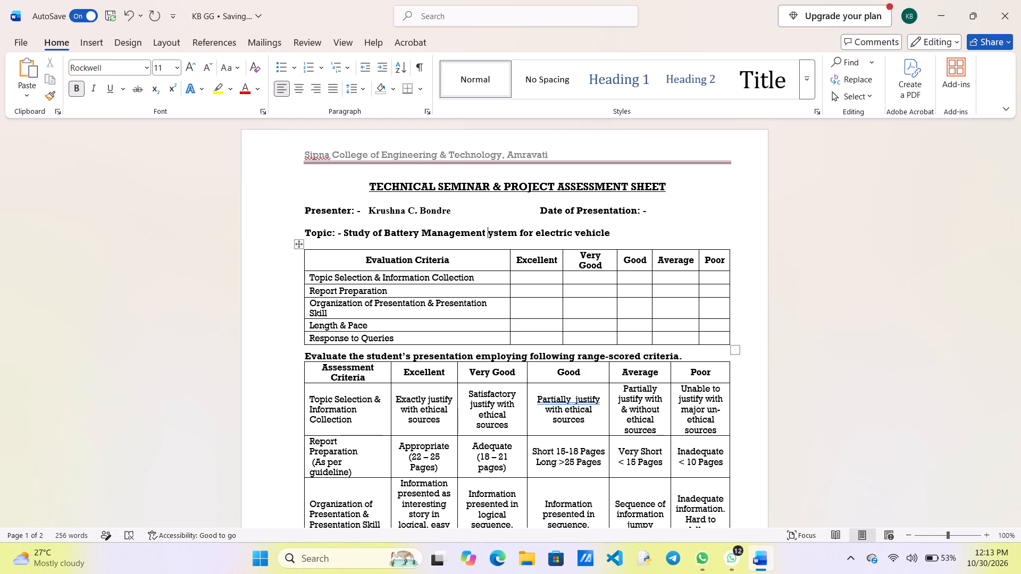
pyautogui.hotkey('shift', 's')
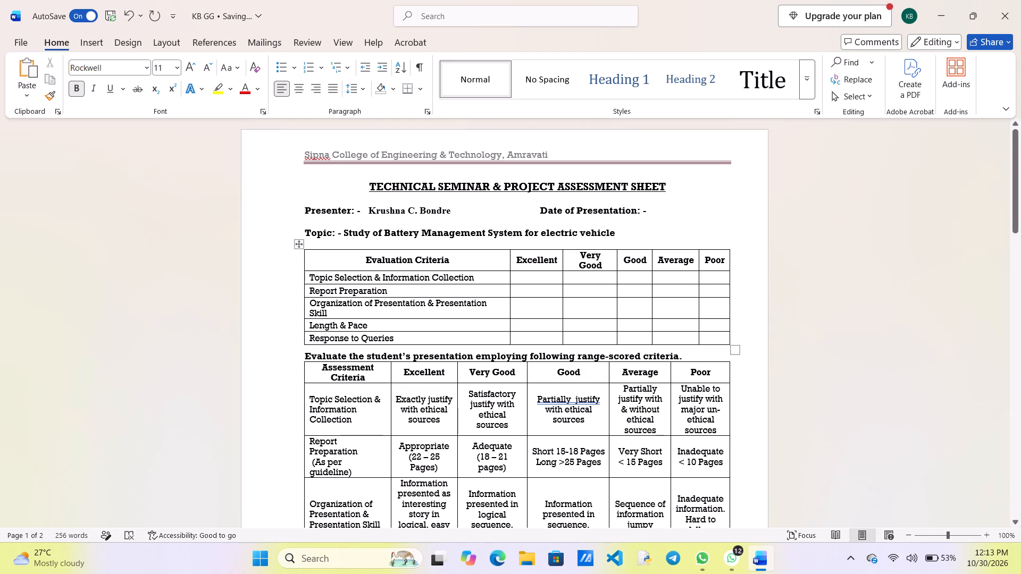
pyautogui.click(545, 232)
pyautogui.press('BackSpace')
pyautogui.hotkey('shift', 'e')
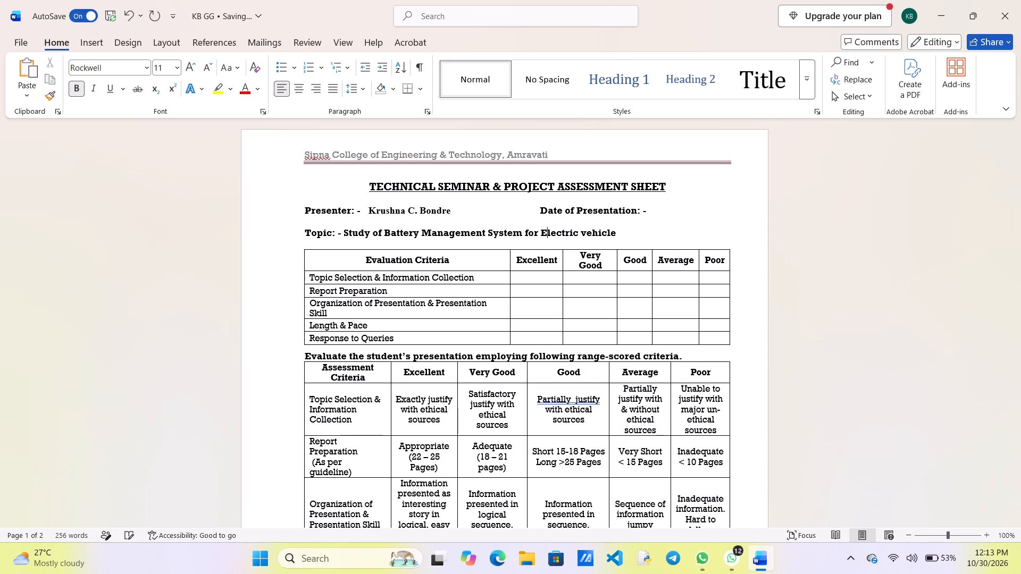
pyautogui.click(585, 232)
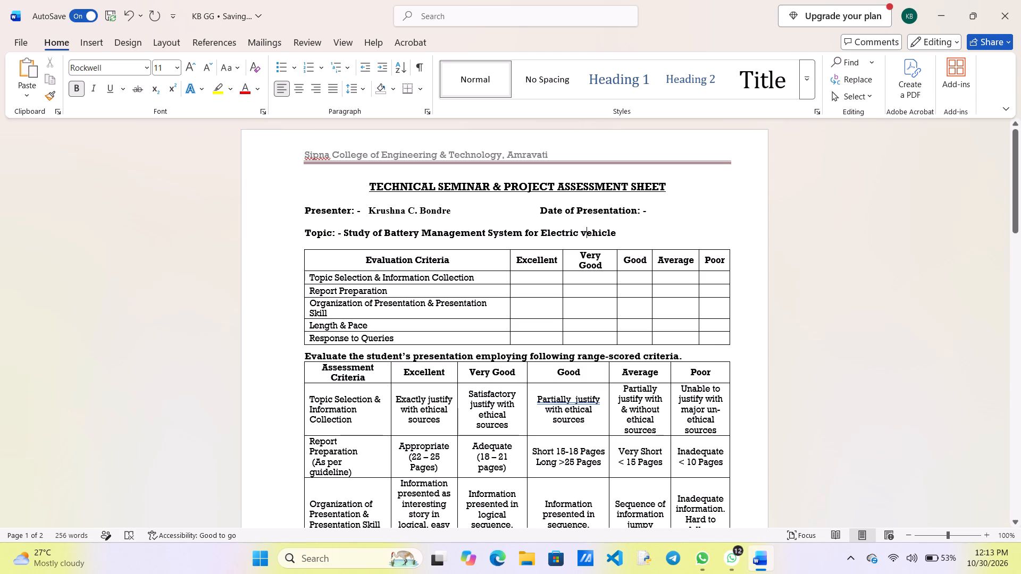
pyautogui.press('BackSpace')
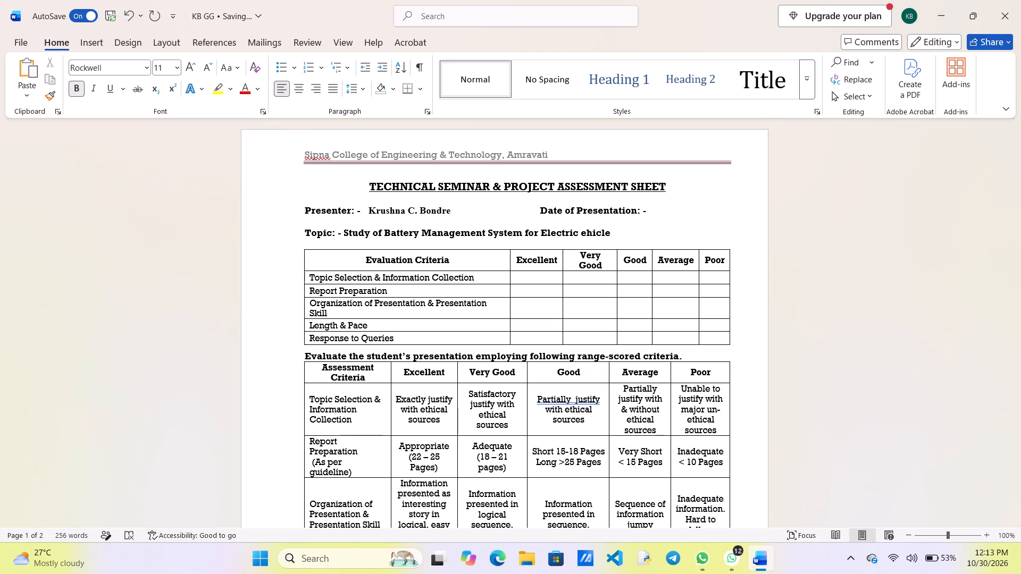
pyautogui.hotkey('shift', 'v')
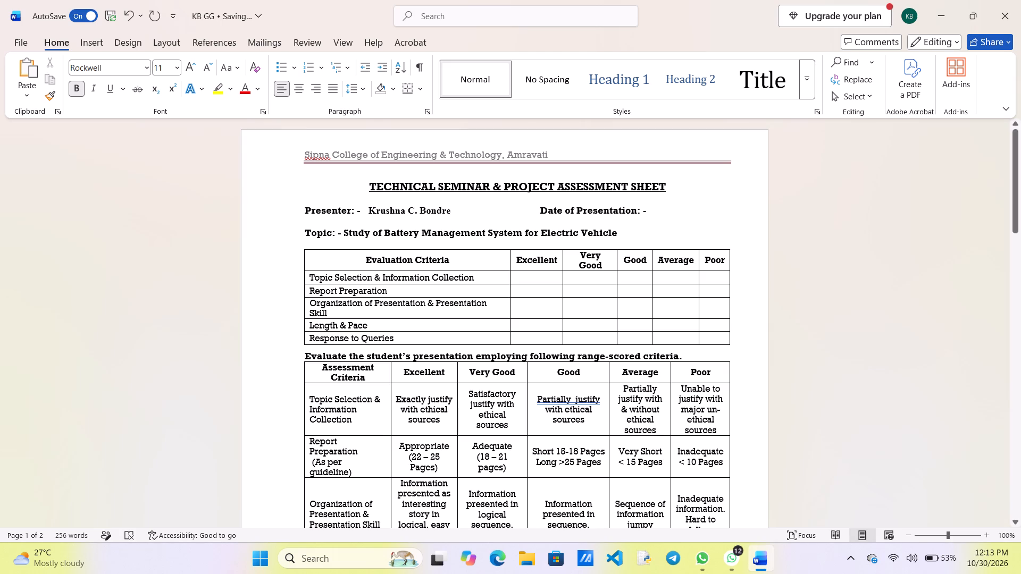
# Replace the presenter's name on the assessment sheet with the other student's first name, middle initial and surname.
pyautogui.moveTo(454, 210); pyautogui.dragTo(381, 206)
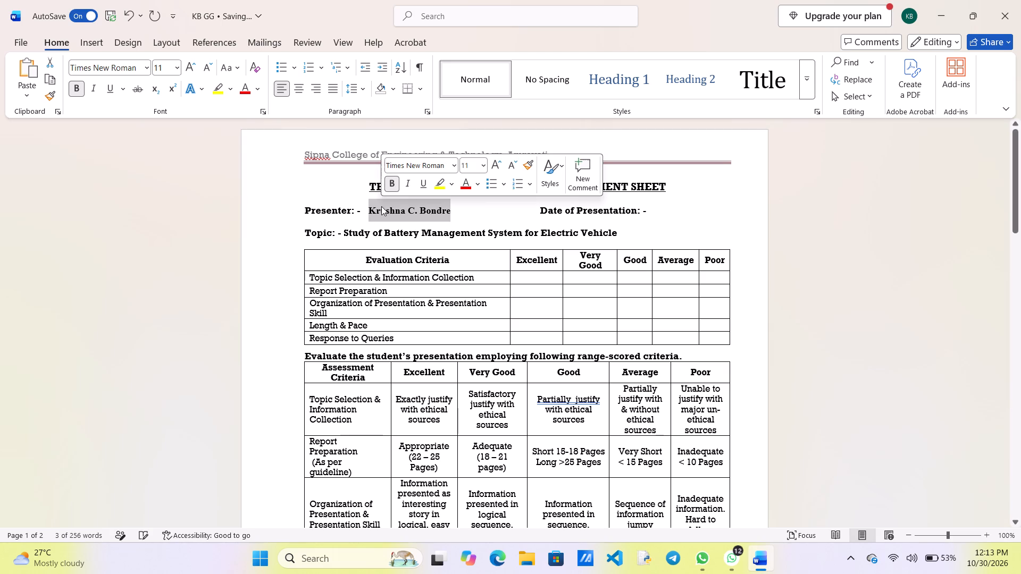
pyautogui.press('Delete')
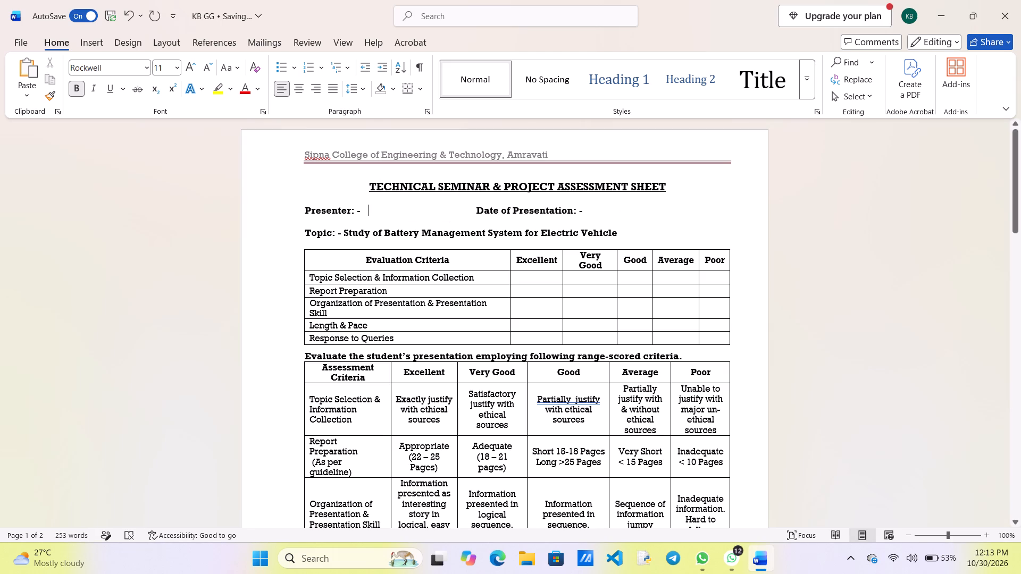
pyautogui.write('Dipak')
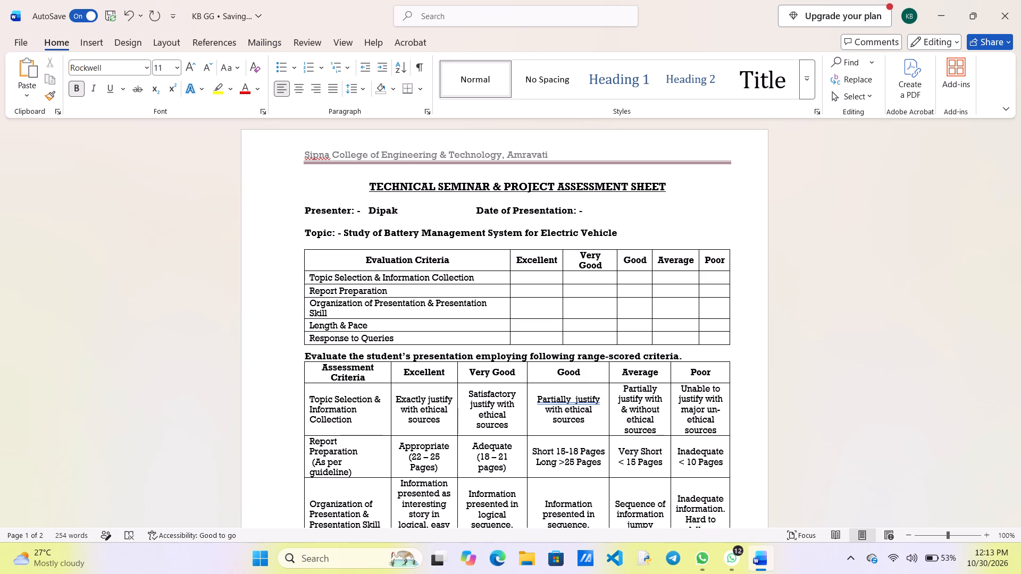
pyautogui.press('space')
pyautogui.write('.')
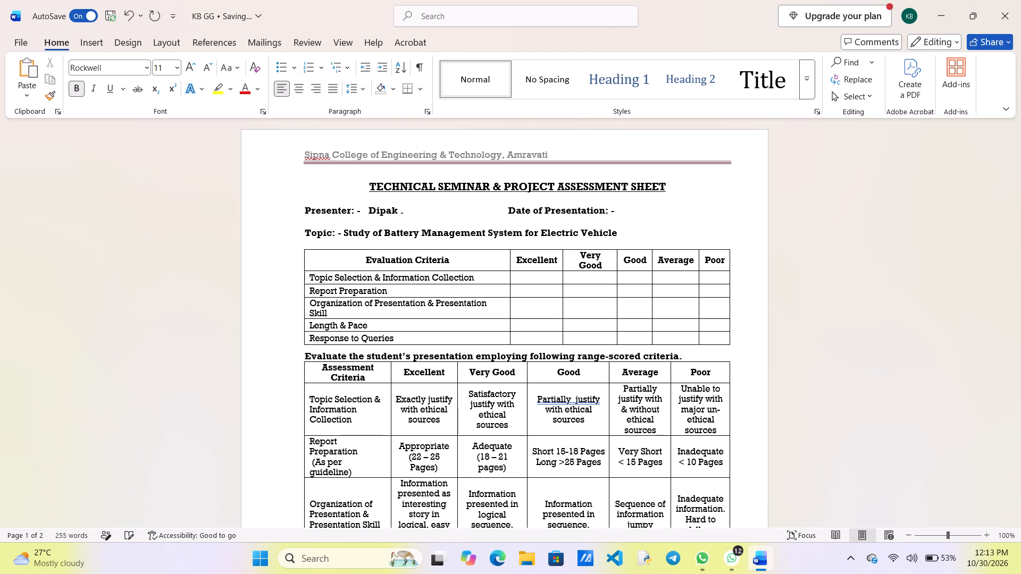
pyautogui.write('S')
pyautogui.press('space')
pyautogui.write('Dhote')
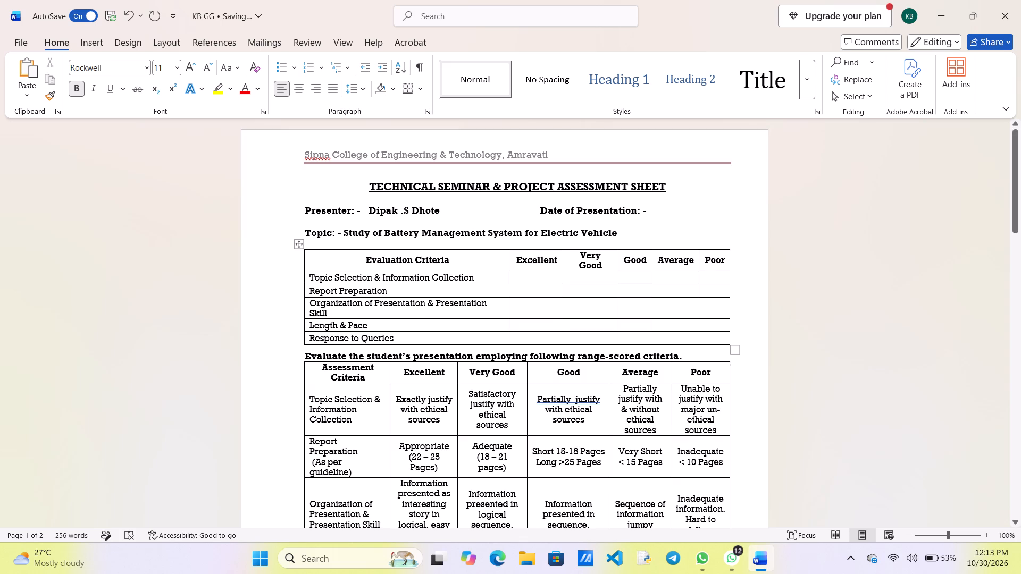
# Check the rest of the assessment sheet down to the guide and expert names, and save the document.
pyautogui.scroll(-3, 522, 265)
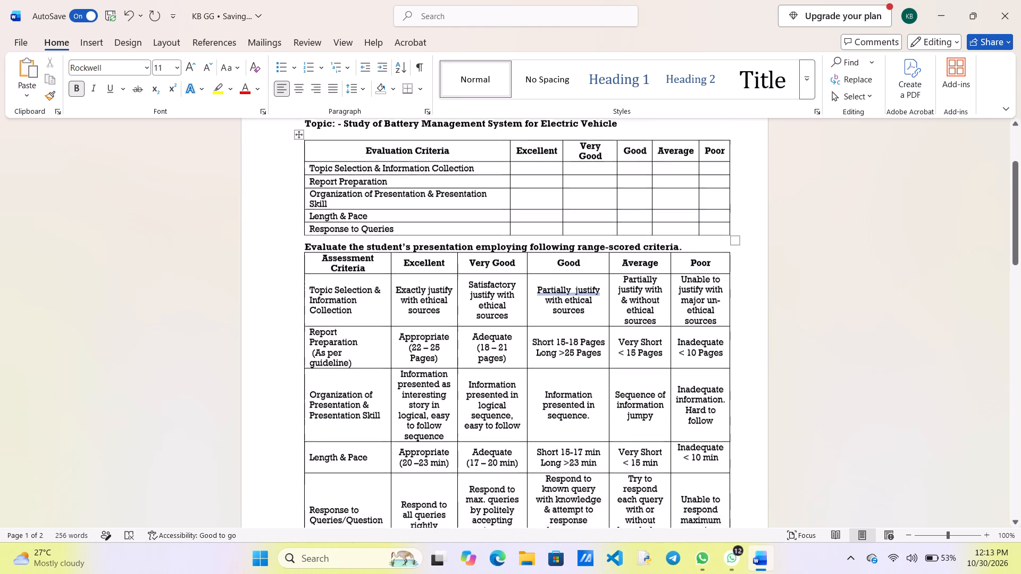
pyautogui.scroll(-4, 522, 265)
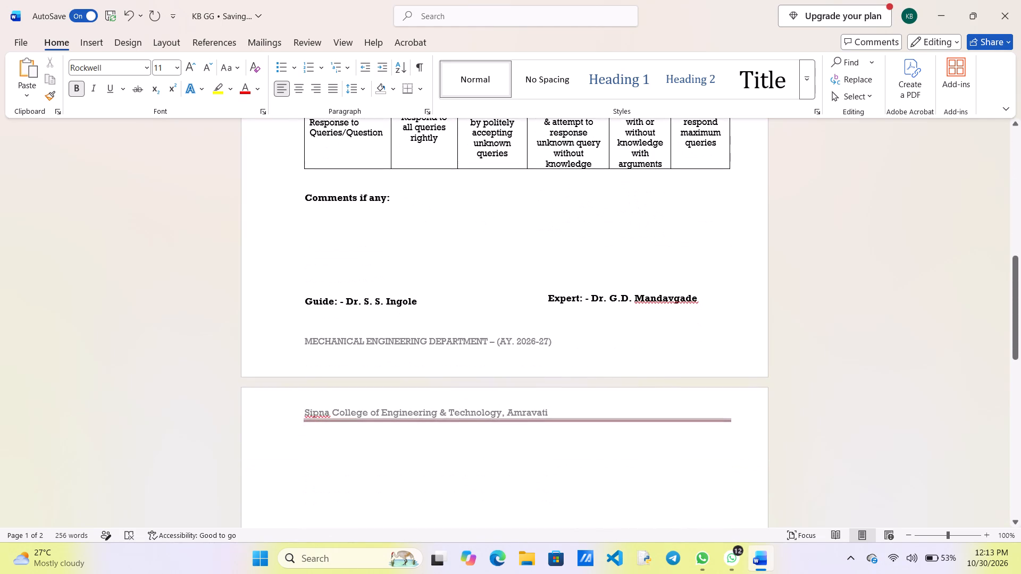
pyautogui.scroll(-1, 522, 265)
pyautogui.scroll(8, 522, 265)
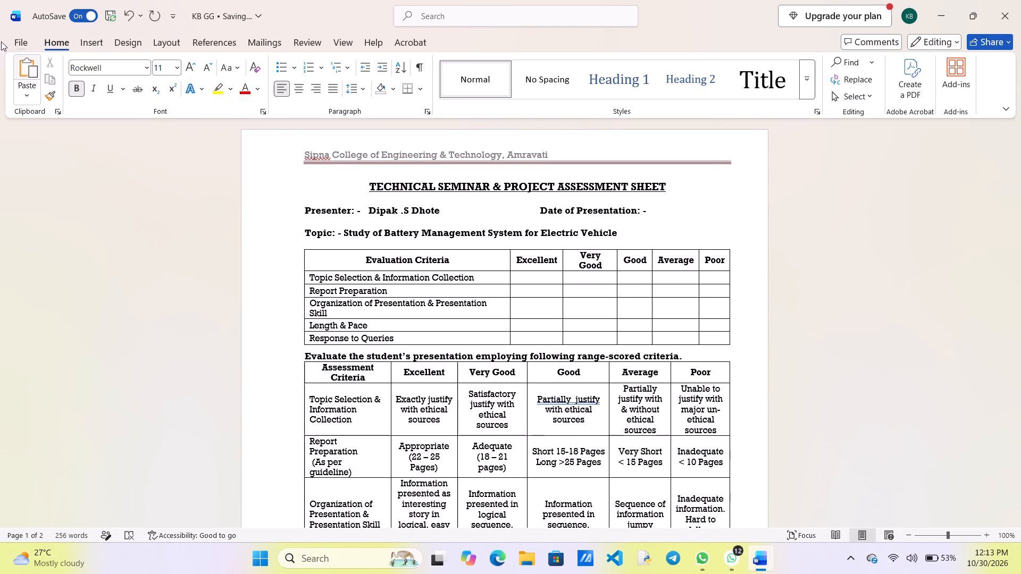
pyautogui.hotkey('ctrl', 's')
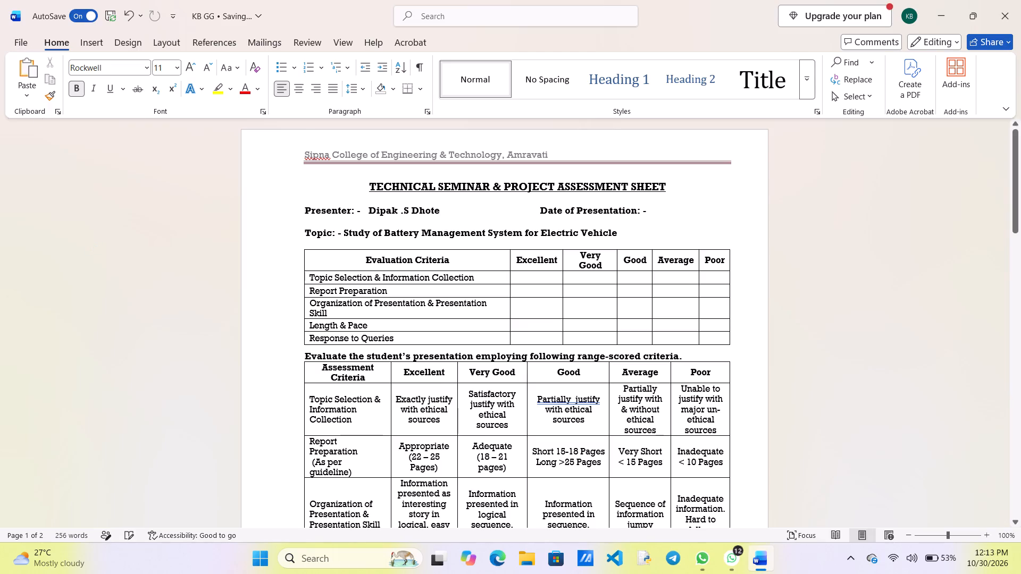
# Save a copy of the assessment sheet to the Desktop as a PDF named "dipak ass".
pyautogui.click(31, 38)
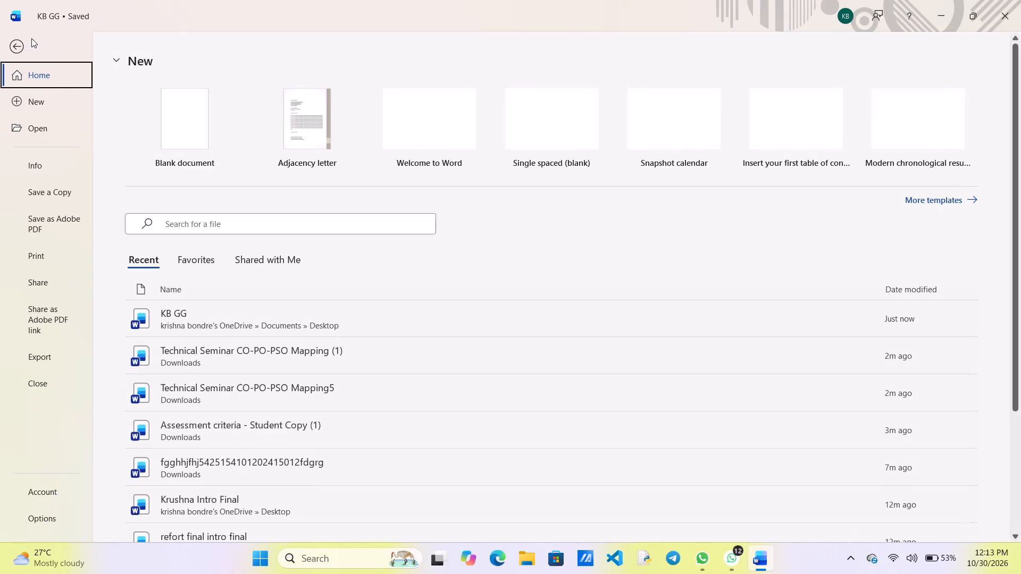
pyautogui.click(66, 193)
pyautogui.click(394, 157)
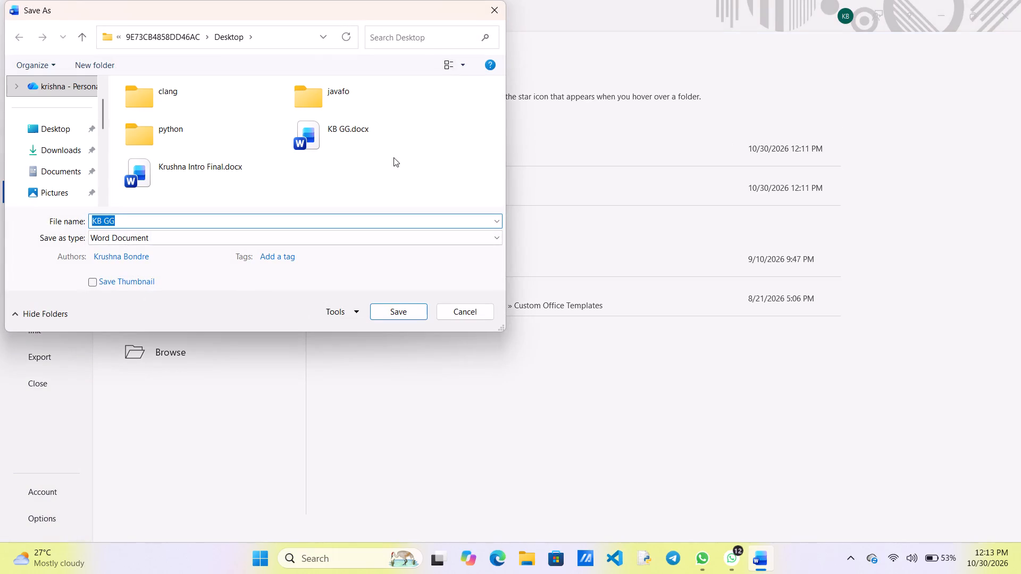
pyautogui.click(463, 220)
pyautogui.press('BackSpace')
pyautogui.press('BackSpace')
pyautogui.press('BackSpace')
pyautogui.press('BackSpace')
pyautogui.press('BackSpace')
pyautogui.press('BackSpace')
pyautogui.press('BackSpace')
pyautogui.press('BackSpace')
pyautogui.press('BackSpace')
pyautogui.press('BackSpace')
pyautogui.press('BackSpace')
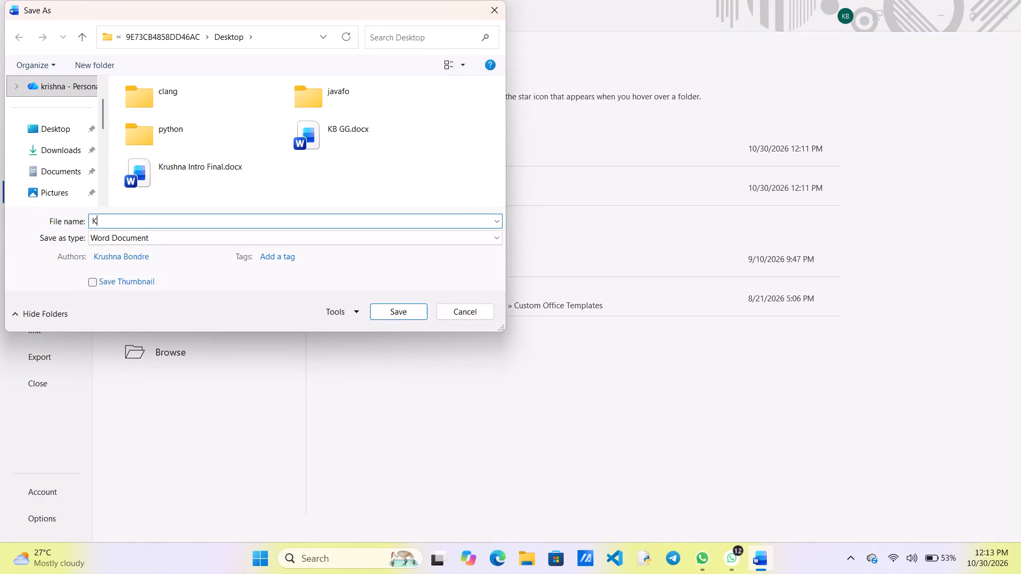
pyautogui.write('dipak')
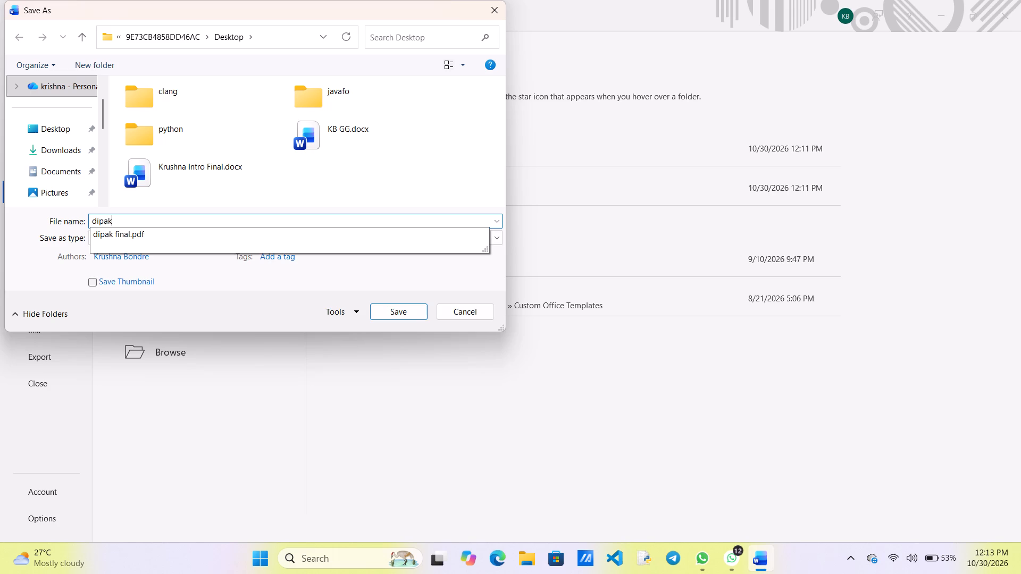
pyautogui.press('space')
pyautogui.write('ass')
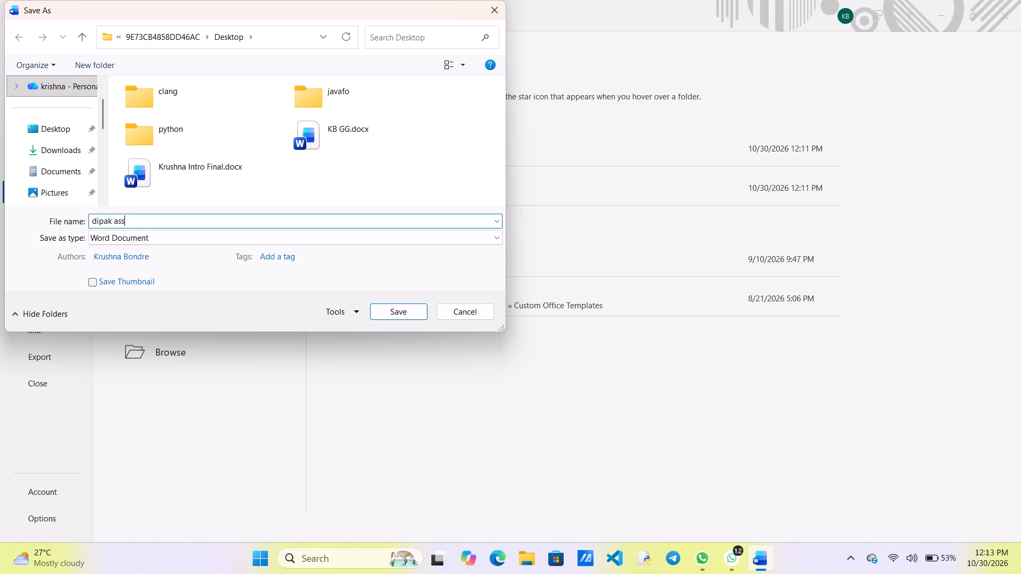
pyautogui.click(434, 241)
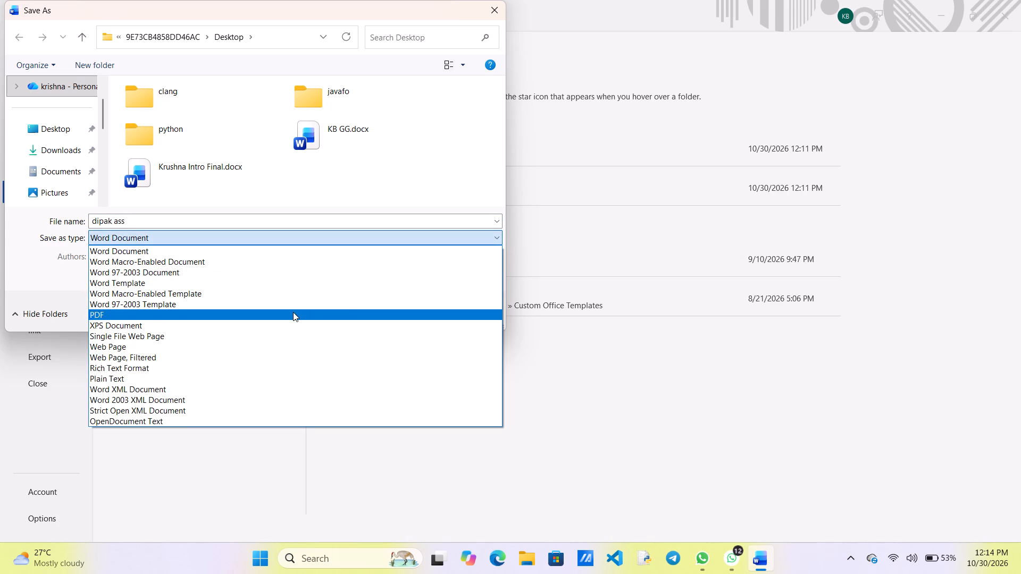
pyautogui.click(293, 312)
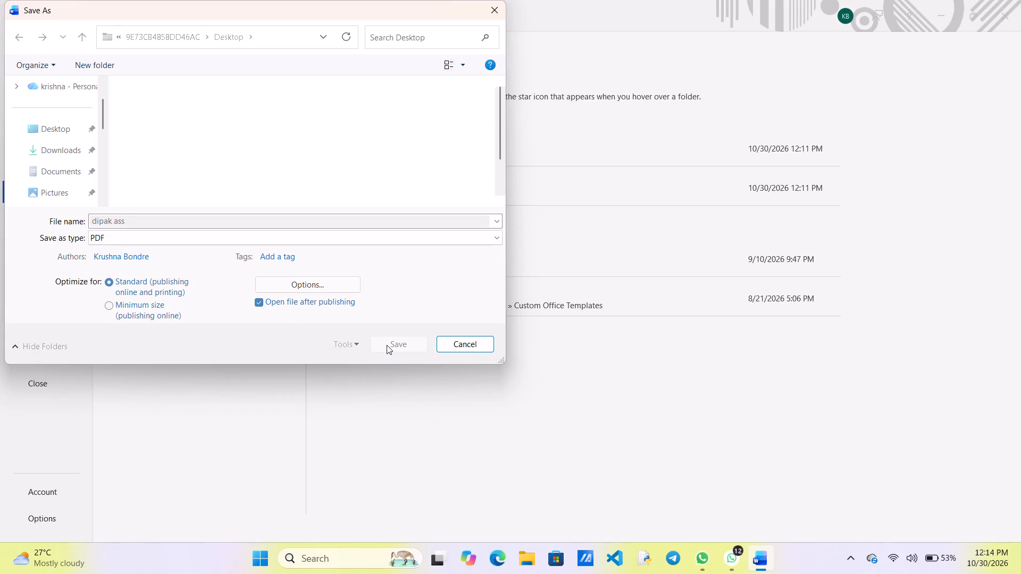
pyautogui.click(391, 344)
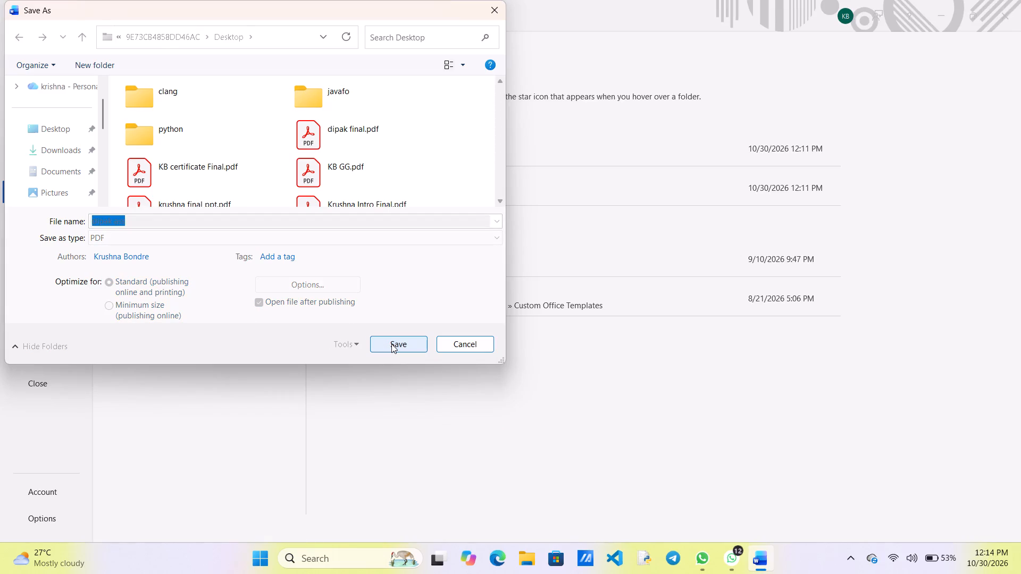
pyautogui.click(391, 344)
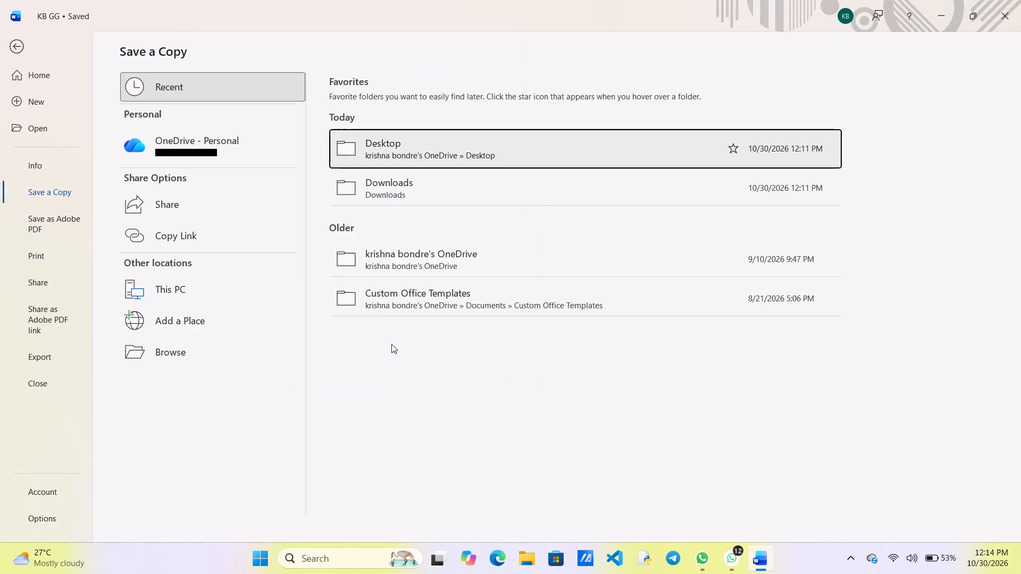
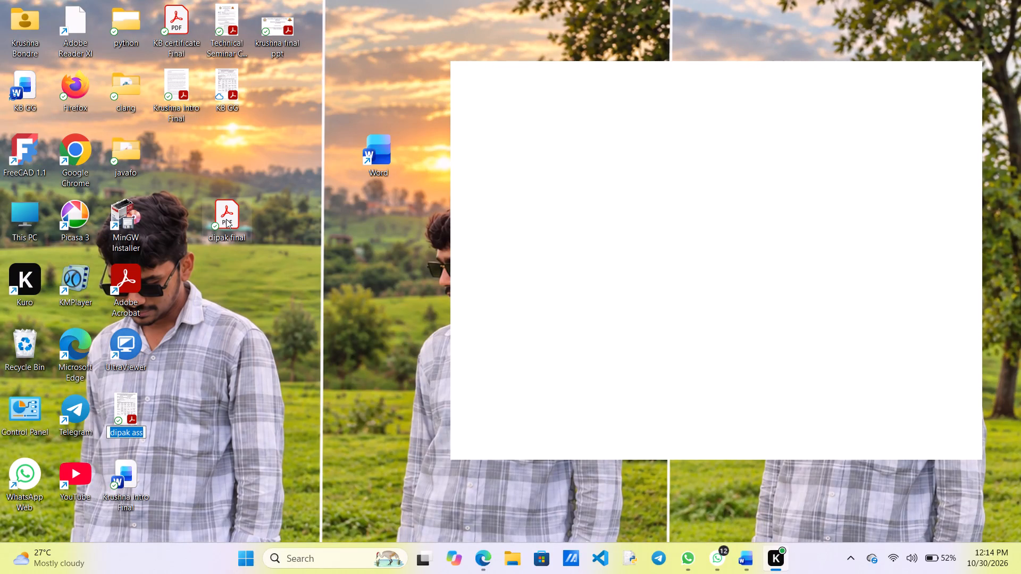
pyautogui.press('BackSpace')
pyautogui.press('BackSpace')
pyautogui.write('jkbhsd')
pyautogui.click(139, 428)
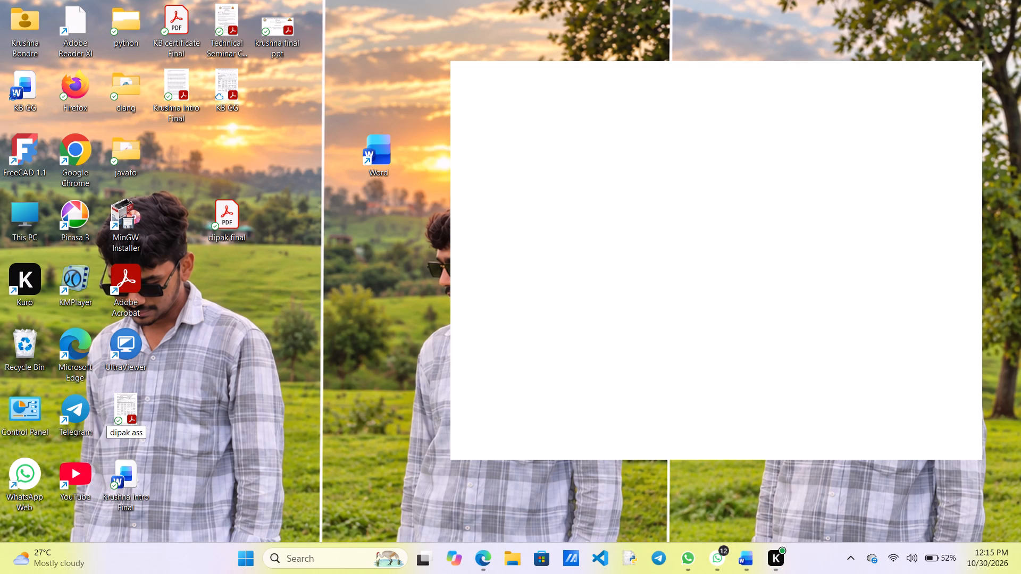
pyautogui.press('BackSpace')
pyautogui.press('Return')
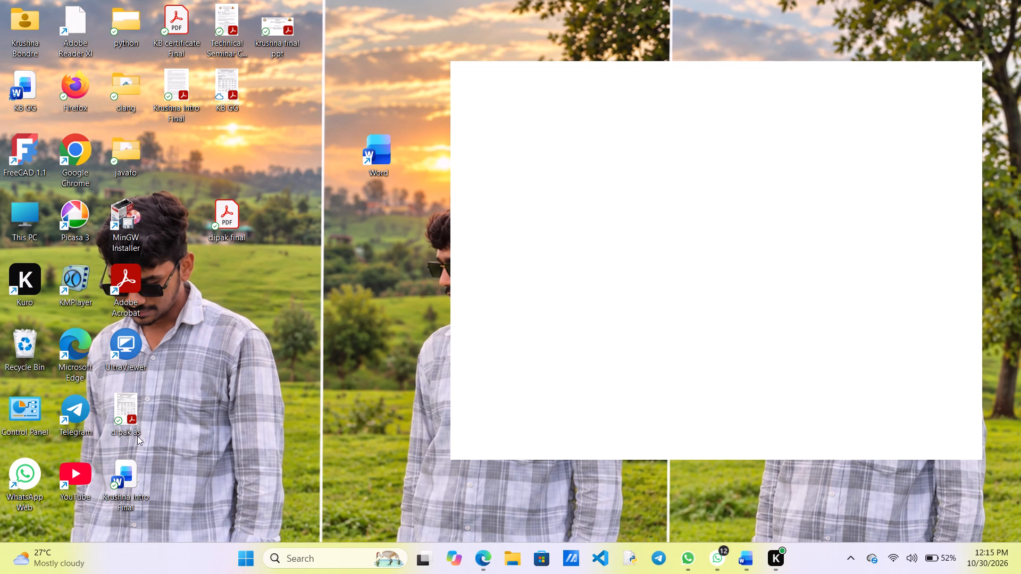
# Move the "dipak as" PDF on the desktop beside the "dipak final" PDF.
pyautogui.moveTo(121, 417); pyautogui.dragTo(249, 251)
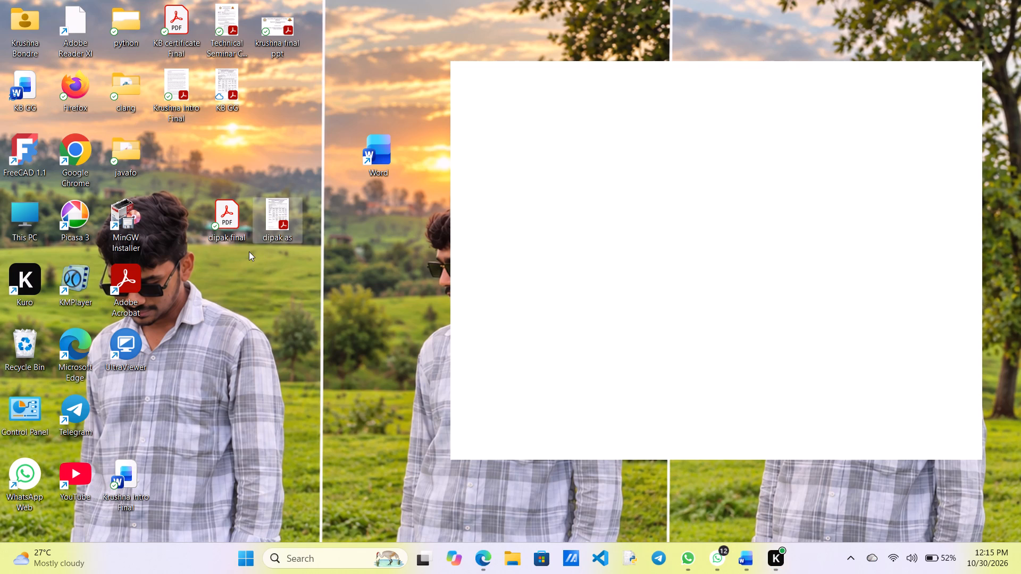
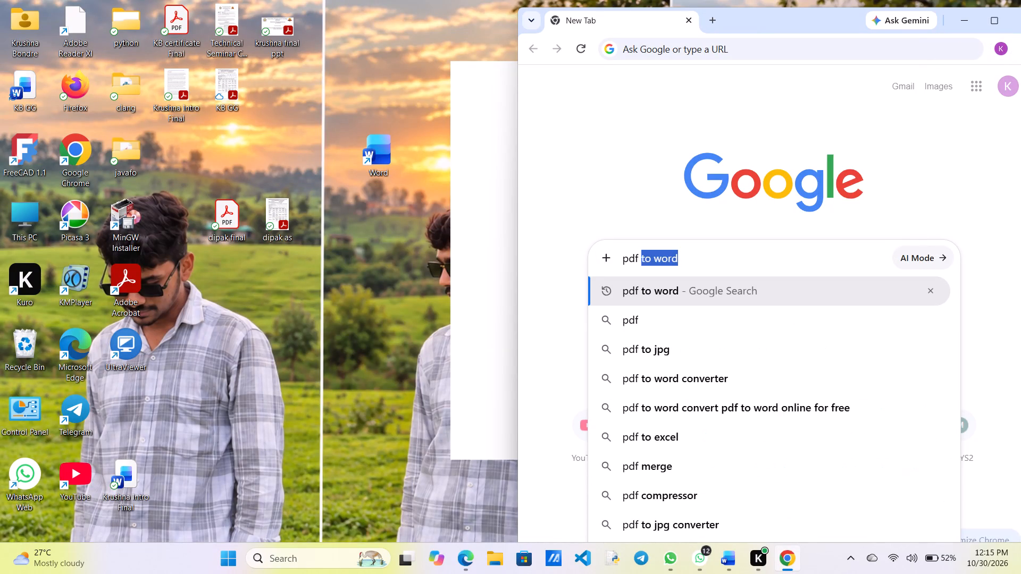
# Search the web for "pdf to word" and open iLovePDF's PDF to Word converter.
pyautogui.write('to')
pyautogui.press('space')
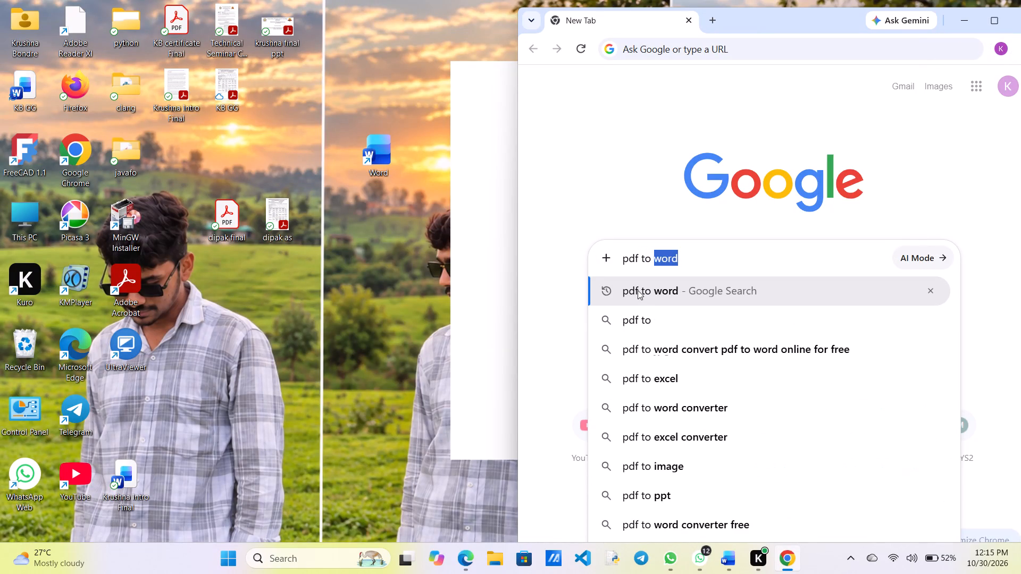
pyautogui.click(642, 294)
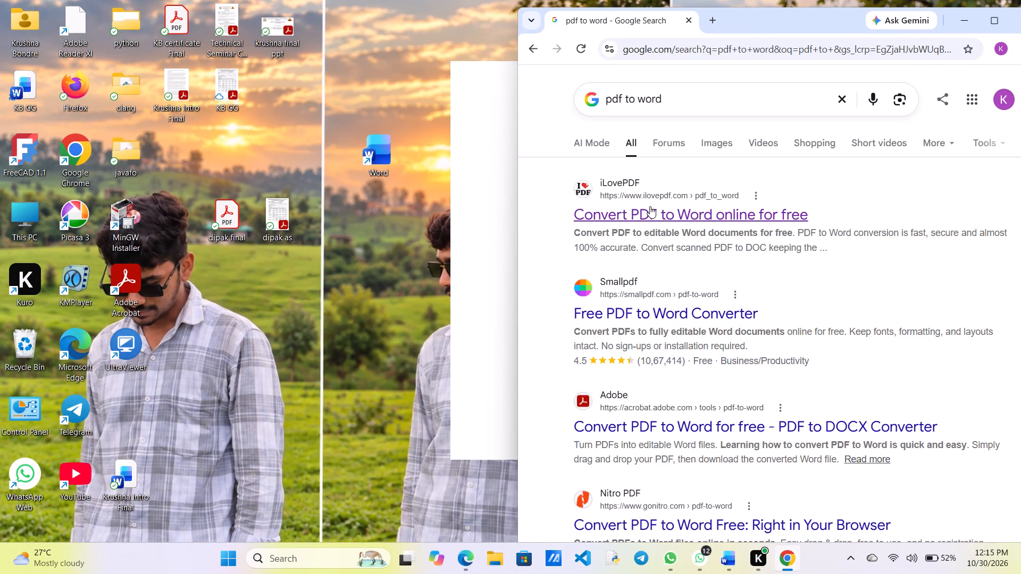
pyautogui.click(650, 206)
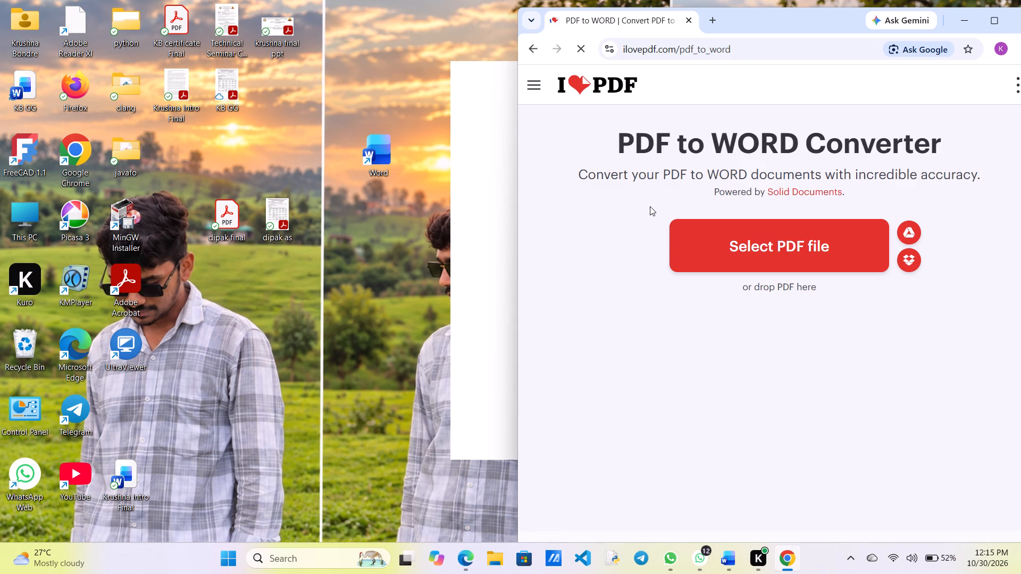
# Convert the PDF "Technical Seminar CO-PO-PSO Mapping5" from Downloads to a Word document and download the result.
pyautogui.click(743, 257)
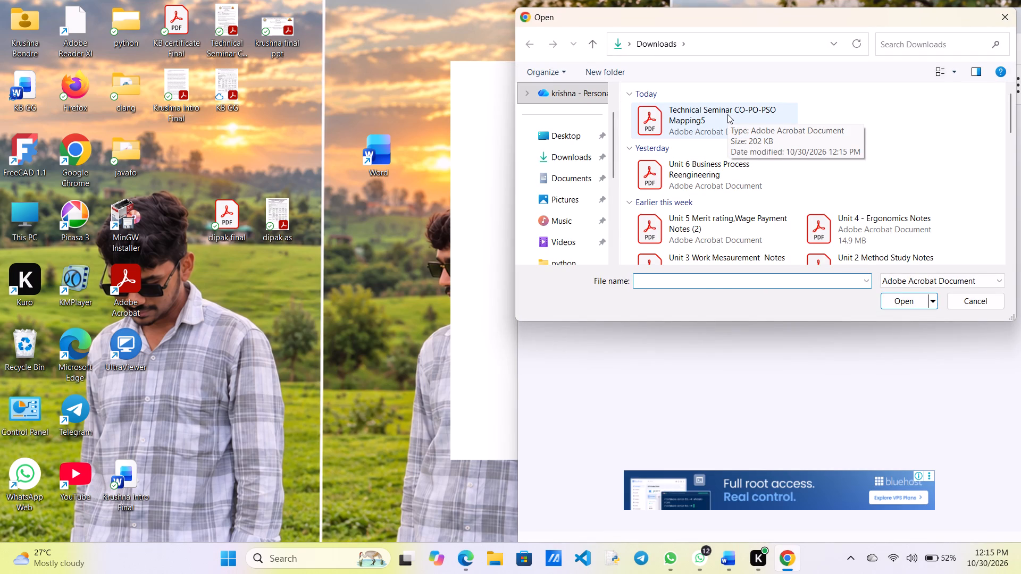
pyautogui.doubleClick(727, 114)
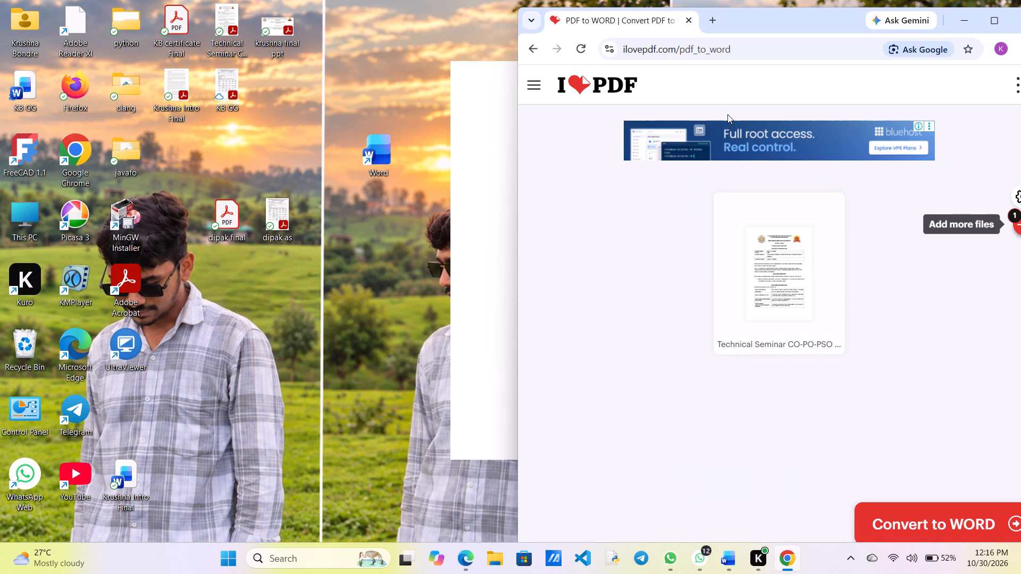
pyautogui.click(984, 529)
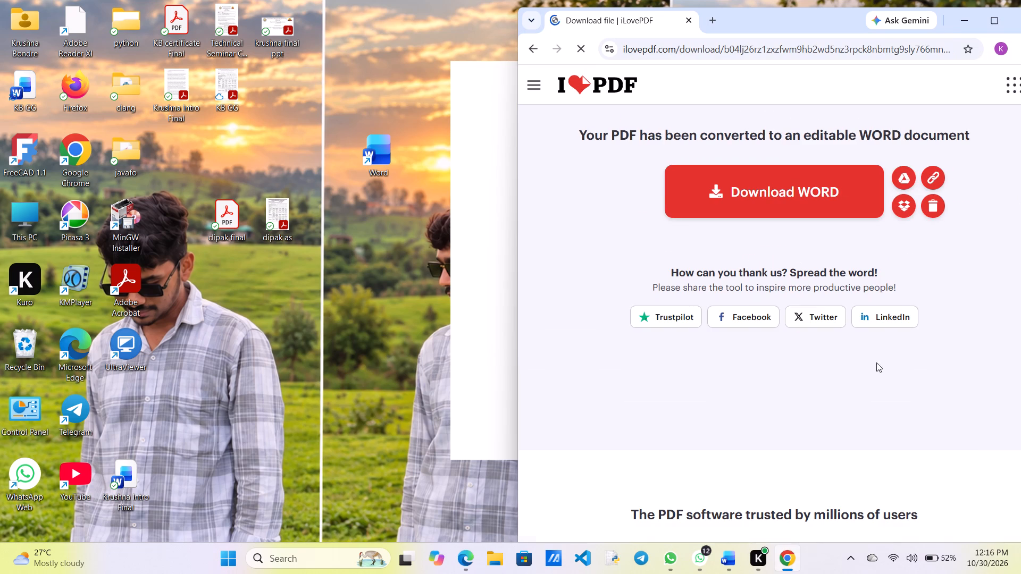
pyautogui.click(786, 179)
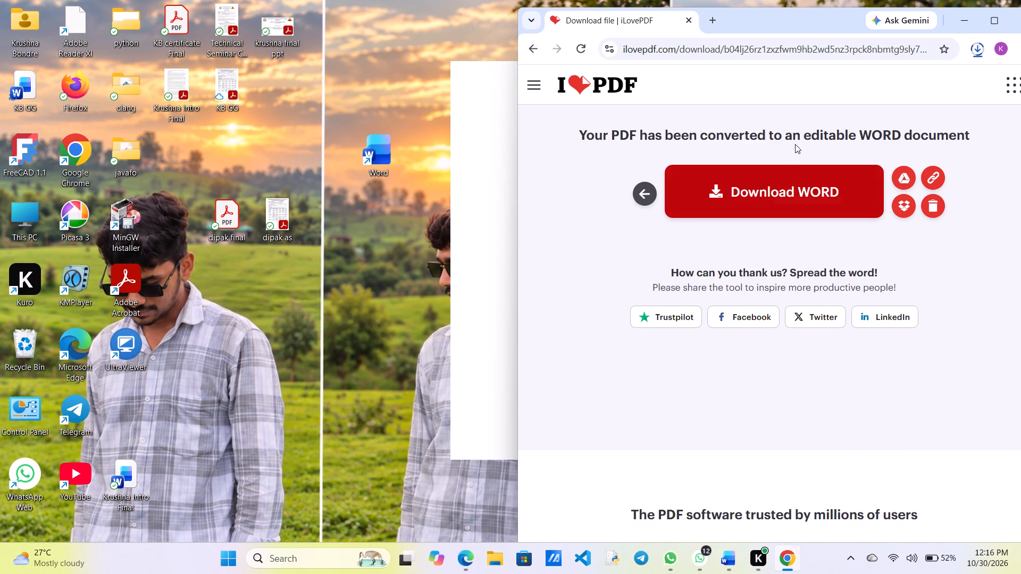
# Open the downloaded CO-PO-PSO mapping document in Word and enable editing.
pyautogui.click(869, 91)
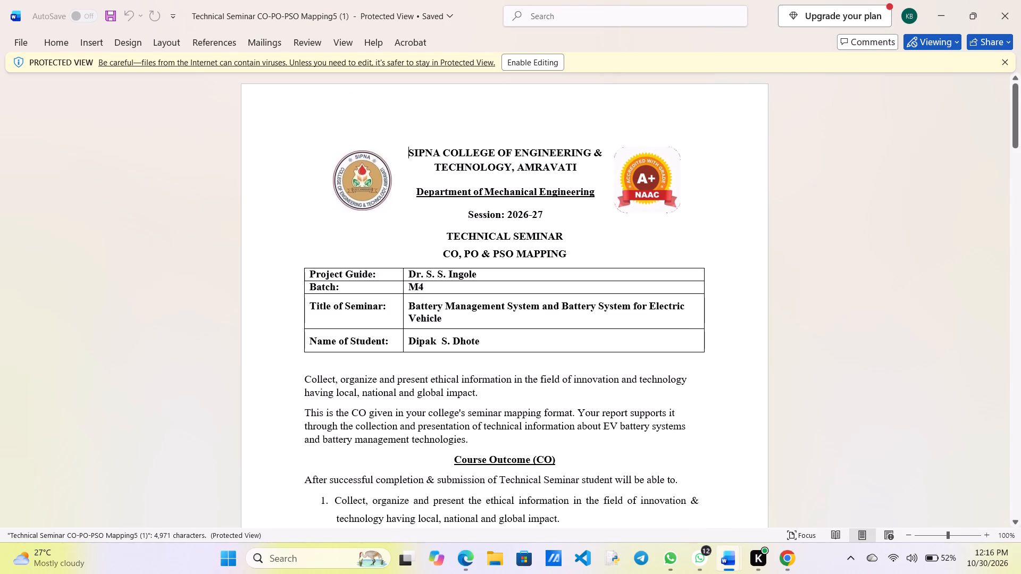
pyautogui.scroll(-1, 608, 223)
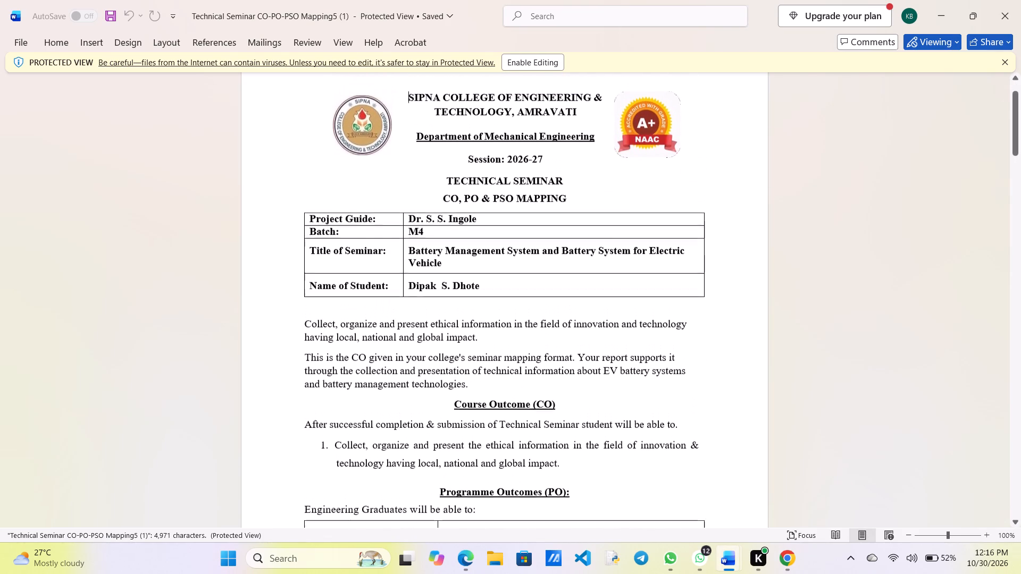
pyautogui.scroll(-1, 608, 223)
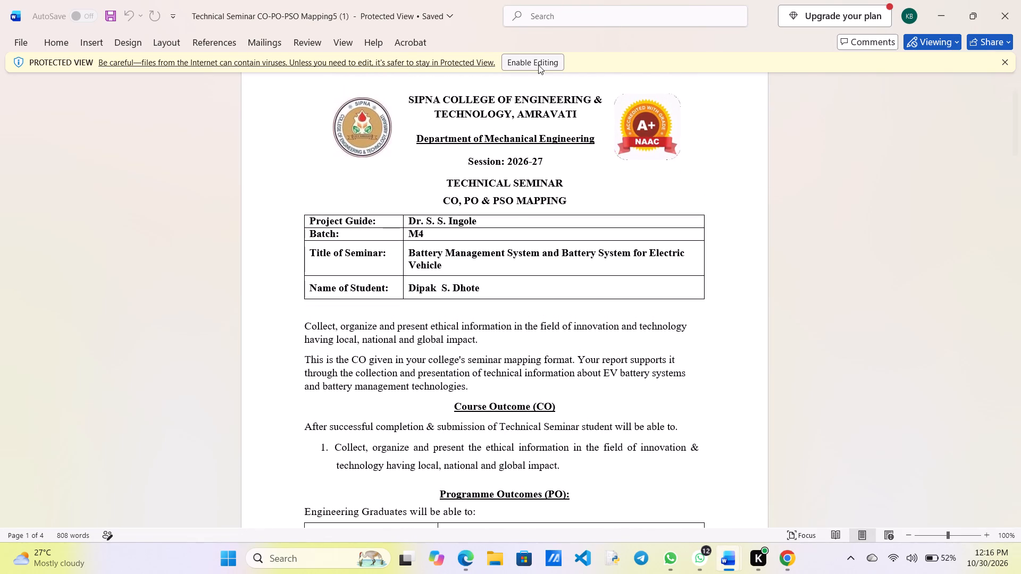
pyautogui.click(538, 65)
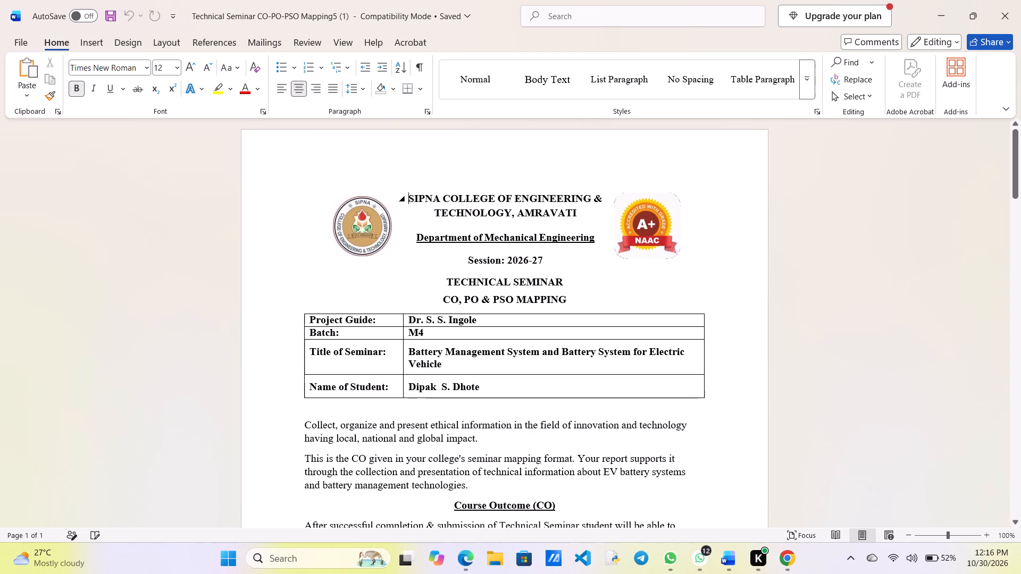
# Insert "Study of" at the start of the seminar title in the header table.
pyautogui.click(407, 353)
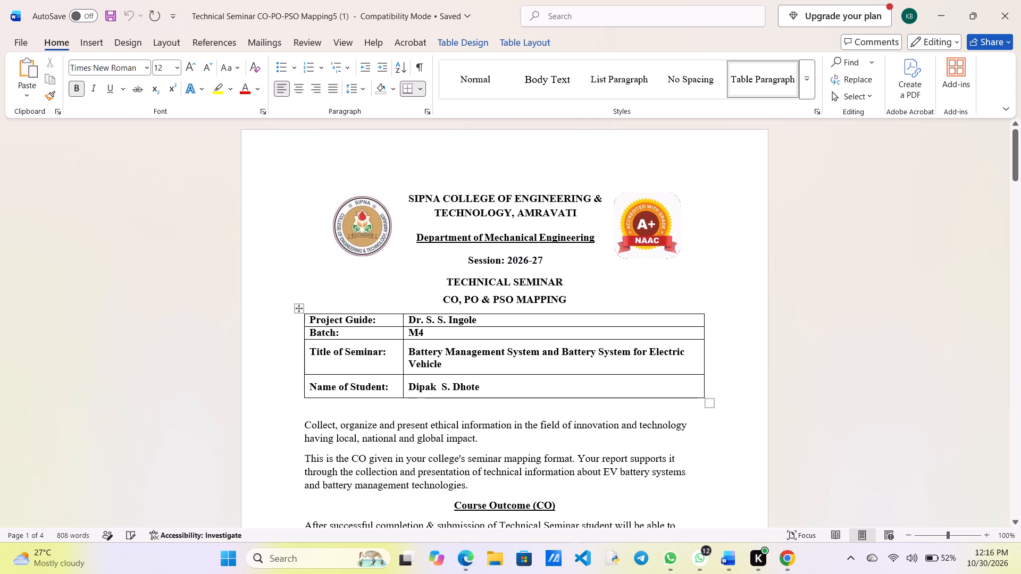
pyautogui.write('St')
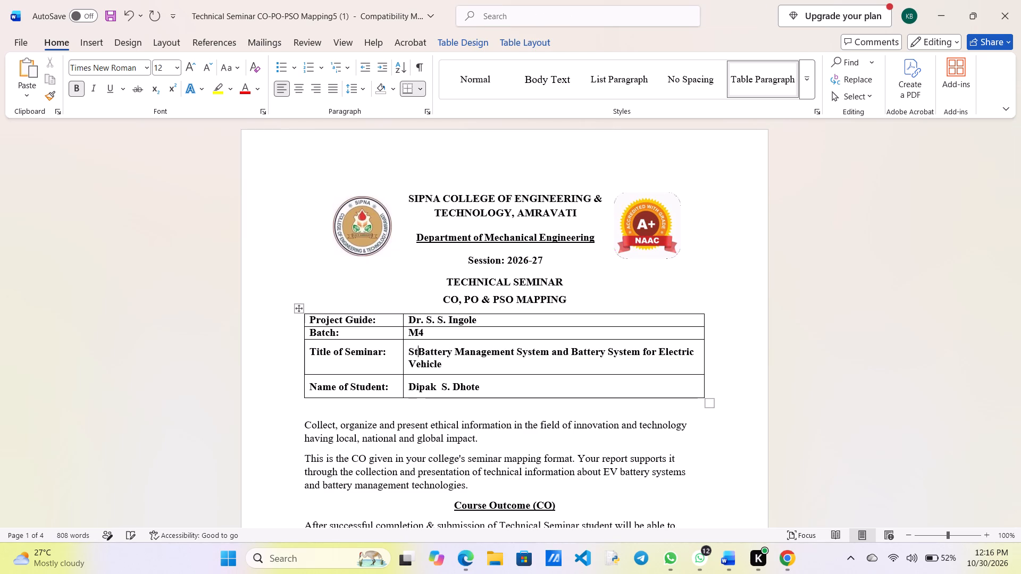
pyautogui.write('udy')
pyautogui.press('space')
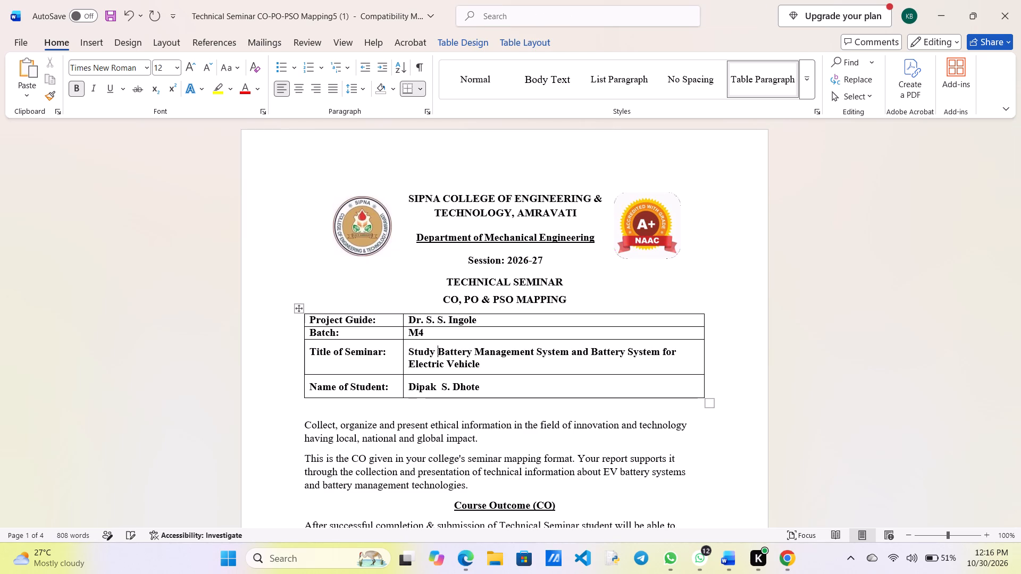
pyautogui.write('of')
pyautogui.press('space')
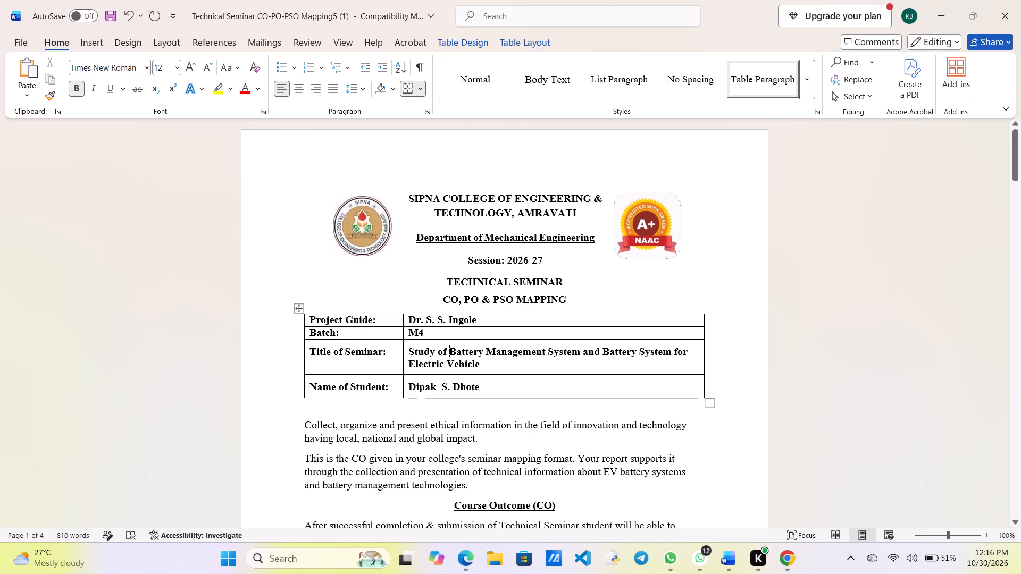
# Delete "and Battery System" from the seminar title so it reads "Study of Battery Management System for Electric Vehicle".
pyautogui.click(675, 350)
pyautogui.press('BackSpace')
pyautogui.press('BackSpace')
pyautogui.press('BackSpace')
pyautogui.press('BackSpace')
pyautogui.press('BackSpace')
pyautogui.press('BackSpace')
pyautogui.press('BackSpace')
pyautogui.press('BackSpace')
pyautogui.press('BackSpace')
pyautogui.press('BackSpace')
pyautogui.press('BackSpace')
pyautogui.press('BackSpace')
pyautogui.press('BackSpace')
pyautogui.press('BackSpace')
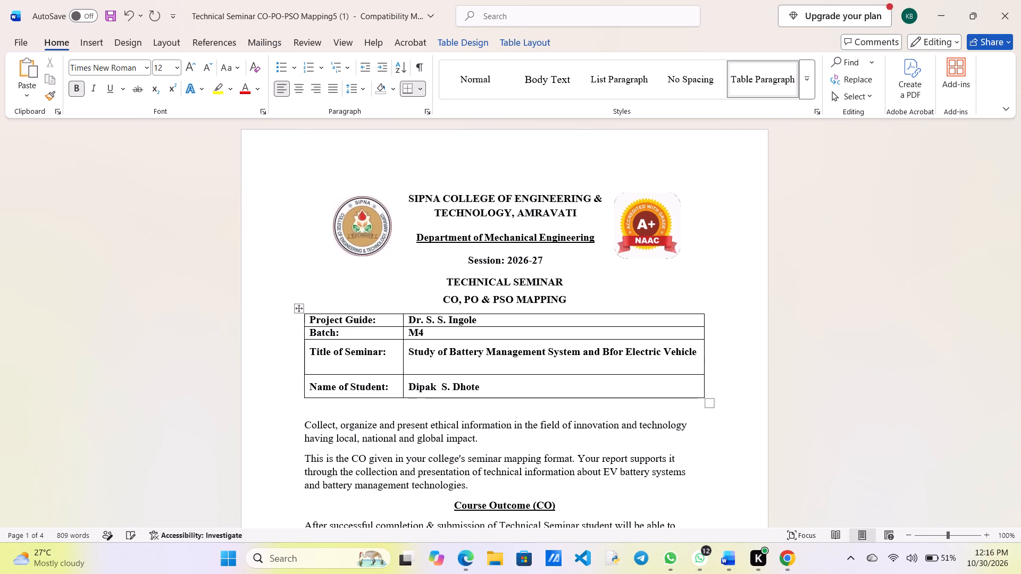
pyautogui.press('BackSpace')
pyautogui.press('BackSpace')
pyautogui.press('BackSpace')
pyautogui.press('BackSpace')
pyautogui.press('BackSpace')
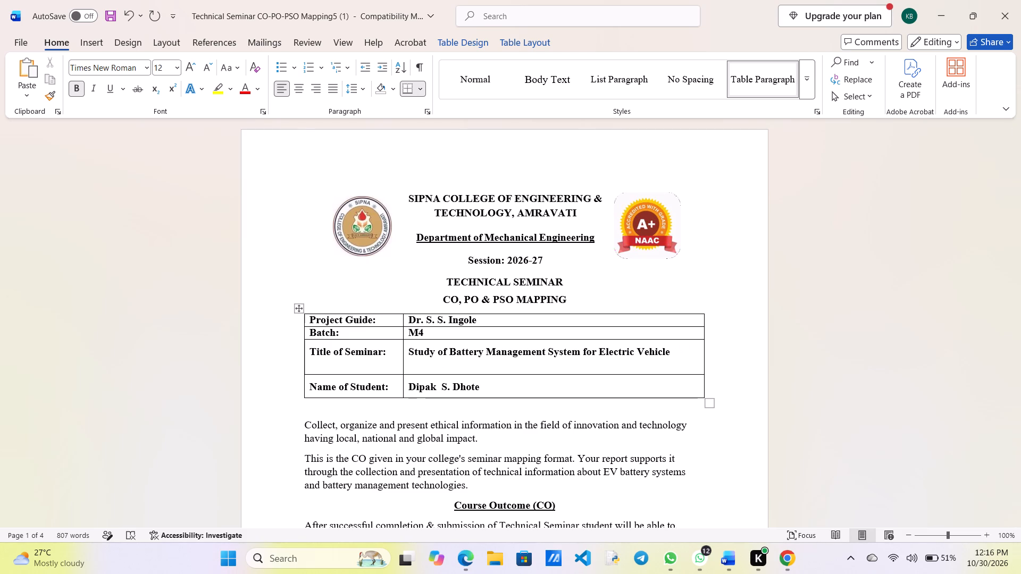
# Even out the header table's rows by making Project Guide and Batch taller and shrinking Title of Seminar to one line.
pyautogui.click(697, 337)
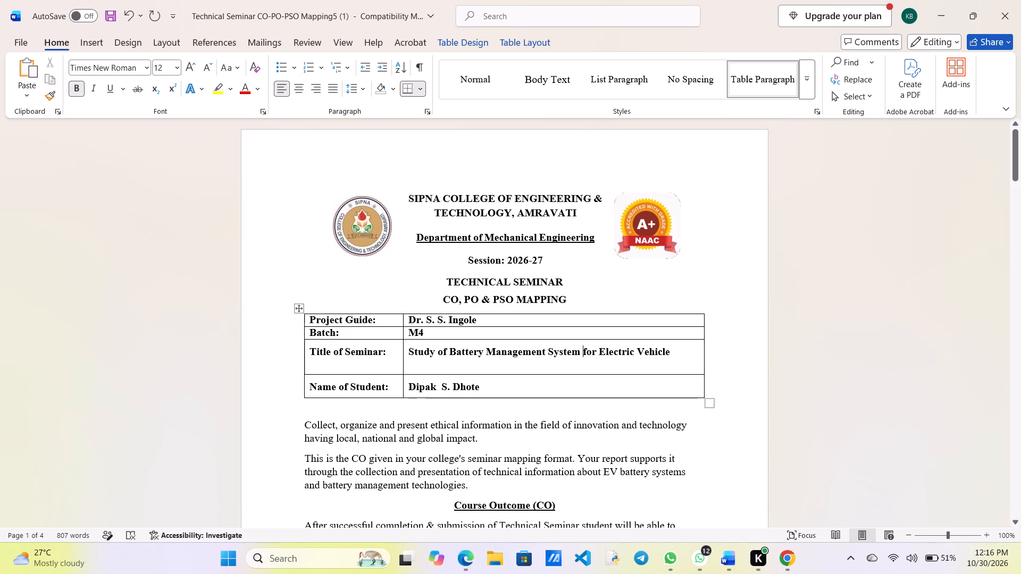
pyautogui.click(758, 340)
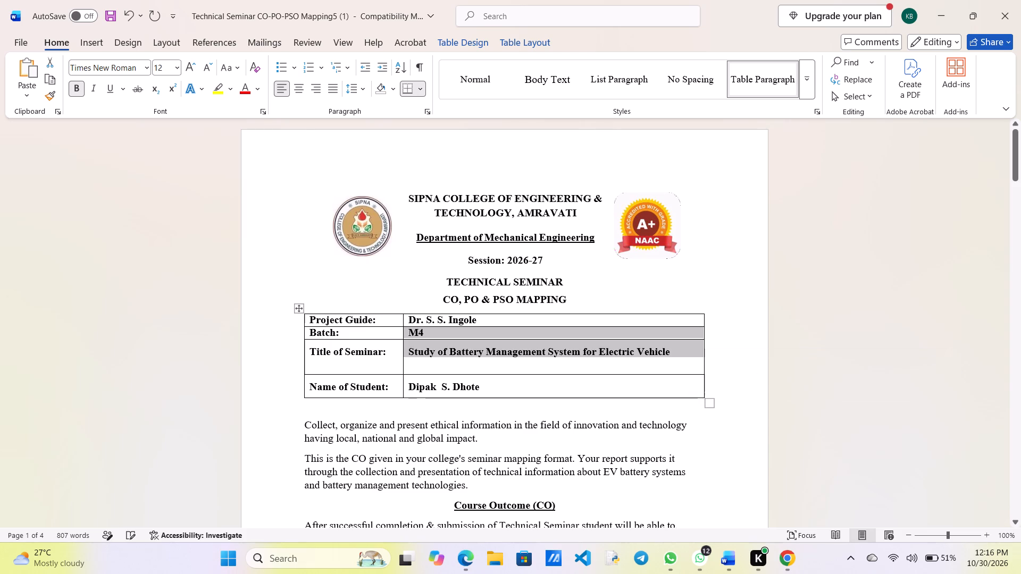
pyautogui.moveTo(668, 326); pyautogui.dragTo(668, 334)
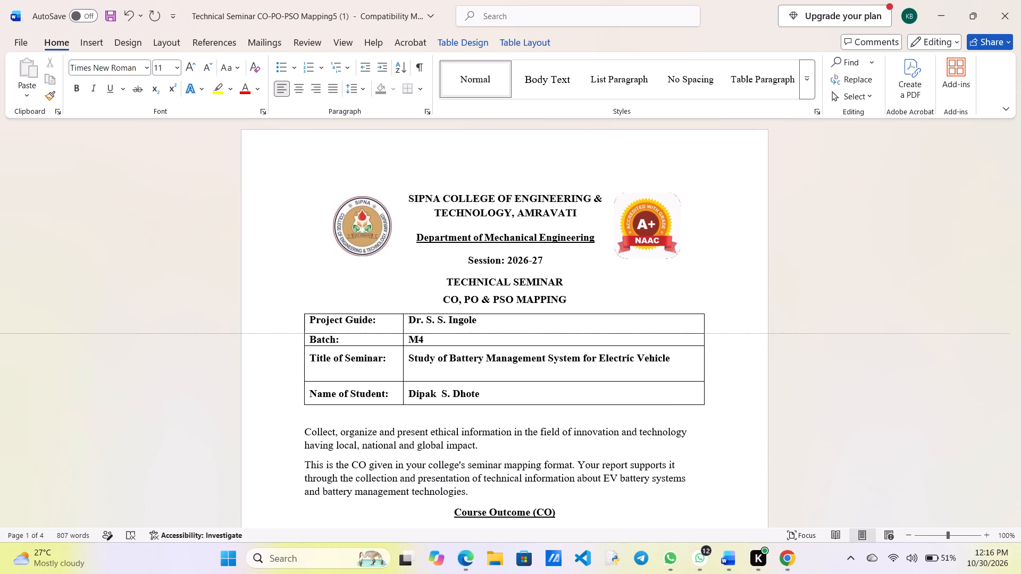
pyautogui.moveTo(668, 334); pyautogui.dragTo(668, 333)
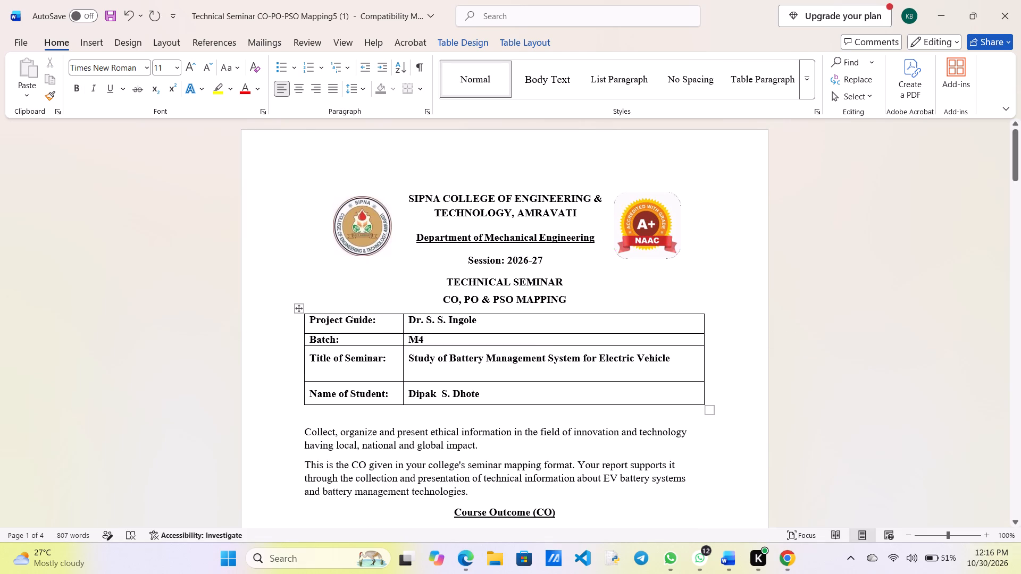
pyautogui.click(664, 381)
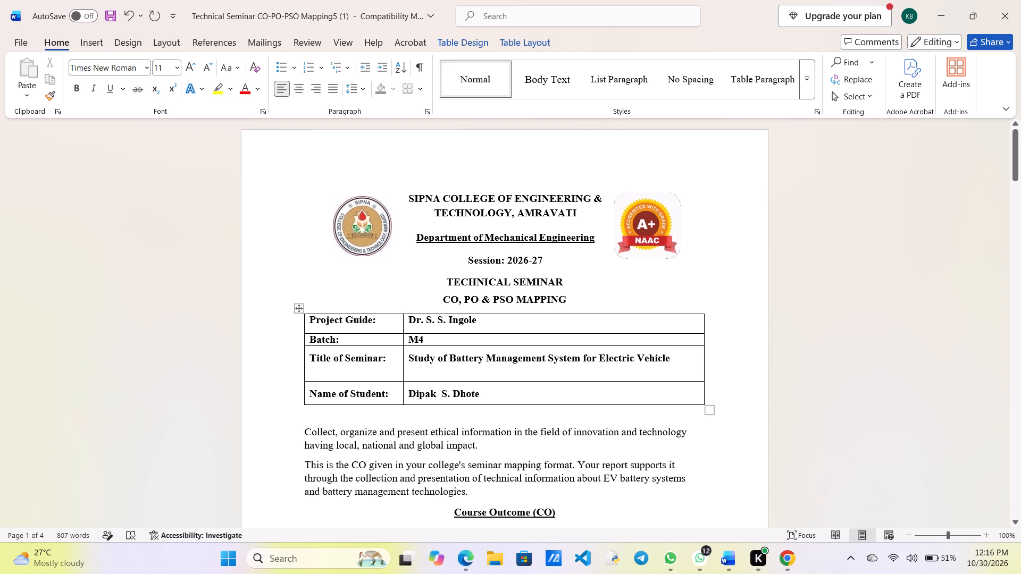
pyautogui.click(663, 381)
pyautogui.moveTo(662, 382); pyautogui.dragTo(662, 382)
pyautogui.moveTo(662, 382); pyautogui.dragTo(662, 368)
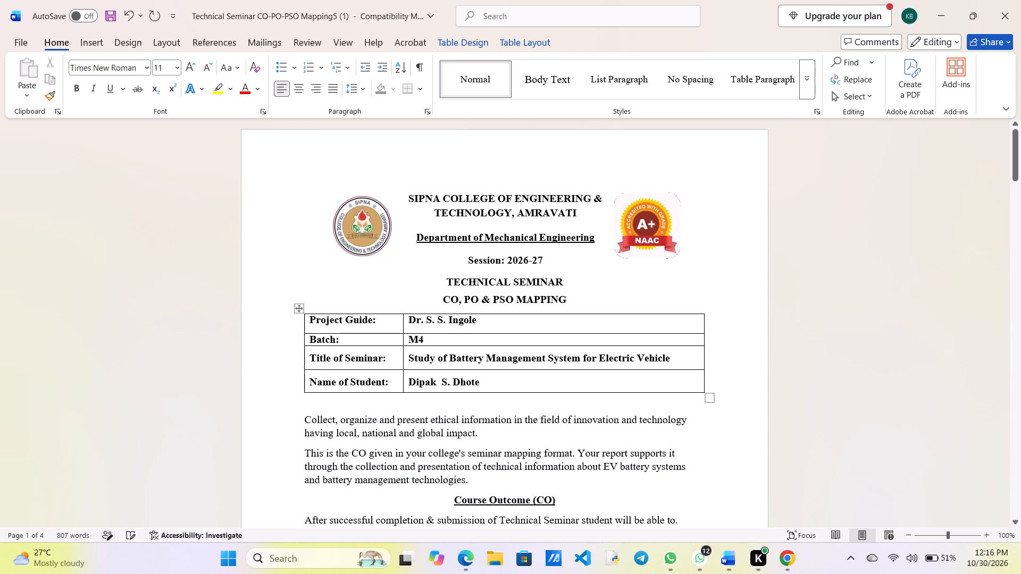
pyautogui.moveTo(671, 346); pyautogui.dragTo(670, 356)
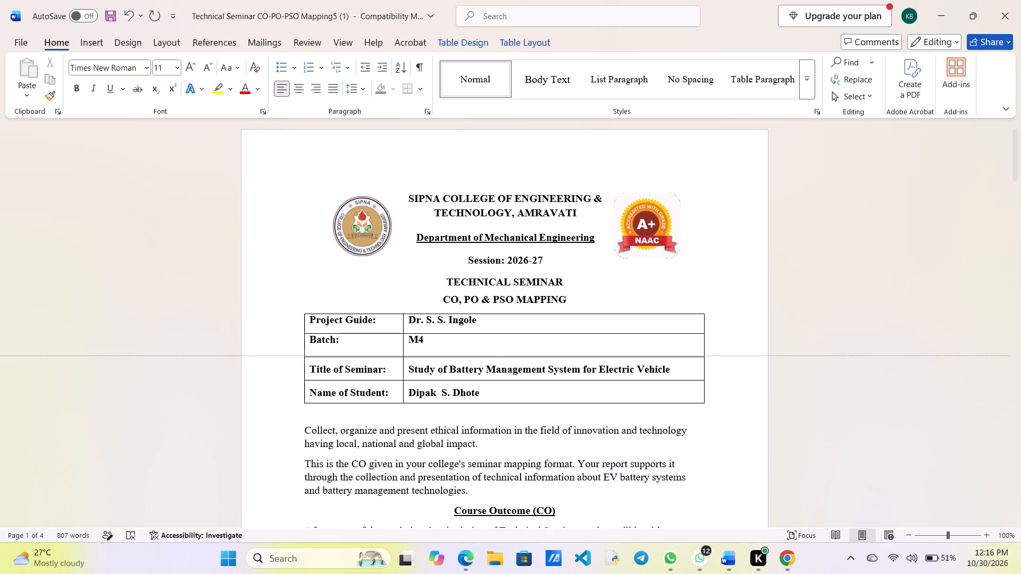
pyautogui.moveTo(670, 356); pyautogui.dragTo(671, 351)
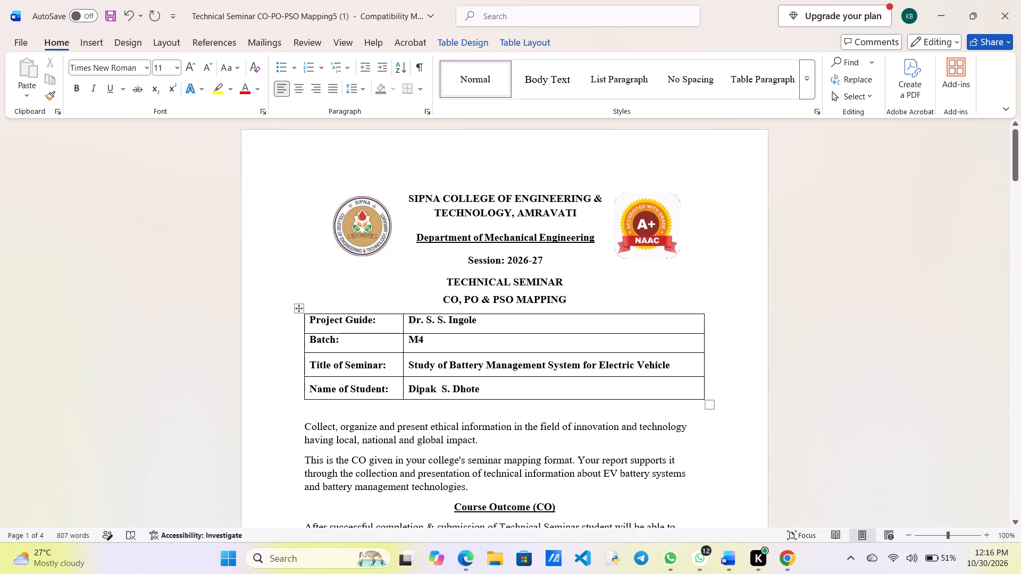
# Review the mapping document's outcome tables, justifications and submission block through to the last page.
pyautogui.scroll(-2, 652, 417)
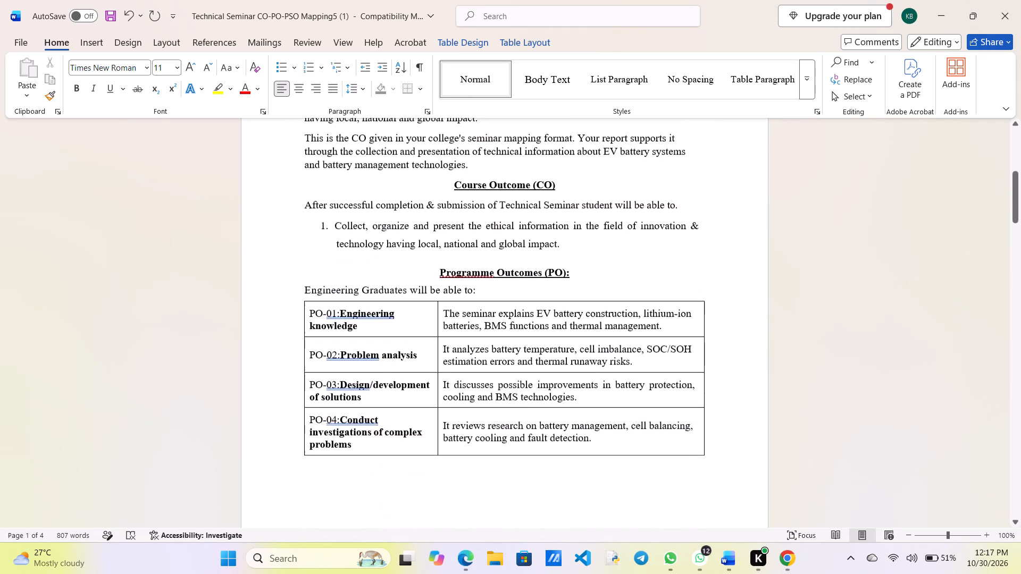
pyautogui.scroll(-7, 652, 417)
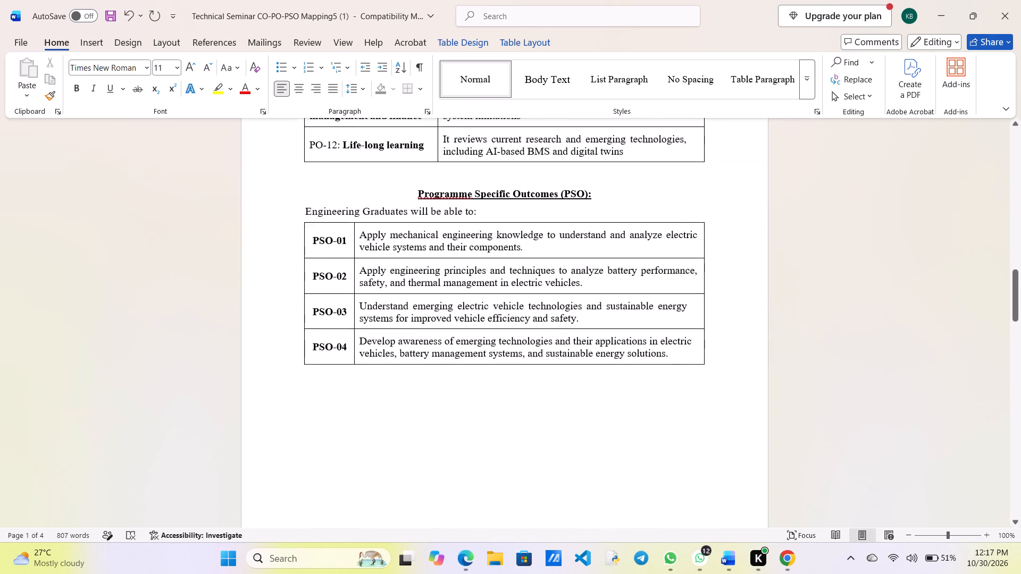
pyautogui.scroll(-4, 652, 417)
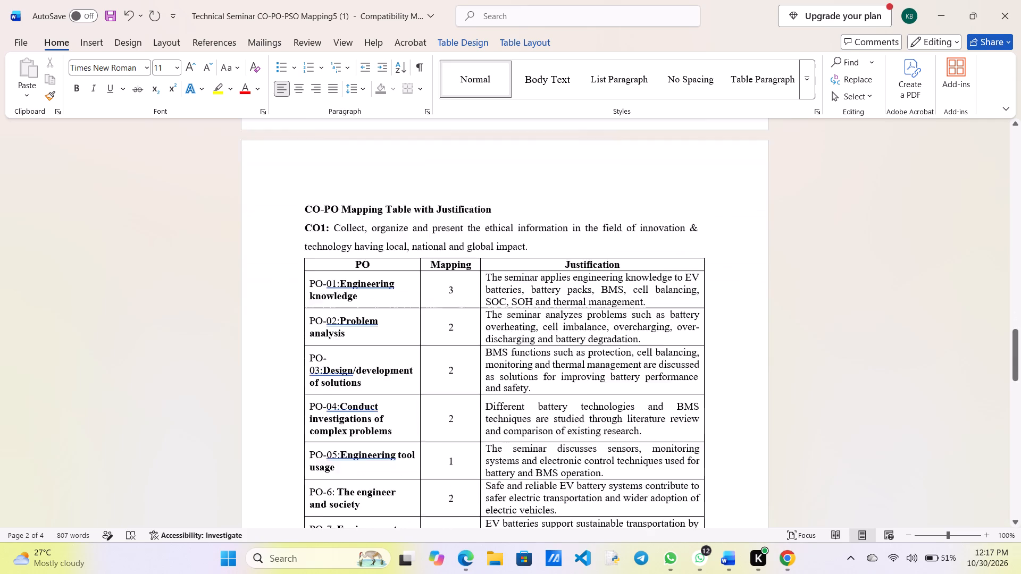
pyautogui.scroll(-6, 652, 417)
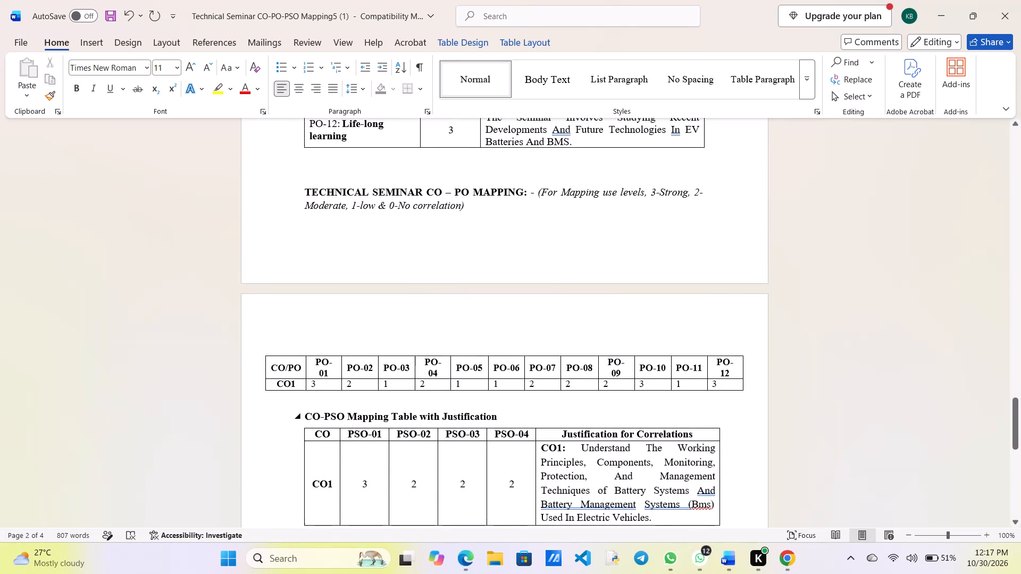
pyautogui.scroll(-2, 652, 417)
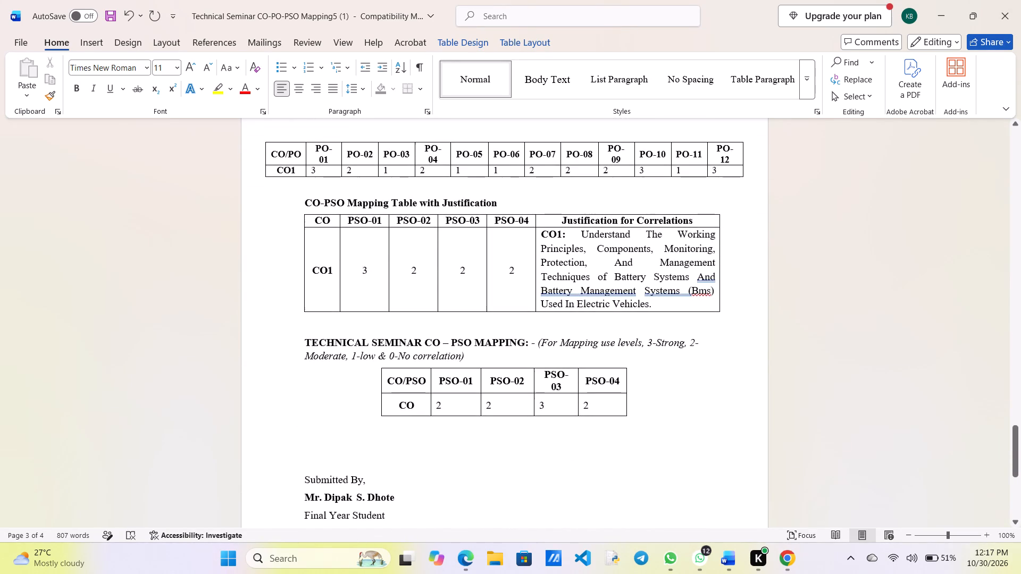
pyautogui.scroll(-6, 652, 417)
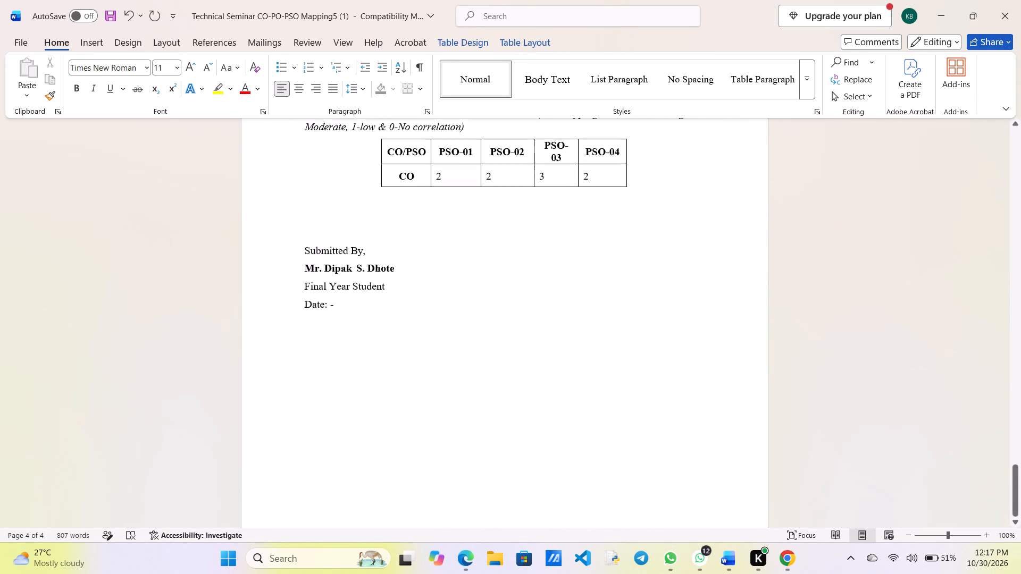
pyautogui.scroll(14, 652, 417)
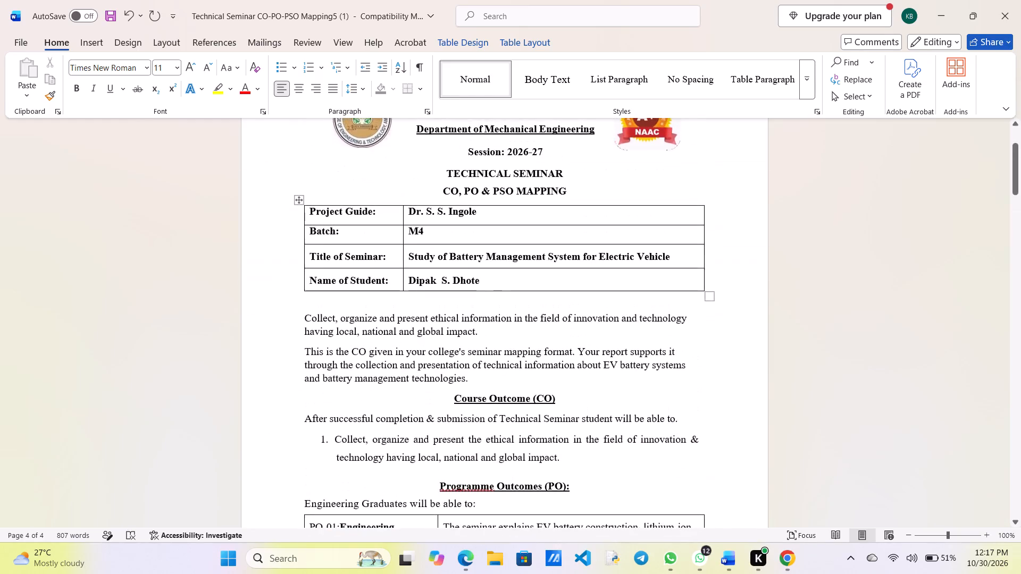
pyautogui.scroll(1, 652, 417)
# Save the edited CO-PO-PSO mapping document.
pyautogui.hotkey('ctrl', 's')
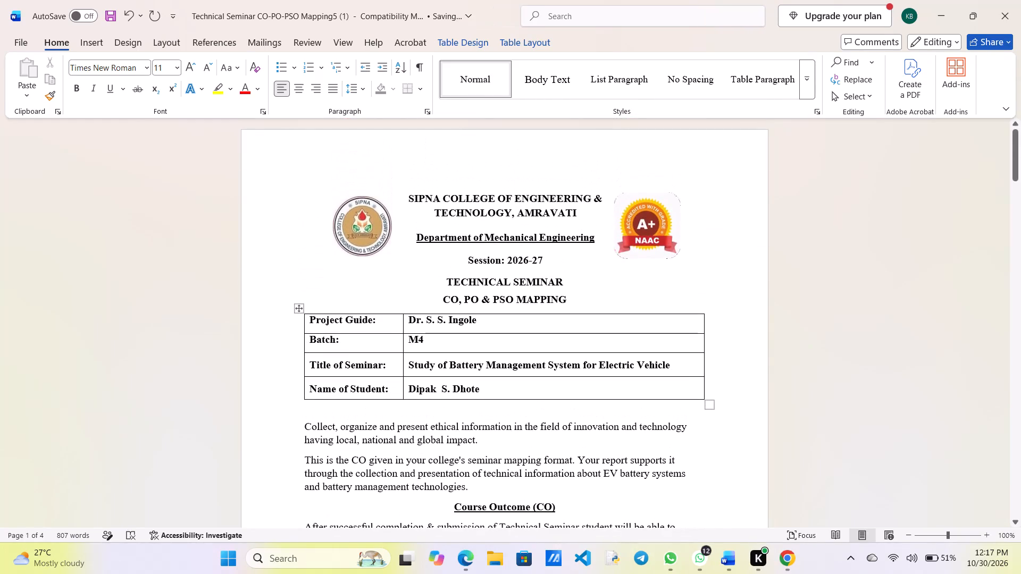
# Set up a Desktop copy of the mapping document in PDF format with the file name "dipak final copo".
pyautogui.click(19, 39)
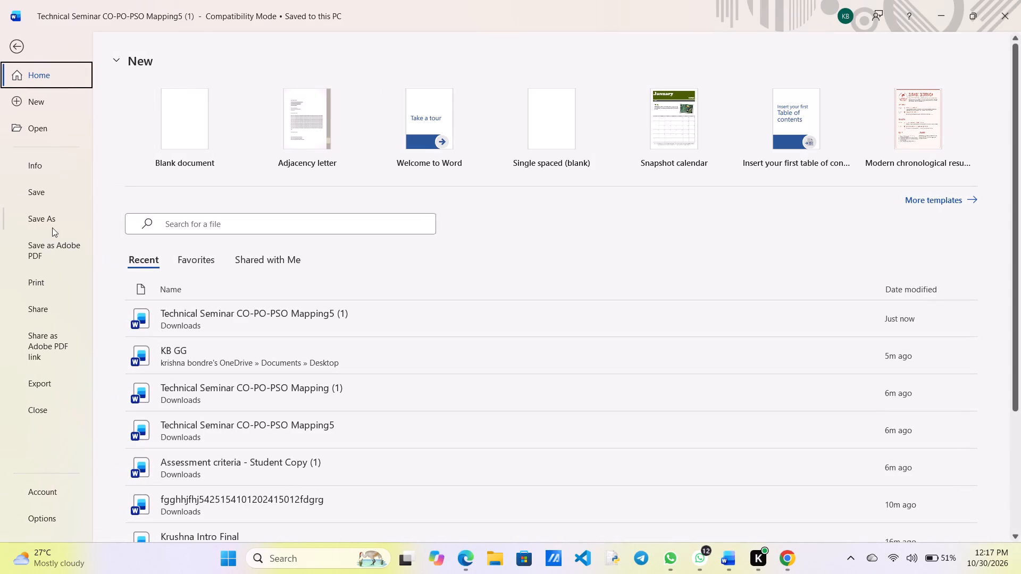
pyautogui.click(52, 218)
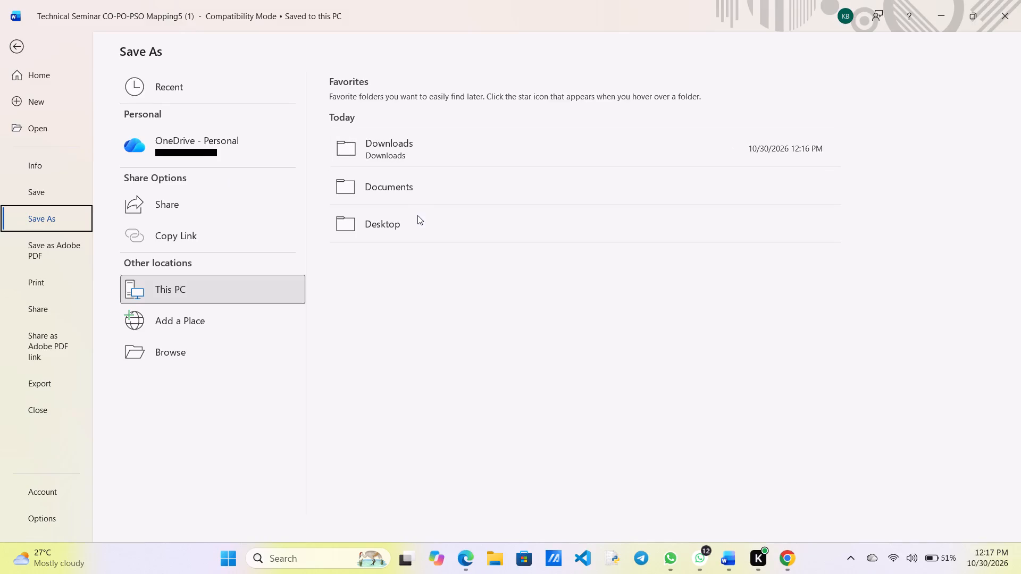
pyautogui.doubleClick(416, 218)
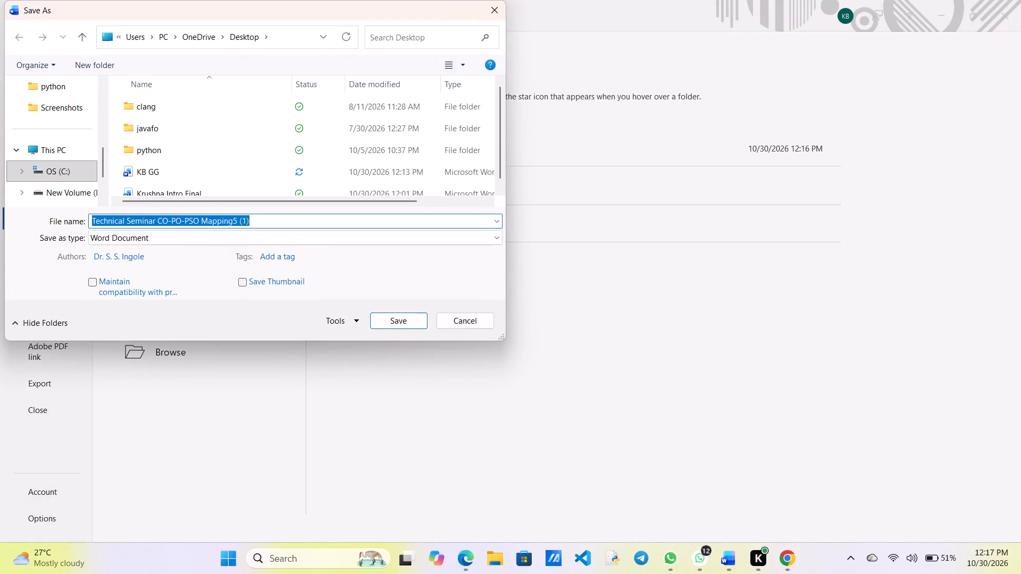
pyautogui.press('BackSpace')
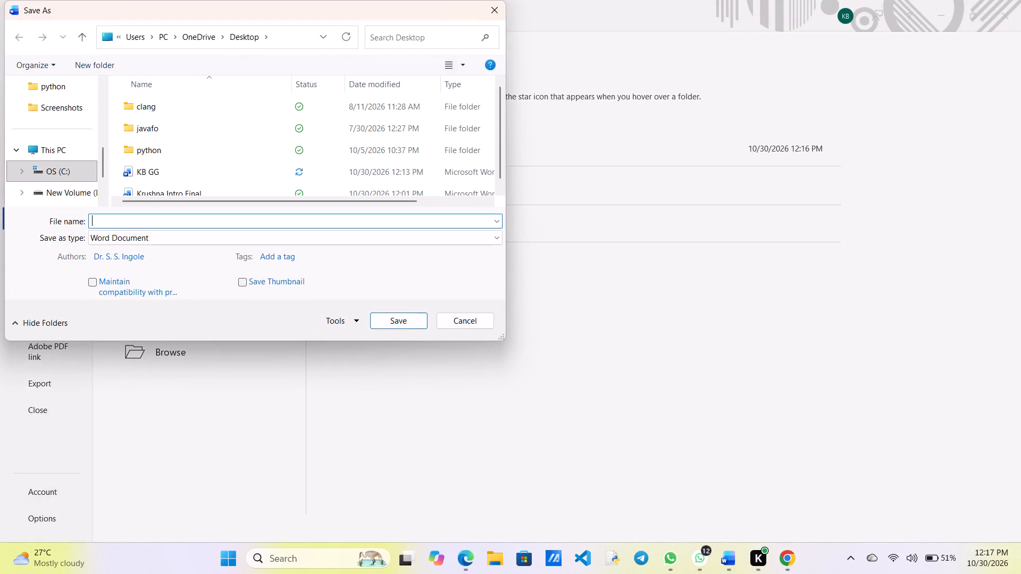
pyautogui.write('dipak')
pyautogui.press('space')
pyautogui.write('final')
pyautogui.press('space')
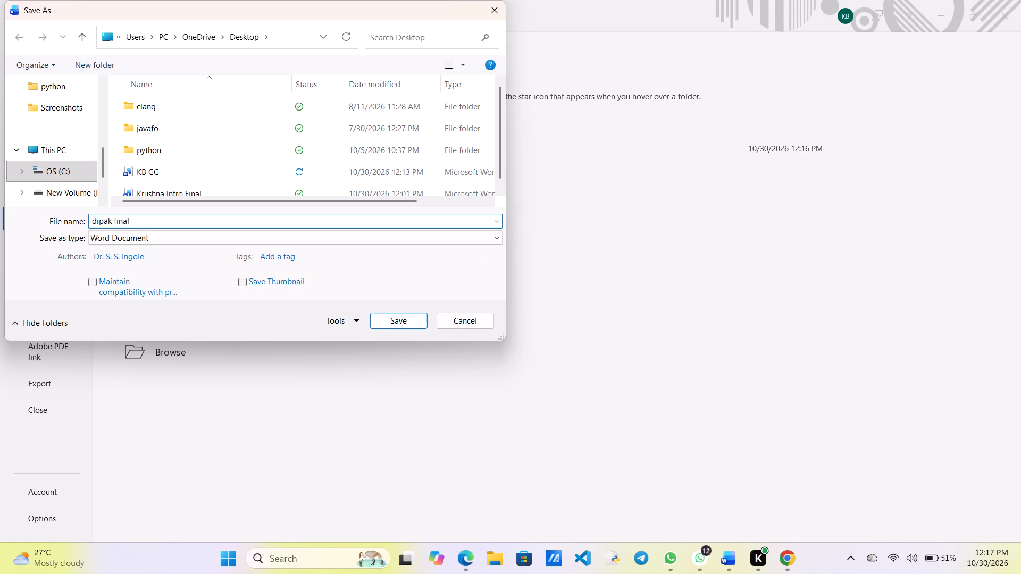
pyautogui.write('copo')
pyautogui.click(421, 239)
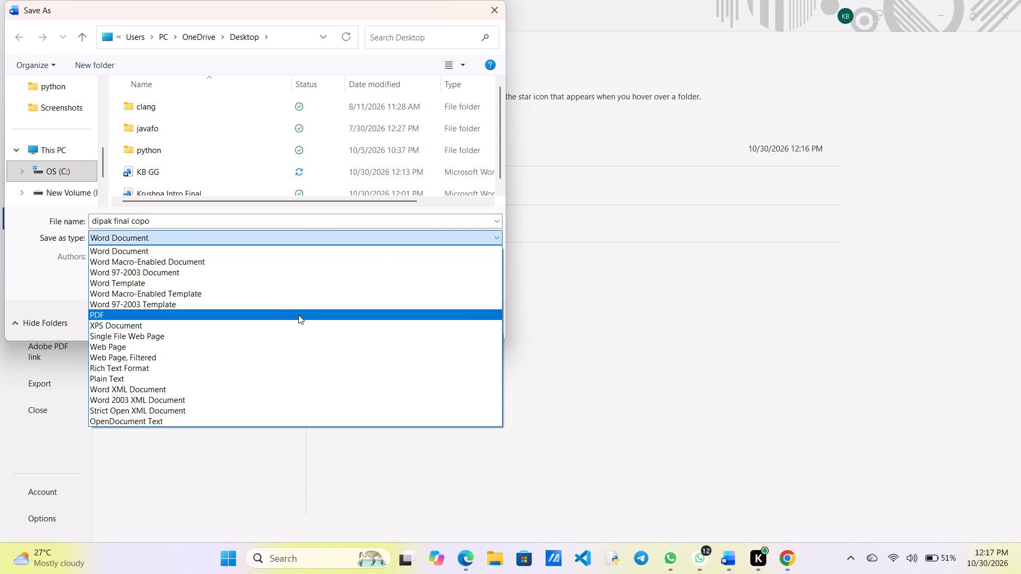
pyautogui.click(298, 315)
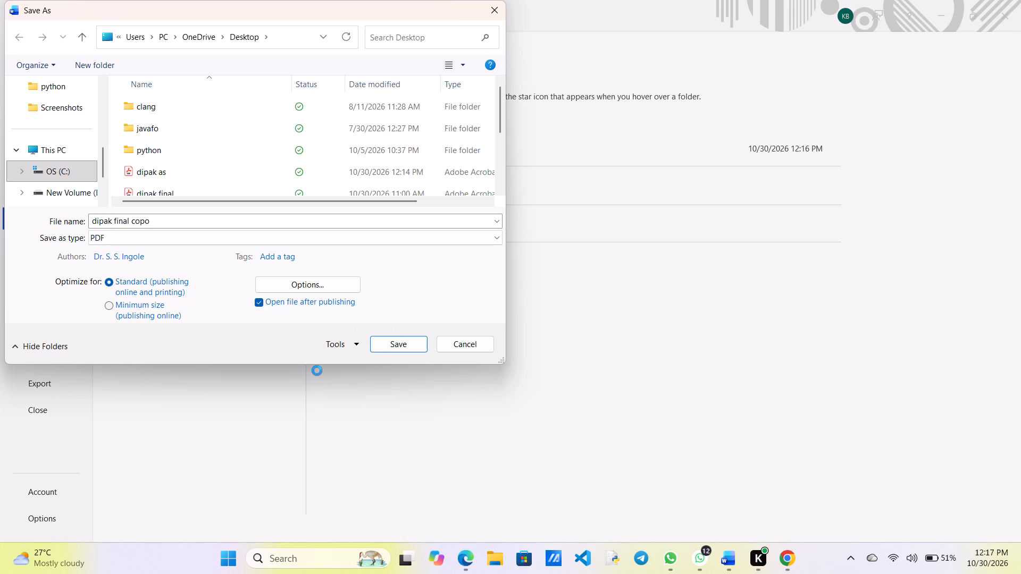
# Replace the guide in the PDF's author property with the account holder's name and save the PDF.
pyautogui.click(148, 255)
pyautogui.press('BackSpace')
pyautogui.press('BackSpace')
pyautogui.press('BackSpace')
pyautogui.press('BackSpace')
pyautogui.press('BackSpace')
pyautogui.press('BackSpace')
pyautogui.press('BackSpace')
pyautogui.press('BackSpace')
pyautogui.press('BackSpace')
pyautogui.press('BackSpace')
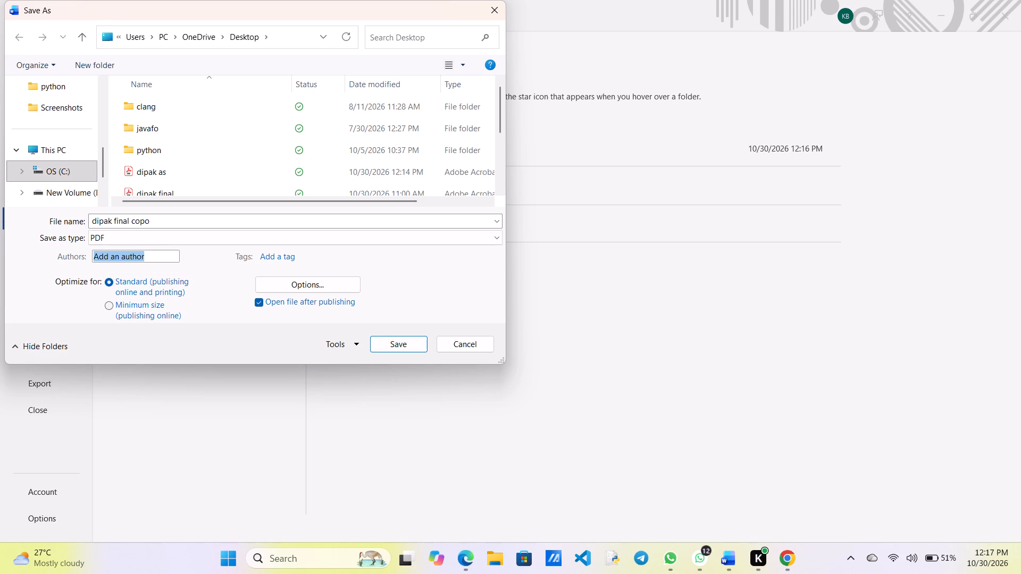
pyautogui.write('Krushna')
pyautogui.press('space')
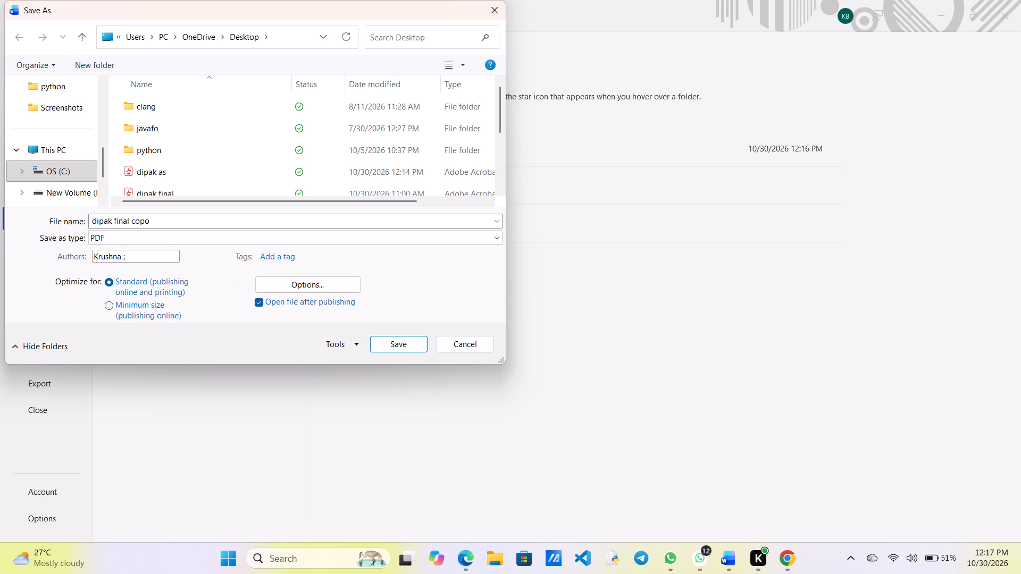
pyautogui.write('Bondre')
pyautogui.click(395, 342)
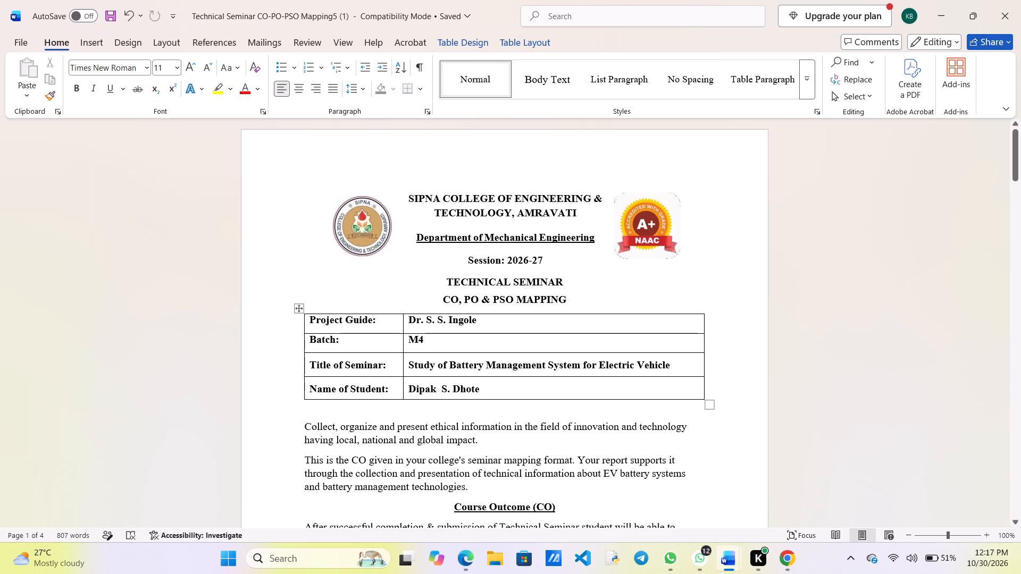
# Check the exported mapping PDF from the header table through to the submission block, and close it.
pyautogui.scroll(-1, 761, 247)
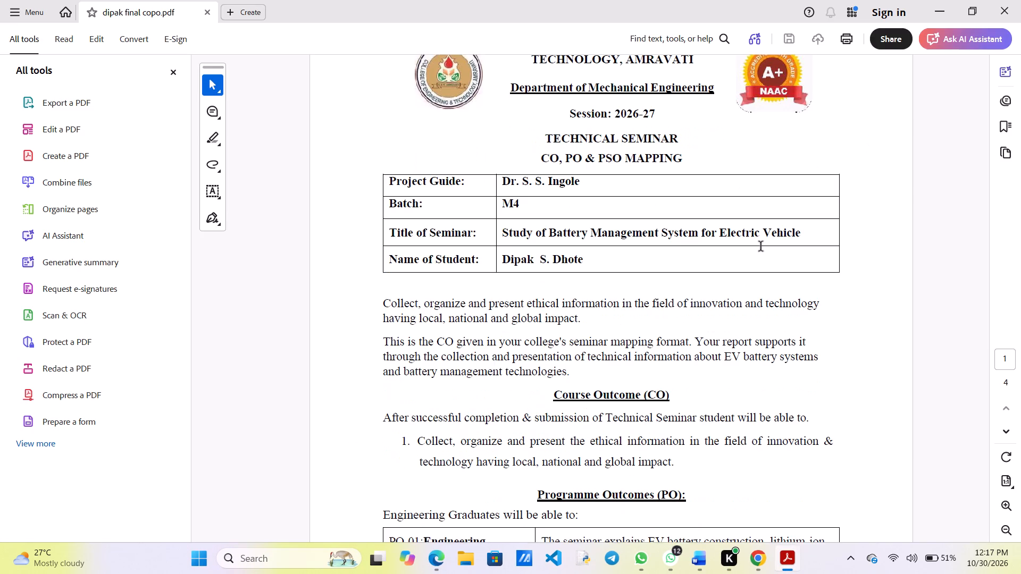
pyautogui.scroll(-13, 761, 247)
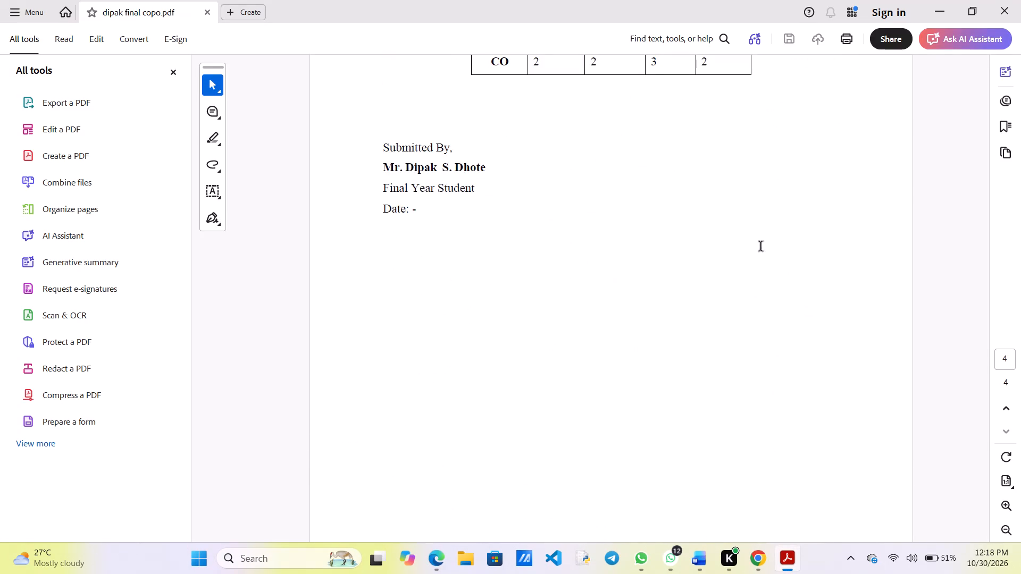
pyautogui.click(1005, 0)
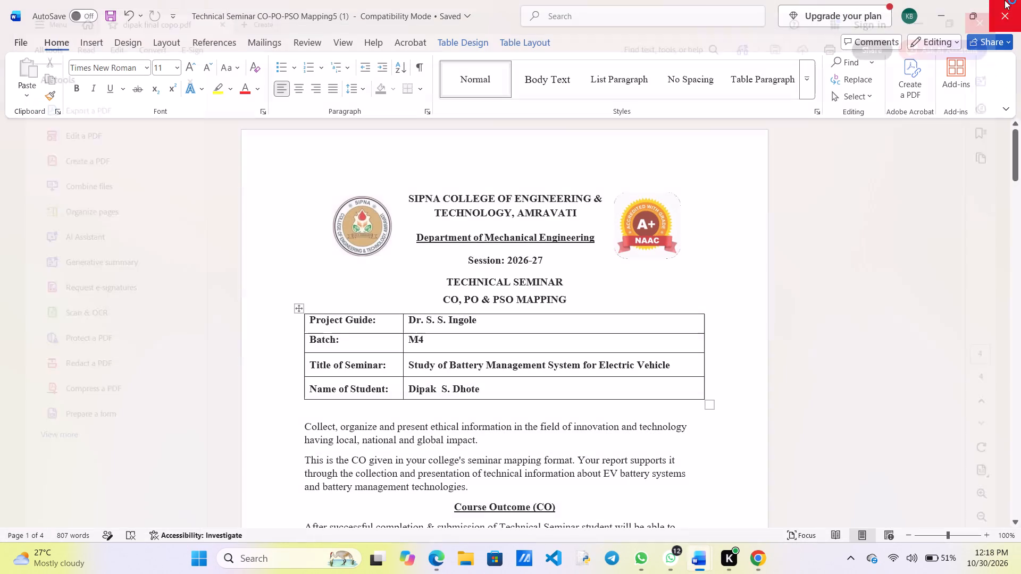
# Close the CO-PO-PSO mapping document in Word.
pyautogui.click(1003, 26)
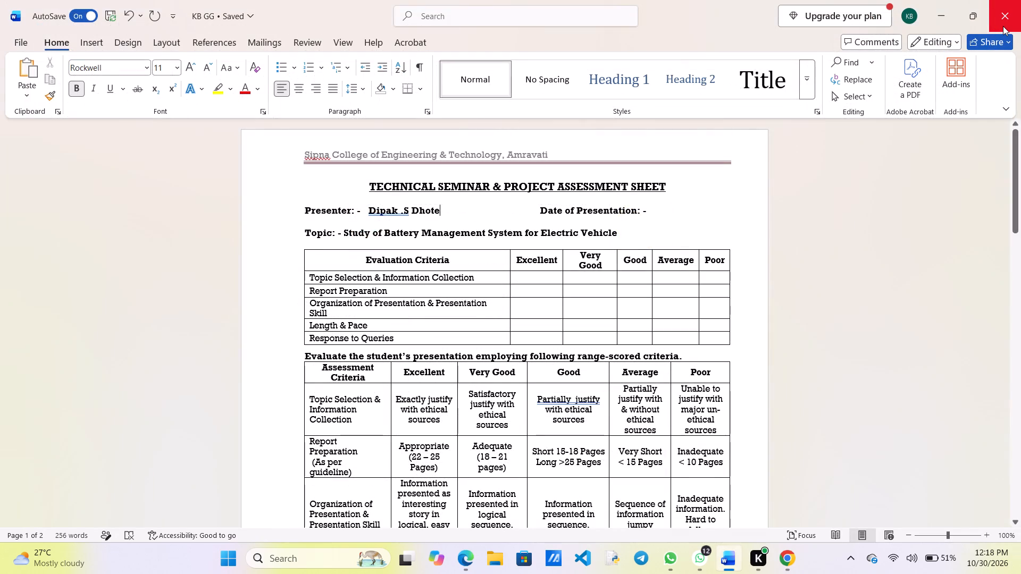
# Close the technical seminar and project assessment sheet document in Word.
pyautogui.click(1002, 15)
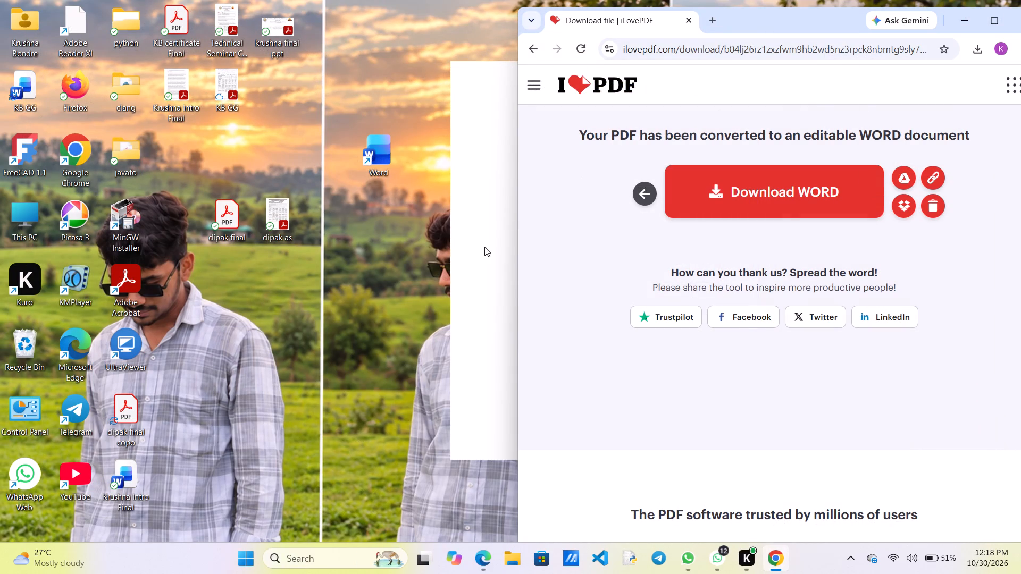
# Bring up the Chrome window with the iLovePDF download page and maximize it.
pyautogui.click(1000, 28)
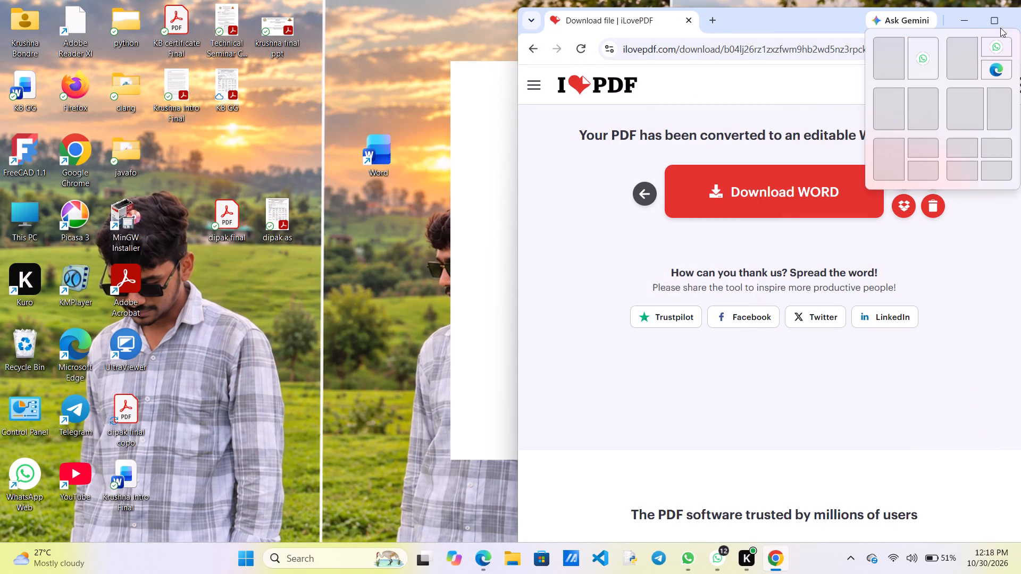
pyautogui.click(1000, 28)
pyautogui.doubleClick(990, 13)
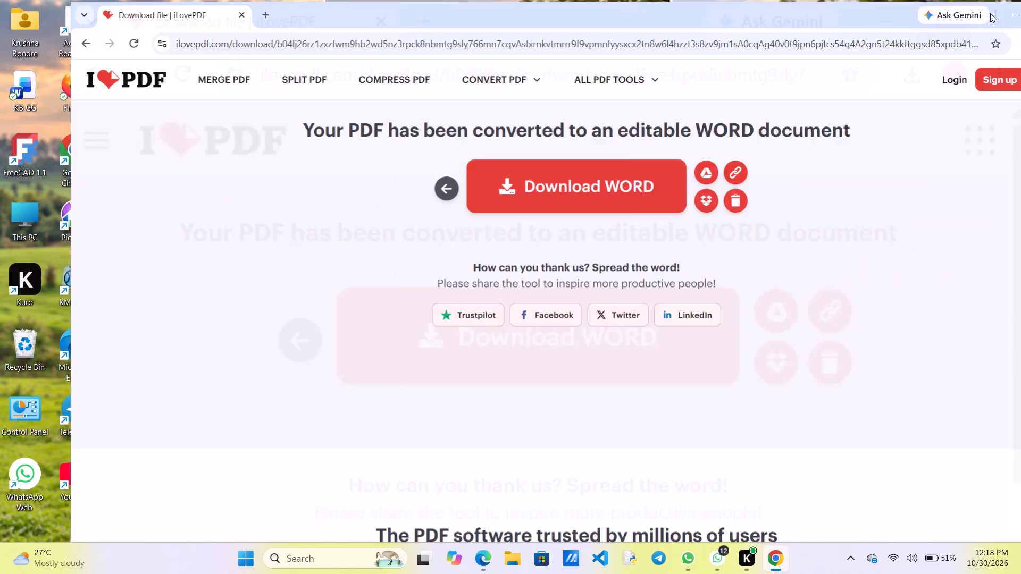
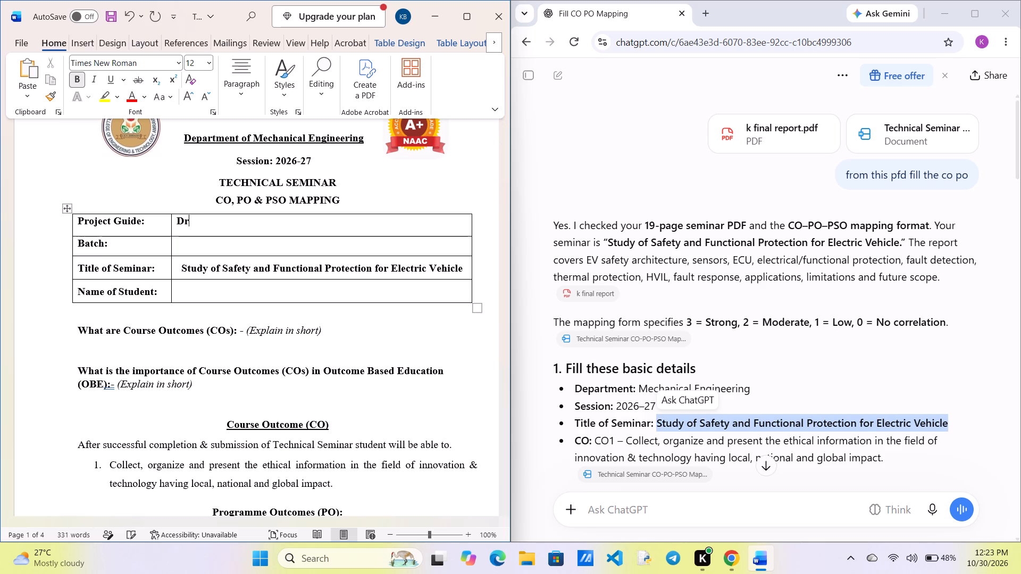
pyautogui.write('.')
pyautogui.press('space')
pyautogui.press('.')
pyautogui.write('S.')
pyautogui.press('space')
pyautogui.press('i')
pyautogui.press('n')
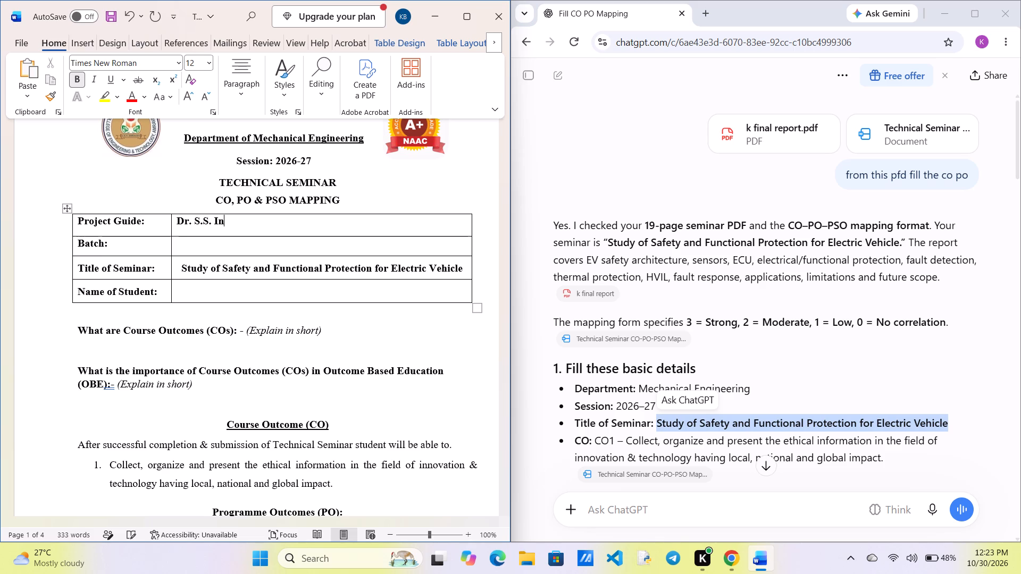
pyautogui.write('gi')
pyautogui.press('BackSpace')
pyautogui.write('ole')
pyautogui.click(294, 226)
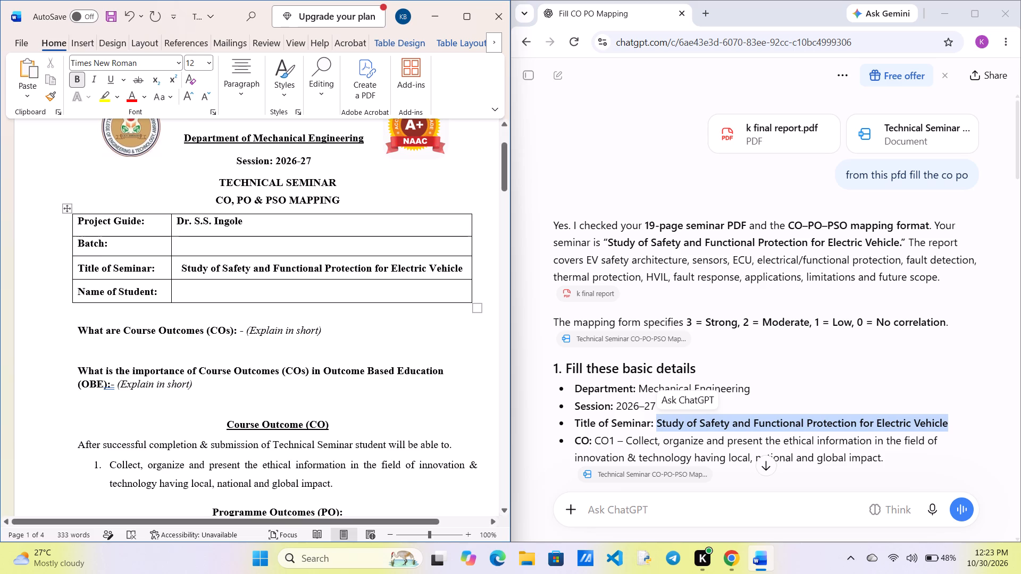
# Fill in the Batch row of the details table with M4.
pyautogui.click(233, 242)
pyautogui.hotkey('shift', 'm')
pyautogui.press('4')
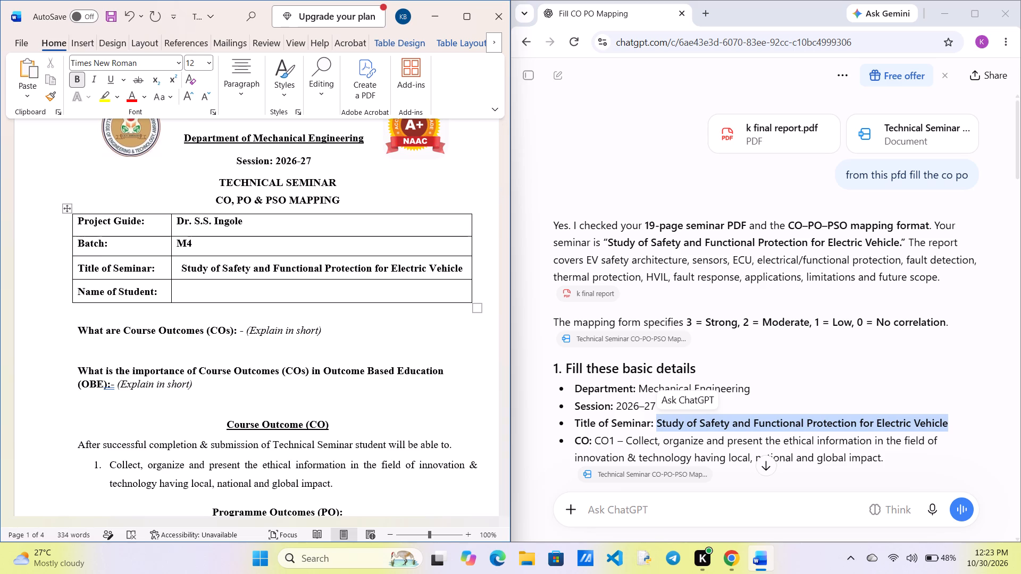
# Enter the student's first name in the Name of Student row of the details table.
pyautogui.click(217, 300)
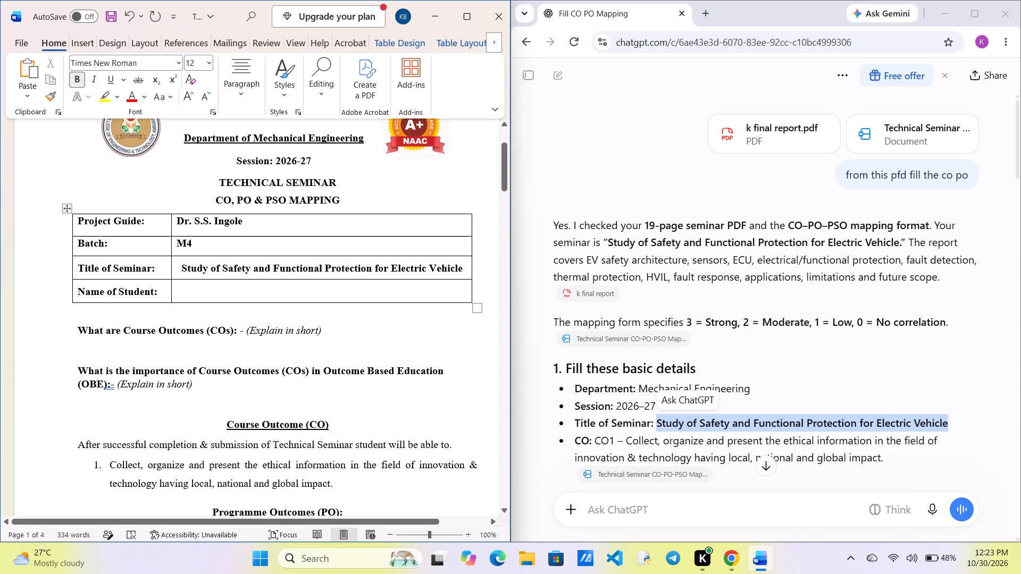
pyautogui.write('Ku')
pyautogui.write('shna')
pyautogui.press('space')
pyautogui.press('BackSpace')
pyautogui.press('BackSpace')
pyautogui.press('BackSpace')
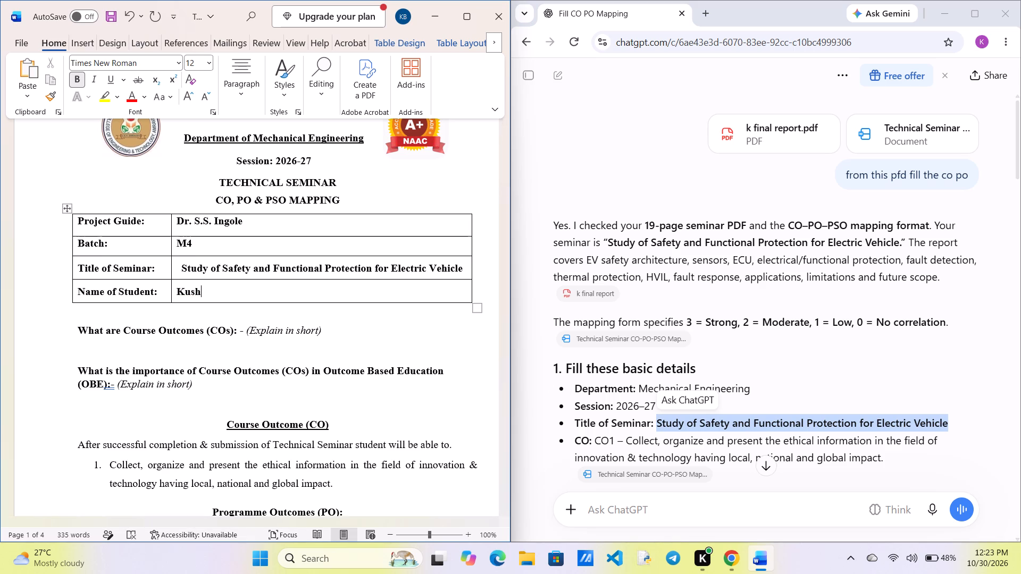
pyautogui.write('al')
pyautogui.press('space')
pyautogui.click(337, 327)
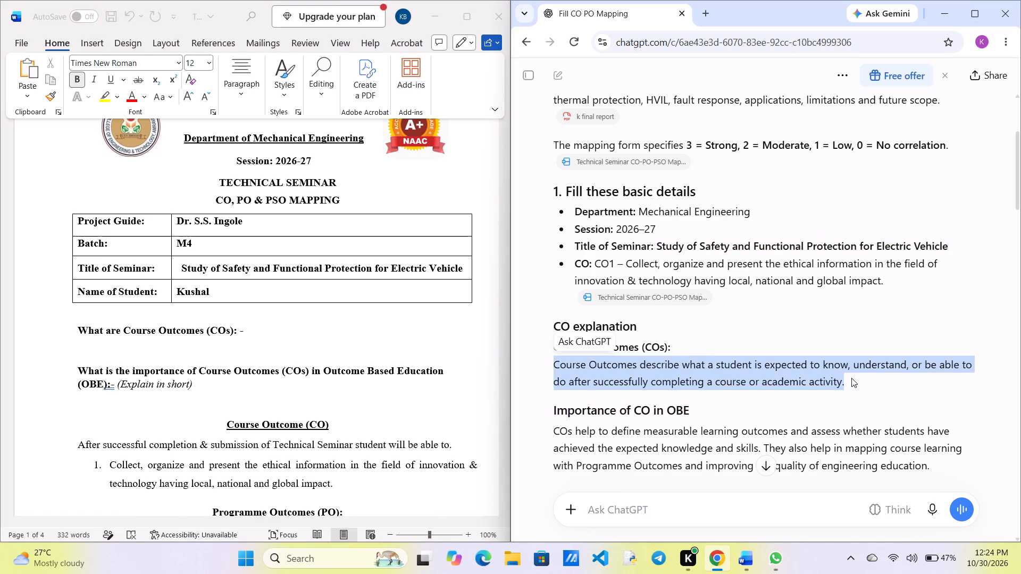
pyautogui.hotkey('ctrl', 'c')
pyautogui.click(736, 438)
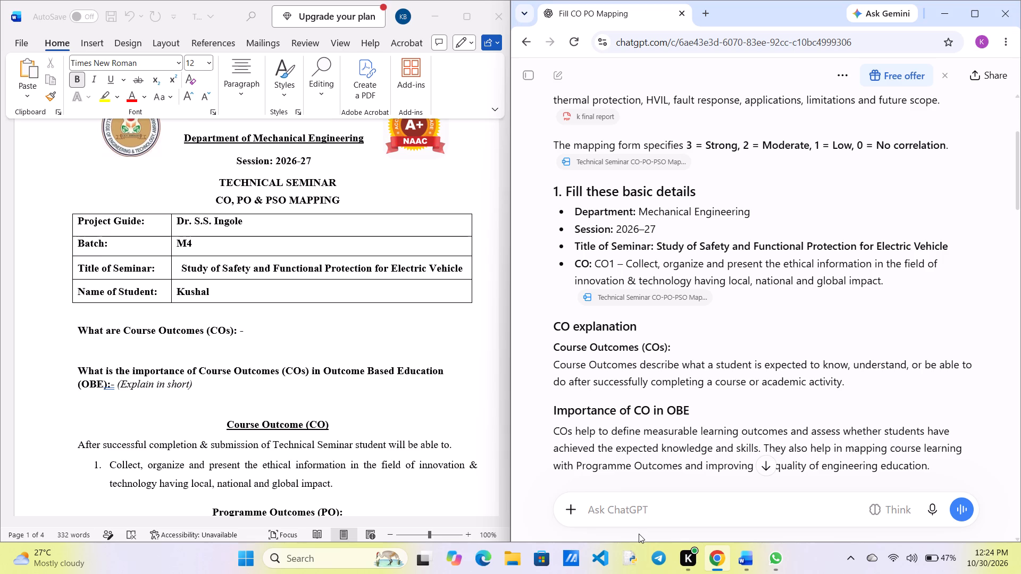
pyautogui.click(252, 331)
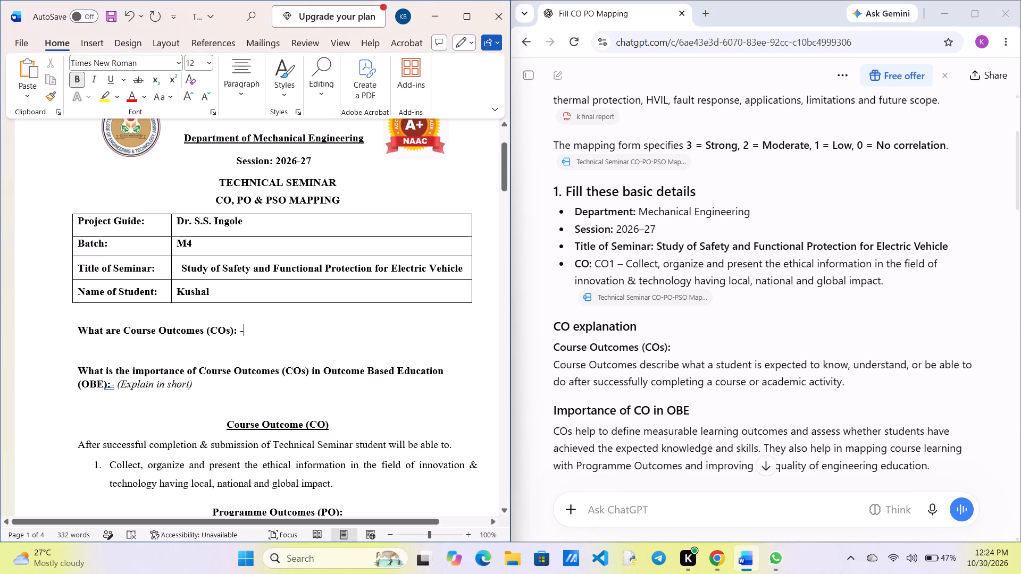
pyautogui.hotkey('ctrl', 'v')
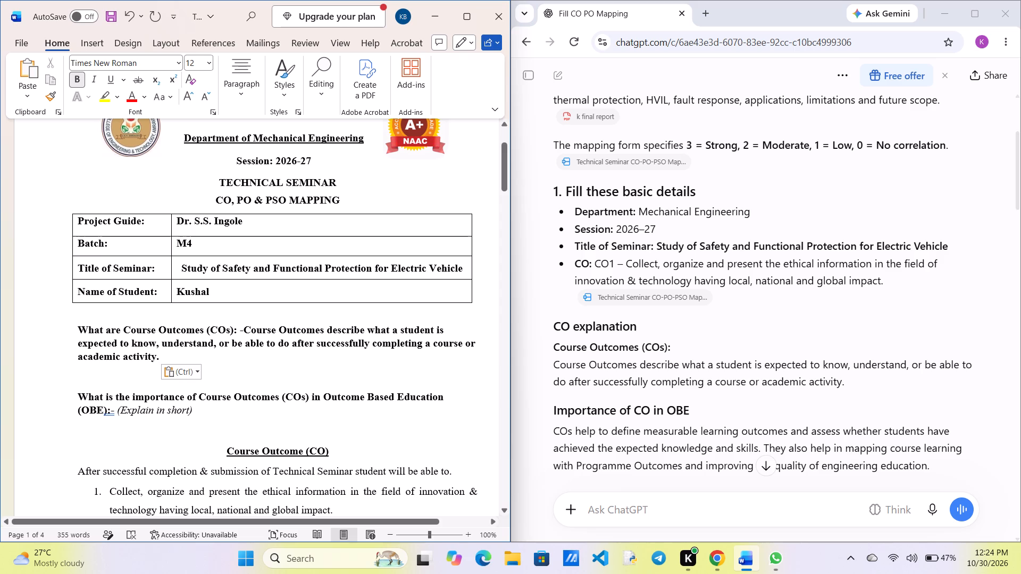
# Remove the bold formatting from the pasted Course Outcomes answer, leaving the question itself bold.
pyautogui.moveTo(245, 330); pyautogui.dragTo(245, 358)
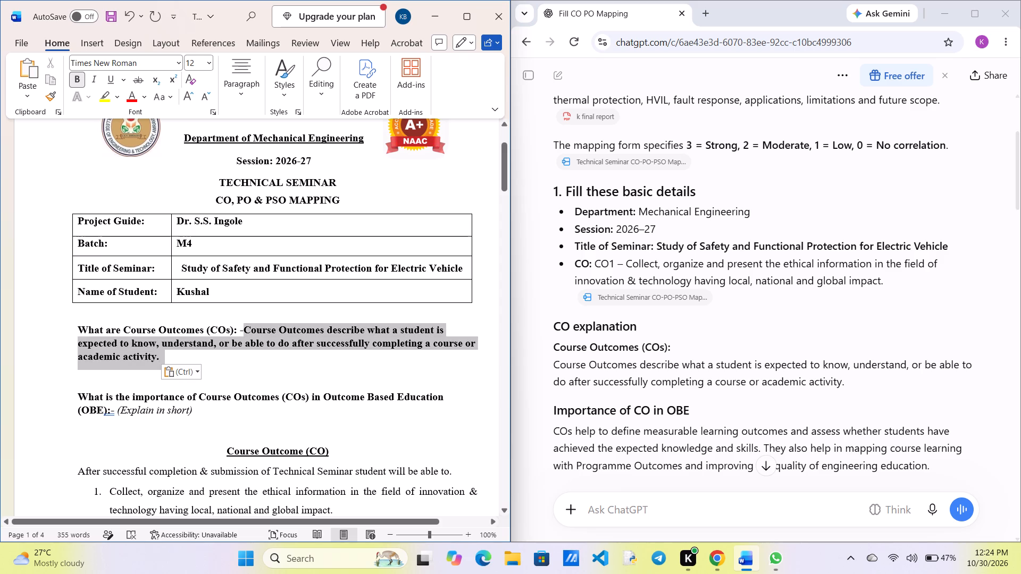
pyautogui.moveTo(245, 358); pyautogui.dragTo(246, 356)
pyautogui.click(79, 75)
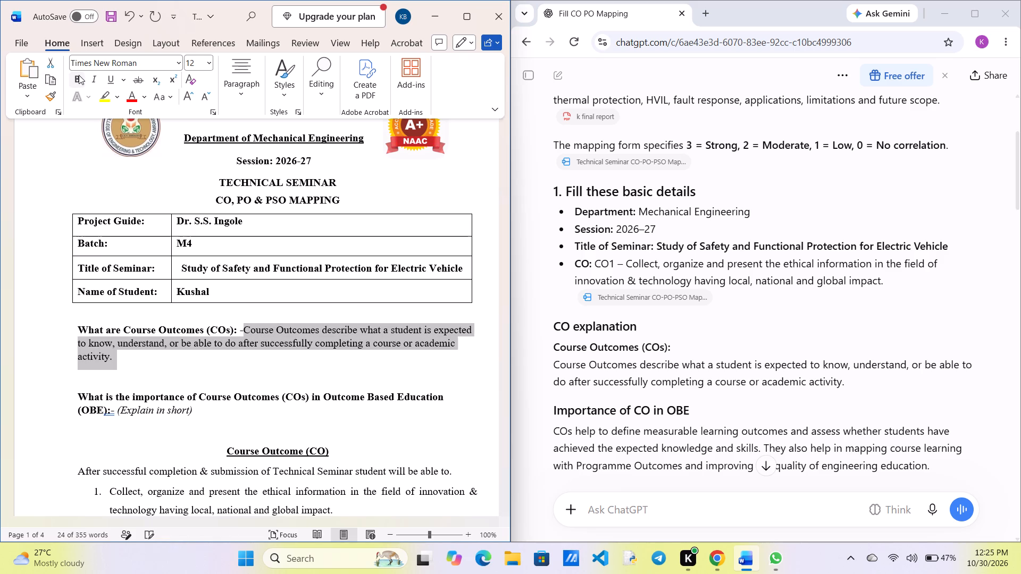
pyautogui.click(245, 364)
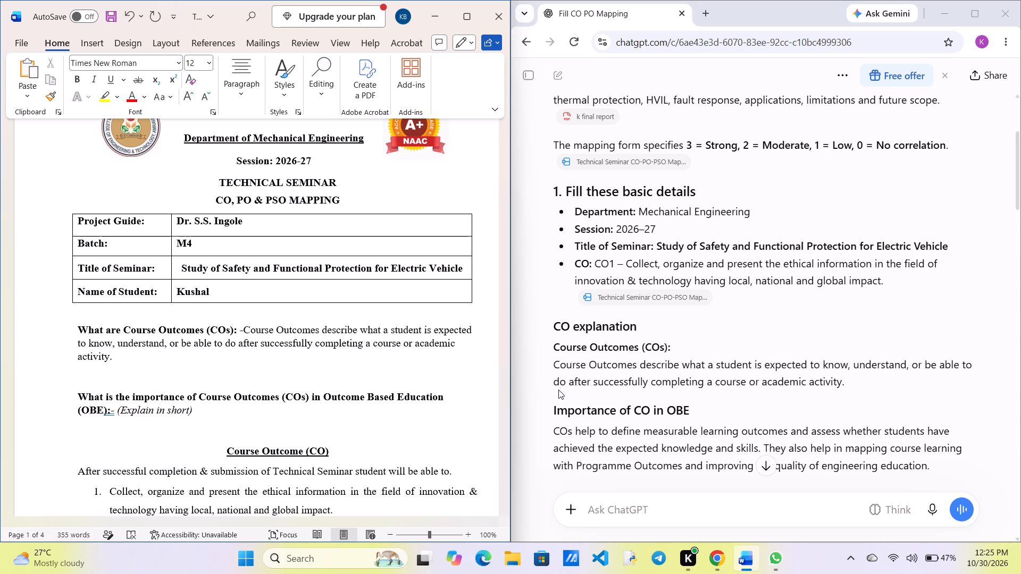
# Delete the "(Explain in short)" note after the question on the importance of COs in Outcome Based Education.
pyautogui.scroll(-1, 558, 390)
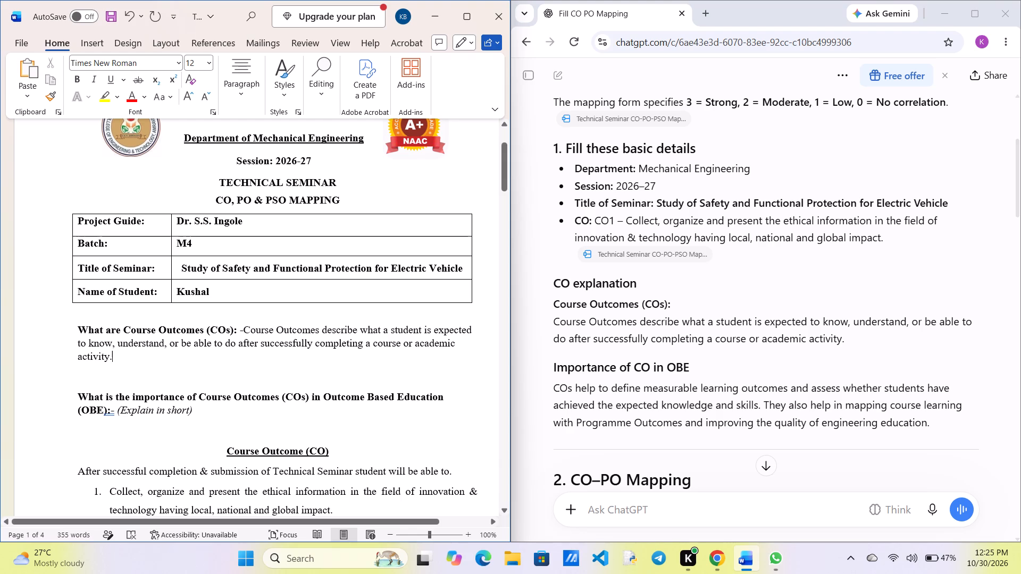
pyautogui.click(208, 420)
pyautogui.press('BackSpace')
pyautogui.press('BackSpace')
pyautogui.press('BackSpace')
pyautogui.press('BackSpace')
pyautogui.press('BackSpace')
pyautogui.press('BackSpace')
pyautogui.press('BackSpace')
pyautogui.press('BackSpace')
pyautogui.press('BackSpace')
pyautogui.press('BackSpace')
pyautogui.press('BackSpace')
pyautogui.press('BackSpace')
pyautogui.press('BackSpace')
pyautogui.press('BackSpace')
pyautogui.press('BackSpace')
pyautogui.press('BackSpace')
pyautogui.press('BackSpace')
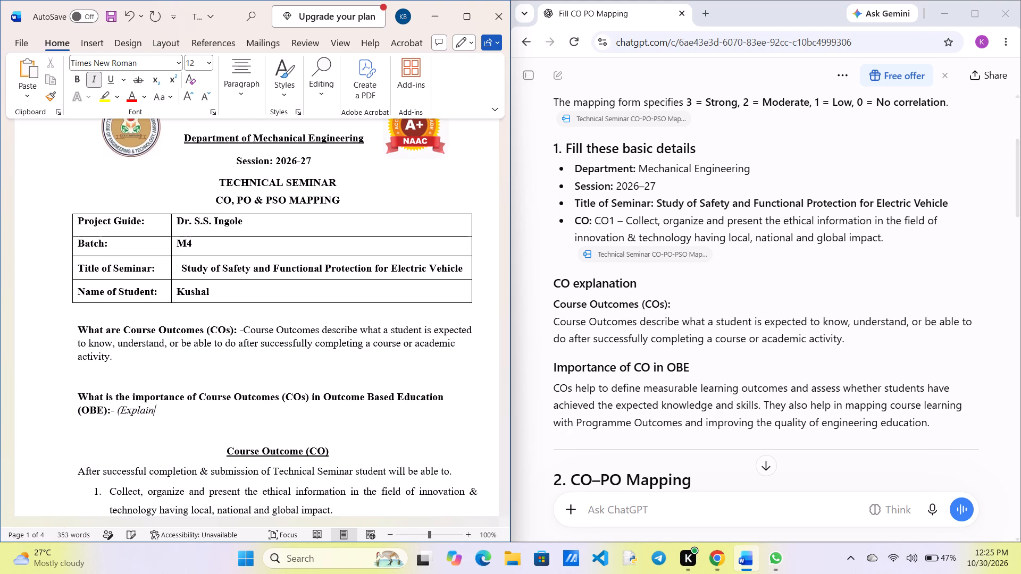
pyautogui.press('BackSpace')
pyautogui.press('BackSpace')
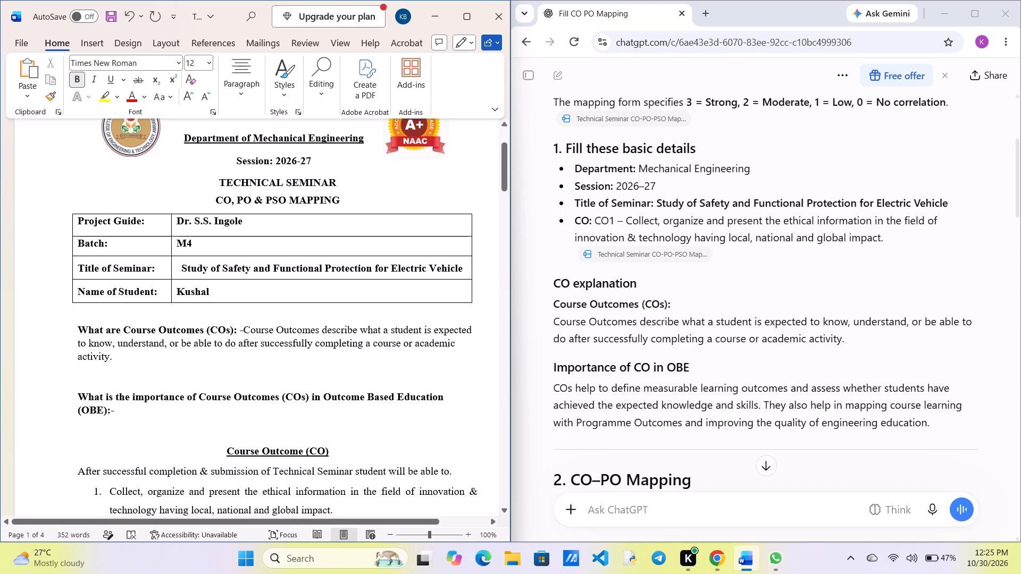
# Copy ChatGPT's "Importance of CO in OBE" paragraph into the form after the OBE importance question.
pyautogui.moveTo(555, 385); pyautogui.dragTo(832, 417)
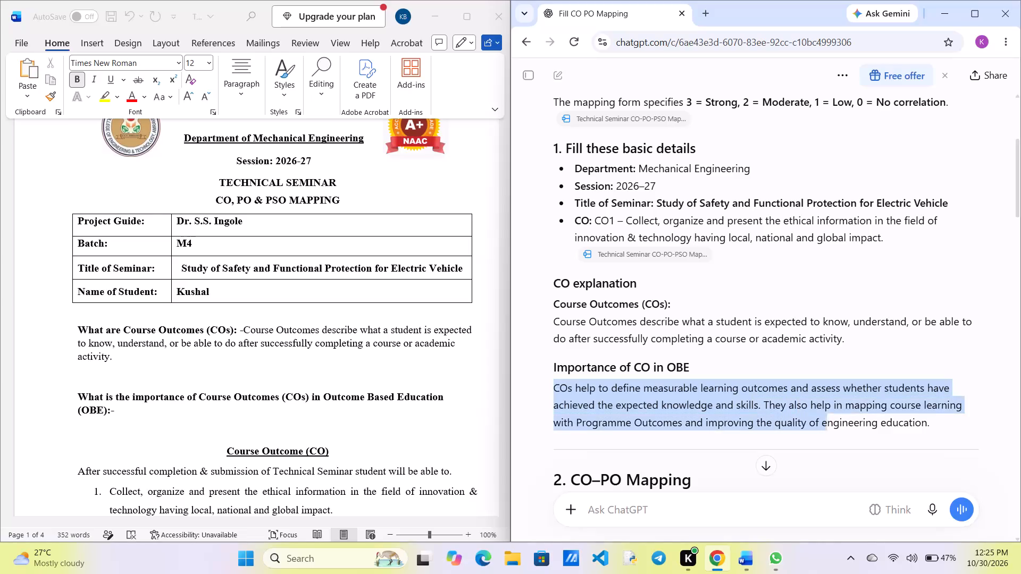
pyautogui.moveTo(832, 417); pyautogui.dragTo(958, 436)
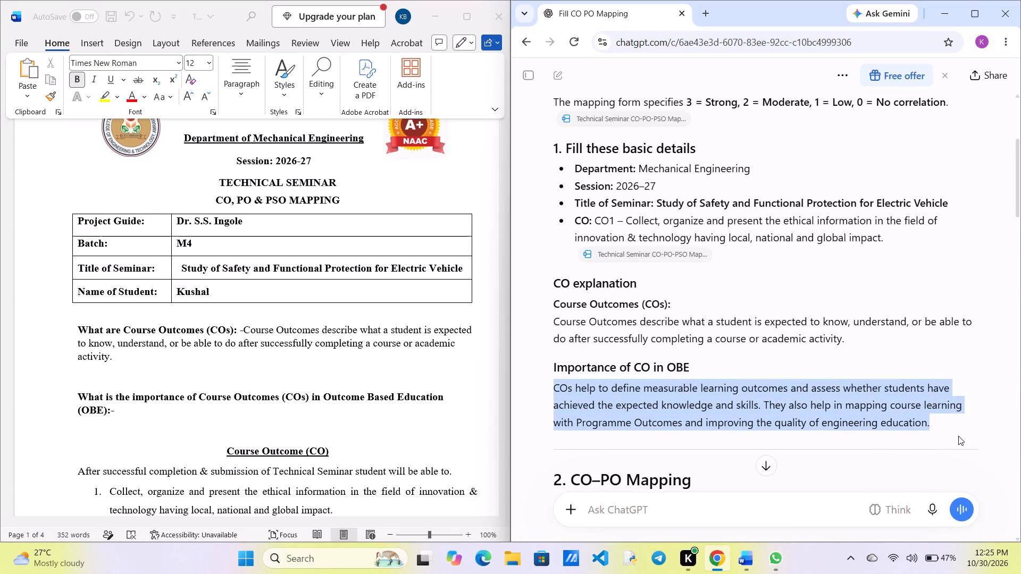
pyautogui.hotkey('ctrl', 'c')
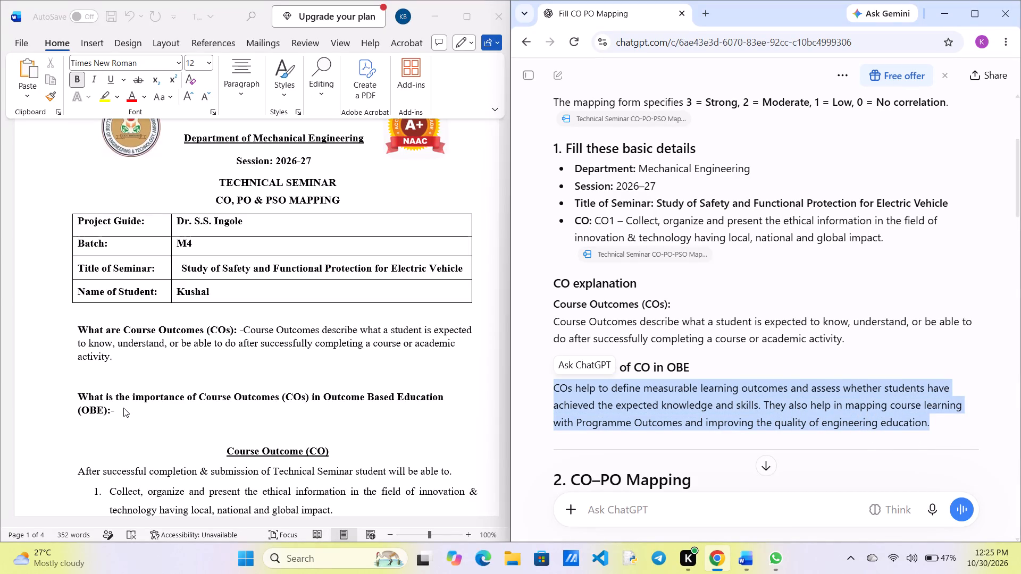
pyautogui.click(118, 408)
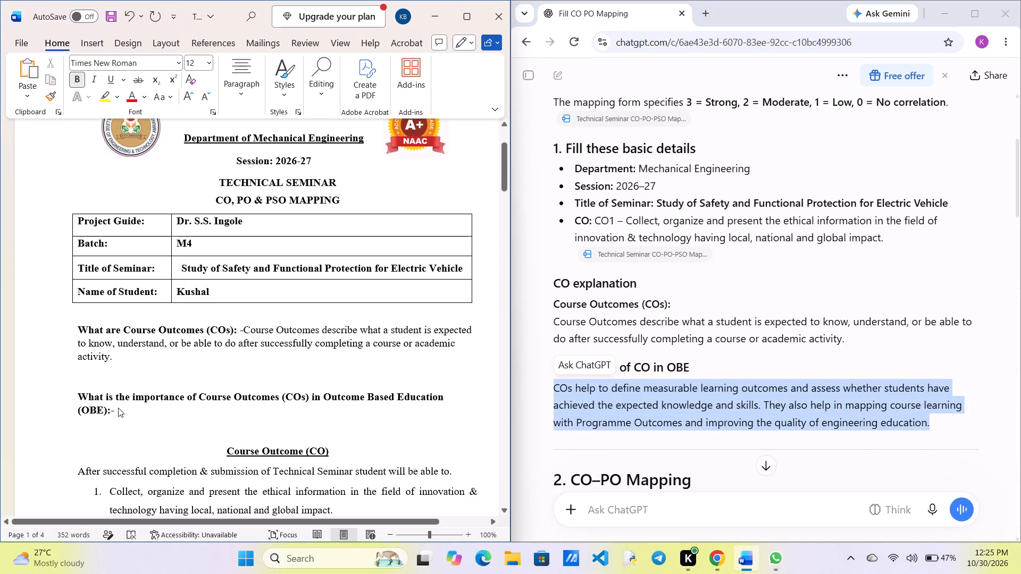
pyautogui.hotkey('ctrl', 'v')
pyautogui.moveTo(118, 411); pyautogui.dragTo(377, 444)
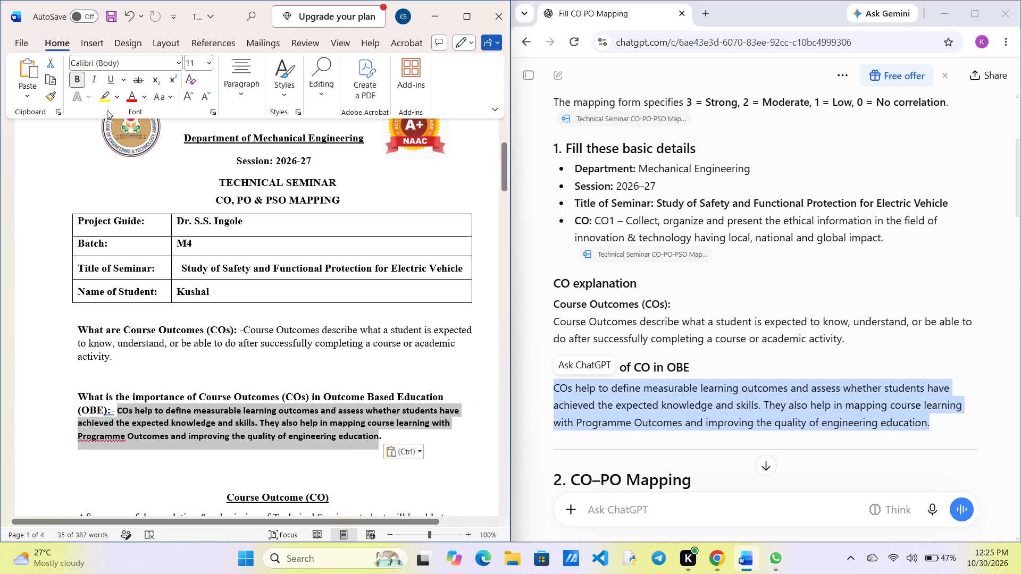
pyautogui.click(80, 78)
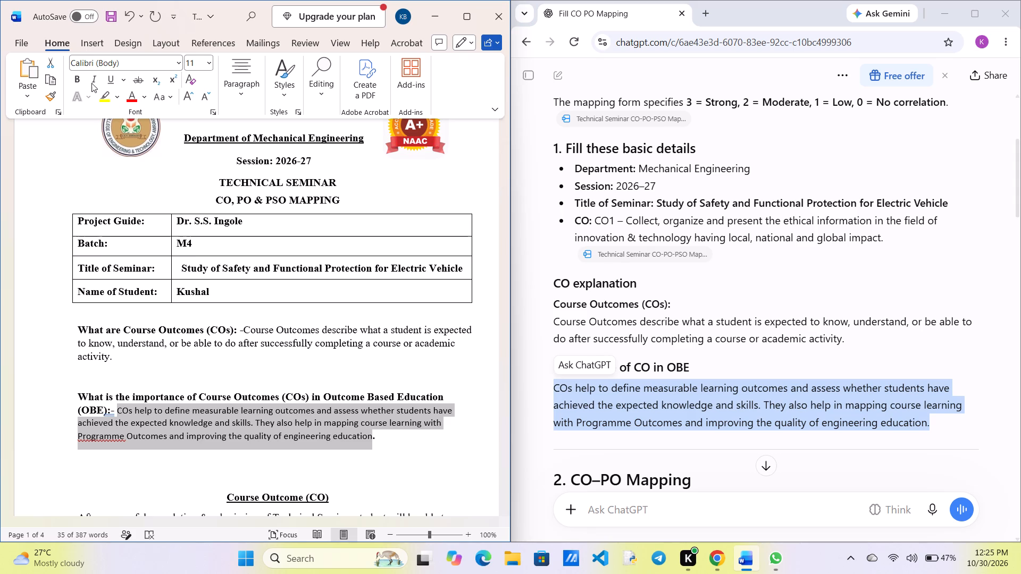
pyautogui.click(194, 97)
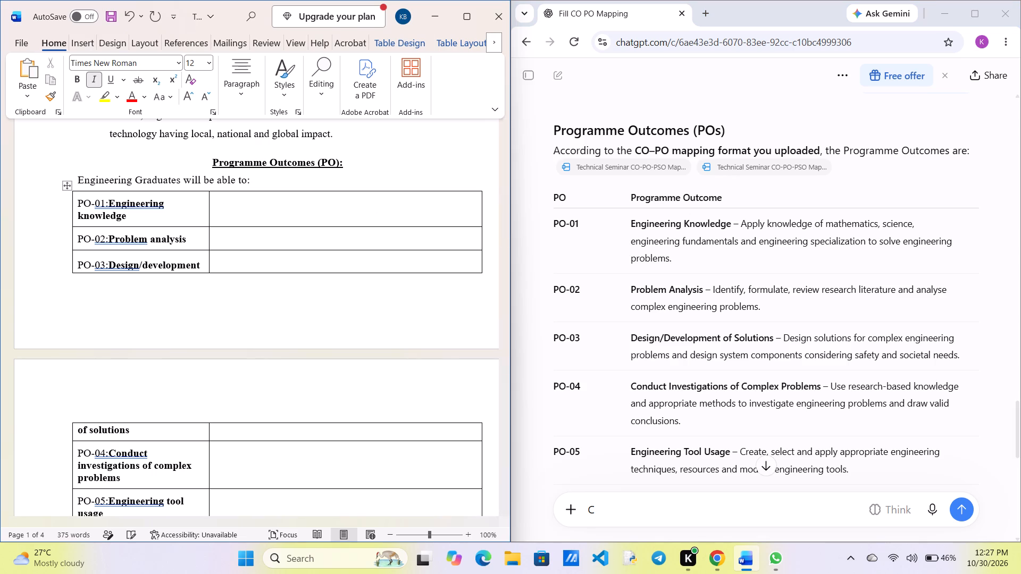
pyautogui.hotkey('ctrl', 'v')
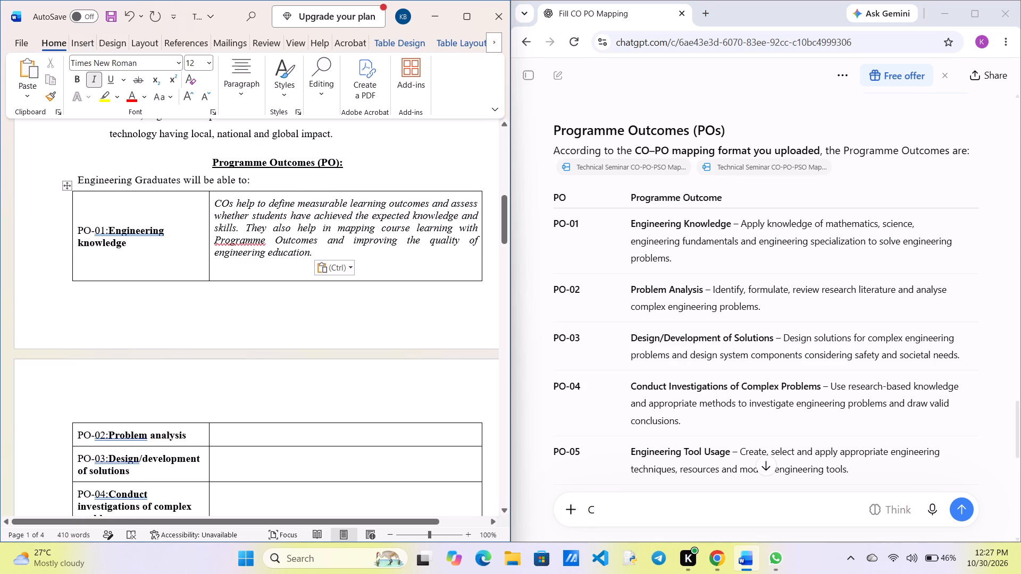
# Remove the italic formatting from the pasted text in the PO-01 Engineering knowledge row.
pyautogui.moveTo(313, 254); pyautogui.dragTo(223, 204)
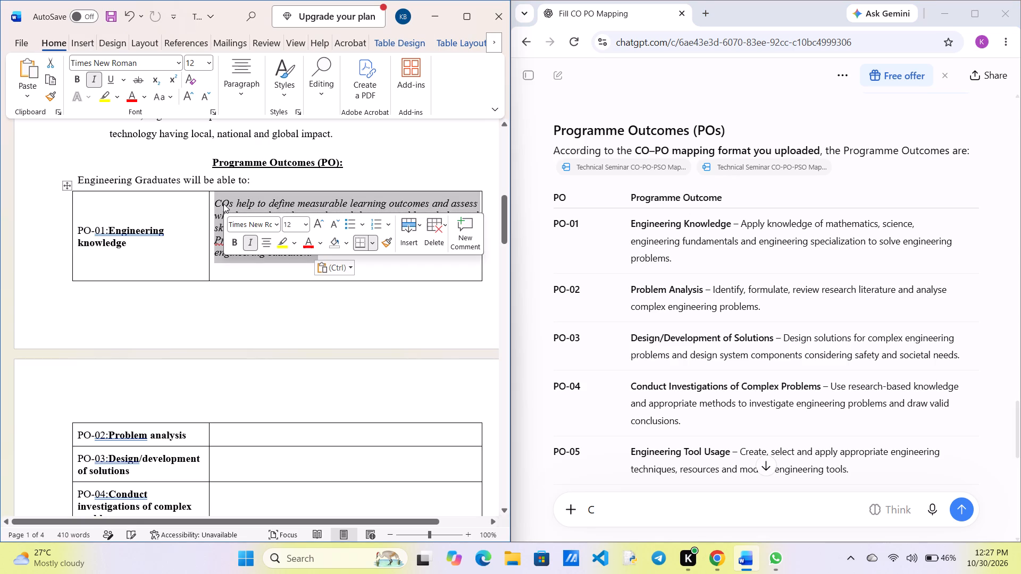
pyautogui.click(91, 79)
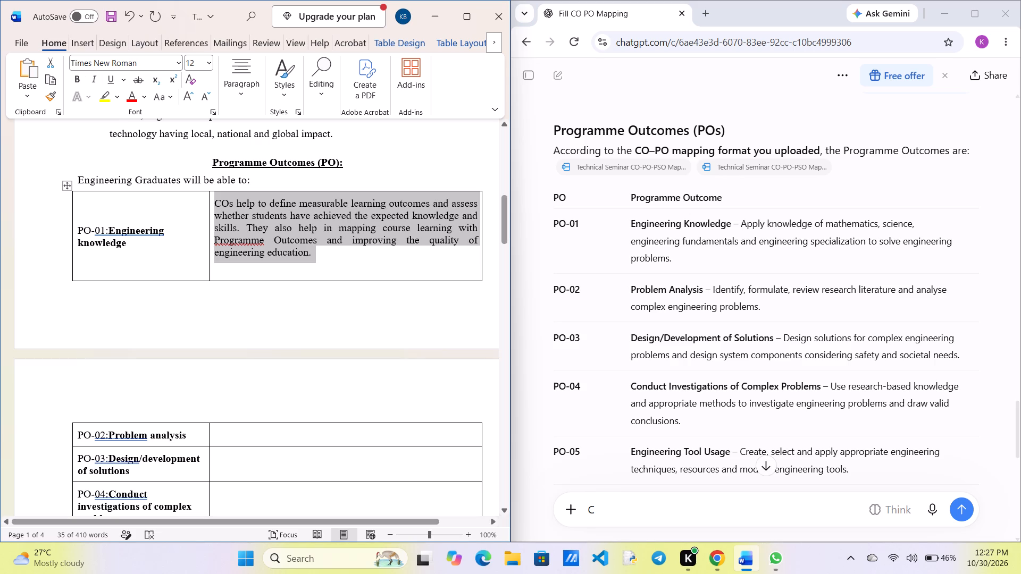
# Copy ChatGPT's PO-02 Problem Analysis description, without its heading, into the form's PO-02 row in non-italic text.
pyautogui.scroll(-1, 346, 415)
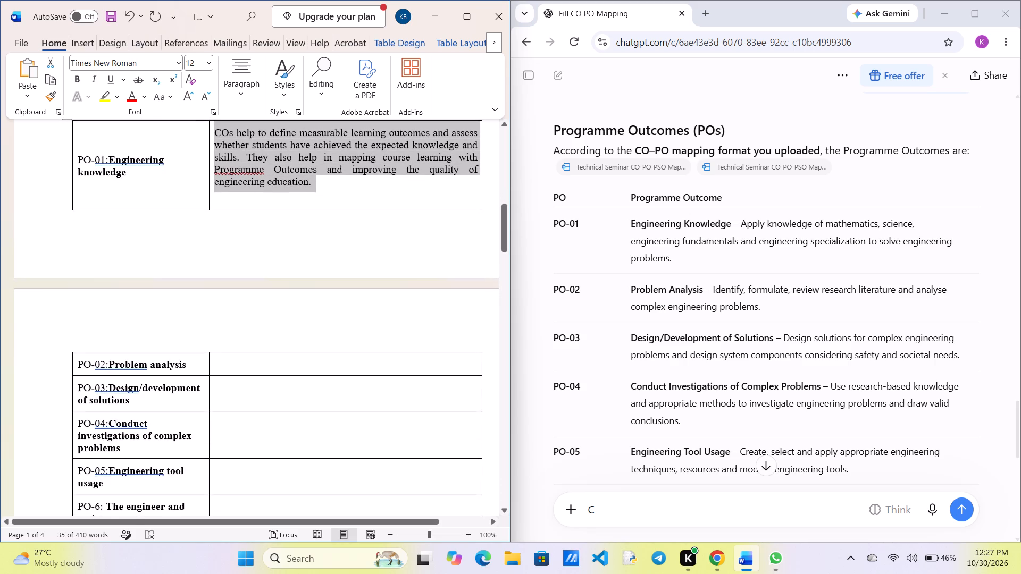
pyautogui.click(364, 369)
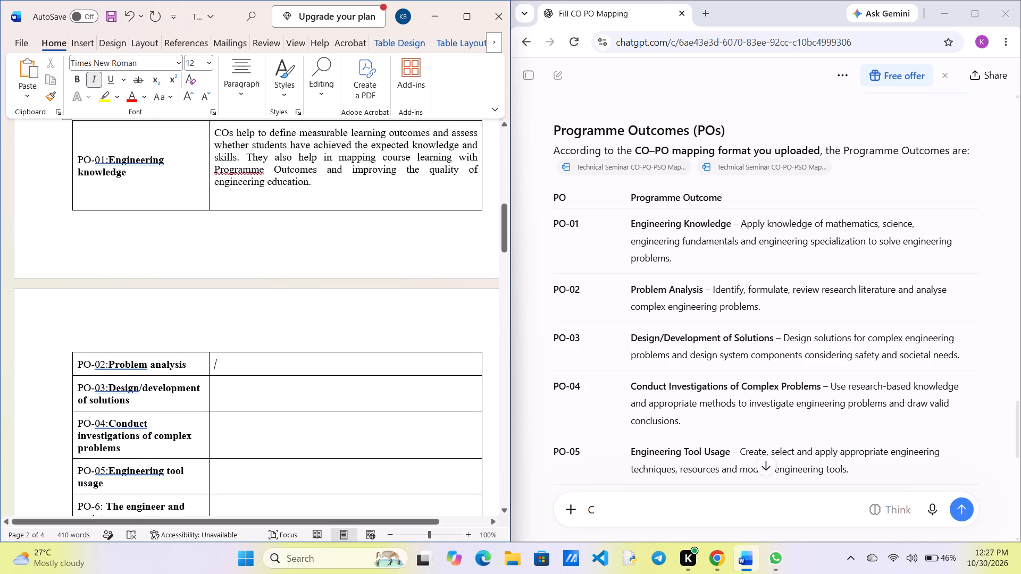
pyautogui.click(94, 82)
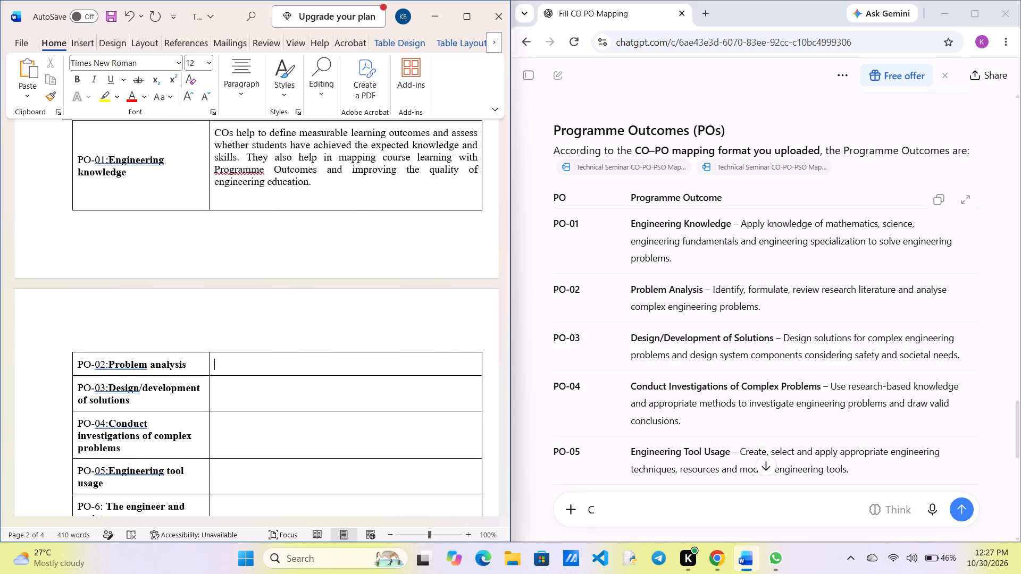
pyautogui.moveTo(713, 289); pyautogui.dragTo(766, 311)
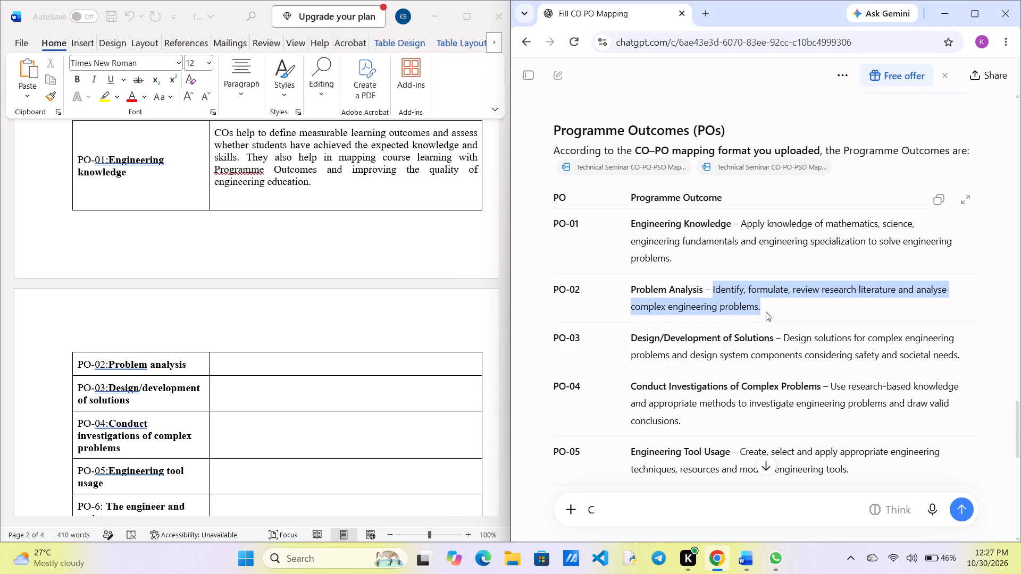
pyautogui.hotkey('ctrl', 'c')
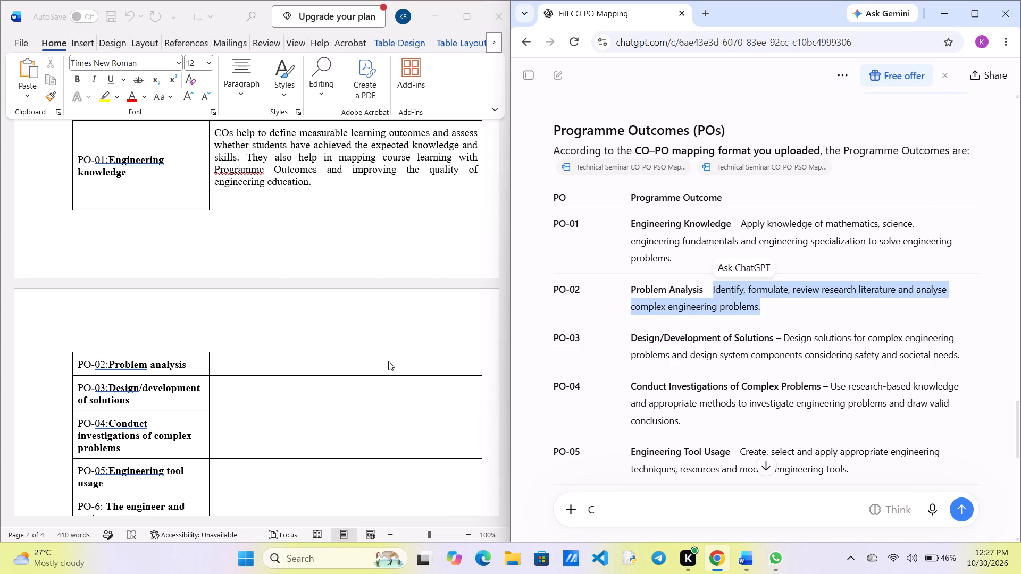
pyautogui.click(388, 361)
pyautogui.hotkey('ctrl', 'v')
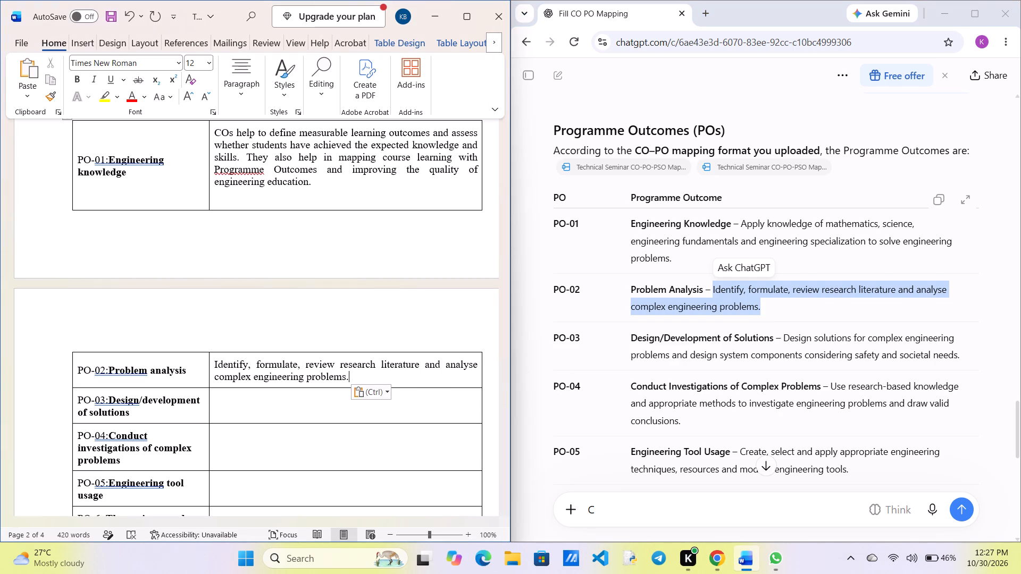
# Copy ChatGPT's PO-03 Design/Development of Solutions description, without its heading, into the form's PO-03 row in non-italic text.
pyautogui.moveTo(780, 339); pyautogui.dragTo(976, 360)
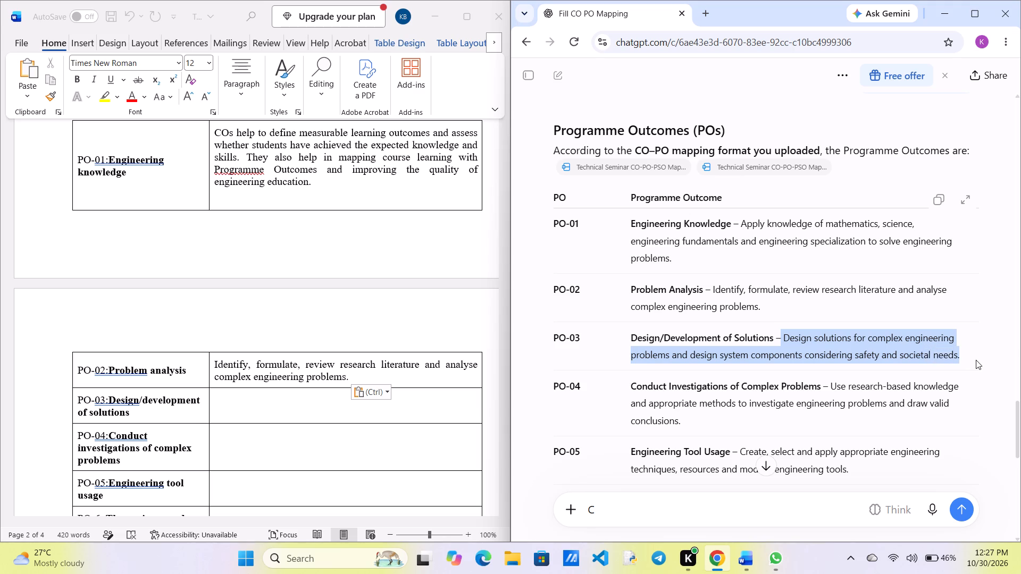
pyautogui.hotkey('ctrl', 'c')
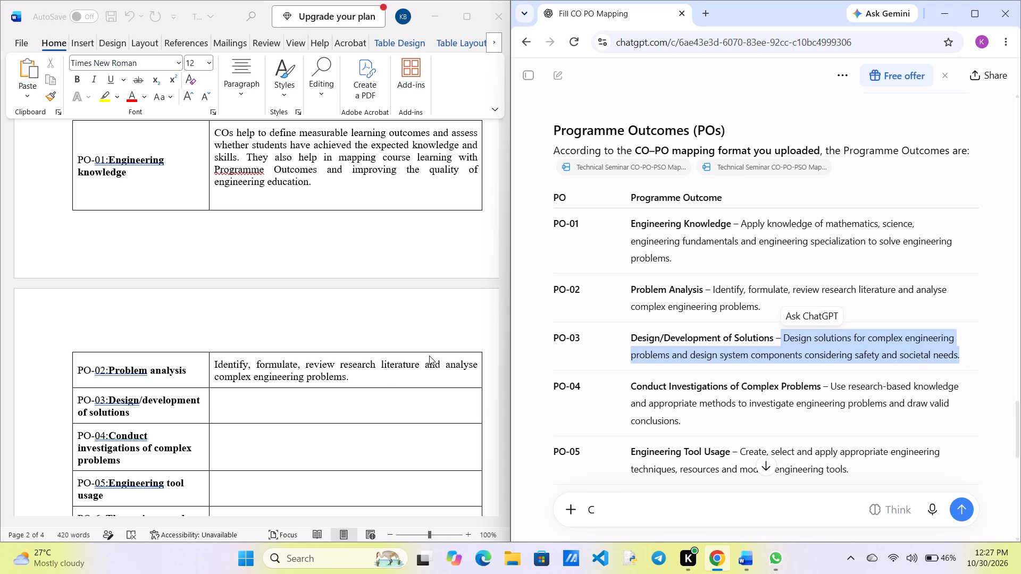
pyautogui.click(329, 407)
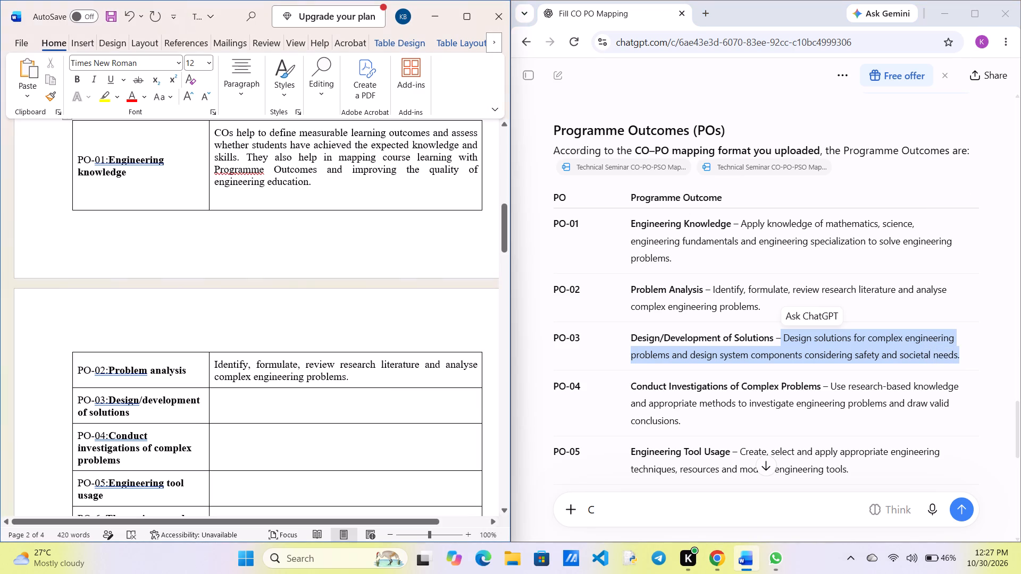
pyautogui.click(273, 405)
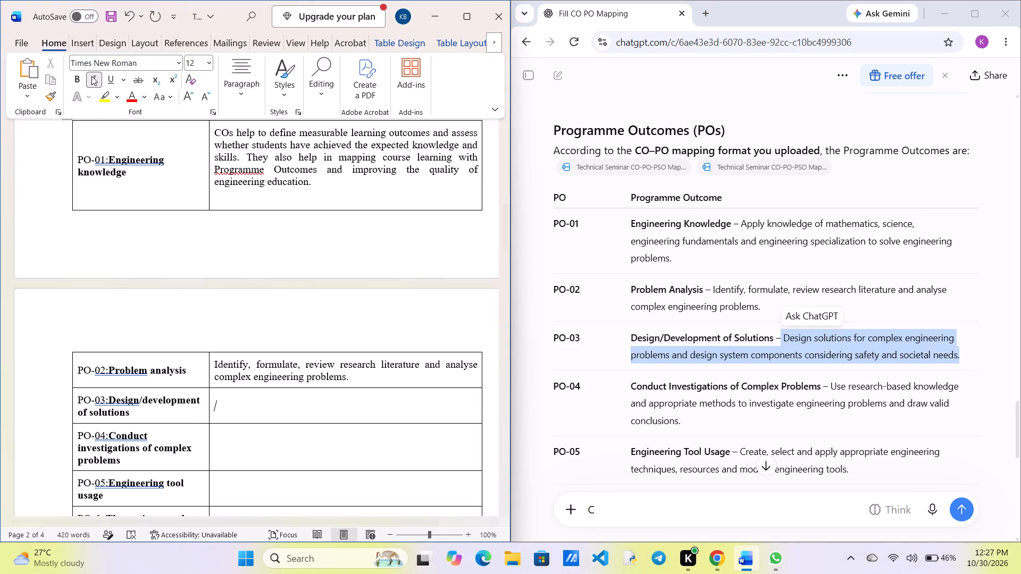
pyautogui.click(93, 75)
pyautogui.hotkey('ctrl', 'v')
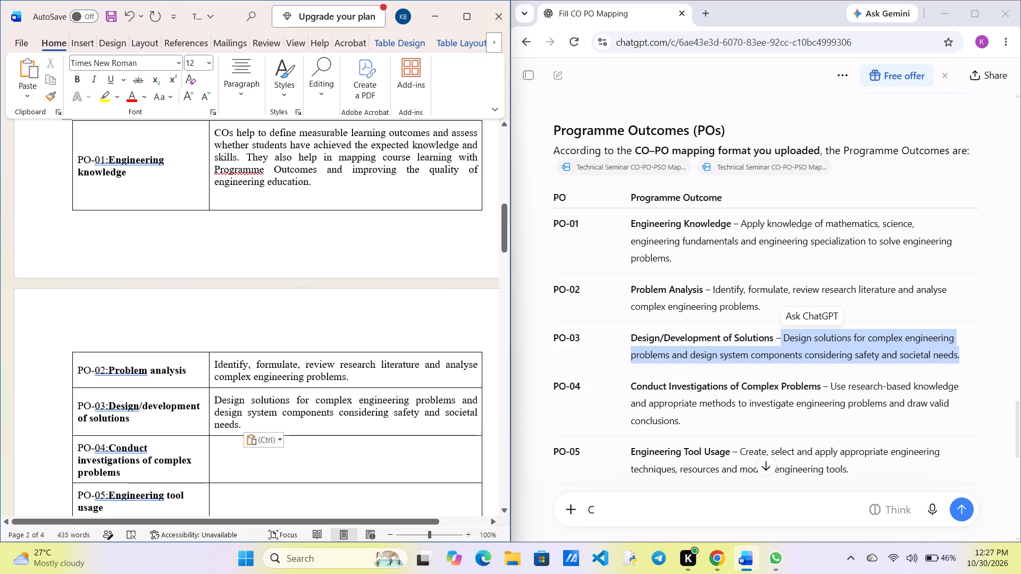
# Copy ChatGPT's PO-04 Conduct Investigations of Complex Problems description, without its heading, into the form's PO-04 row in non-italic text.
pyautogui.scroll(-1, 266, 316)
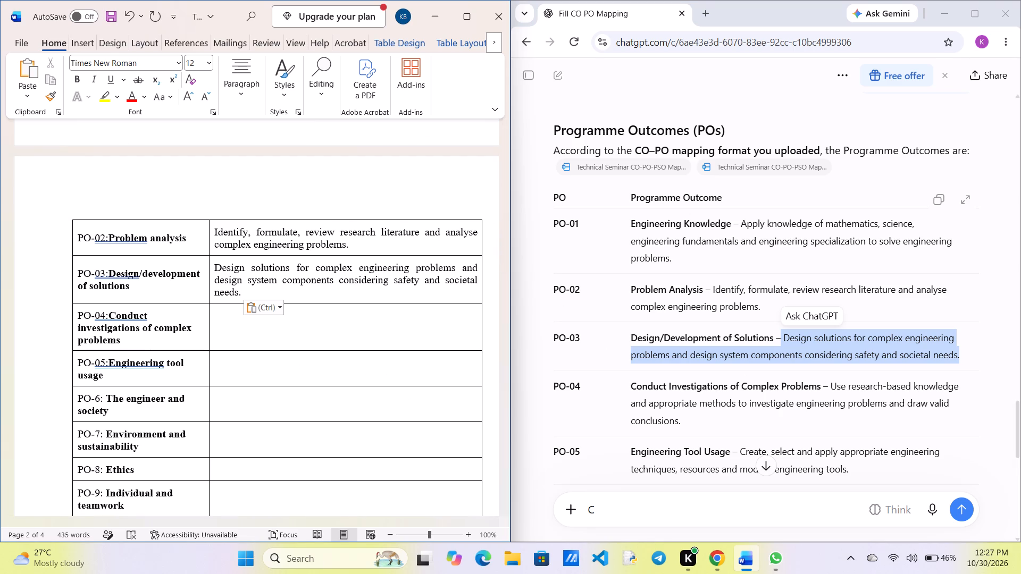
pyautogui.moveTo(829, 384); pyautogui.dragTo(849, 427)
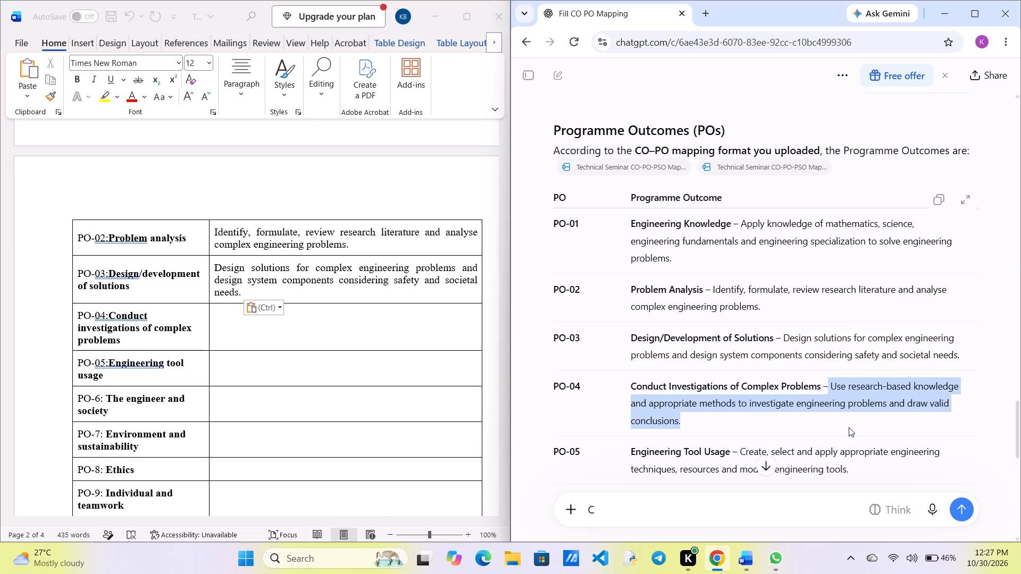
pyautogui.hotkey('ctrl', 'c')
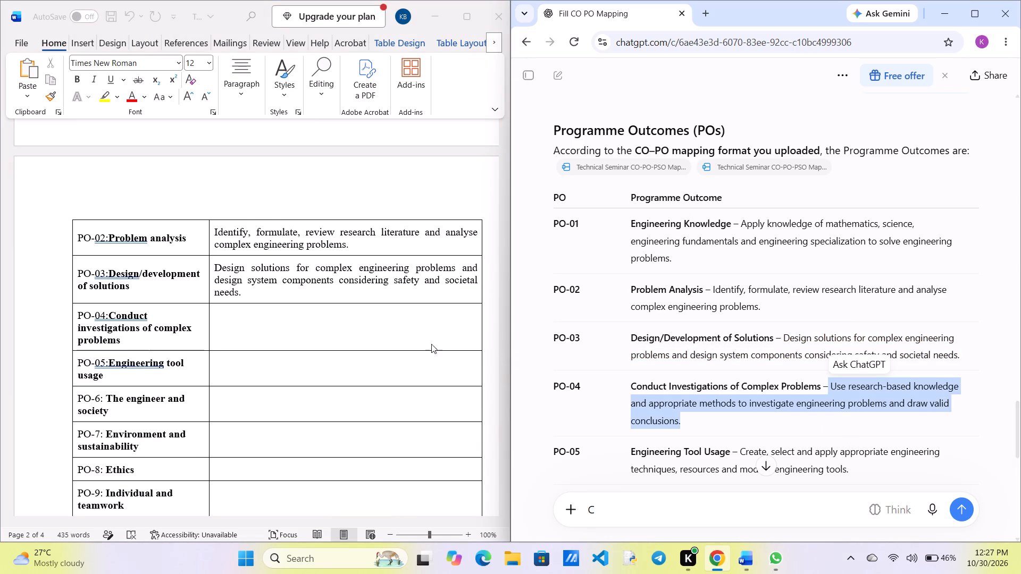
pyautogui.click(391, 335)
pyautogui.click(265, 327)
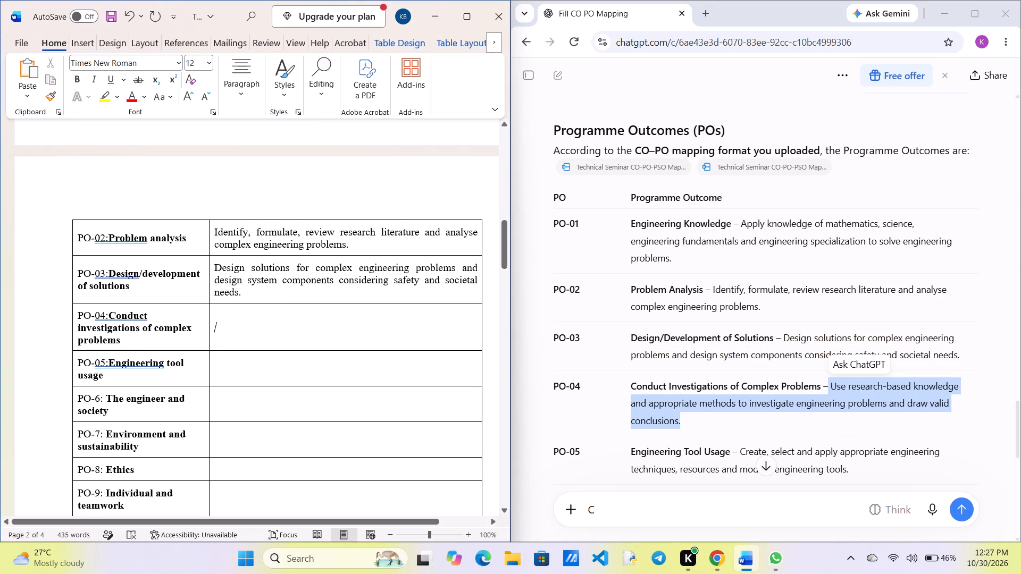
pyautogui.click(94, 78)
pyautogui.hotkey('ctrl', 'c')
pyautogui.hotkey('ctrl', 'v')
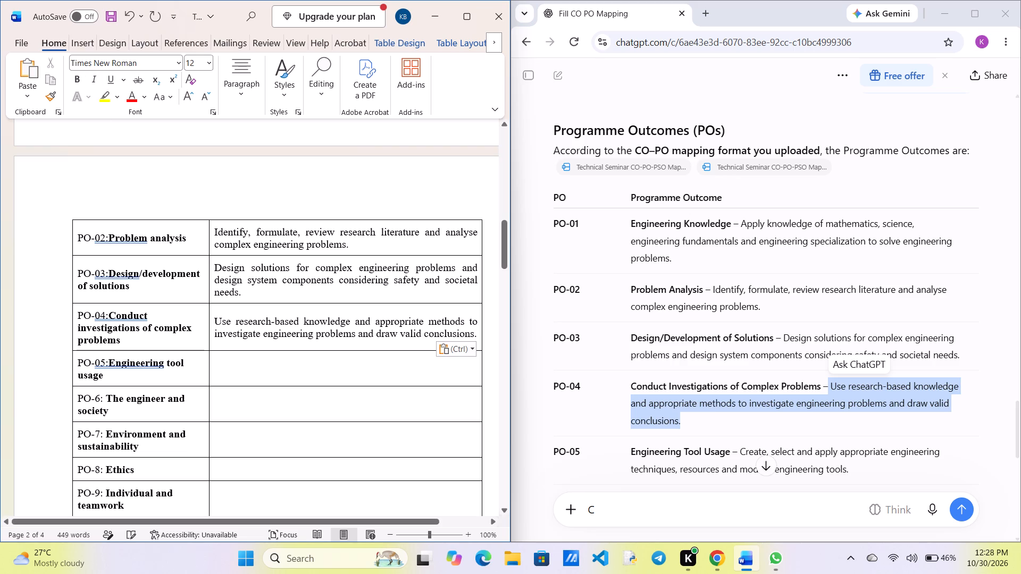
pyautogui.click(215, 318)
pyautogui.press('BackSpace')
pyautogui.press('BackSpace')
pyautogui.press('BackSpace')
pyautogui.press('BackSpace')
pyautogui.press('BackSpace')
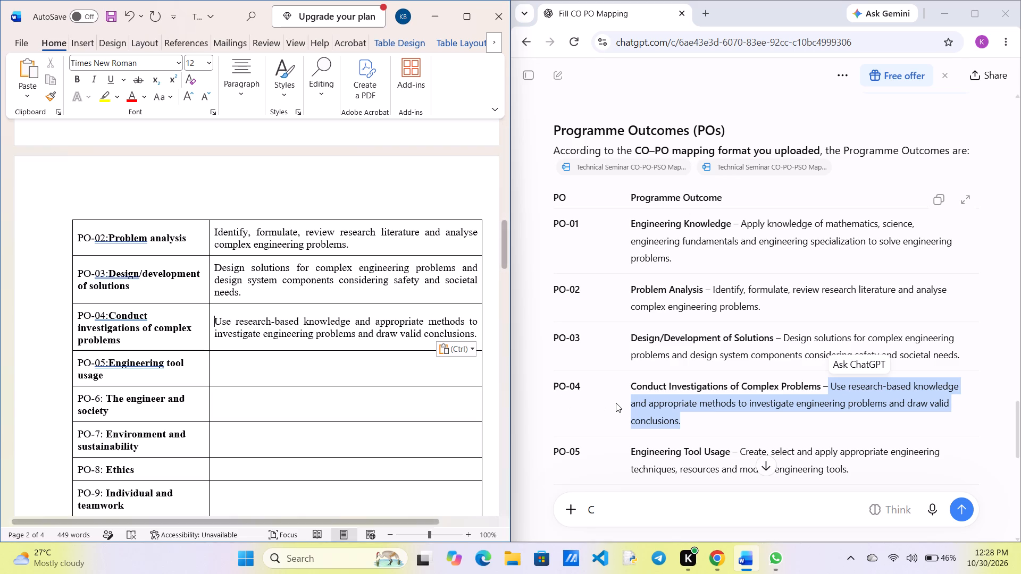
# Copy ChatGPT's PO-05 Engineering Tool Usage description, without its heading, into the form's PO-05 row in non-italic text.
pyautogui.scroll(-2, 614, 403)
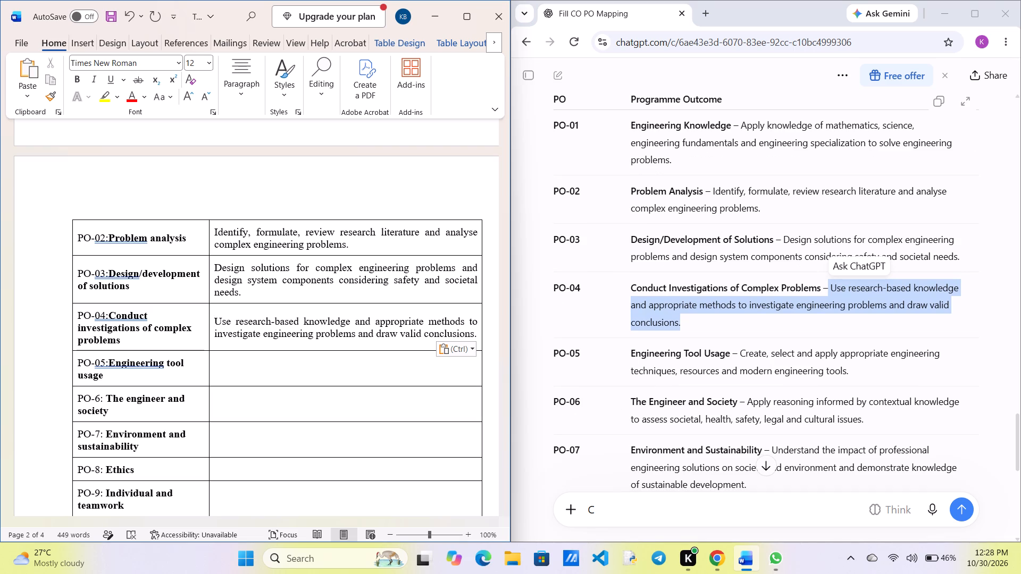
pyautogui.moveTo(740, 352); pyautogui.dragTo(857, 375)
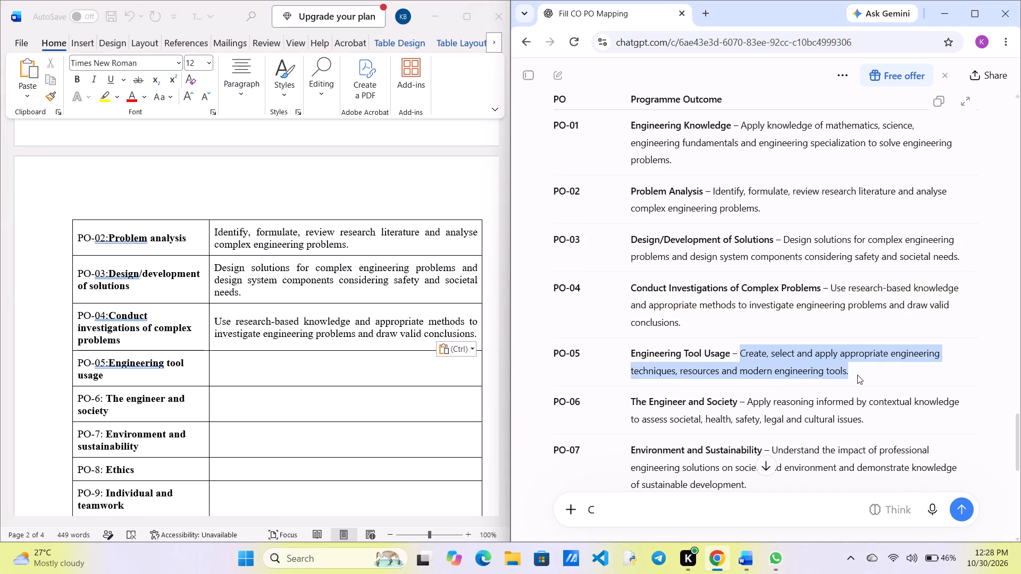
pyautogui.hotkey('ctrl', 'c')
pyautogui.click(413, 364)
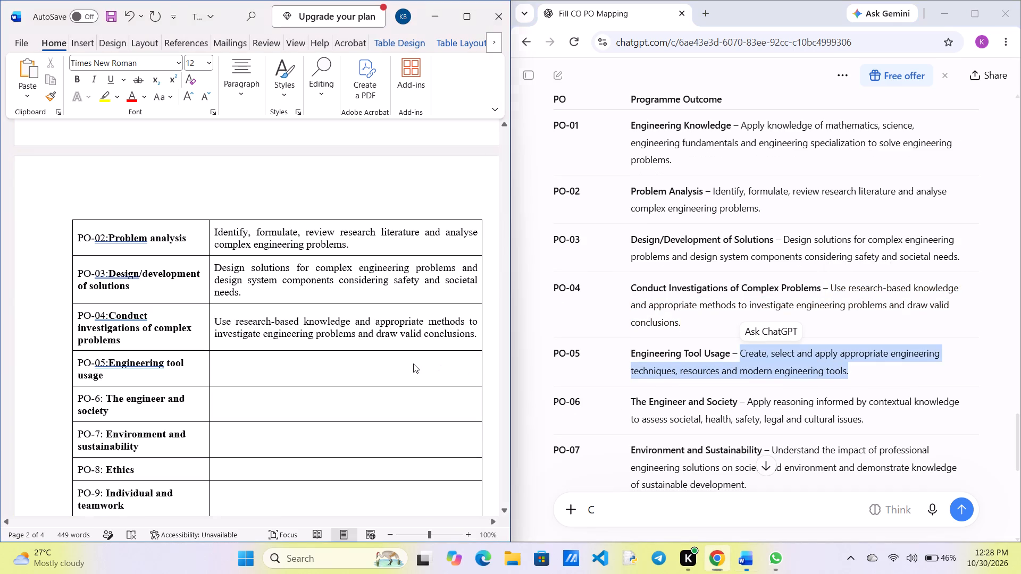
pyautogui.click(244, 369)
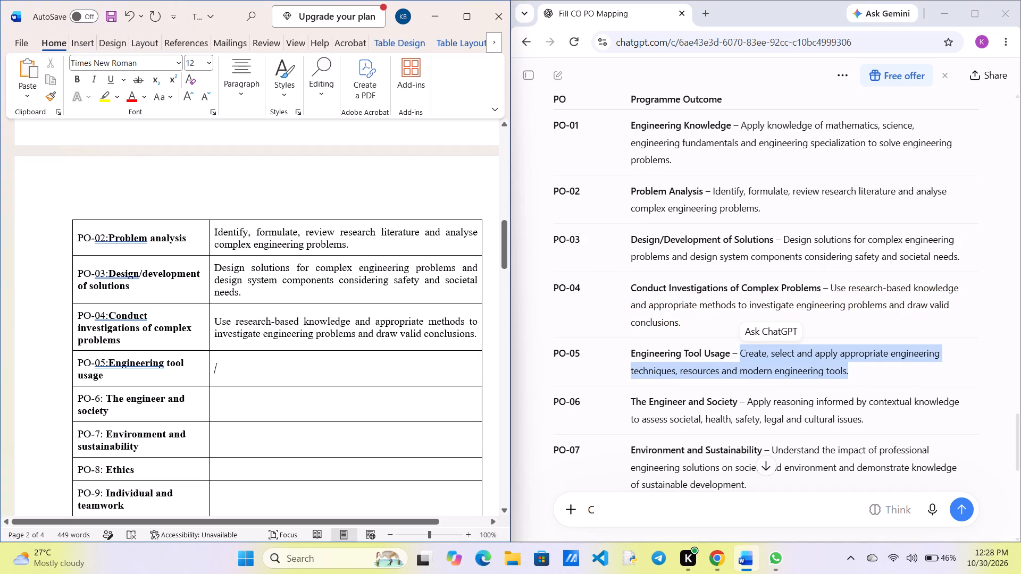
pyautogui.click(99, 79)
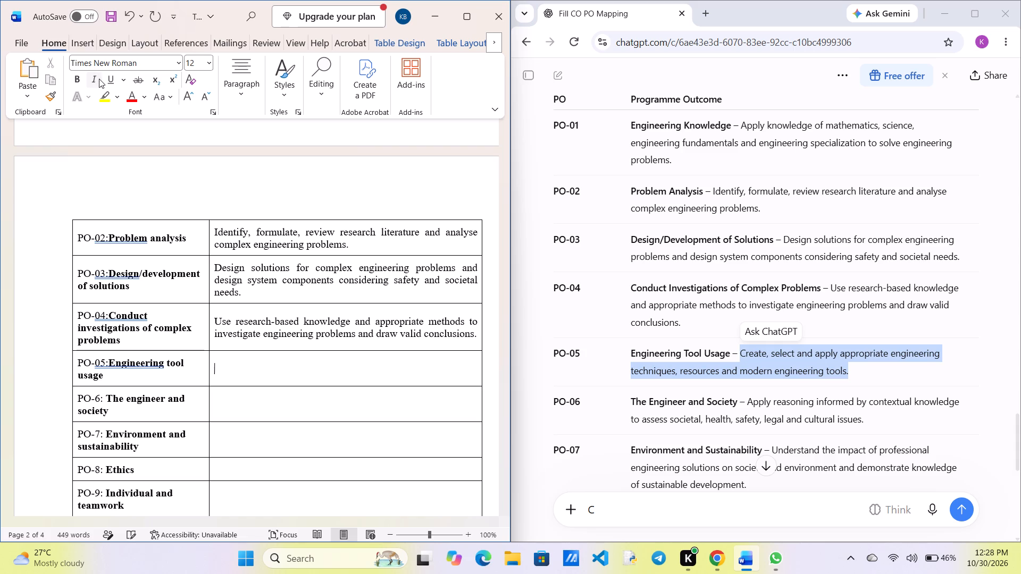
pyautogui.hotkey('ctrl', 'v')
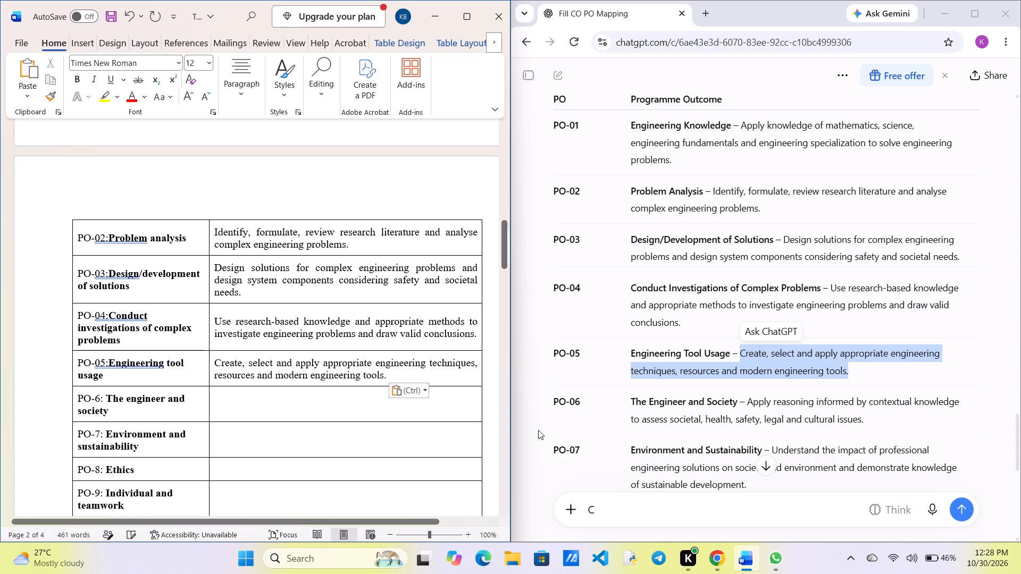
# Copy ChatGPT's PO-06 The Engineer and Society description, without its heading, into the form's PO-6 row in non-italic text.
pyautogui.moveTo(744, 399); pyautogui.dragTo(815, 406)
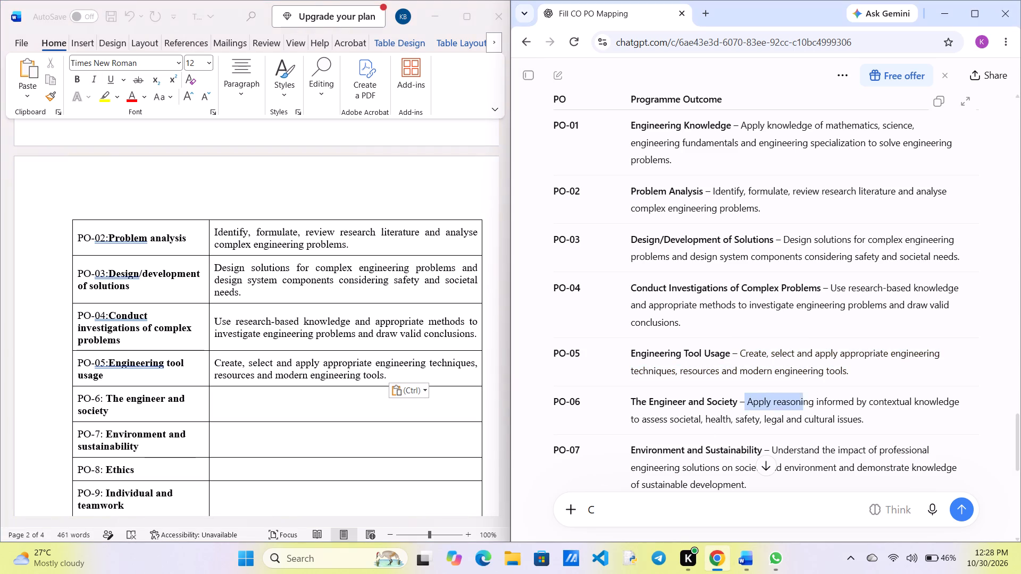
pyautogui.moveTo(815, 406); pyautogui.dragTo(907, 427)
pyautogui.hotkey('ctrl', 'c')
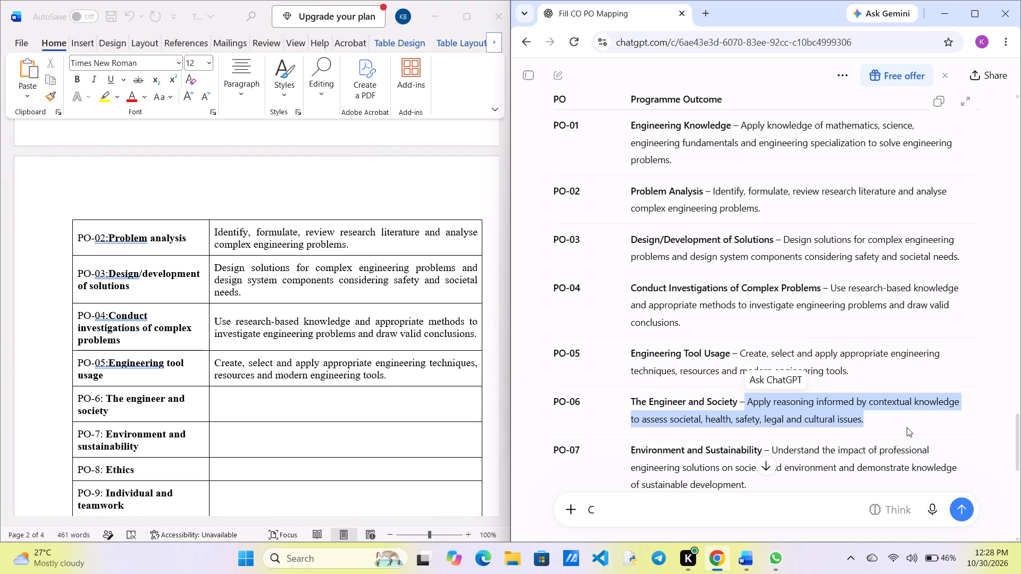
pyautogui.click(262, 397)
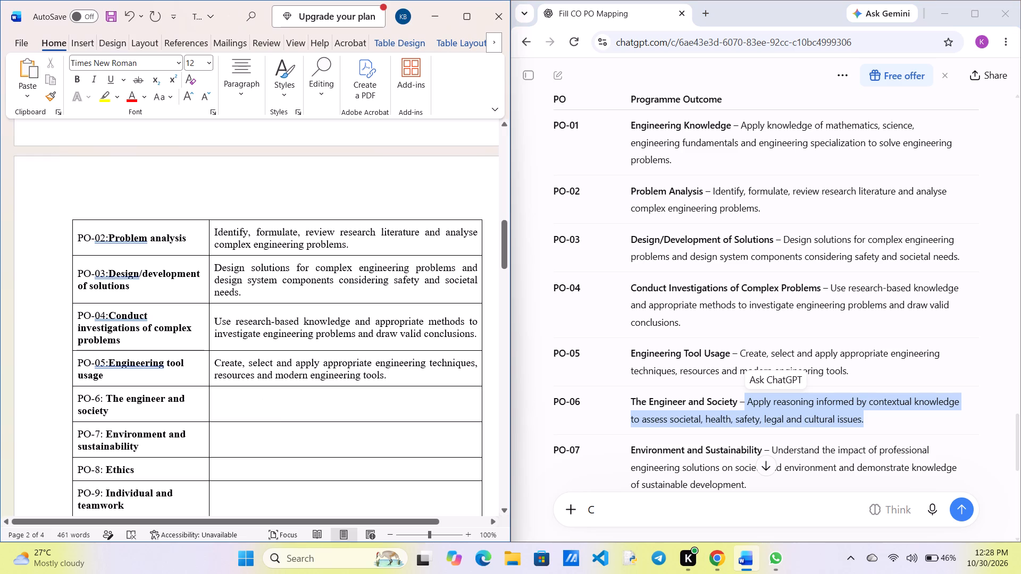
pyautogui.click(254, 399)
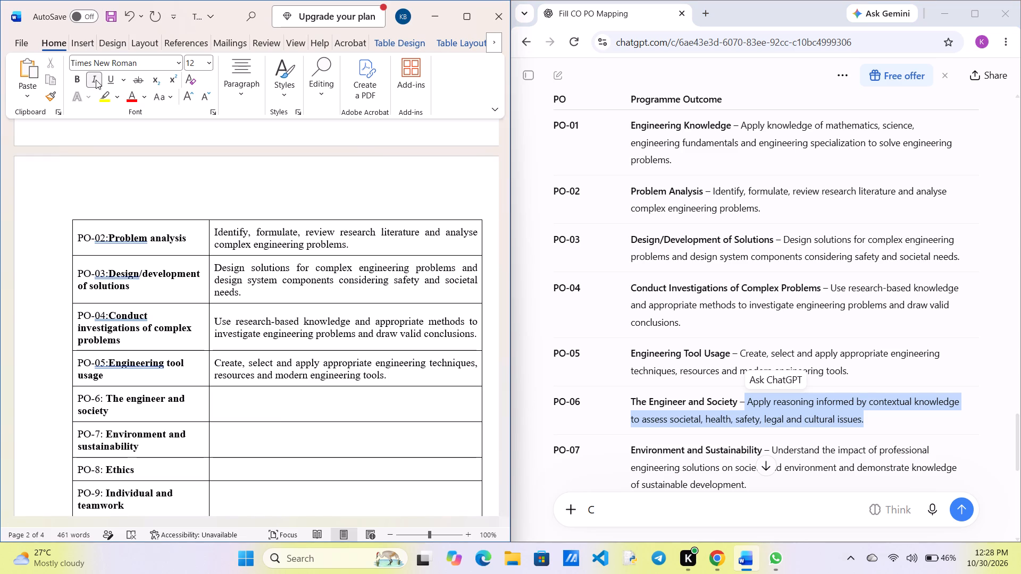
pyautogui.click(95, 79)
pyautogui.hotkey('ctrl', 'v')
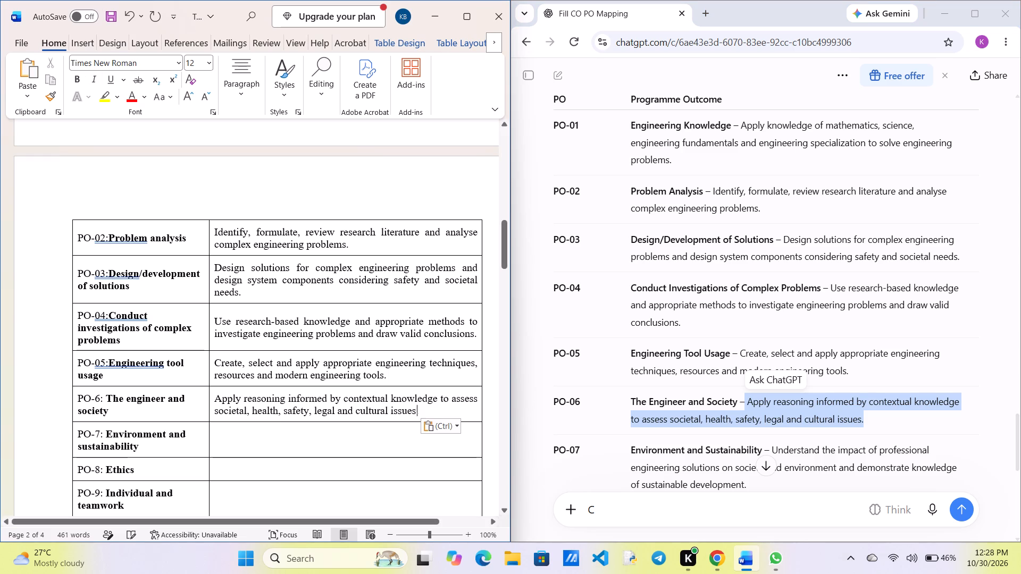
# Copy ChatGPT's PO-07 Environment and Sustainability description, without its heading, into the form's PO-7 row in non-italic text.
pyautogui.scroll(-2, 666, 442)
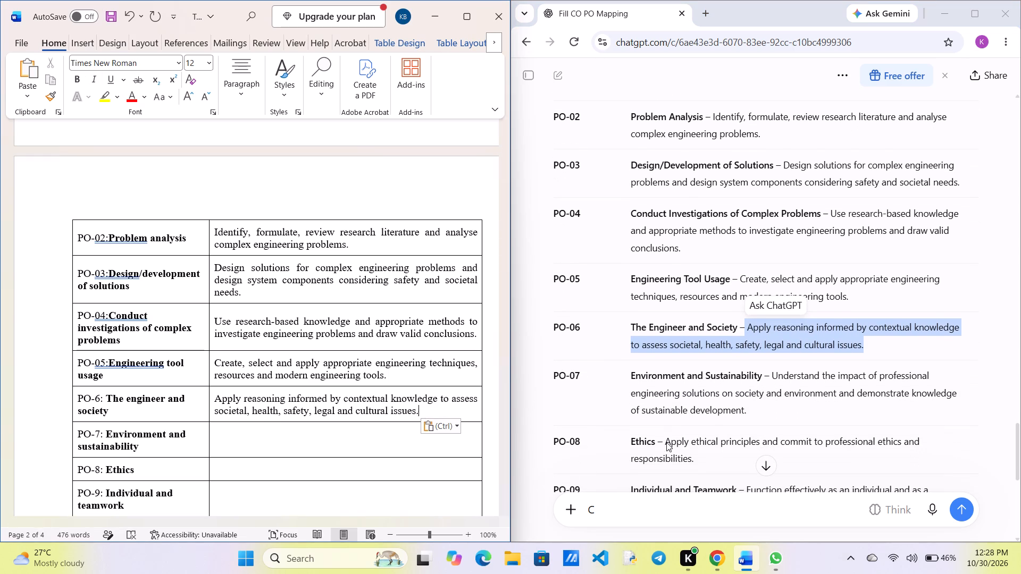
pyautogui.moveTo(772, 374); pyautogui.dragTo(774, 419)
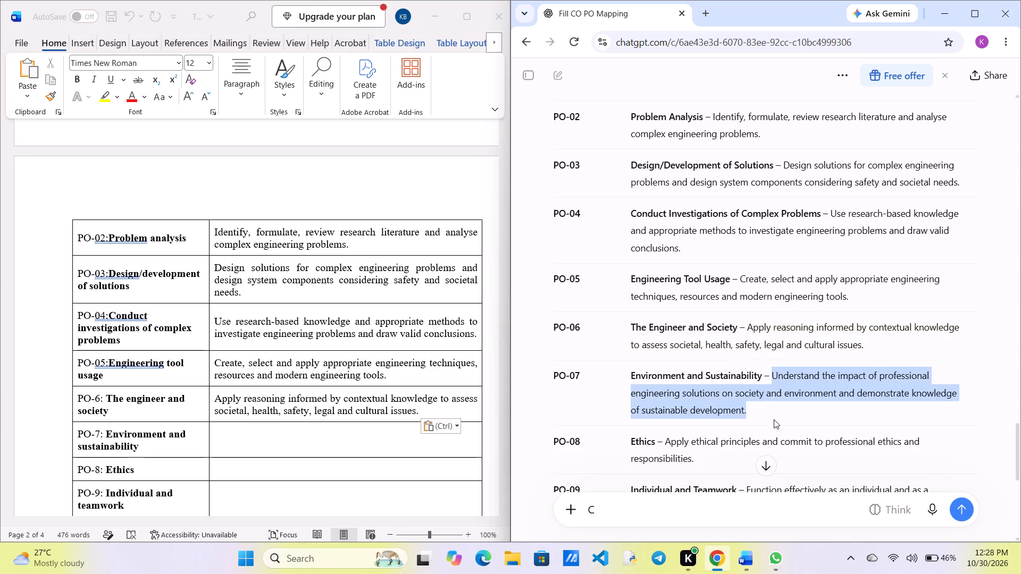
pyautogui.moveTo(774, 419); pyautogui.dragTo(774, 420)
pyautogui.hotkey('ctrl', 'c')
pyautogui.hotkey('ctrl', 'space')
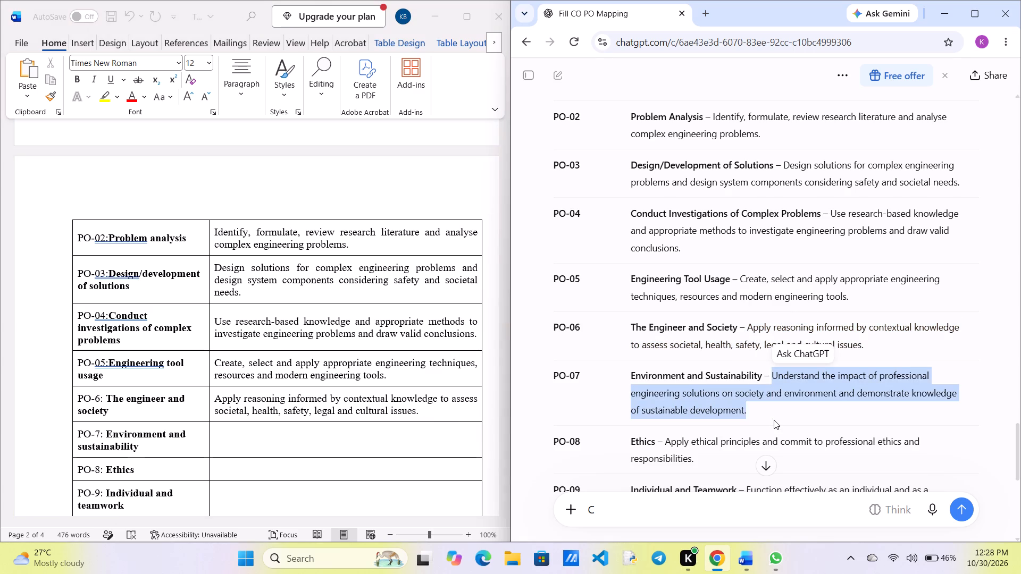
pyautogui.click(229, 439)
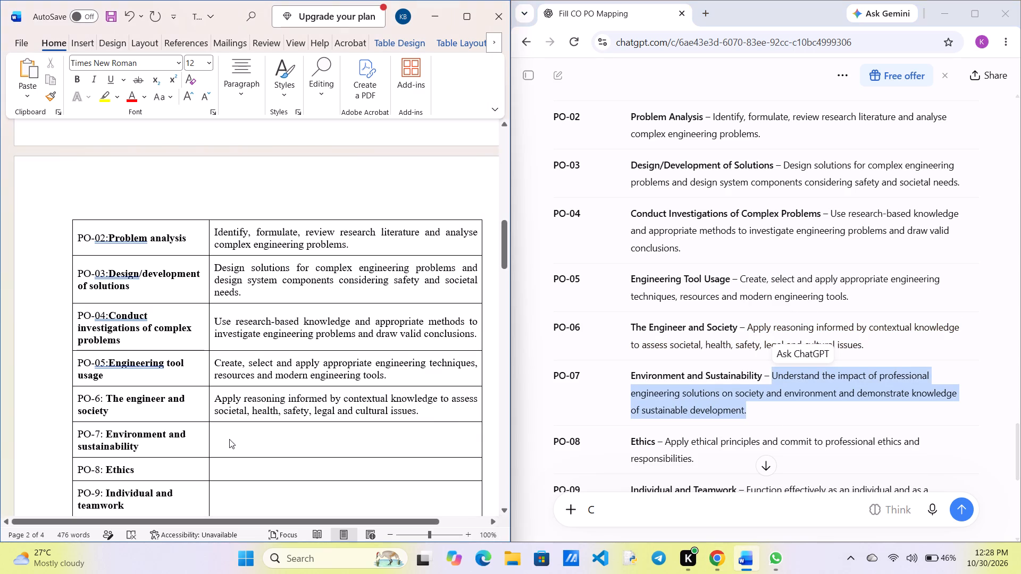
pyautogui.click(222, 438)
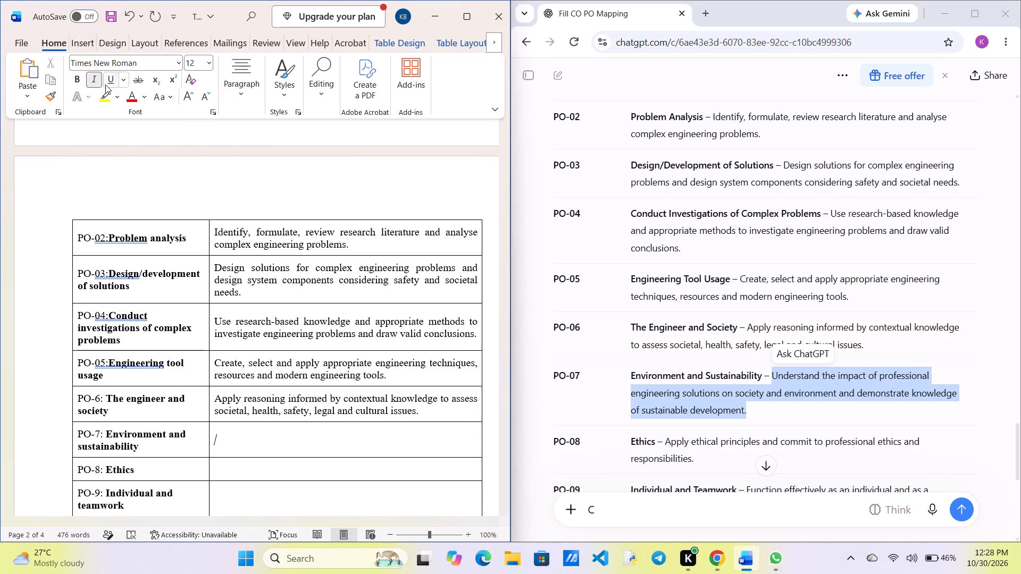
pyautogui.click(96, 78)
pyautogui.hotkey('ctrl', 'c')
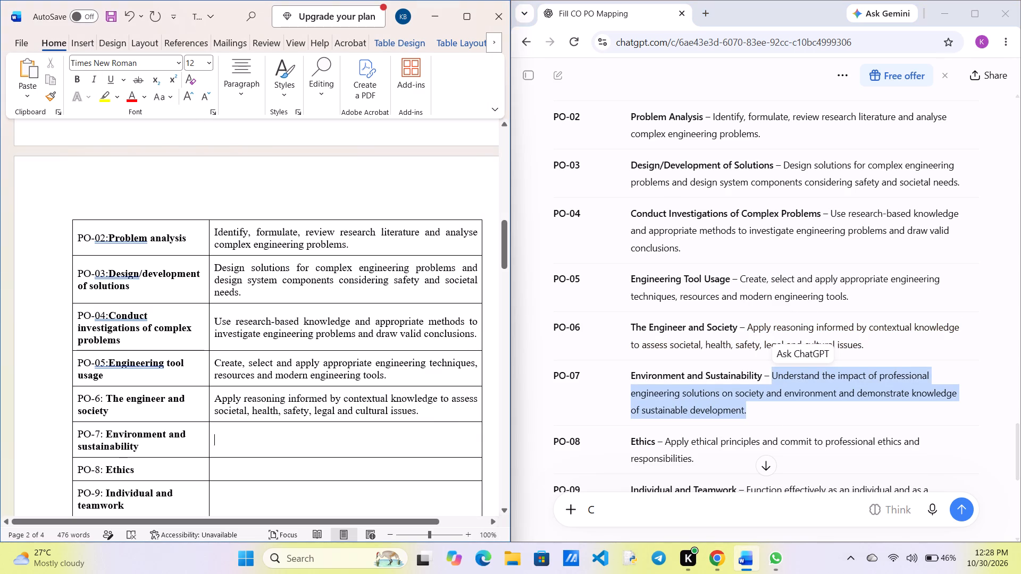
pyautogui.hotkey('ctrl', 'v')
# Copy ChatGPT's PO-08 Ethics description, without its heading, into the form's PO-8 row in non-italic text.
pyautogui.scroll(-1, 391, 426)
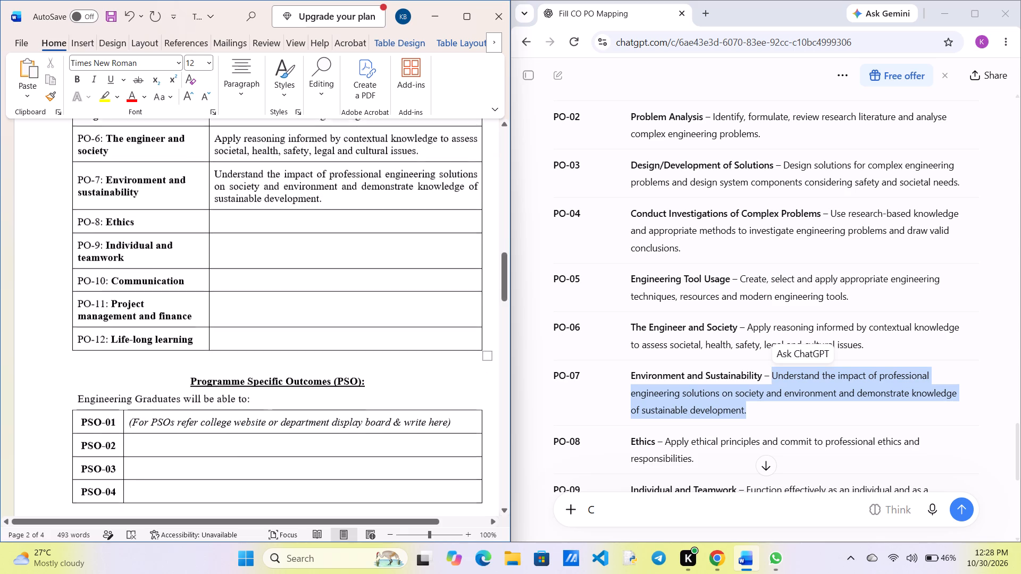
pyautogui.scroll(-1, 693, 396)
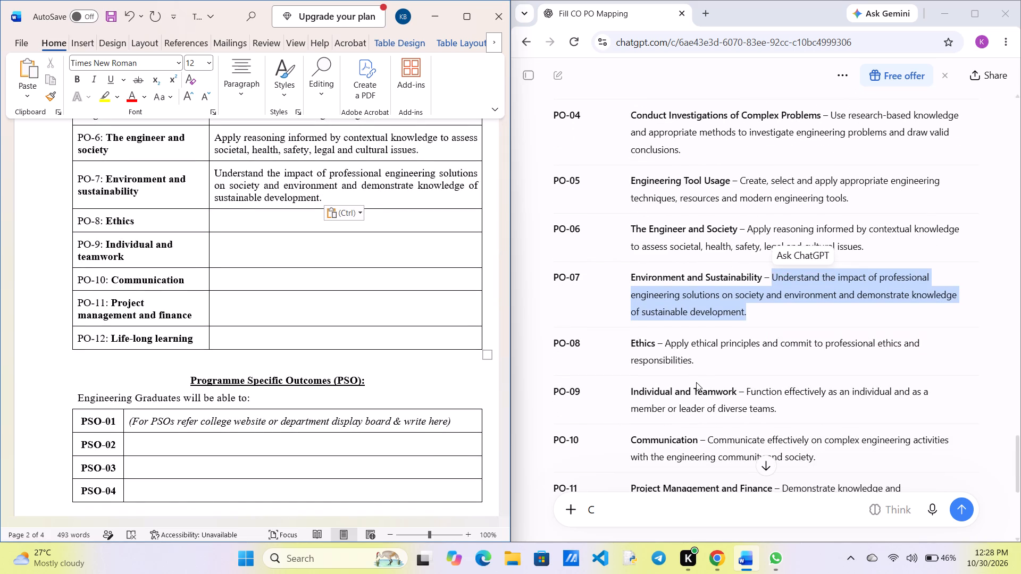
pyautogui.moveTo(692, 359); pyautogui.dragTo(668, 344)
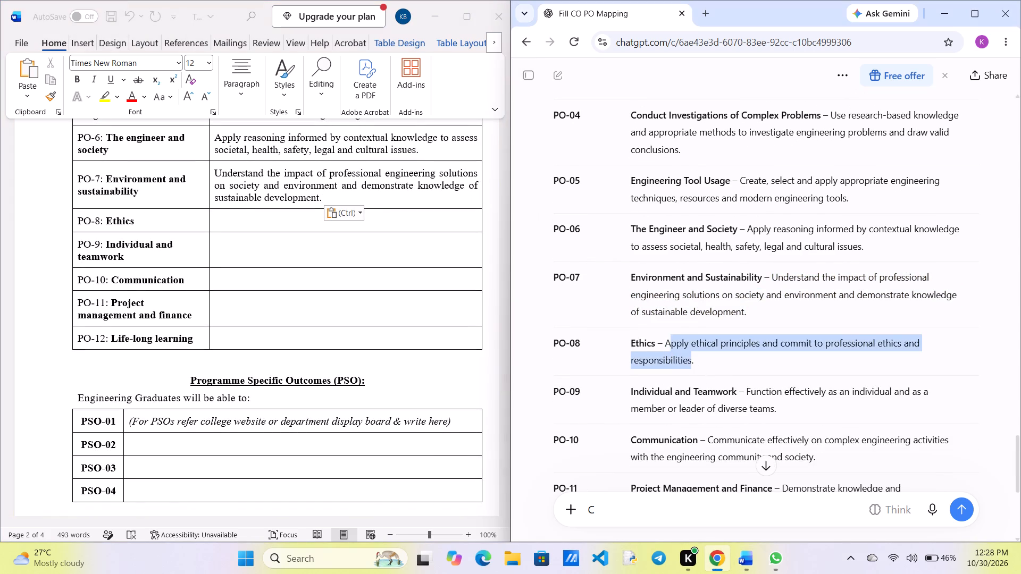
pyautogui.moveTo(668, 344); pyautogui.dragTo(668, 344)
pyautogui.click(718, 361)
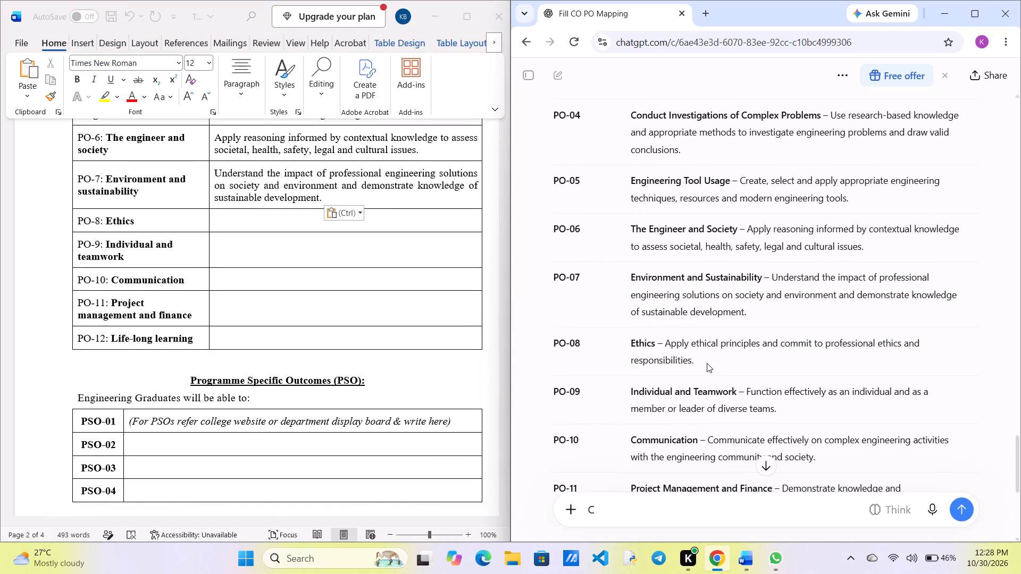
pyautogui.moveTo(707, 363); pyautogui.dragTo(665, 343)
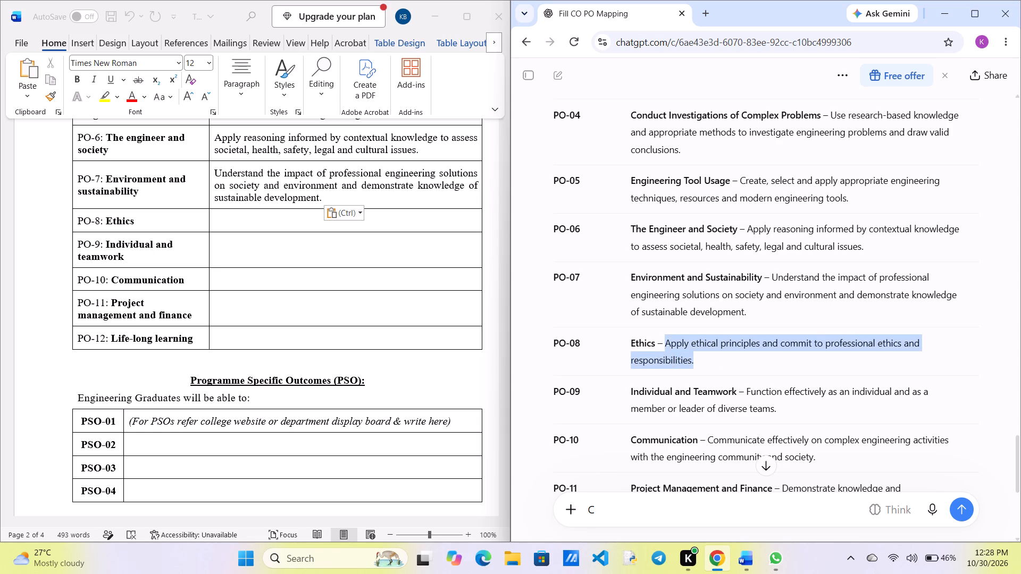
pyautogui.hotkey('ctrl', 'c')
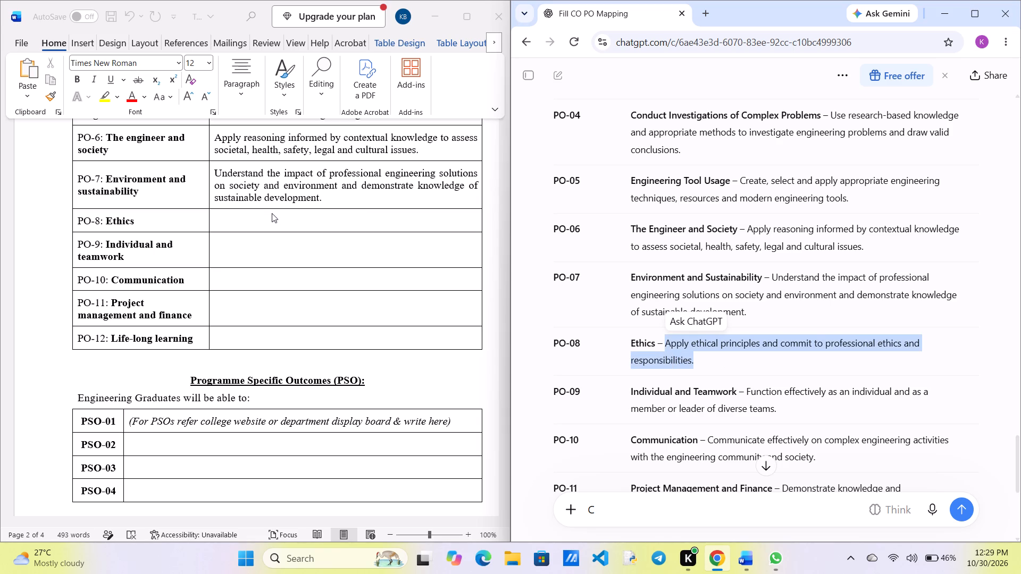
pyautogui.click(261, 217)
pyautogui.click(240, 223)
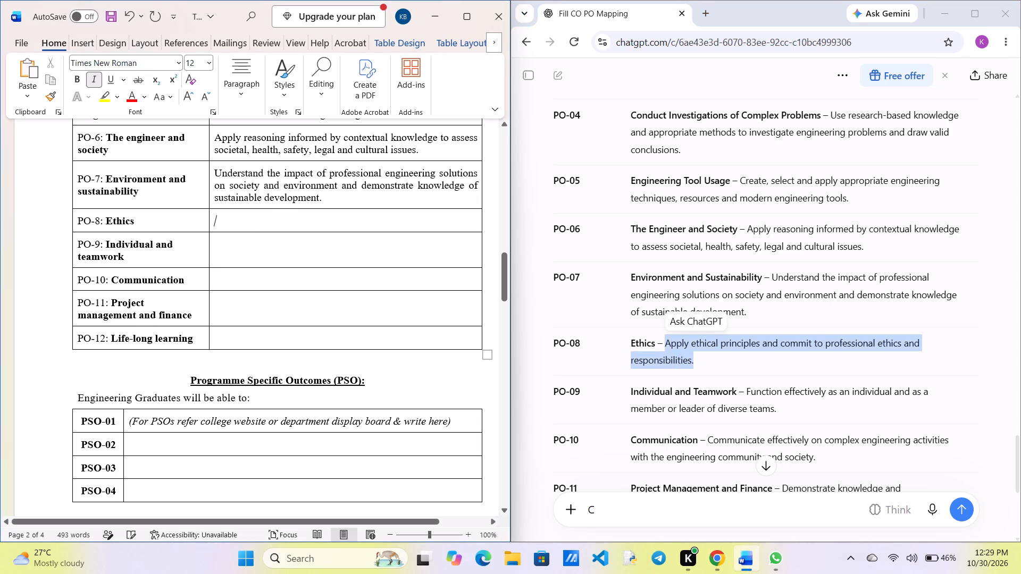
pyautogui.click(92, 80)
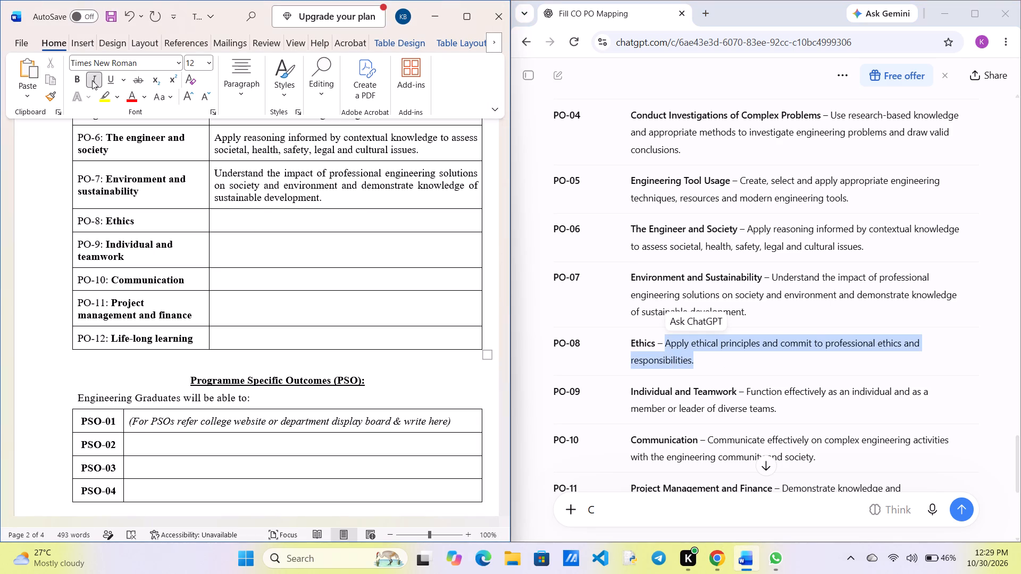
pyautogui.hotkey('ctrl', 'v')
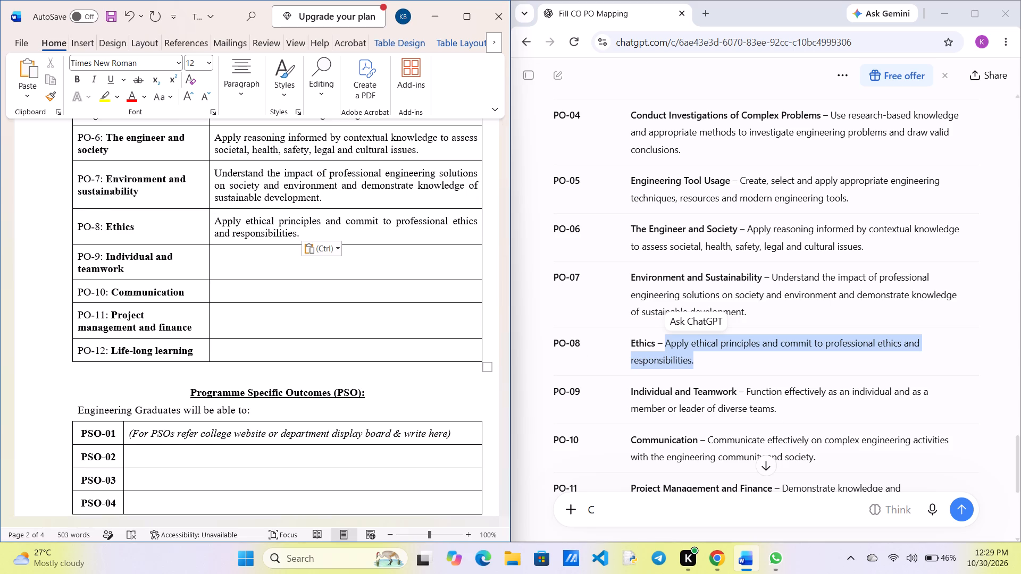
# Copy ChatGPT's PO-09 Individual and Teamwork description, without its heading, into the form's PO-9 row in non-italic text.
pyautogui.moveTo(776, 407); pyautogui.dragTo(747, 394)
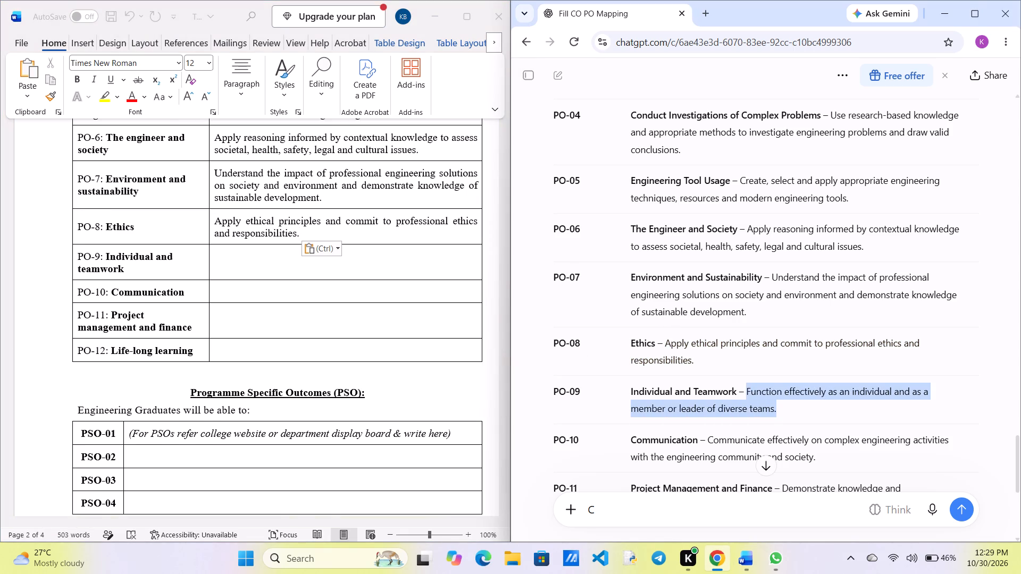
pyautogui.hotkey('ctrl', 'c')
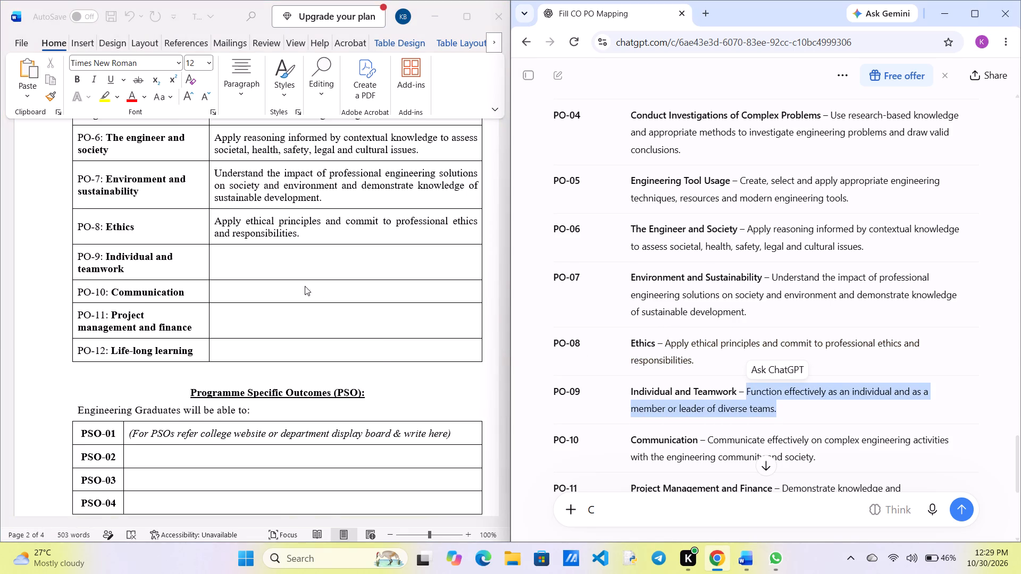
pyautogui.click(252, 254)
pyautogui.click(217, 267)
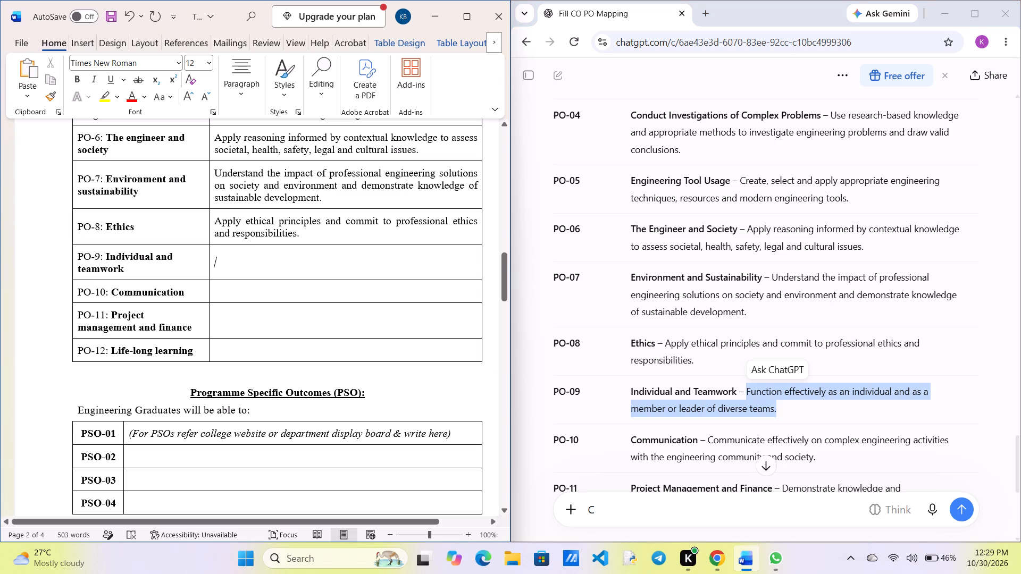
pyautogui.click(93, 81)
pyautogui.hotkey('ctrl', 'v')
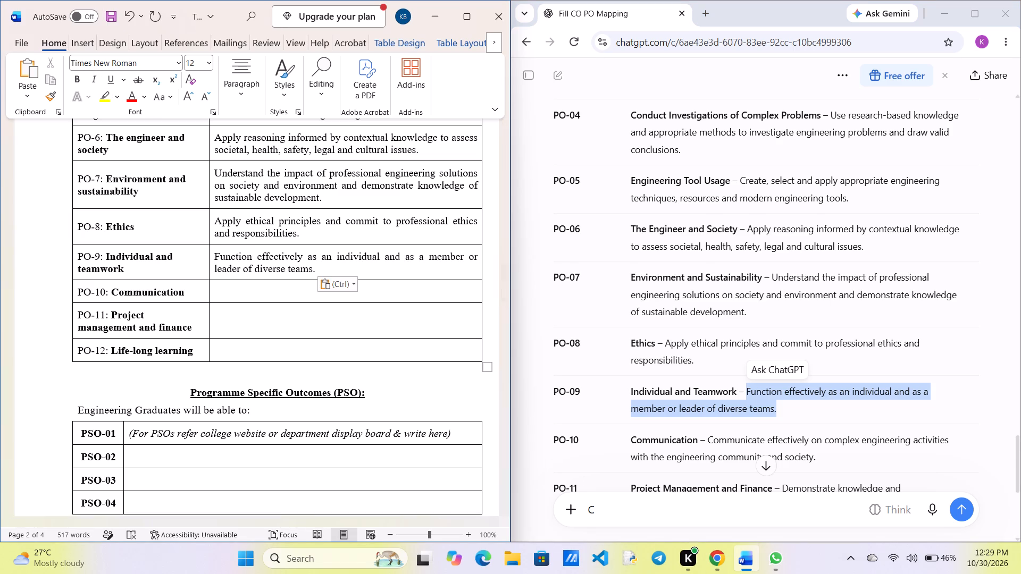
# Copy ChatGPT's PO-10 Communication description, without its heading, into the form's PO-10 row in non-italic text.
pyautogui.scroll(-2, 713, 436)
pyautogui.moveTo(817, 313); pyautogui.dragTo(705, 295)
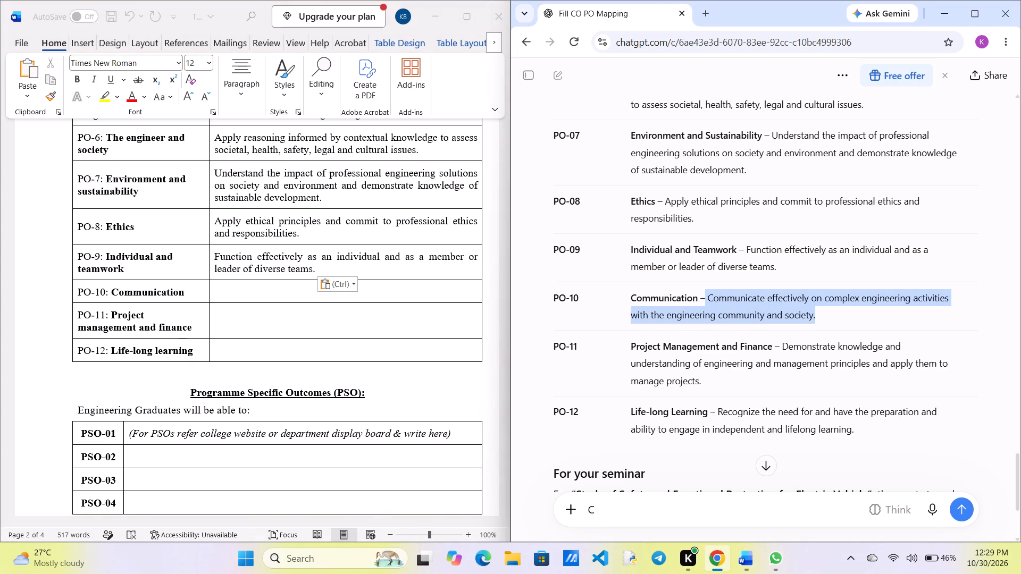
pyautogui.hotkey('ctrl', 'c')
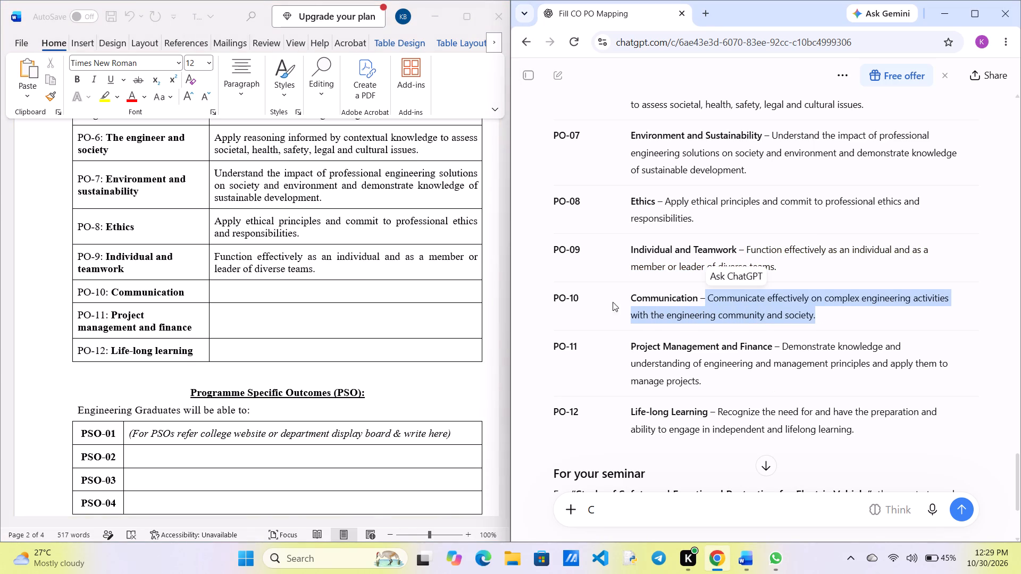
pyautogui.click(246, 289)
pyautogui.click(221, 291)
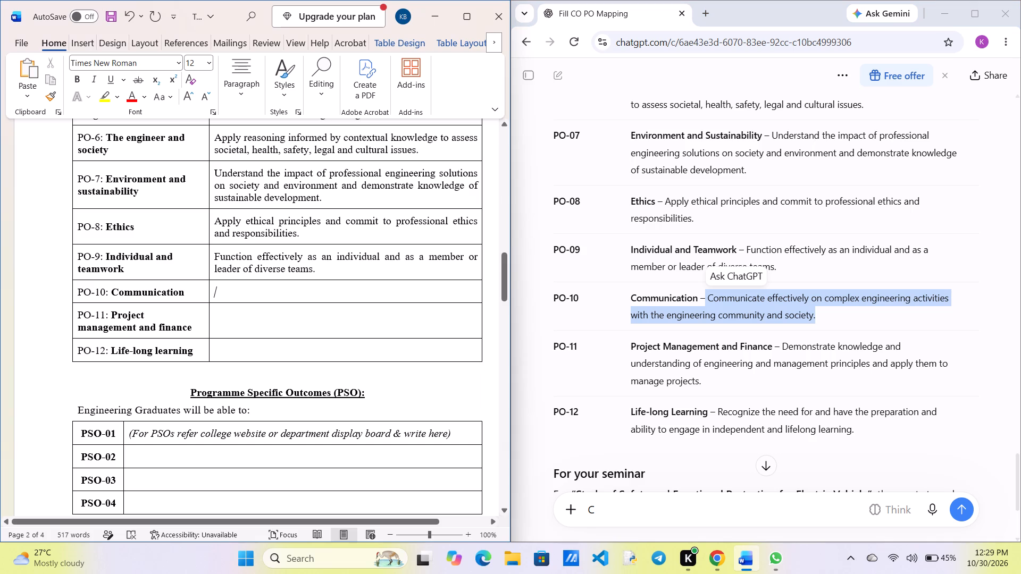
pyautogui.click(94, 77)
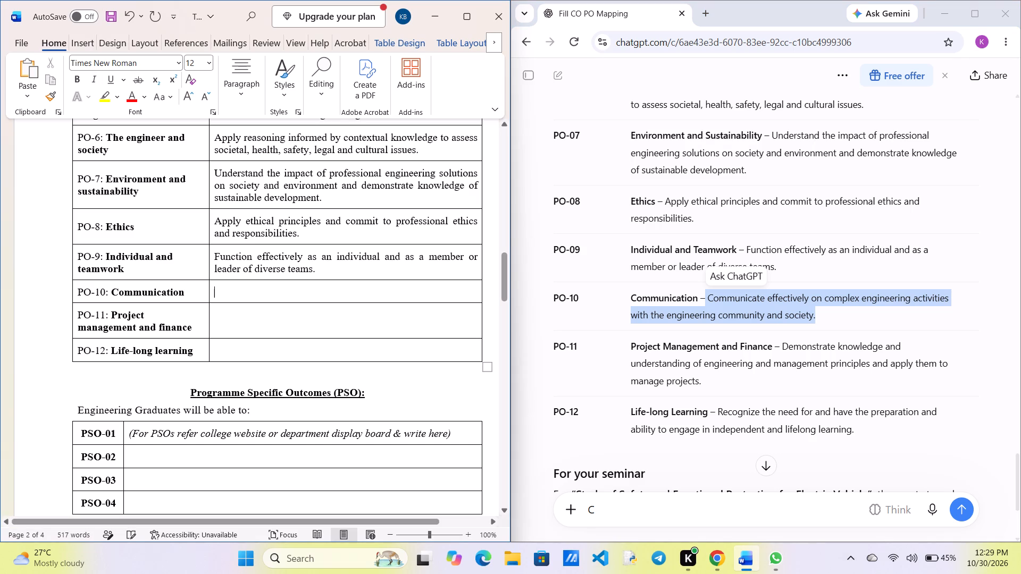
pyautogui.hotkey('ctrl', 'v')
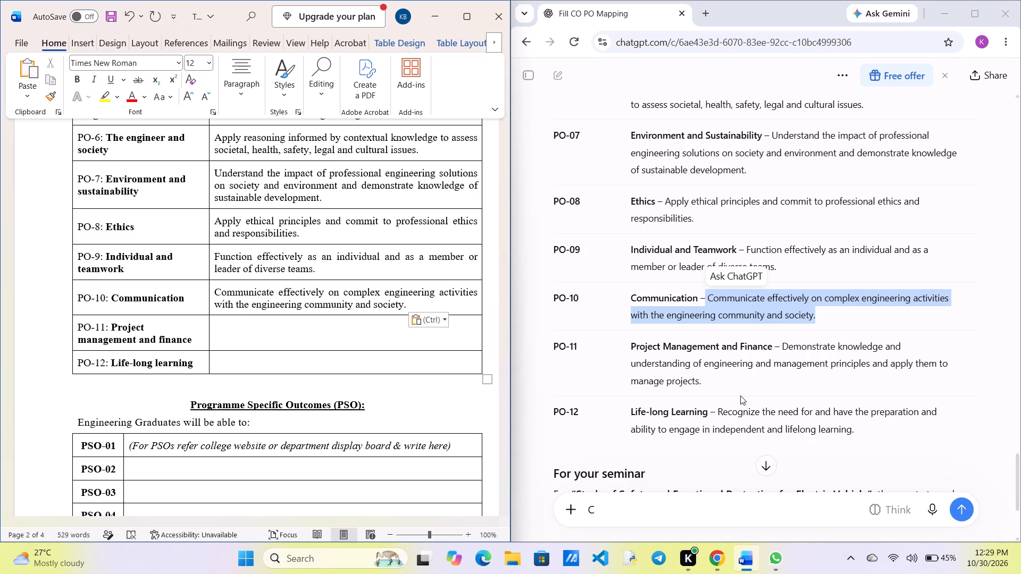
pyautogui.moveTo(701, 380); pyautogui.dragTo(664, 381)
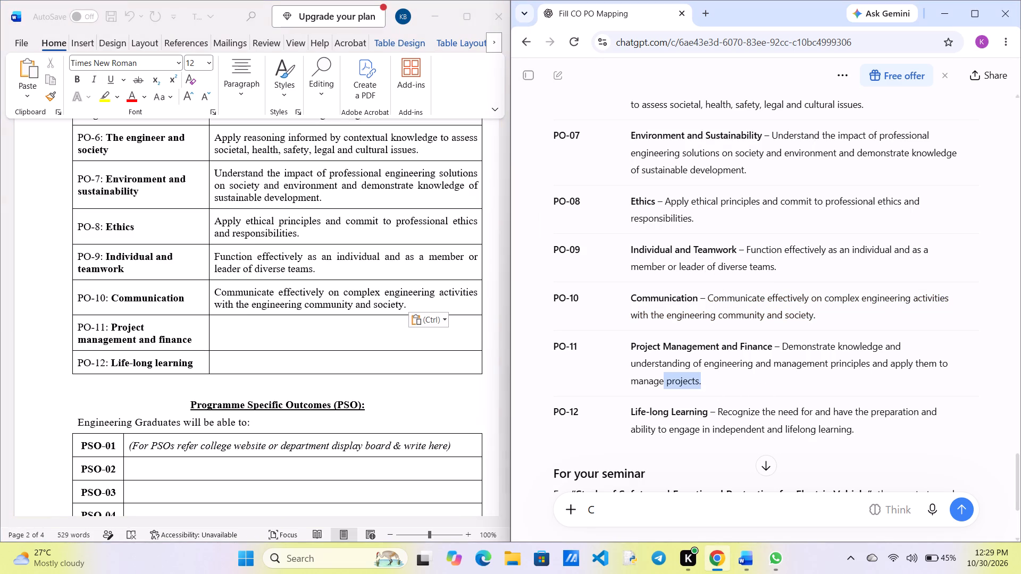
pyautogui.moveTo(664, 381); pyautogui.dragTo(781, 335)
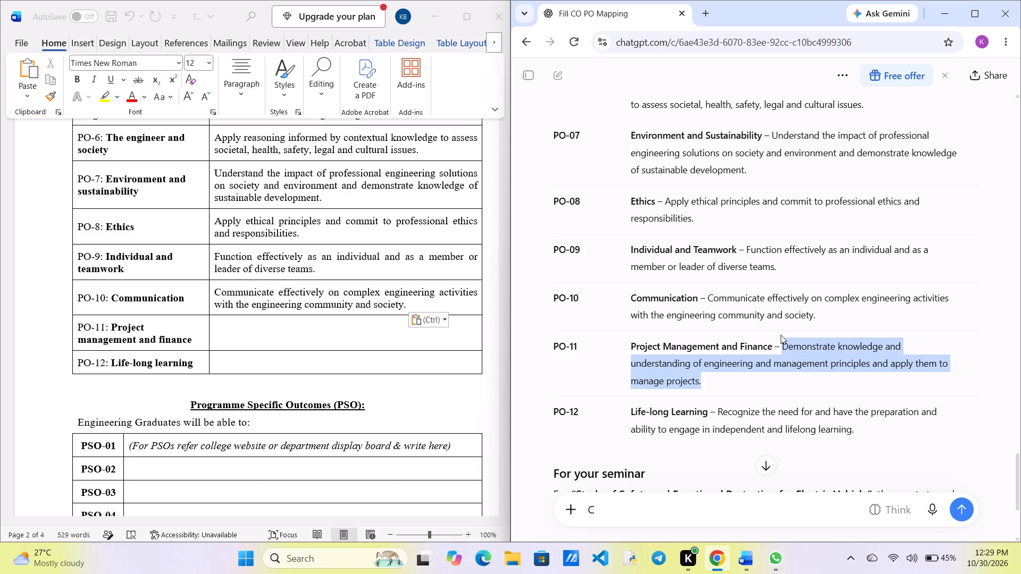
pyautogui.hotkey('ctrl', 'c')
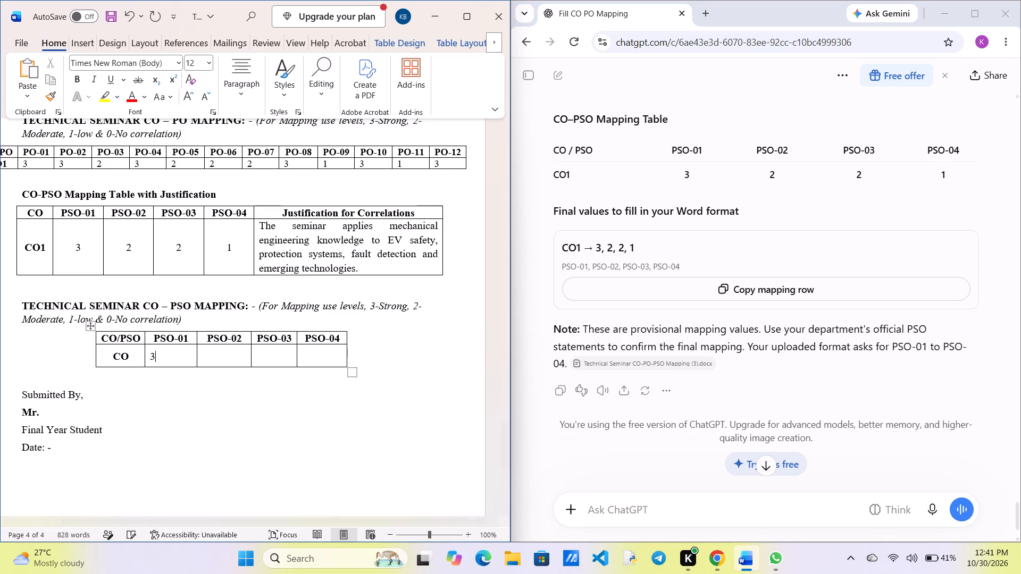
# Complete the CO row of the TECHNICAL SEMINAR CO – PSO MAPPING table with 2, 2 and 1 for PSO-02 to PSO-04.
pyautogui.press('Right')
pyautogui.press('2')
pyautogui.press('Right')
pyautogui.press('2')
pyautogui.press('Right')
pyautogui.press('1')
# Enter the student's full name after "Mr." in the Submitted By block below the mapping table.
pyautogui.scroll(-1, 169, 358)
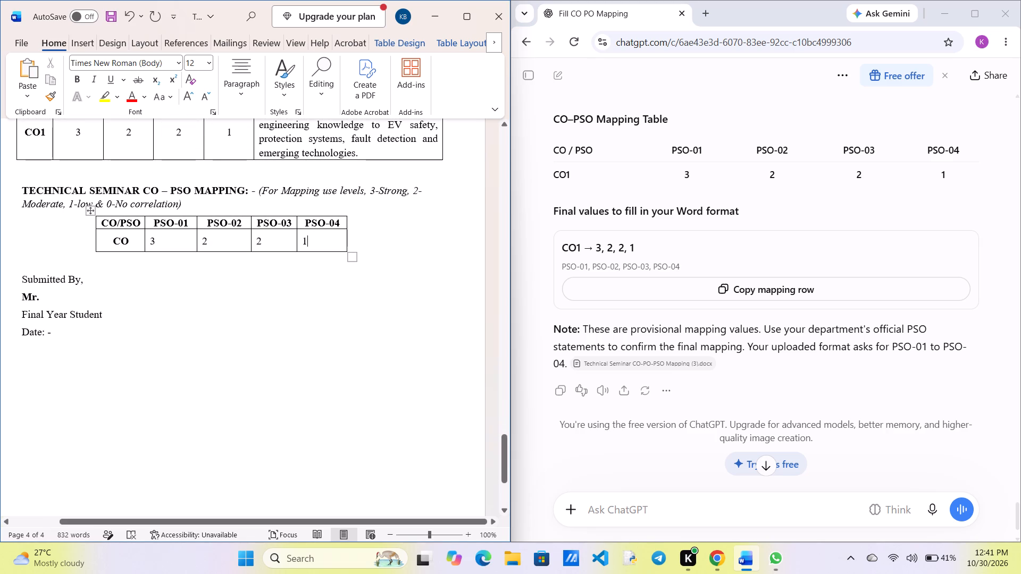
pyautogui.click(85, 300)
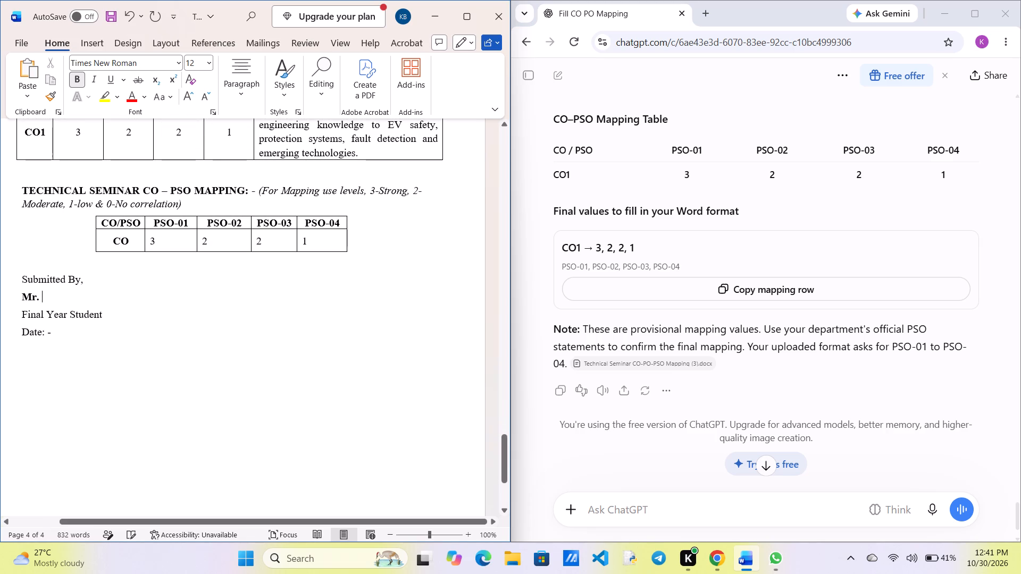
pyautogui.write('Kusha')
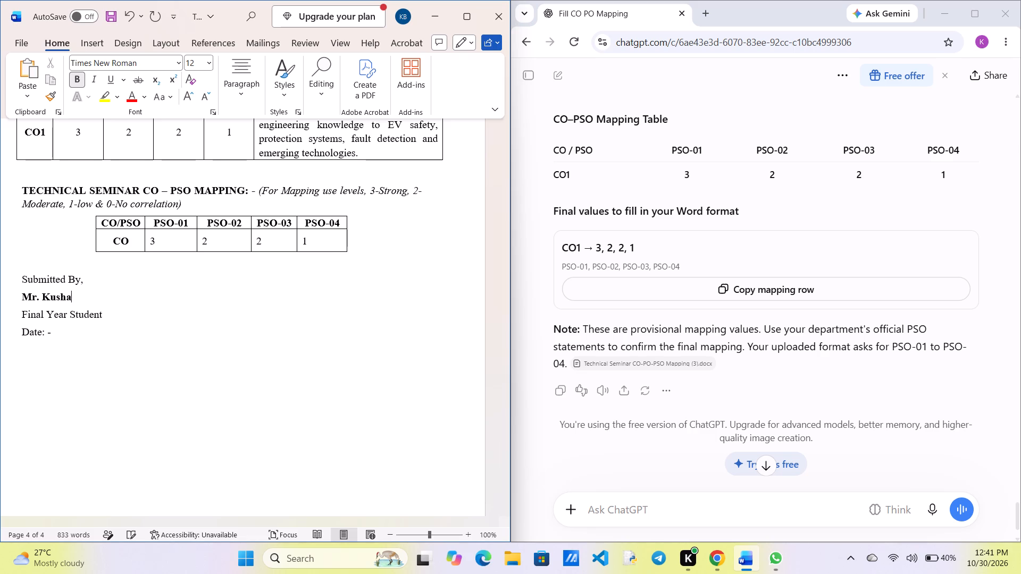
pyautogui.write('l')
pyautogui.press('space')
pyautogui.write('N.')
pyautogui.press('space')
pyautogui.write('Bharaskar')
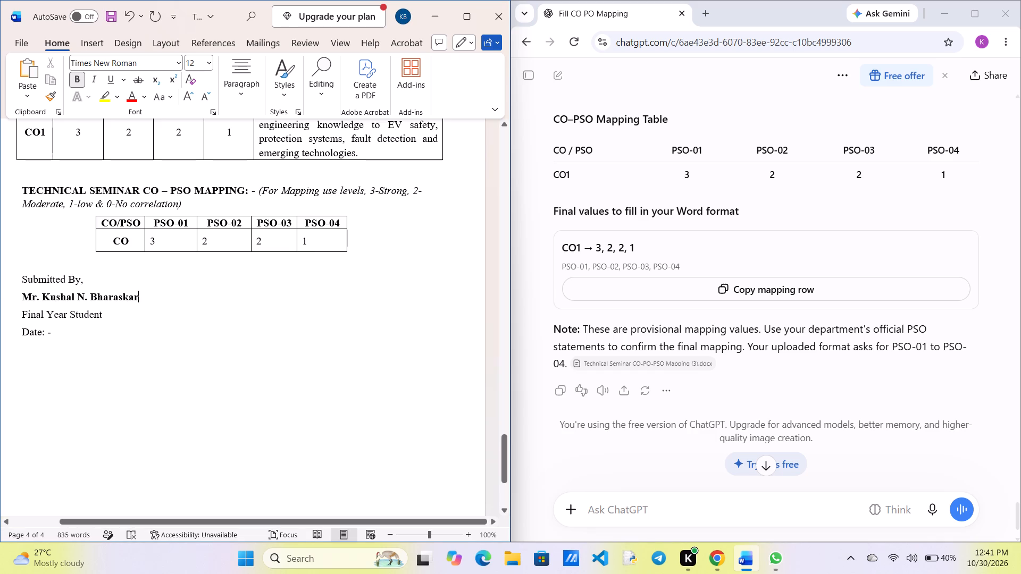
pyautogui.click(102, 303)
# Correct the spelling of the student's surname after "Mr." in the Submitted By block.
pyautogui.press('BackSpace')
# Maximize the form's window and look over its pages, from the mapping tables to the student details and programme outcomes.
pyautogui.scroll(4, 169, 338)
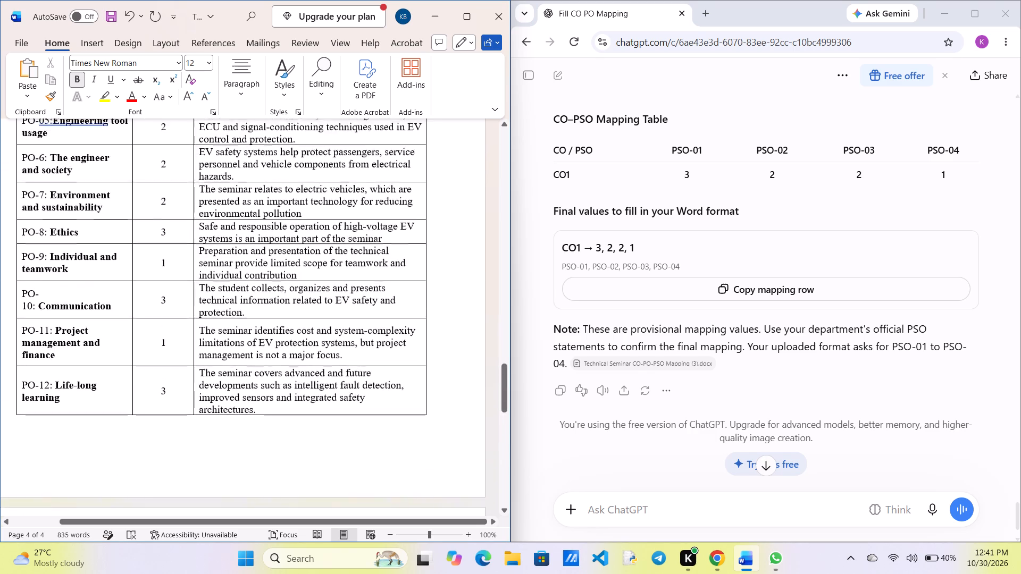
pyautogui.scroll(7, 169, 338)
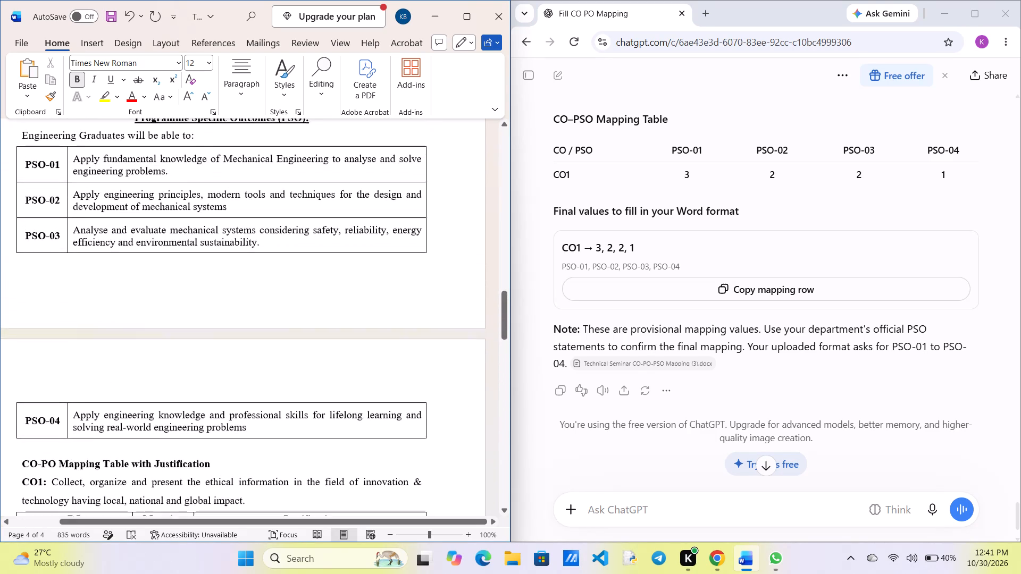
pyautogui.scroll(7, 169, 338)
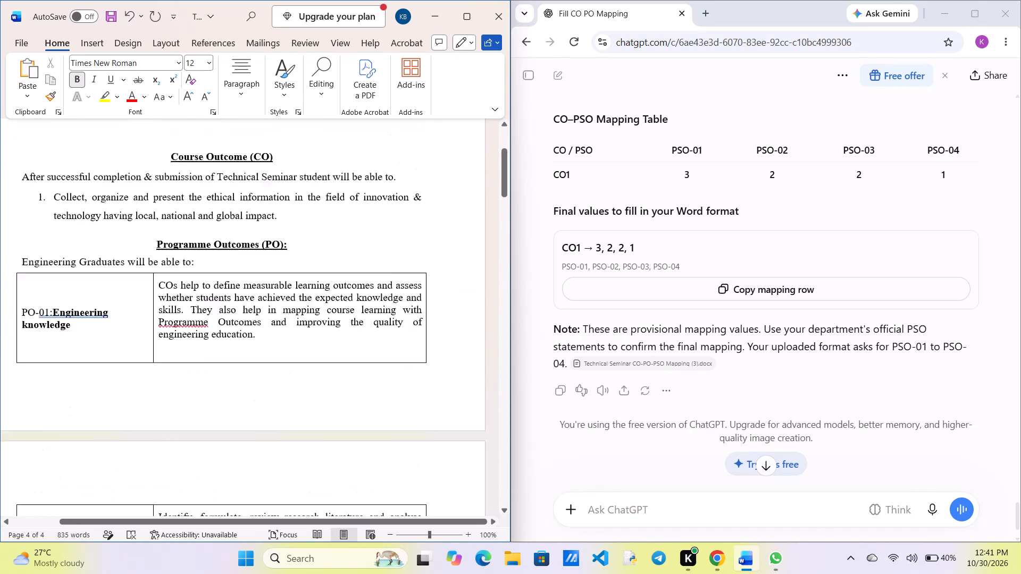
pyautogui.scroll(3, 169, 338)
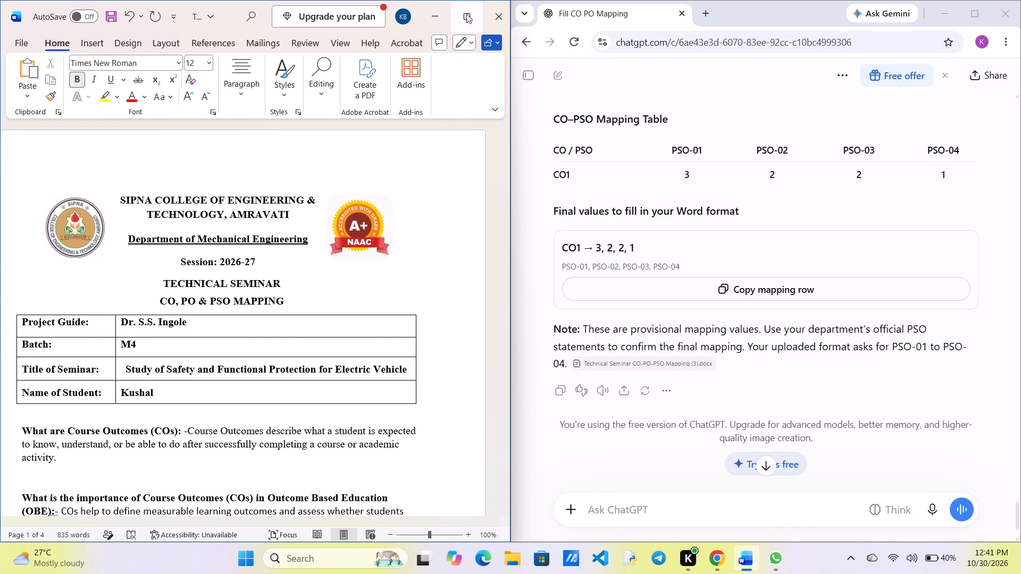
pyautogui.click(466, 14)
pyautogui.scroll(-1, 479, 272)
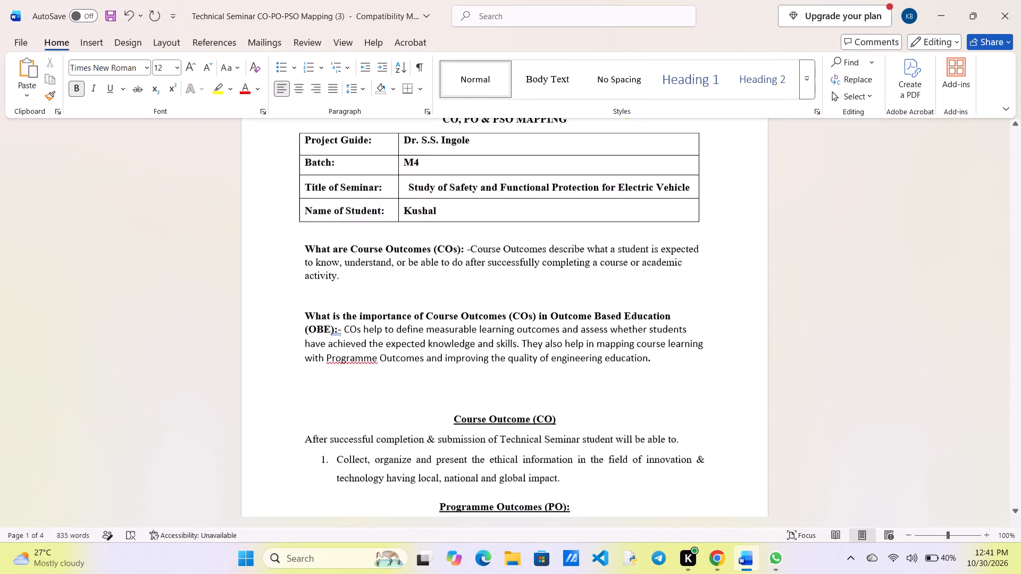
pyautogui.scroll(-3, 479, 272)
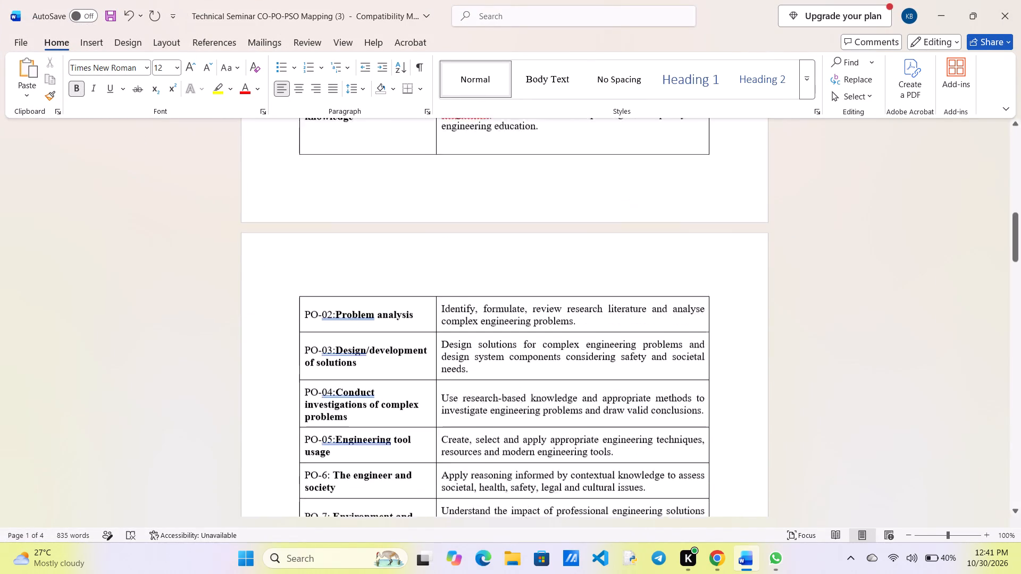
pyautogui.scroll(-1, 479, 272)
pyautogui.scroll(5, 479, 272)
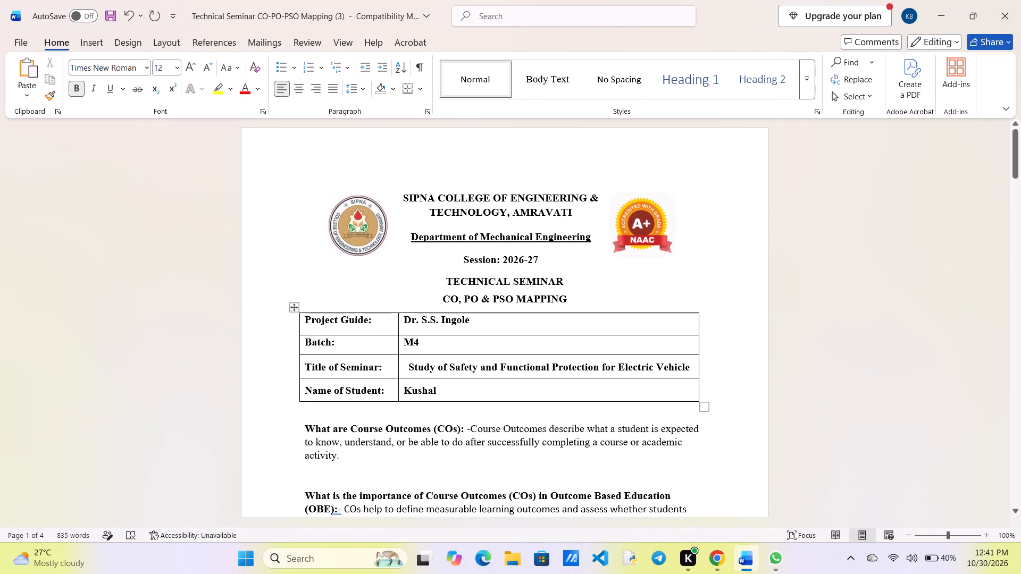
# Complete the Name of Student cell in the details table with the student's middle initial and surname.
pyautogui.click(486, 391)
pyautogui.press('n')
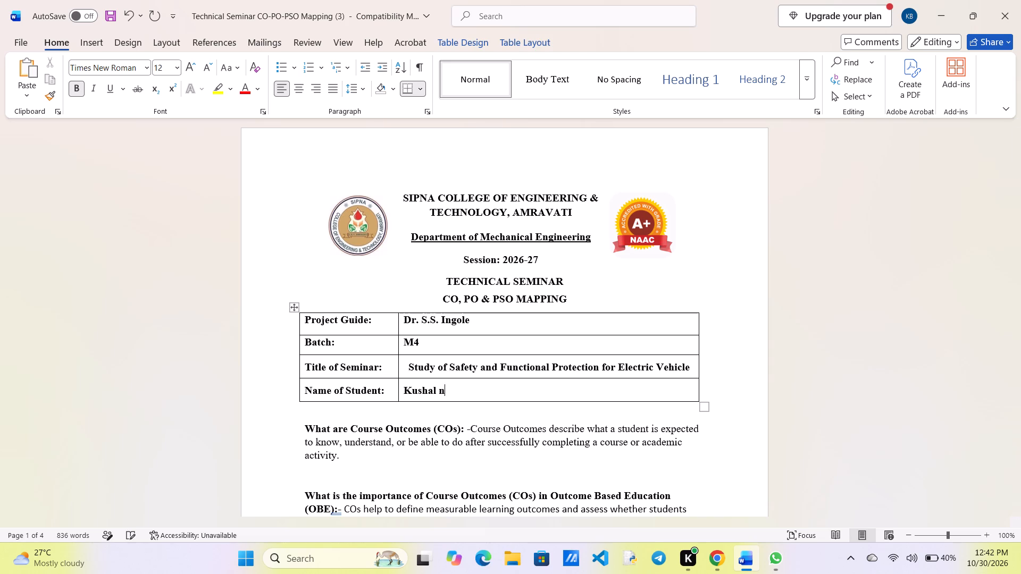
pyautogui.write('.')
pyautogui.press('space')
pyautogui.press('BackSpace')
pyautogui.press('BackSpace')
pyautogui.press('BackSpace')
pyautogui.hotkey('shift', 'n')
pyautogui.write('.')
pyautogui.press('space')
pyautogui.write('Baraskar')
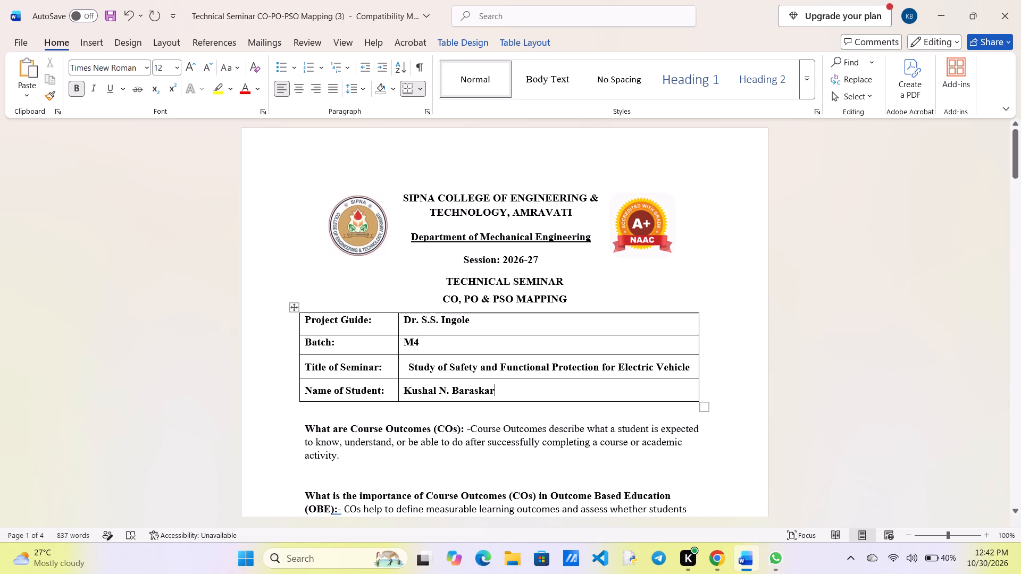
# Review the whole form, checking the course, programme and PSO outcomes, the mapping tables, the justifications and the Submitted By block.
pyautogui.scroll(-2, 397, 452)
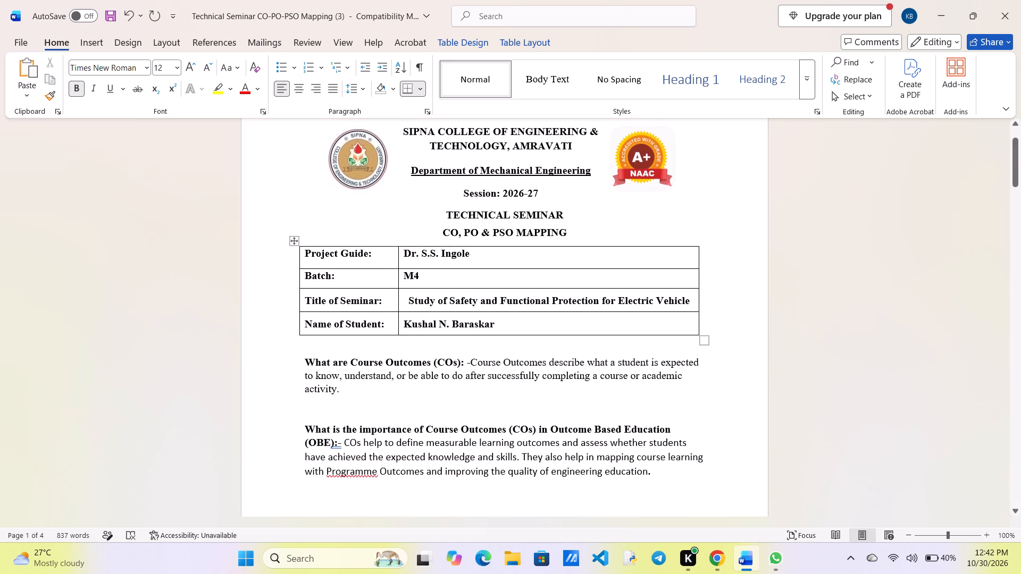
pyautogui.scroll(-1, 397, 452)
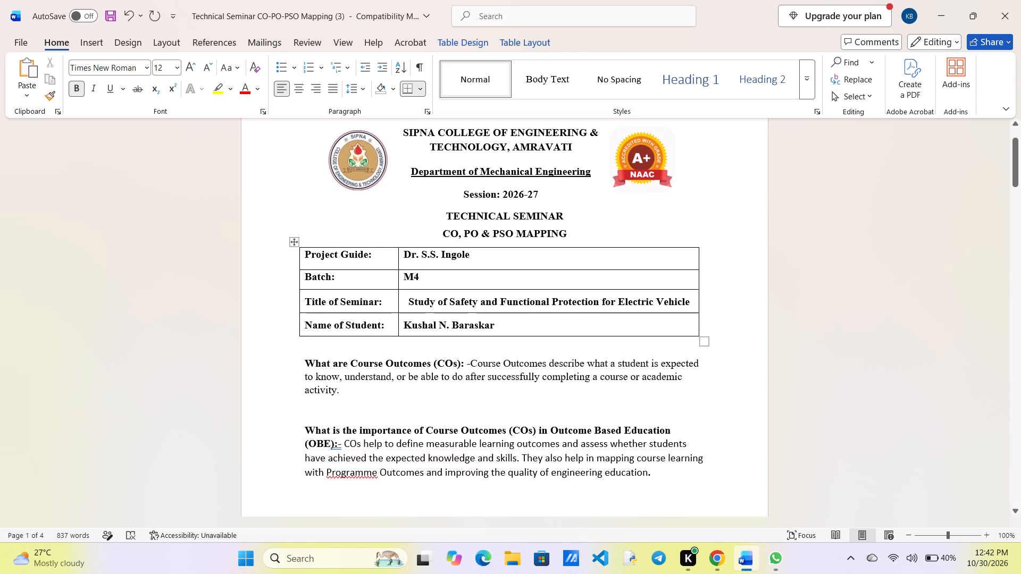
pyautogui.scroll(-3, 397, 452)
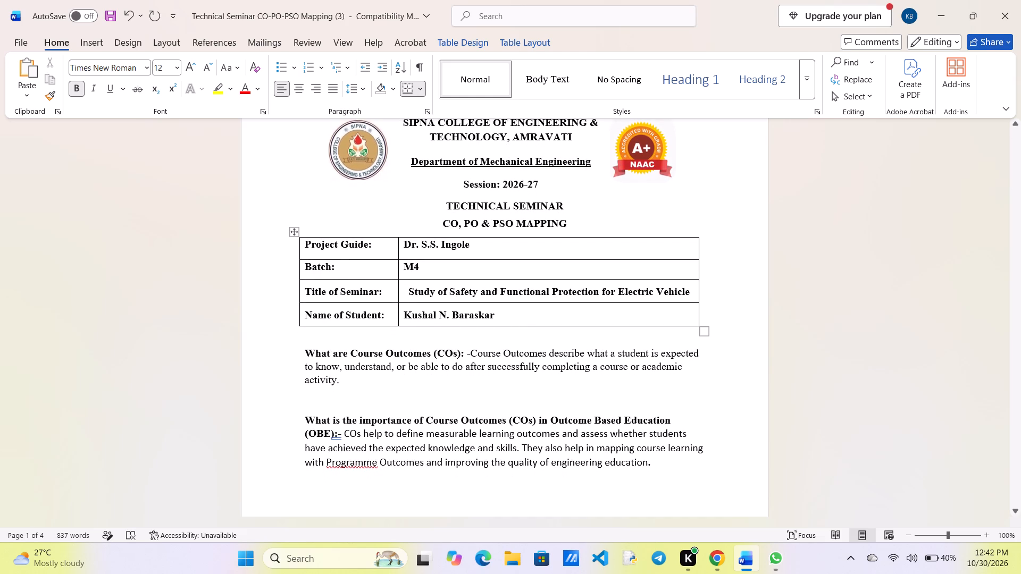
pyautogui.scroll(-2, 397, 452)
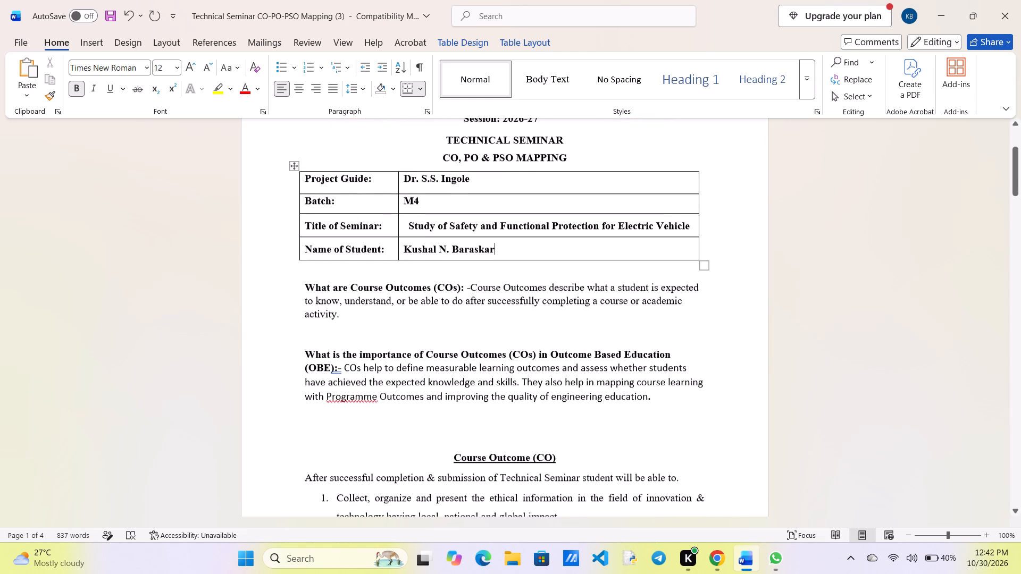
pyautogui.scroll(-2, 397, 452)
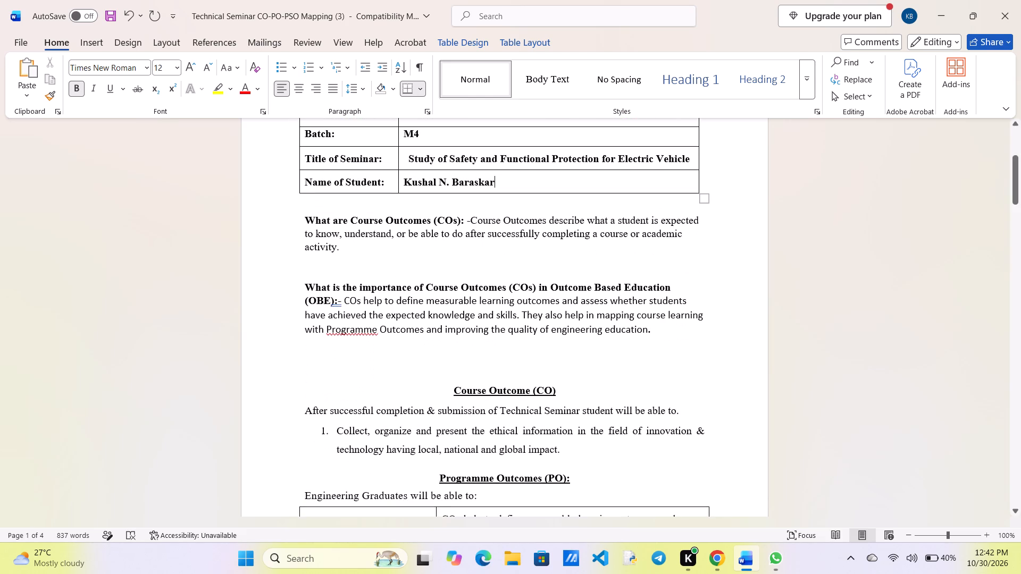
pyautogui.scroll(-2, 437, 397)
pyautogui.click(437, 397)
pyautogui.scroll(-1, 437, 397)
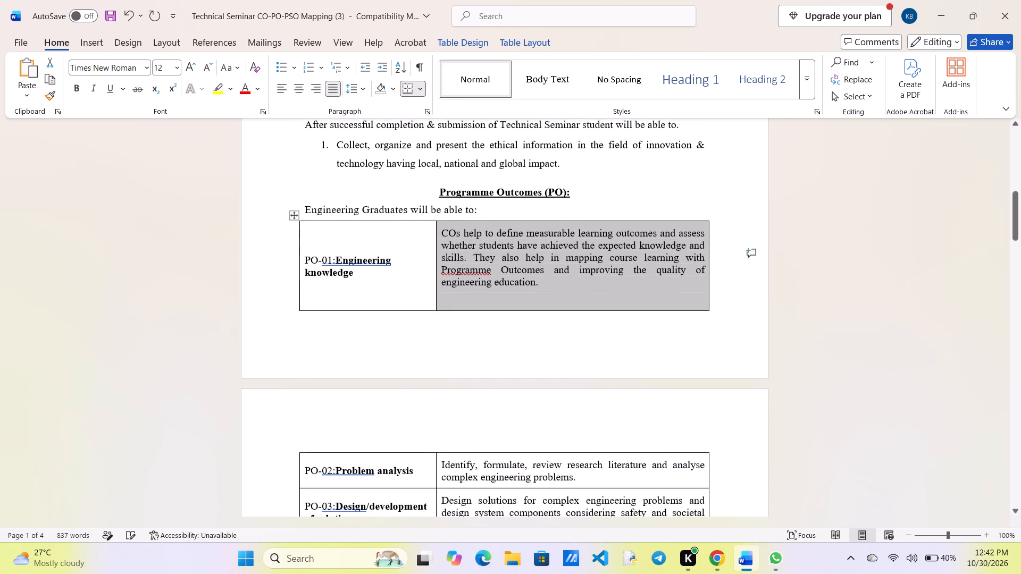
pyautogui.scroll(-1, 437, 397)
pyautogui.click(437, 397)
pyautogui.scroll(-2, 382, 364)
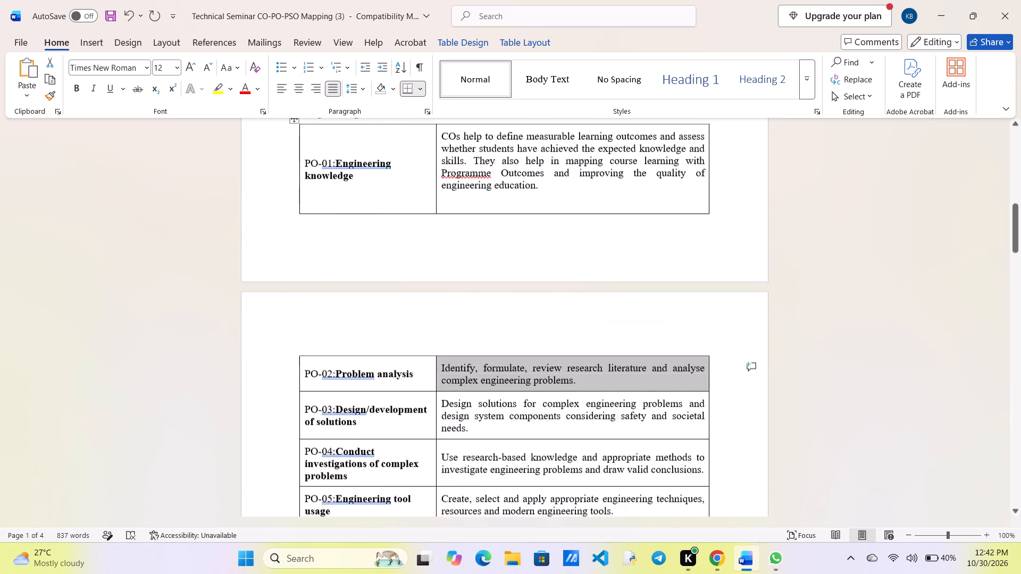
pyautogui.scroll(-5, 382, 364)
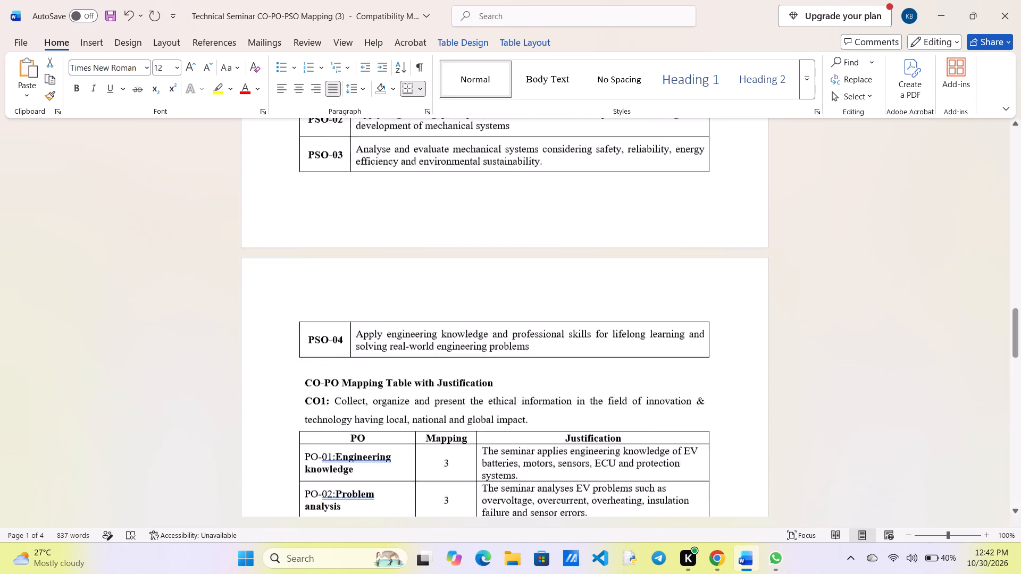
pyautogui.scroll(-3, 382, 364)
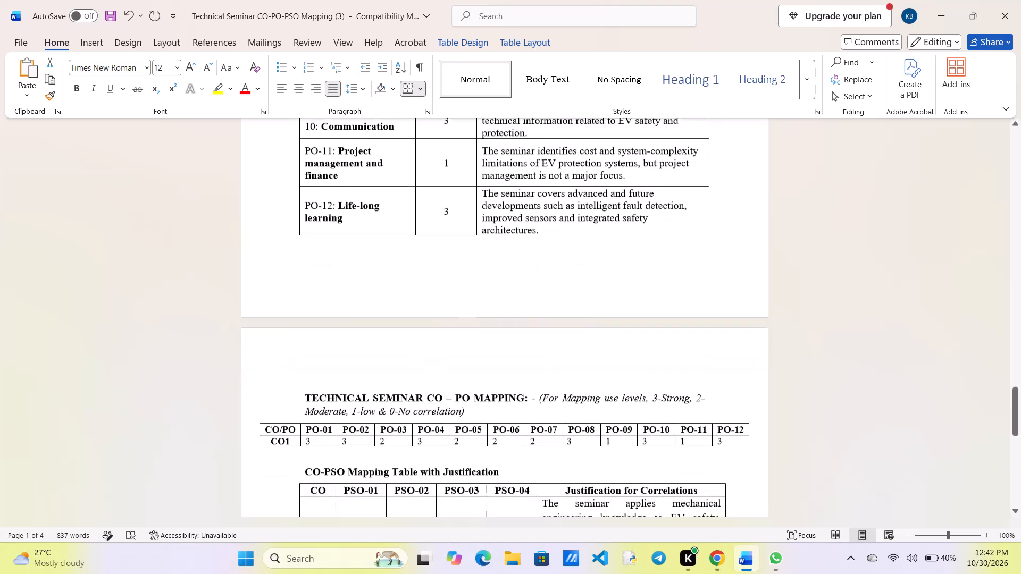
pyautogui.scroll(-4, 382, 364)
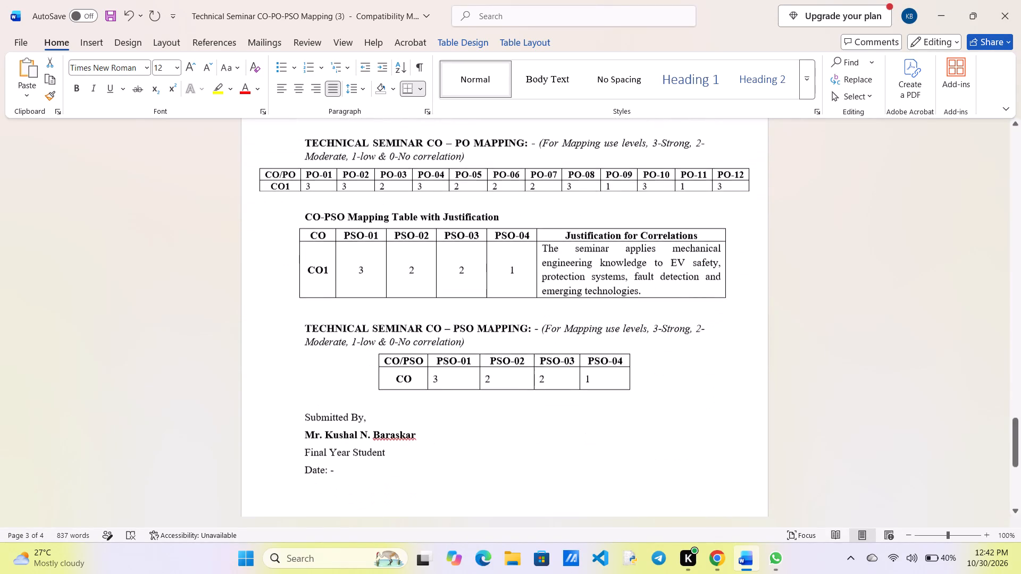
pyautogui.scroll(-3, 382, 364)
pyautogui.scroll(15, 382, 364)
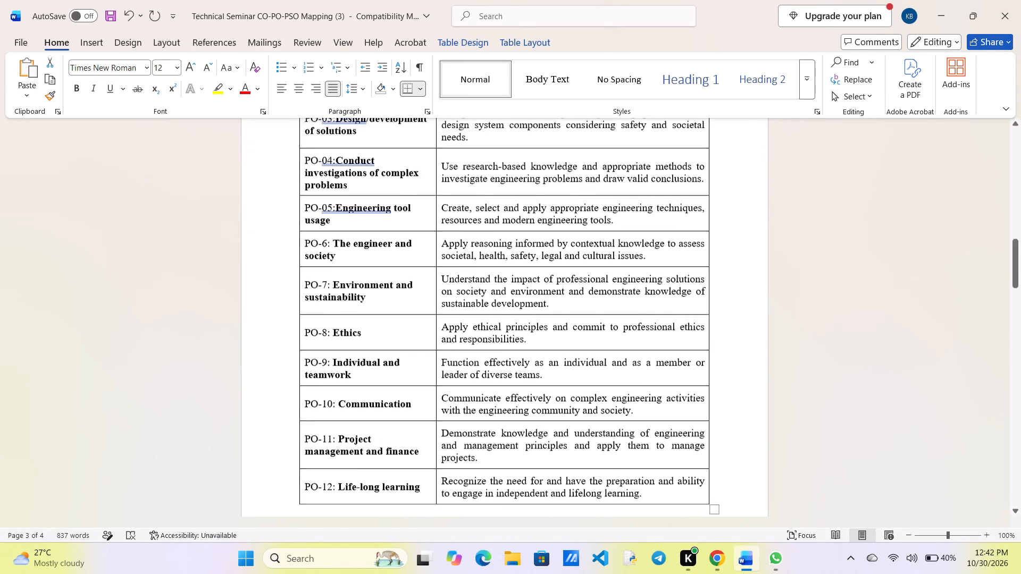
pyautogui.scroll(9, 382, 364)
# Save the completed CO-PO-PSO mapping form.
pyautogui.hotkey('ctrl', 's')
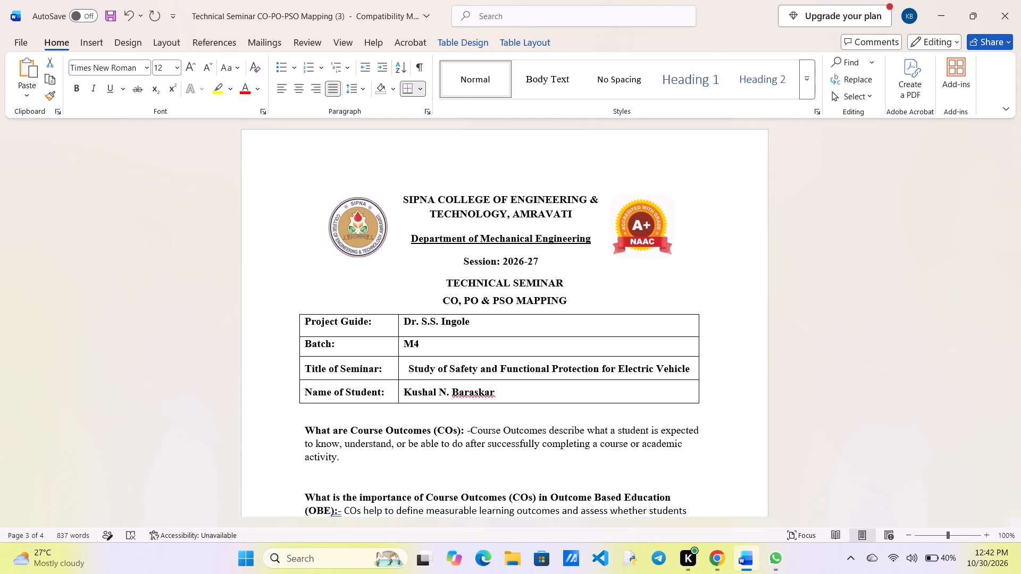
# Save a copy of the mapping form in the Downloads folder as a Word document named kb copo, and close it.
pyautogui.click(20, 40)
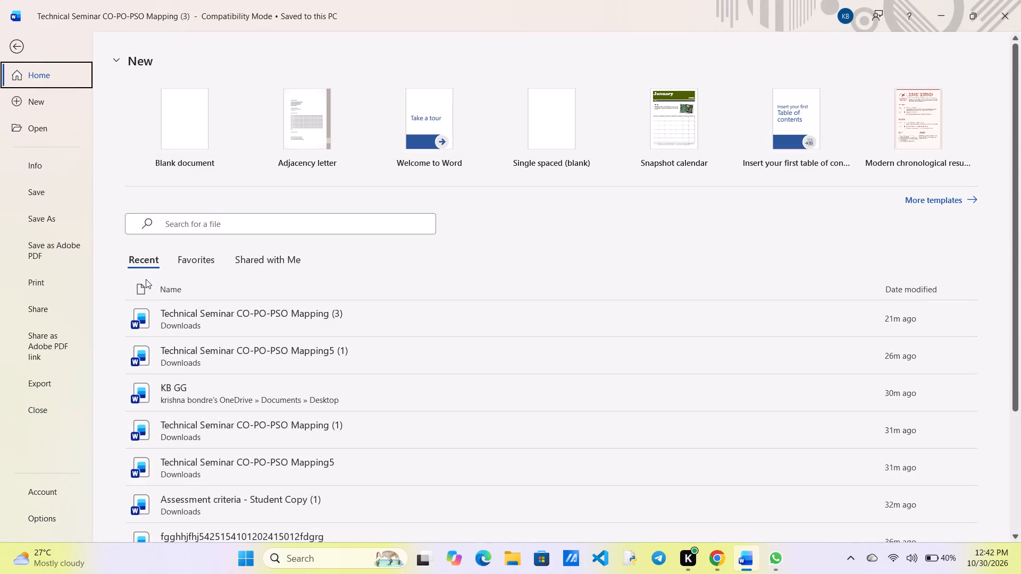
pyautogui.click(57, 222)
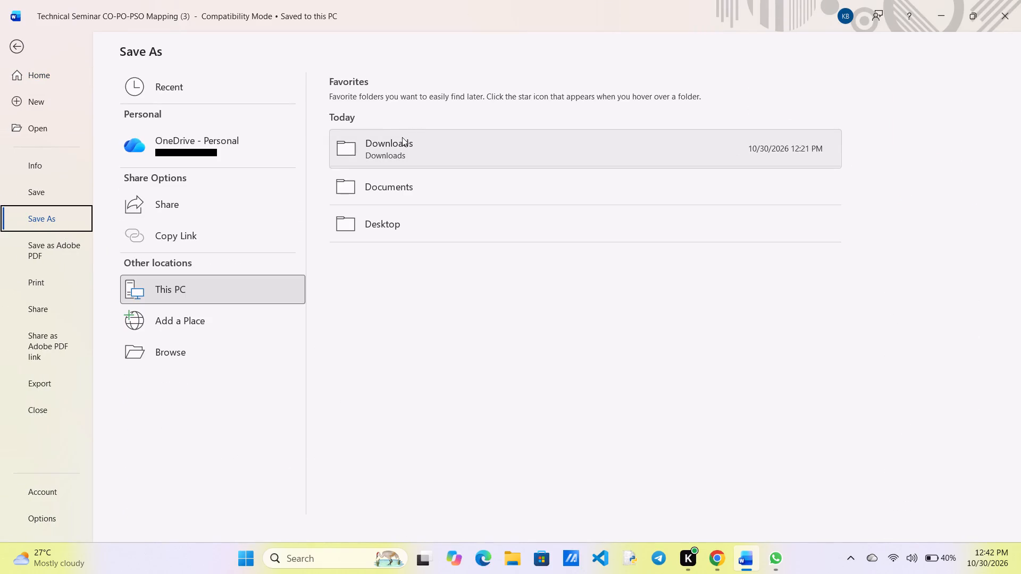
pyautogui.click(401, 129)
pyautogui.click(403, 144)
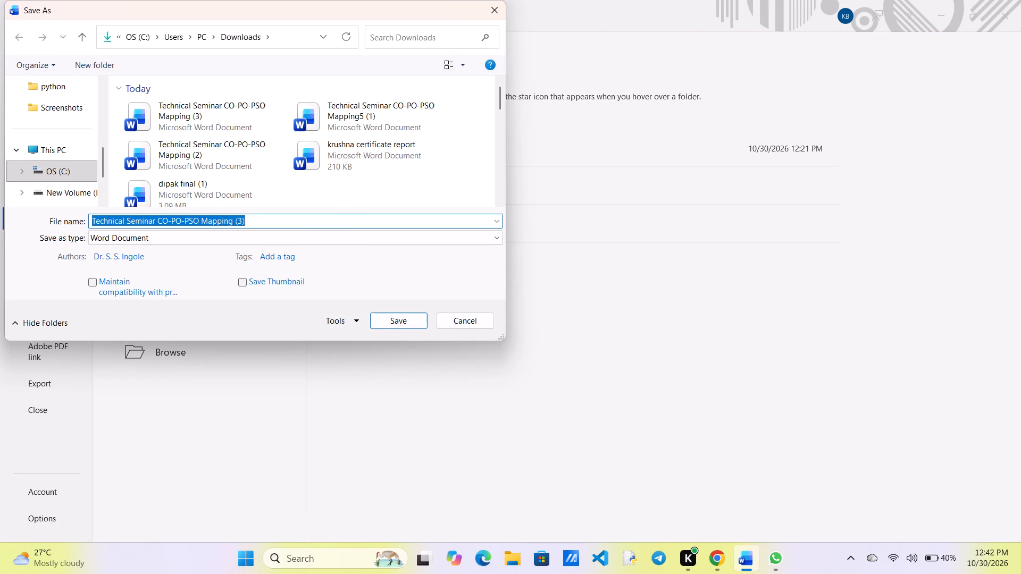
pyautogui.click(332, 216)
pyautogui.press('BackSpace')
pyautogui.press('BackSpace')
pyautogui.press('BackSpace')
pyautogui.press('BackSpace')
pyautogui.press('BackSpace')
pyautogui.press('BackSpace')
pyautogui.press('BackSpace')
pyautogui.press('BackSpace')
pyautogui.press('BackSpace')
pyautogui.press('BackSpace')
pyautogui.press('BackSpace')
pyautogui.press('BackSpace')
pyautogui.press('BackSpace')
pyautogui.press('BackSpace')
pyautogui.press('BackSpace')
pyautogui.press('BackSpace')
pyautogui.press('BackSpace')
pyautogui.press('BackSpace')
pyautogui.press('BackSpace')
pyautogui.press('BackSpace')
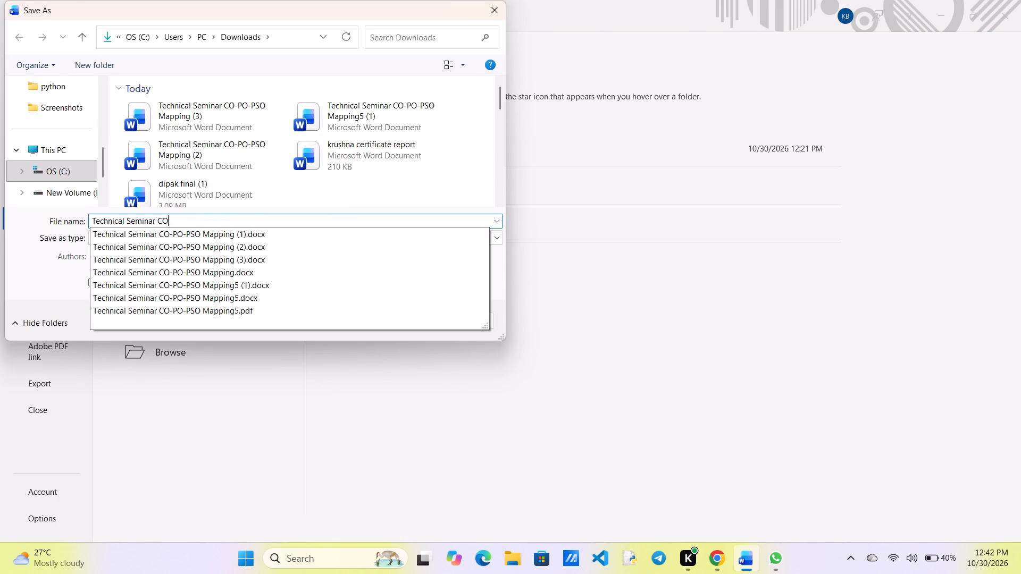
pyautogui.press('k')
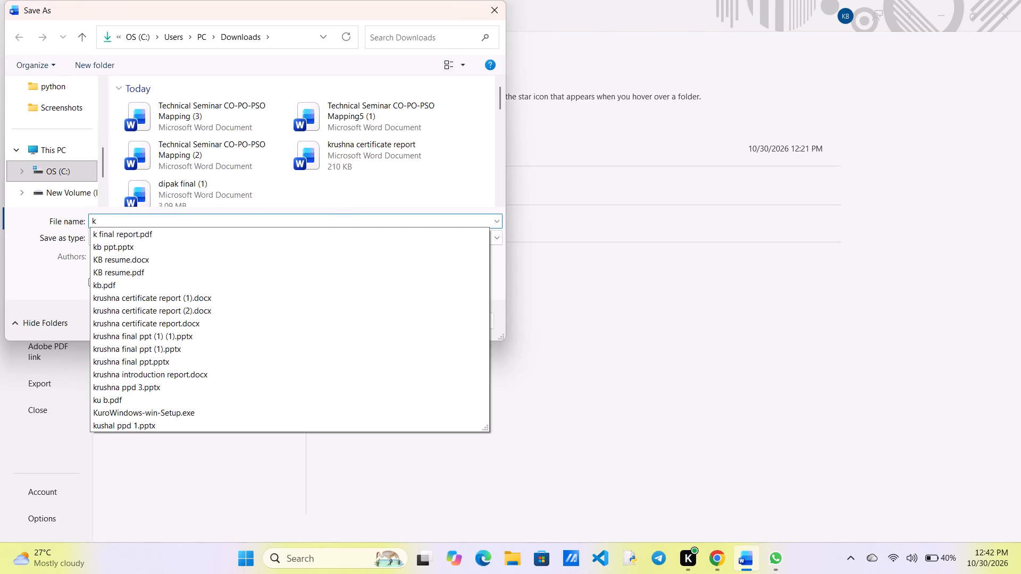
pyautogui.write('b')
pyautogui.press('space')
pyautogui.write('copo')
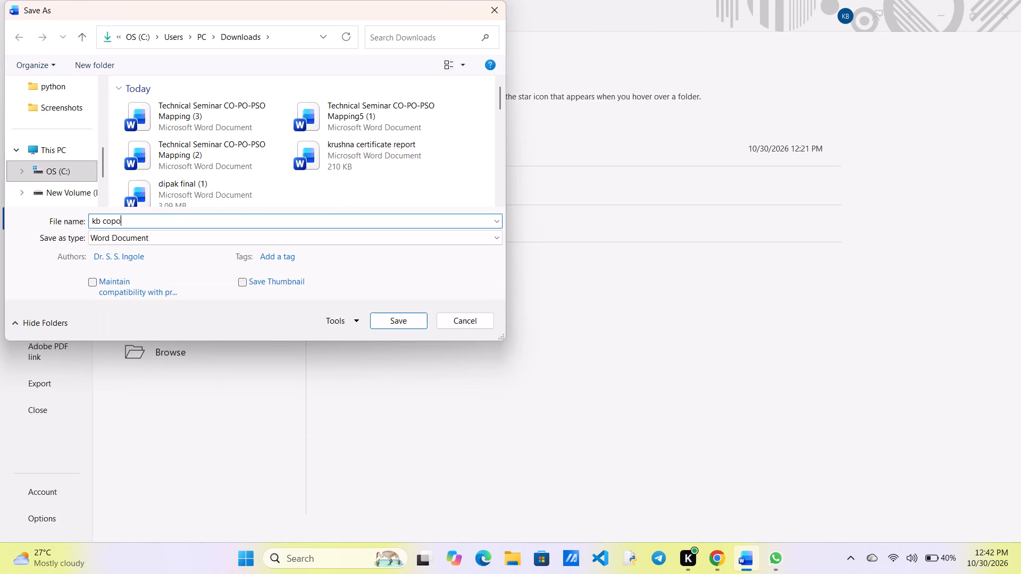
pyautogui.click(407, 318)
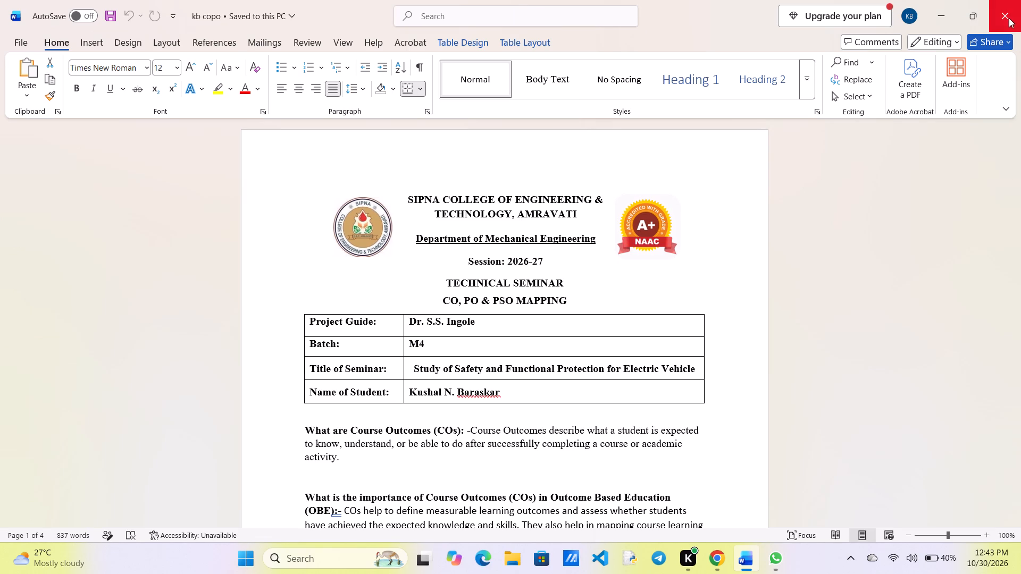
pyautogui.click(1009, 18)
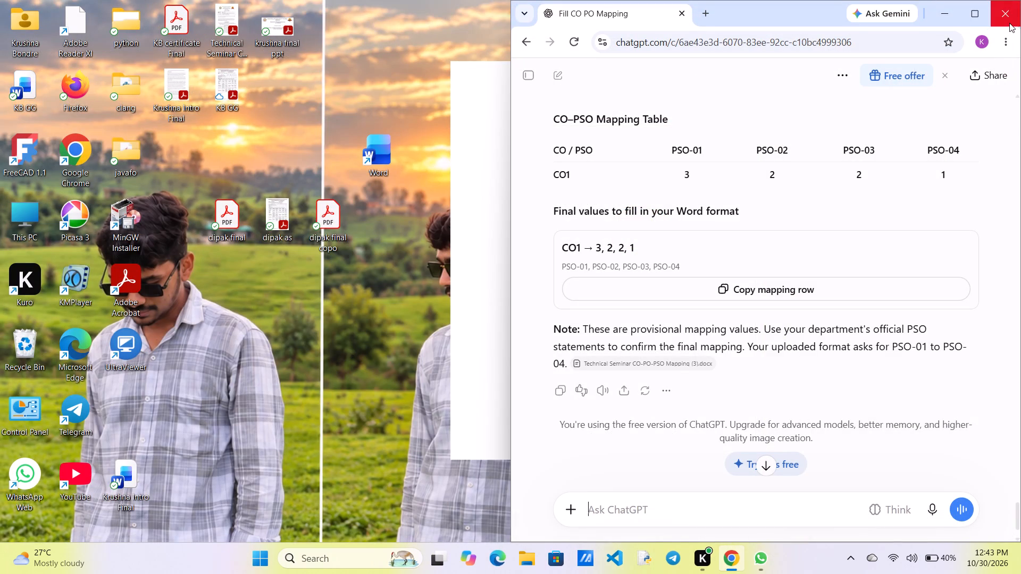
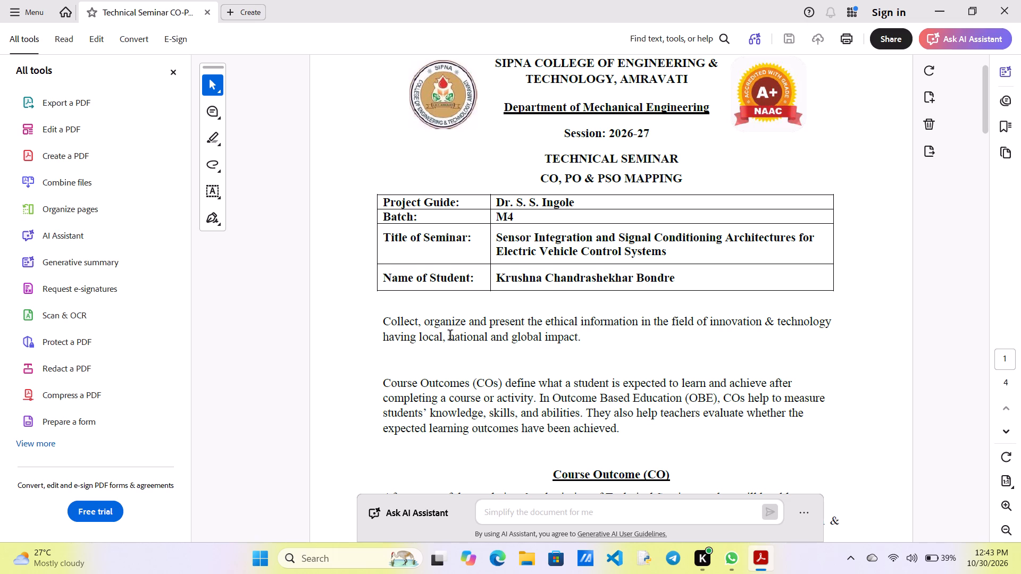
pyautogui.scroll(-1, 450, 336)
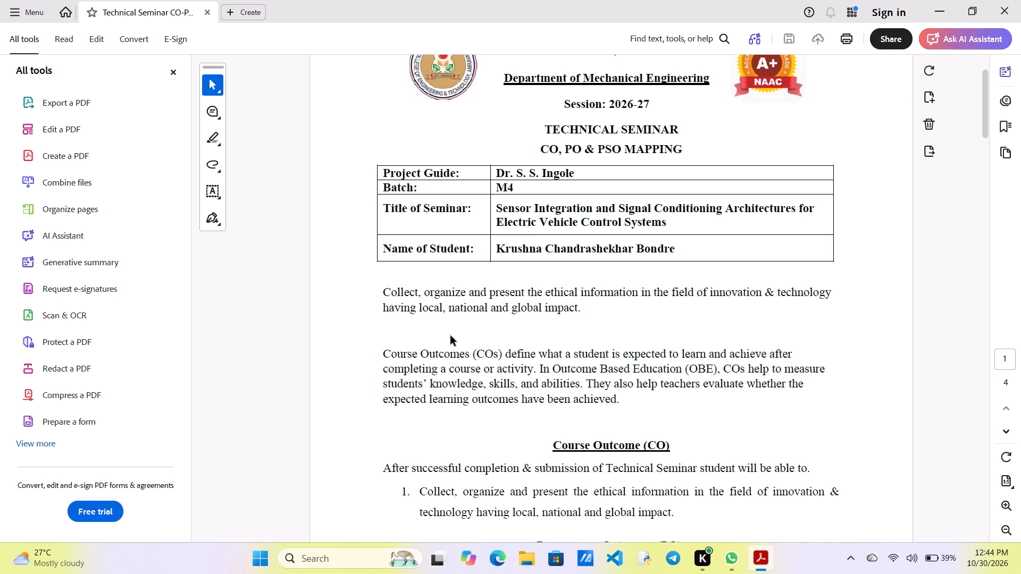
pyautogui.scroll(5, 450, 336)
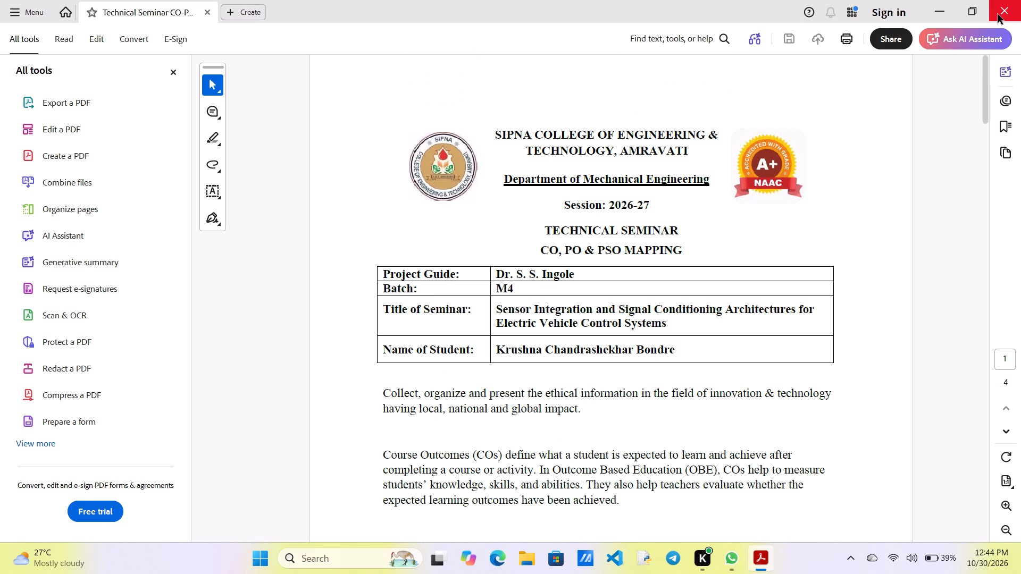
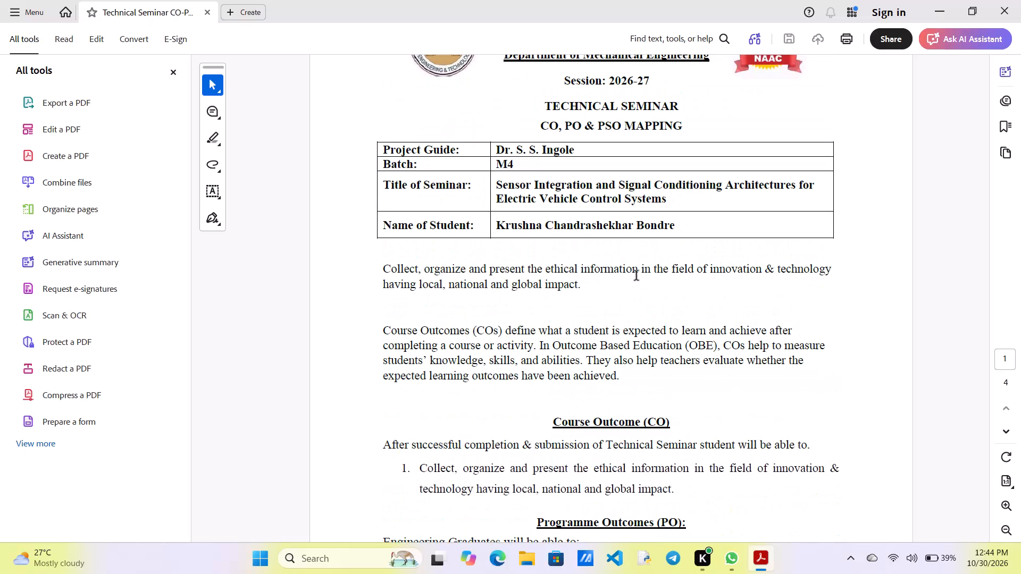
# Review the seminar mapping document from the course outcome through the PO and PSO mapping tables to the end of the last page.
pyautogui.hscroll(1, 637, 276)
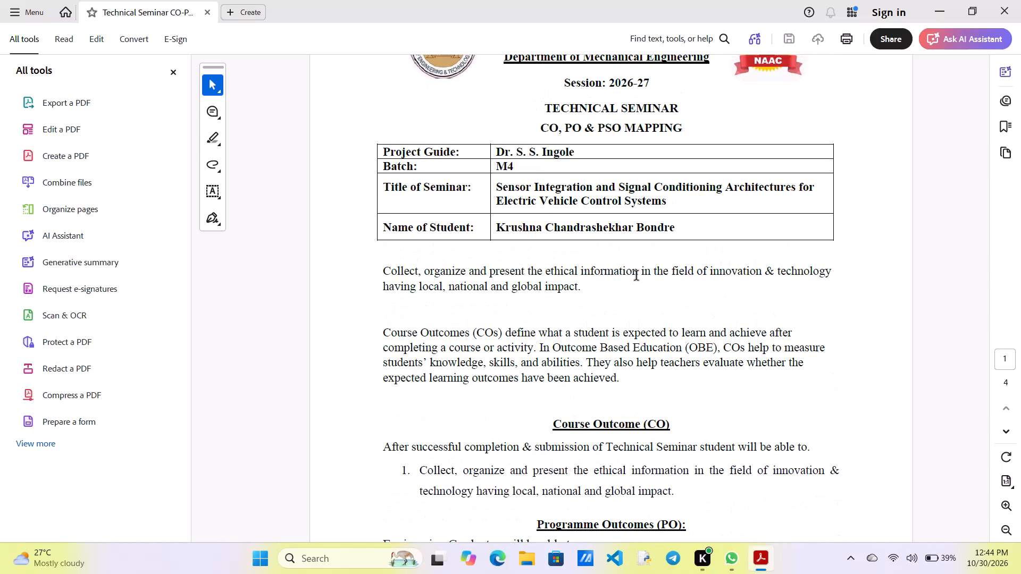
pyautogui.hscroll(1, 637, 276)
pyautogui.scroll(-1, 637, 276)
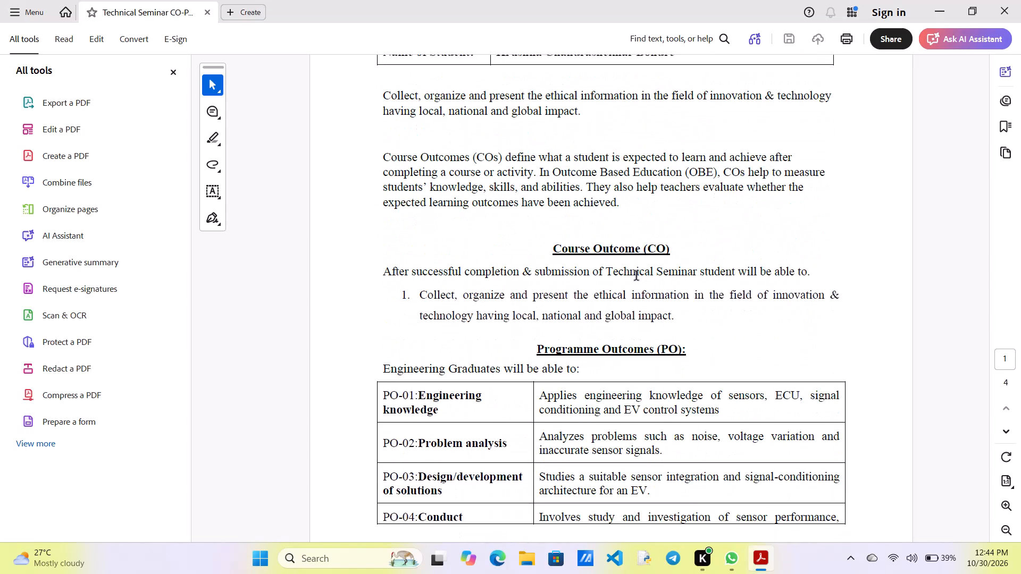
pyautogui.scroll(-10, 637, 276)
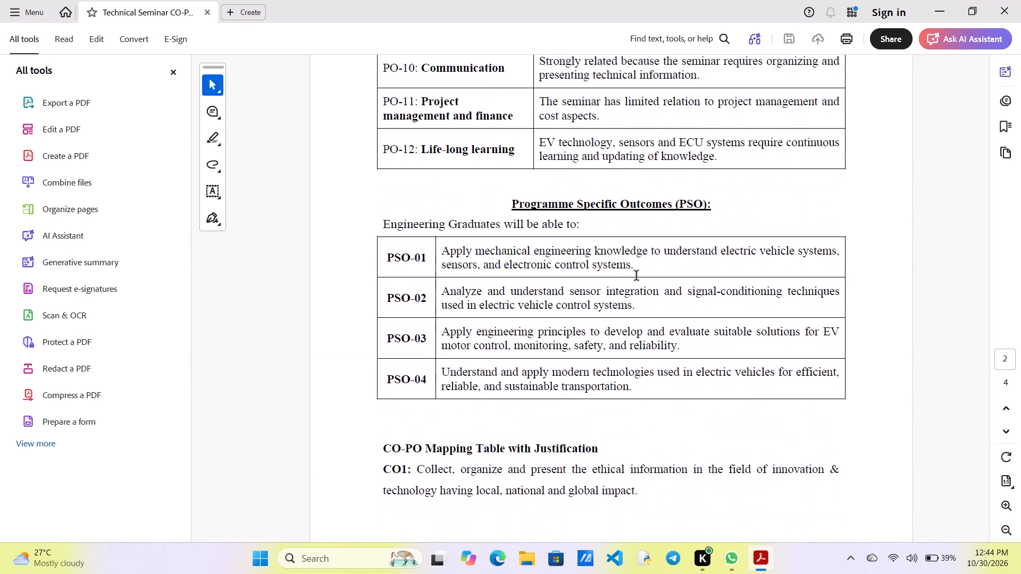
pyautogui.scroll(-9, 637, 276)
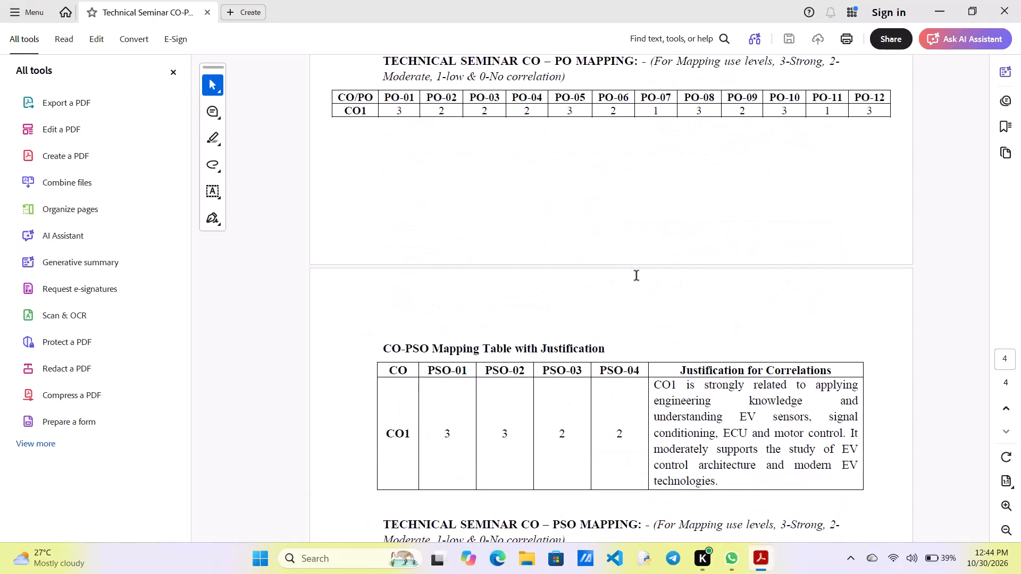
pyautogui.scroll(-8, 637, 276)
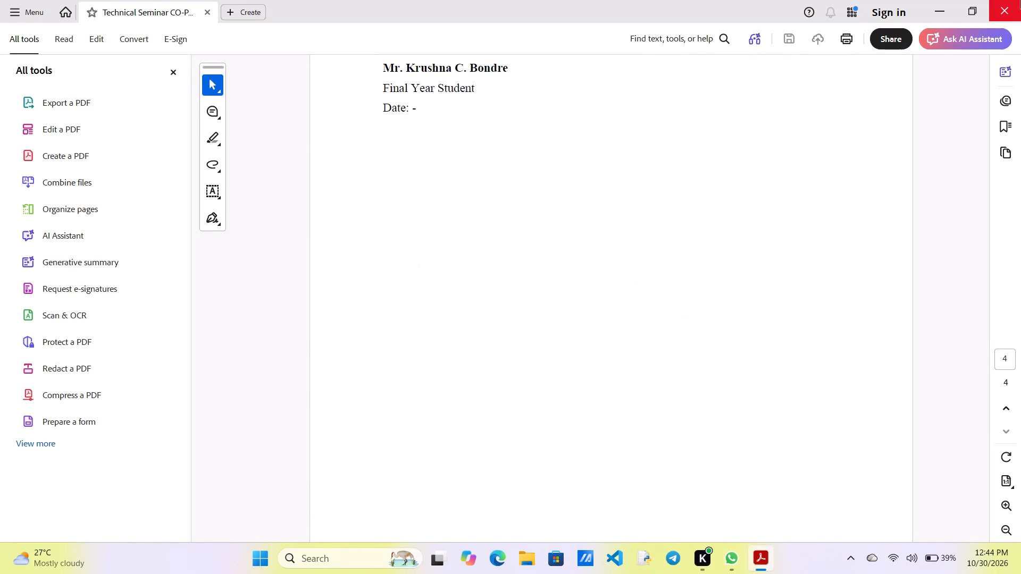
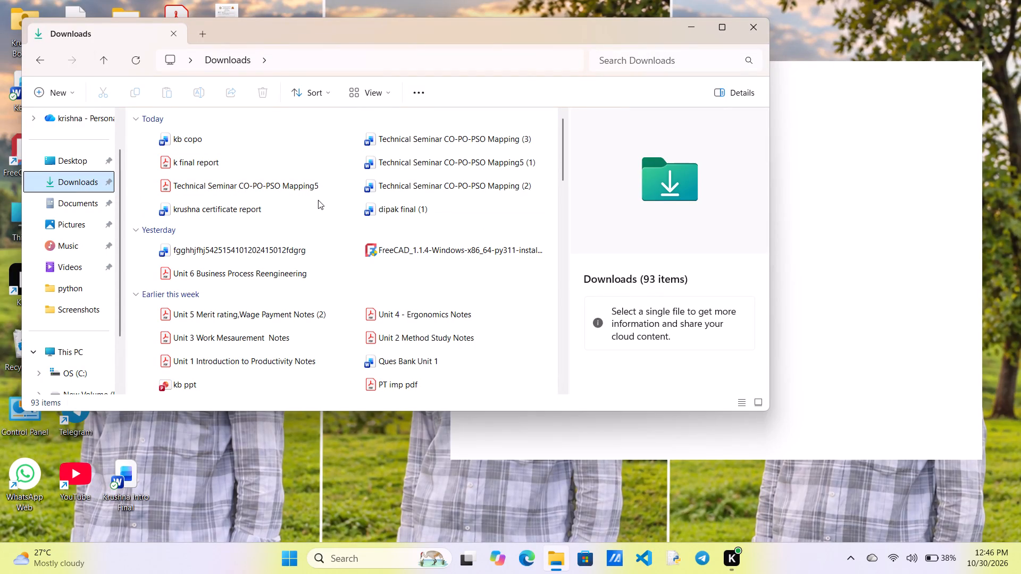
# Open the "dipak final (1)" Word document from the Downloads folder.
pyautogui.doubleClick(390, 204)
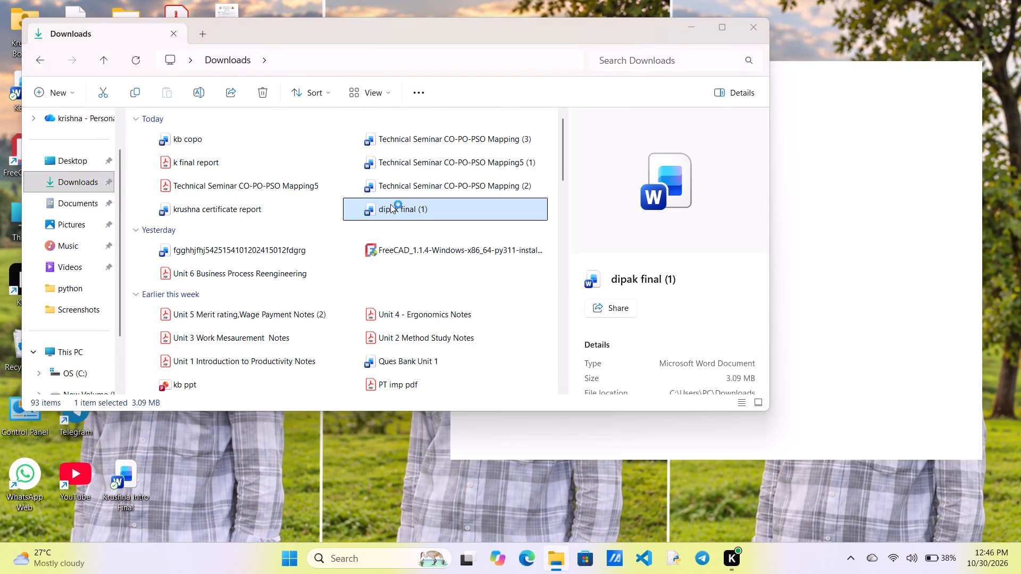
# Look through the seminar report from the cover page, course outcome and contents table to the start of the Introduction chapter.
pyautogui.scroll(-2, 423, 186)
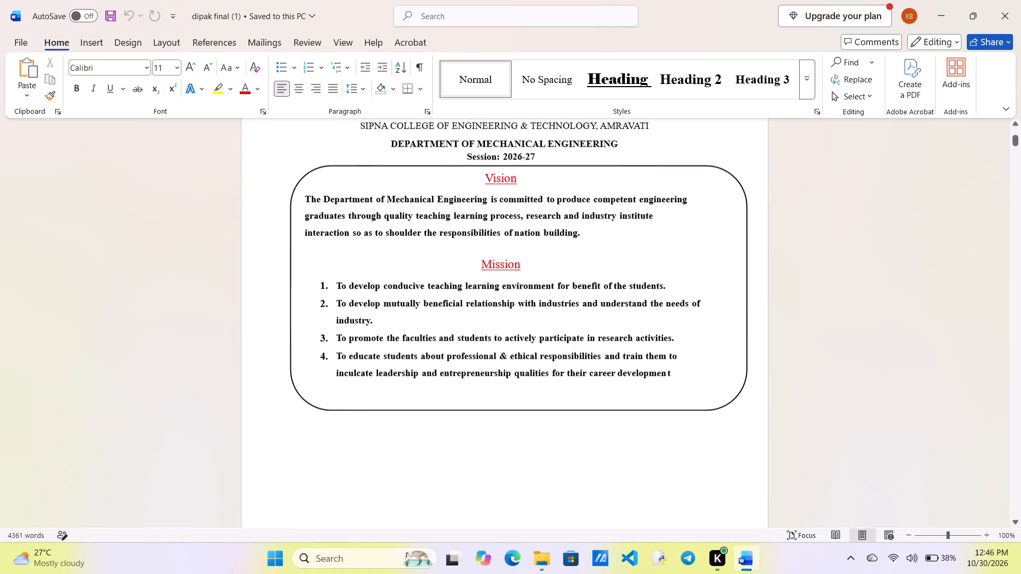
pyautogui.scroll(-1, 423, 186)
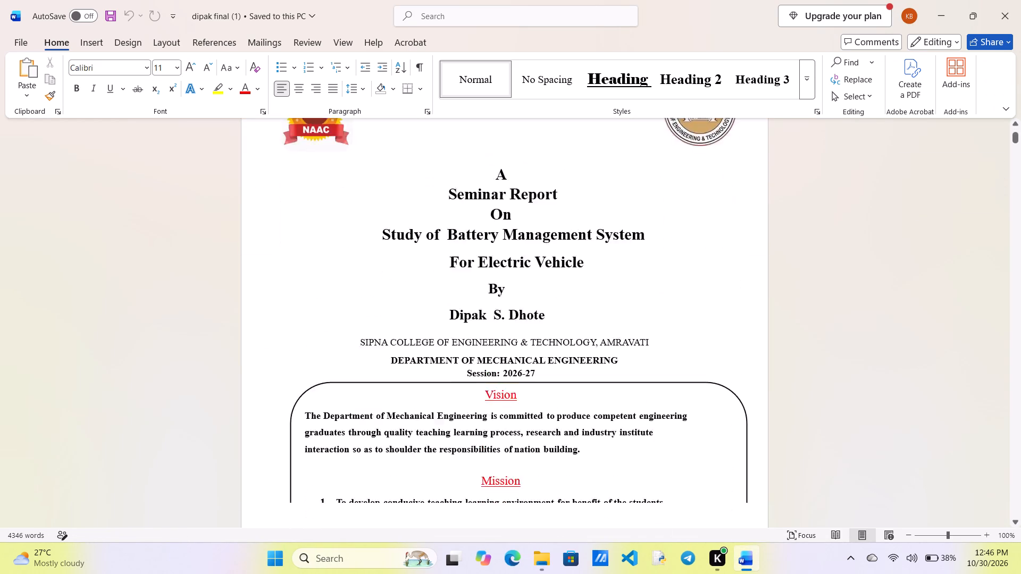
pyautogui.scroll(-6, 423, 186)
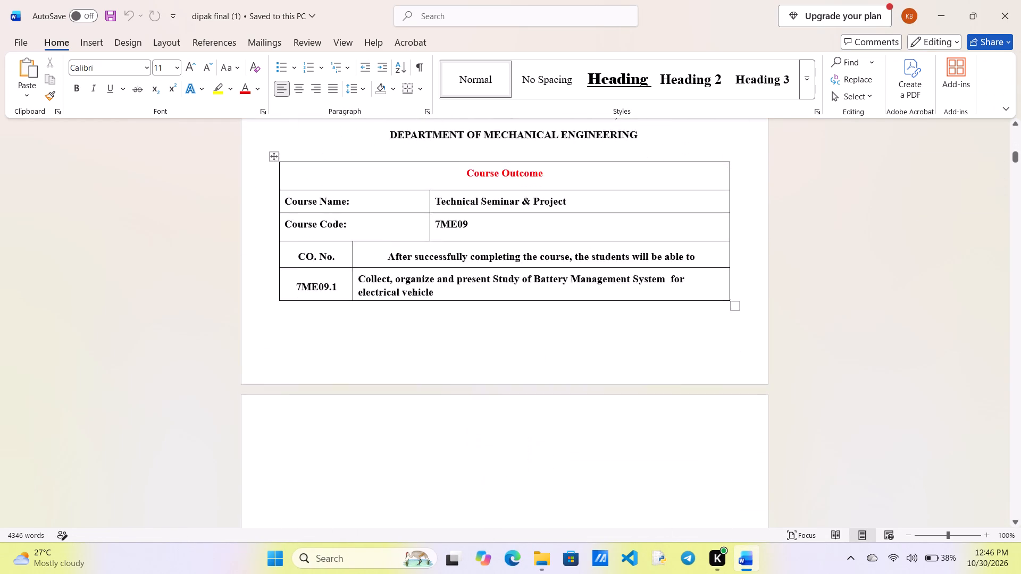
pyautogui.scroll(-8, 423, 186)
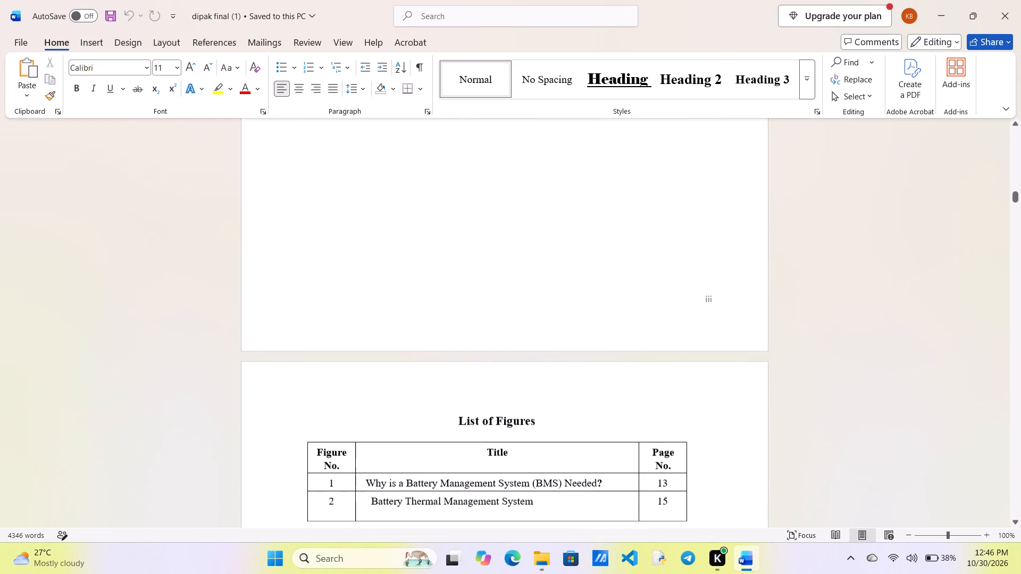
pyautogui.scroll(-9, 423, 186)
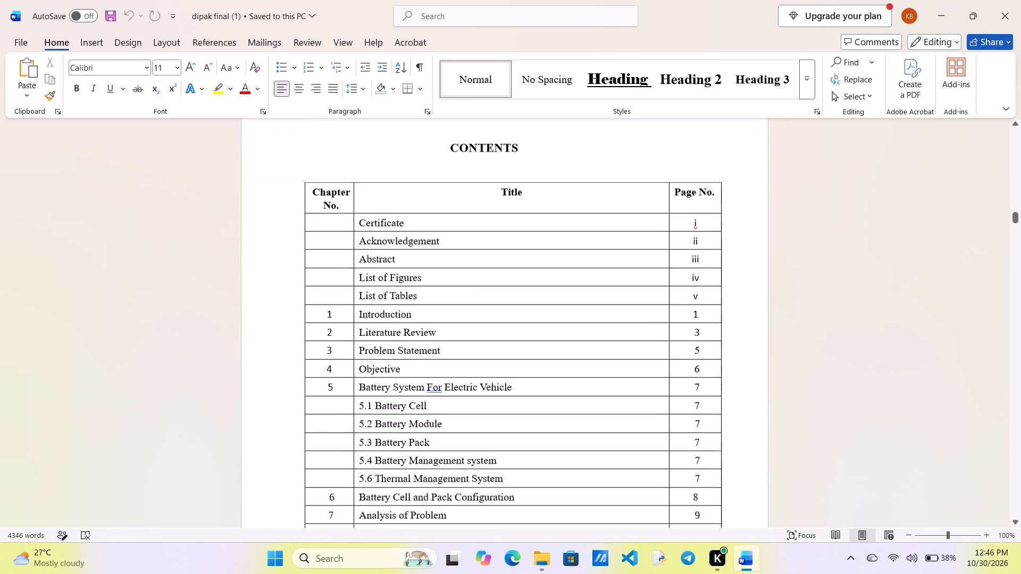
pyautogui.scroll(-6, 423, 186)
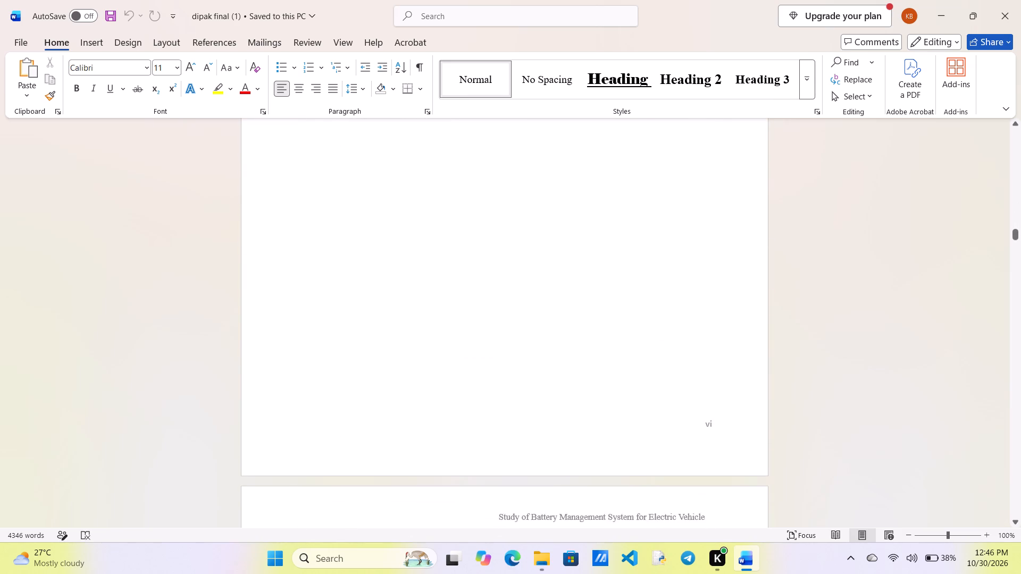
pyautogui.scroll(-2, 423, 186)
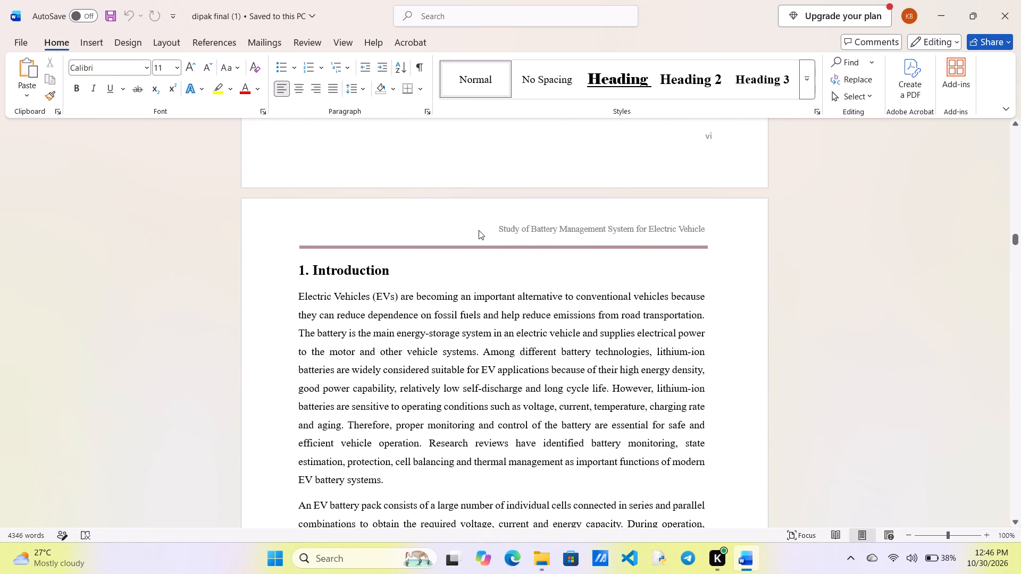
# Increase the indent of the header title "Study of Battery Management System for Electric Vehicle" on the Introduction page until it drops below the header line.
pyautogui.doubleClick(479, 230)
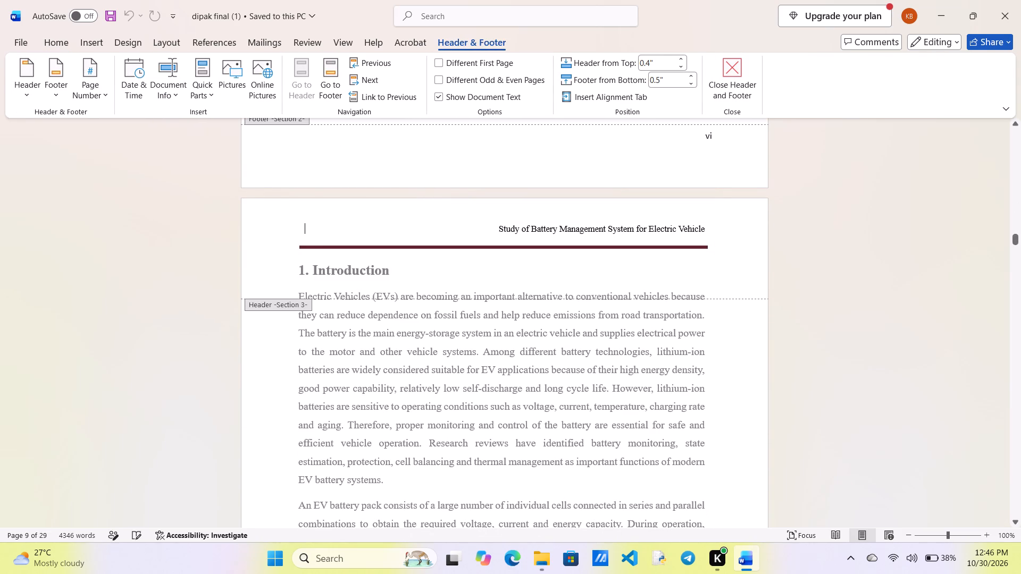
pyautogui.moveTo(501, 228); pyautogui.dragTo(737, 232)
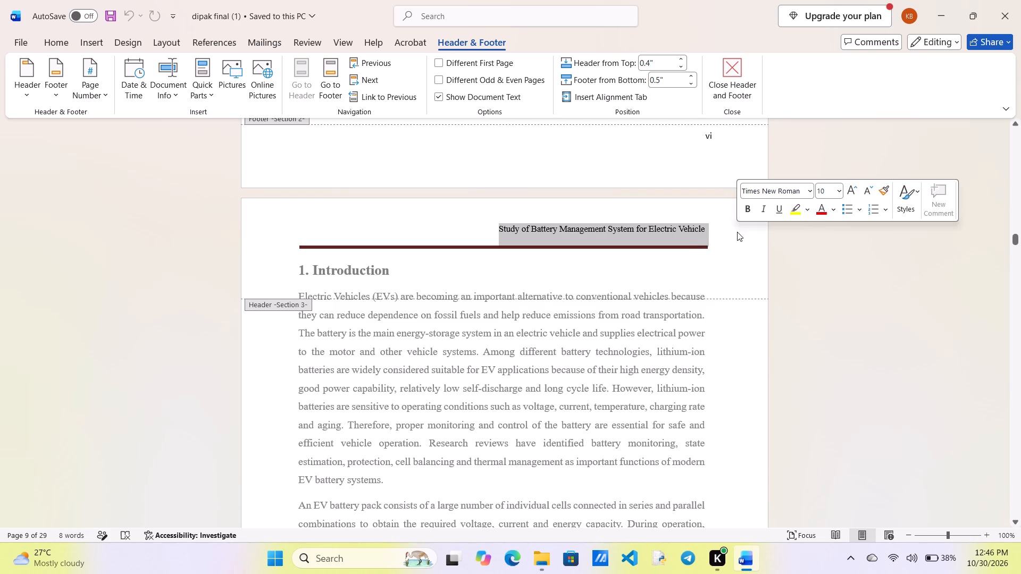
pyautogui.click(61, 45)
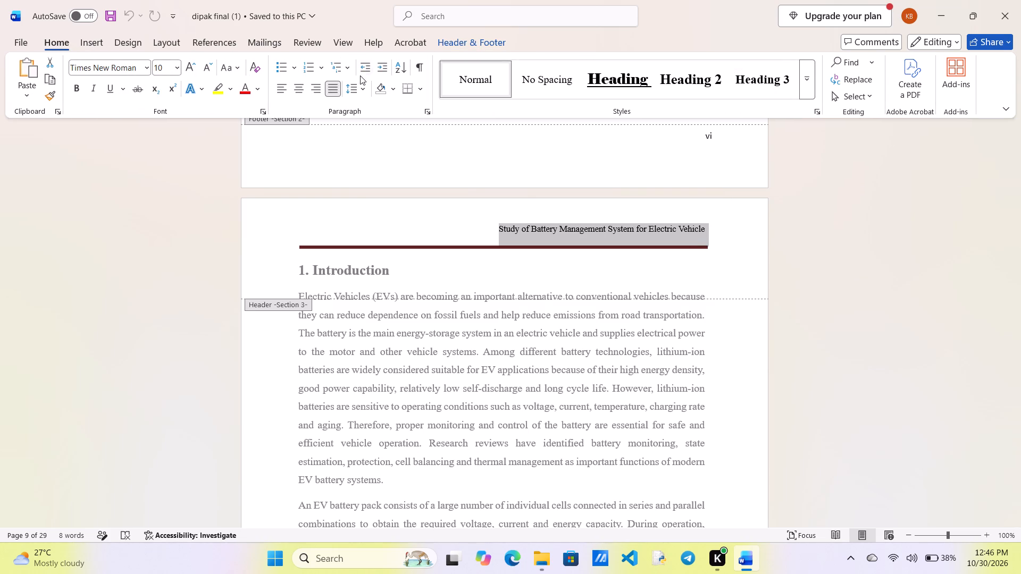
pyautogui.click(369, 66)
pyautogui.tripleClick(369, 66)
pyautogui.click(369, 66)
pyautogui.moveTo(369, 66); pyautogui.dragTo(395, 71)
pyautogui.moveTo(395, 71); pyautogui.dragTo(386, 57)
pyautogui.doubleClick(386, 57)
pyautogui.moveTo(386, 57); pyautogui.dragTo(381, 63)
pyautogui.tripleClick(381, 63)
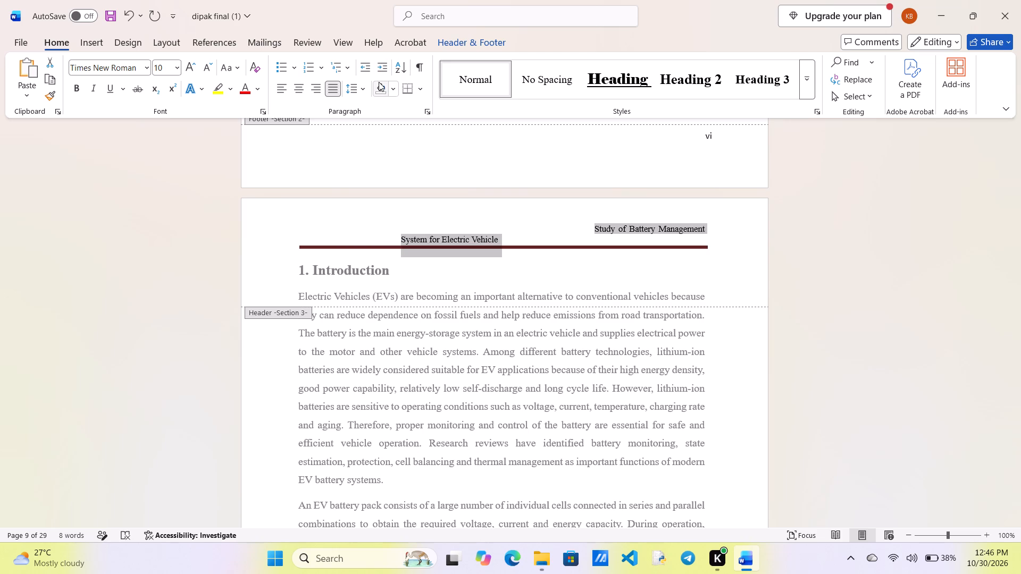
pyautogui.doubleClick(381, 65)
pyautogui.click(381, 65)
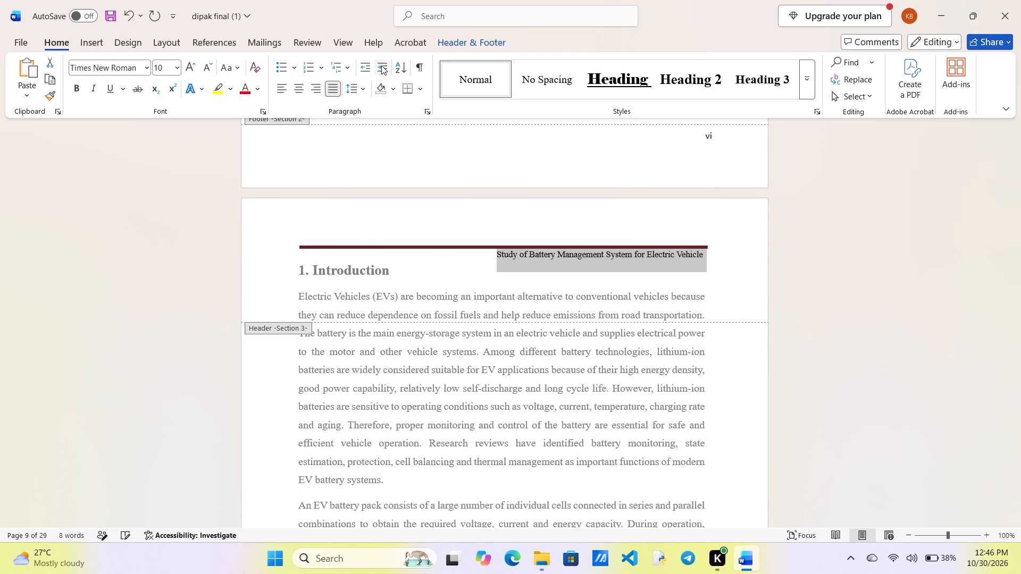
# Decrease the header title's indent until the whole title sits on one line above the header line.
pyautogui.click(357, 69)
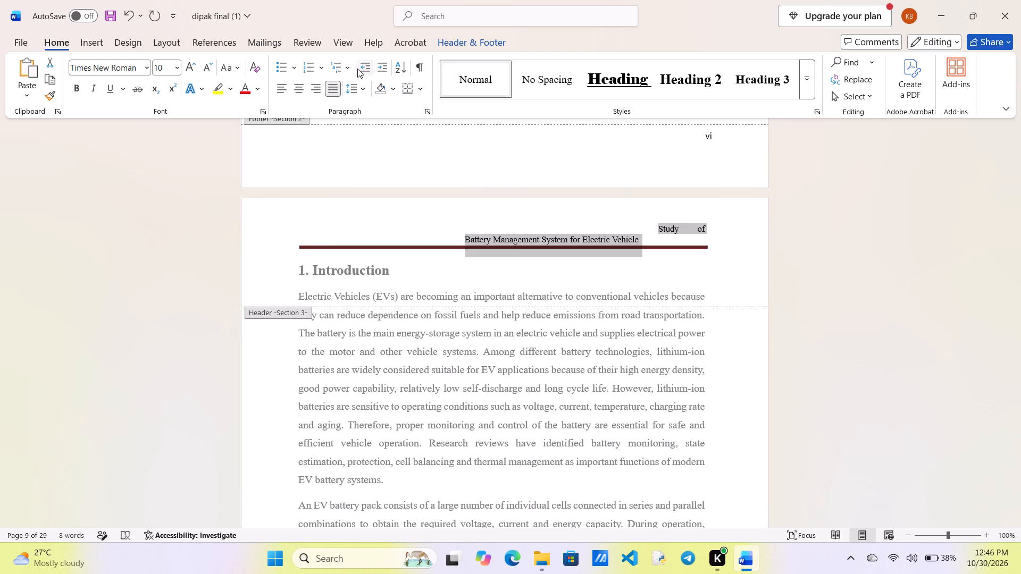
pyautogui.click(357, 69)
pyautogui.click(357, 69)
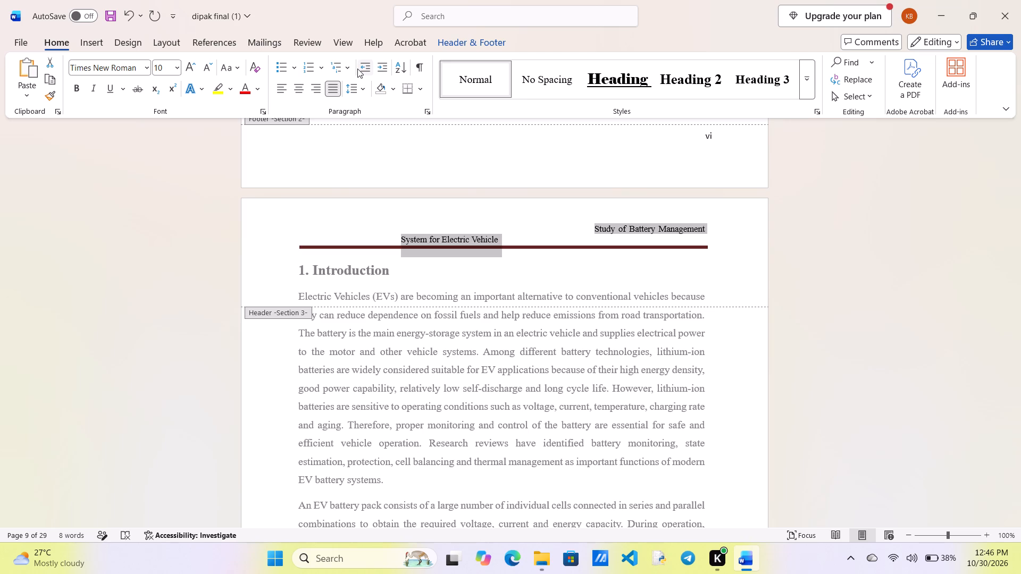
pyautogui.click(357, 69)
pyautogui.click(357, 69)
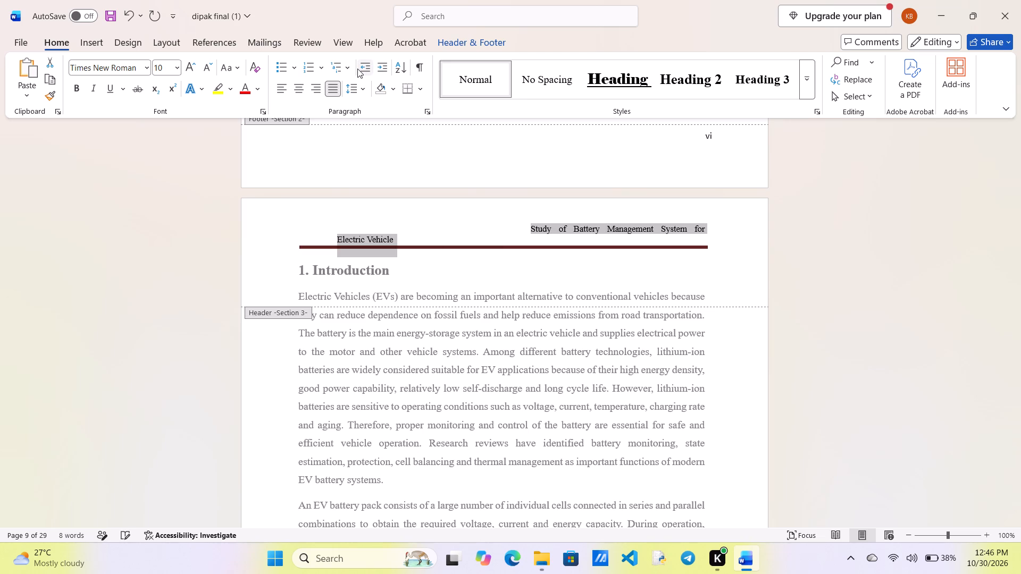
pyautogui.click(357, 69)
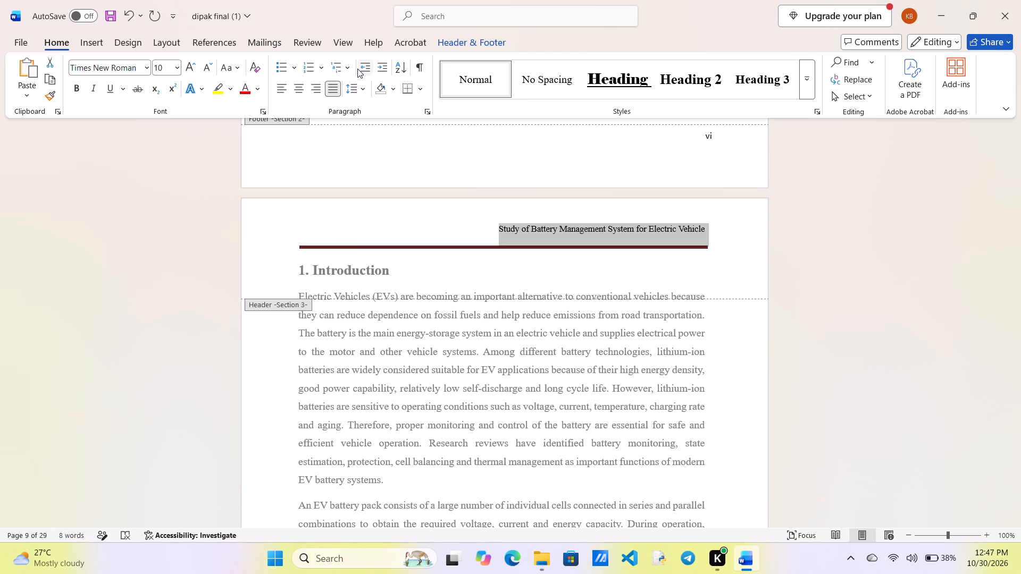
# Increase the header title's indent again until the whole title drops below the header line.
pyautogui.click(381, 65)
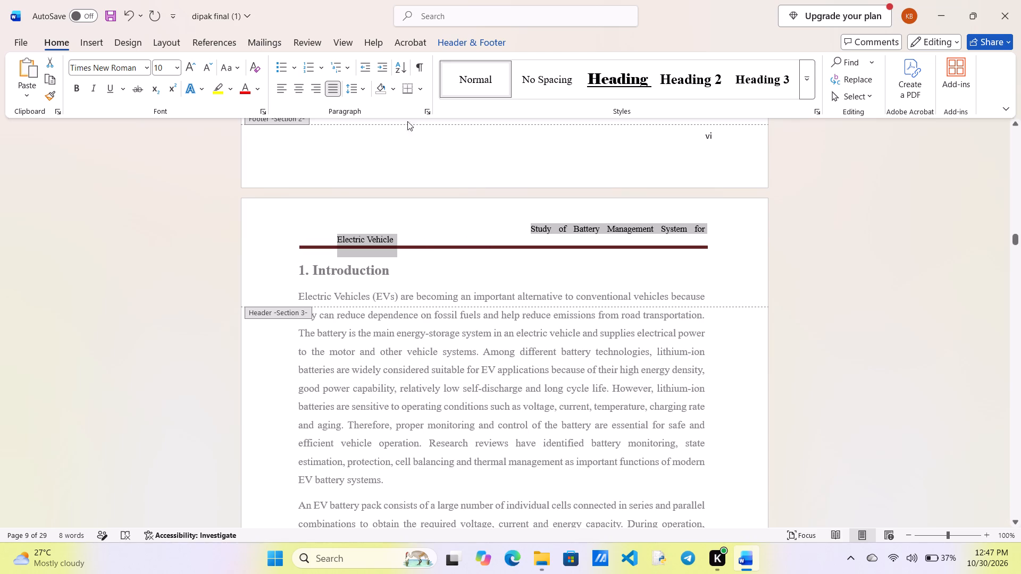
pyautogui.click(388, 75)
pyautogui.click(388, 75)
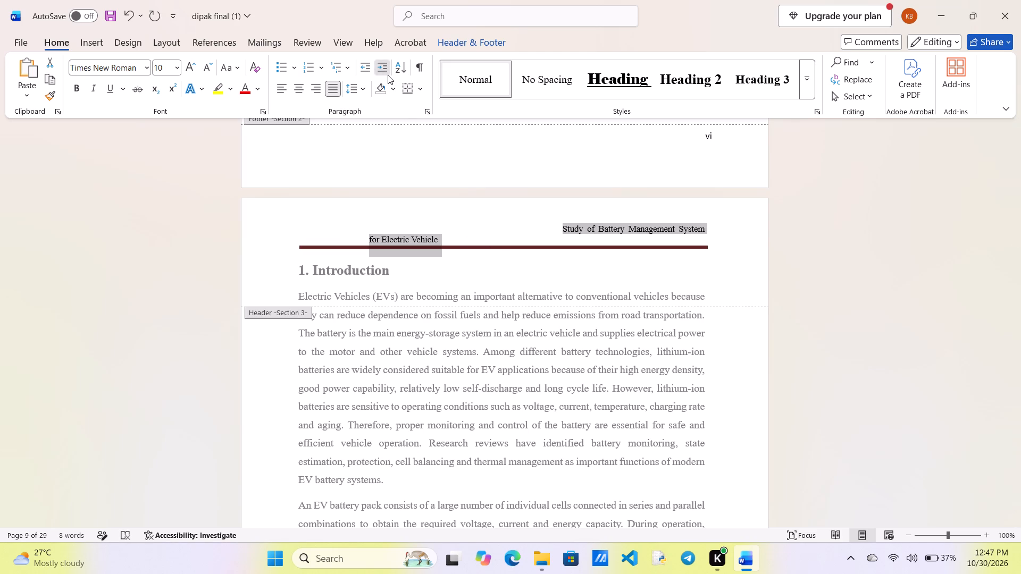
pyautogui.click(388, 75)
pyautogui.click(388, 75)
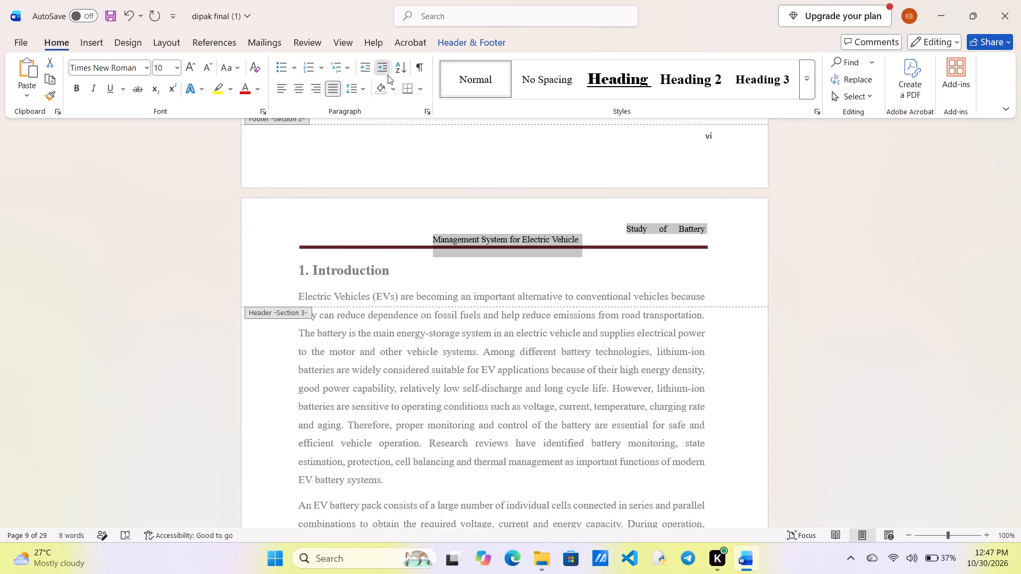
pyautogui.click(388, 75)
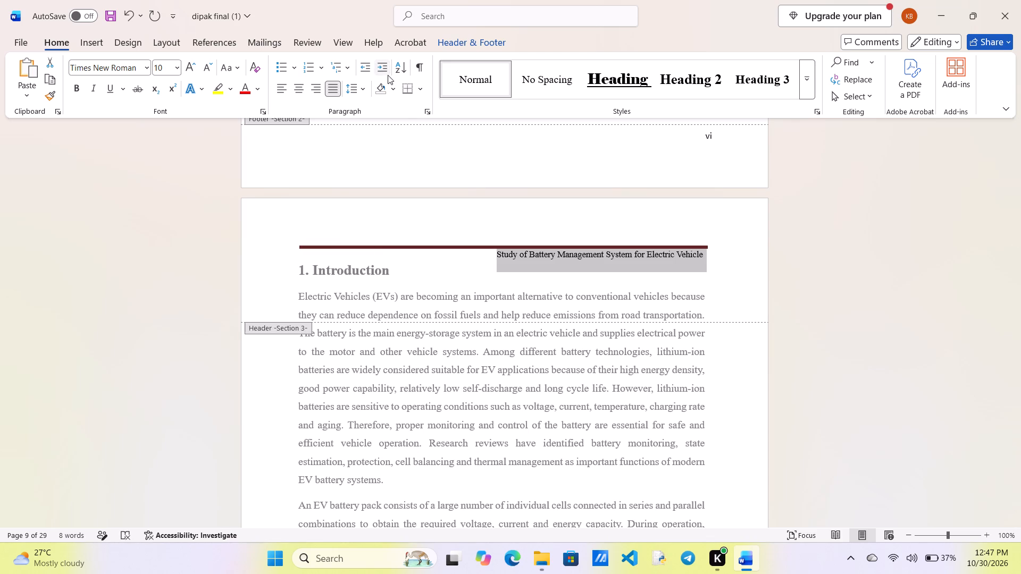
# Delete the blank space before "Study" in the header so that the title starts above the header line.
pyautogui.click(491, 256)
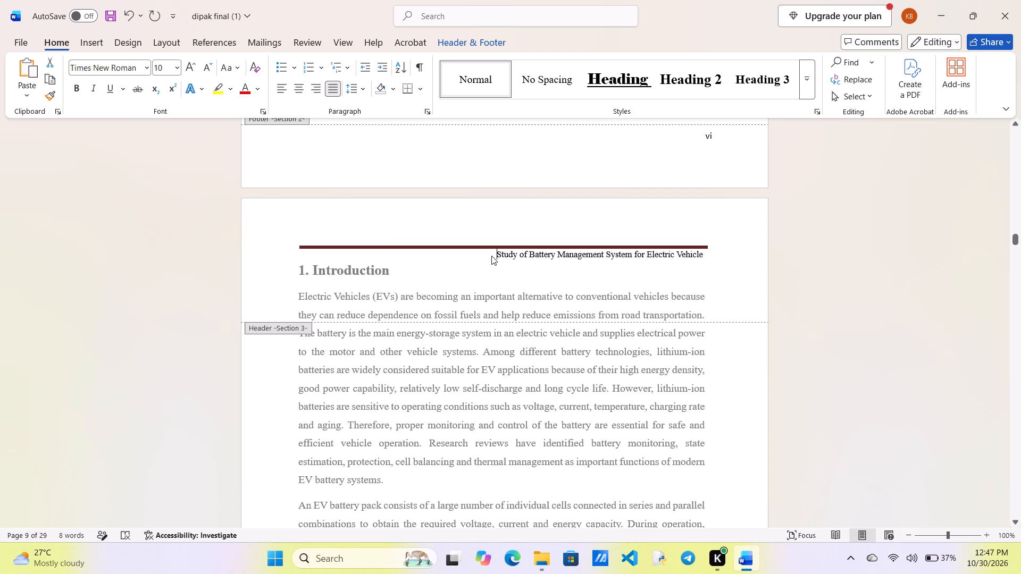
pyautogui.press('BackSpace')
pyautogui.press('BackSpace')
pyautogui.press('BackSpace')
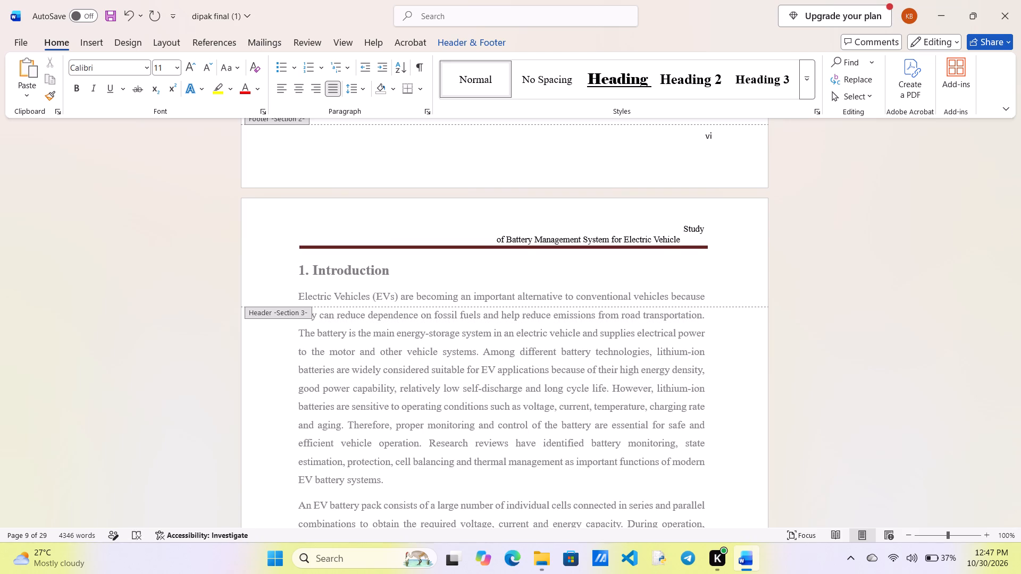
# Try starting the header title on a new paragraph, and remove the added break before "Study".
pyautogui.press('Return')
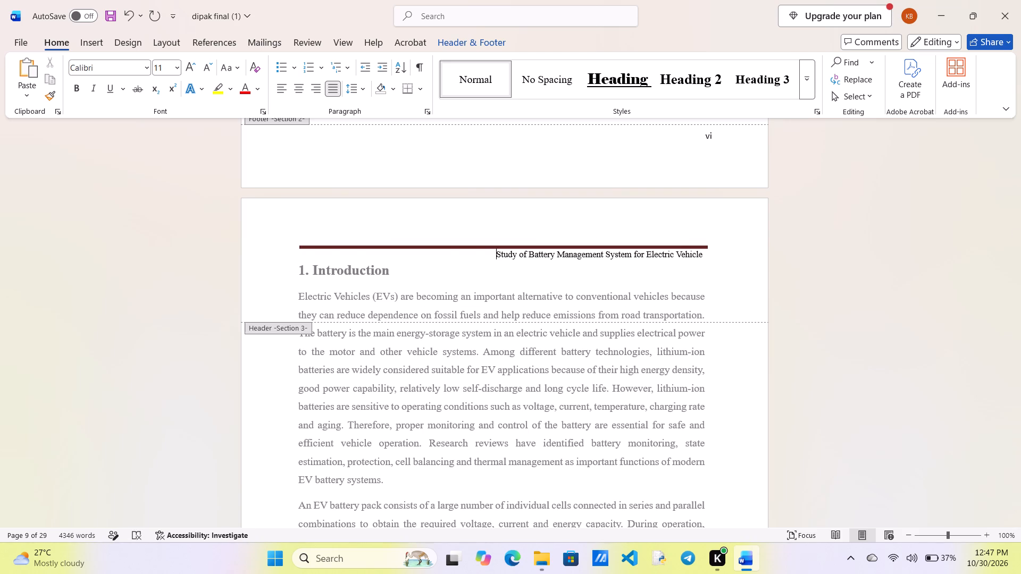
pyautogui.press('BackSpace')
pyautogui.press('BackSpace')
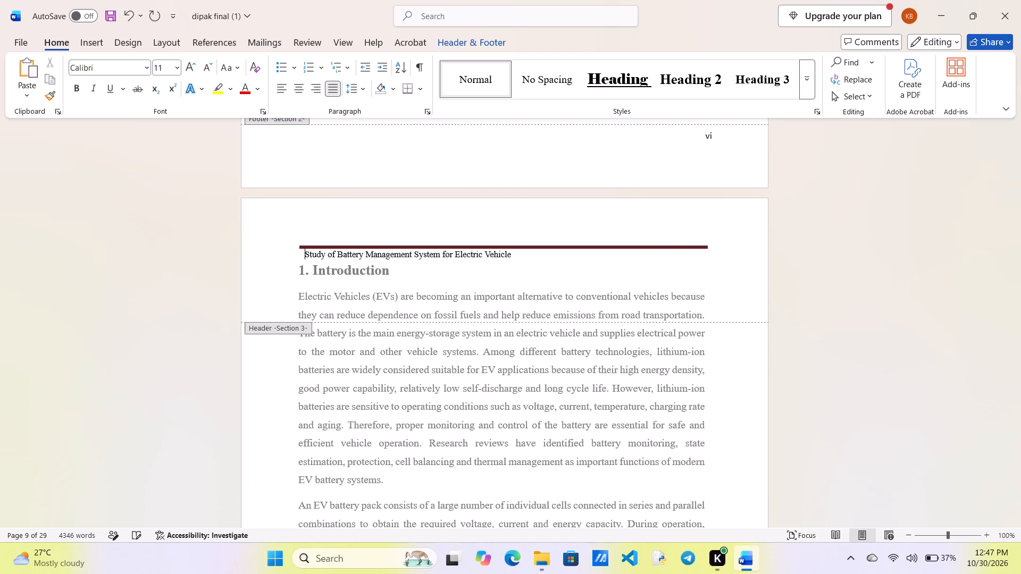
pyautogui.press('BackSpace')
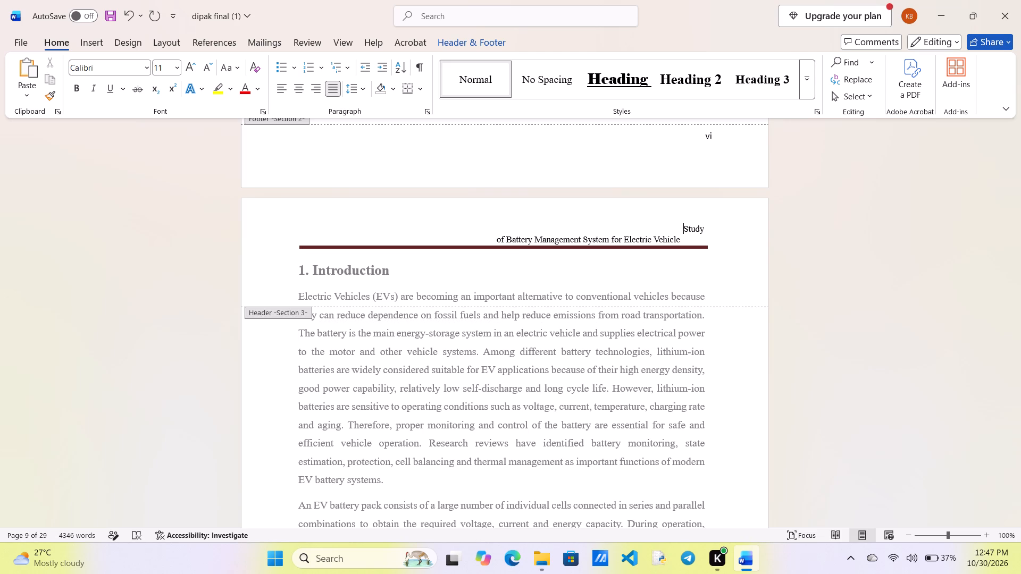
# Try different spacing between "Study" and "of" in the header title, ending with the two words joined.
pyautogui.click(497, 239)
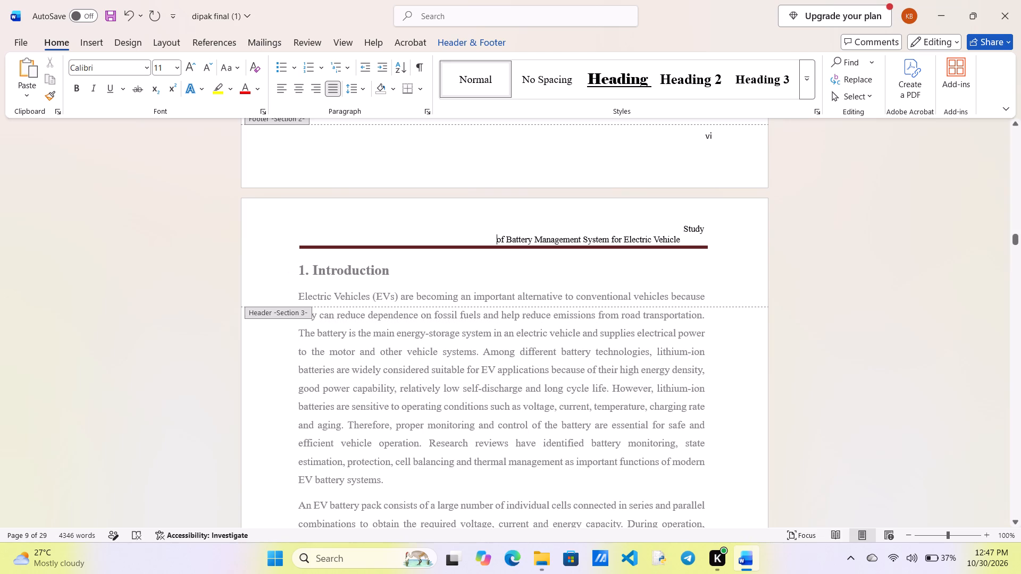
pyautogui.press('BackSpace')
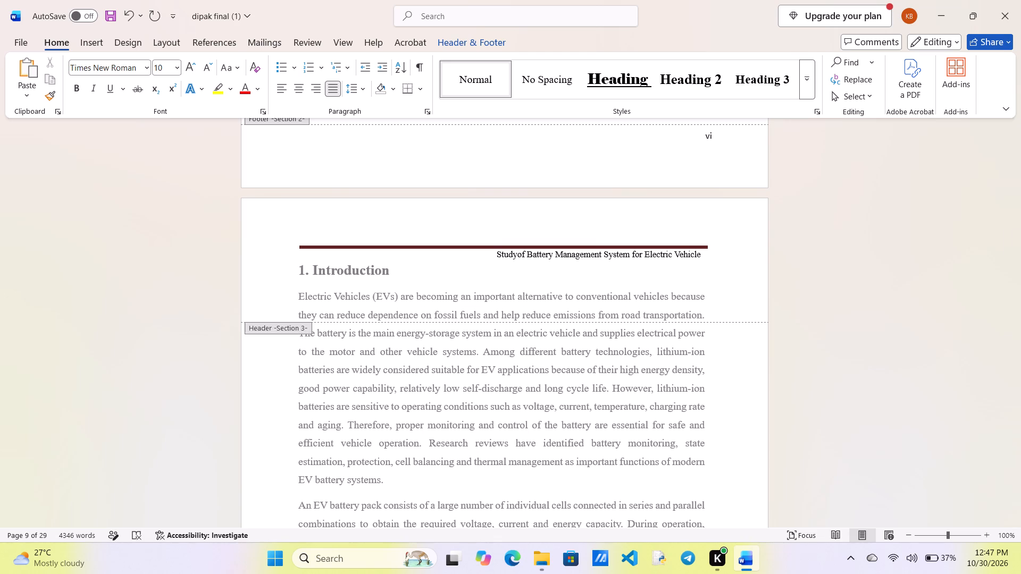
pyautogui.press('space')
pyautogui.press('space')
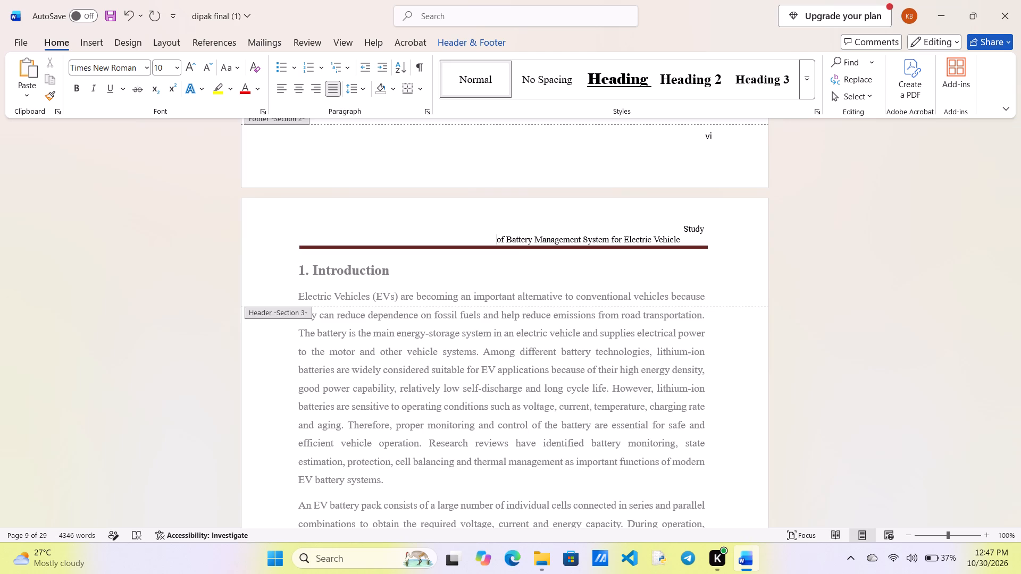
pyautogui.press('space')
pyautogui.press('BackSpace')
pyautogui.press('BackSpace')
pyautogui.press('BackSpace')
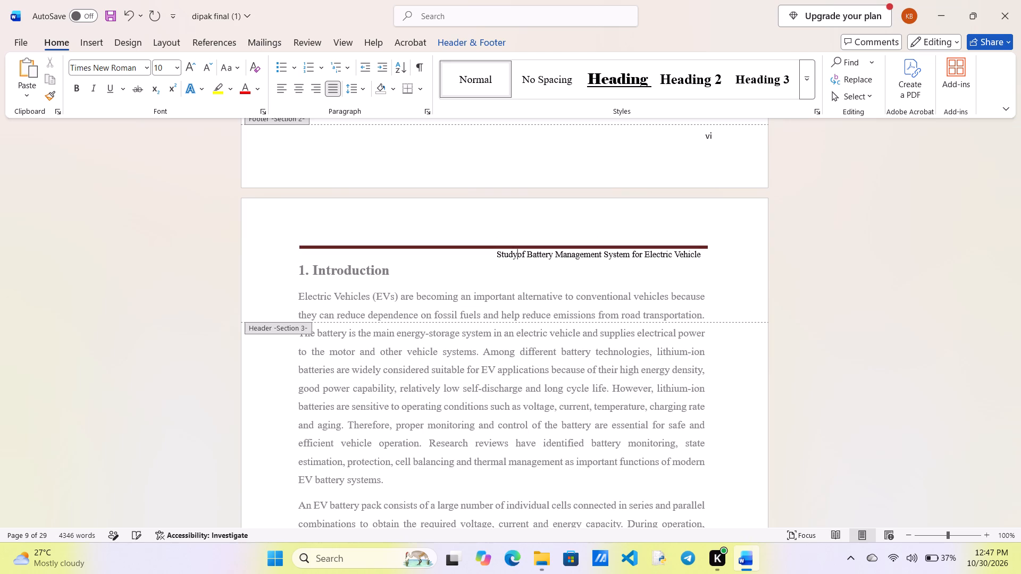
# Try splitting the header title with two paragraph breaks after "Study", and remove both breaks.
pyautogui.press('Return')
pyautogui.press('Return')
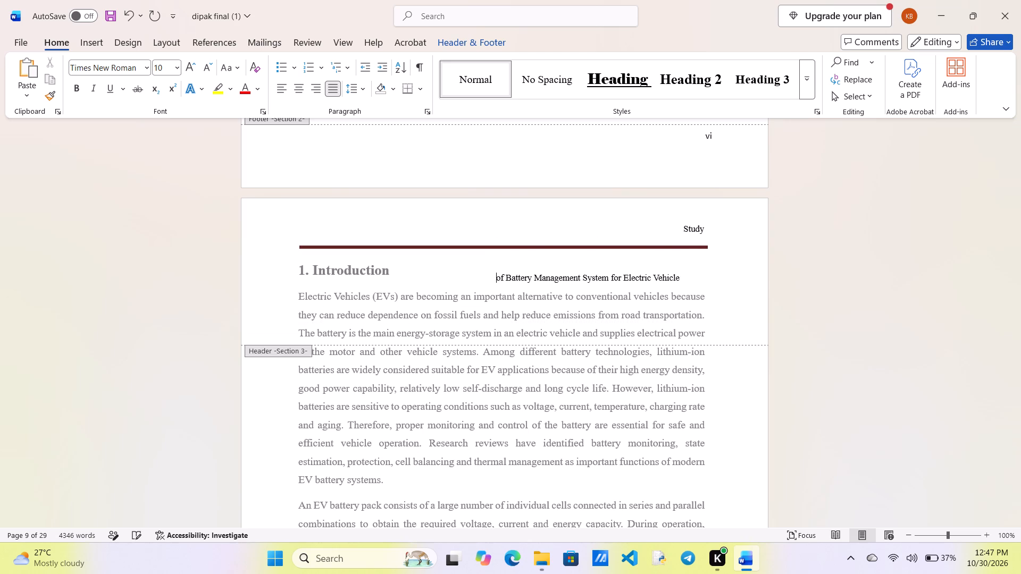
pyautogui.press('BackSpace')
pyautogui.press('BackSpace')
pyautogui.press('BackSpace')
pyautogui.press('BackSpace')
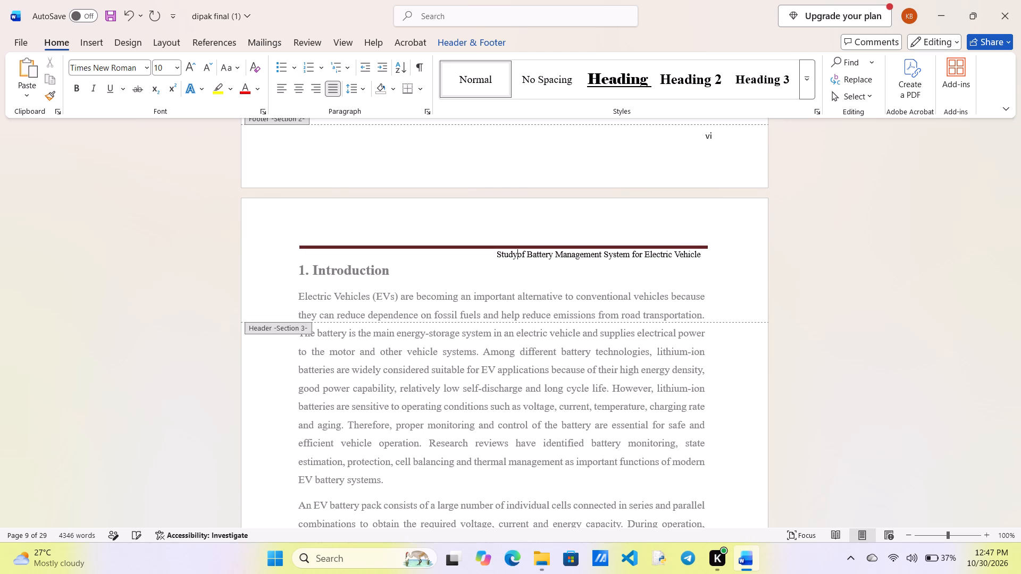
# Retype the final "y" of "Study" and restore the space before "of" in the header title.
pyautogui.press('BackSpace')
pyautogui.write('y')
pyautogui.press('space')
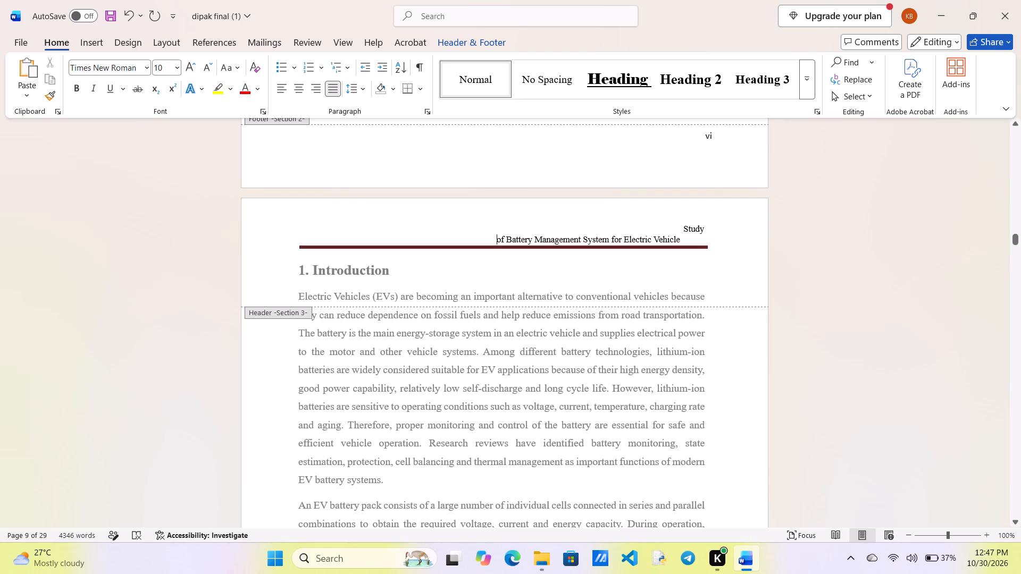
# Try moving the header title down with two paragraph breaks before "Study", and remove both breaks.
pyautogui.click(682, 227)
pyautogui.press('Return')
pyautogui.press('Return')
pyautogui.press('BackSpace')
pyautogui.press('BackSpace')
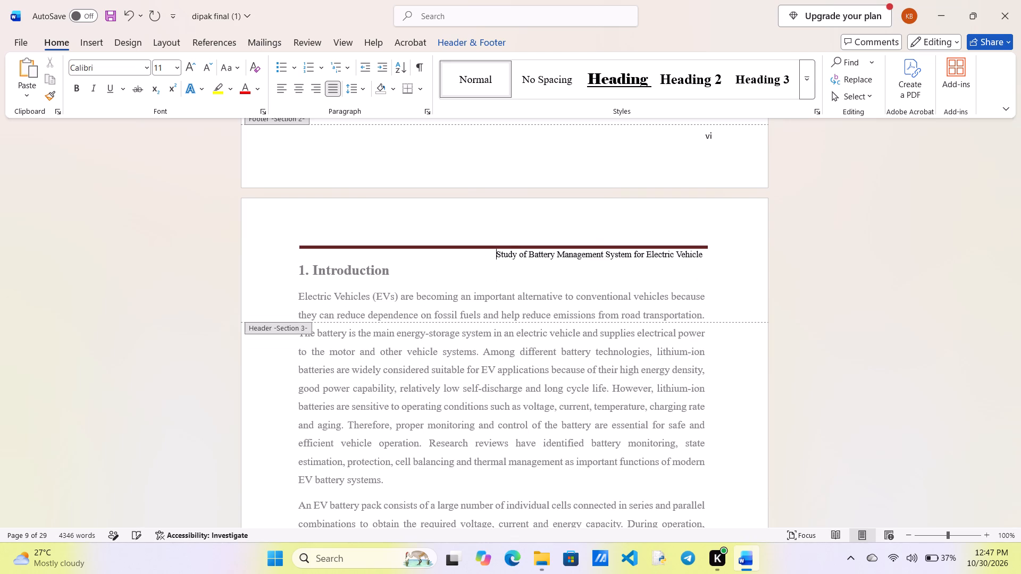
# Delete the blank spacing before "Study" in the Introduction page header until the whole title fits on one line.
pyautogui.press('BackSpace')
pyautogui.press('BackSpace')
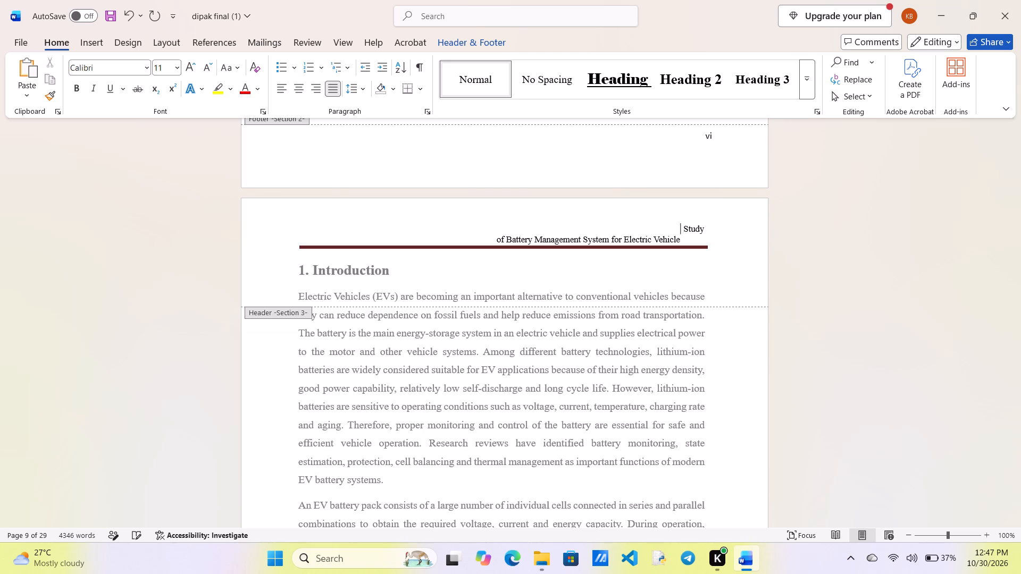
pyautogui.press('BackSpace')
pyautogui.press('BackSpace')
pyautogui.press('BackSpace')
pyautogui.press('BackSpace')
pyautogui.press('BackSpace')
pyautogui.press('BackSpace')
pyautogui.press('BackSpace')
pyautogui.press('BackSpace')
pyautogui.press('BackSpace')
pyautogui.press('BackSpace')
pyautogui.press('BackSpace')
pyautogui.press('BackSpace')
pyautogui.press('BackSpace')
pyautogui.press('BackSpace')
pyautogui.press('BackSpace')
pyautogui.press('BackSpace')
pyautogui.press('BackSpace')
pyautogui.press('BackSpace')
pyautogui.press('BackSpace')
pyautogui.press('BackSpace')
pyautogui.press('BackSpace')
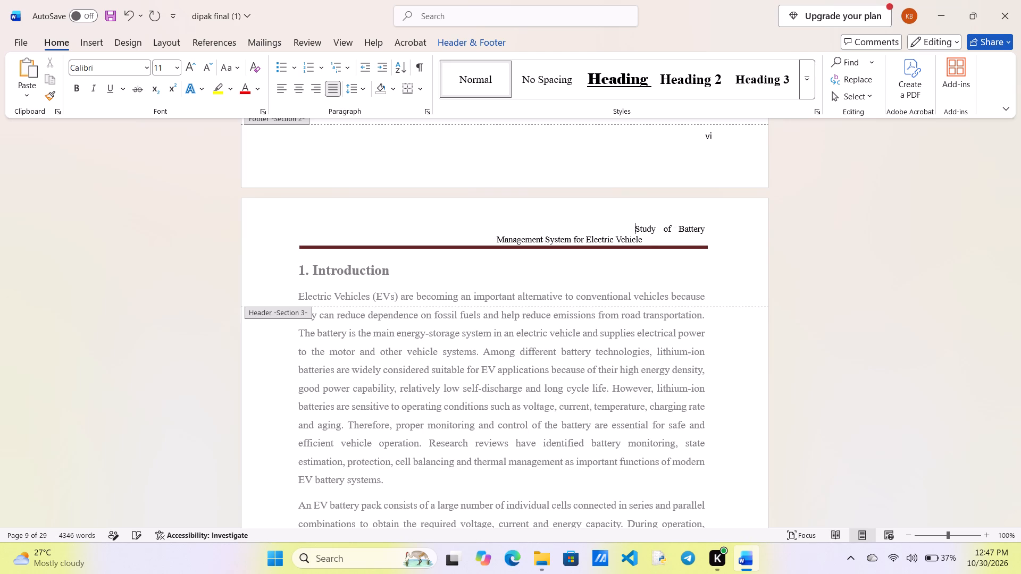
pyautogui.hotkey('shift', 'BackSpace')
pyautogui.hotkey('shift', 'BackSpace')
pyautogui.hotkey('shift', 'BackSpace')
pyautogui.hotkey('shift', 'BackSpace')
pyautogui.hotkey('shift', 'BackSpace')
pyautogui.hotkey('shift', 'BackSpace')
pyautogui.hotkey('shift', 'BackSpace')
pyautogui.hotkey('shift', 'BackSpace')
pyautogui.hotkey('shift', 'BackSpace')
pyautogui.hotkey('shift', 'BackSpace')
pyautogui.hotkey('shift', 'BackSpace')
pyautogui.hotkey('shift', 'BackSpace')
pyautogui.hotkey('shift', 'BackSpace')
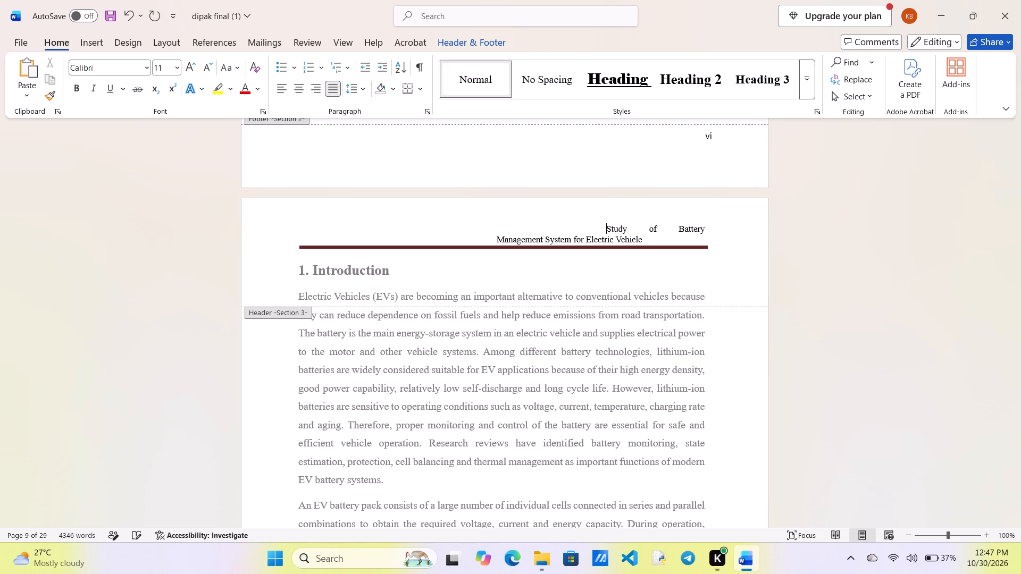
pyautogui.hotkey('ctrl', 'BackSpace')
pyautogui.hotkey('ctrl', 'BackSpace')
pyautogui.hotkey('ctrl', 'BackSpace')
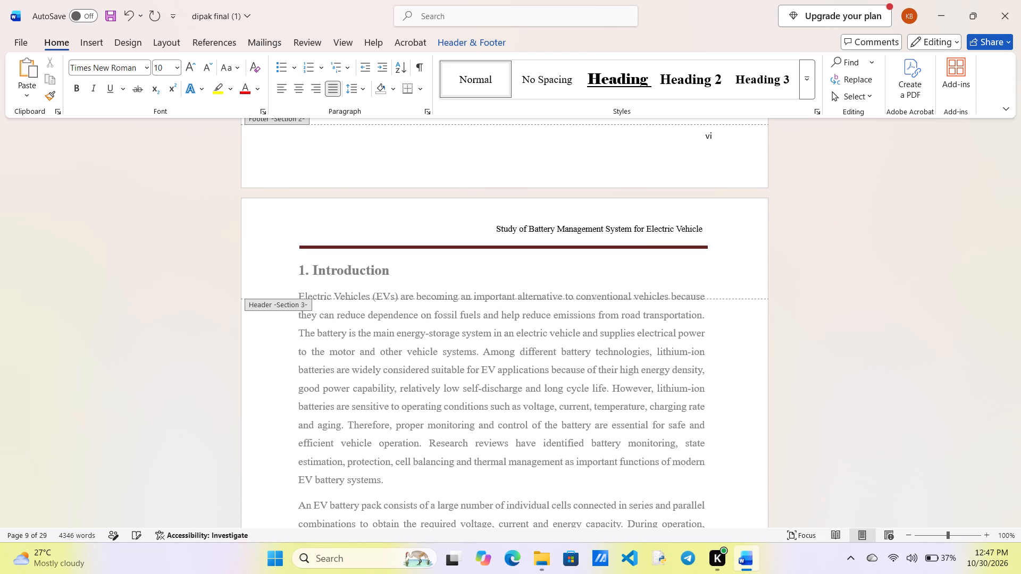
# Delete the remaining spacing before the header title so that it starts at the page's left margin.
pyautogui.hotkey('ctrl', 'BackSpace')
pyautogui.hotkey('ctrl', 'BackSpace')
pyautogui.hotkey('ctrl', 'BackSpace')
pyautogui.hotkey('ctrl', 'BackSpace')
pyautogui.hotkey('ctrl', 'BackSpace')
pyautogui.press('BackSpace')
pyautogui.hotkey('ctrl', 'BackSpace')
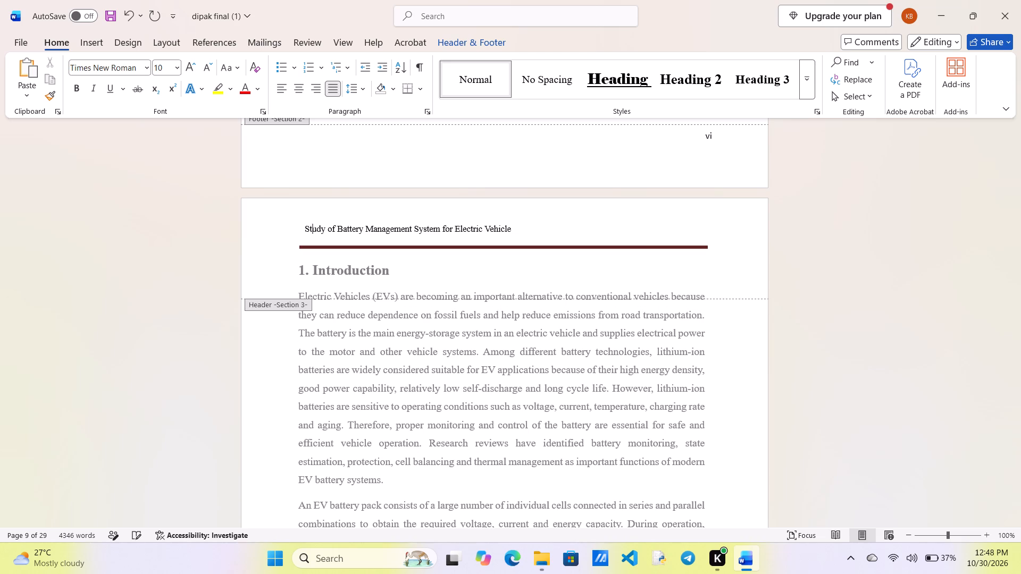
pyautogui.press('BackSpace')
pyautogui.press('BackSpace')
pyautogui.press('BackSpace')
pyautogui.press('BackSpace')
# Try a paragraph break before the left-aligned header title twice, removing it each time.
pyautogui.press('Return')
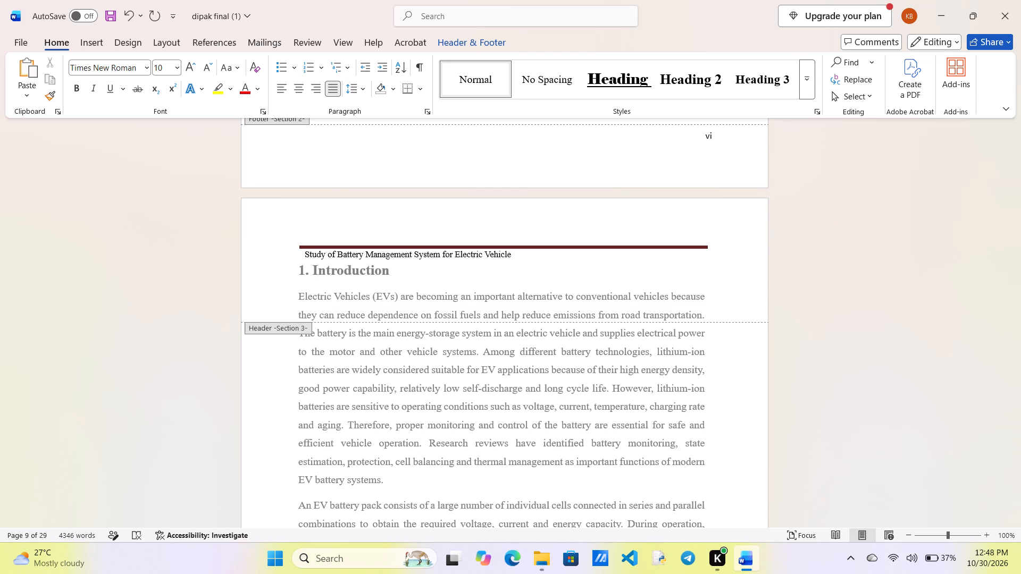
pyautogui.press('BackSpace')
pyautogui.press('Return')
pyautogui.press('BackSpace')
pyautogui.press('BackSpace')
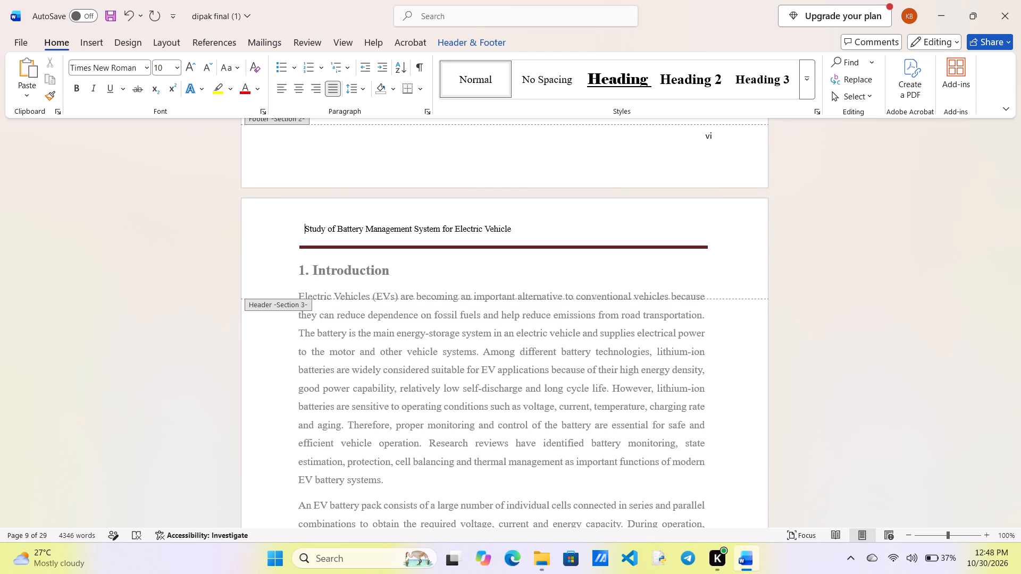
# Move the dark red header line slightly up, closer beneath the title, and return to the body text.
pyautogui.click(482, 247)
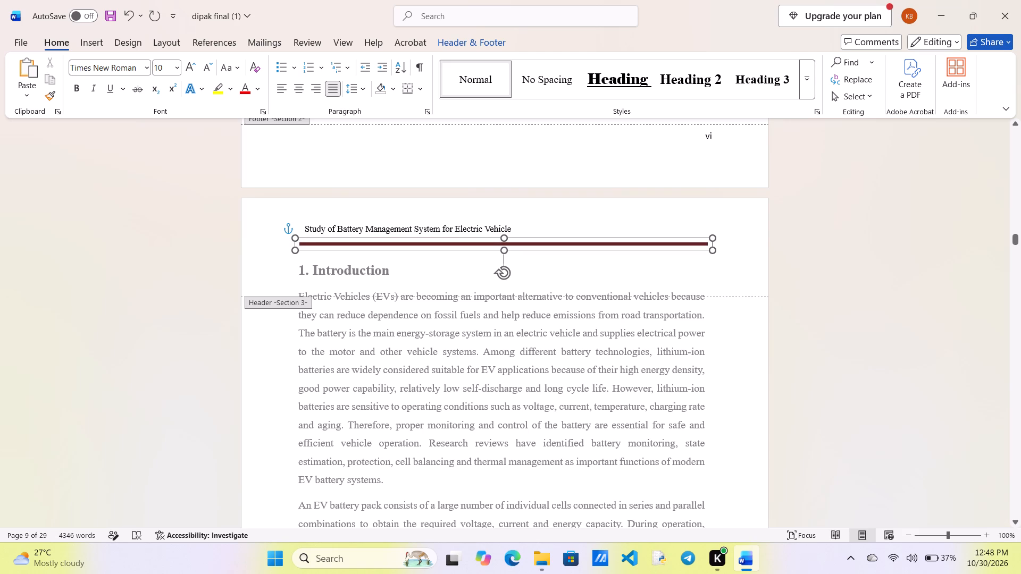
pyautogui.click(484, 247)
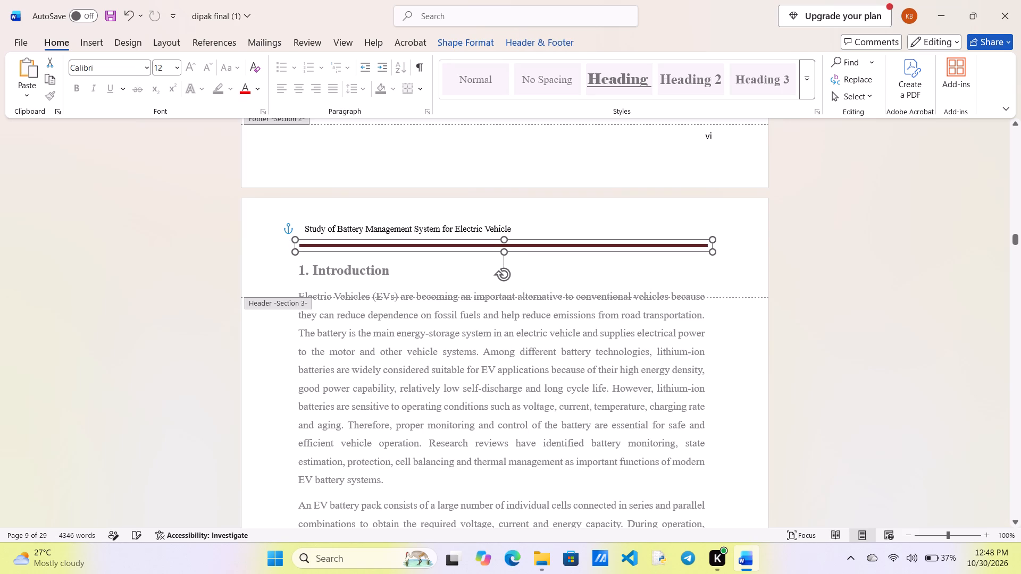
pyautogui.click(487, 249)
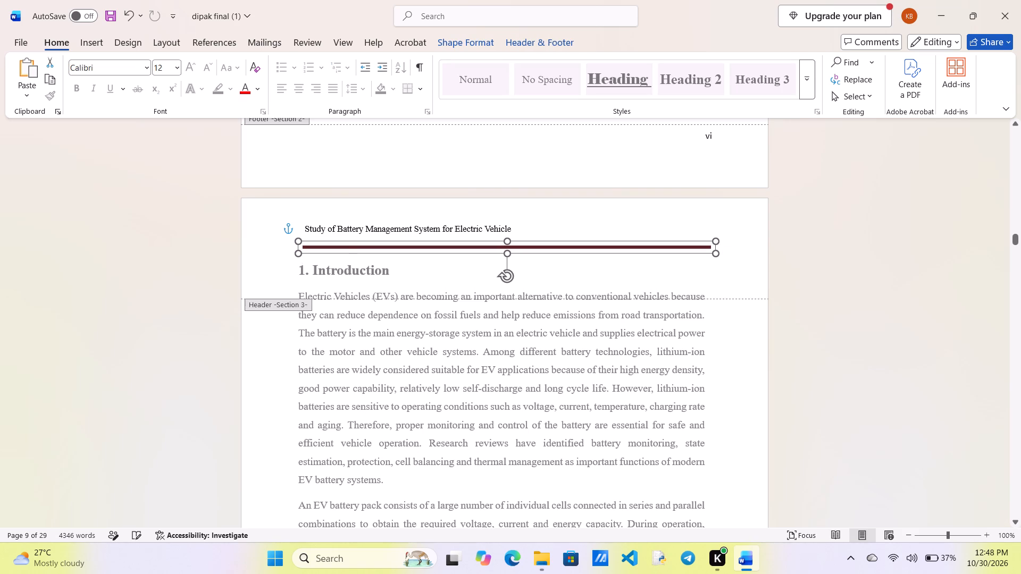
pyautogui.click(488, 246)
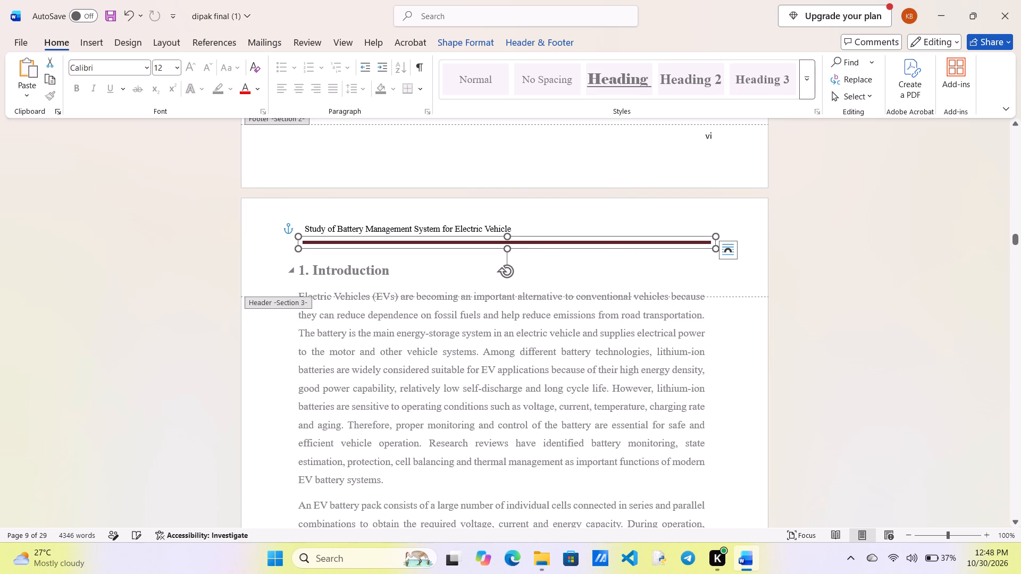
pyautogui.click(877, 290)
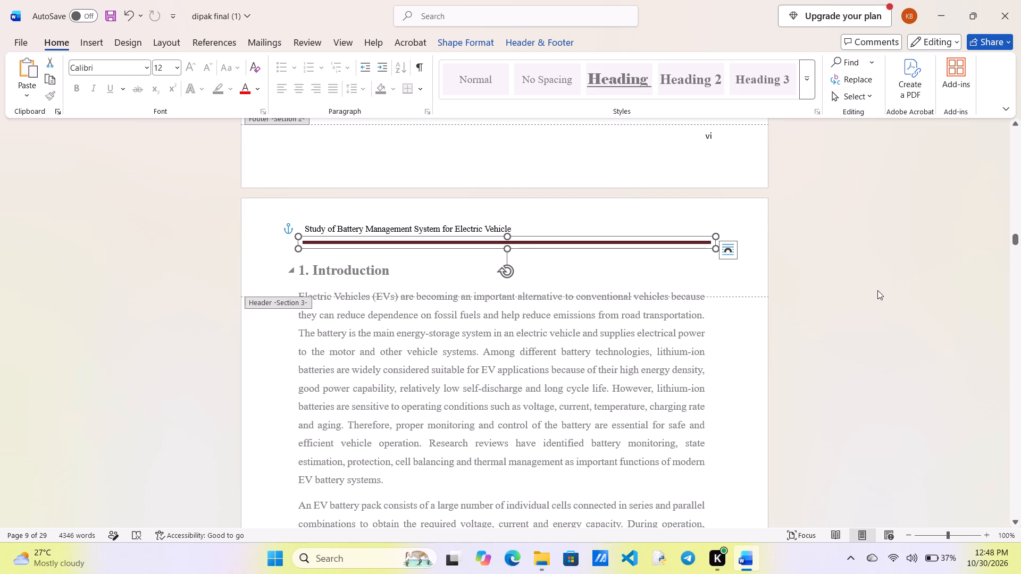
pyautogui.doubleClick(877, 290)
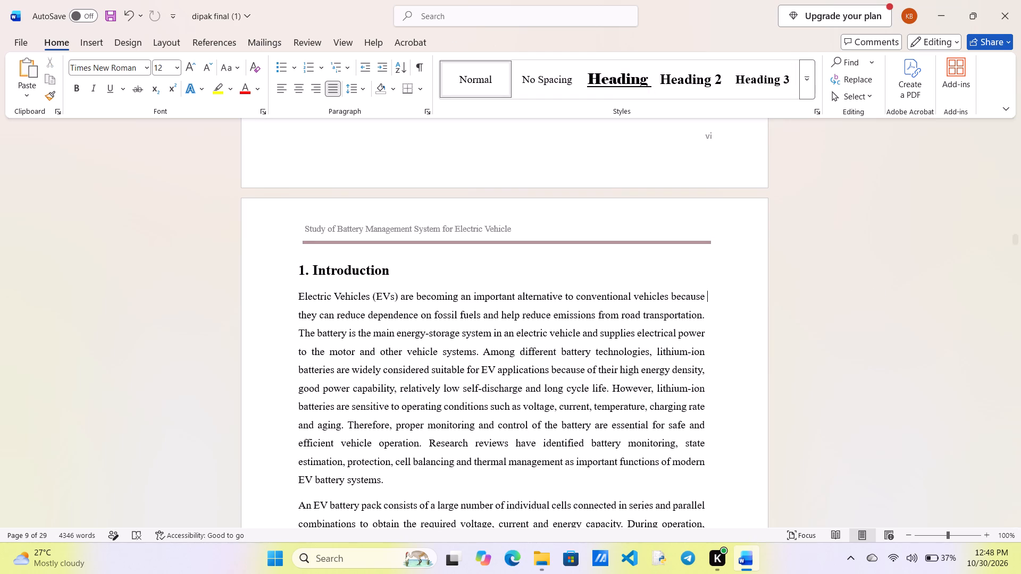
# Examine the header title and line on the pages following the Introduction, including Literature Review and Objective, and return to the Introduction page.
pyautogui.scroll(-2, 816, 291)
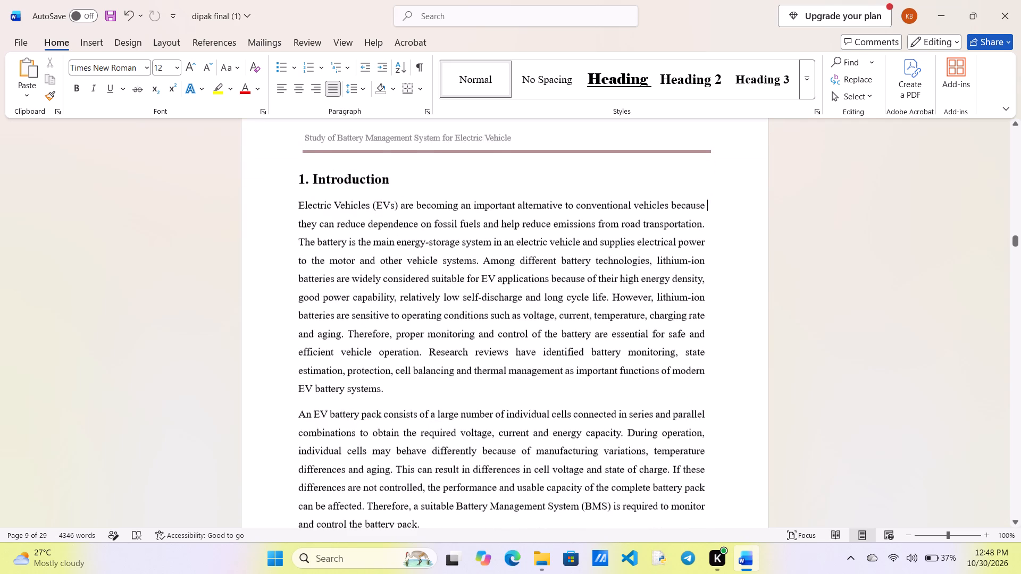
pyautogui.scroll(-5, 816, 291)
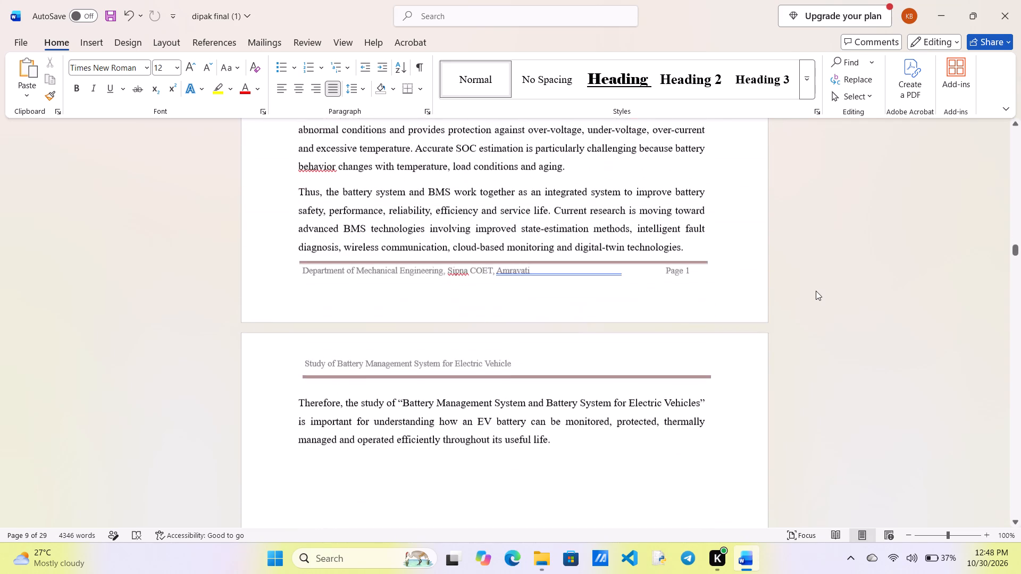
pyautogui.scroll(-3, 816, 291)
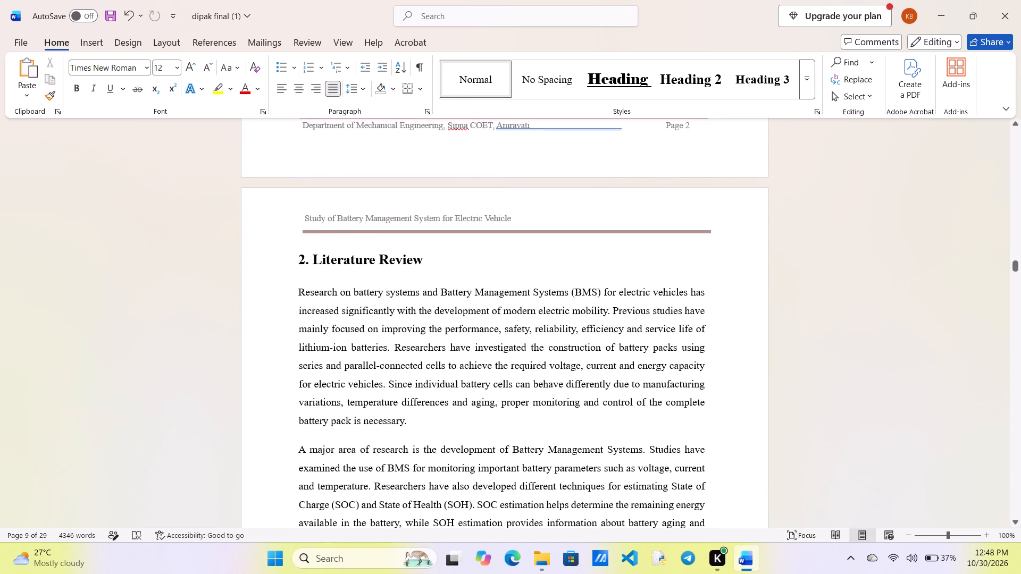
pyautogui.scroll(-5, 816, 291)
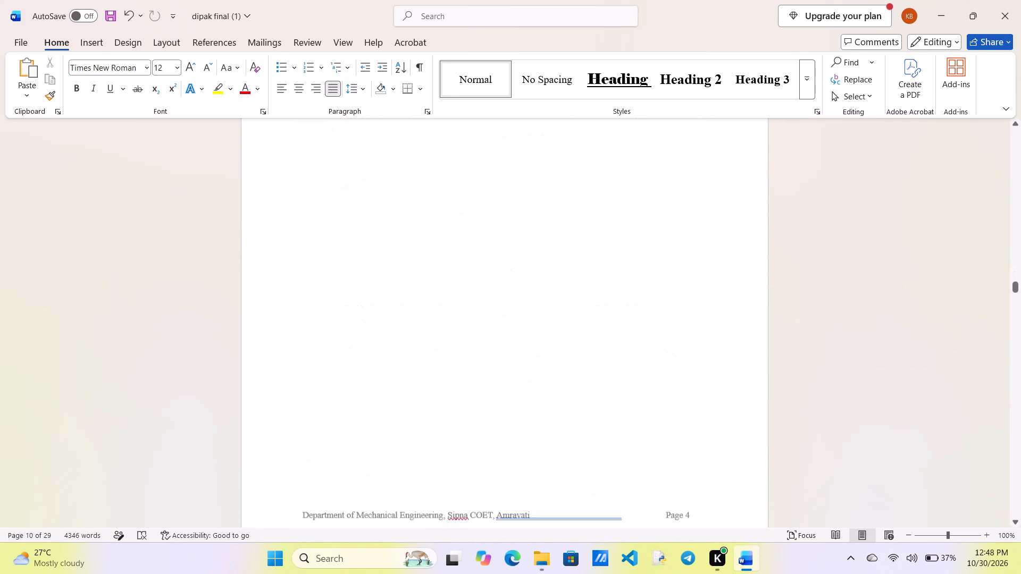
pyautogui.scroll(-6, 816, 291)
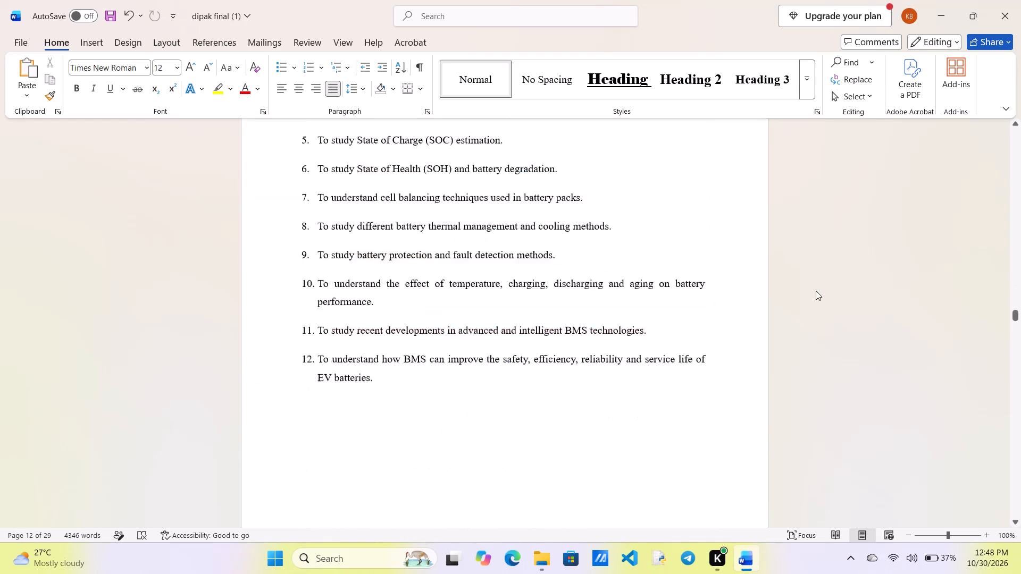
pyautogui.scroll(-4, 816, 291)
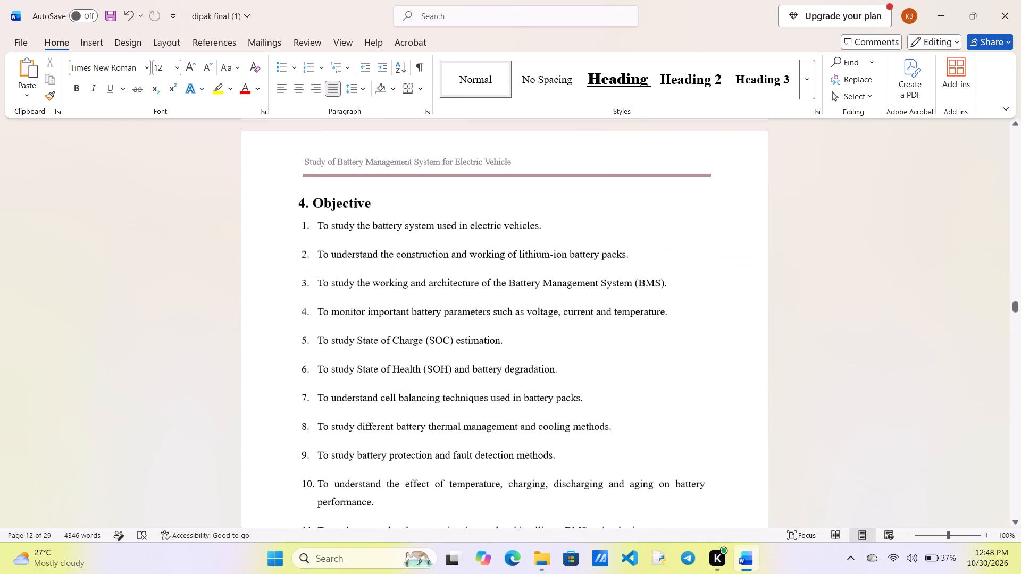
pyautogui.scroll(-2, 816, 291)
pyautogui.scroll(1, 816, 291)
pyautogui.scroll(-1, 816, 291)
pyautogui.scroll(2, 816, 291)
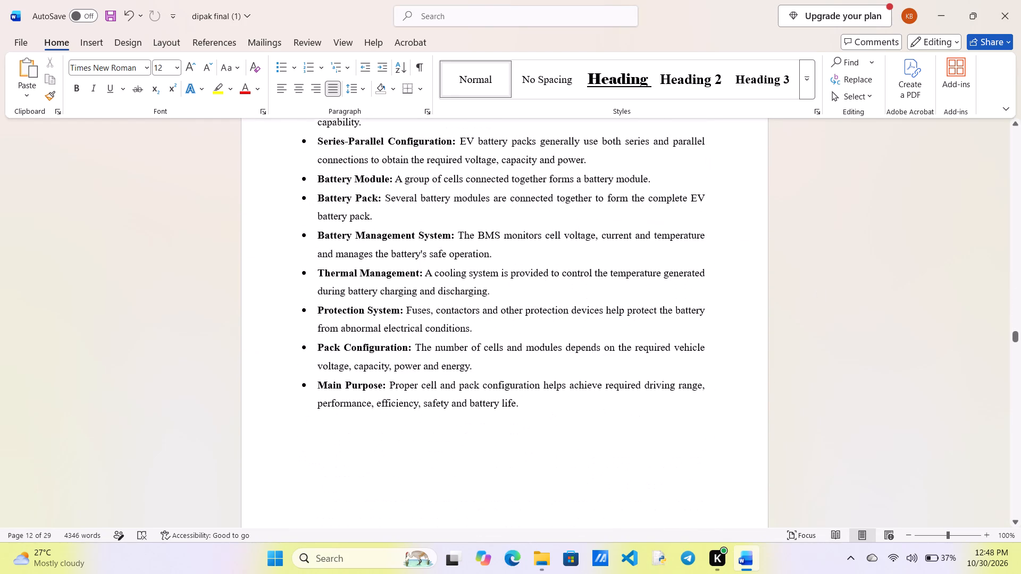
pyautogui.scroll(2, 816, 291)
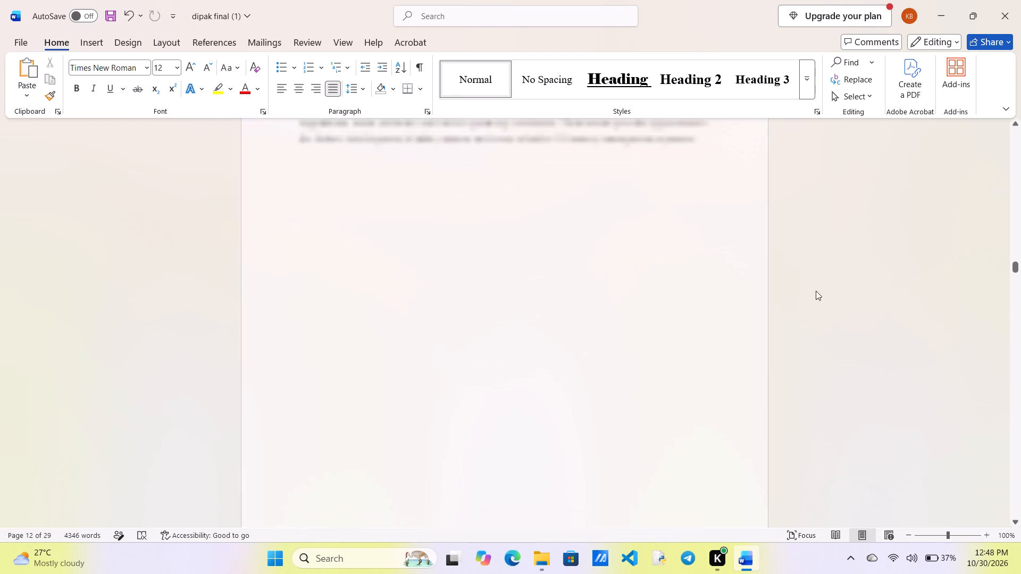
pyautogui.scroll(3, 816, 291)
pyautogui.scroll(-2, 816, 291)
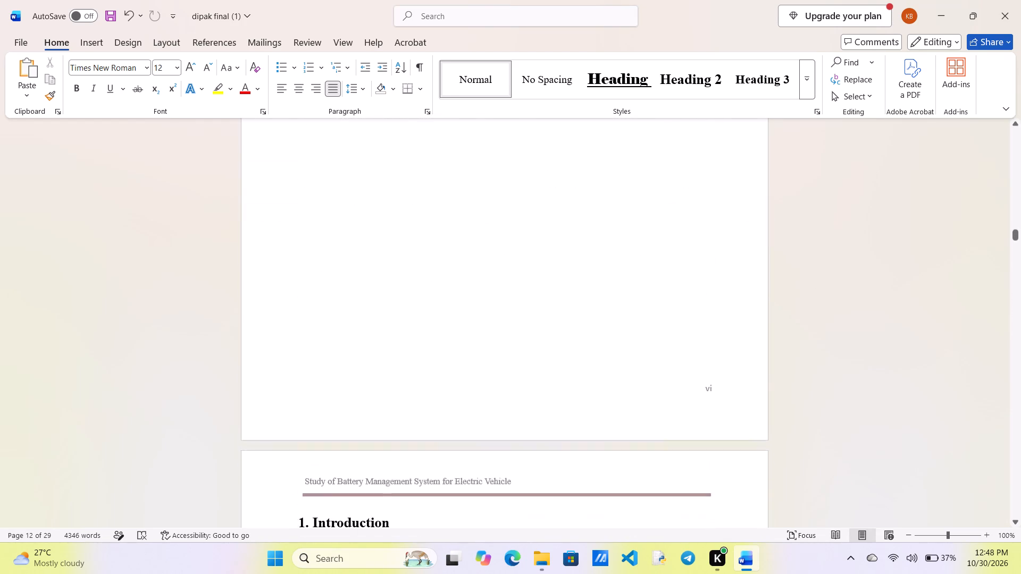
pyautogui.scroll(-1, 816, 291)
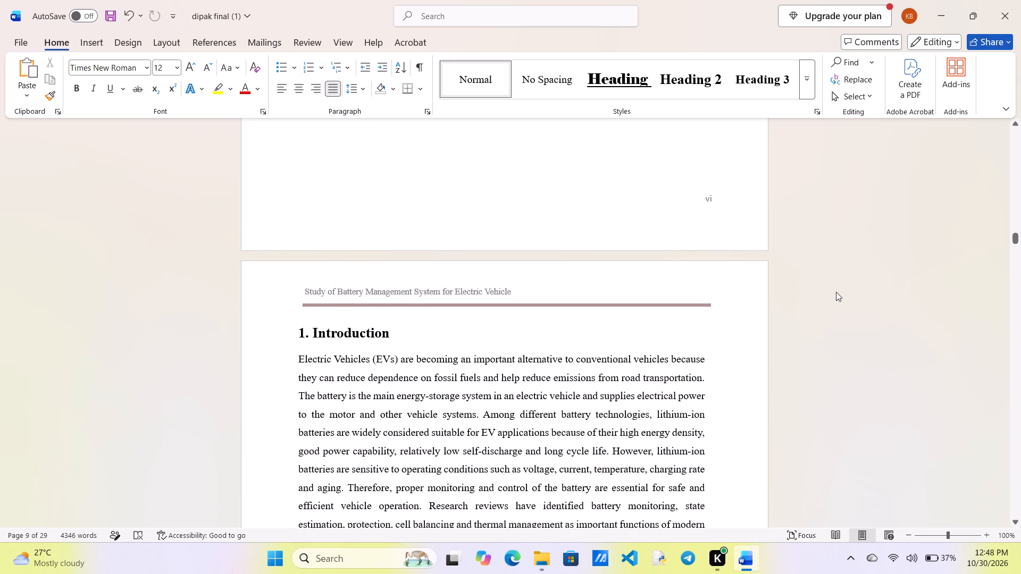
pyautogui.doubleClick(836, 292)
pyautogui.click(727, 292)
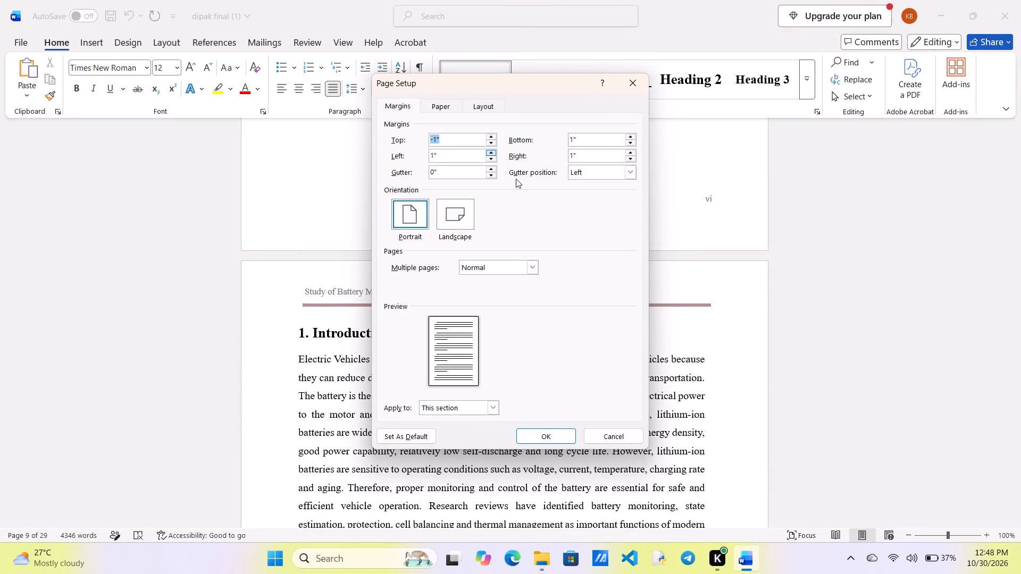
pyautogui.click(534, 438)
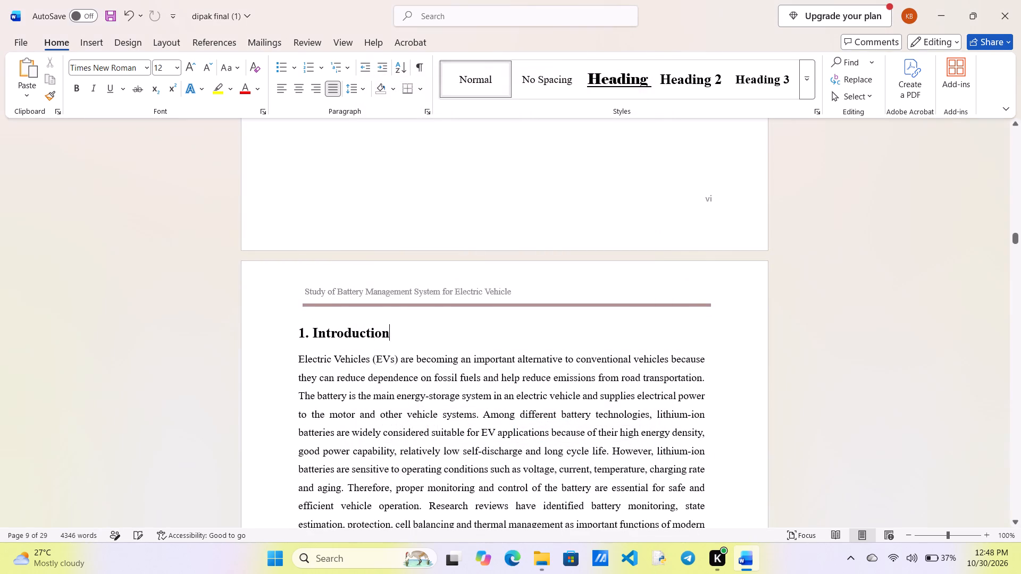
# Reopen the Introduction page header and shift the dark red line slightly left to line up with the body text margins.
pyautogui.doubleClick(481, 299)
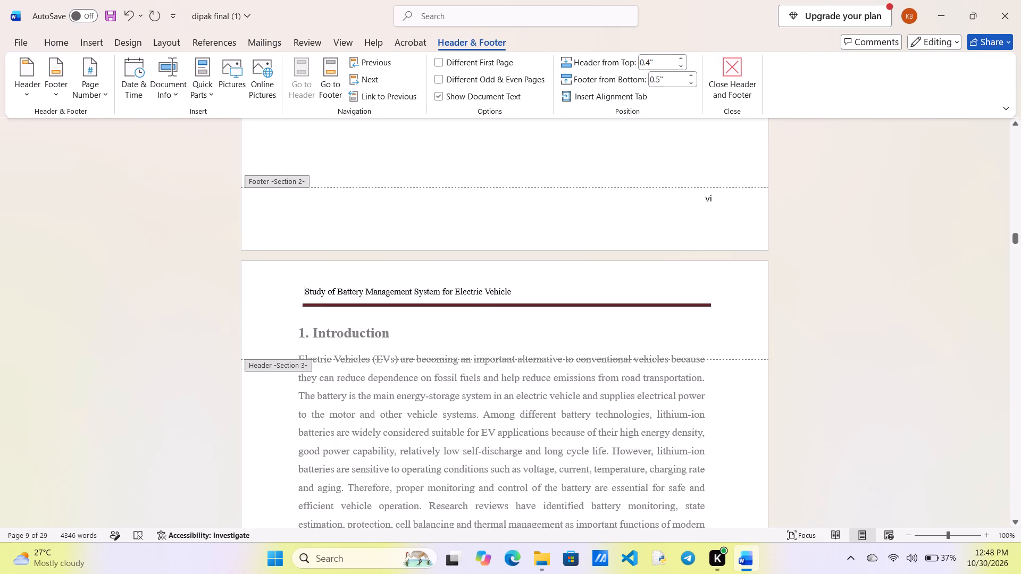
pyautogui.click(473, 305)
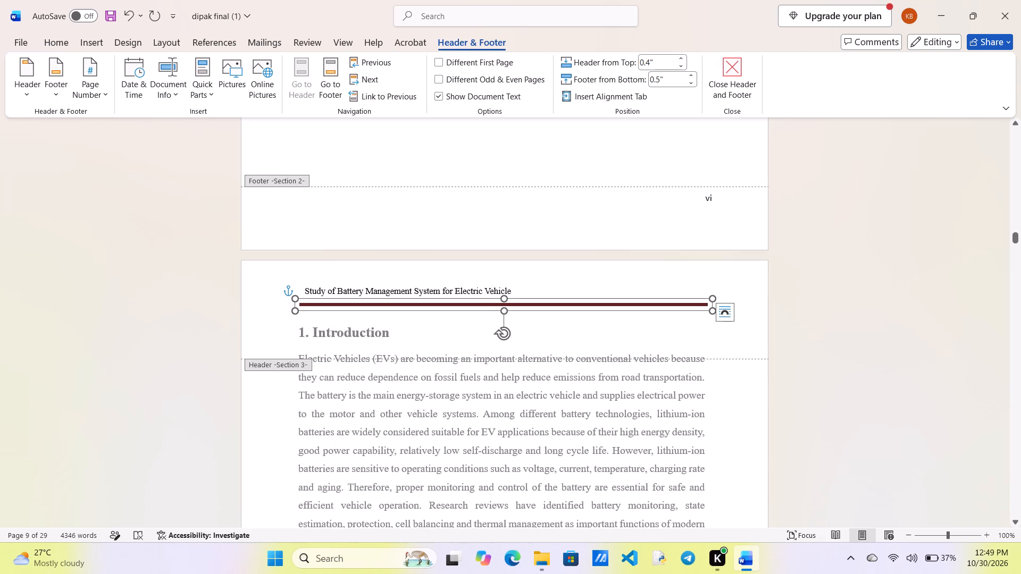
pyautogui.doubleClick(834, 294)
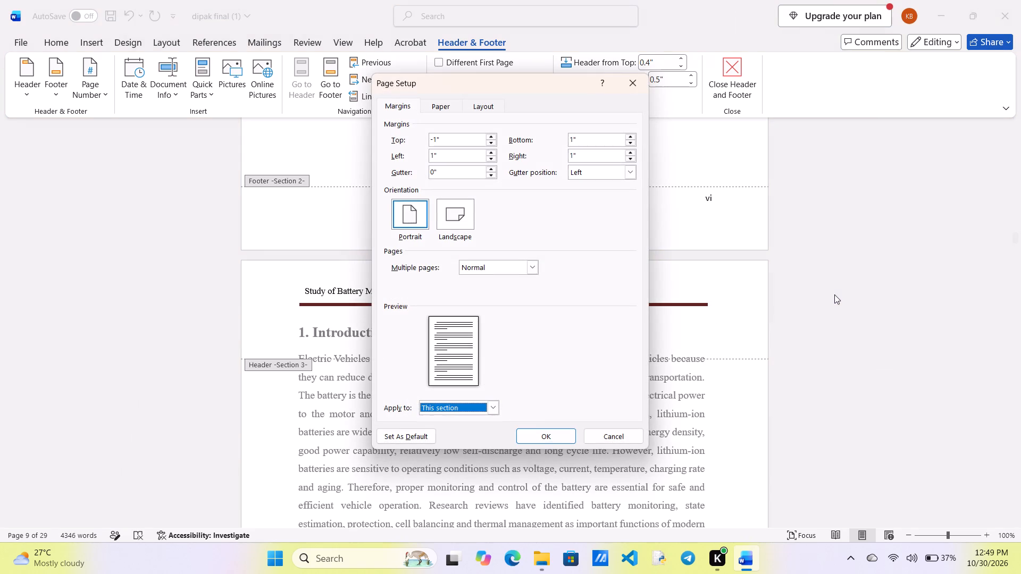
pyautogui.click(544, 436)
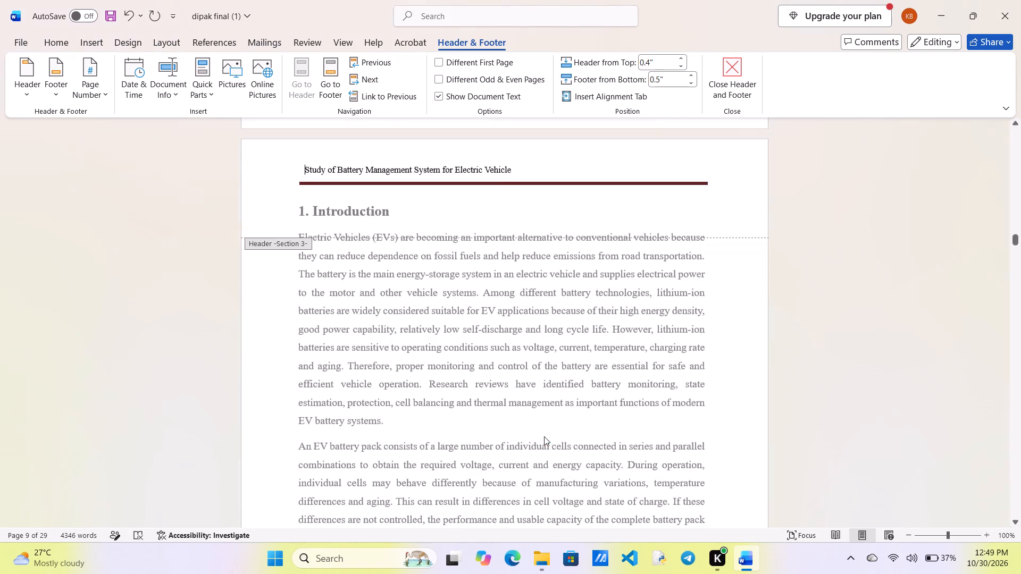
pyautogui.doubleClick(1020, 278)
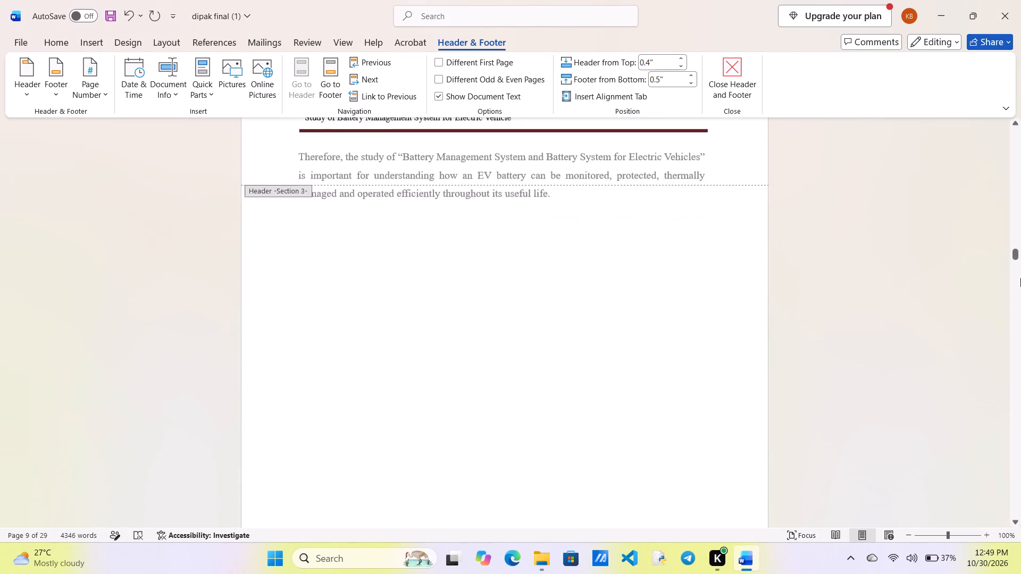
# Leave header editing and save the seminar report document.
pyautogui.press('Escape')
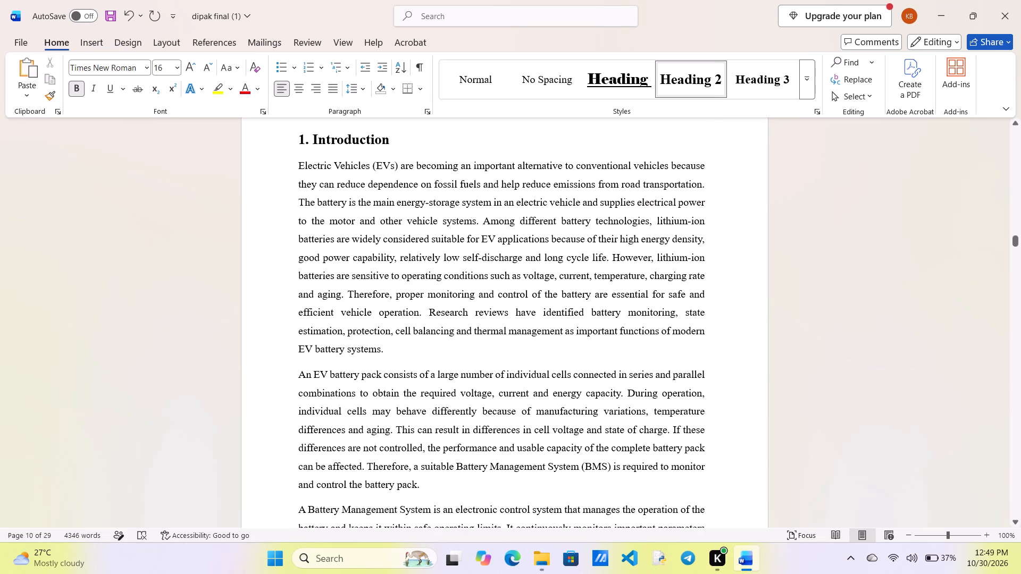
pyautogui.scroll(3, 907, 275)
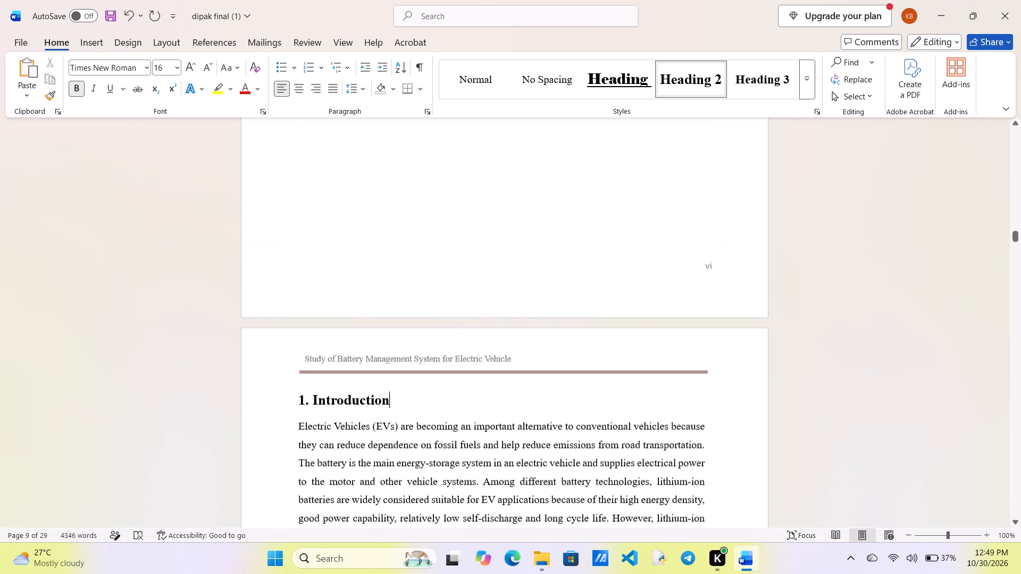
pyautogui.scroll(5, 907, 275)
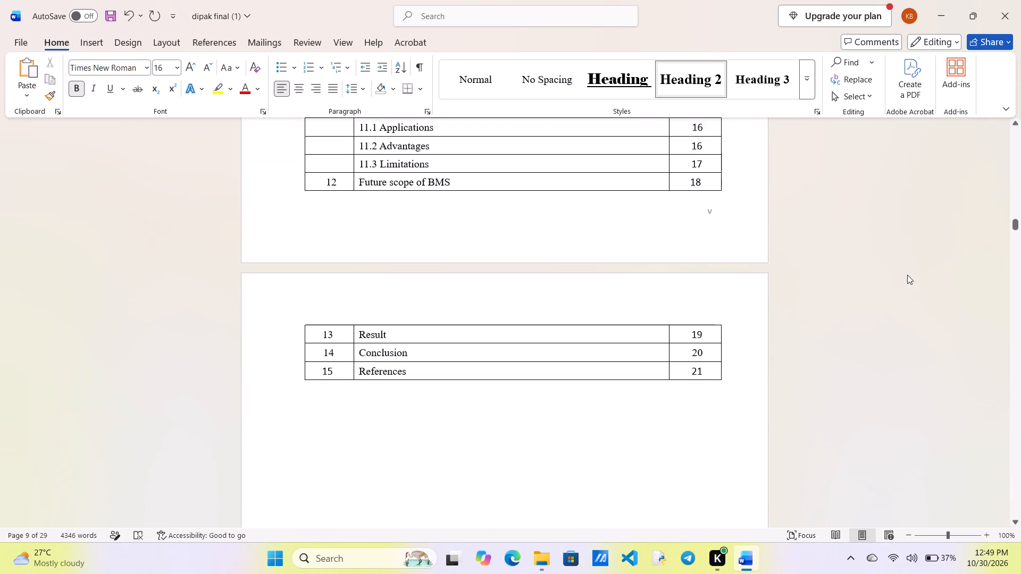
pyautogui.scroll(3, 907, 275)
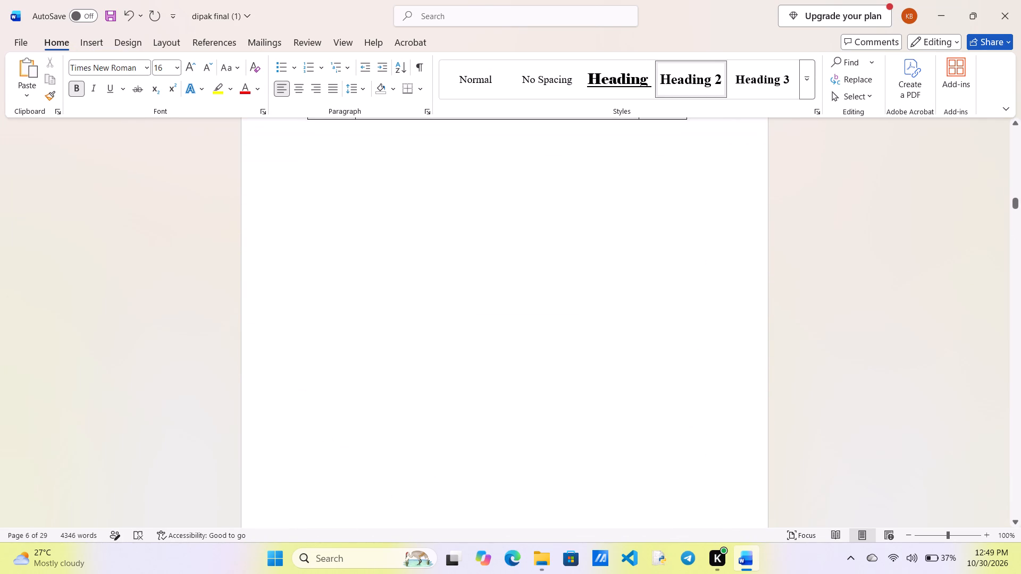
pyautogui.hotkey('ctrl', 's')
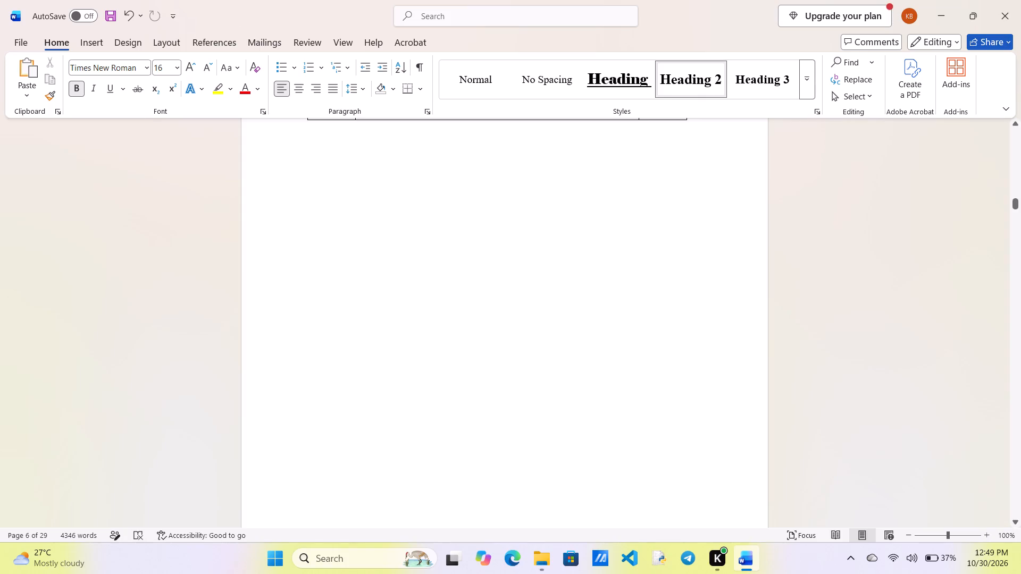
# Save a PDF copy of the report to the Desktop under the name dipak final intro.
pyautogui.click(24, 46)
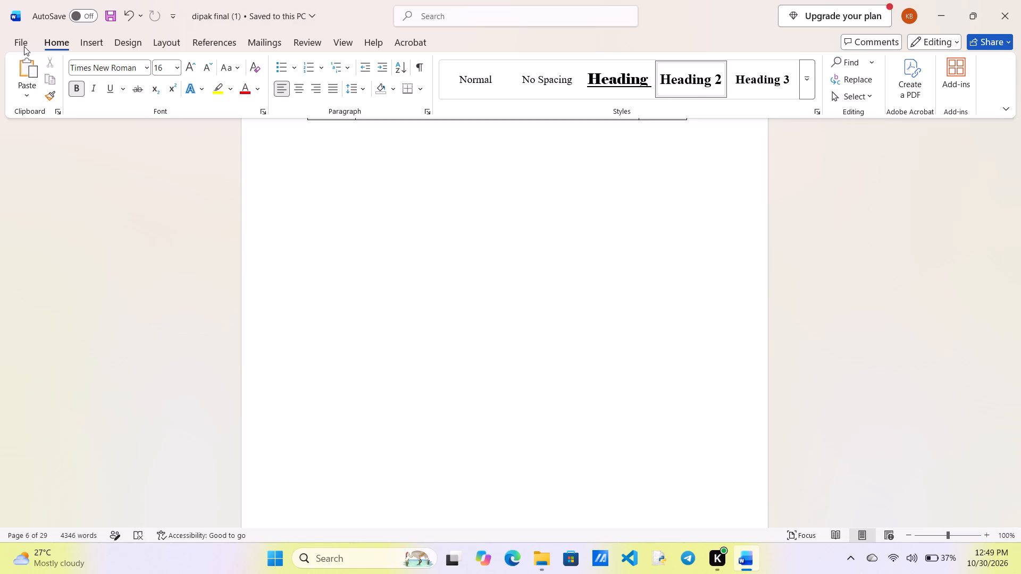
pyautogui.click(64, 225)
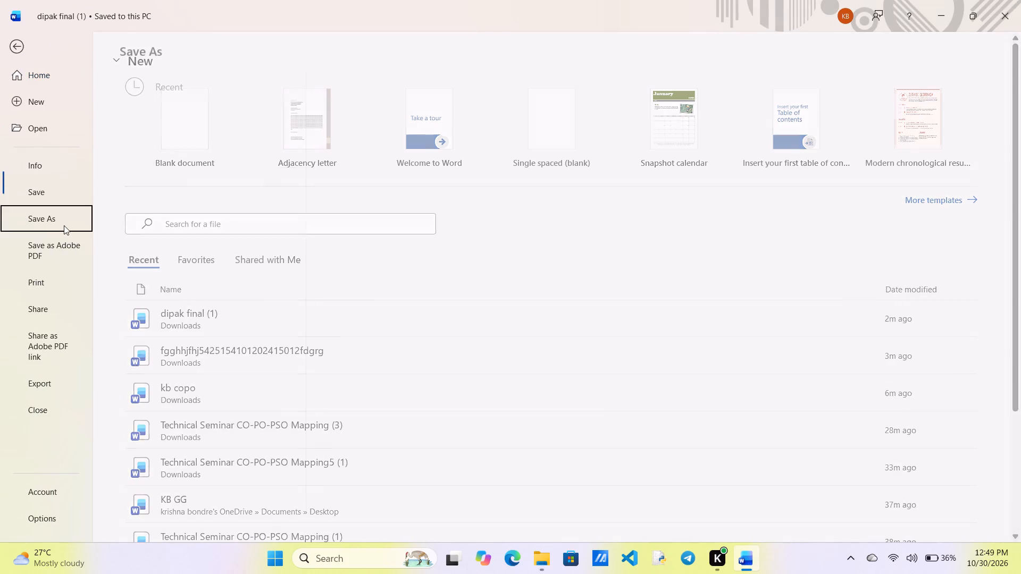
pyautogui.click(450, 218)
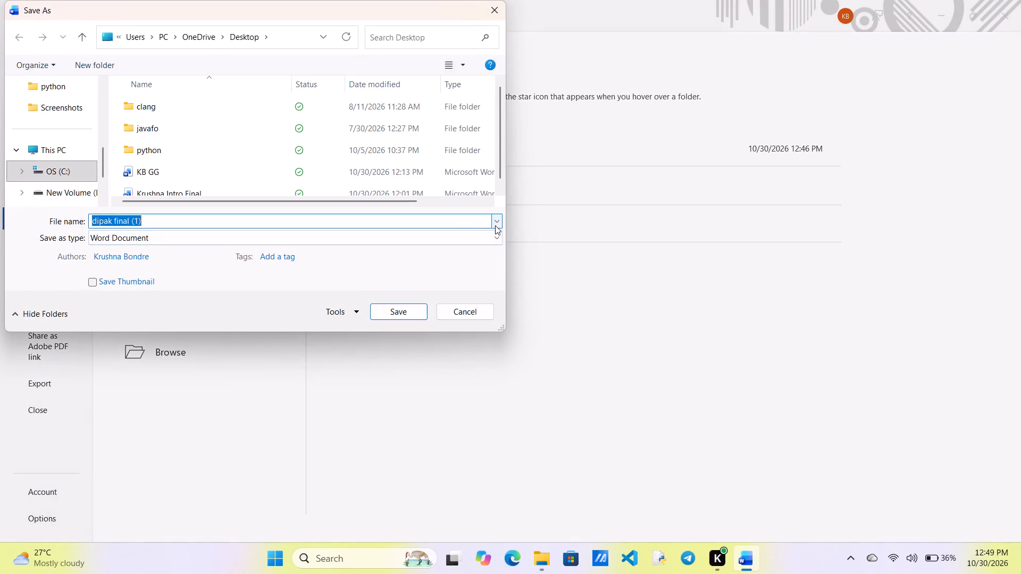
pyautogui.click(472, 224)
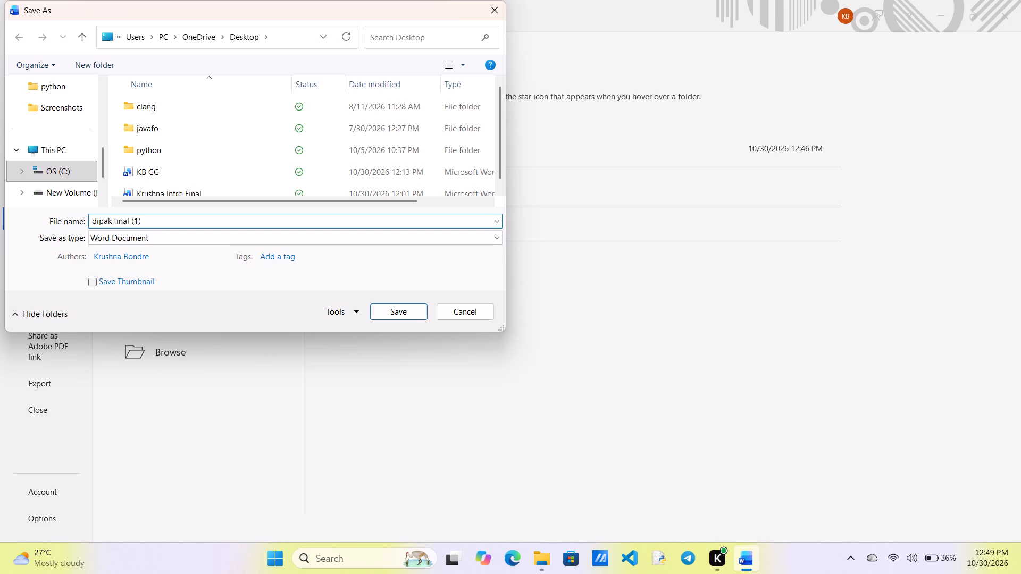
pyautogui.click(464, 223)
pyautogui.press('BackSpace')
pyautogui.press('BackSpace')
pyautogui.press('BackSpace')
pyautogui.write('intro')
pyautogui.click(439, 239)
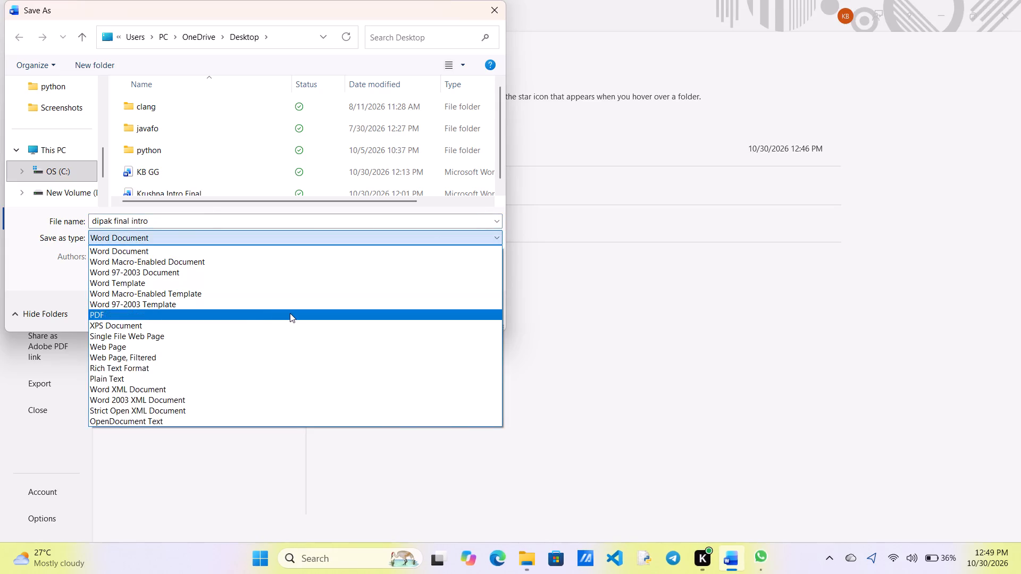
pyautogui.click(290, 313)
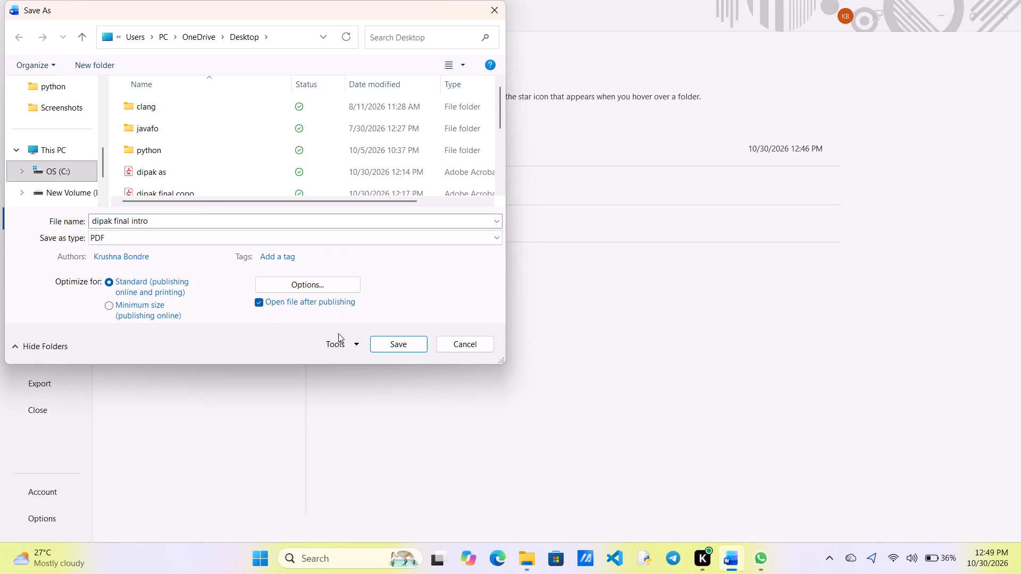
pyautogui.click(409, 342)
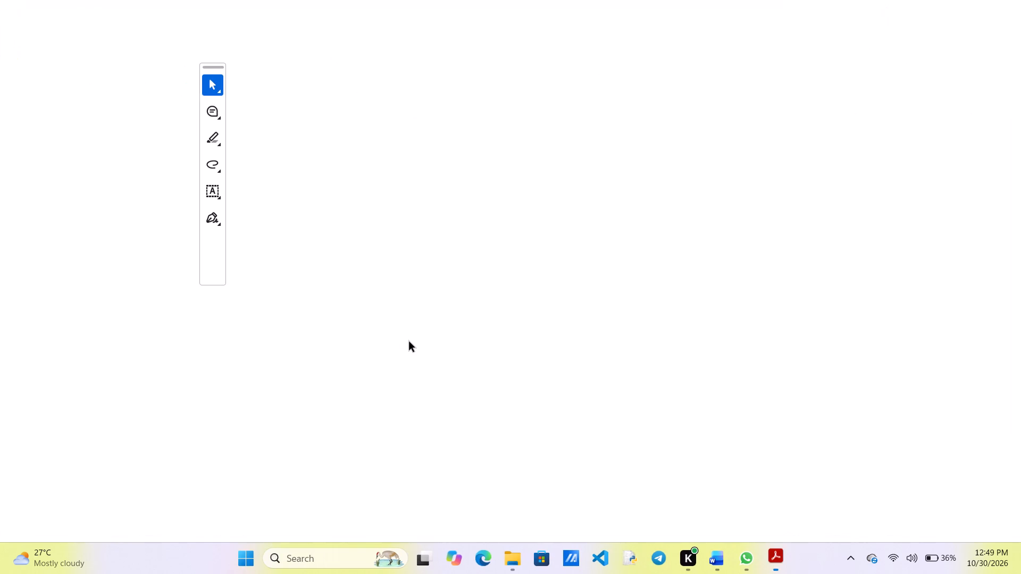
# Examine the exported PDF's front matter, headers and footers through the chapters after the Introduction, and close it.
pyautogui.scroll(-6, 409, 342)
pyautogui.scroll(1, 409, 342)
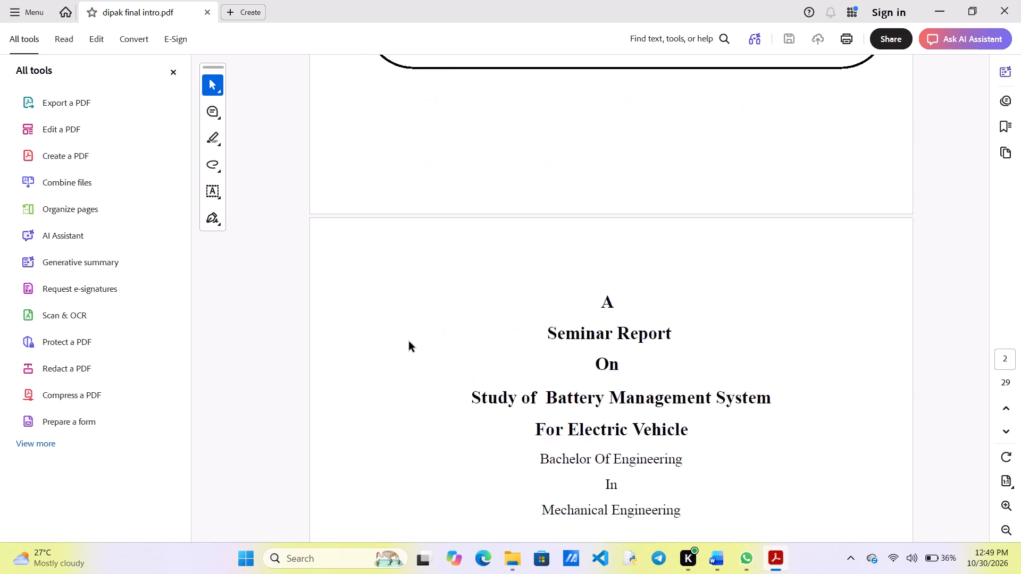
pyautogui.scroll(1, 409, 342)
pyautogui.scroll(-8, 409, 342)
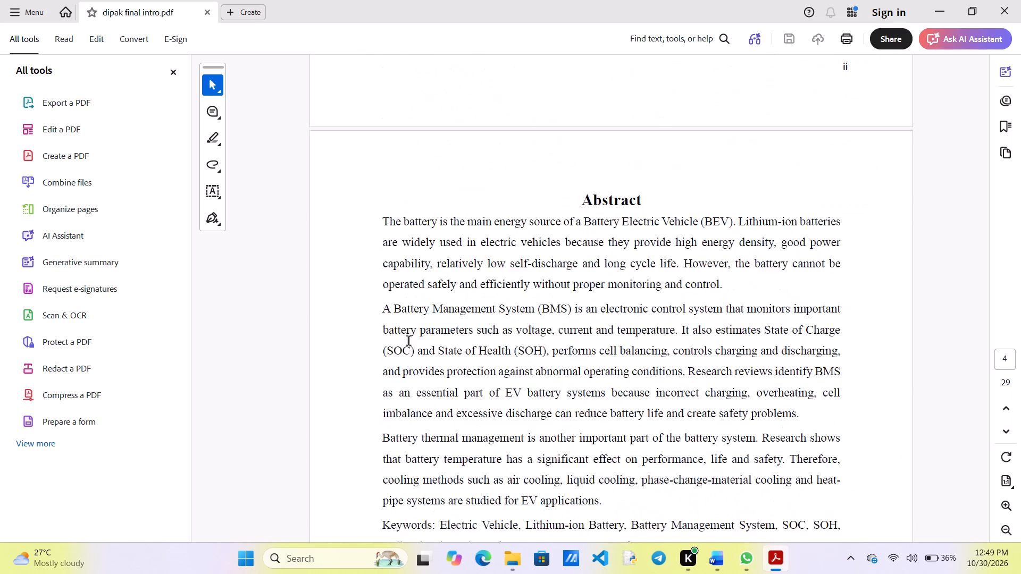
pyautogui.scroll(-9, 409, 342)
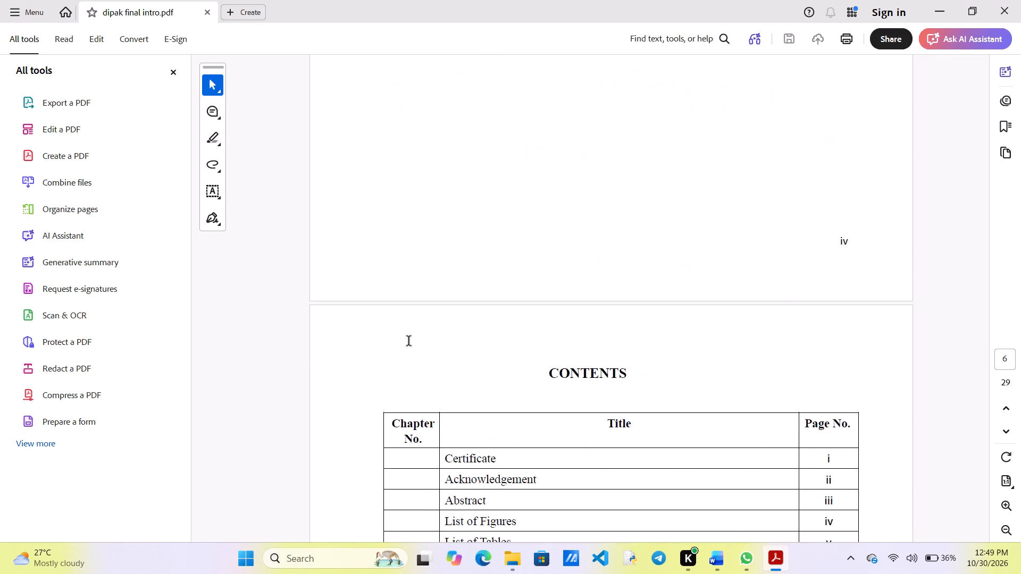
pyautogui.scroll(-9, 409, 342)
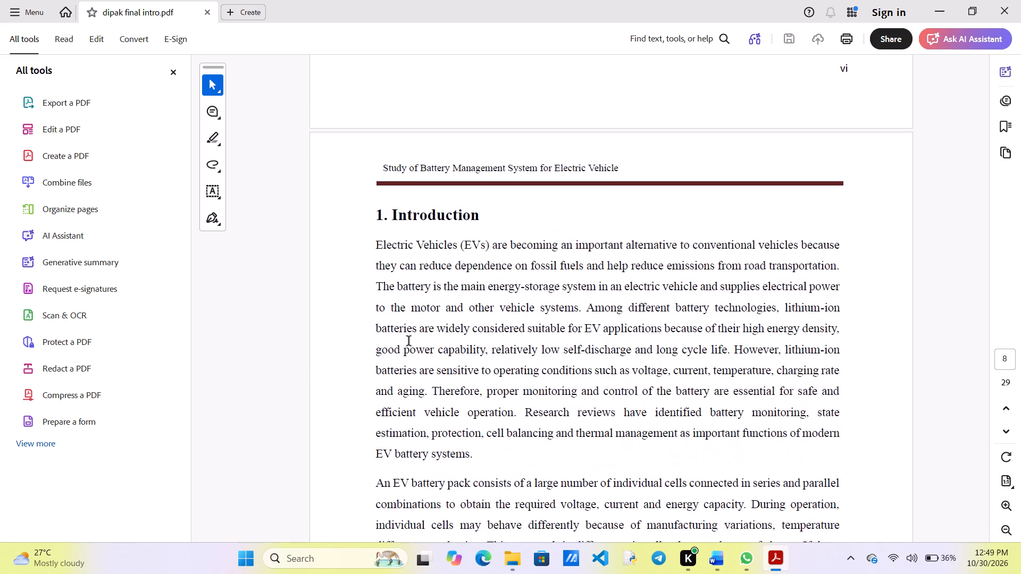
pyautogui.scroll(-8, 409, 342)
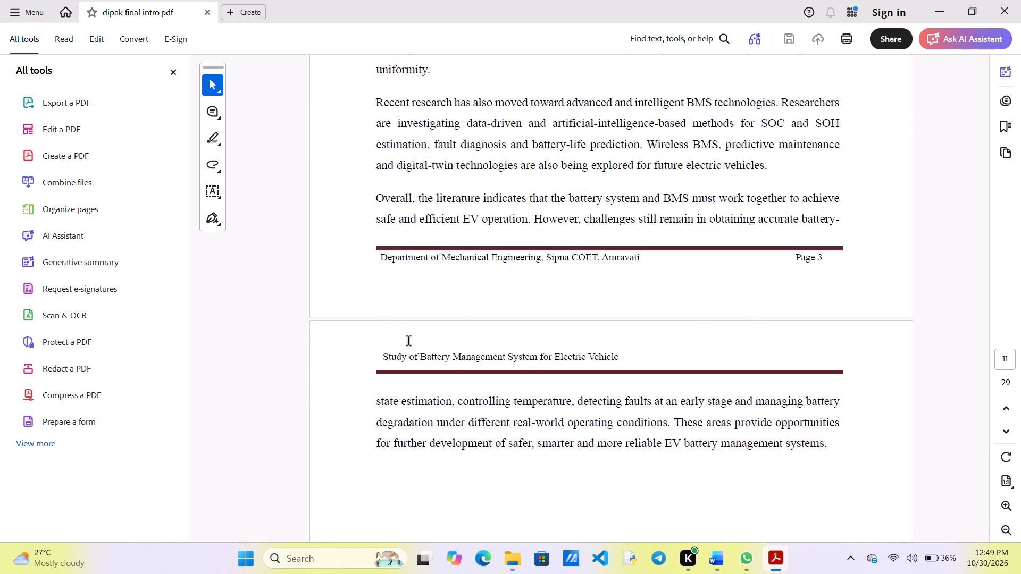
pyautogui.scroll(-1, 409, 342)
pyautogui.scroll(2, 409, 342)
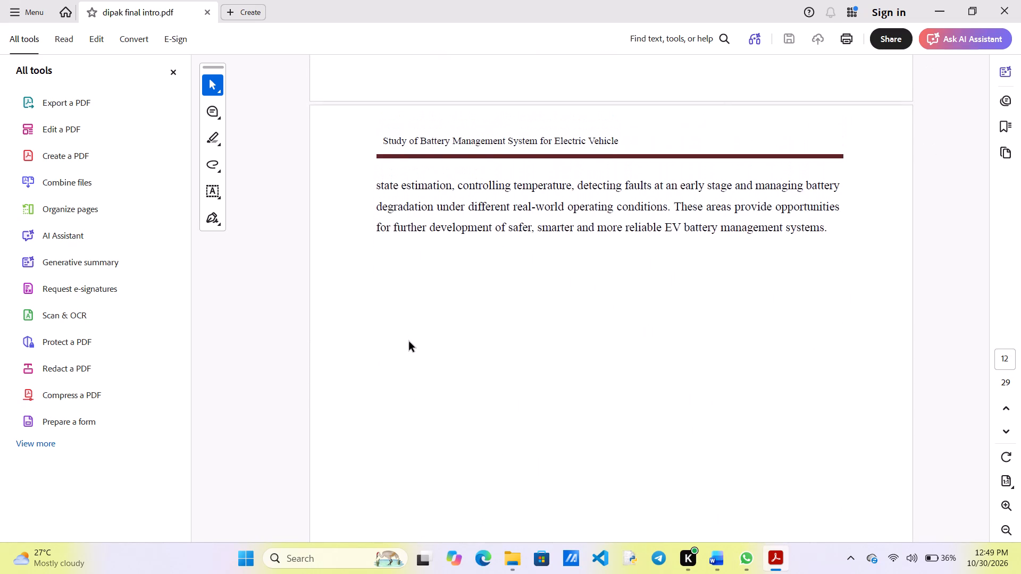
pyautogui.scroll(-5, 409, 342)
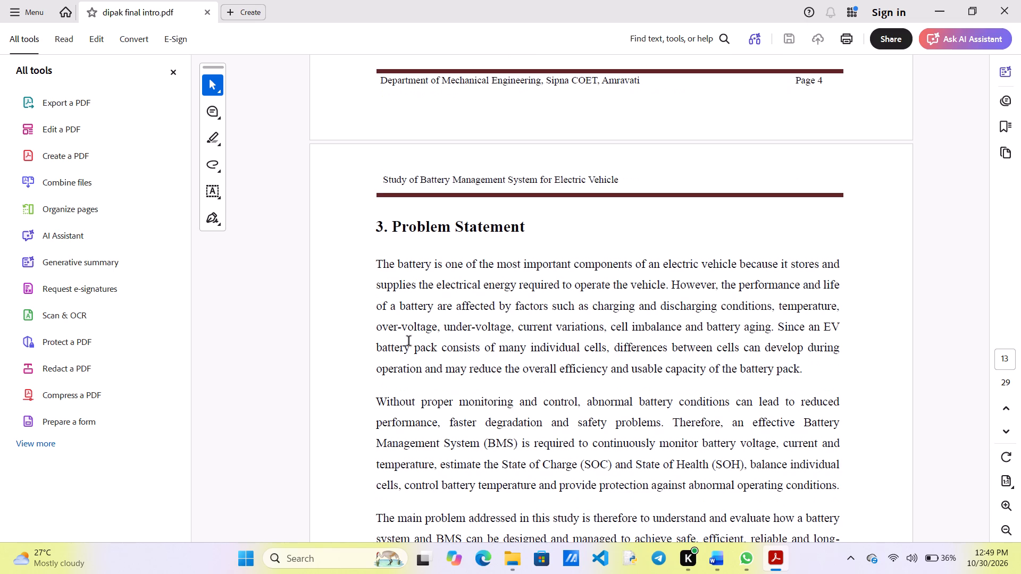
pyautogui.scroll(-3, 409, 342)
pyautogui.scroll(1, 409, 342)
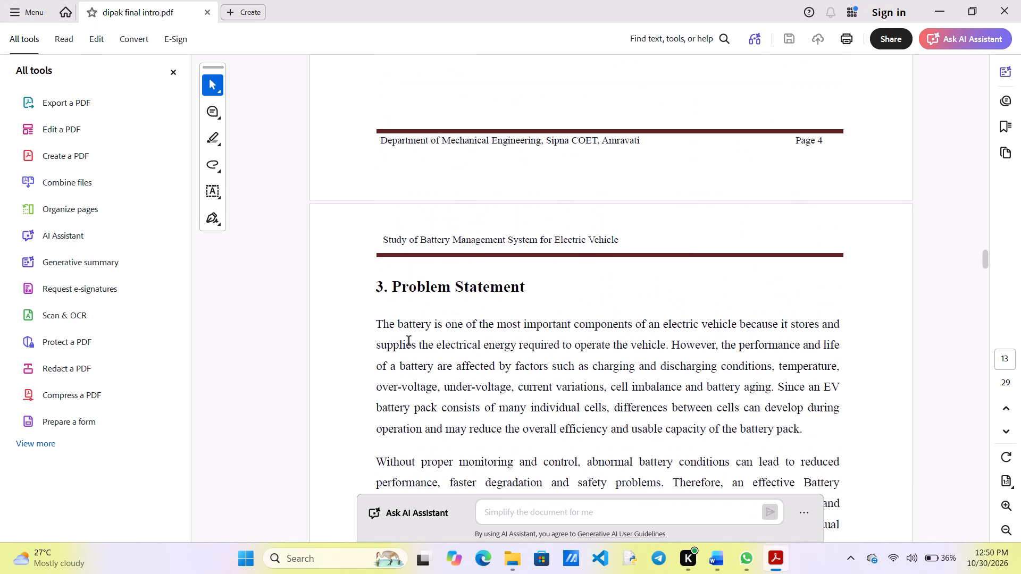
pyautogui.scroll(-5, 409, 342)
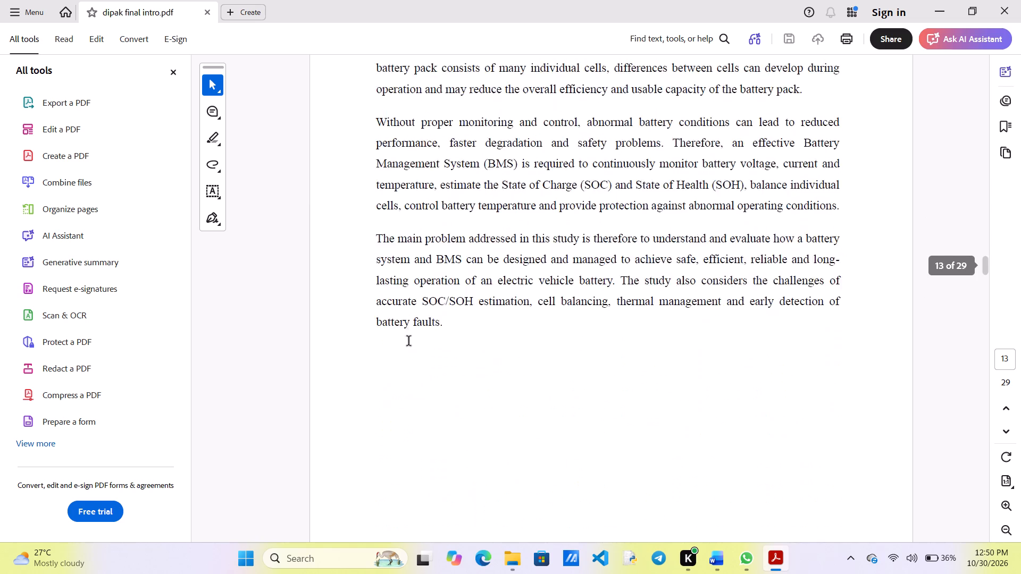
pyautogui.scroll(-6, 409, 342)
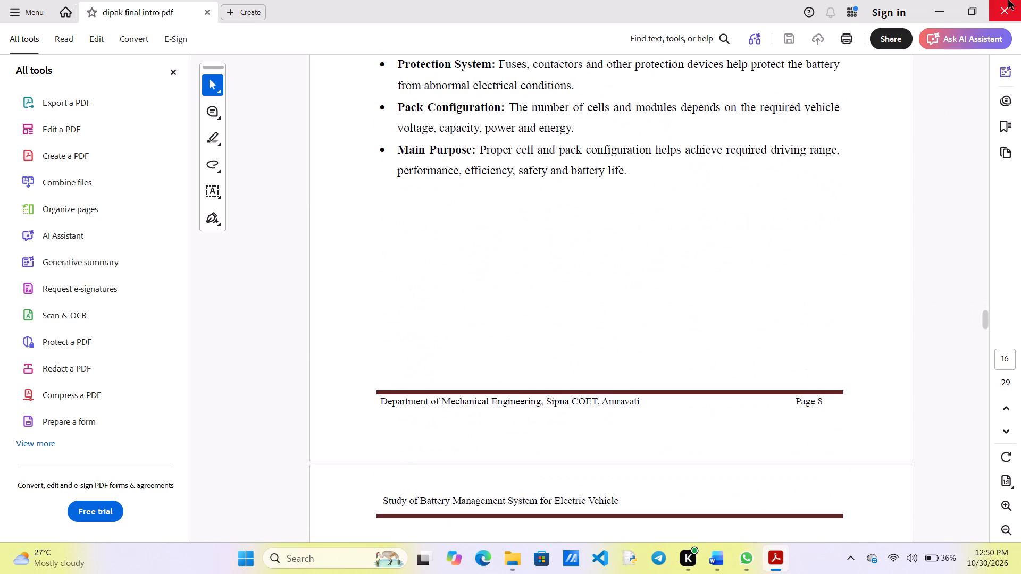
pyautogui.click(1008, 0)
# Look over the Word report's pages around the contents and the Introduction, ending at the Introduction page header.
pyautogui.scroll(1, 710, 265)
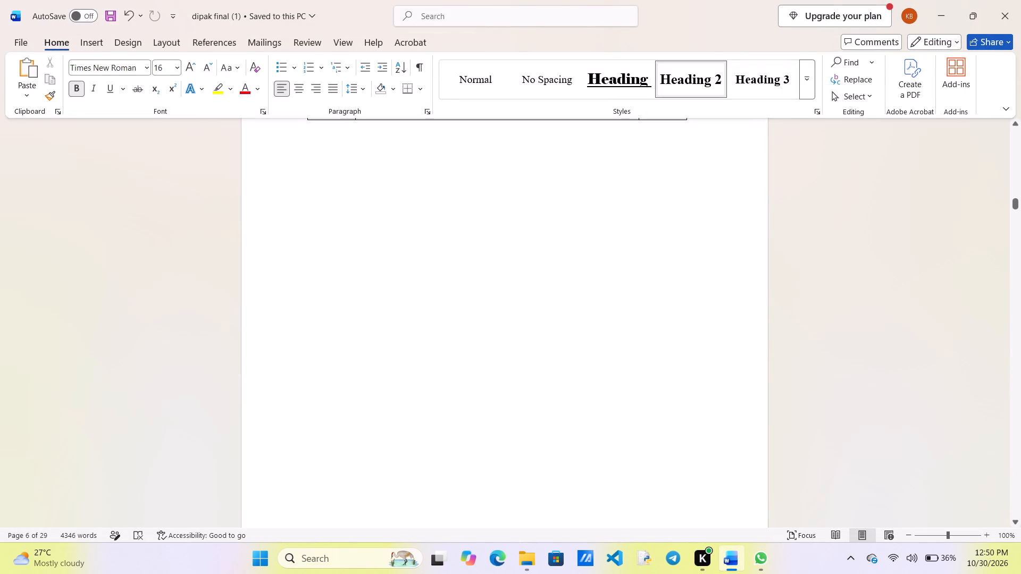
pyautogui.scroll(8, 710, 265)
pyautogui.scroll(-20, 710, 265)
pyautogui.scroll(5, 710, 265)
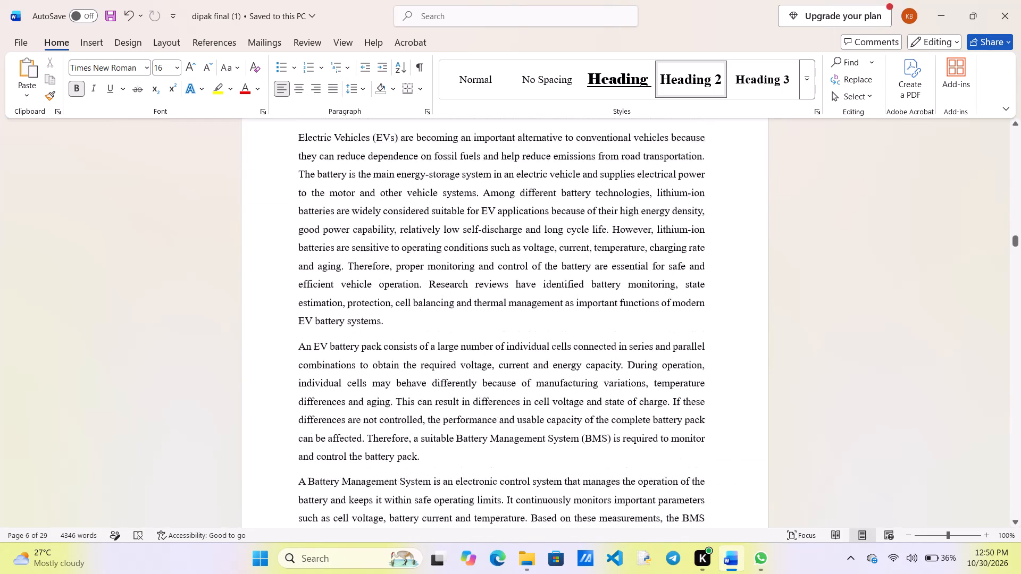
pyautogui.scroll(2, 710, 265)
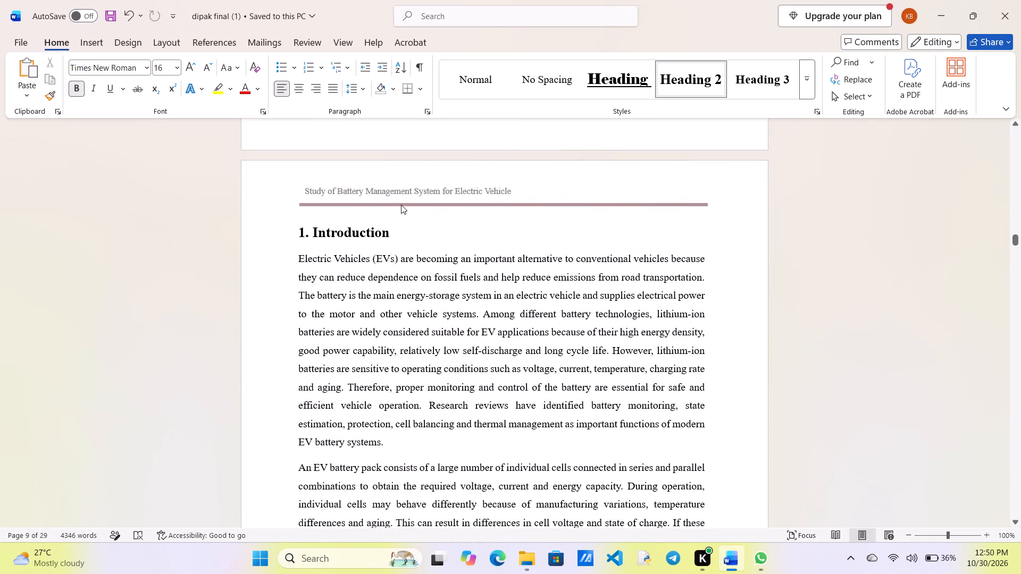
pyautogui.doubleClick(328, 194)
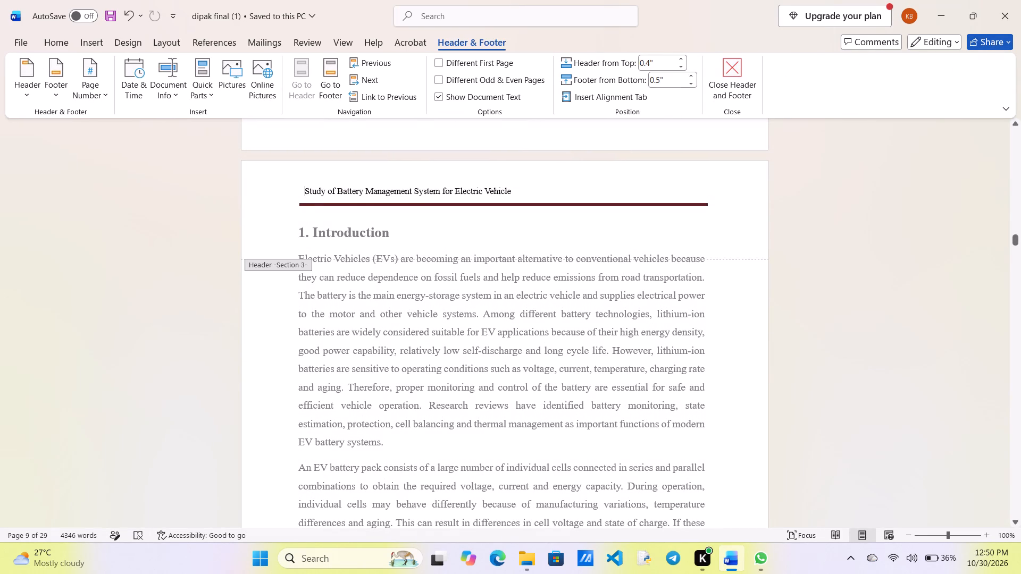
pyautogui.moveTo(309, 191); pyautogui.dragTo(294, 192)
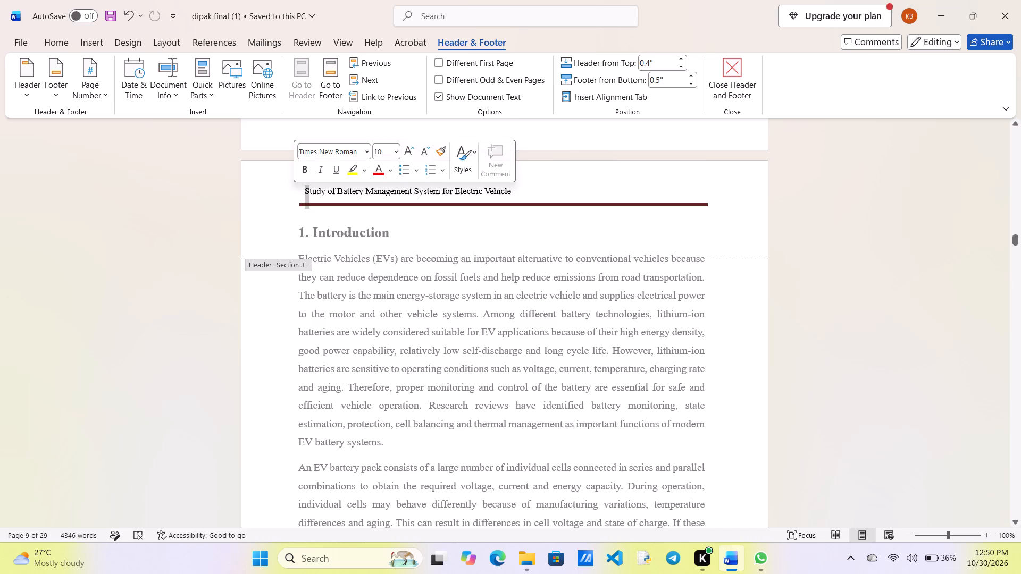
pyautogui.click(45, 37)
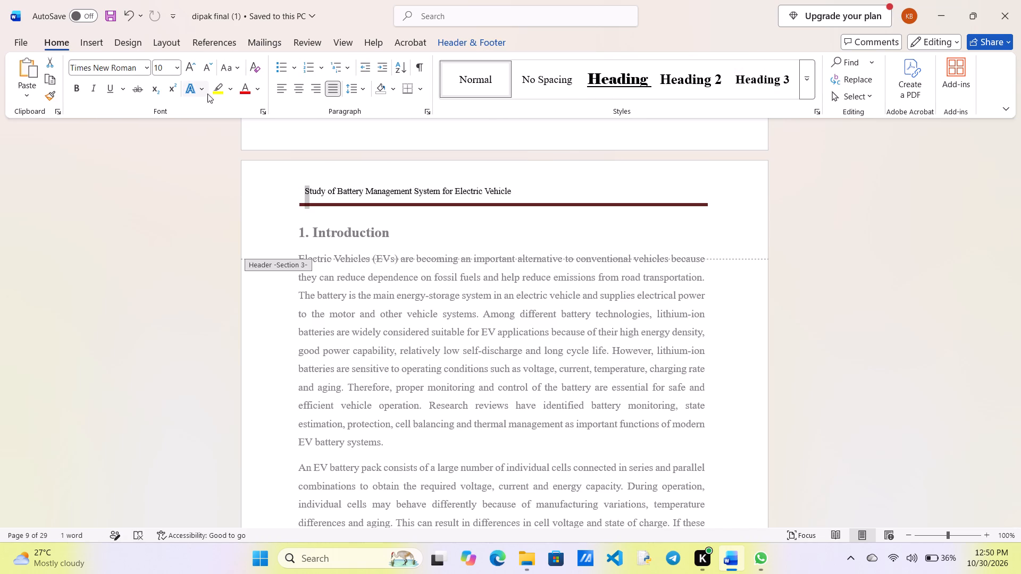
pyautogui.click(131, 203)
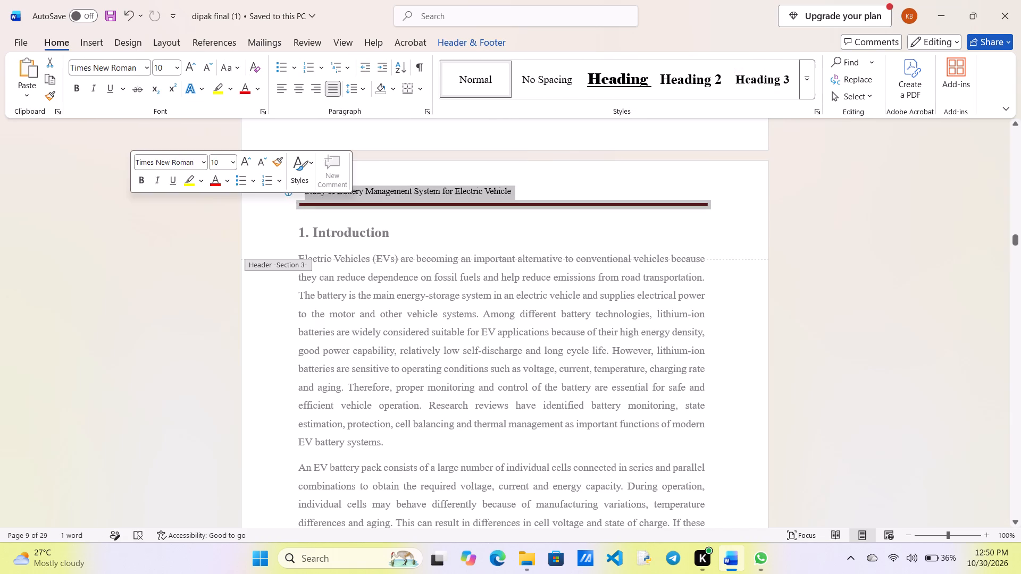
# Close the seminar report document.
pyautogui.click(1003, 7)
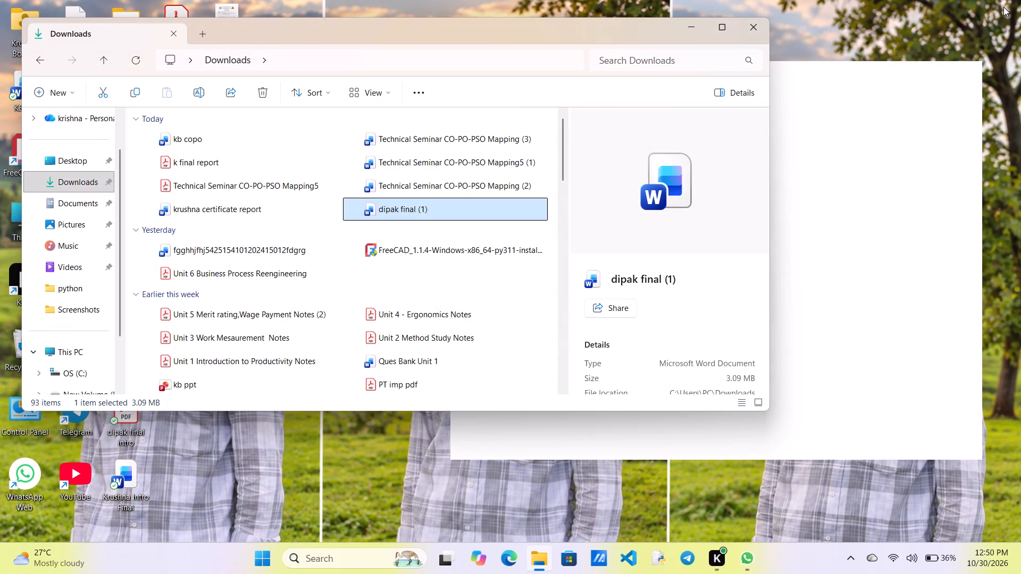